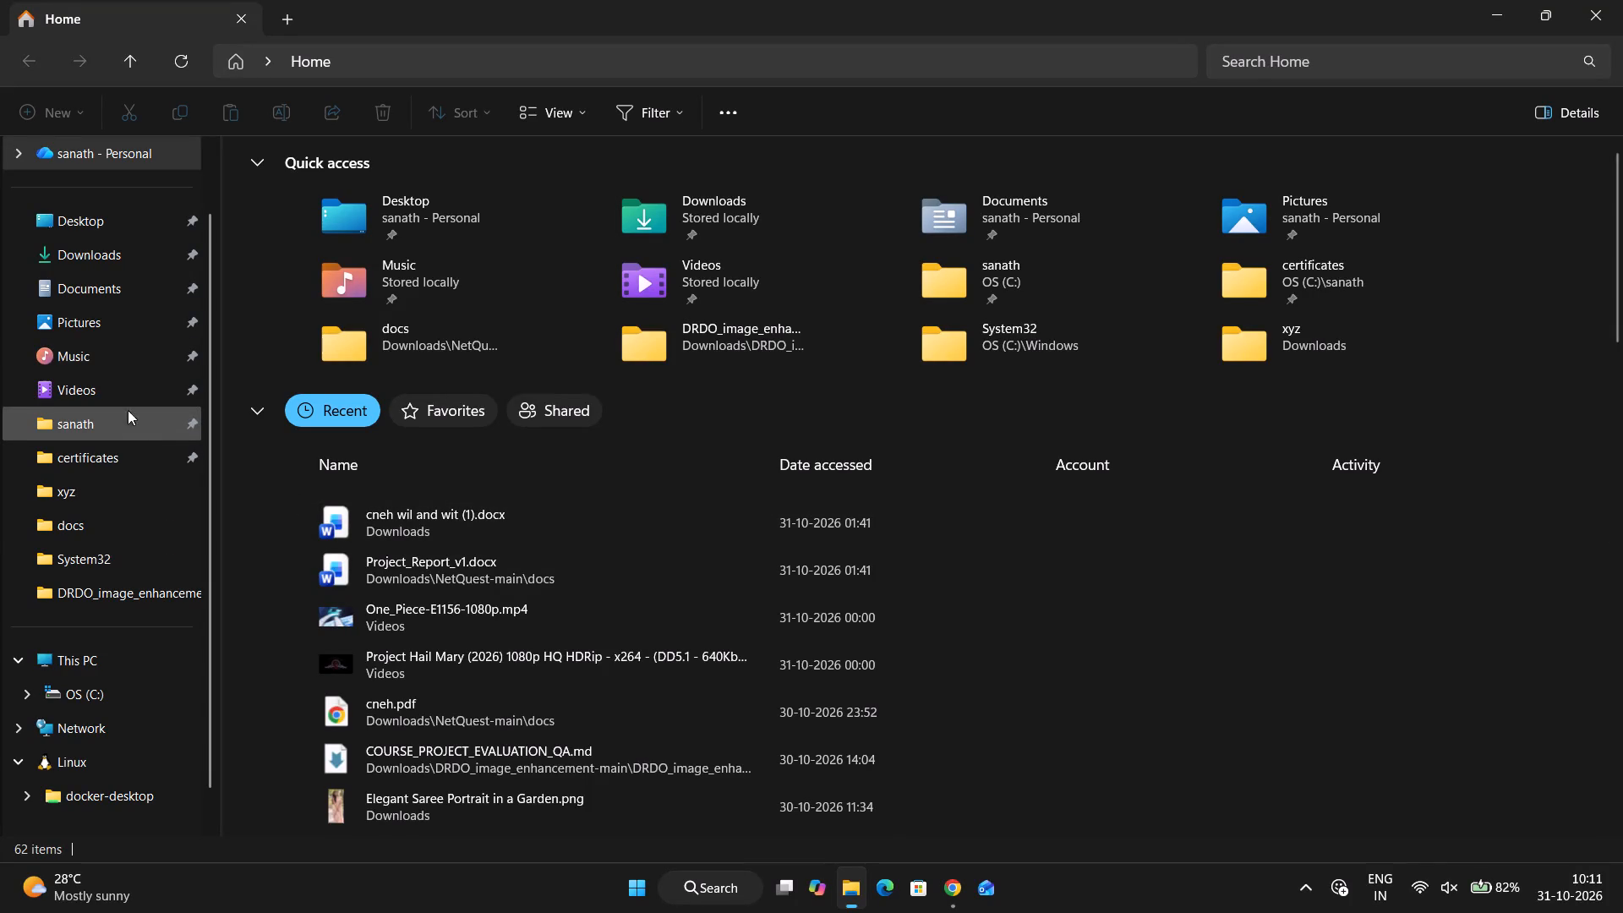
Open Project_Report_v1.docx from the docs folder of NetQuest-main in Downloads.
double_click(97, 260)
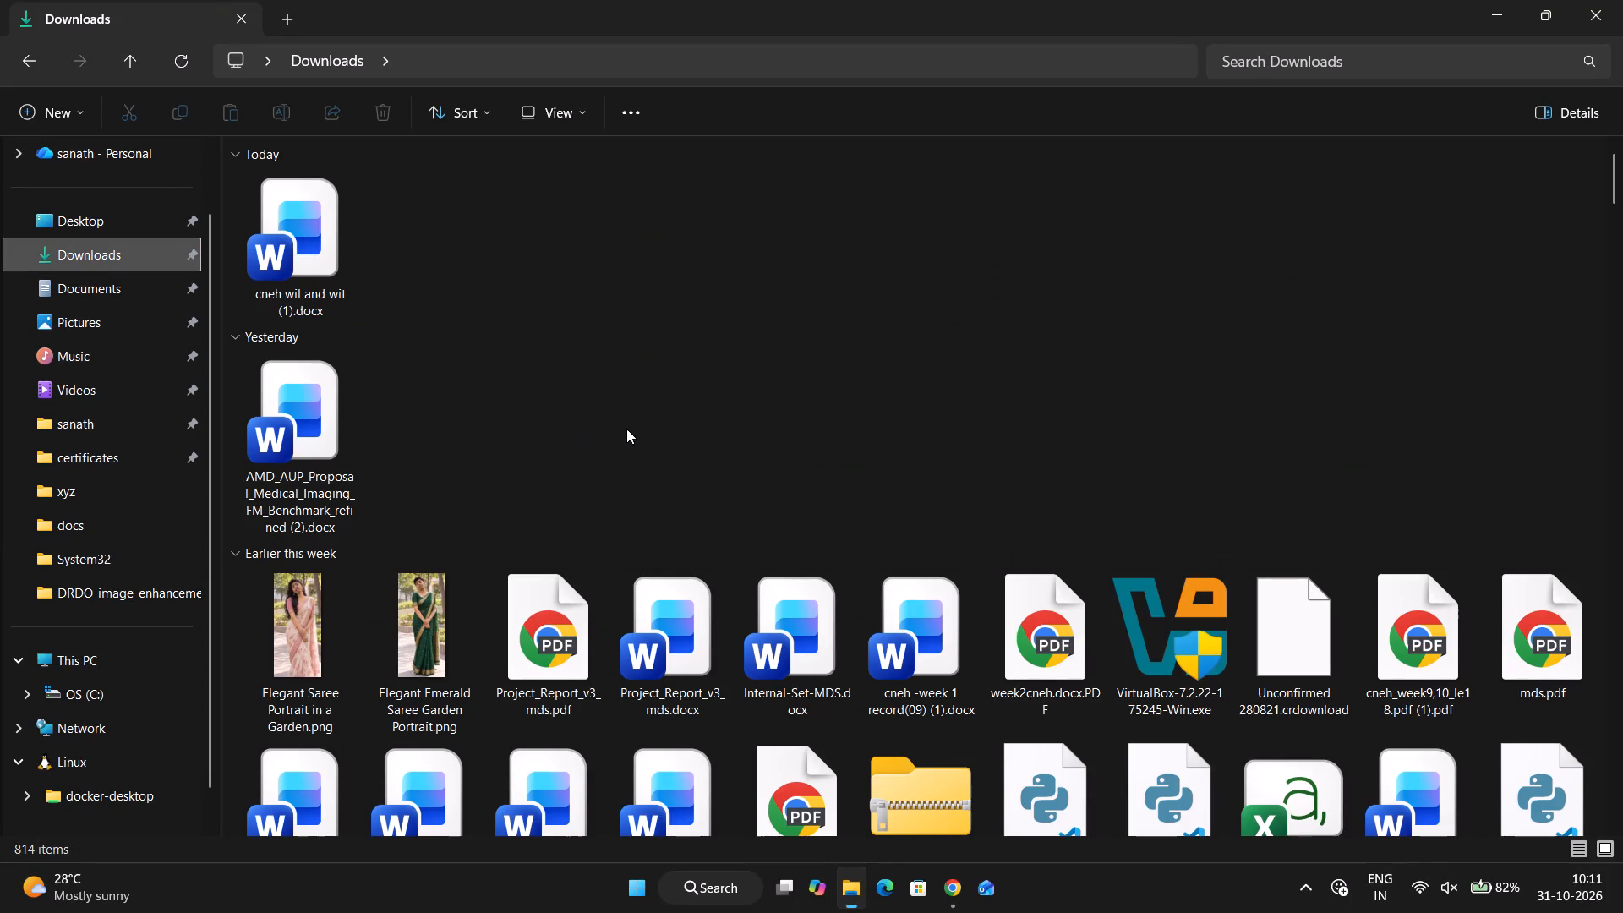
scroll(626, 429, down, 8)
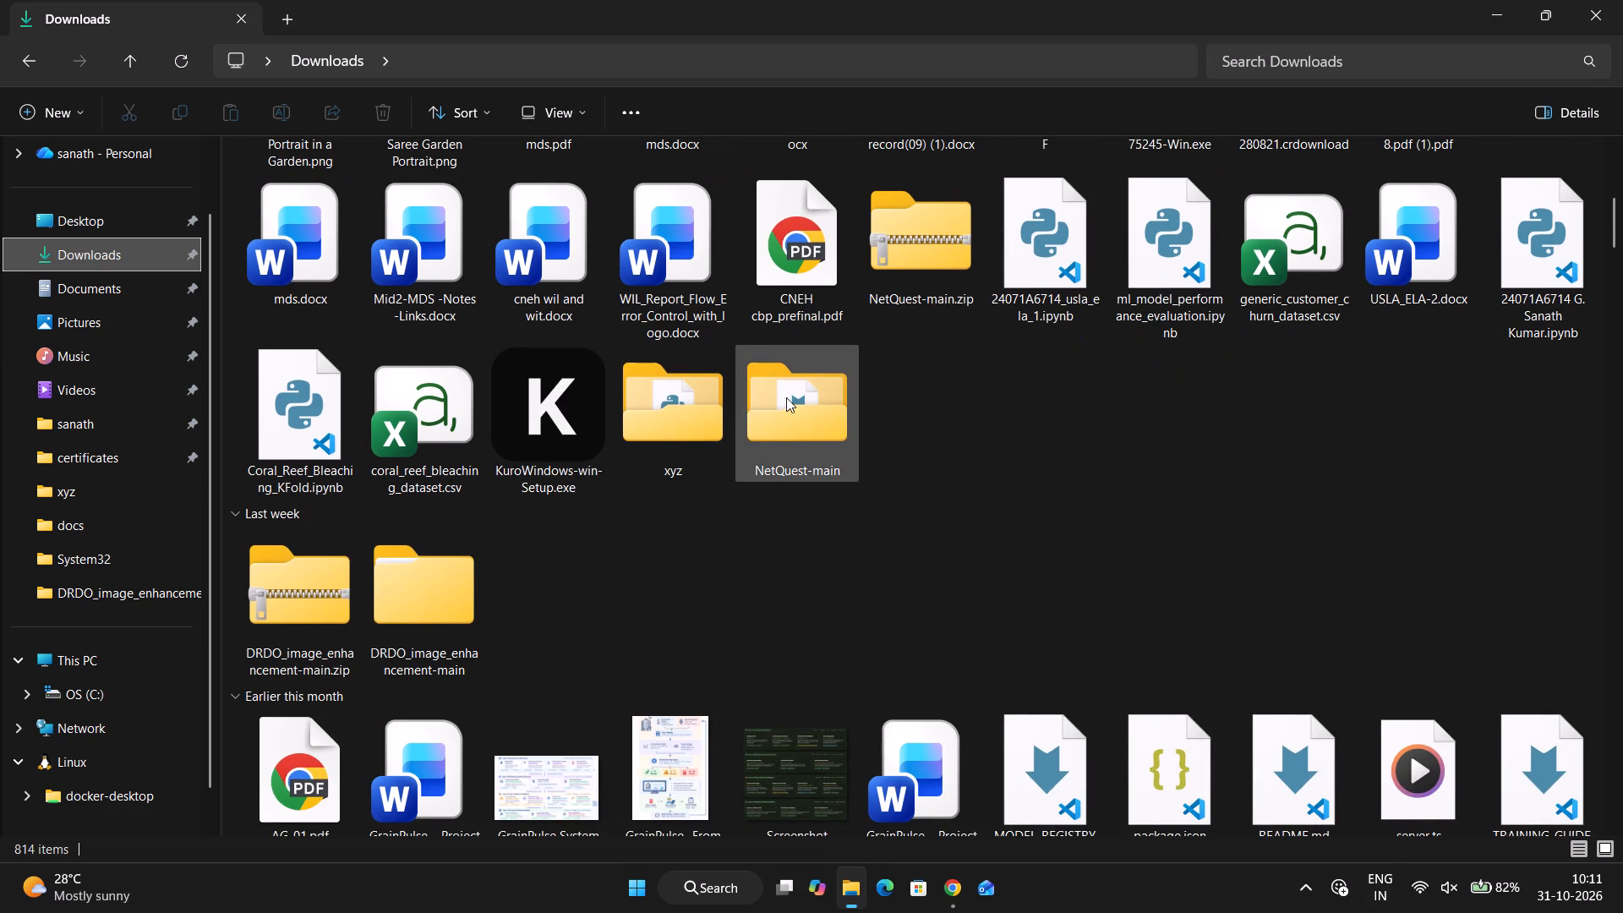
double_click(817, 400)
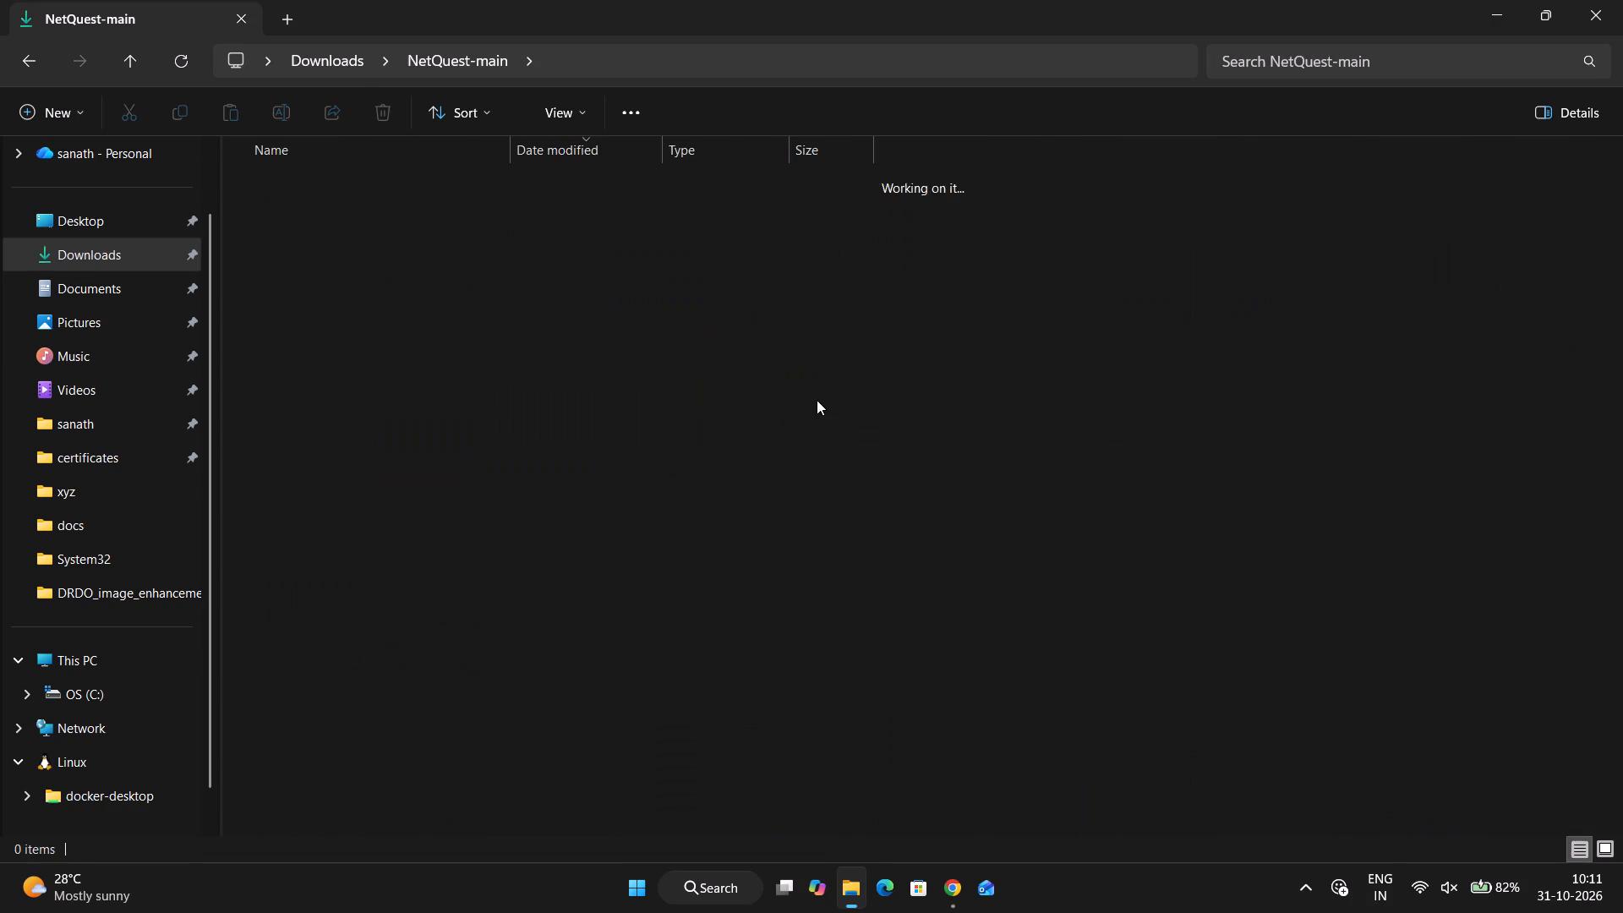
double_click(313, 208)
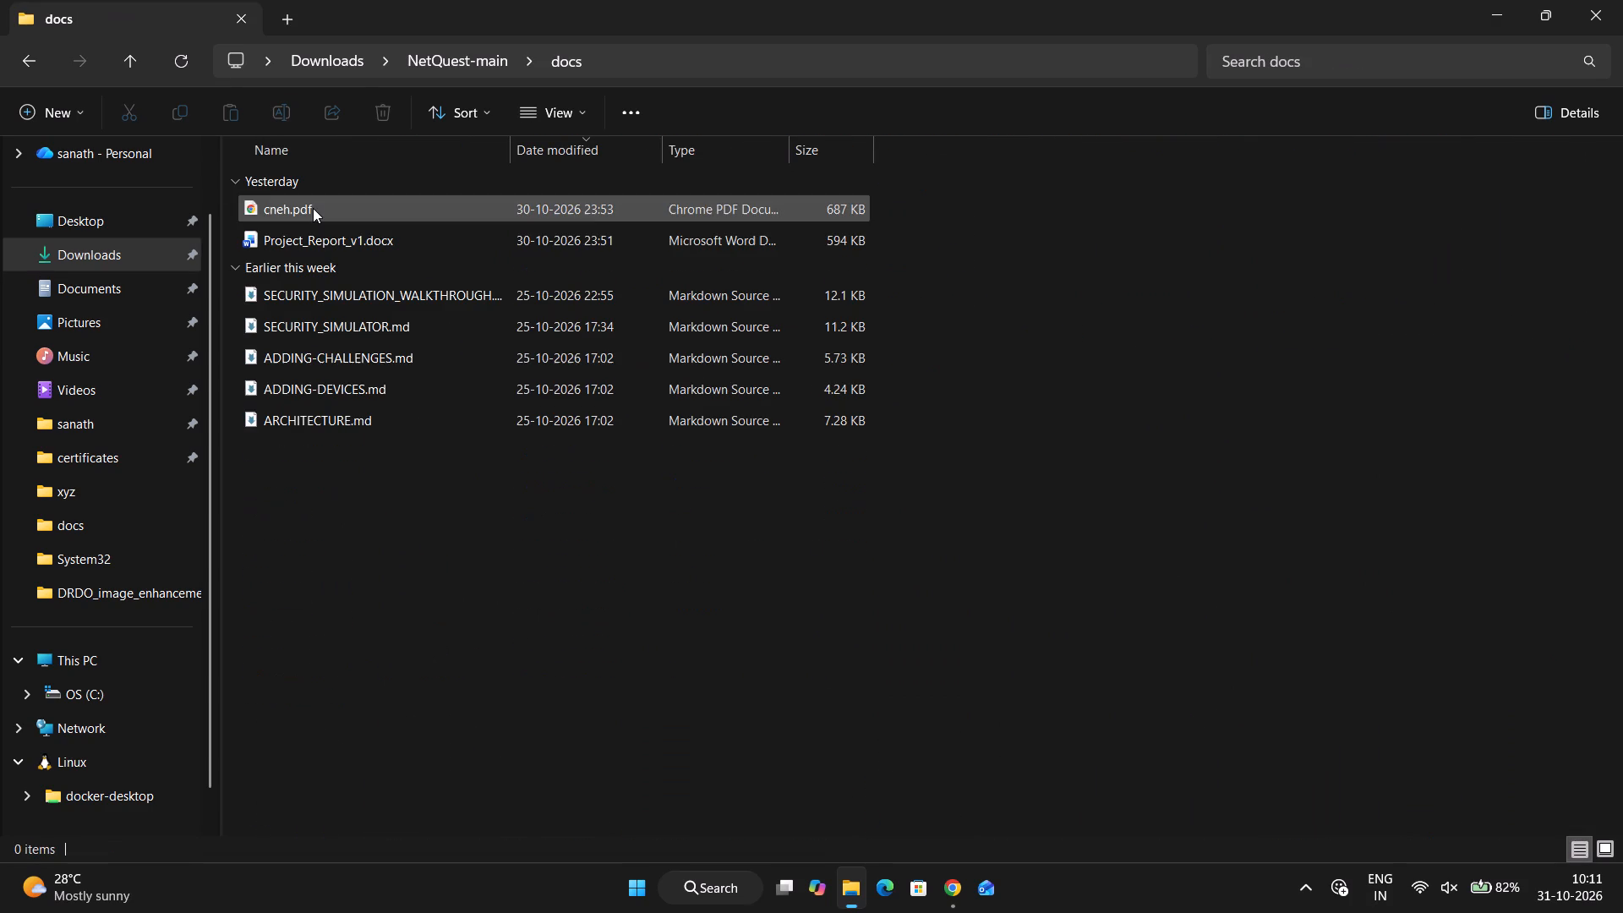
double_click(457, 237)
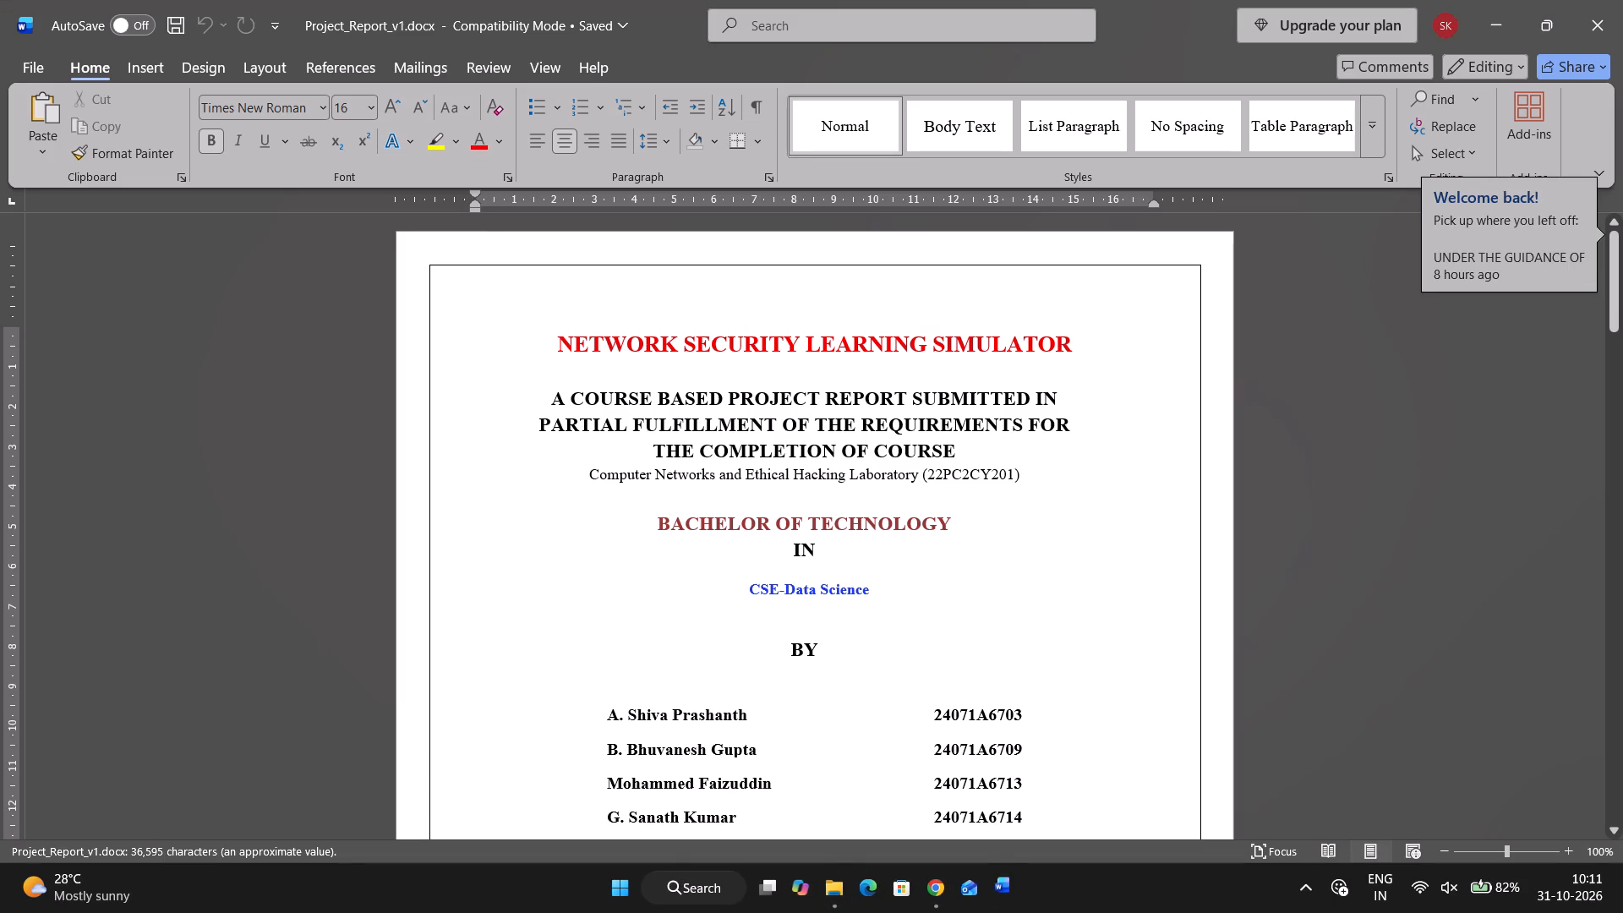
On page 2, copy "Assisstant Professor" from the supervisor's signature block and paste it over "Professor" in the HOD's signature block.
scroll(998, 641, down, 6)
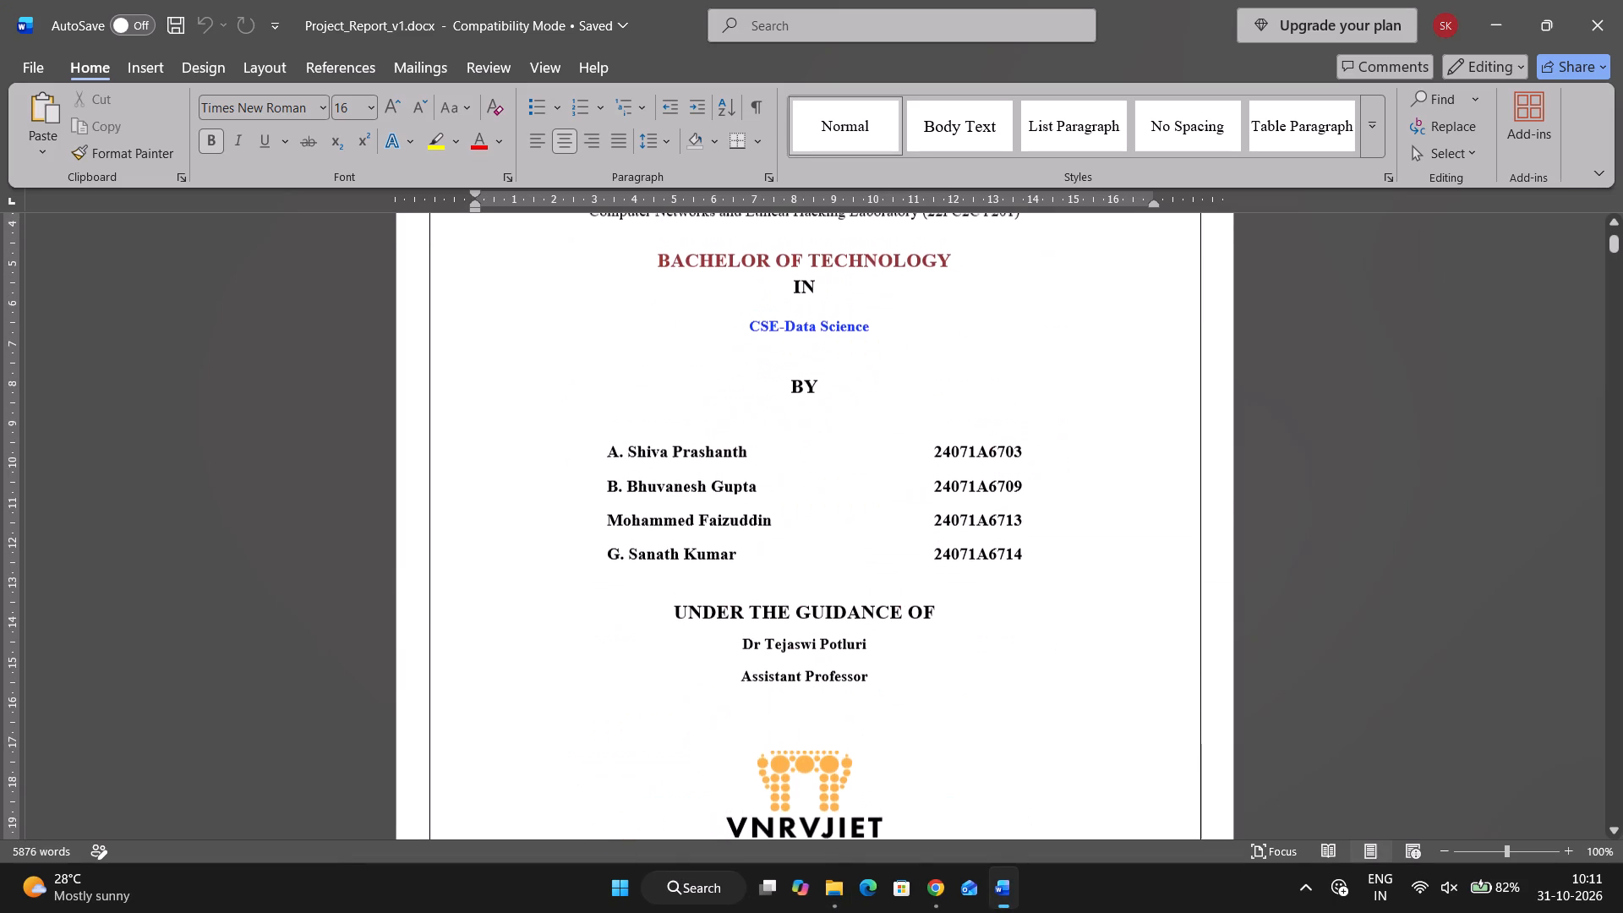
scroll(998, 641, down, 3)
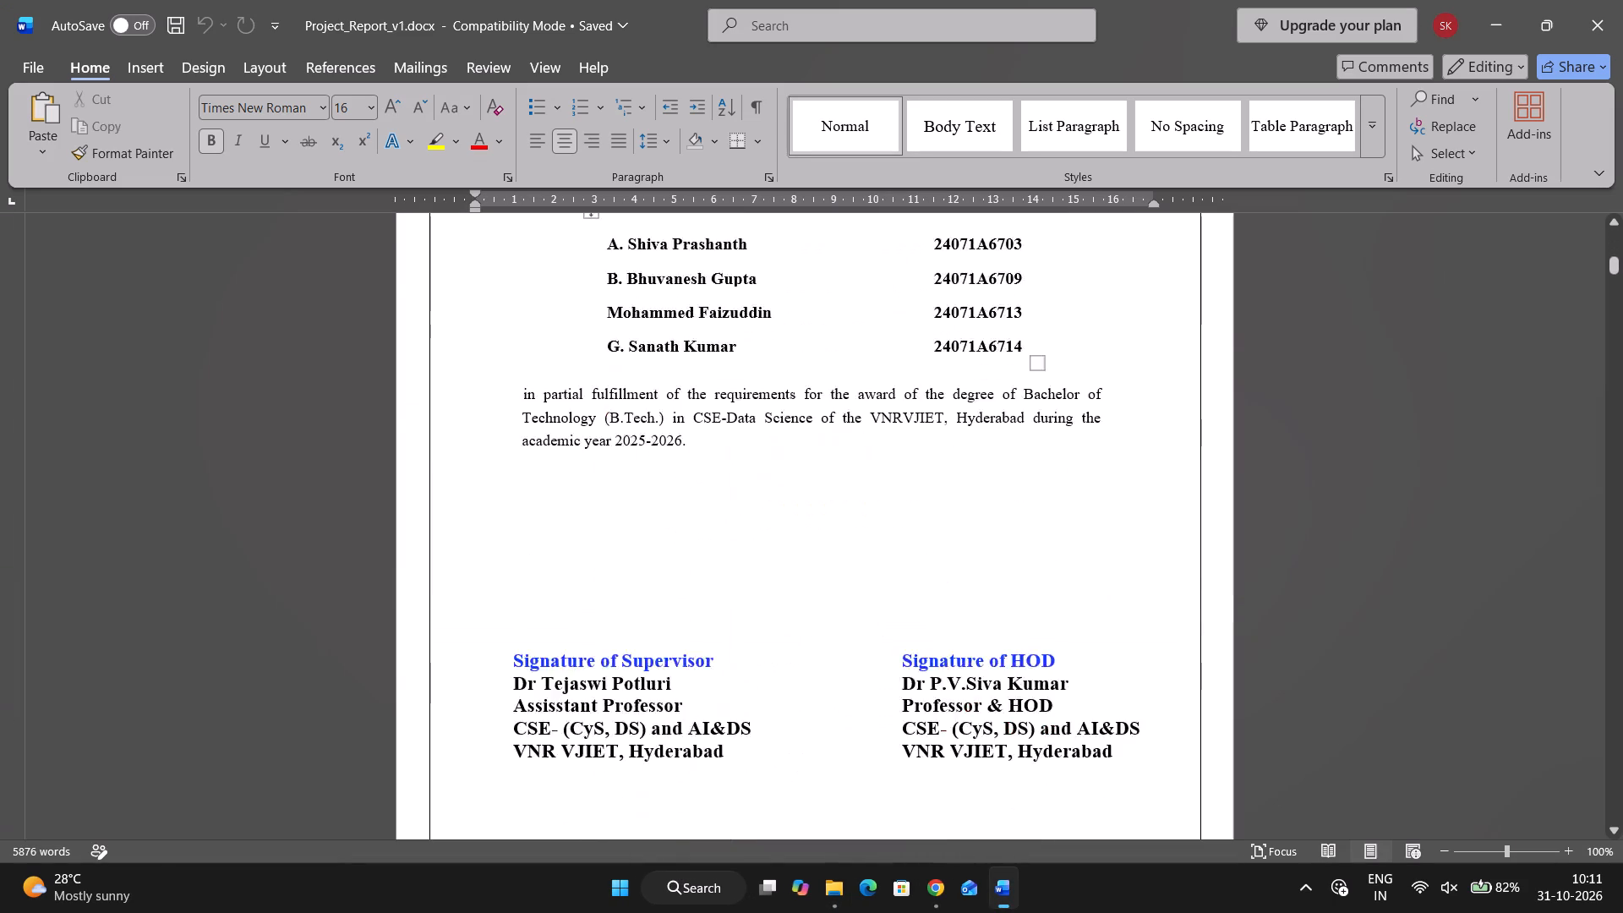
scroll(998, 641, down, 1)
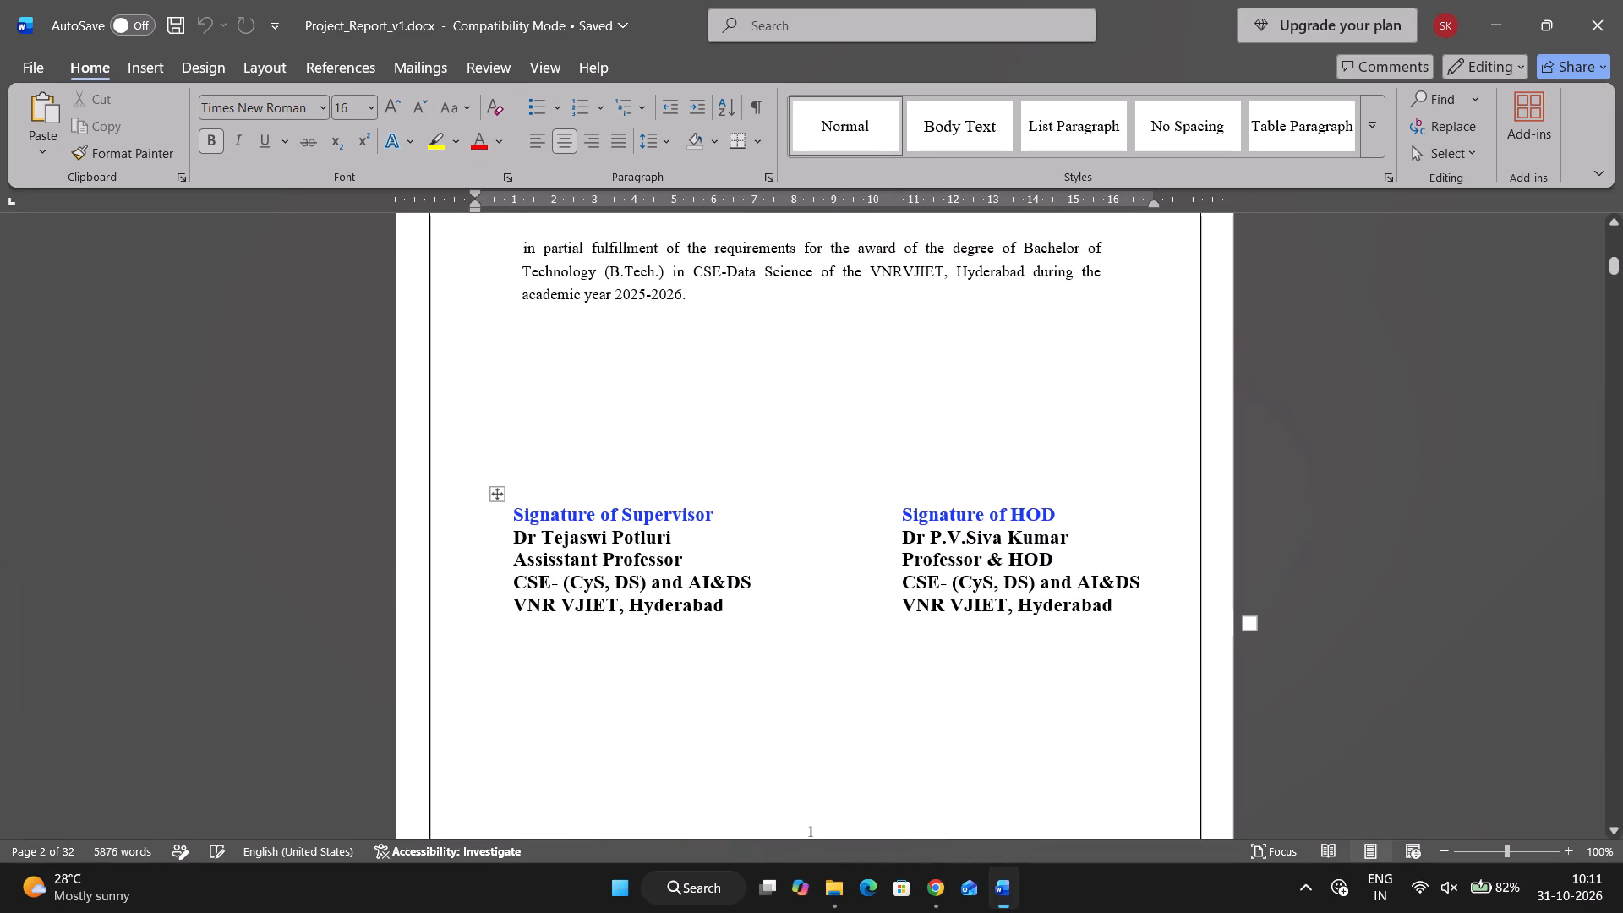
click(689, 558)
drag(689, 558, 568, 558)
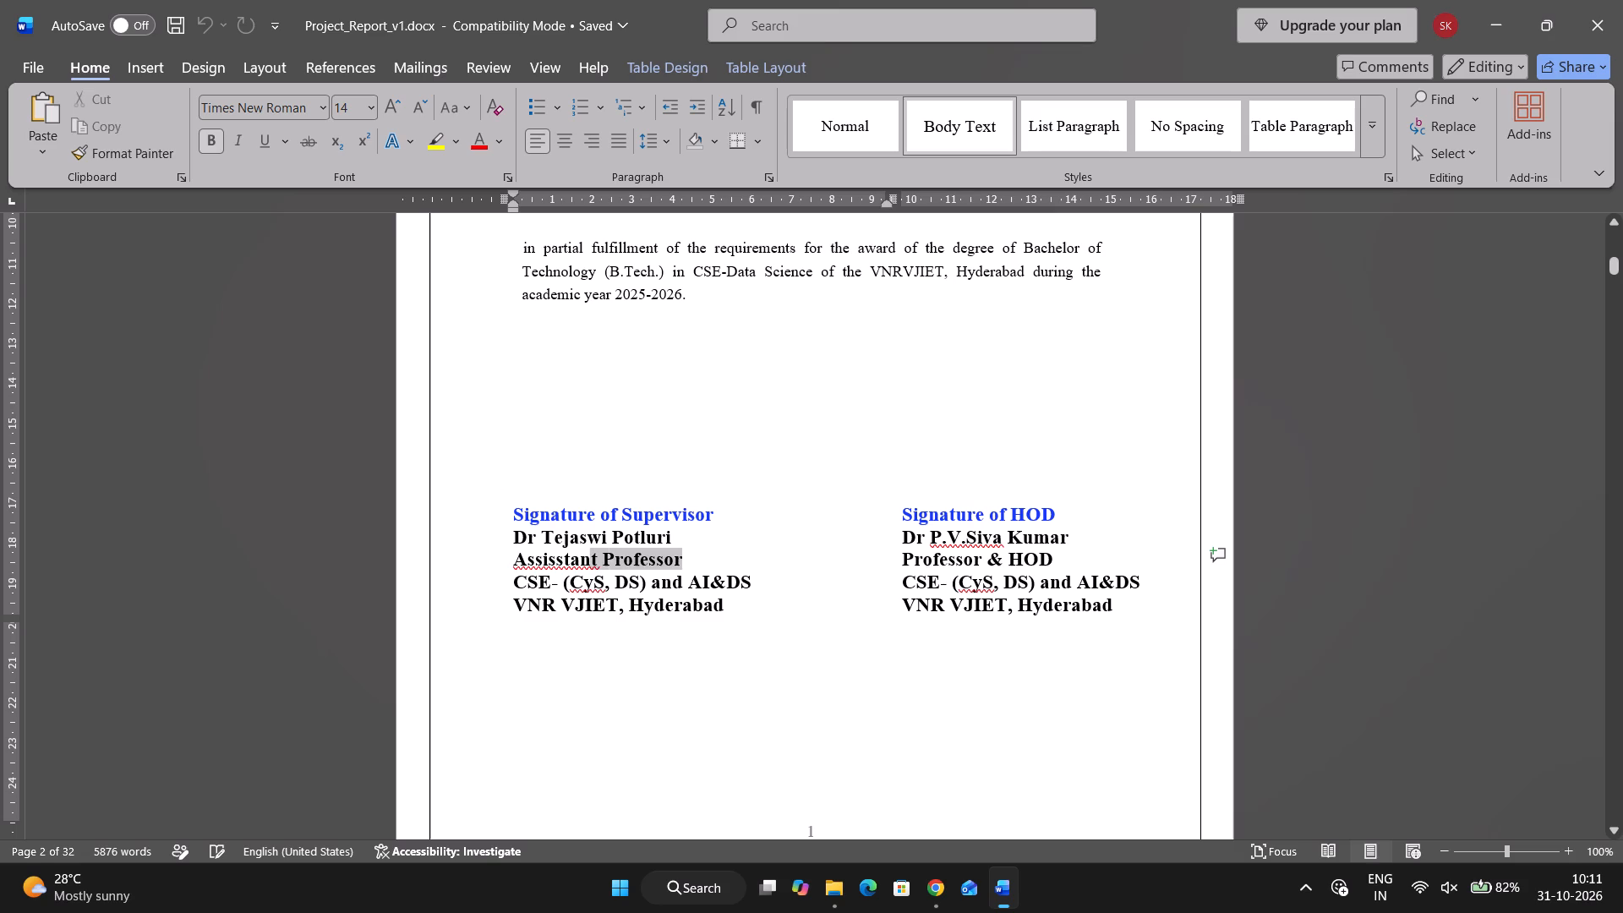
drag(568, 558, 522, 555)
key(ctrl+c)
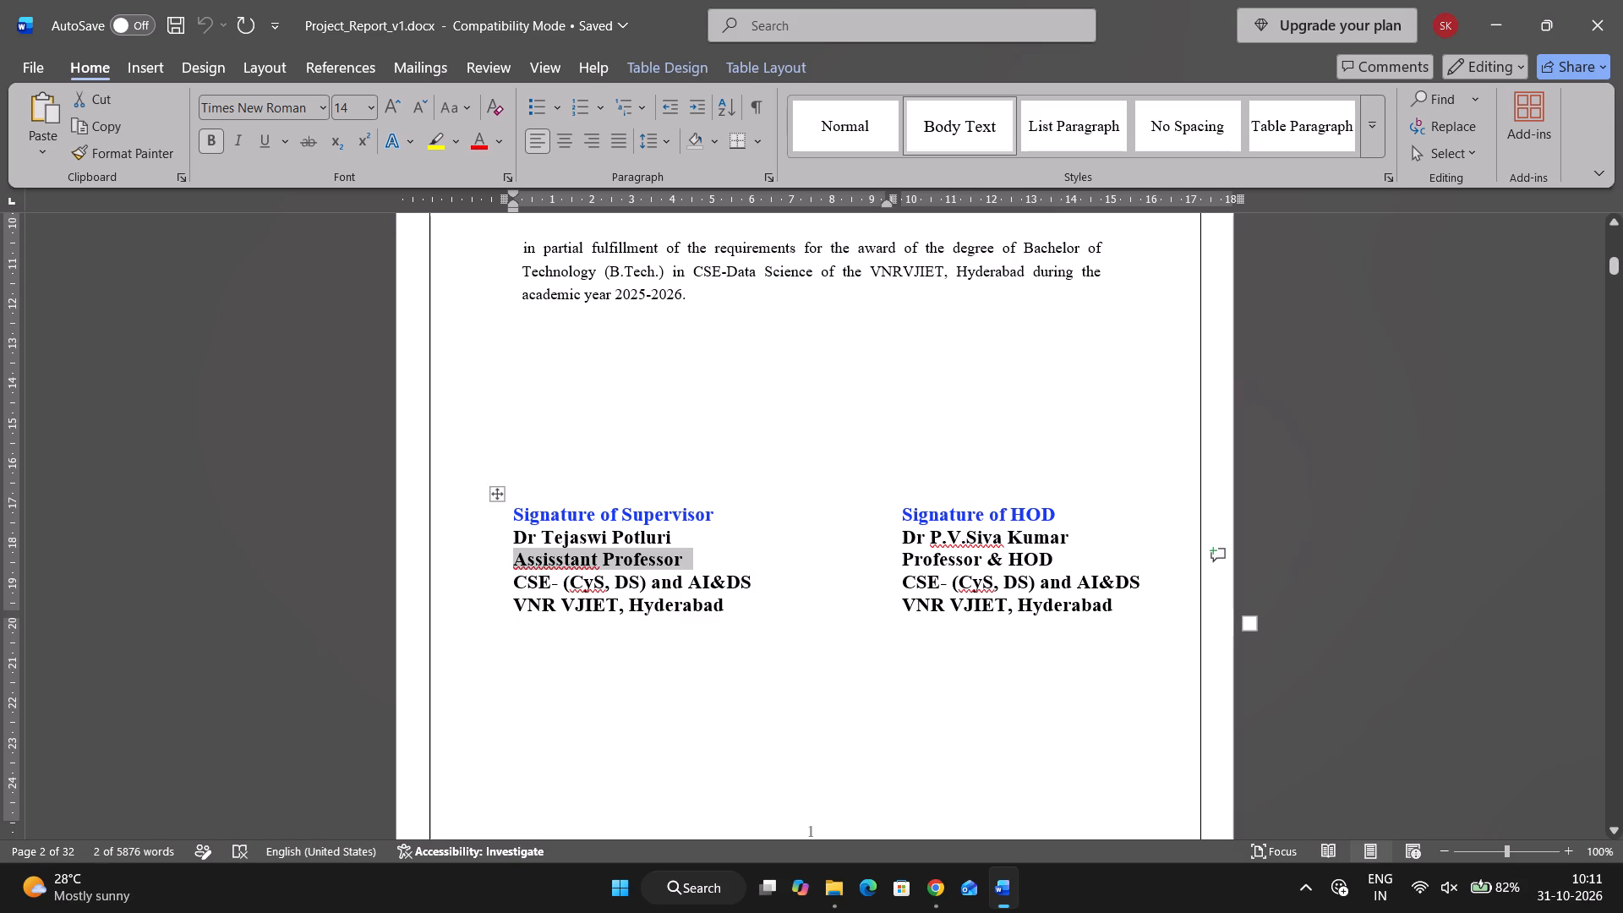
drag(985, 556, 919, 560)
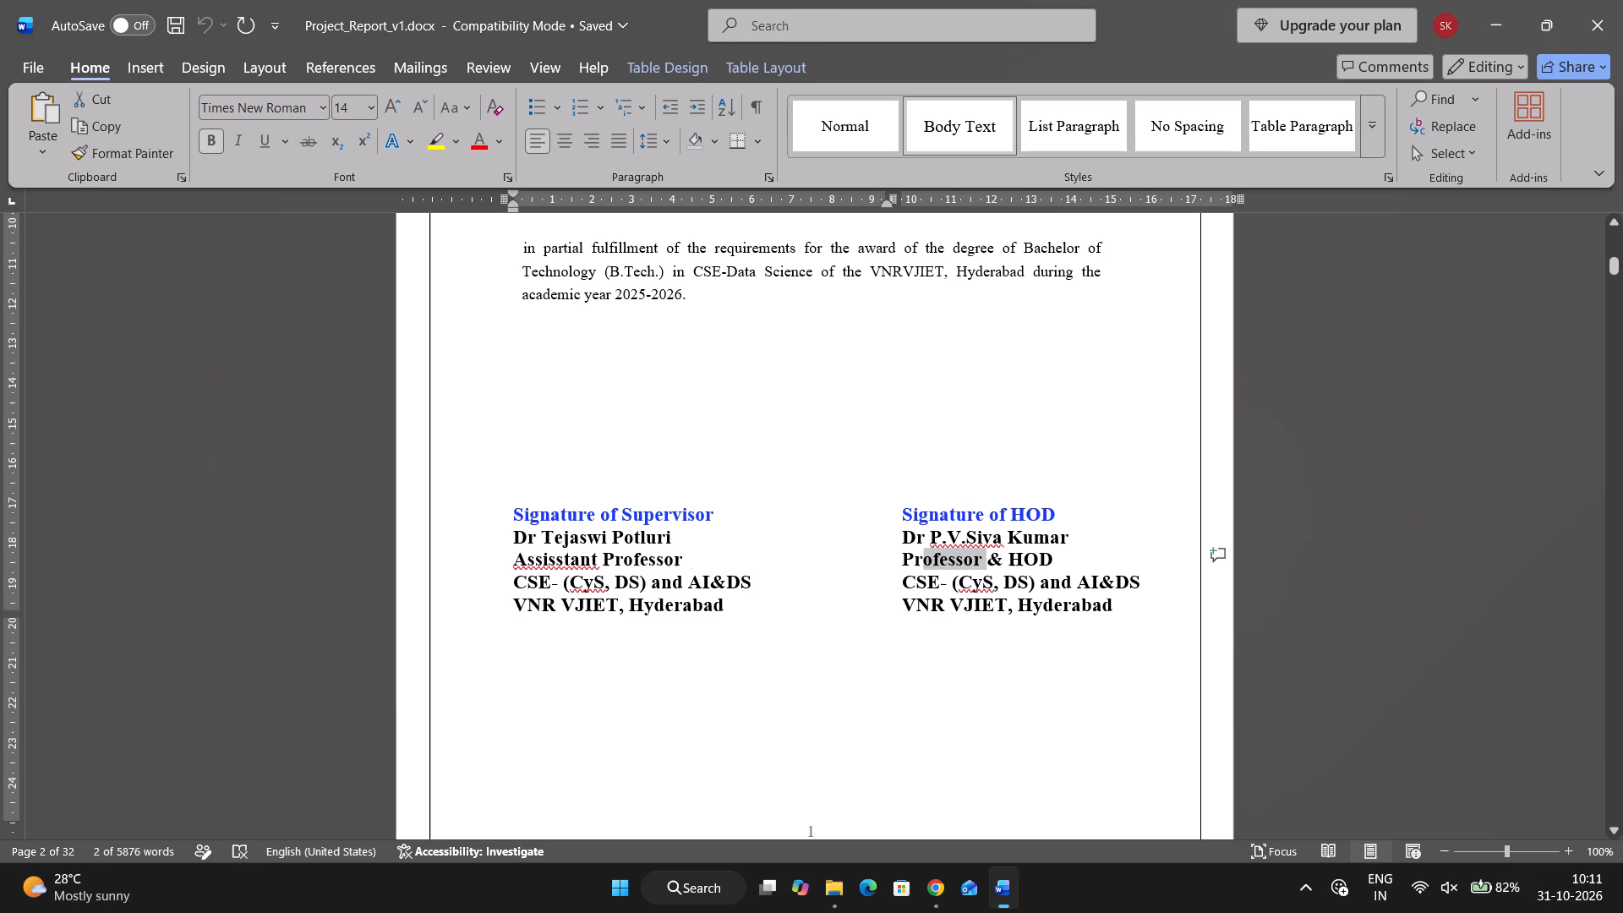
drag(919, 560, 904, 557)
key(ctrl+v)
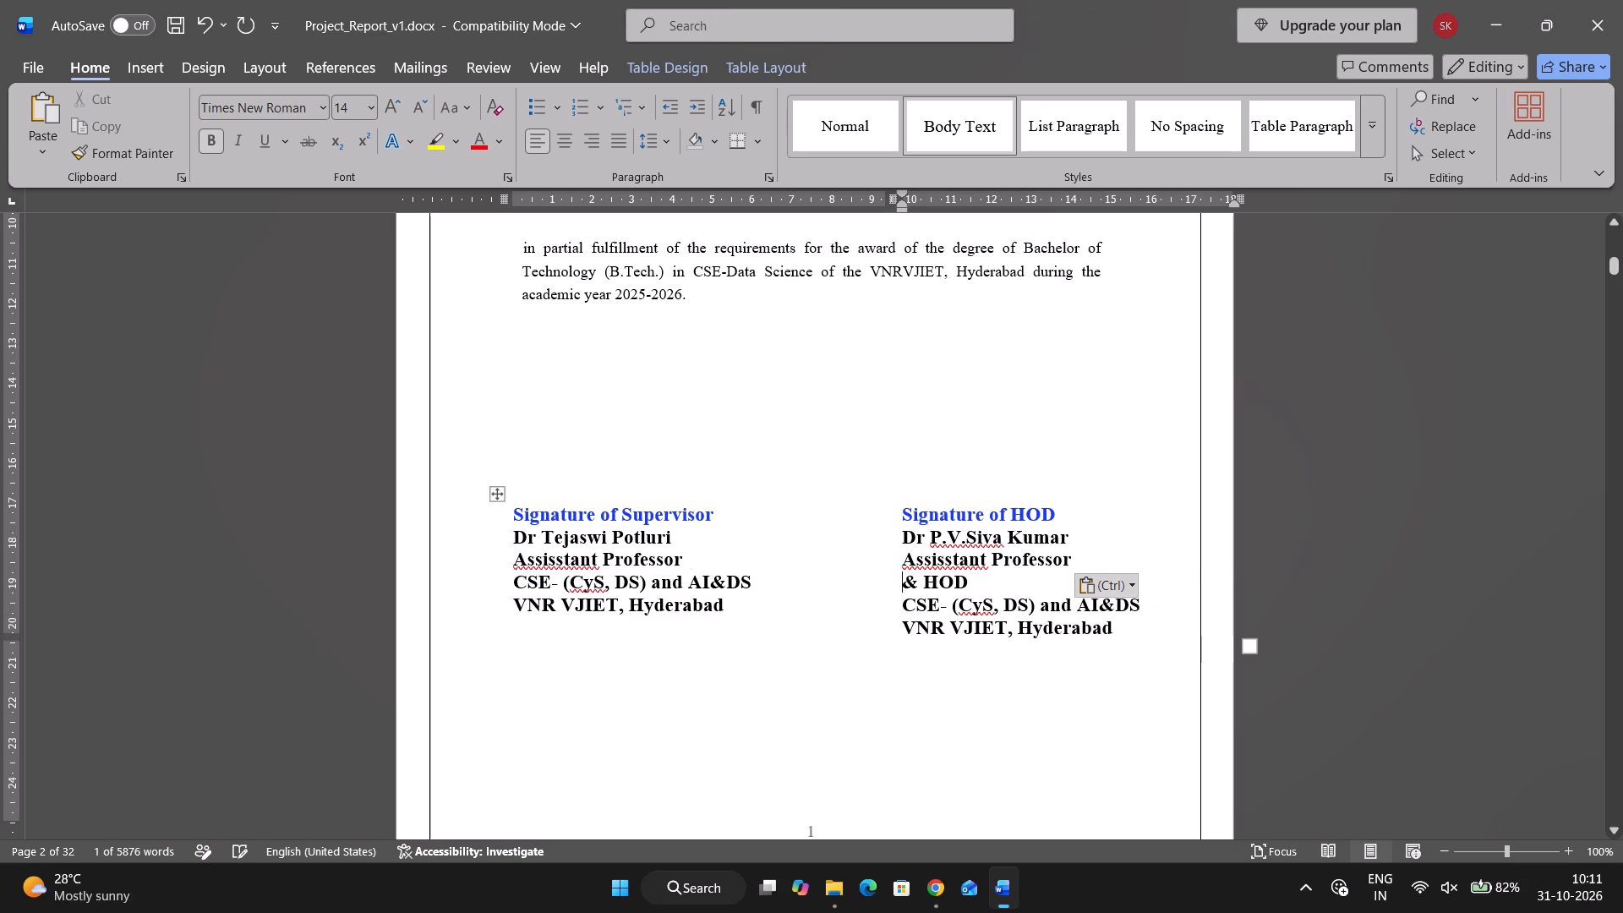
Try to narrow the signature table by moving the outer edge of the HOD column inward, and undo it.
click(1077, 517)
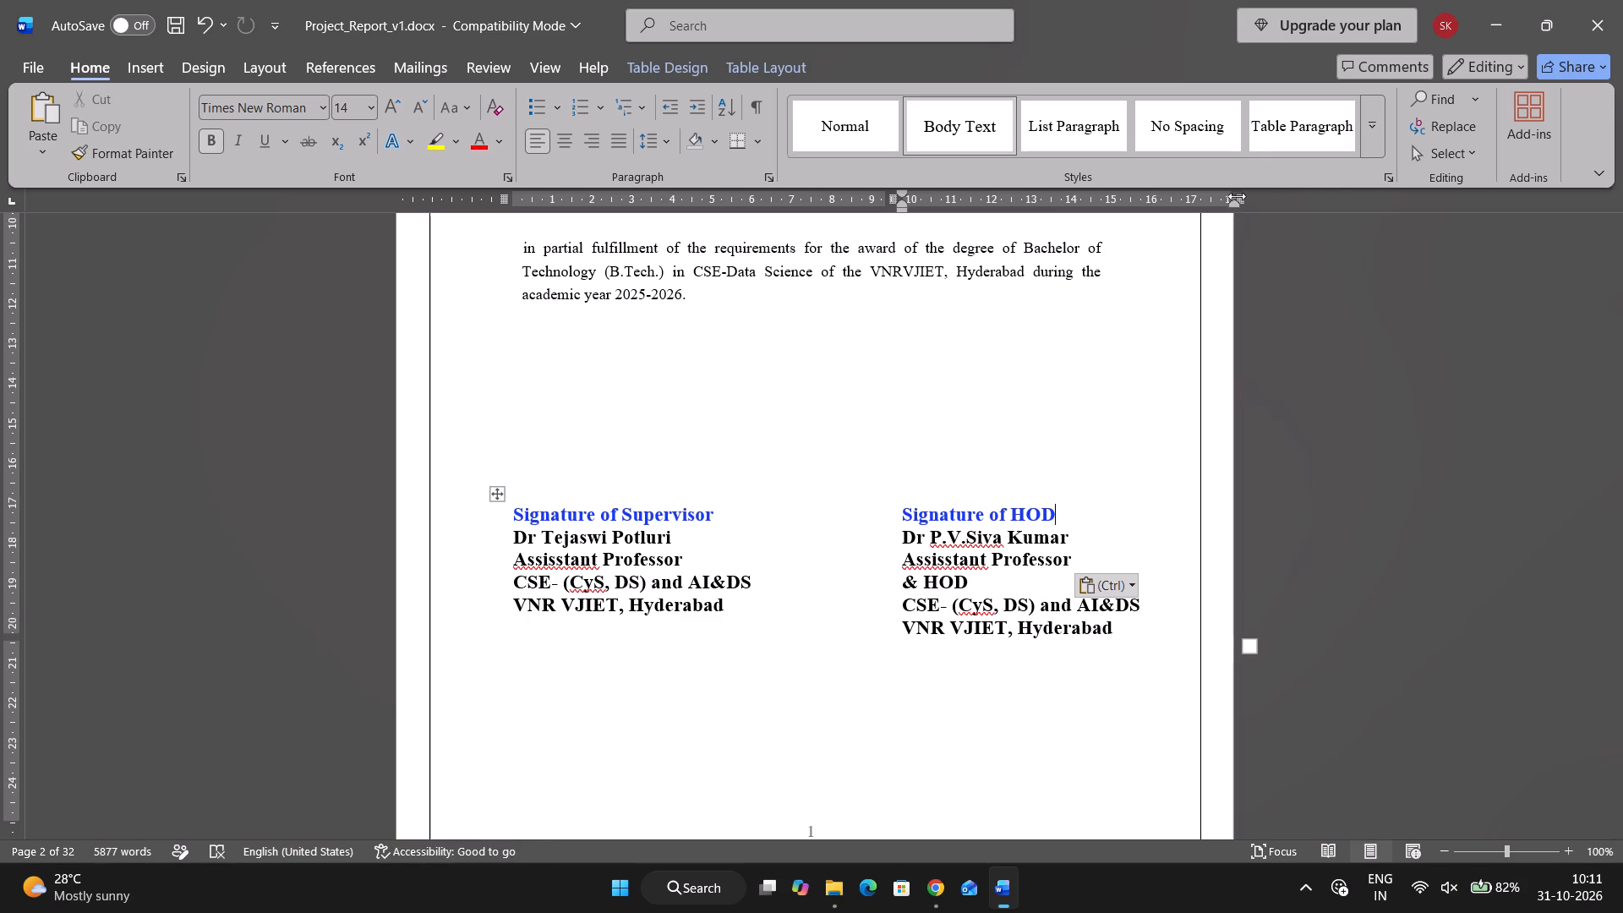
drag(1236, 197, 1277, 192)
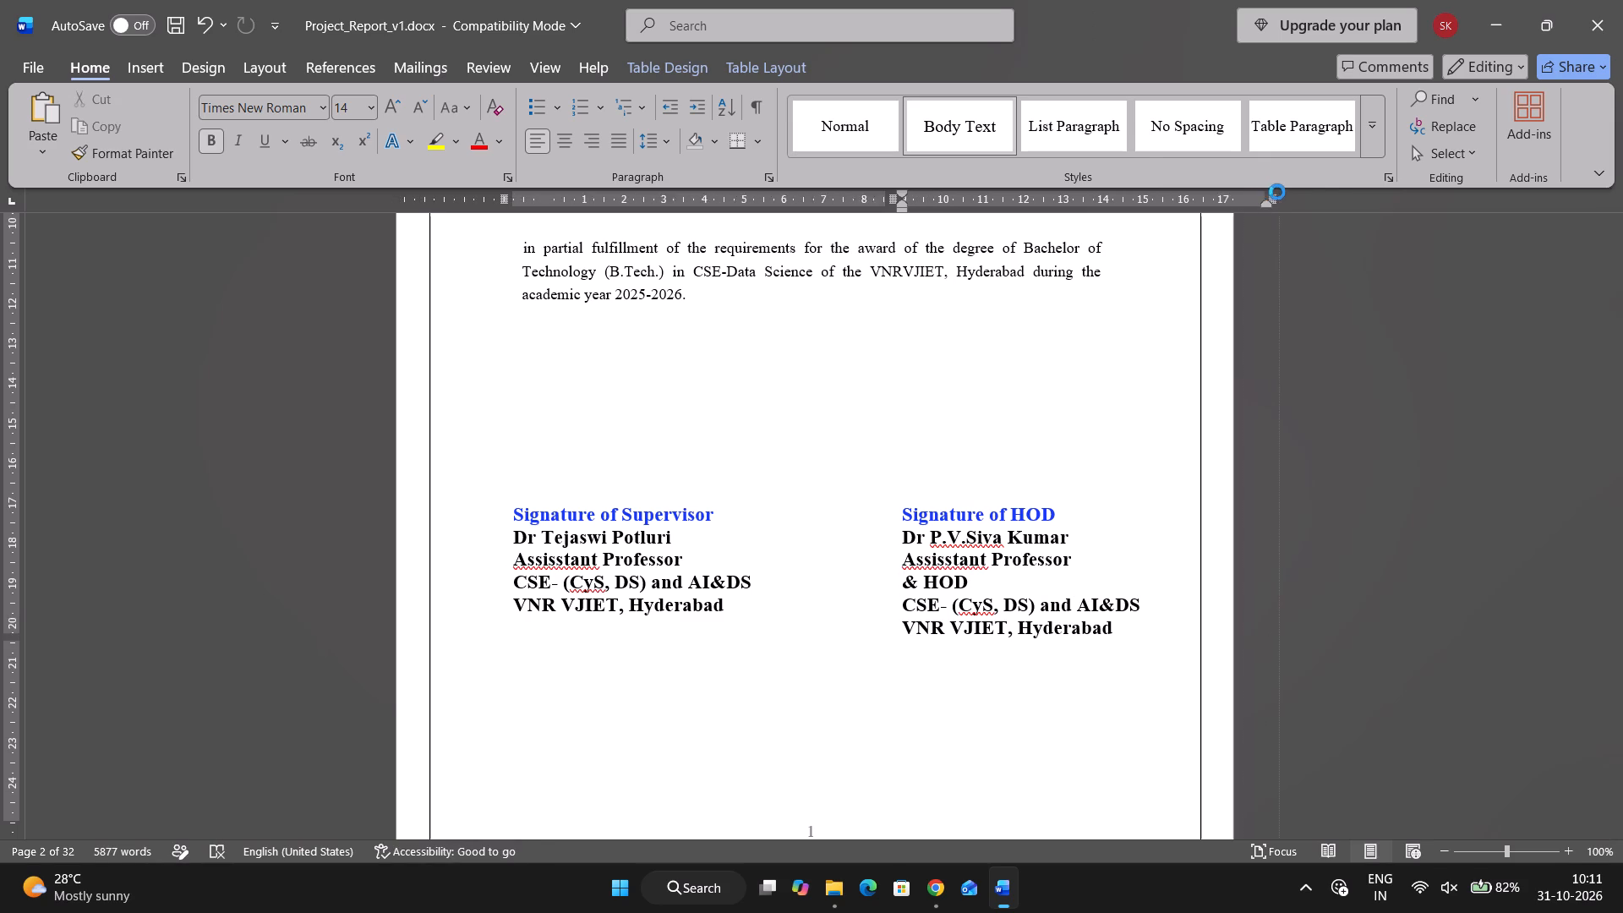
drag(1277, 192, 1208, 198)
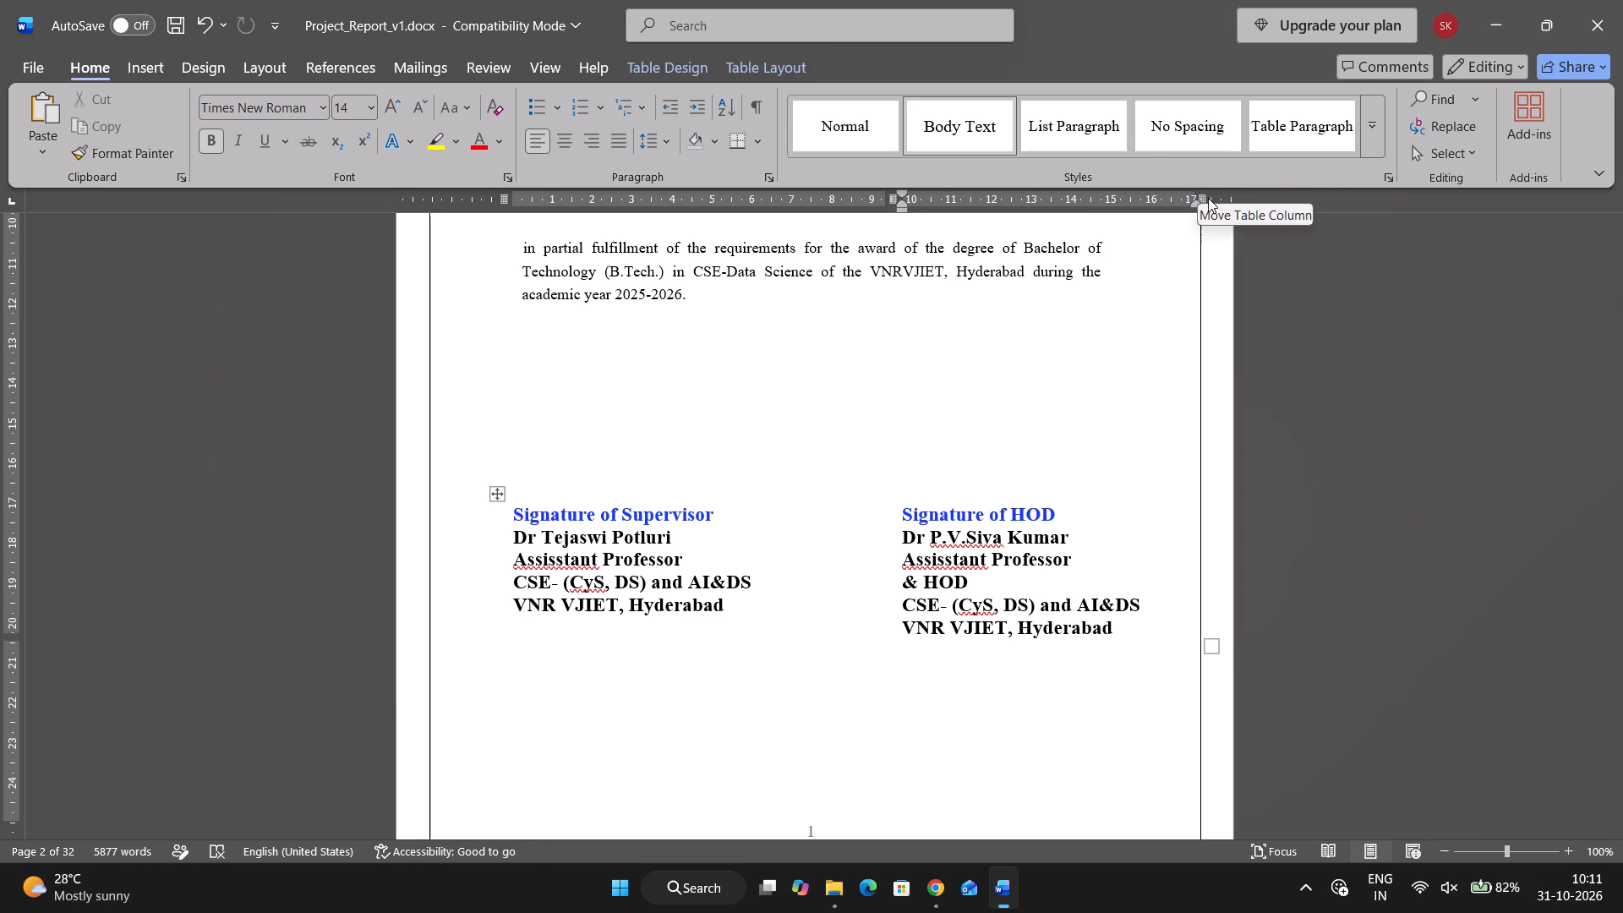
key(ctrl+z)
Nudge the first-line indent of the "CSE- (CyS, DS) and AI&DS" line in the HOD block slightly inward.
click(978, 561)
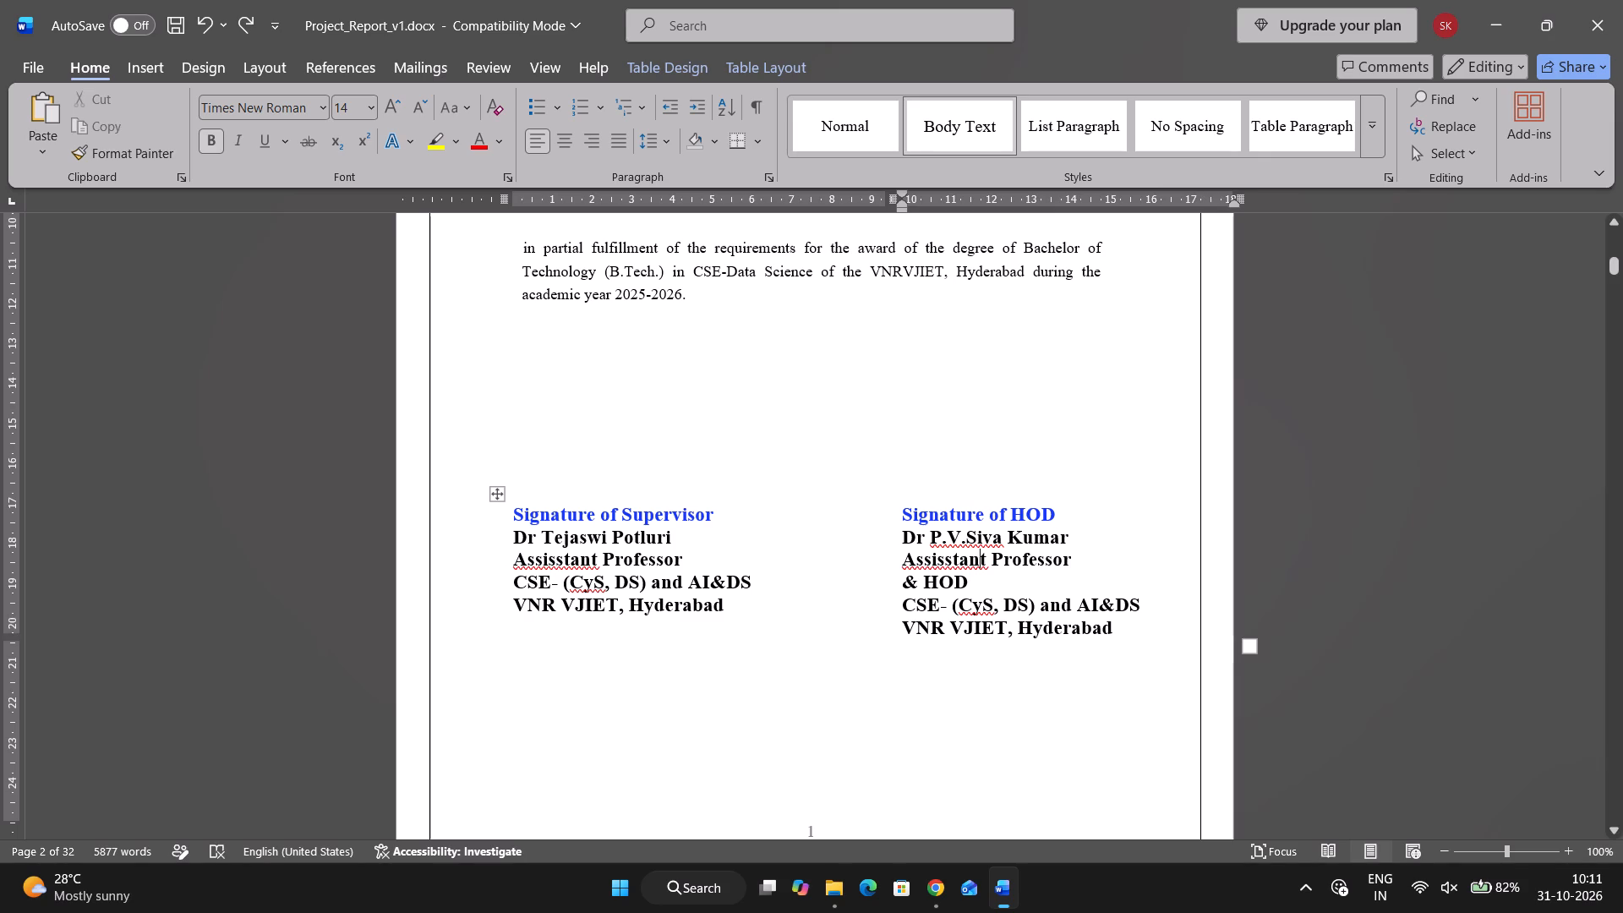
click(1046, 594)
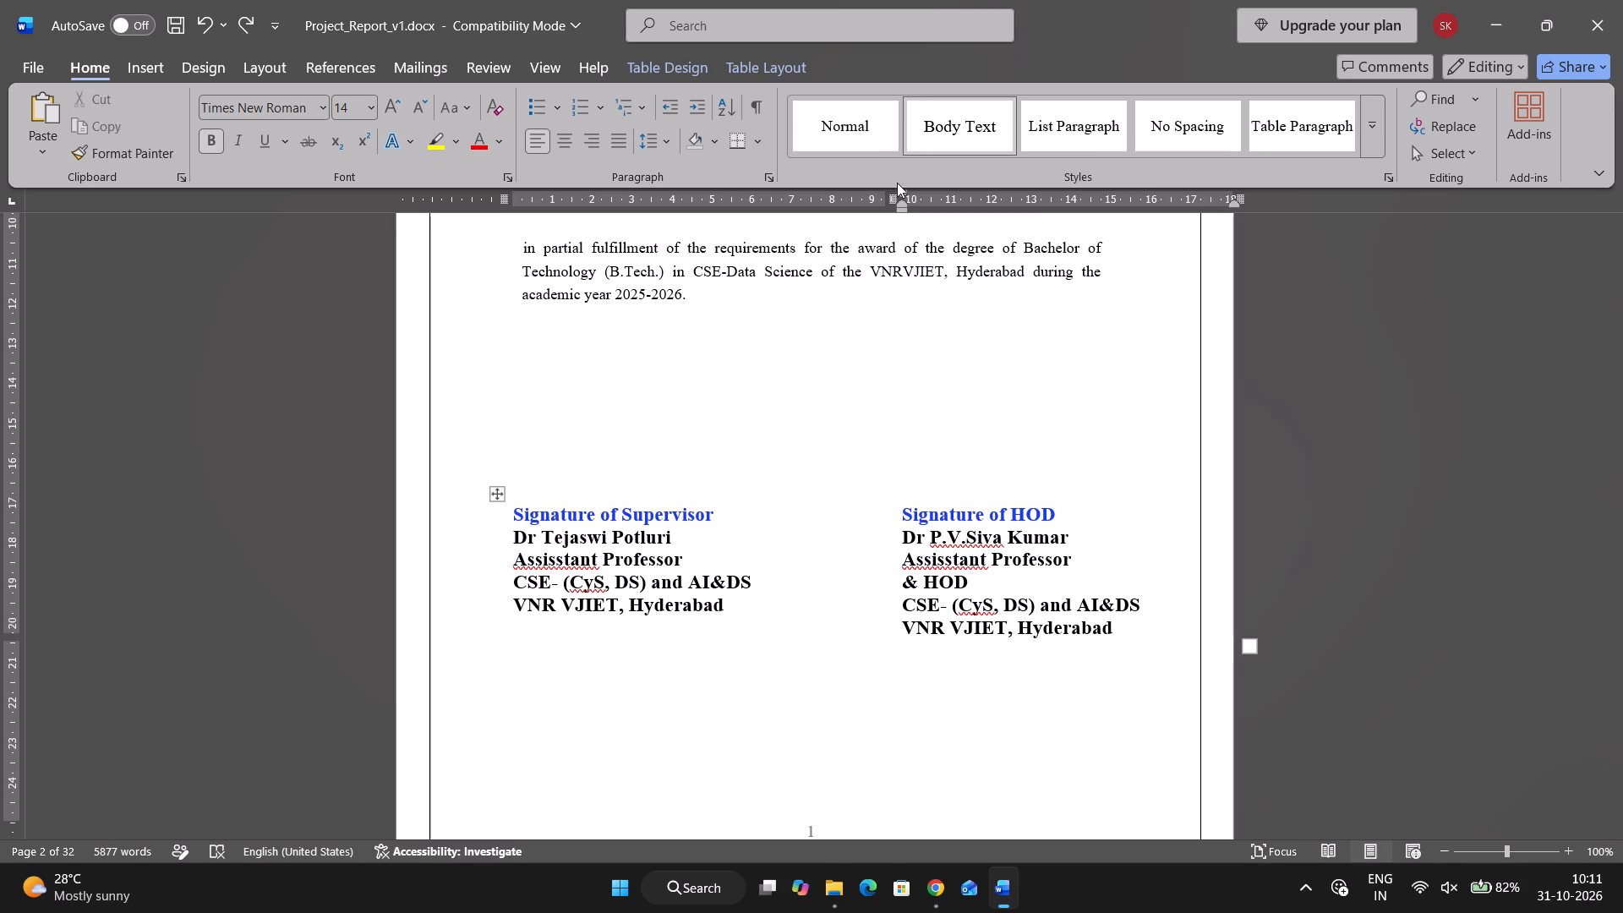
click(901, 202)
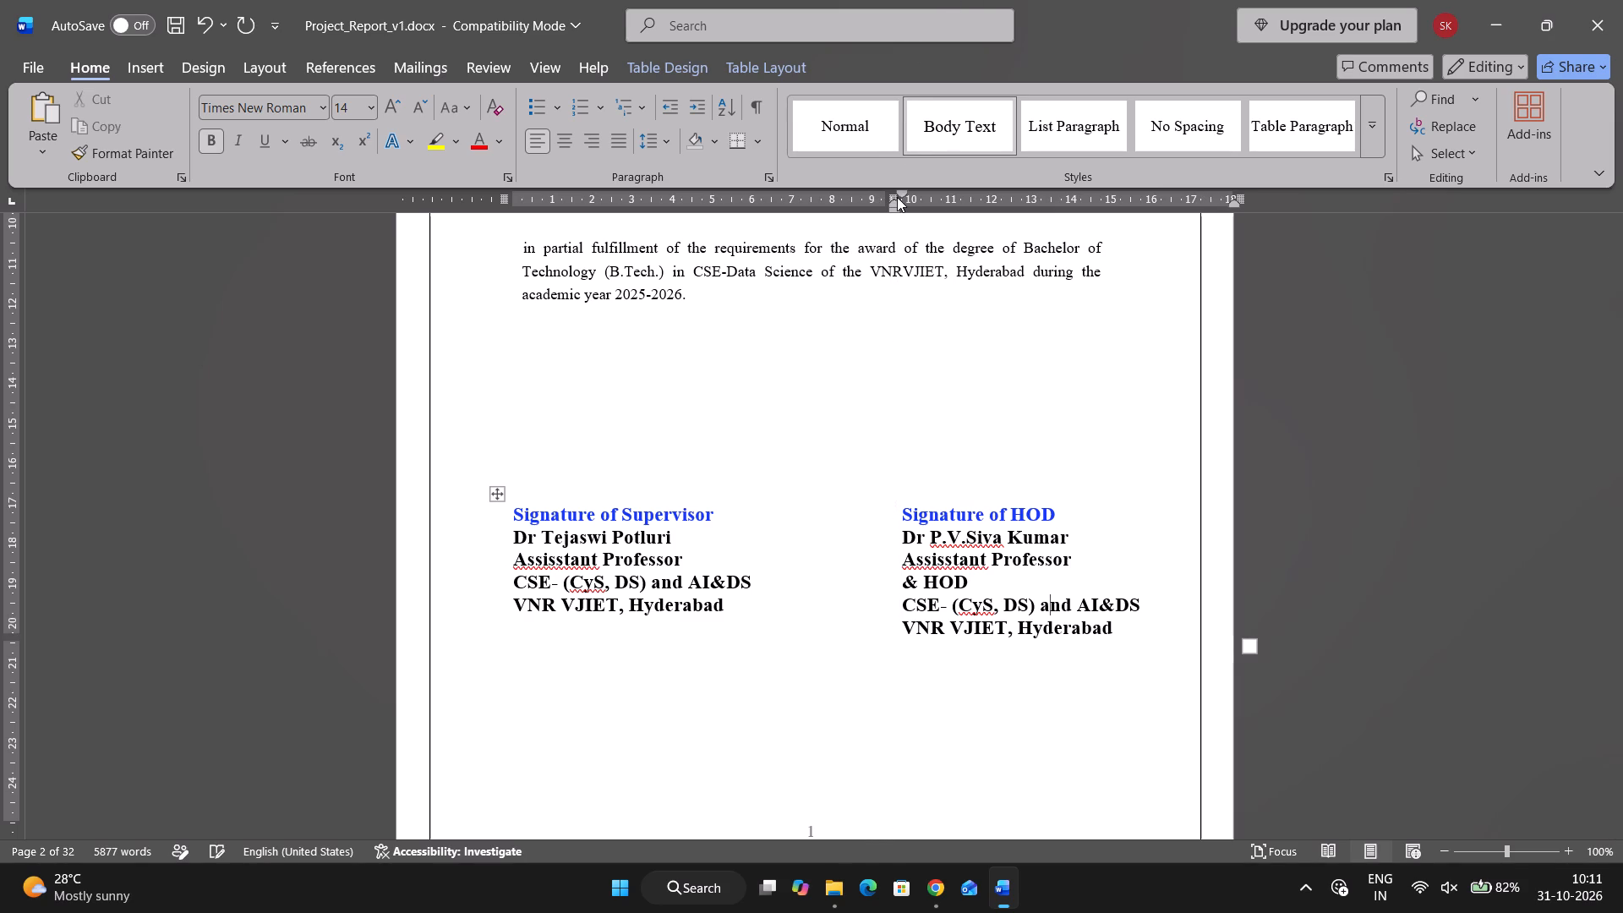
click(904, 189)
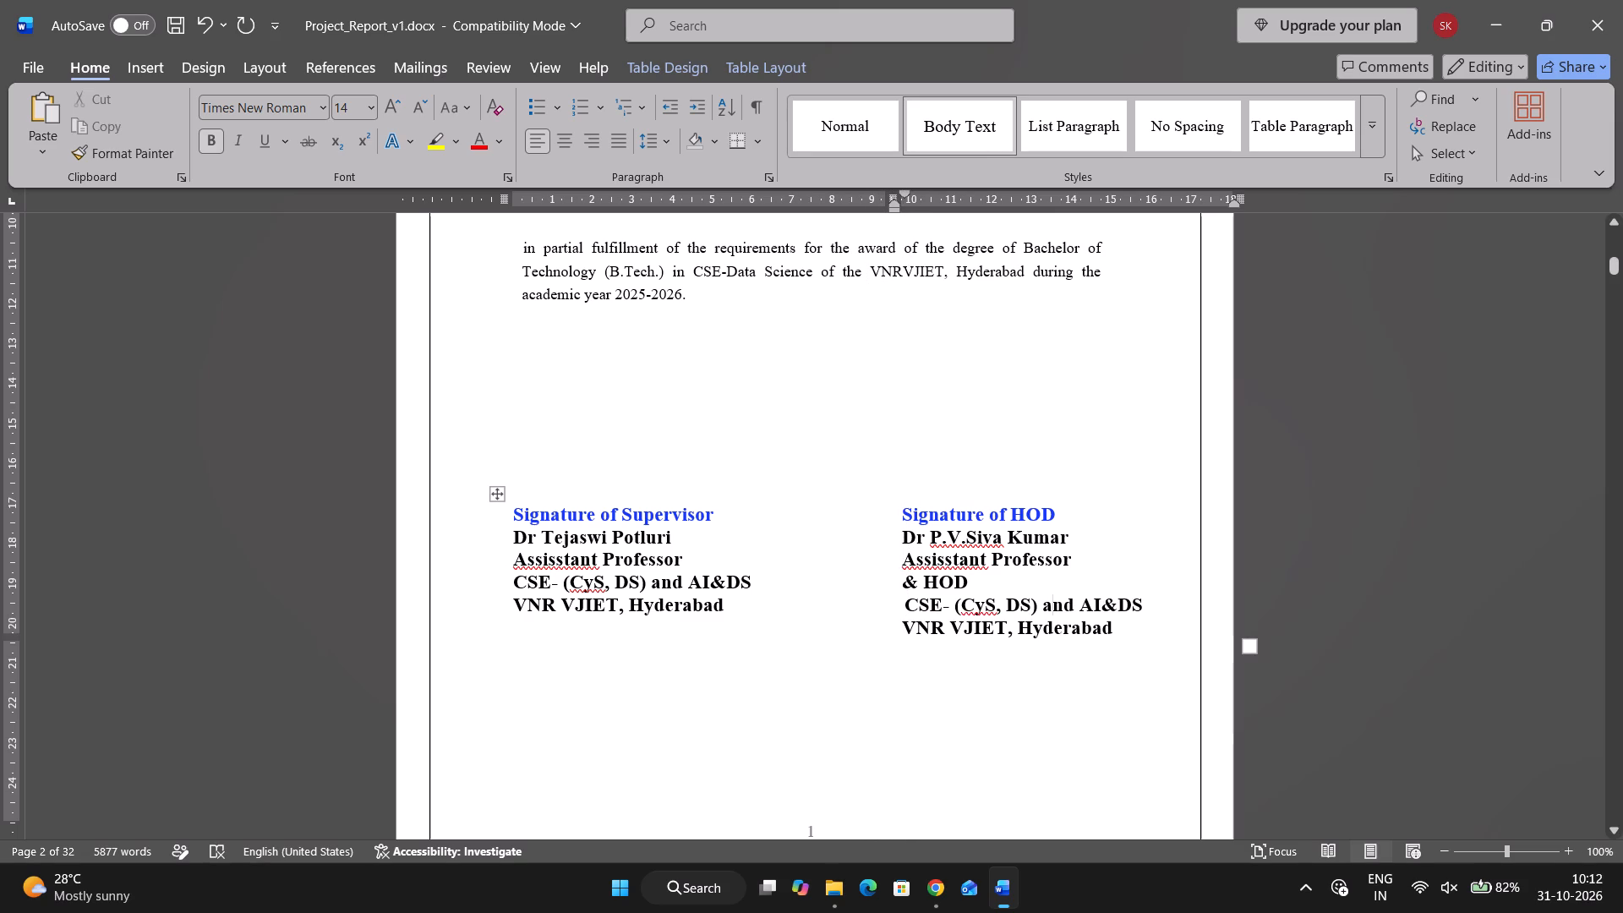
Shrink the signature table to about 16 cm wide so that it fits inside the page border.
drag(1247, 650, 1199, 640)
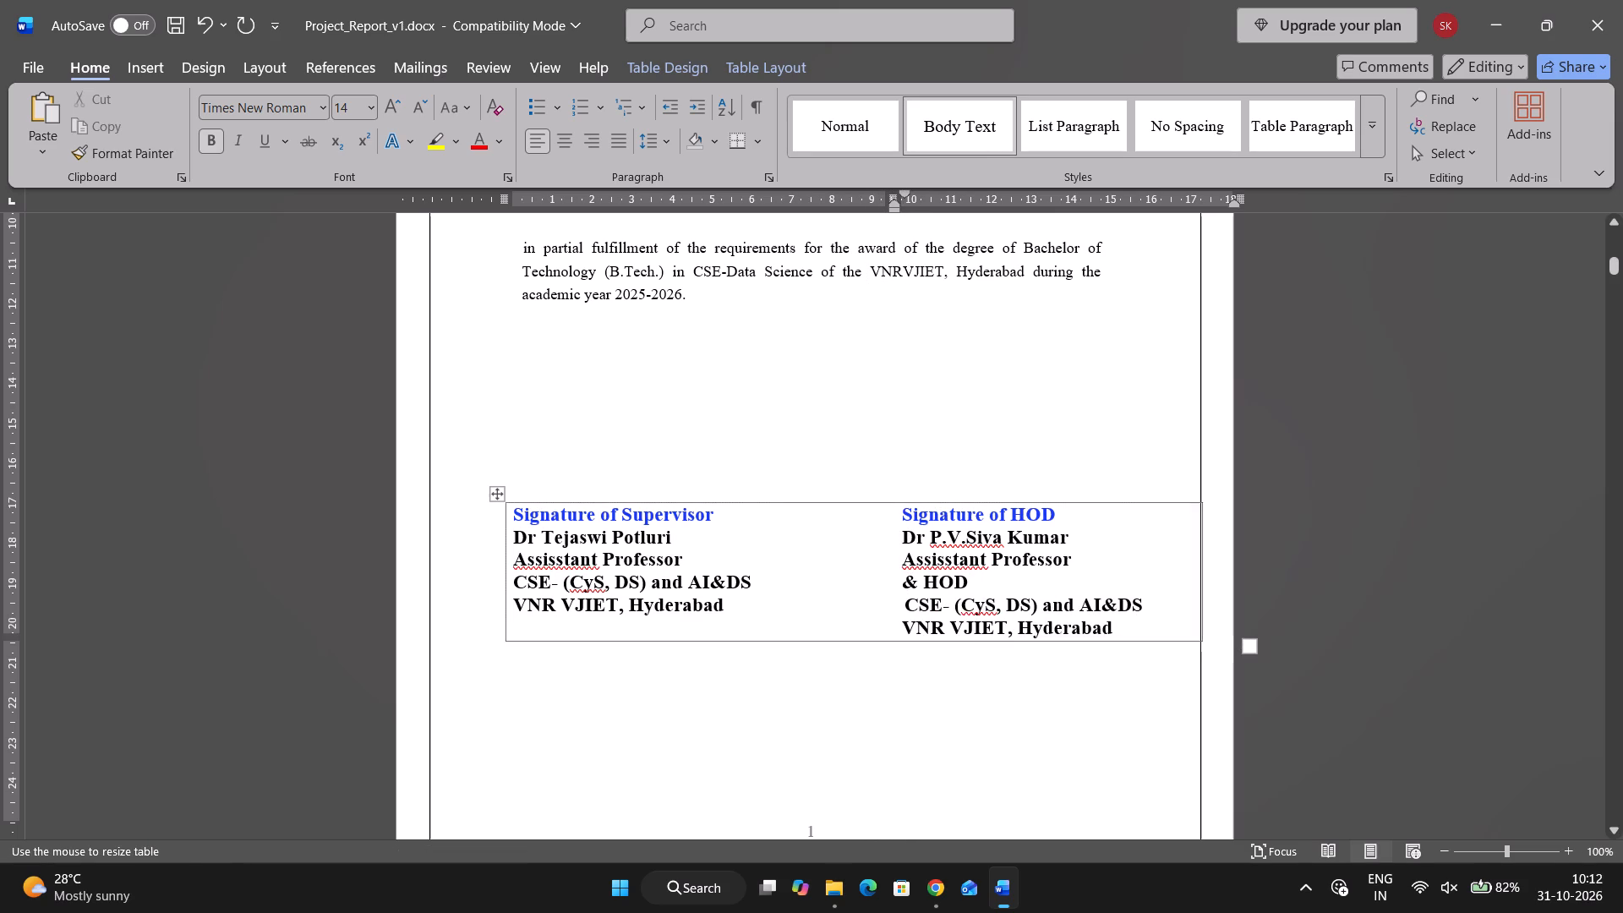
drag(1199, 640, 1146, 647)
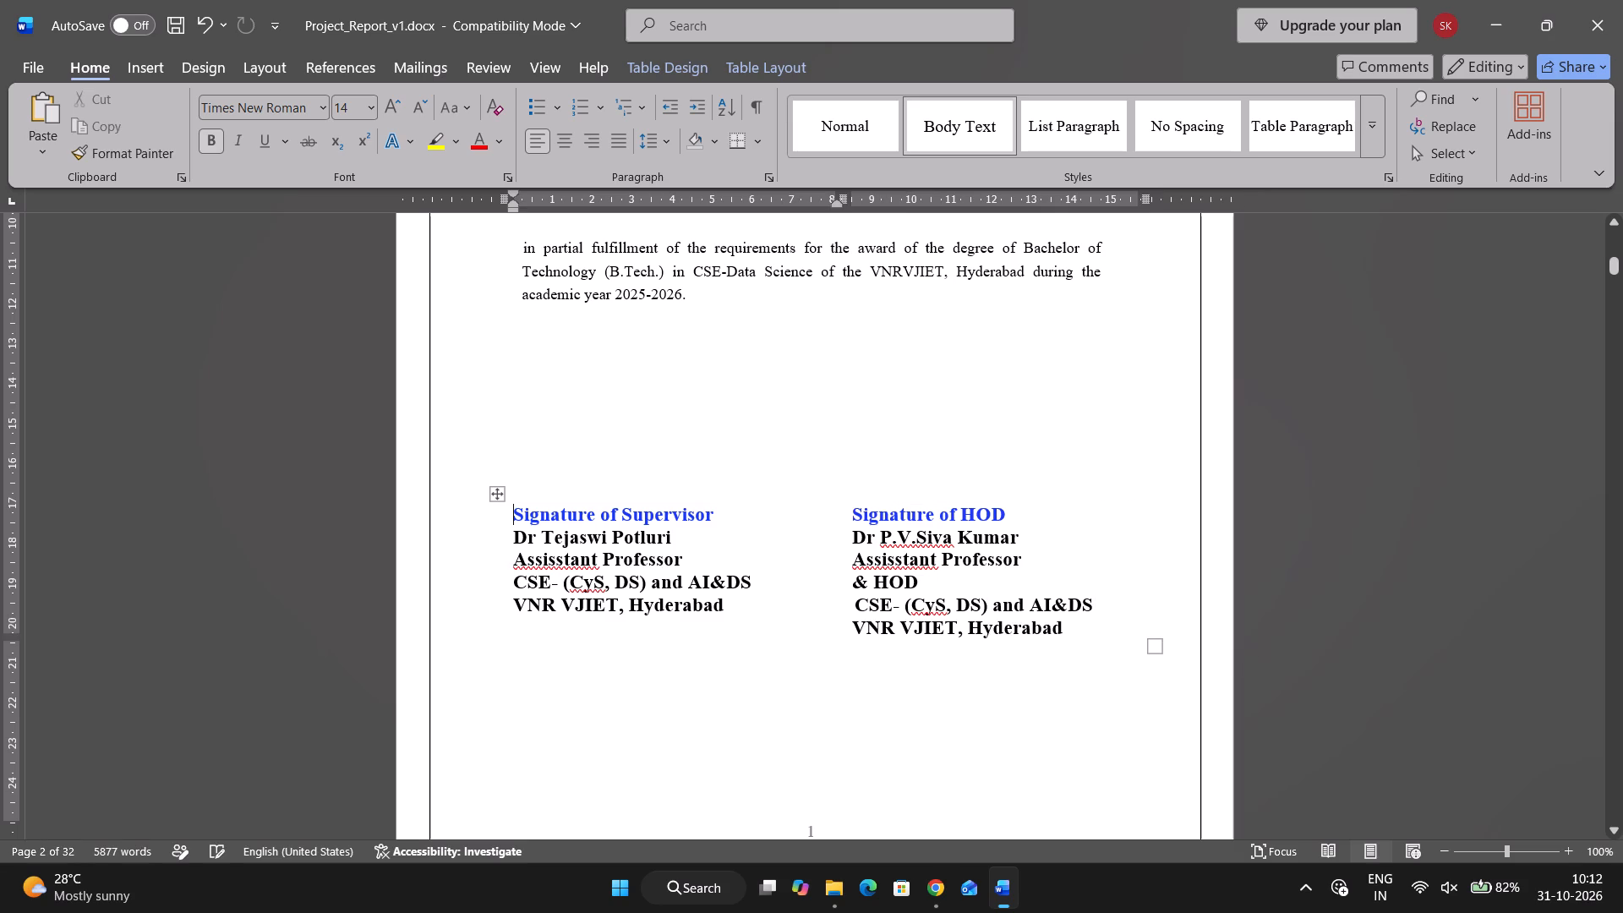
click(956, 549)
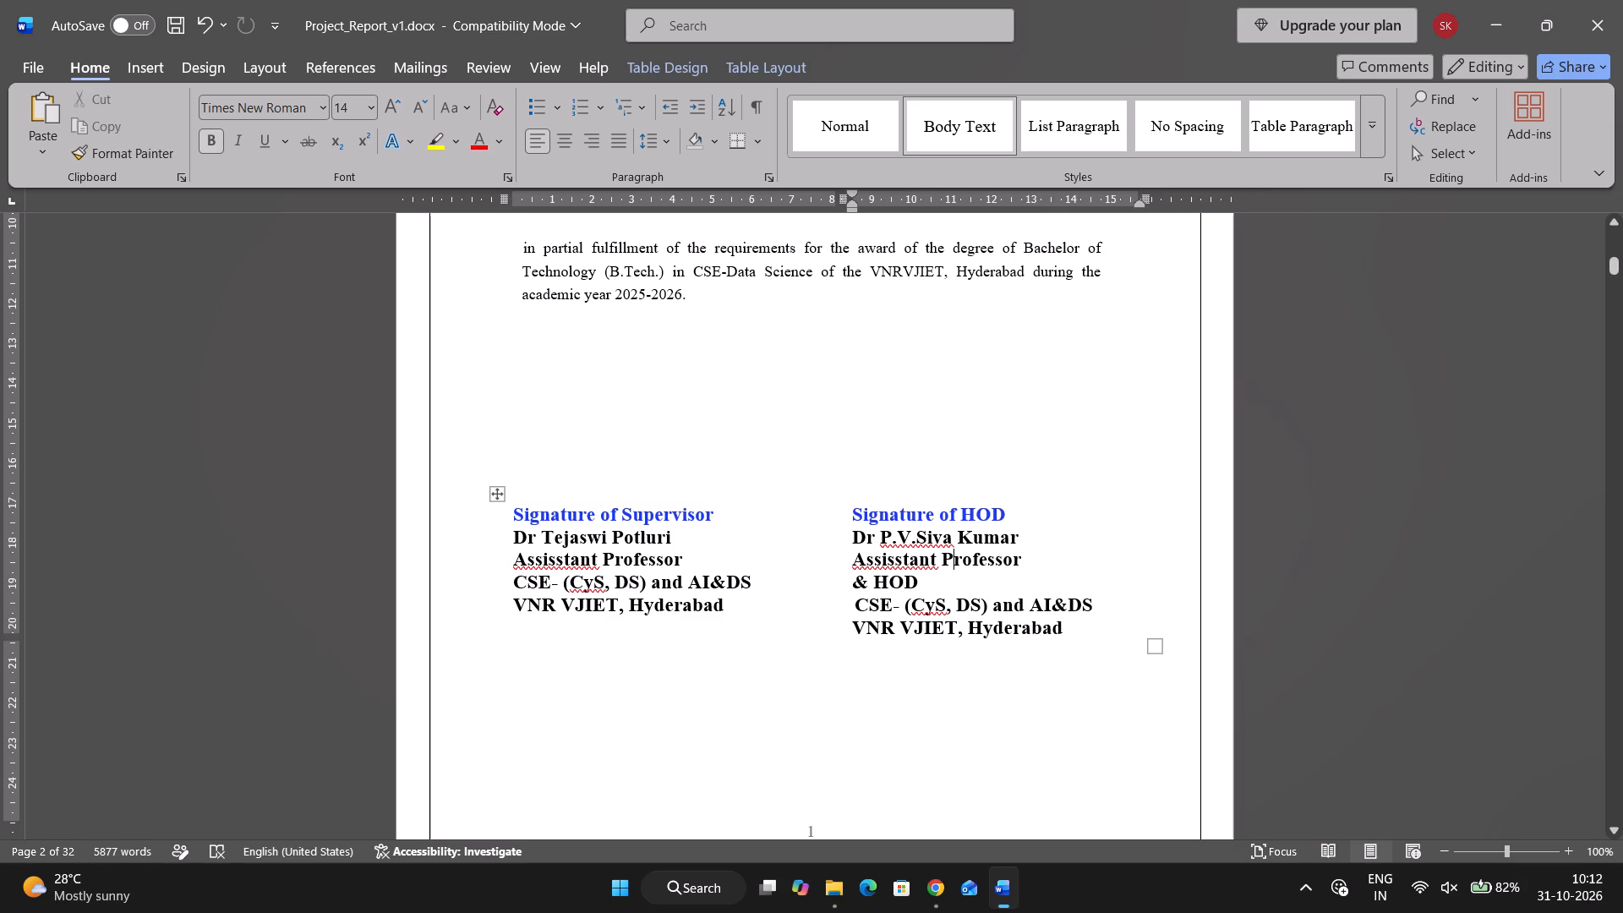
click(1041, 553)
Apply All Borders to both cells of the signature table.
drag(1074, 622, 633, 508)
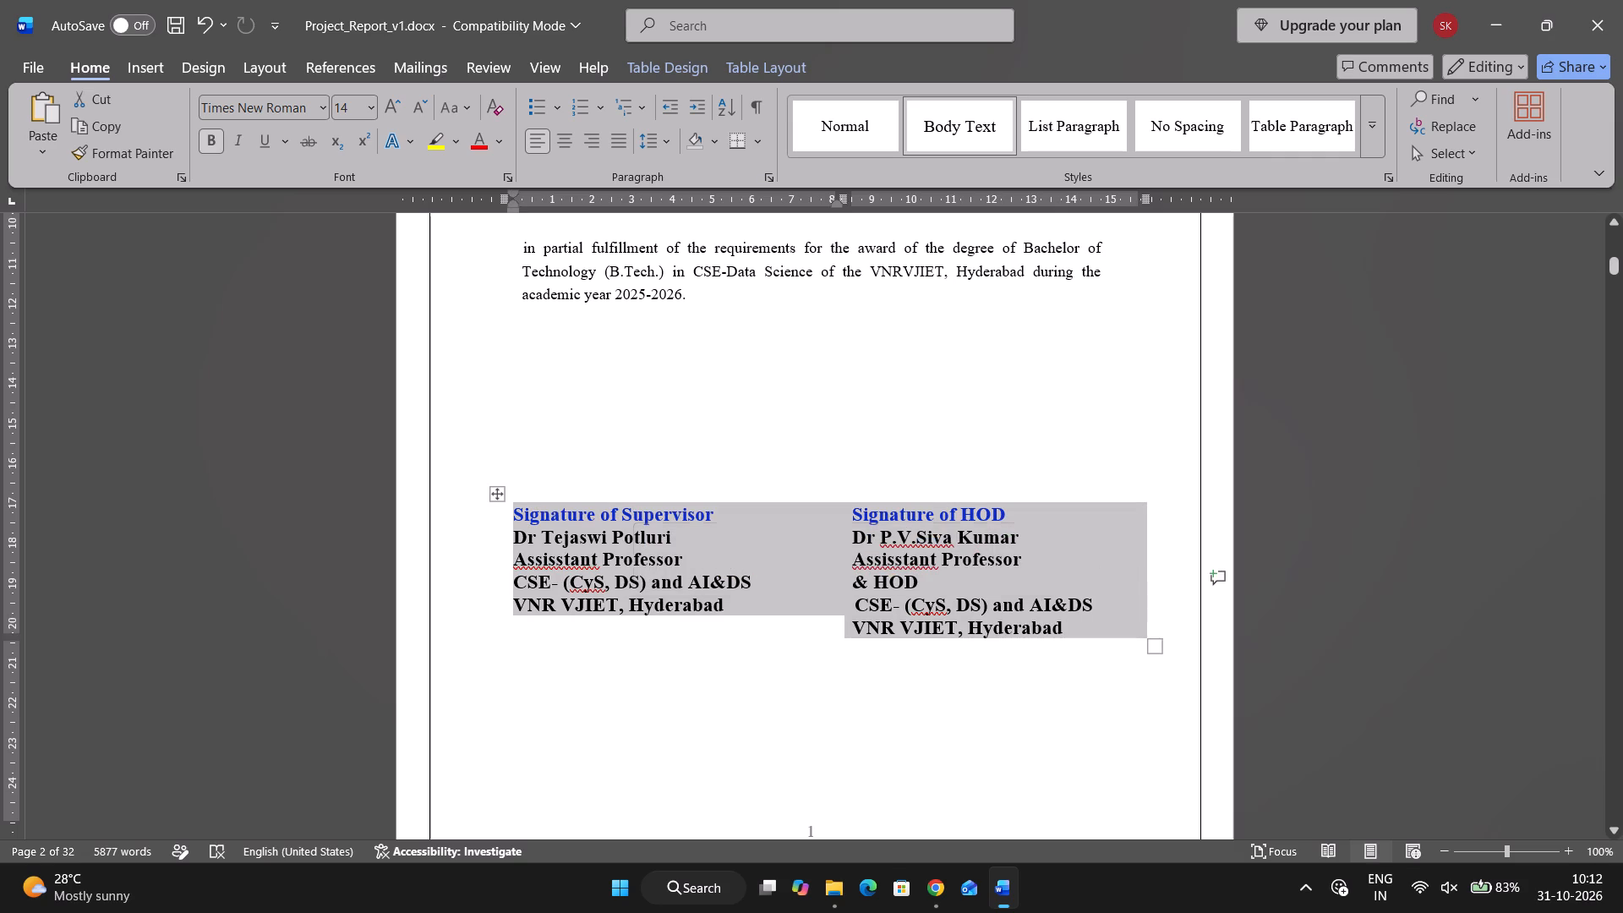
click(760, 143)
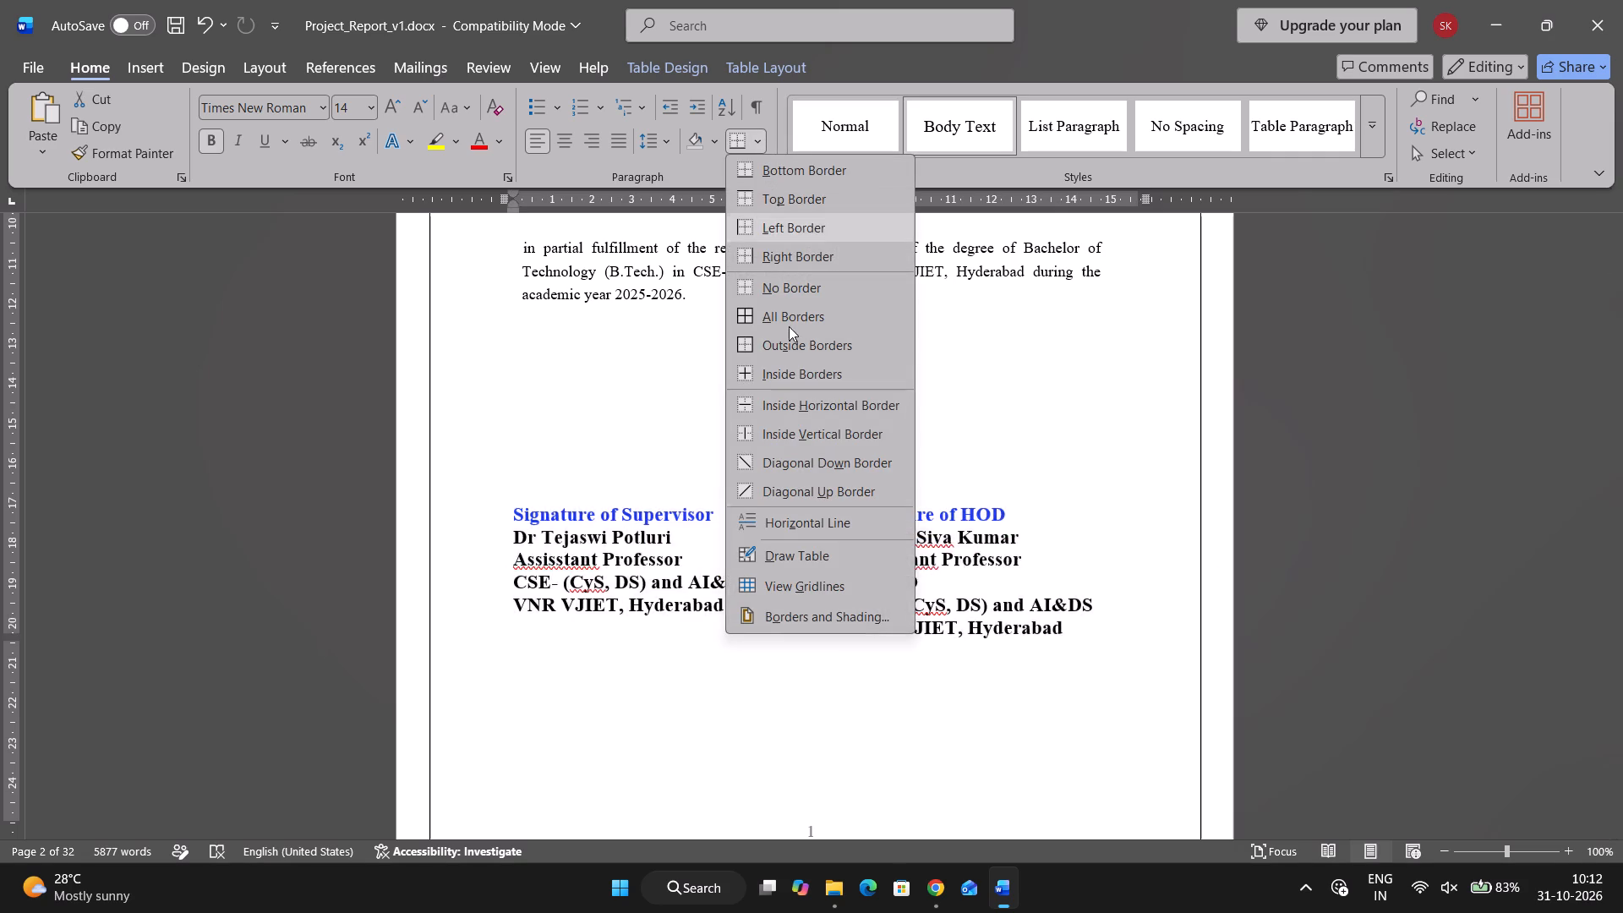
click(790, 318)
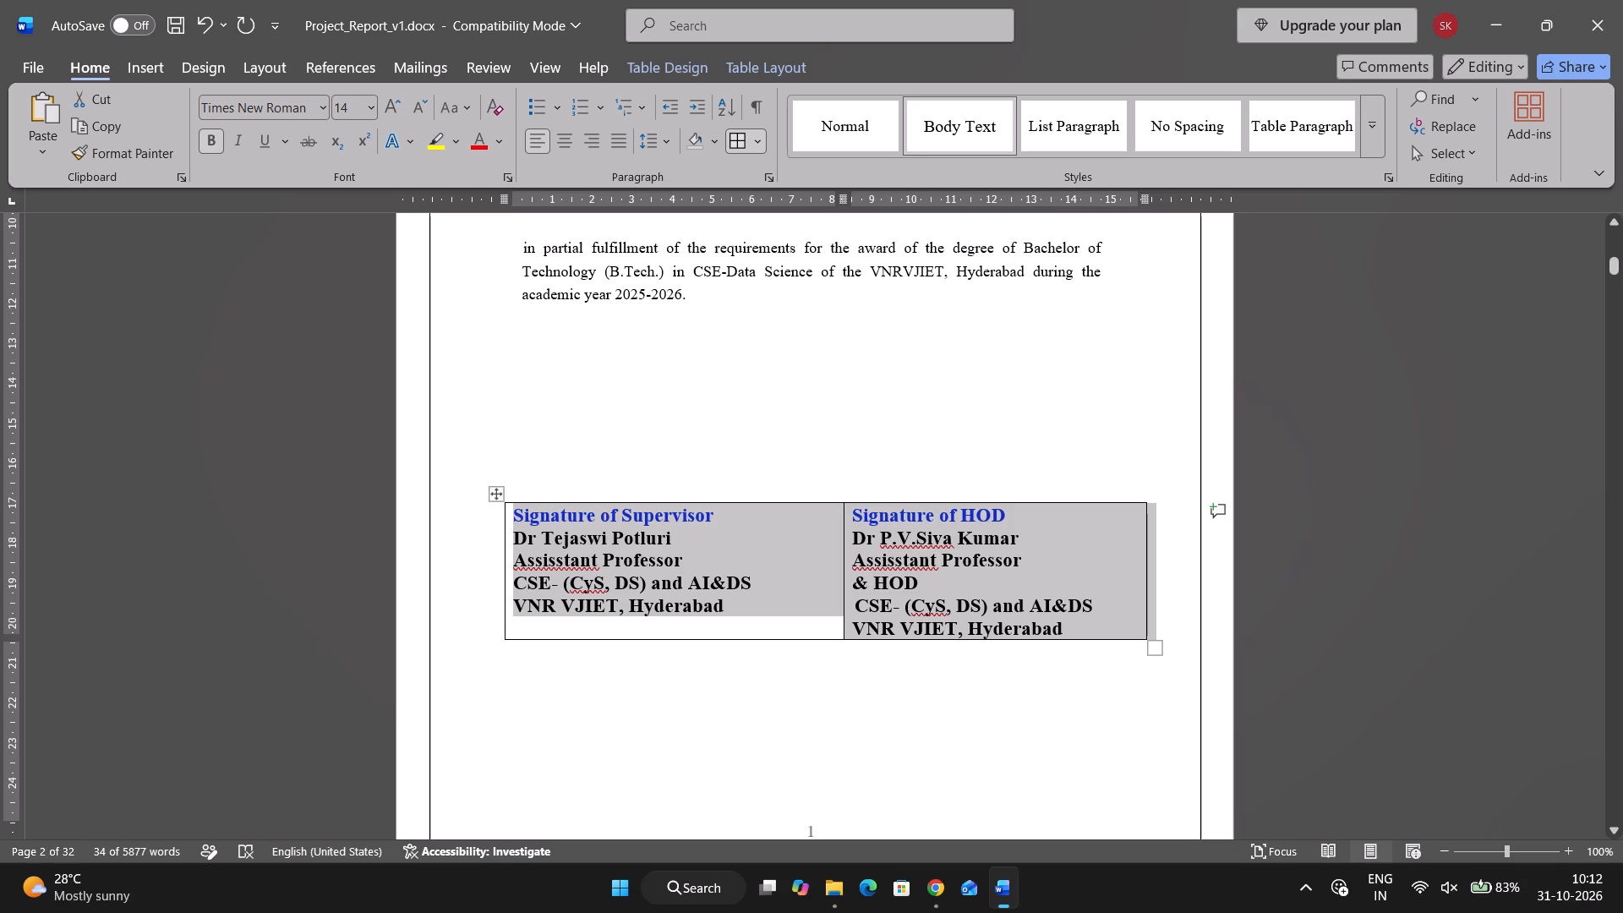
Move the divider between the supervisor and HOD cells to about 8 cm, making the two columns roughly equal in width.
drag(842, 533, 803, 539)
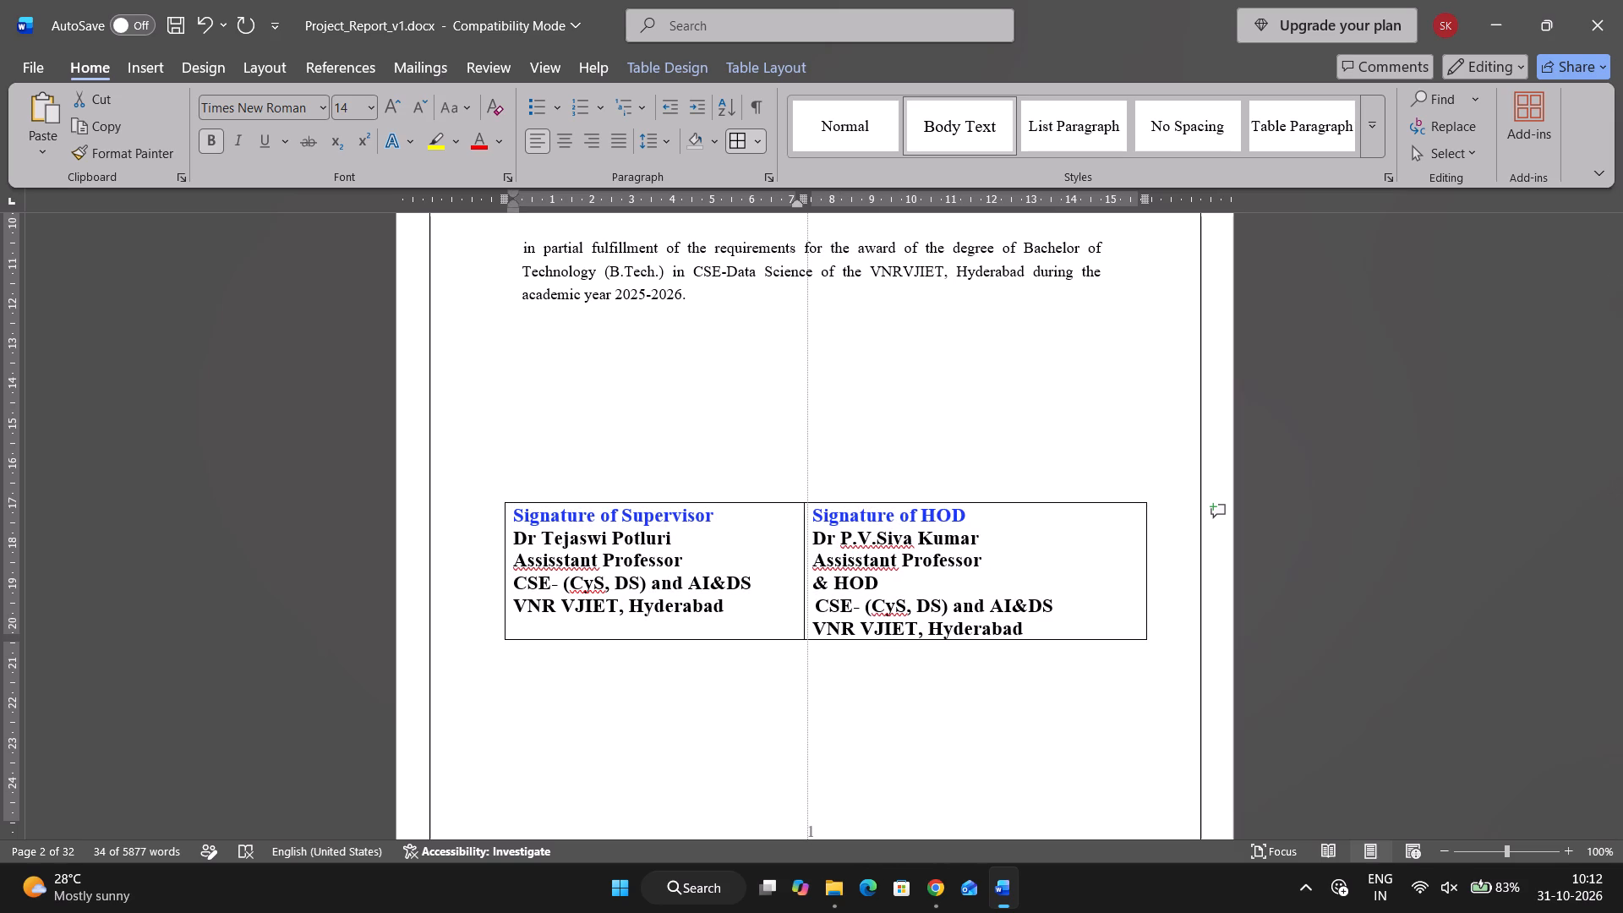
drag(803, 539, 823, 539)
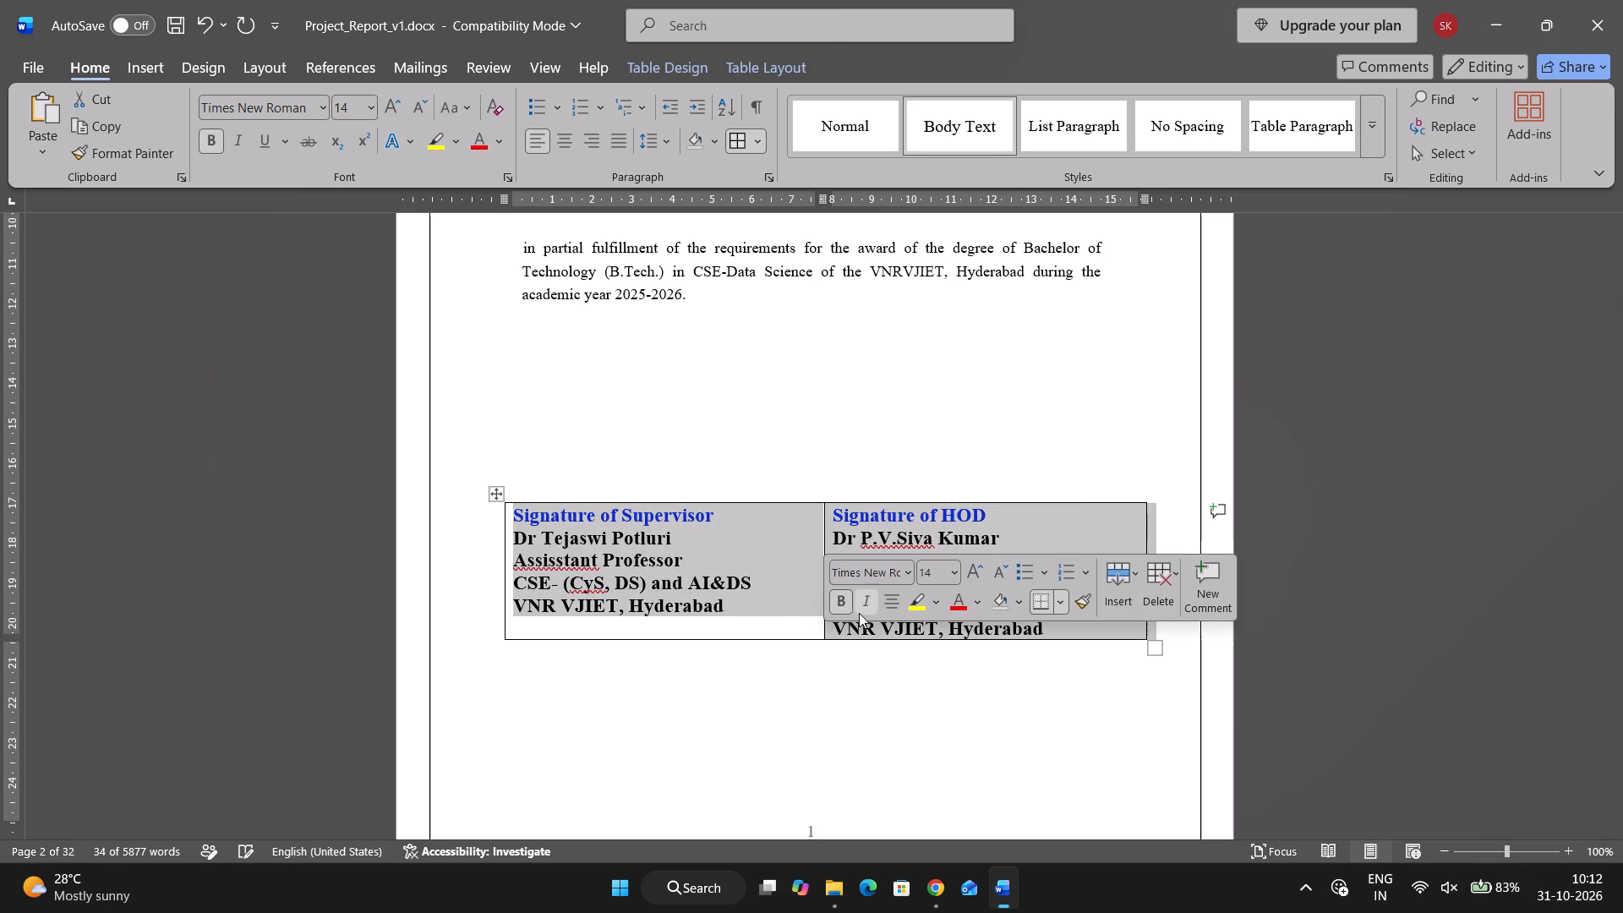
click(794, 597)
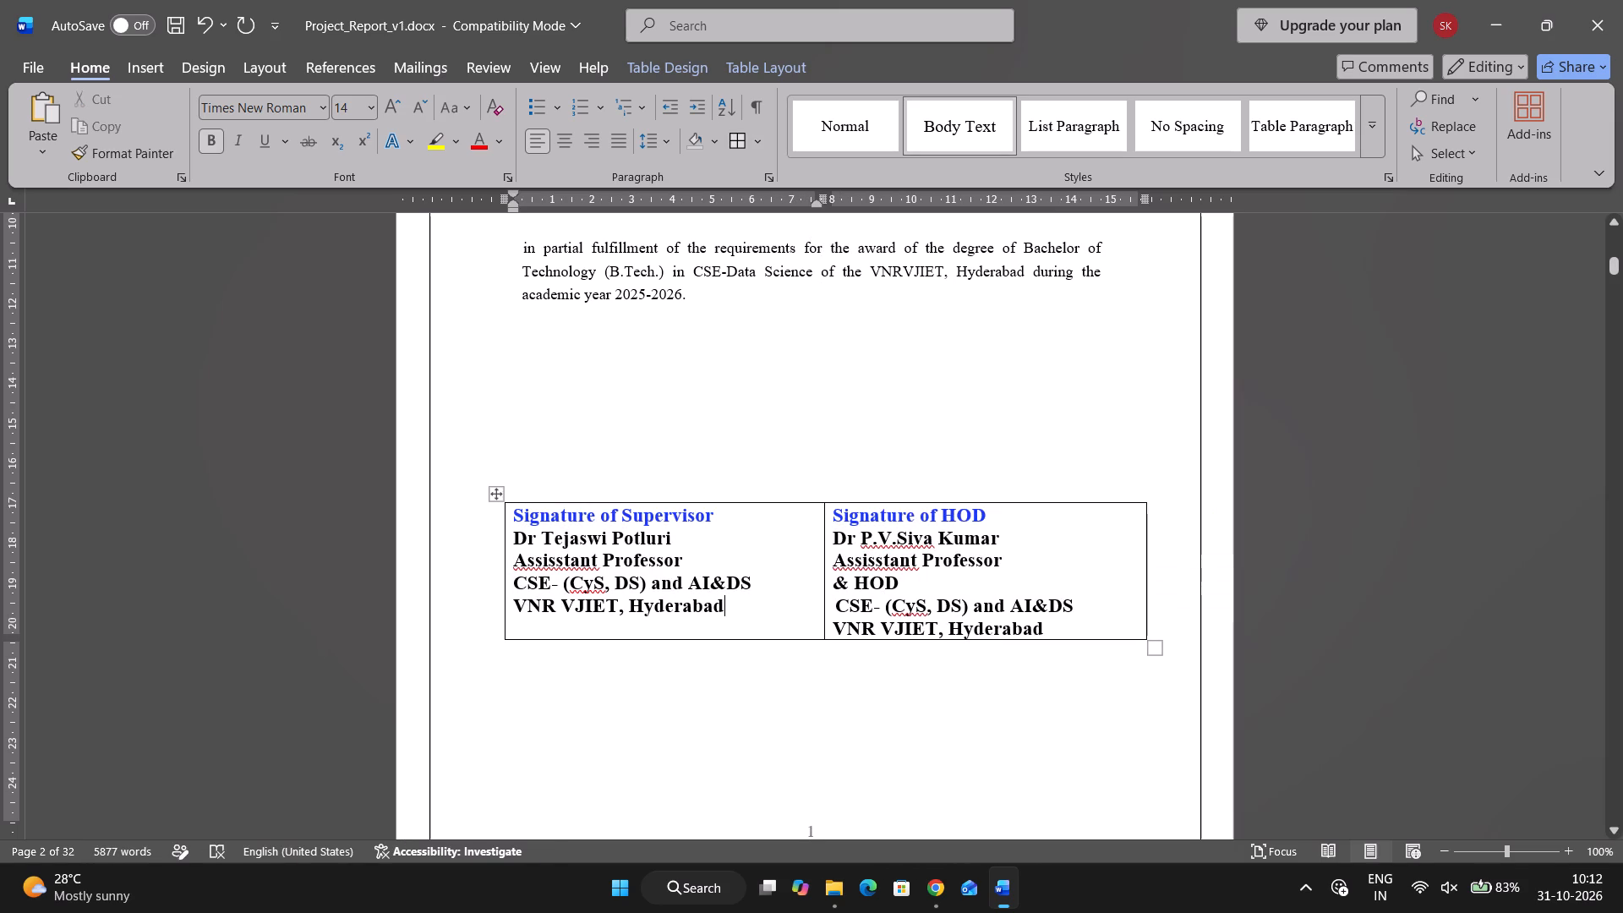
Join "& HOD" to the line above in the HOD cell so that it reads "Assisstant Professor & HOD".
click(836, 585)
key(BackSpace)
key(space)
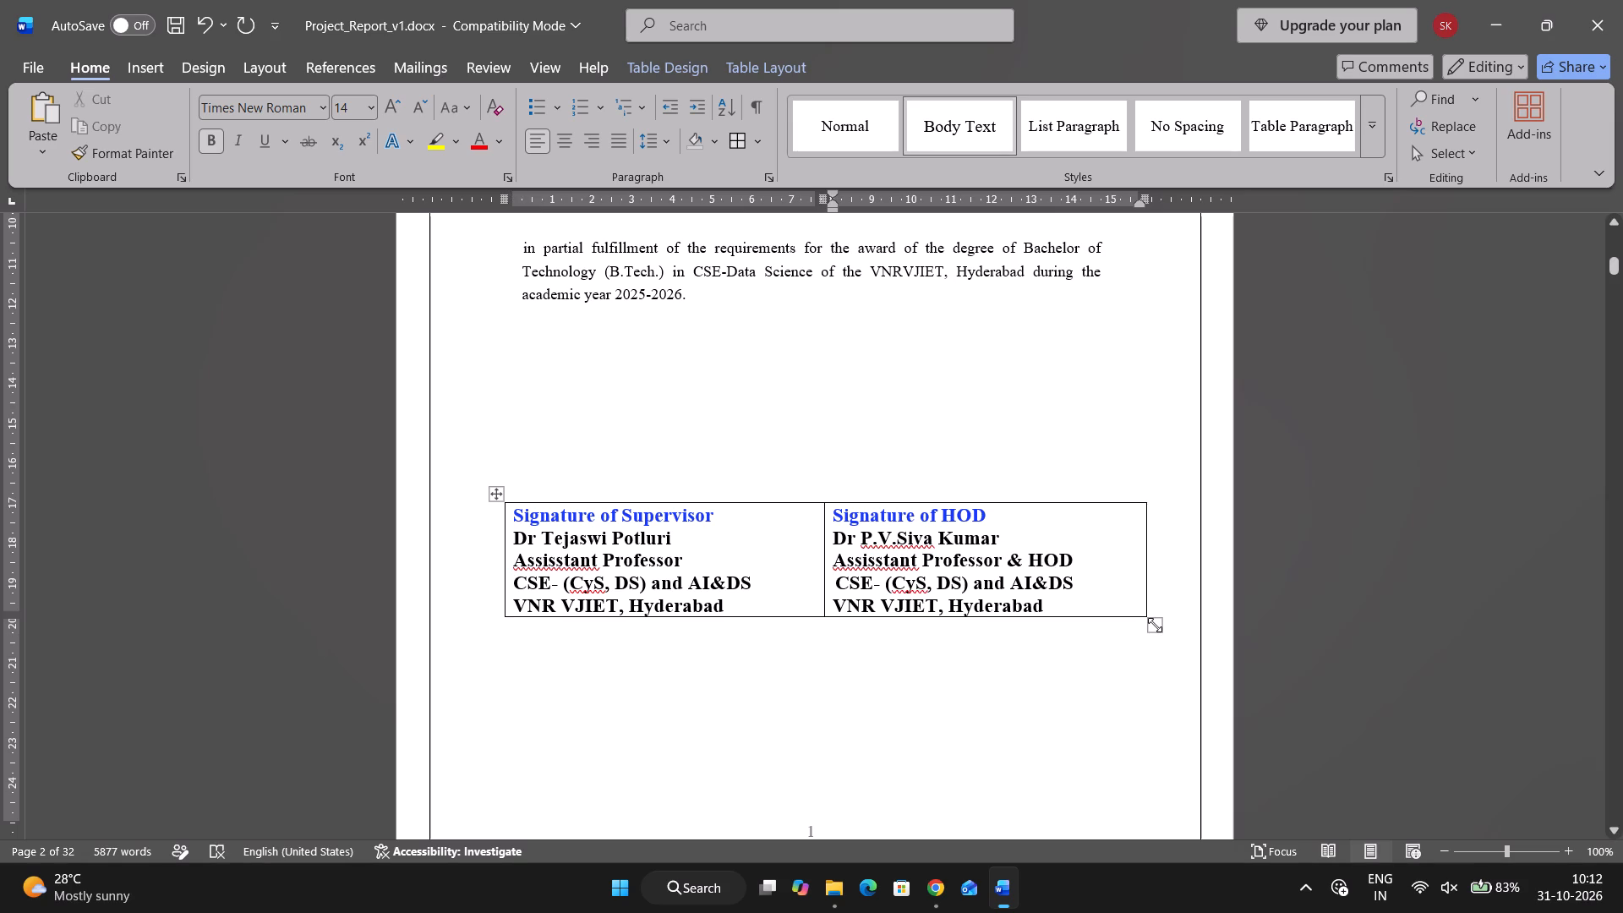
Widen the signature table to about 17 cm, ending just inside the page border.
drag(1155, 625, 1178, 638)
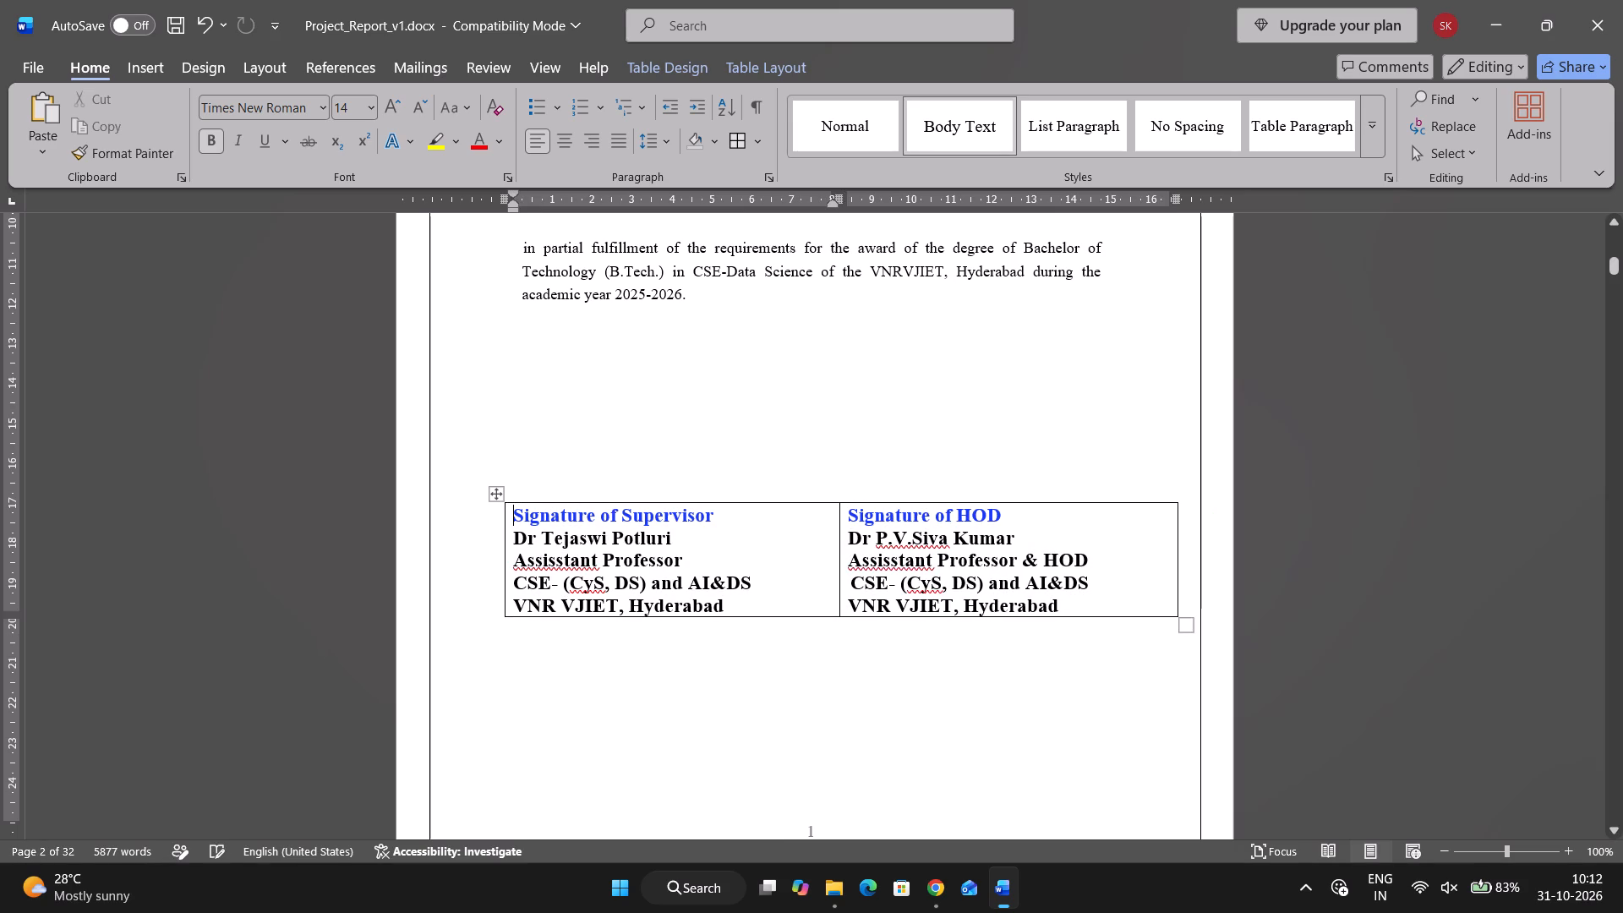
drag(1185, 624, 1194, 627)
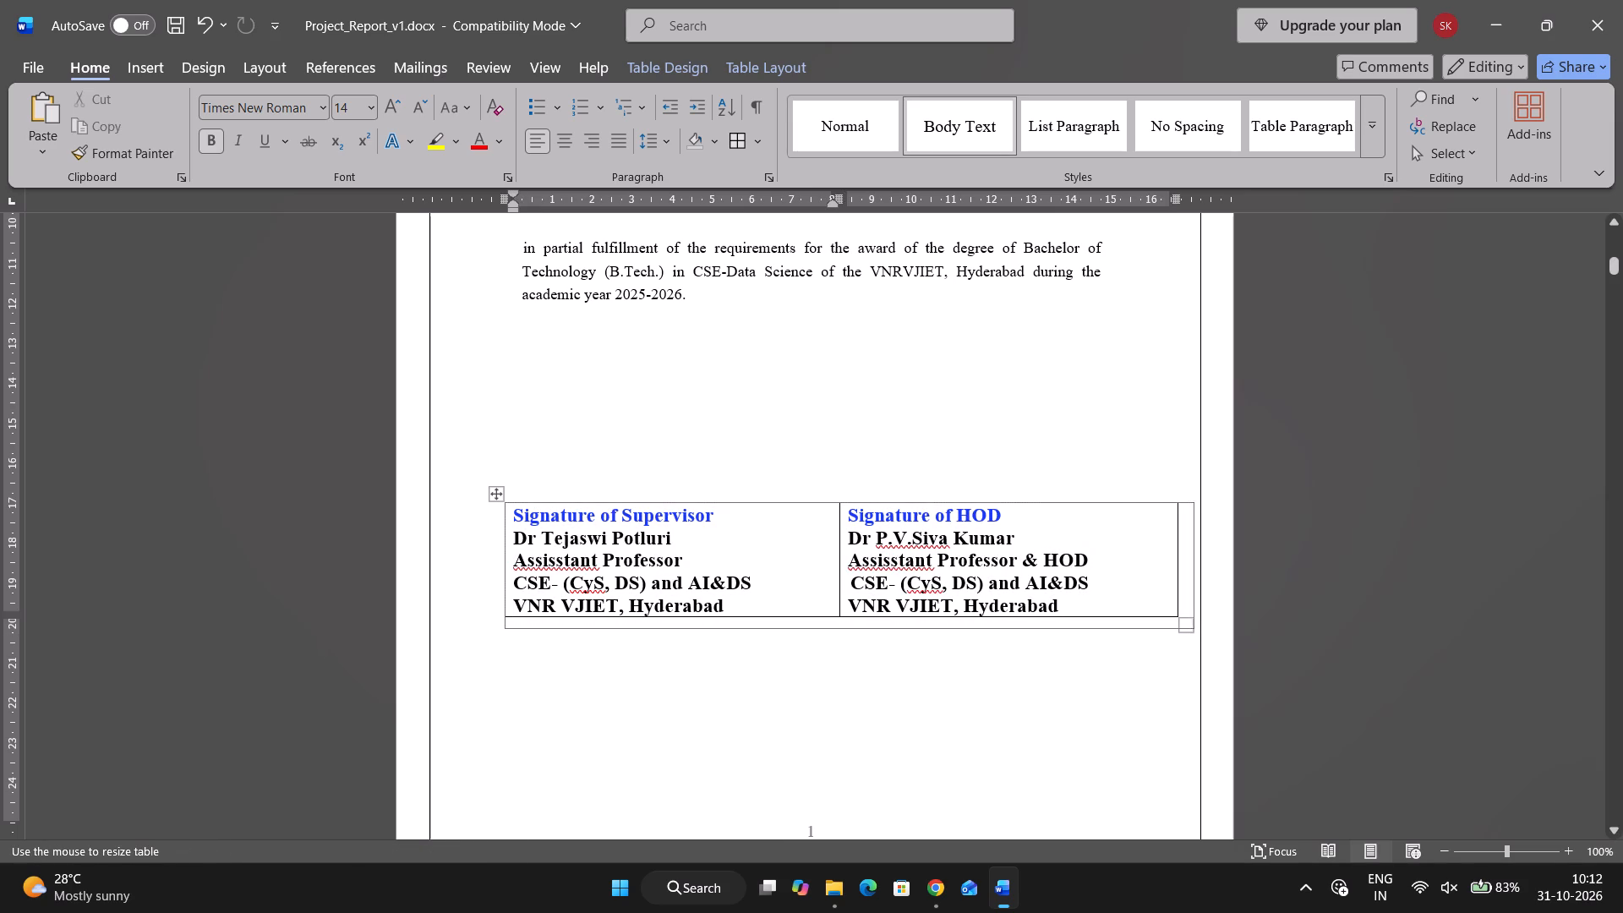
drag(1194, 627, 1194, 620)
click(1364, 584)
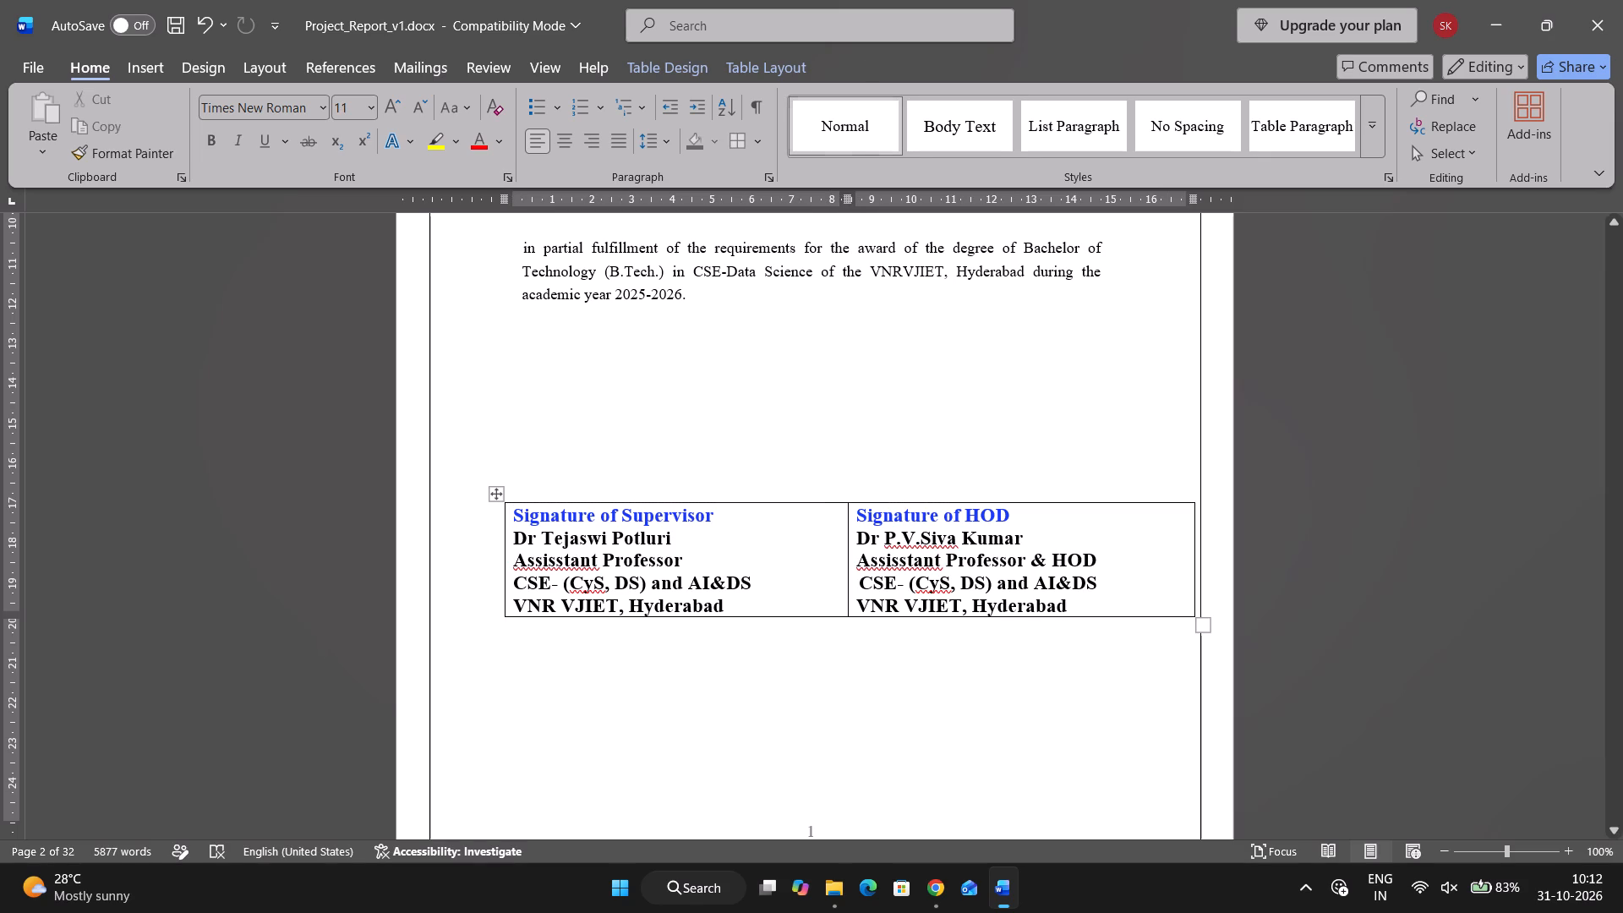
Remove all borders from both cells of the signature table.
drag(1074, 608, 708, 577)
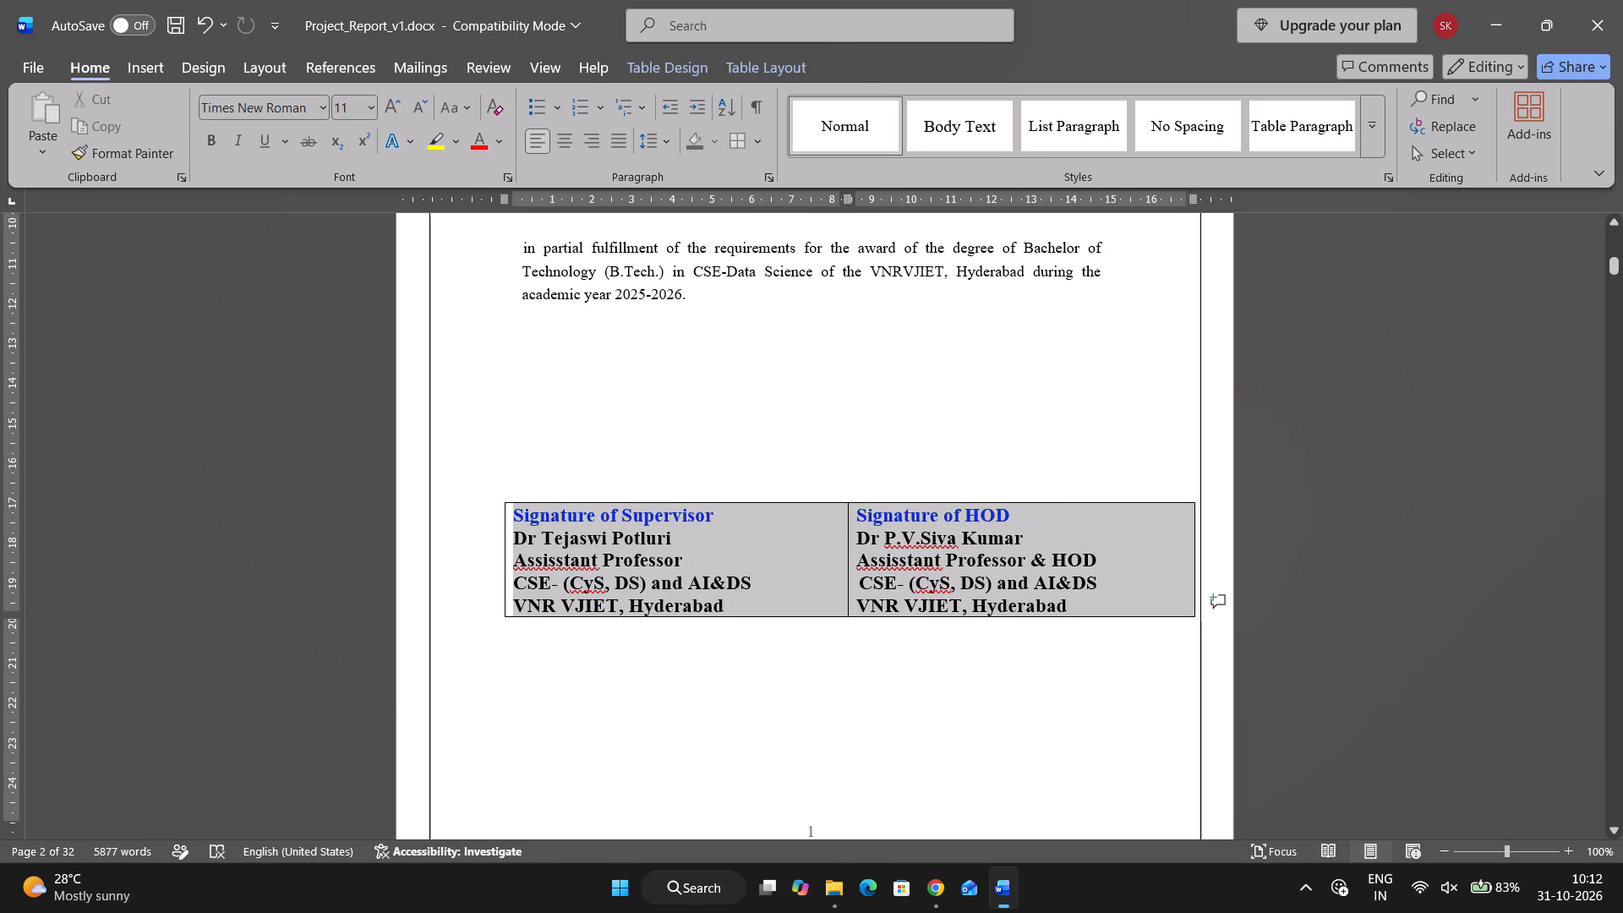
drag(708, 577, 663, 573)
click(757, 143)
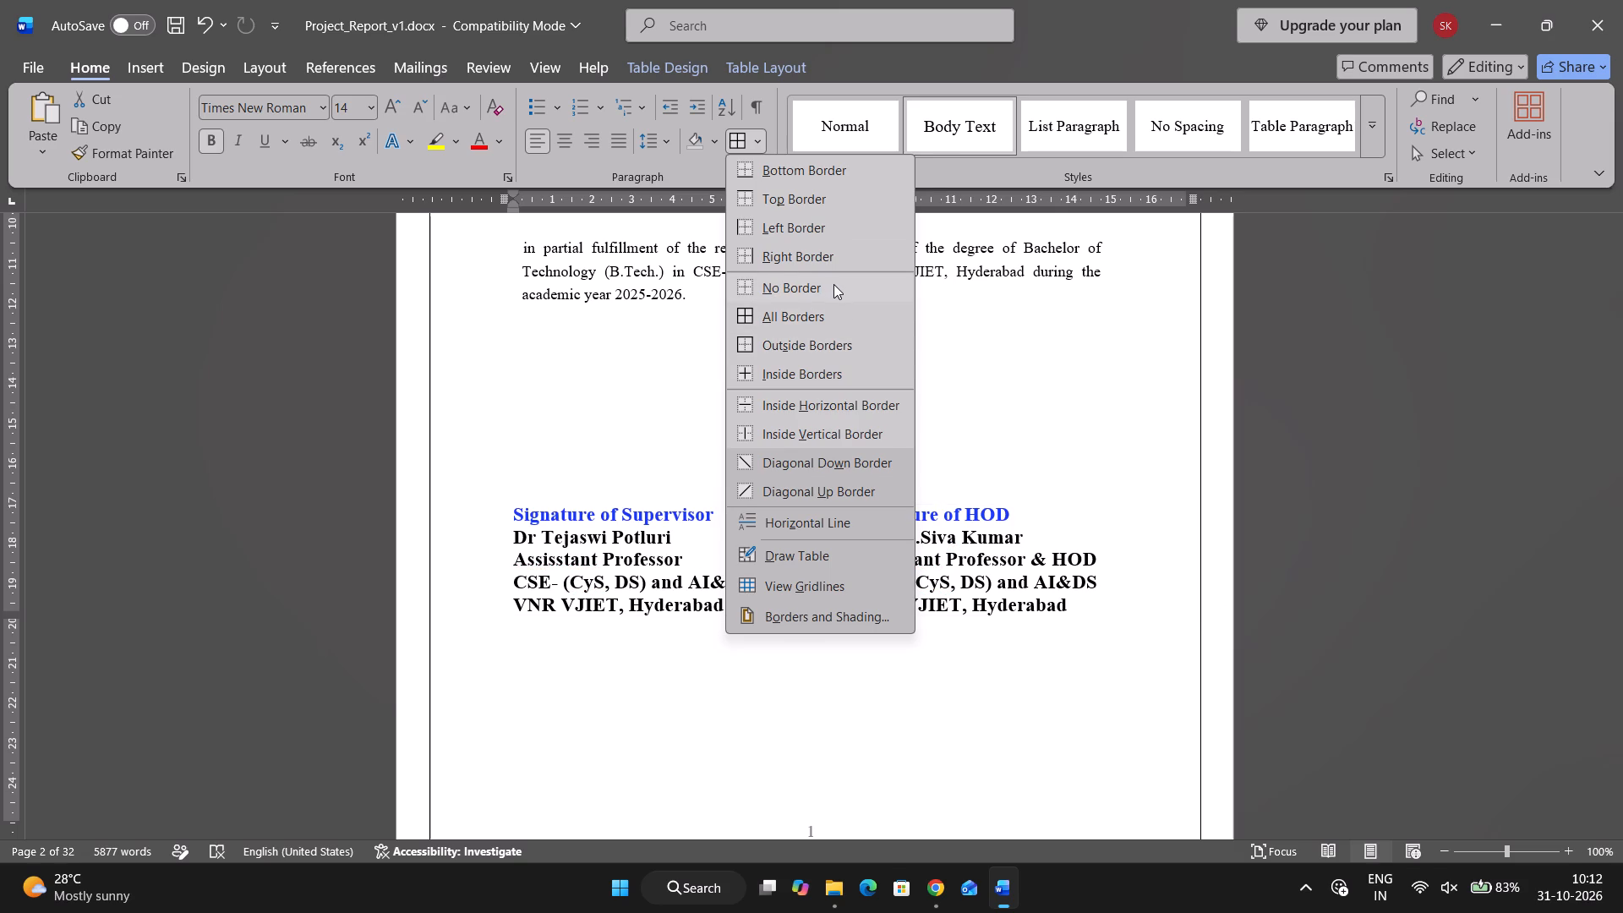
click(833, 284)
click(1601, 510)
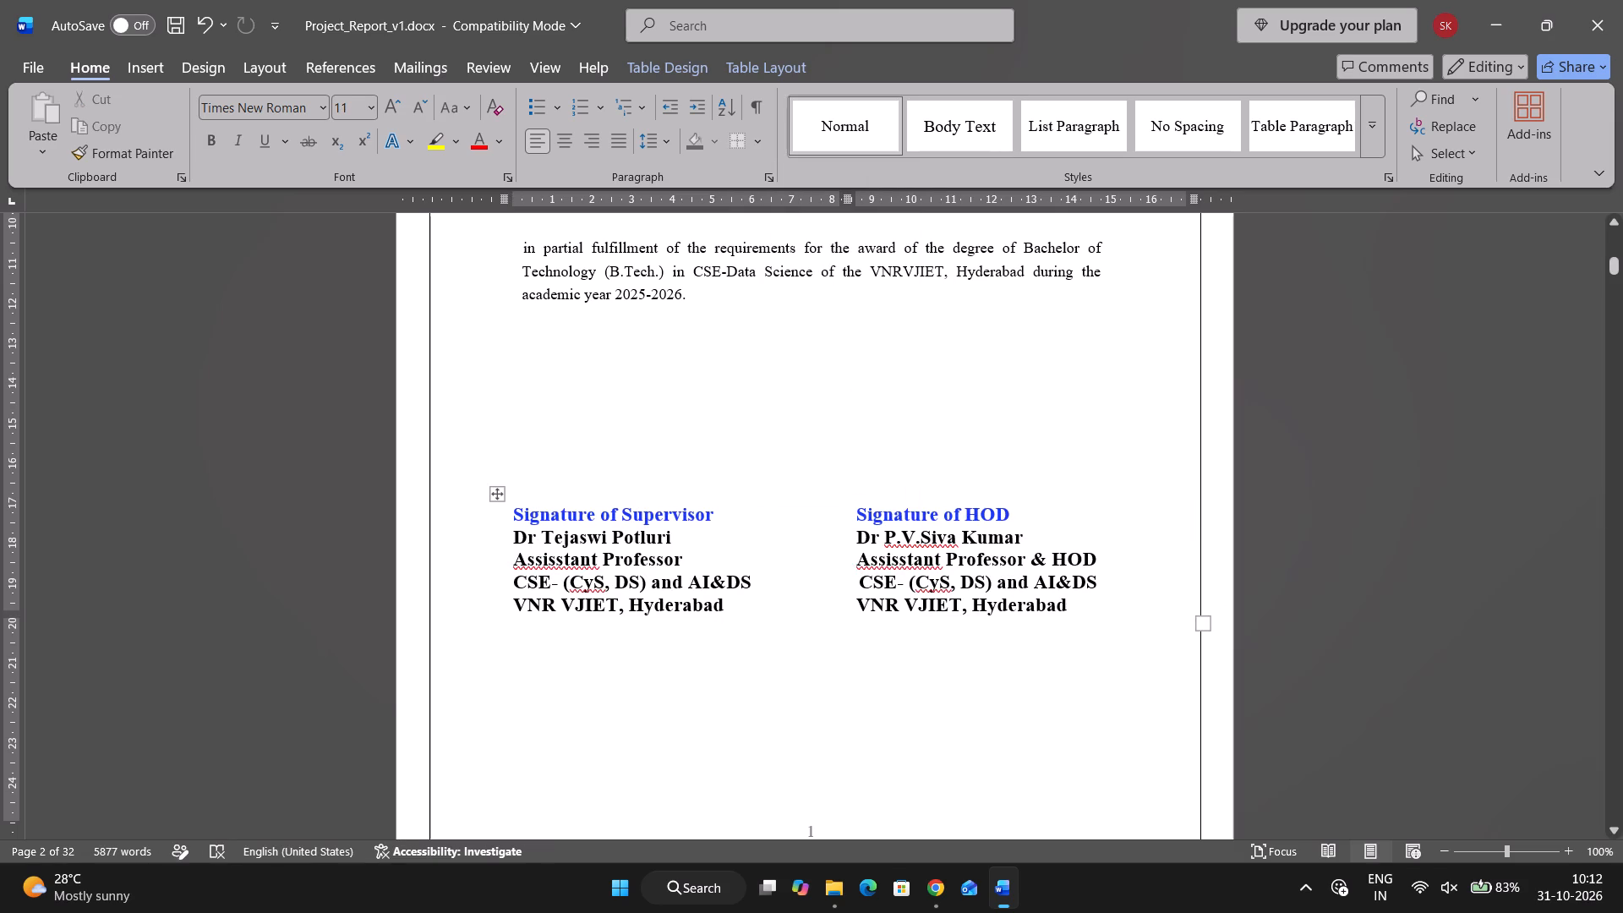
Review the title page and the upper part of the certificate page for details that need correcting.
scroll(1416, 391, up, 7)
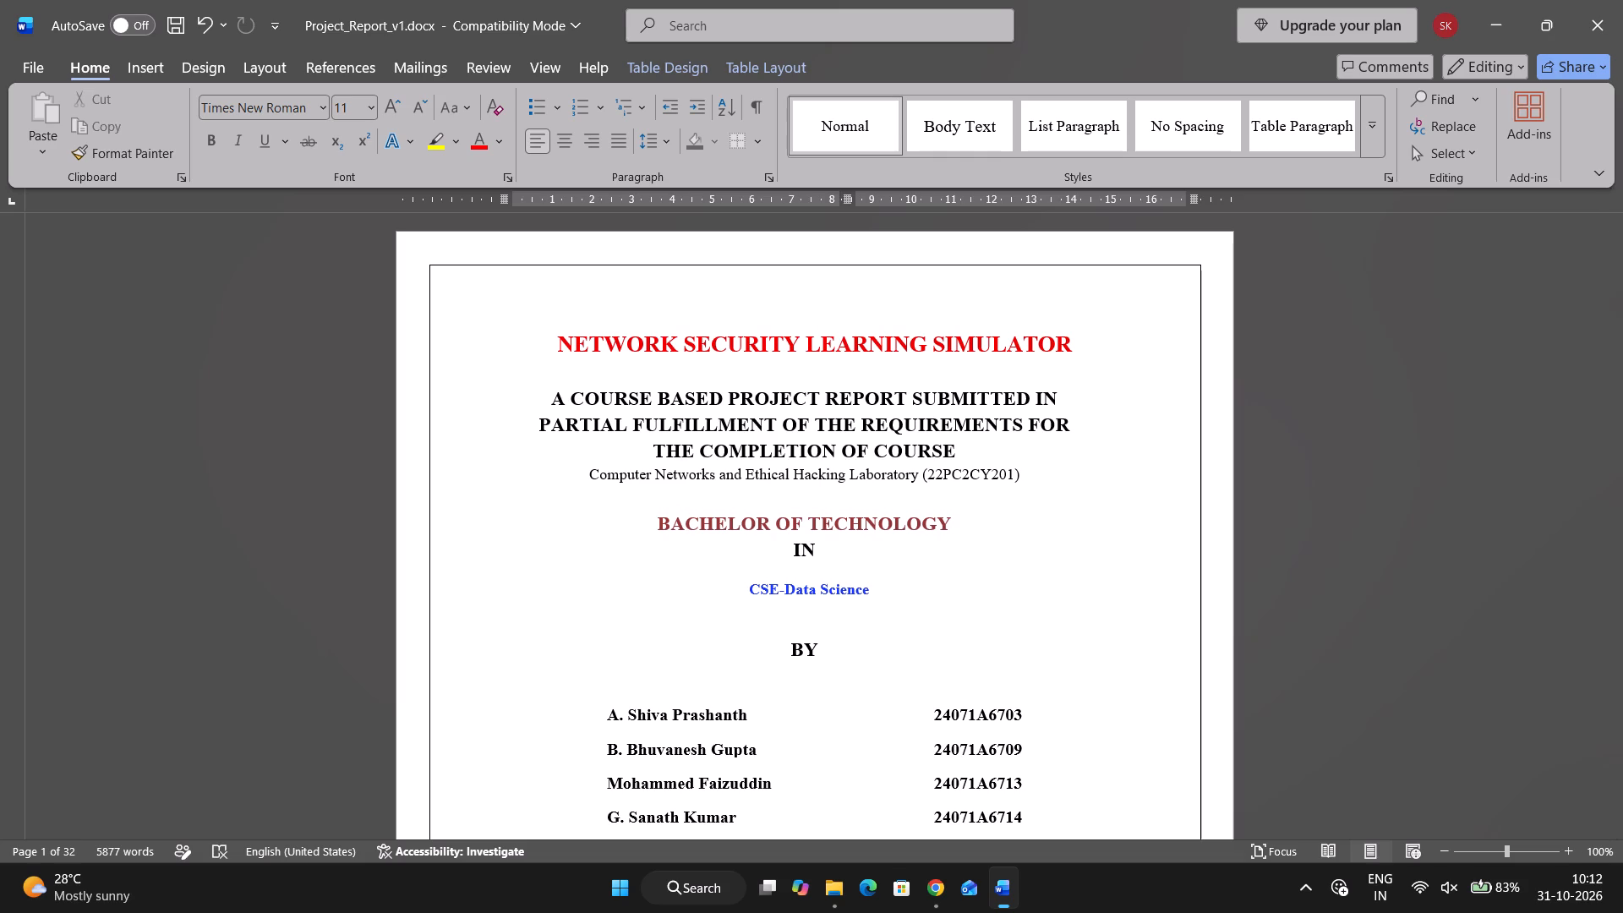
key(Down)
key(Up)
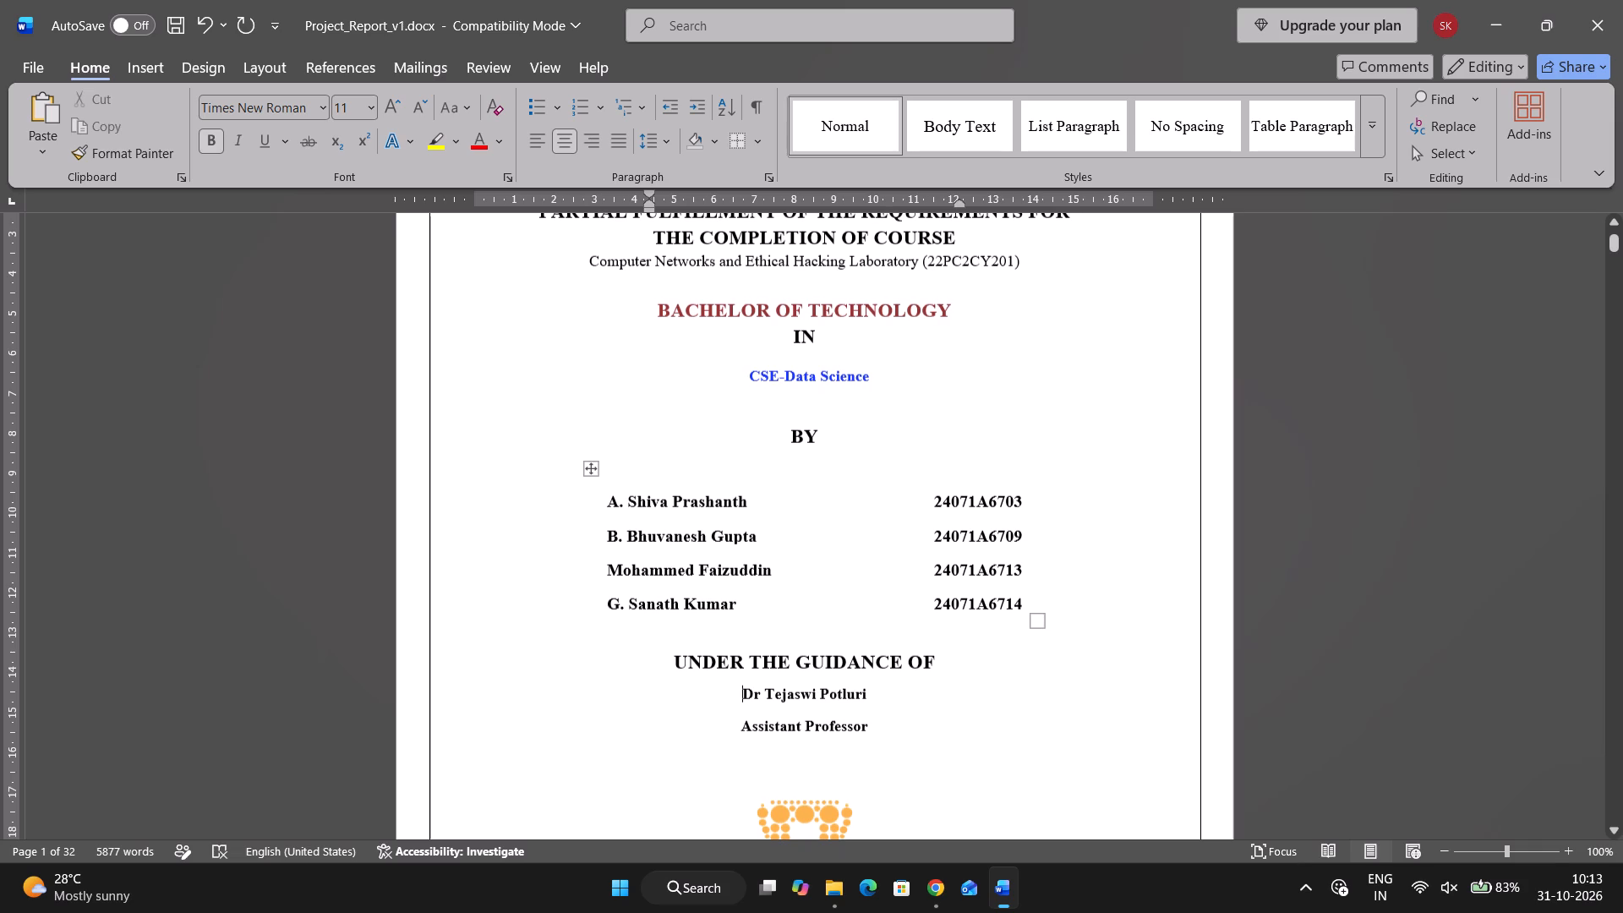
scroll(970, 562, down, 1)
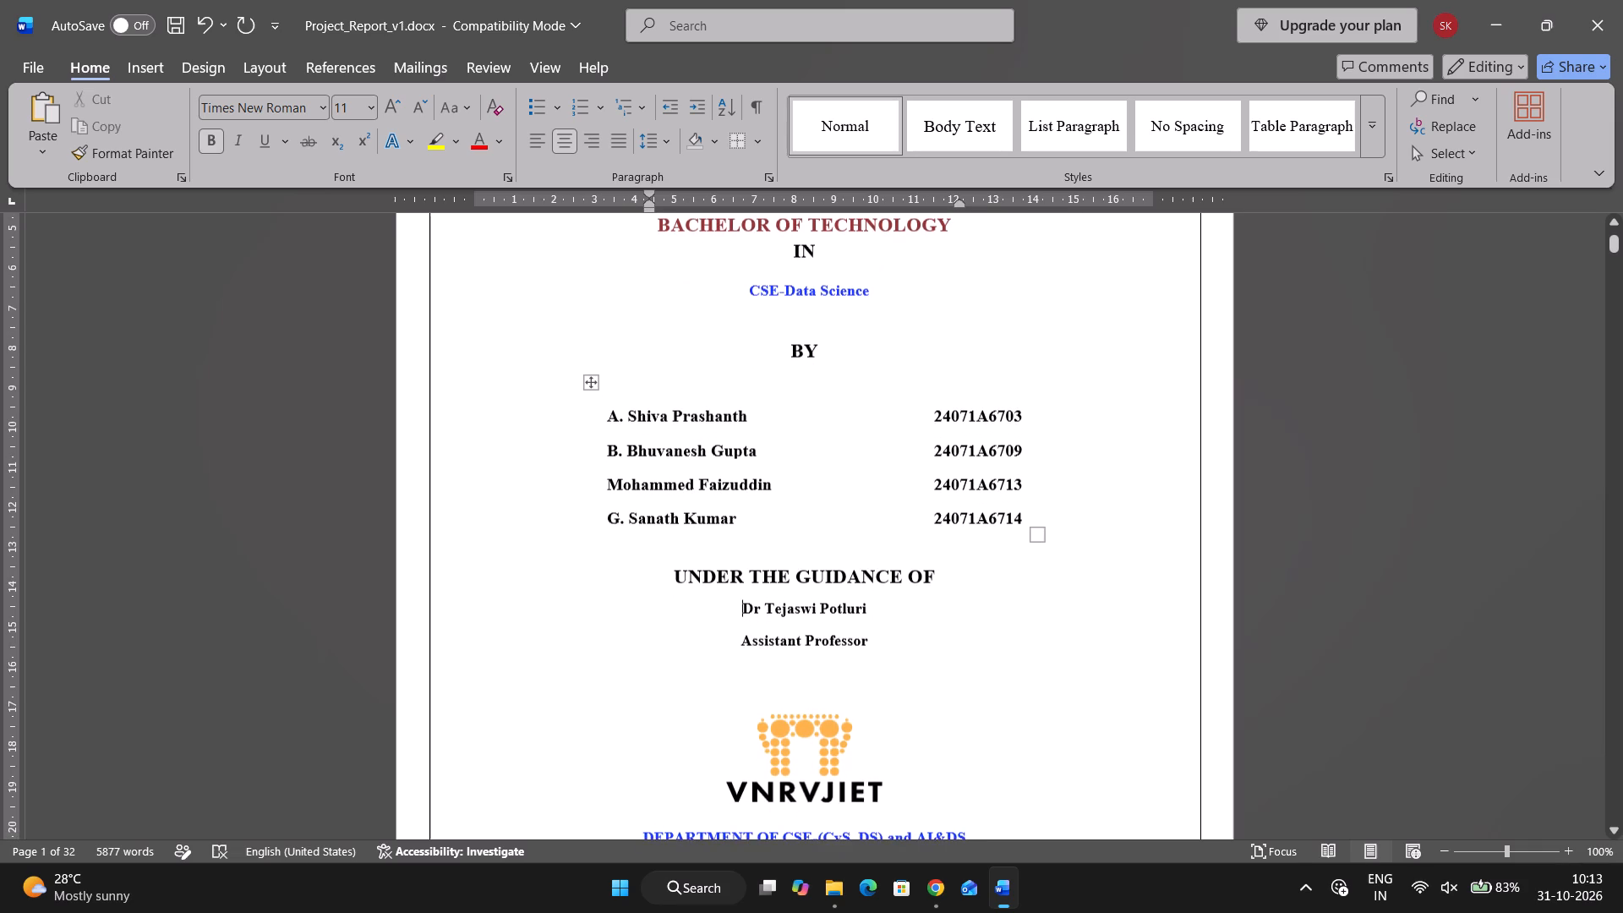
scroll(970, 562, down, 1)
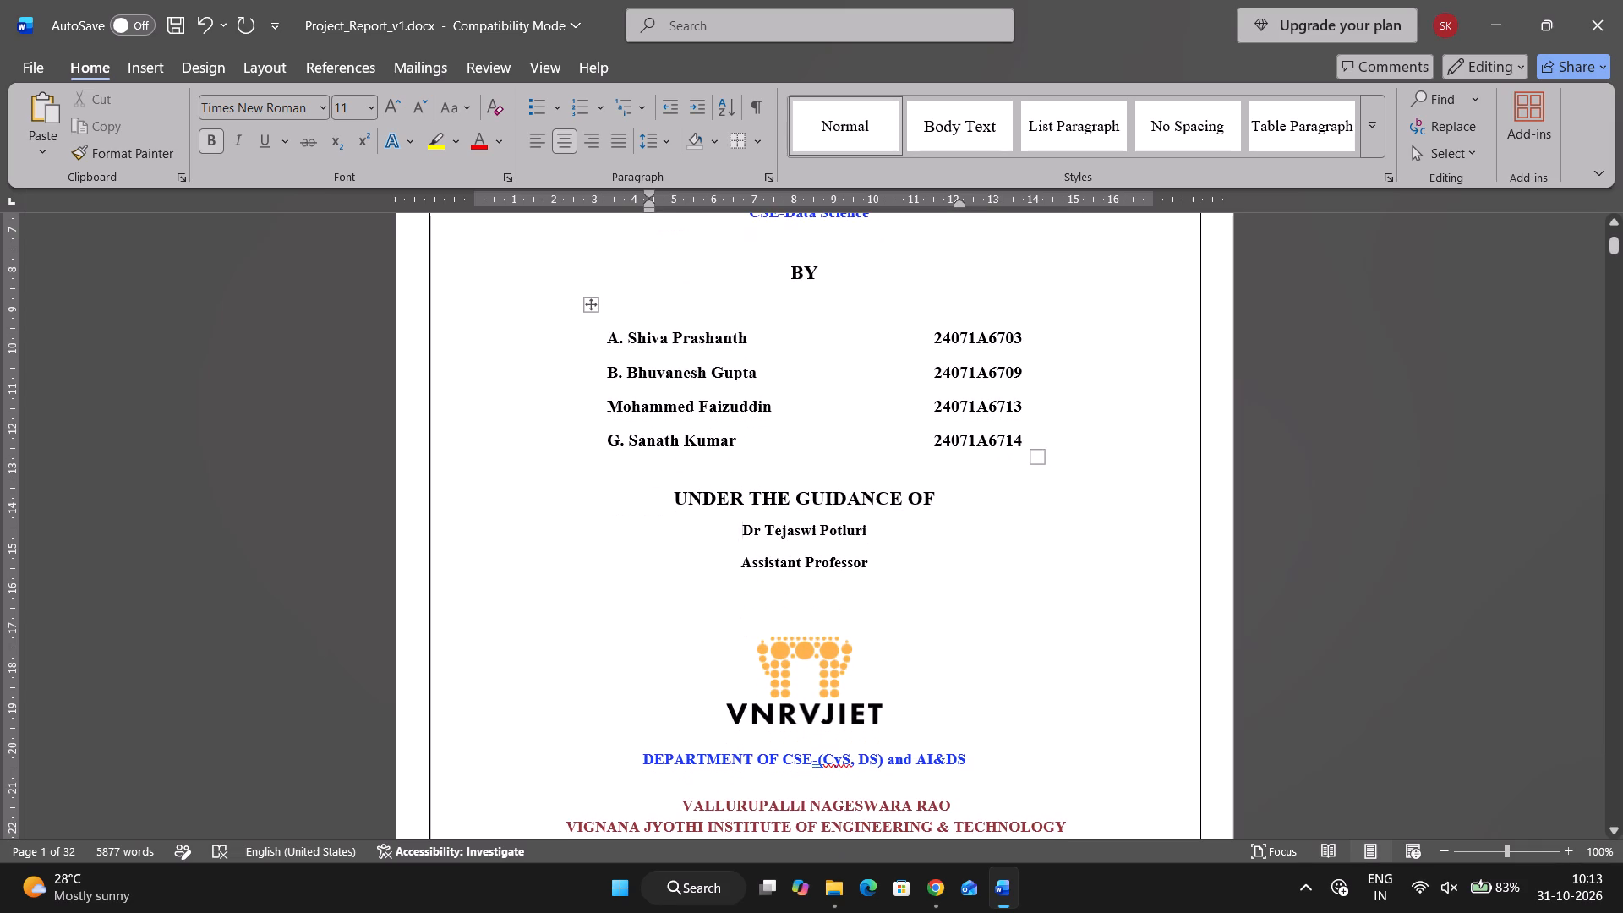
scroll(970, 562, down, 1)
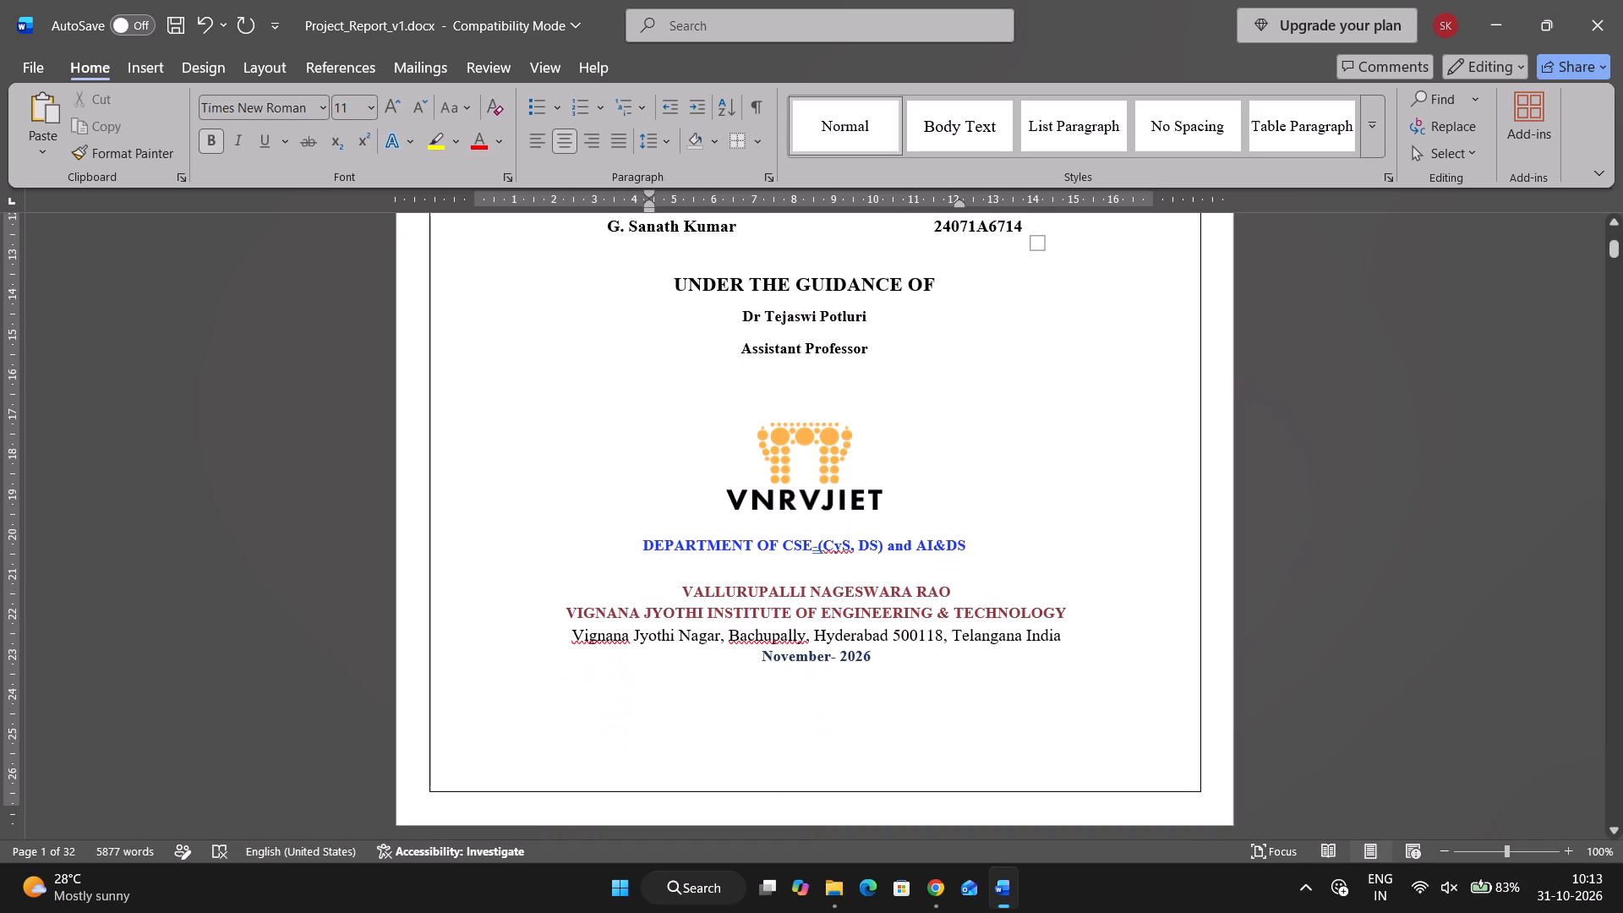
scroll(970, 562, down, 4)
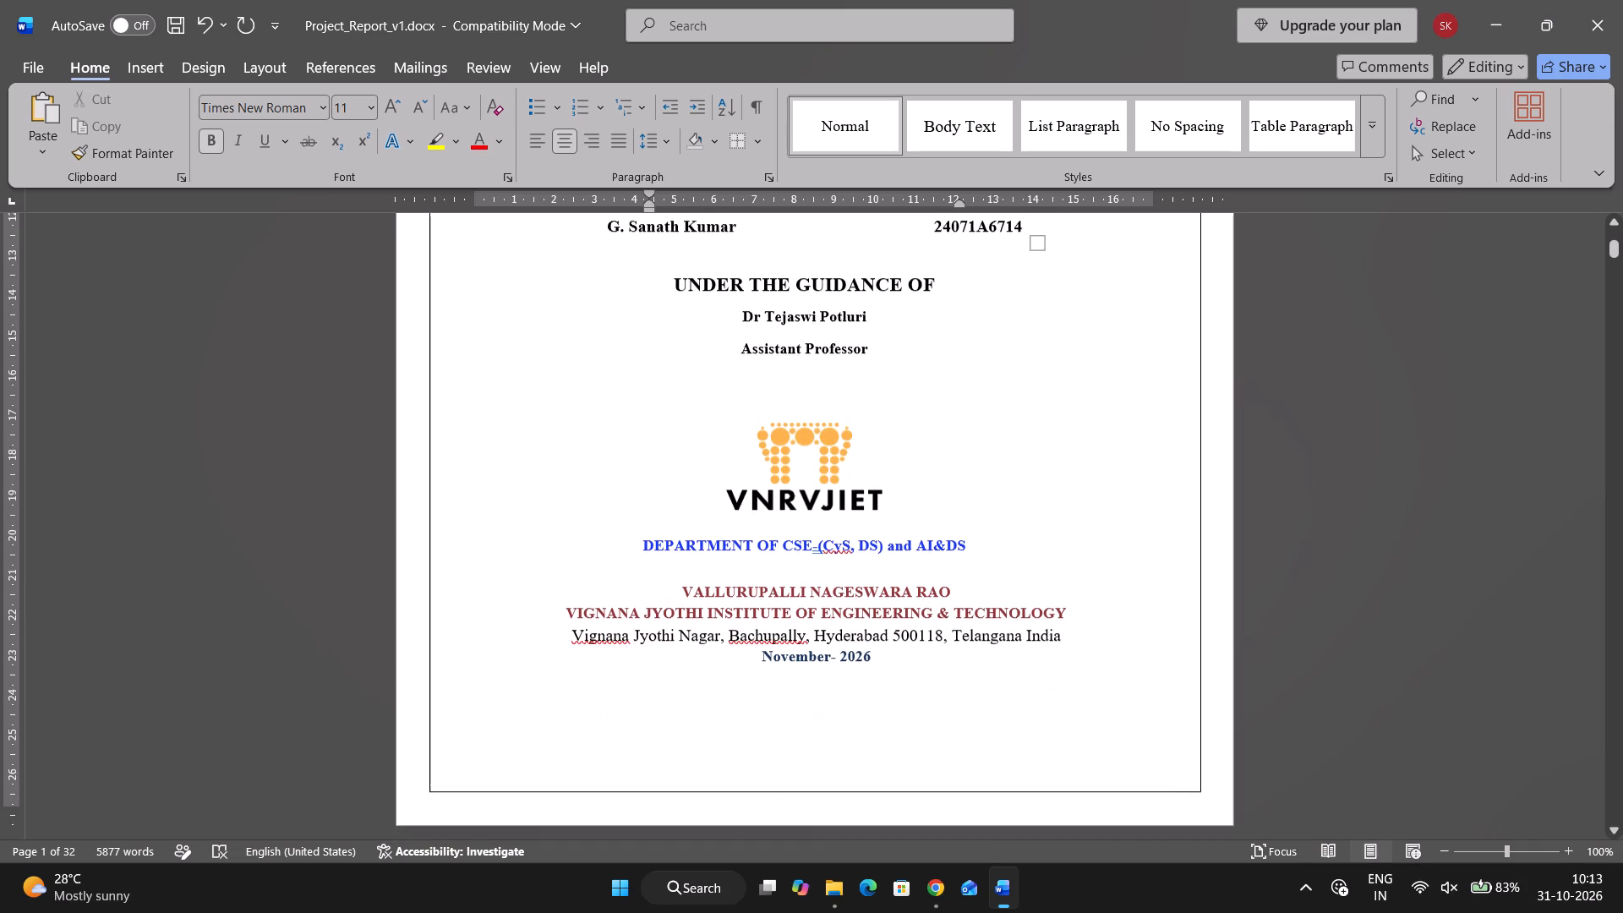
scroll(970, 562, down, 4)
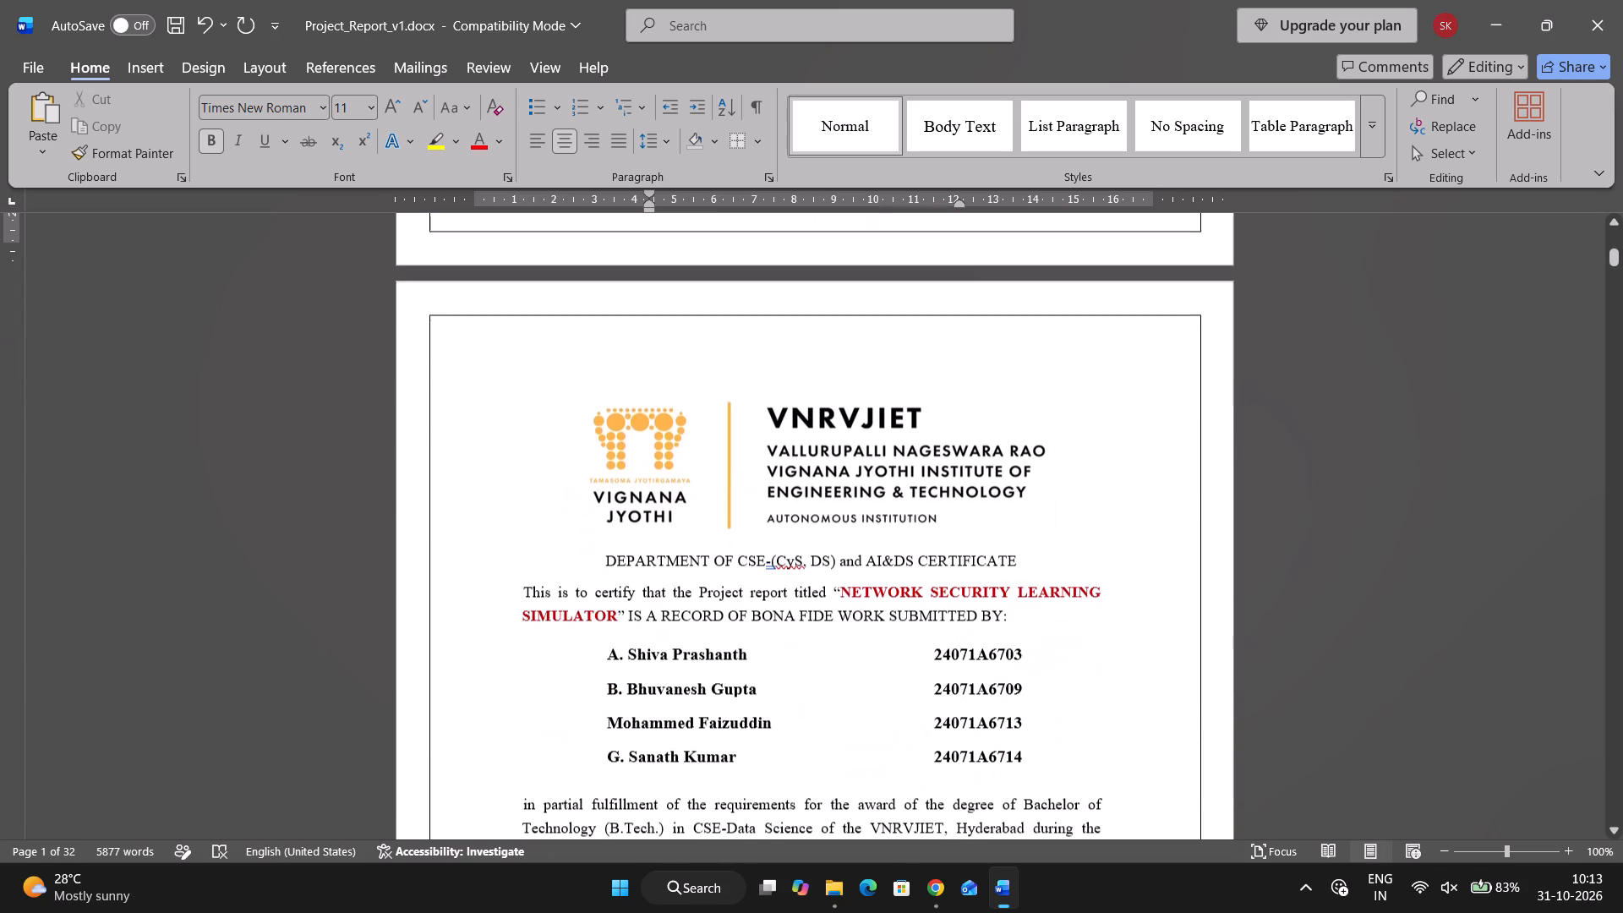
scroll(970, 562, down, 2)
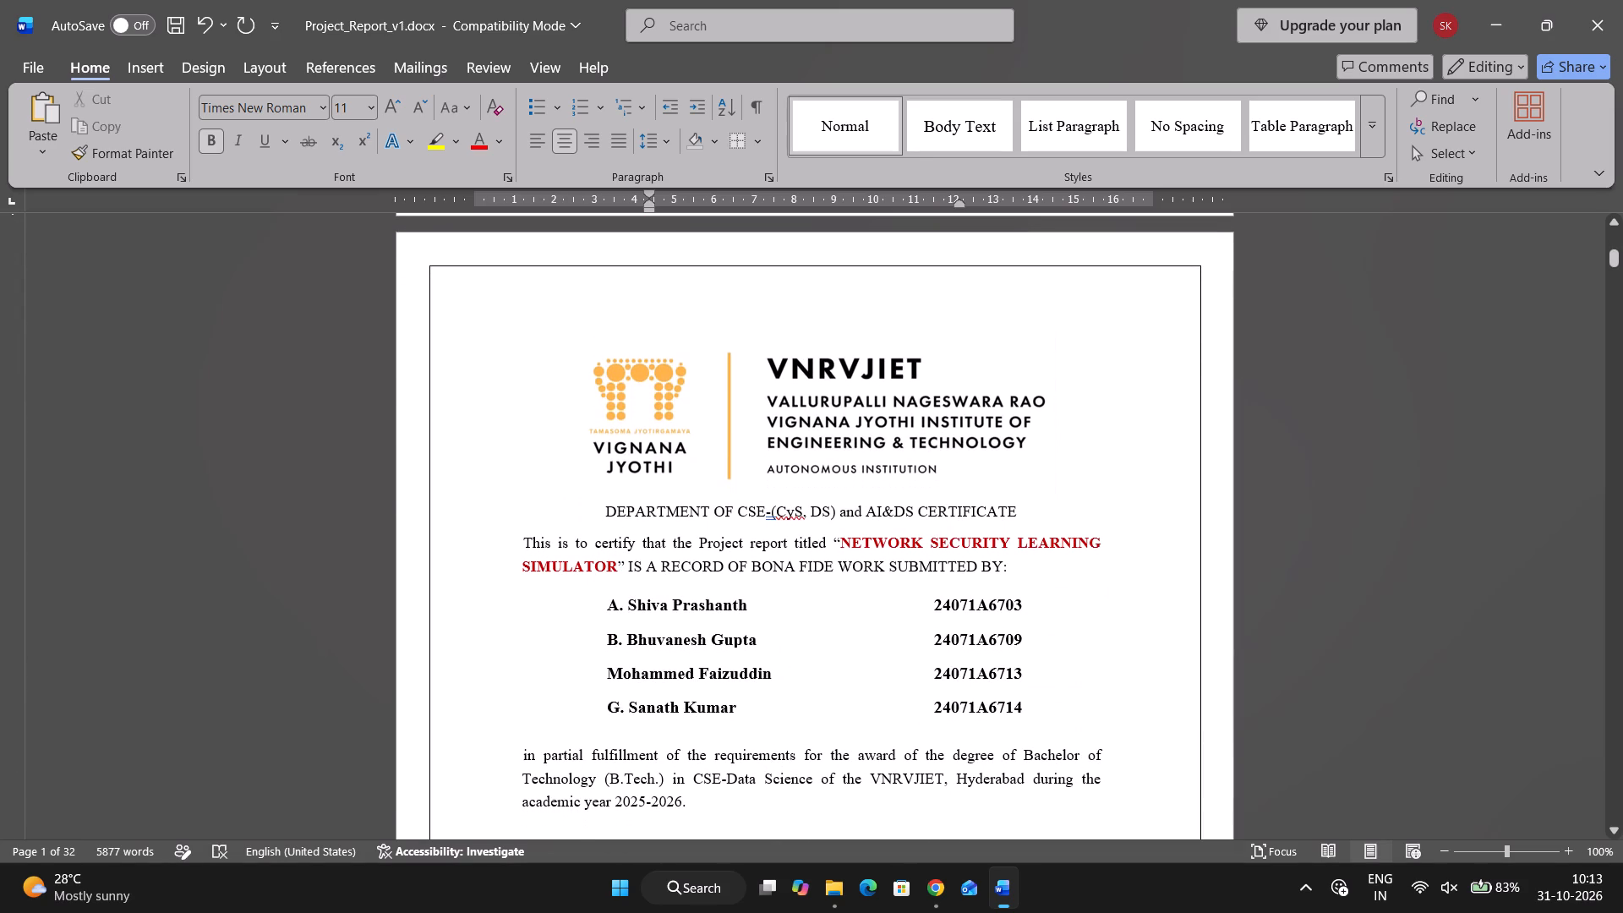
scroll(970, 562, down, 3)
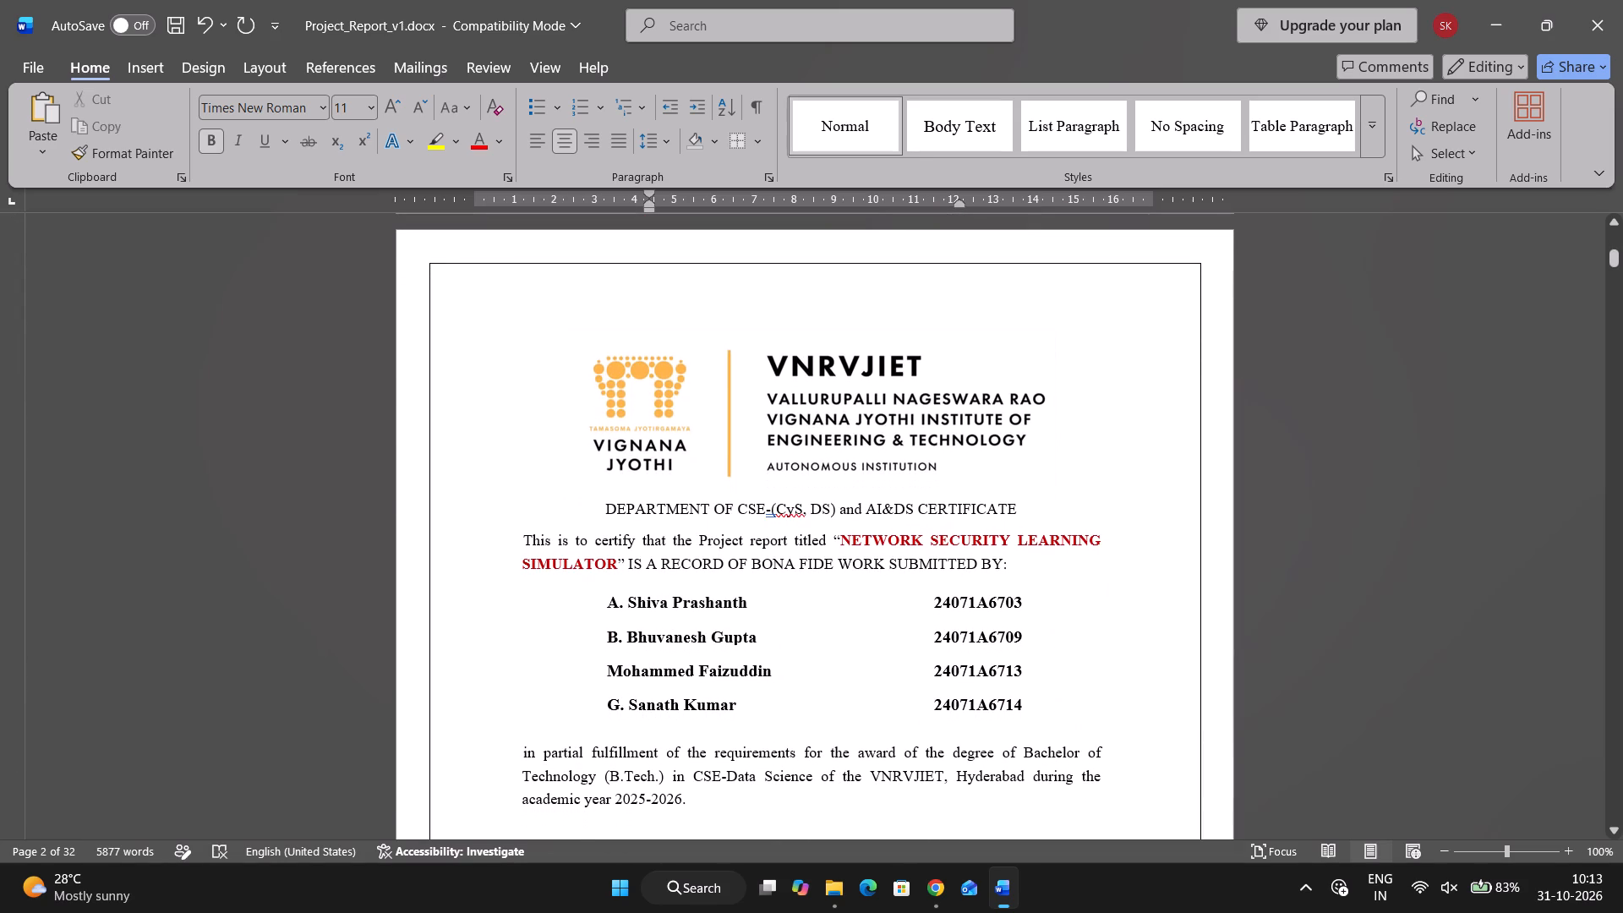
Change the academic year in the certificate paragraph on page 2 to 2026-2027.
scroll(970, 562, down, 1)
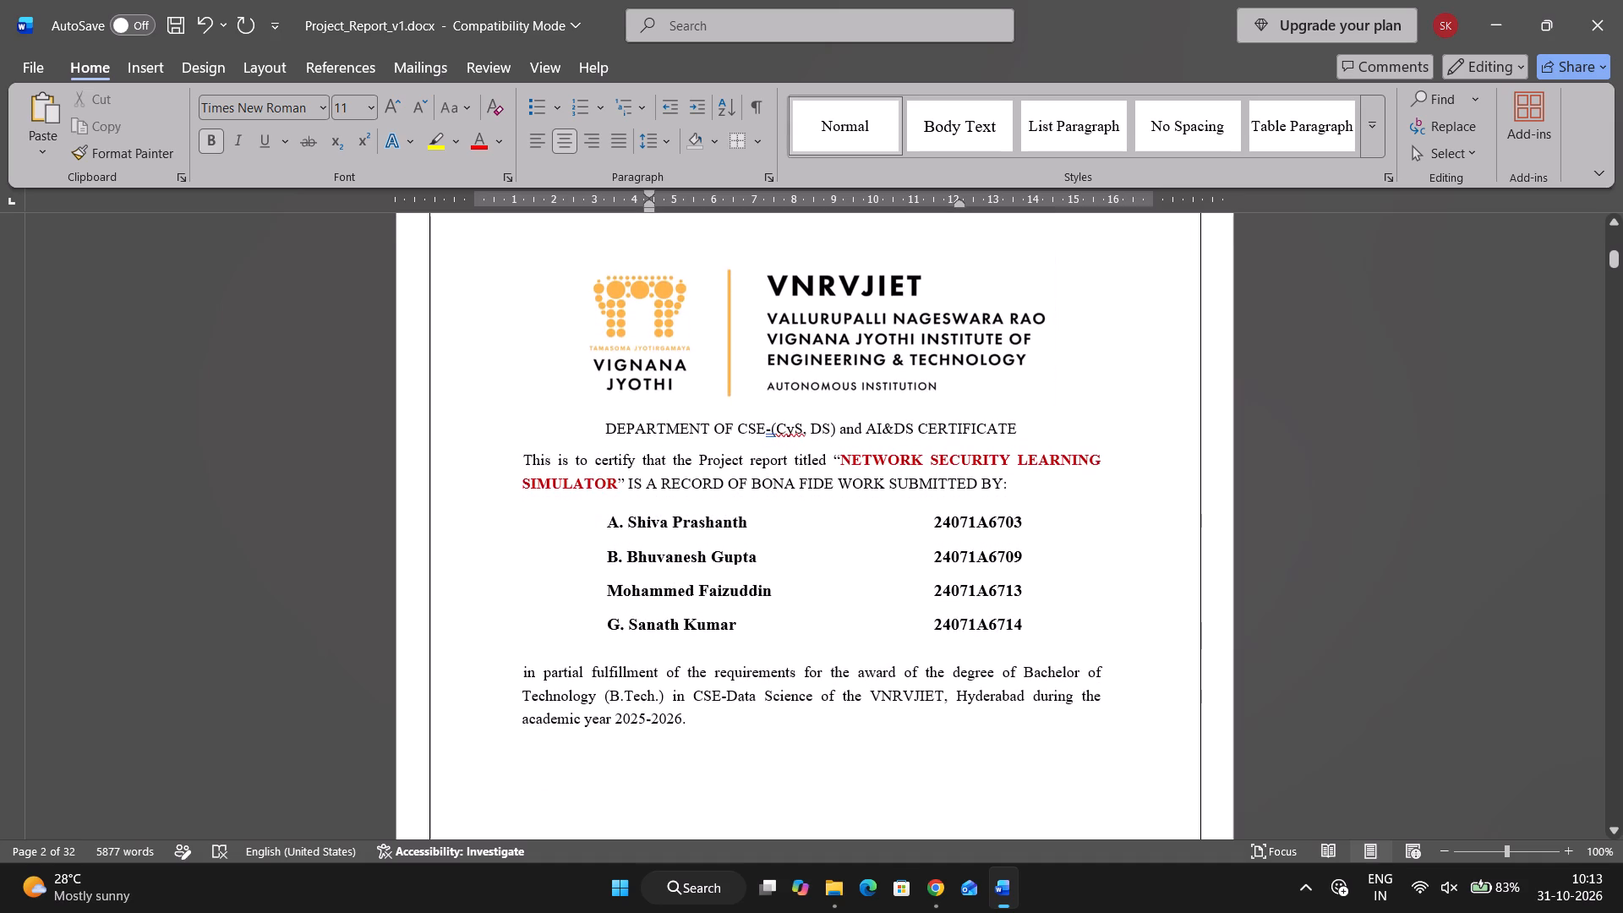
scroll(970, 562, down, 2)
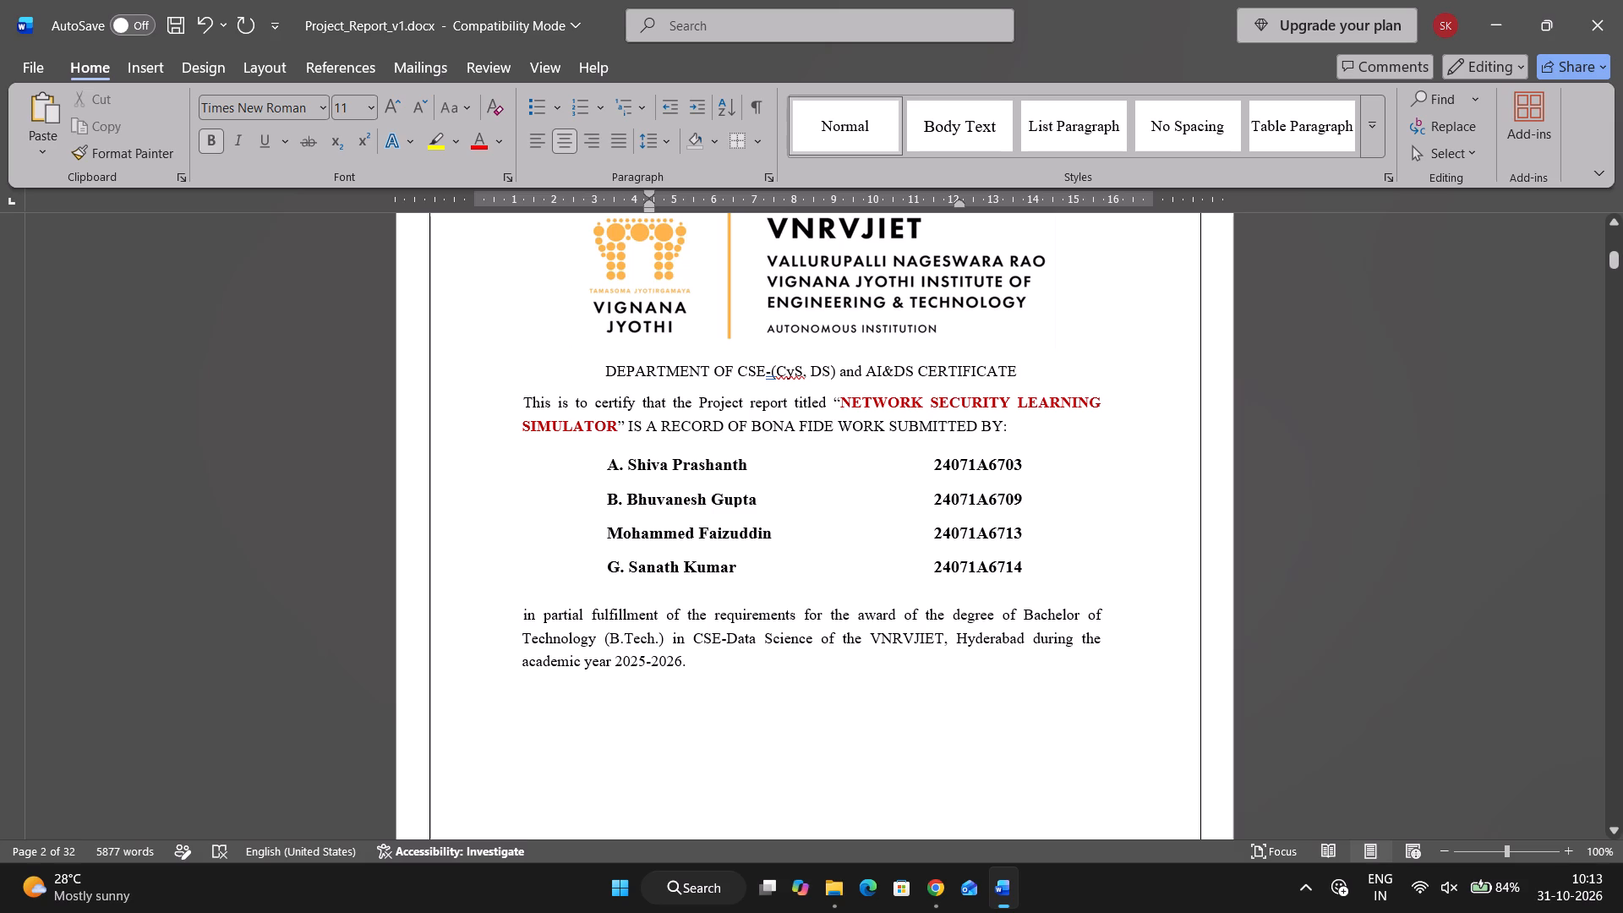
click(644, 663)
key(BackSpace)
key(6)
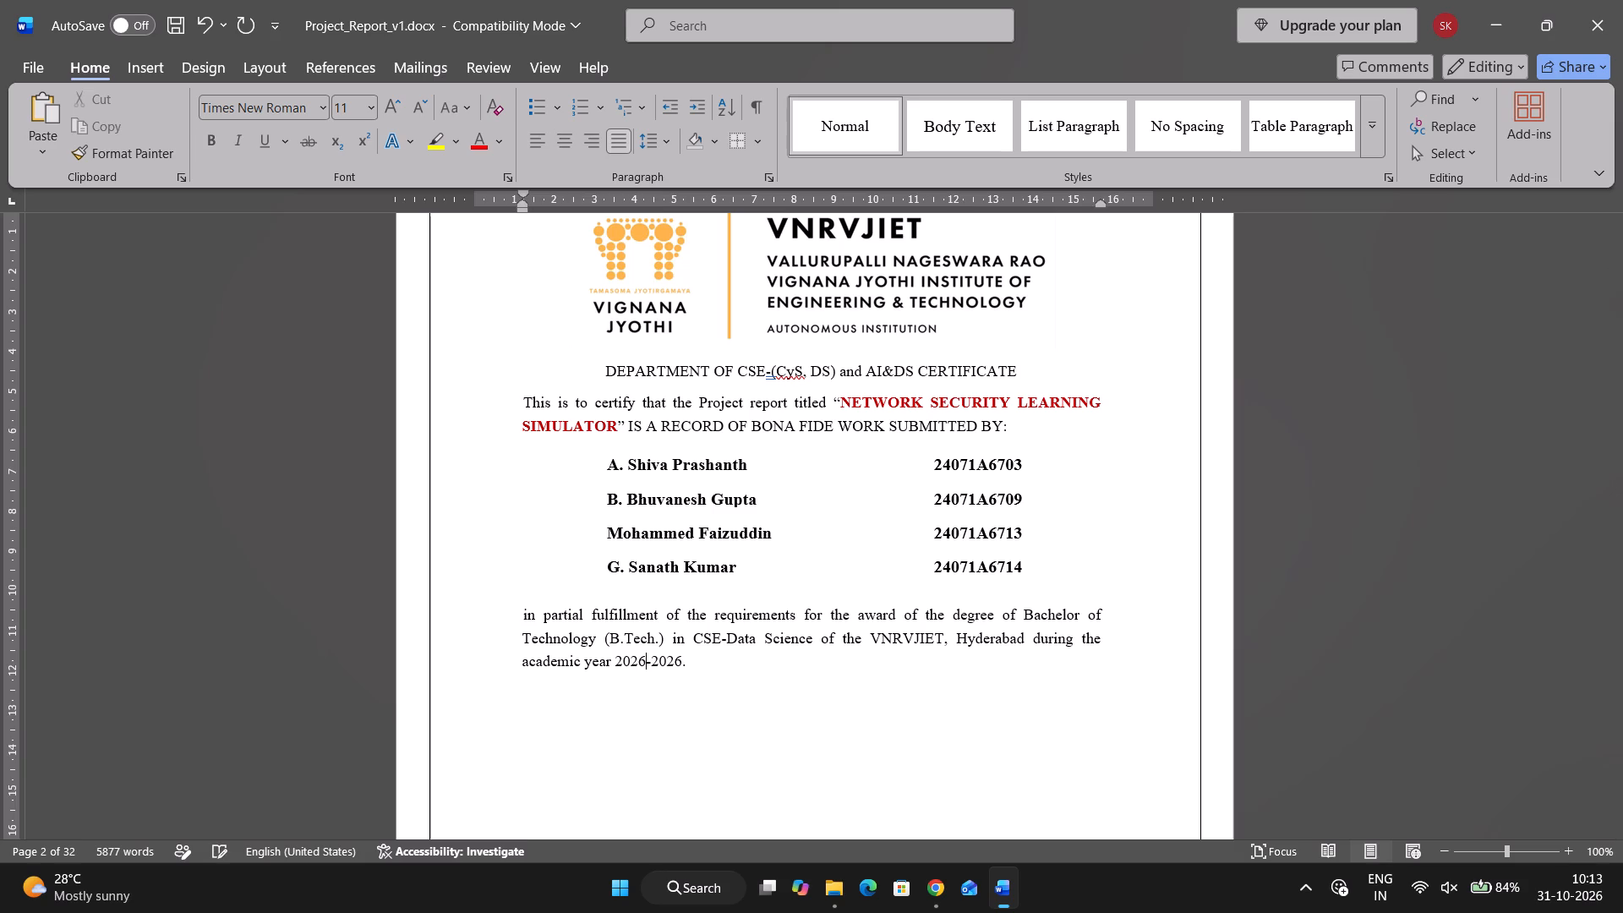
key(Right)
key(Right)
key(Right)
key(Right)
key(Right)
key(BackSpace)
key(7)
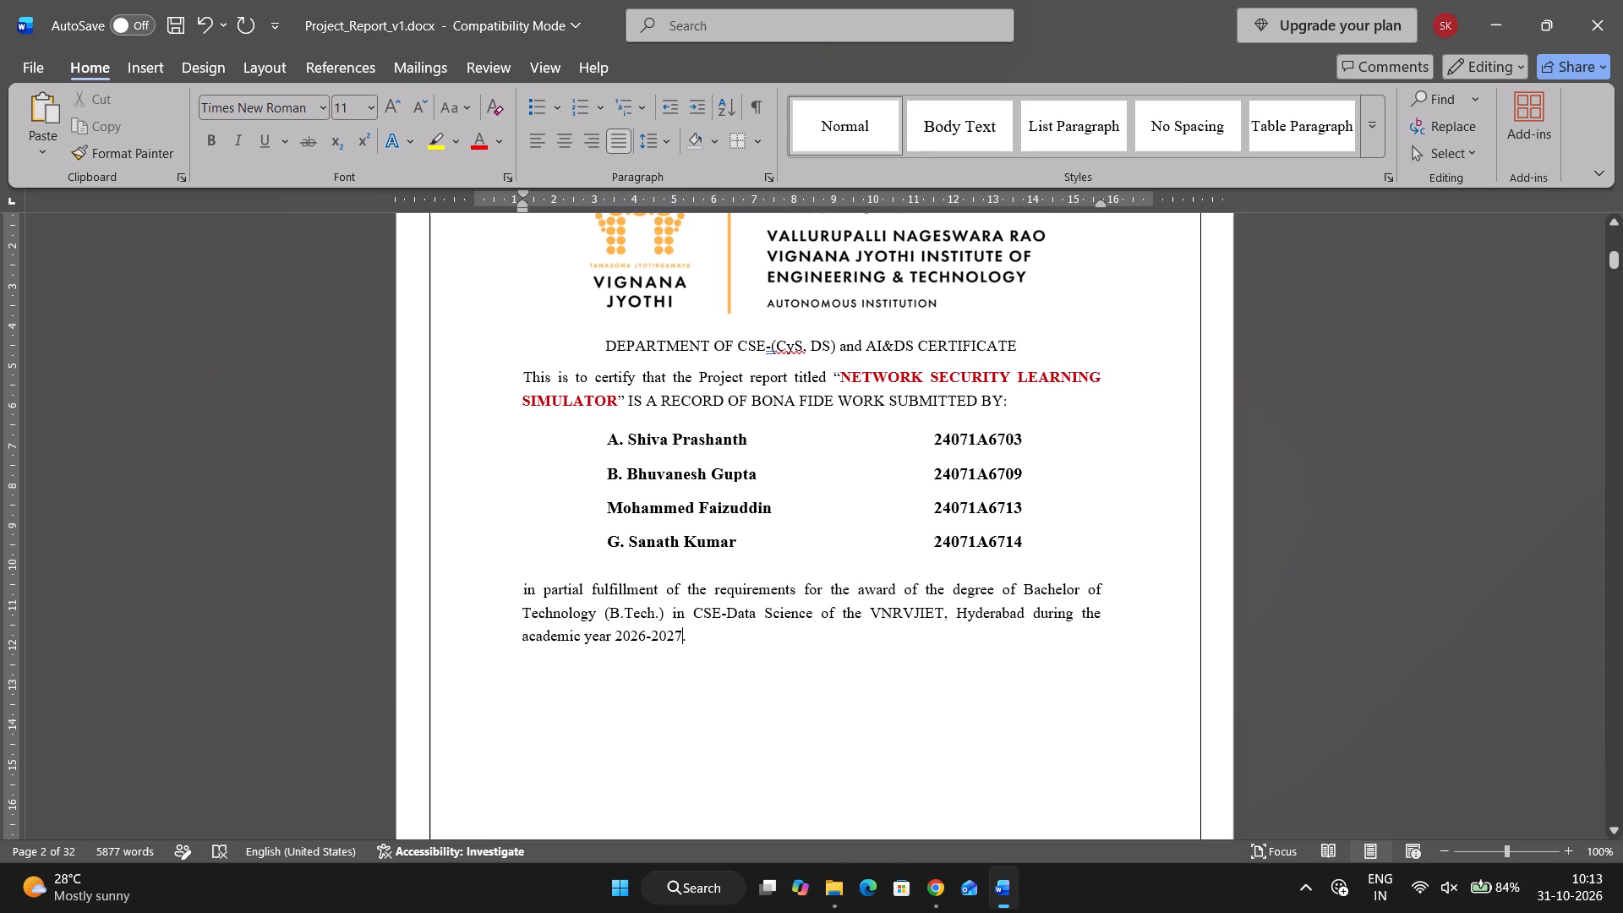
Remove the space between "BONA" and "FIDE" in the certificate text so that it reads "BONAFIDE".
click(798, 399)
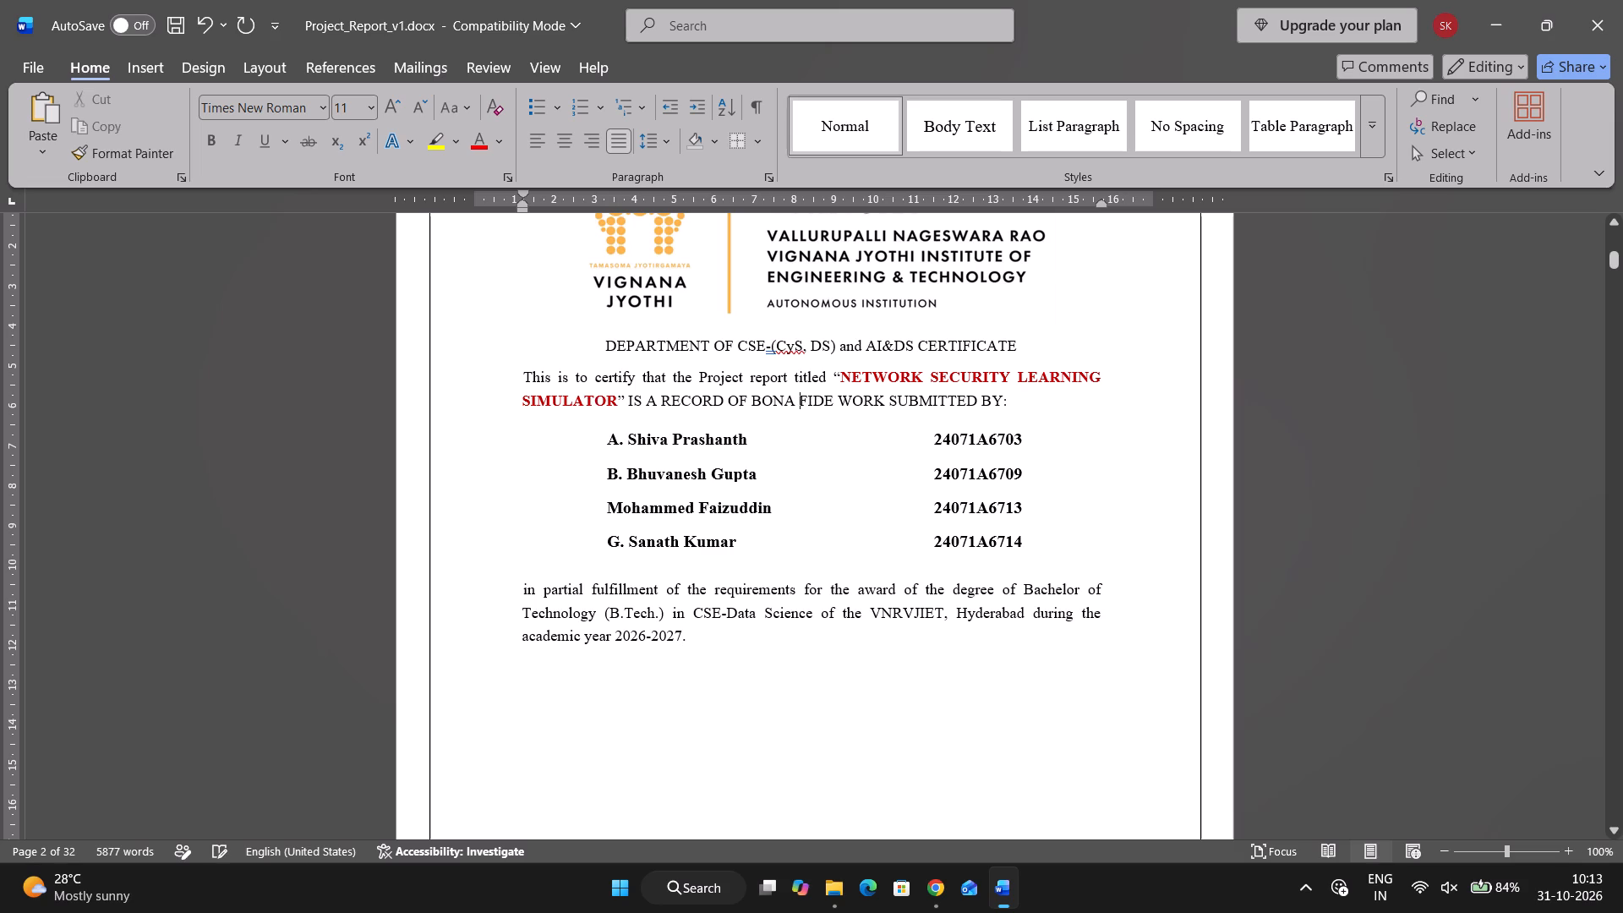
key(BackSpace)
click(814, 484)
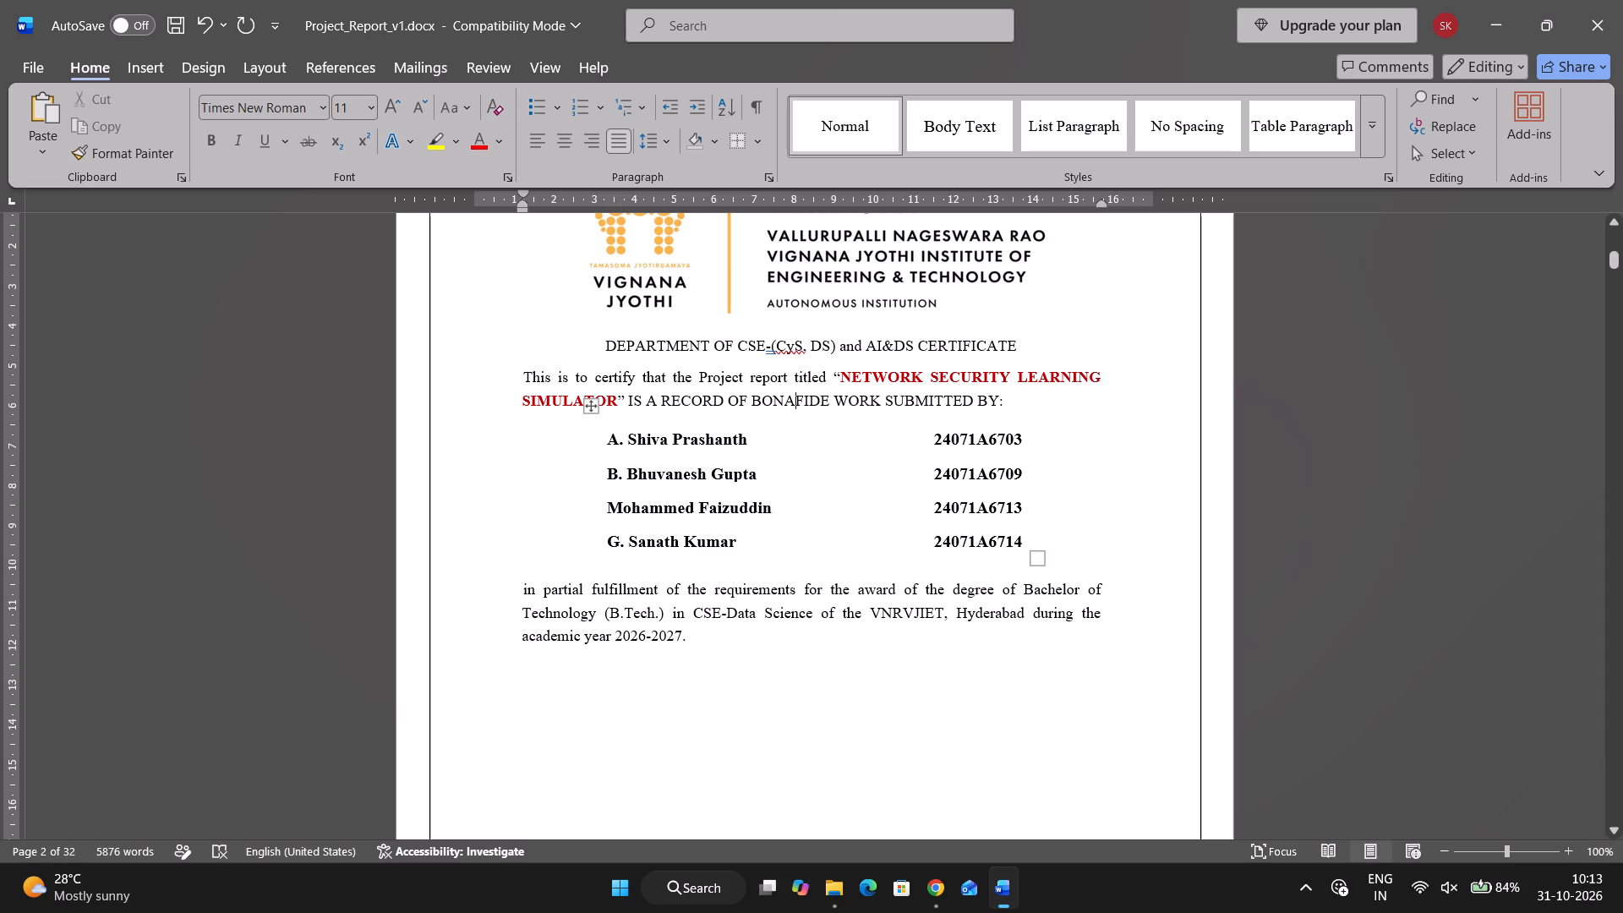
Delete back from the end of the word "Assisstant" in the HOD's title in the signature table.
scroll(741, 634, down, 2)
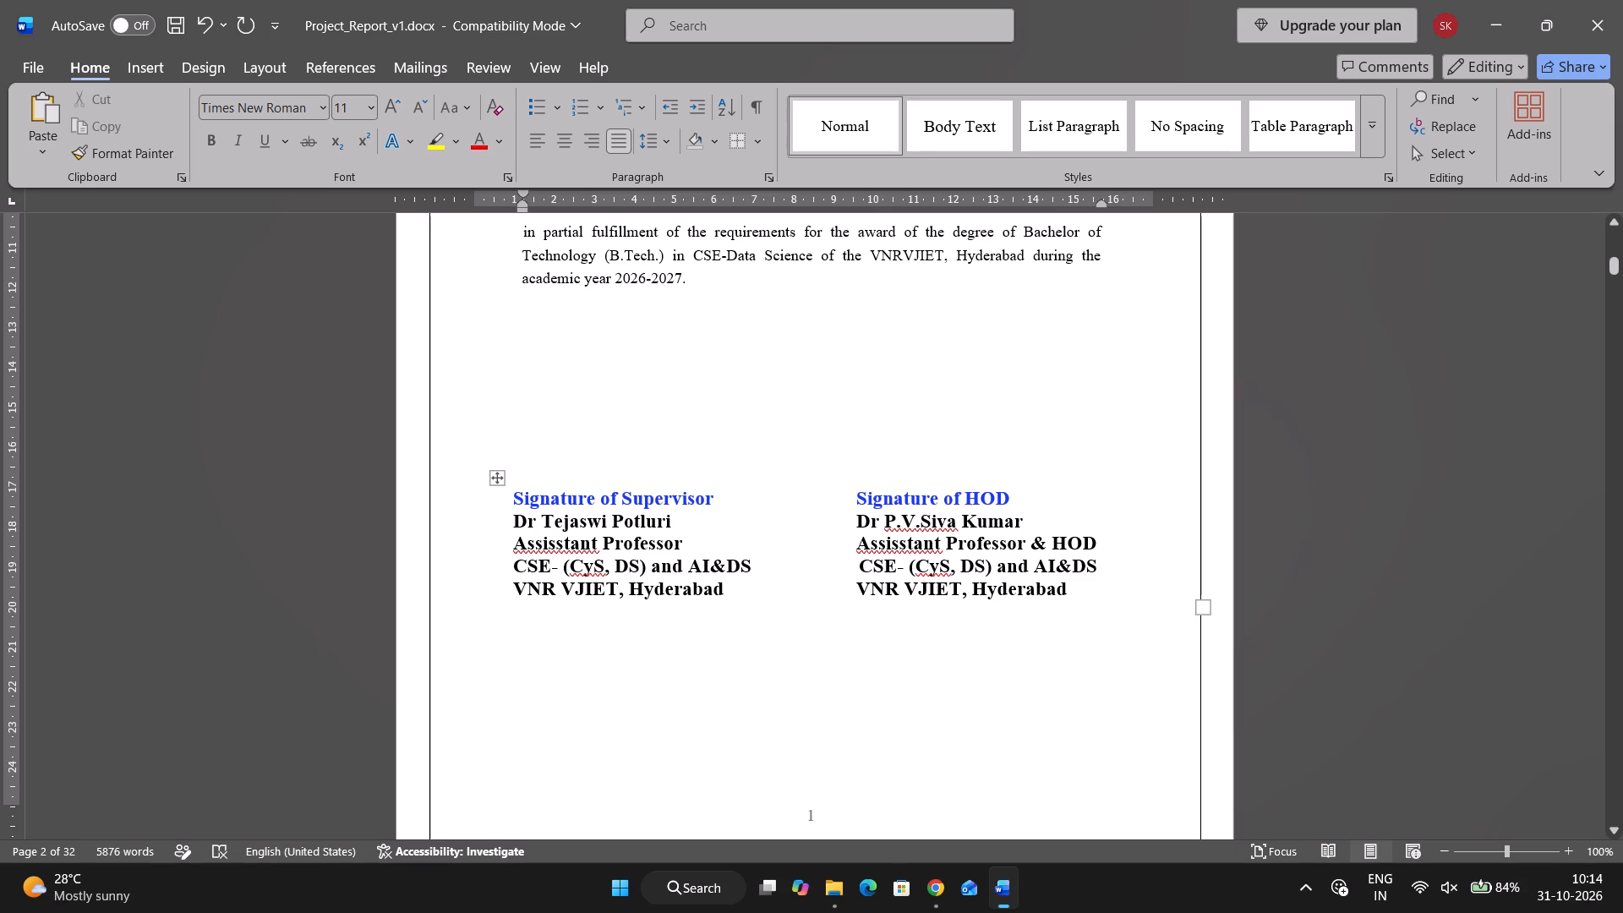
click(945, 544)
key(Left)
key(BackSpace)
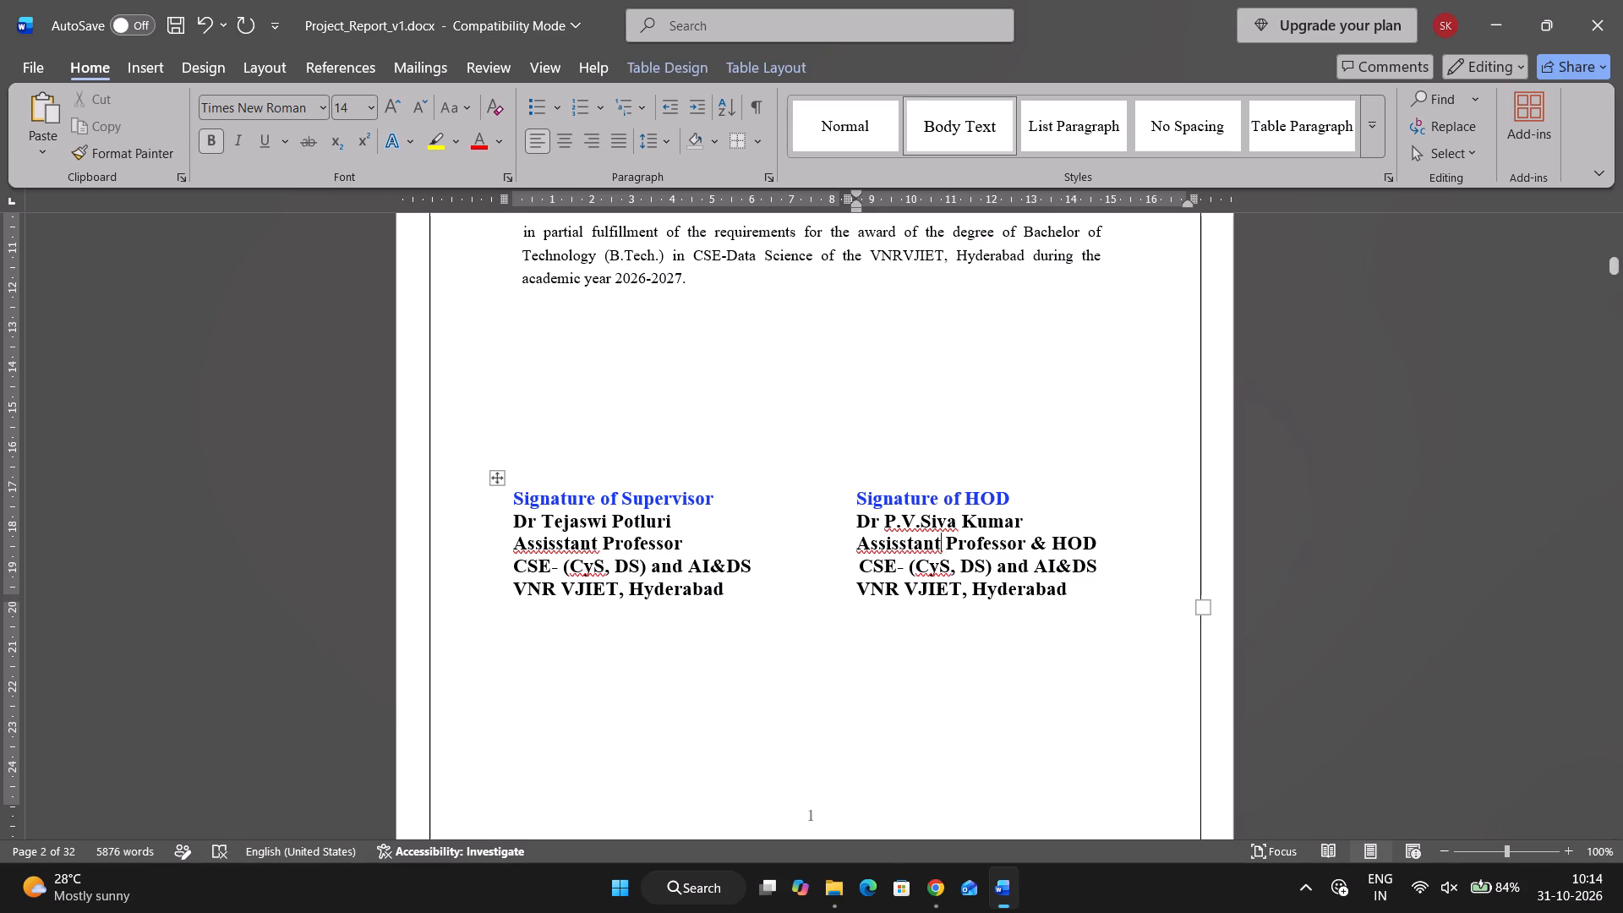
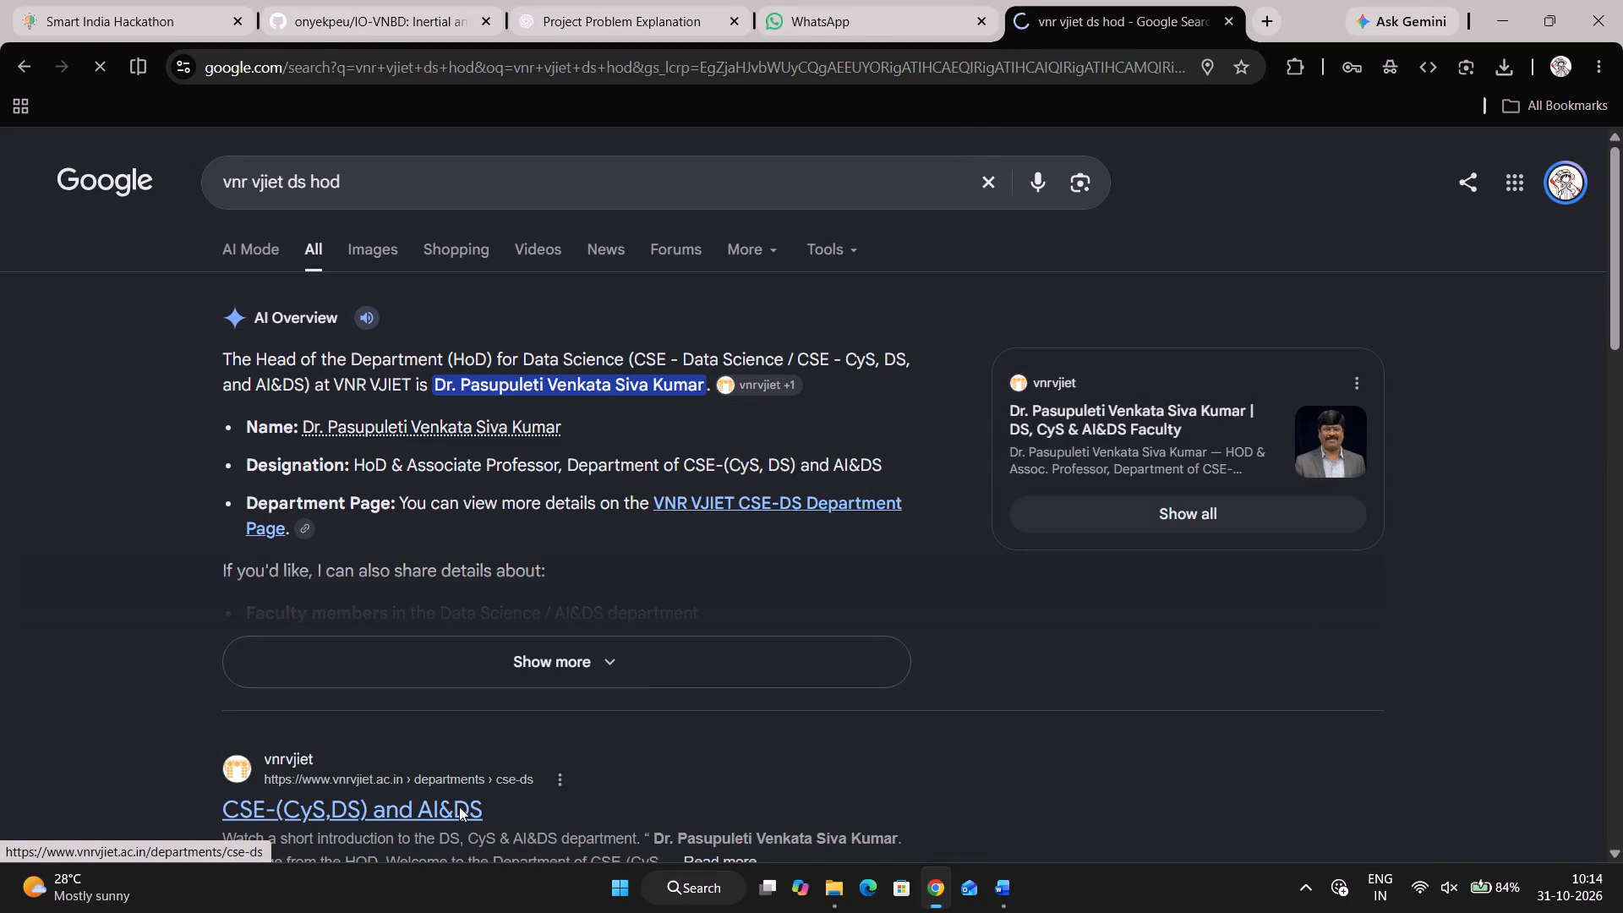
Check the HOD's designation in the HOD message on the college's CSE-(CyS,DS) and AI&DS department page.
scroll(881, 473, down, 3)
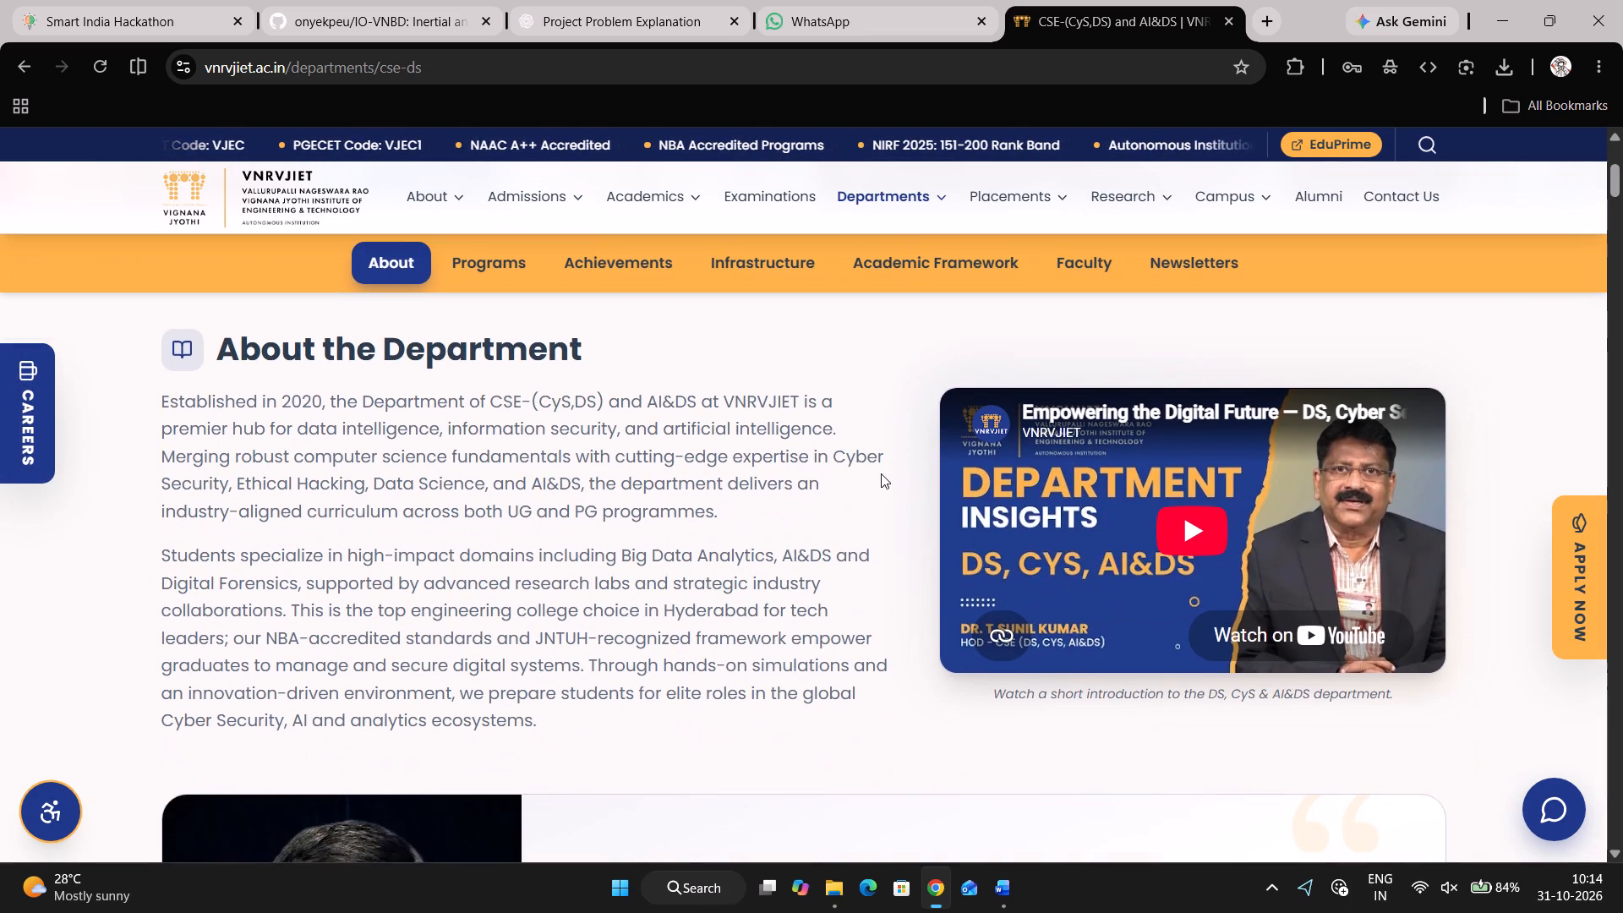
scroll(881, 473, down, 1)
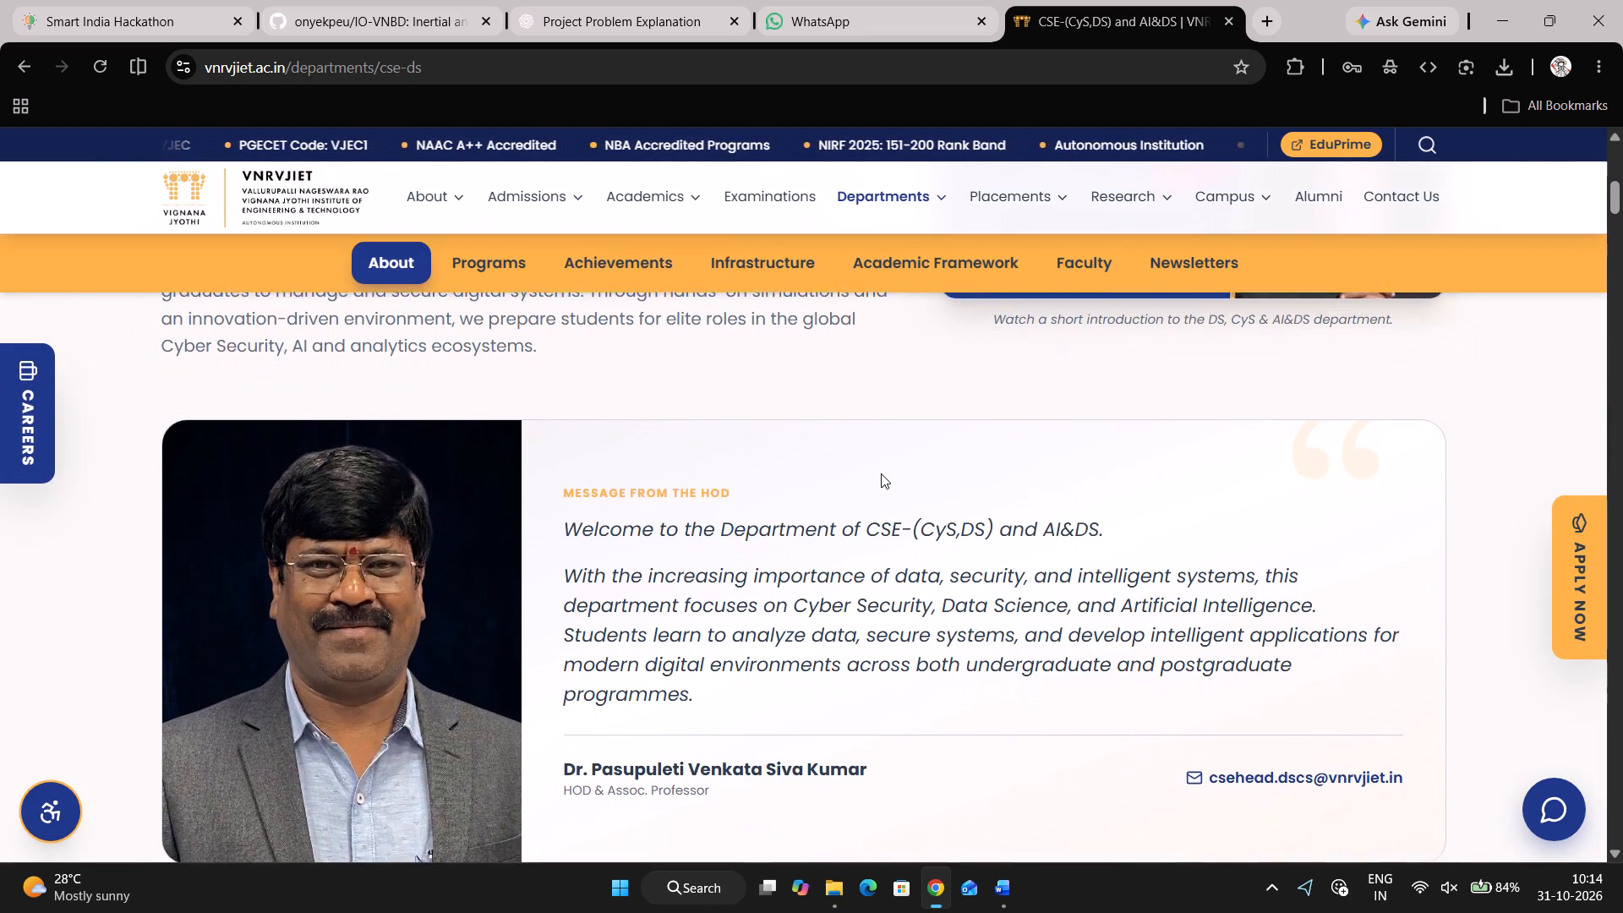
scroll(881, 473, down, 3)
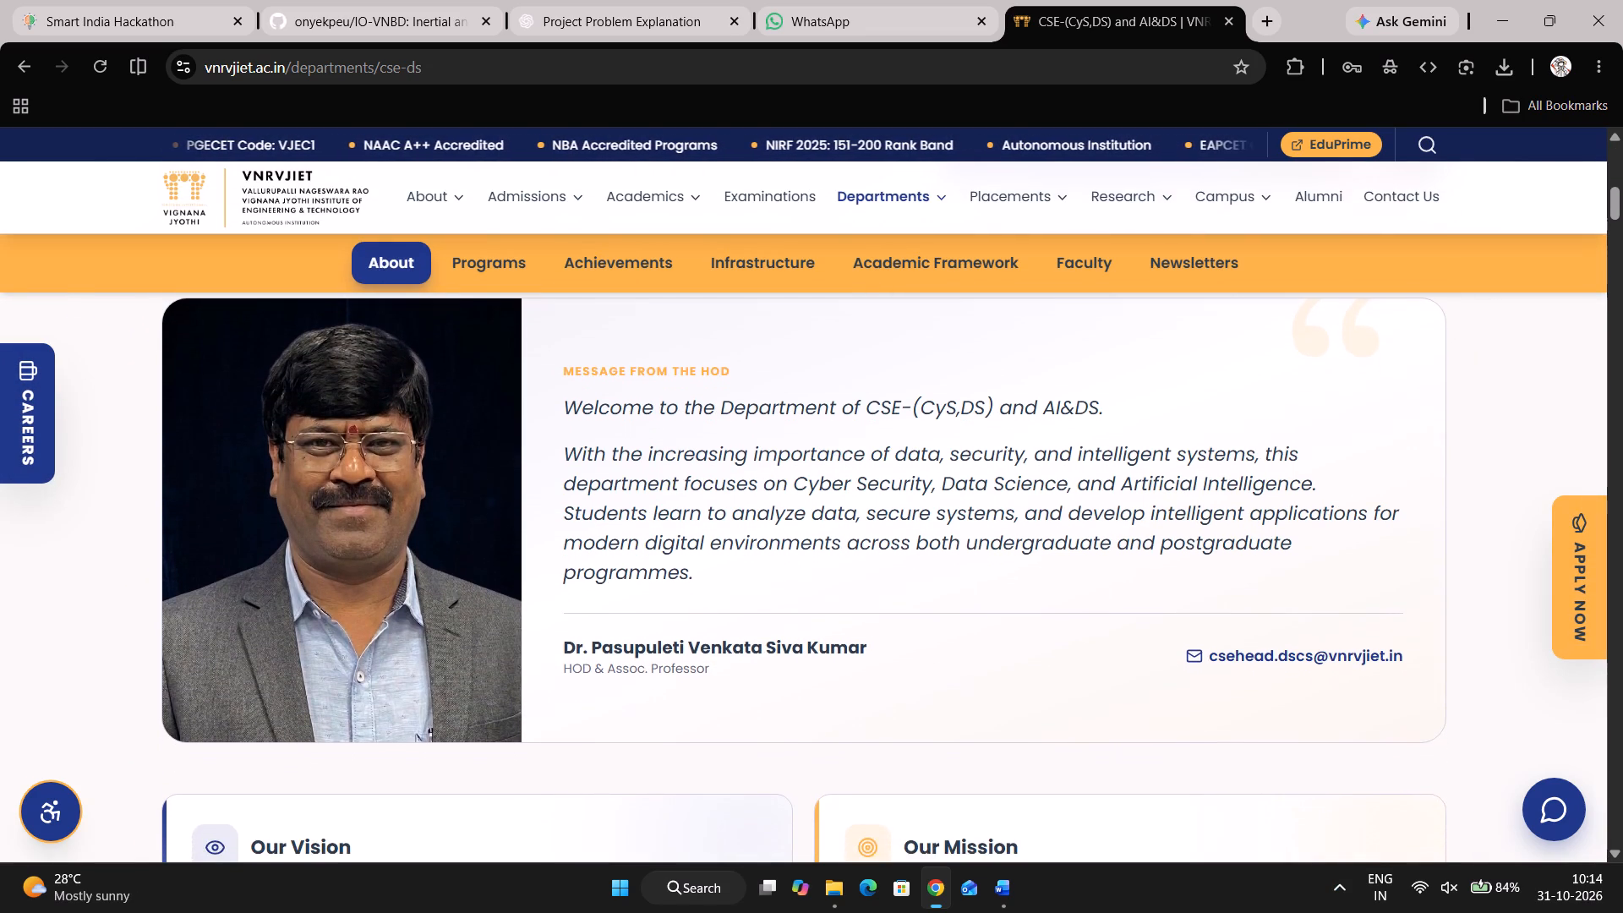
scroll(881, 473, down, 1)
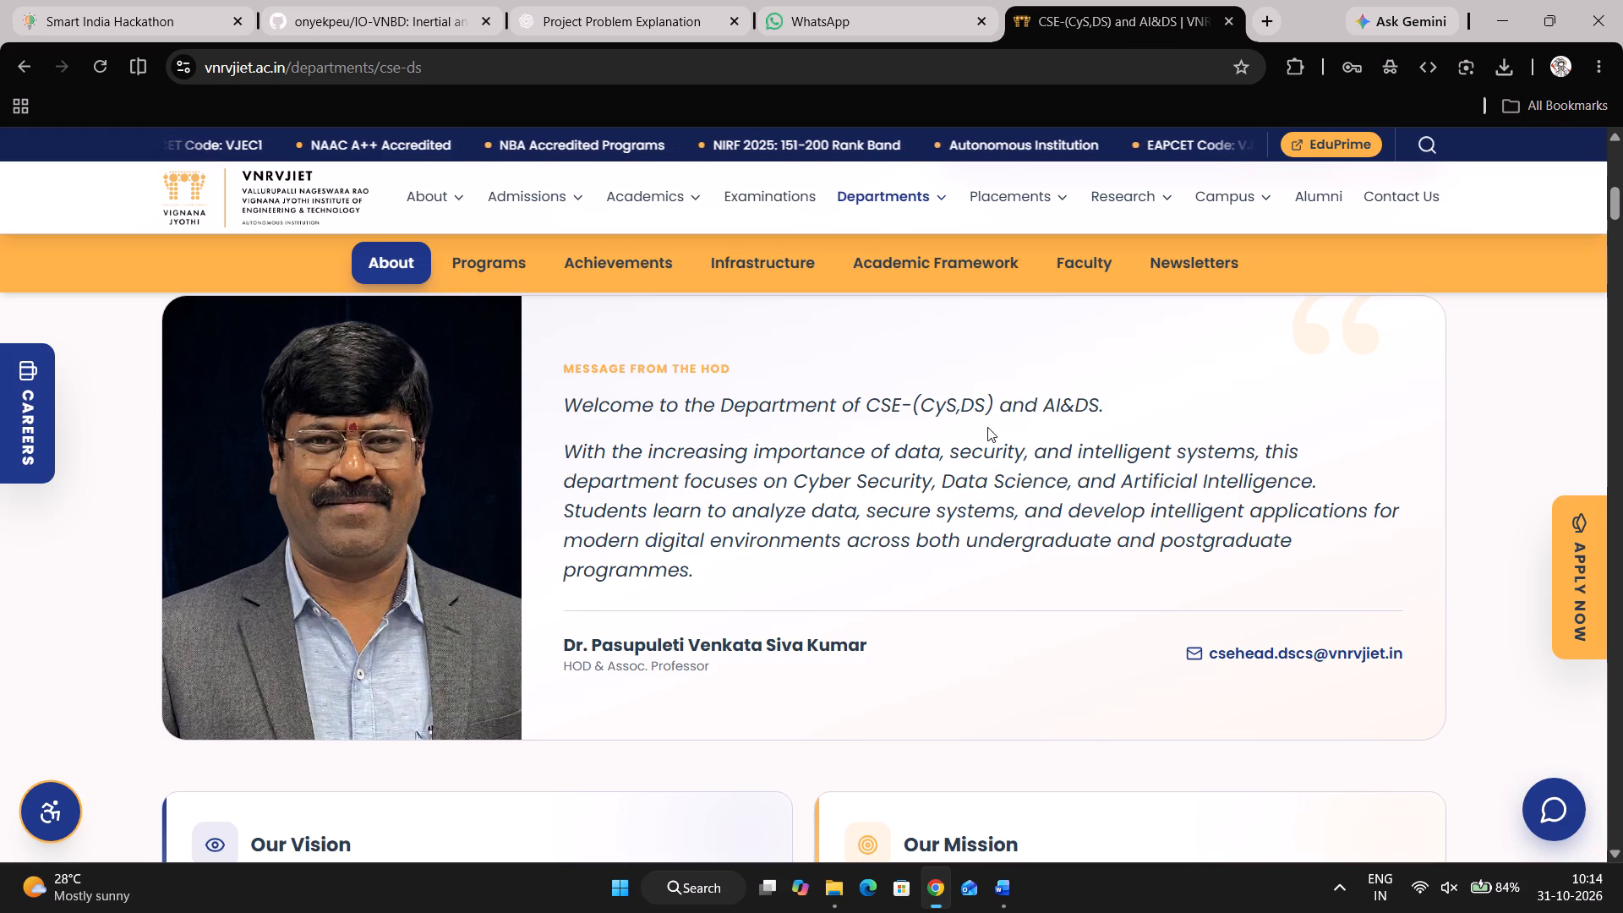
Switch to Word and complete the HOD's title in the signature table so that it reads "Associate Professor & HOD".
click(1004, 872)
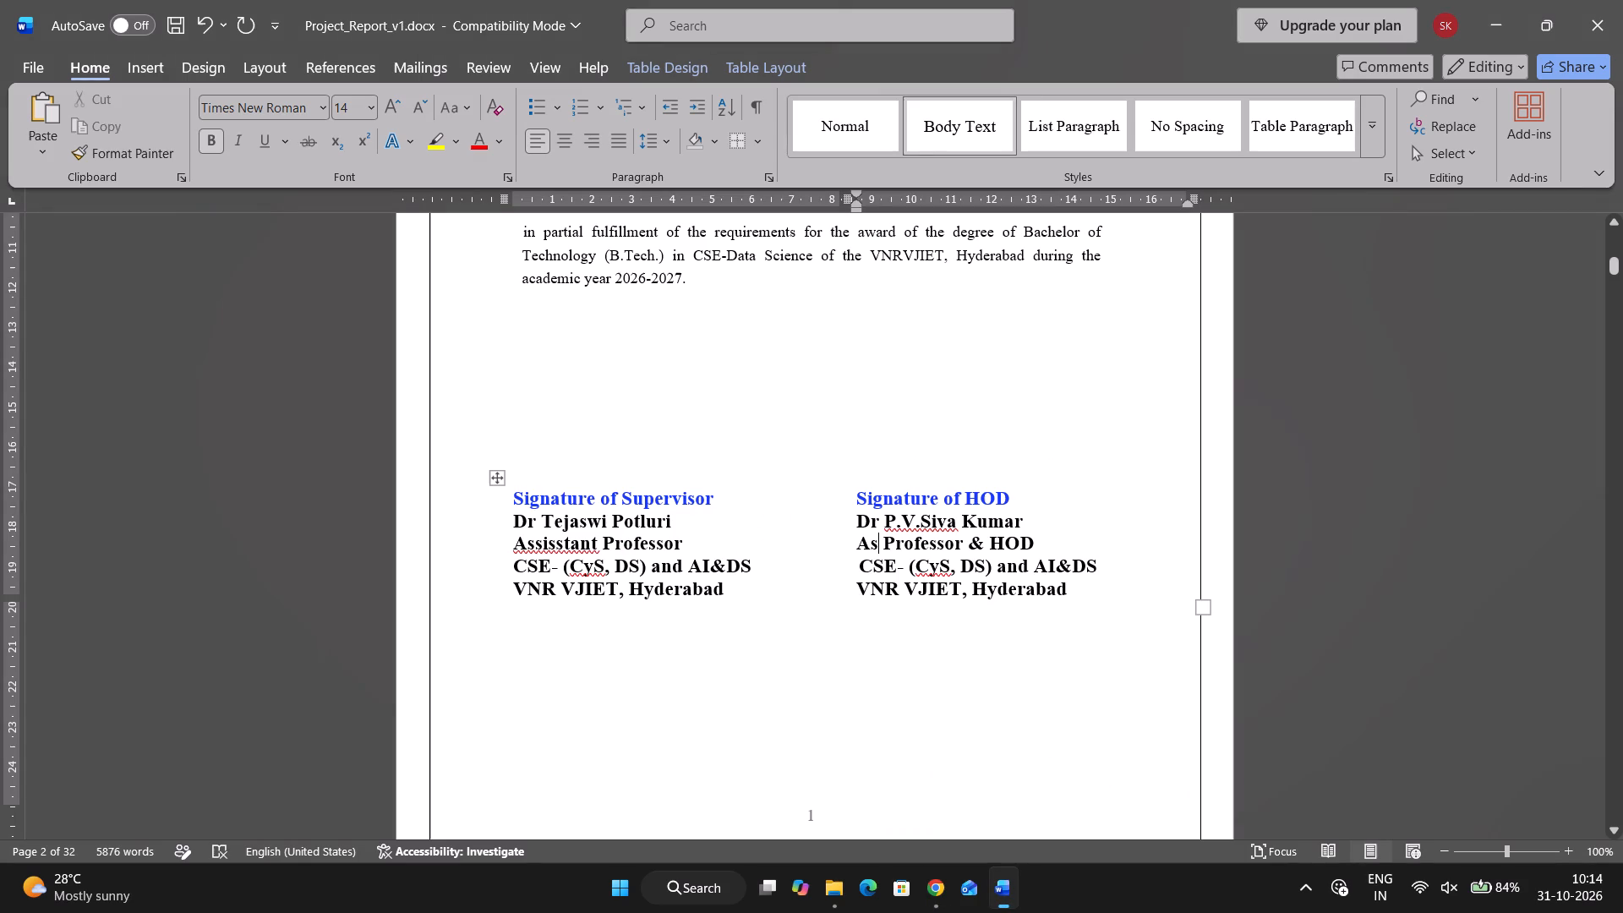
text(sociate)
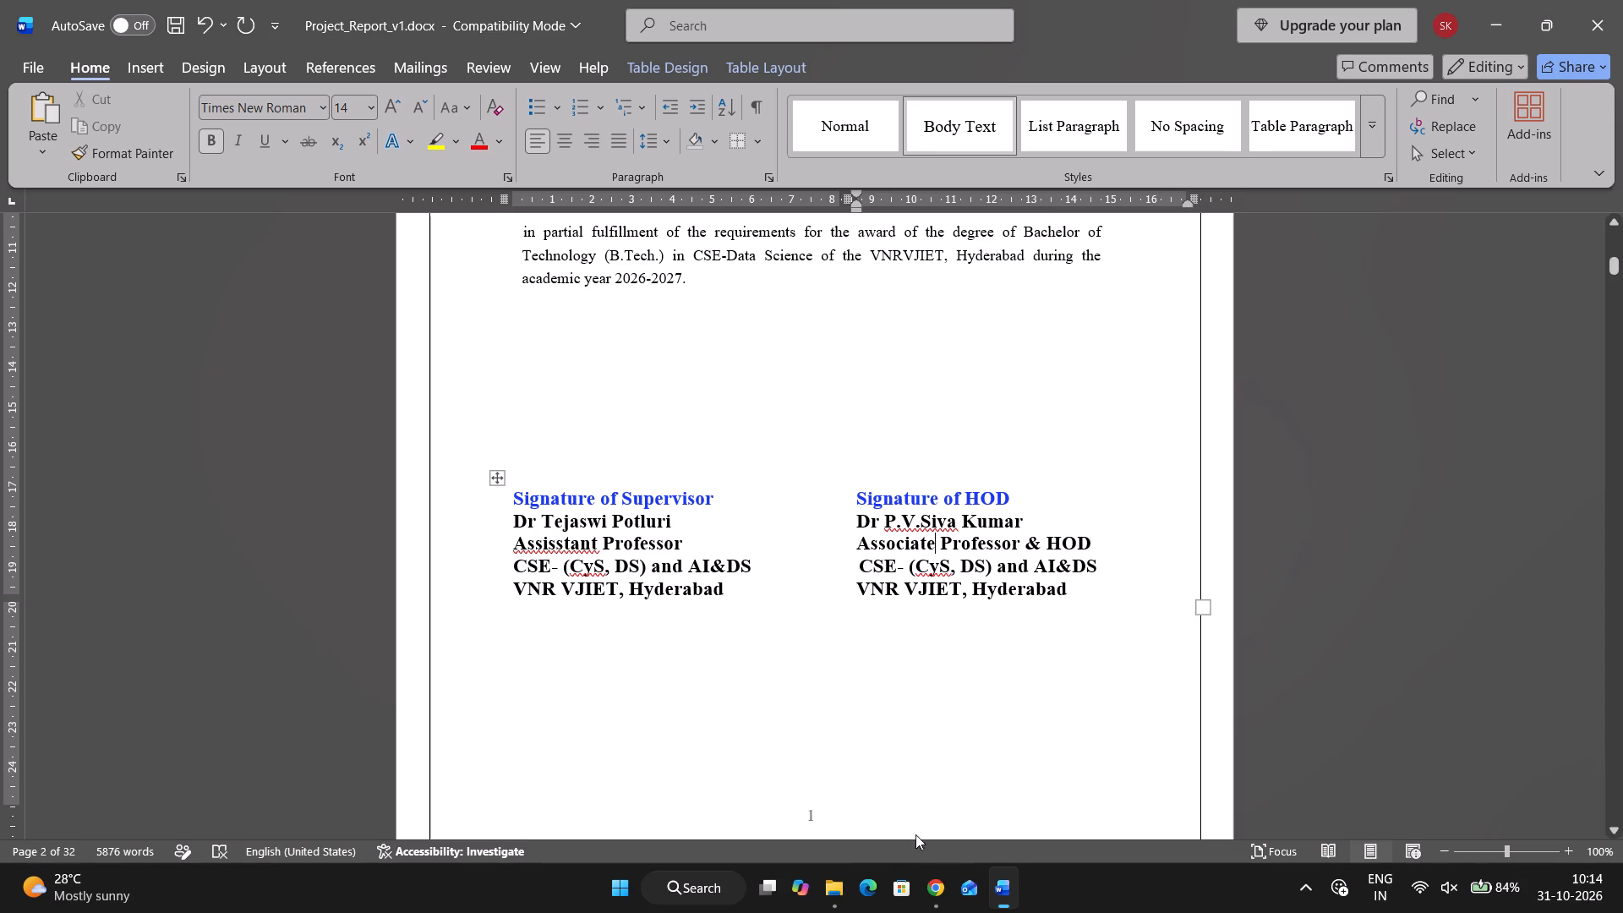
Switch to Chrome and look up the spelling of "associate" in a new tab by entering "assos".
click(935, 889)
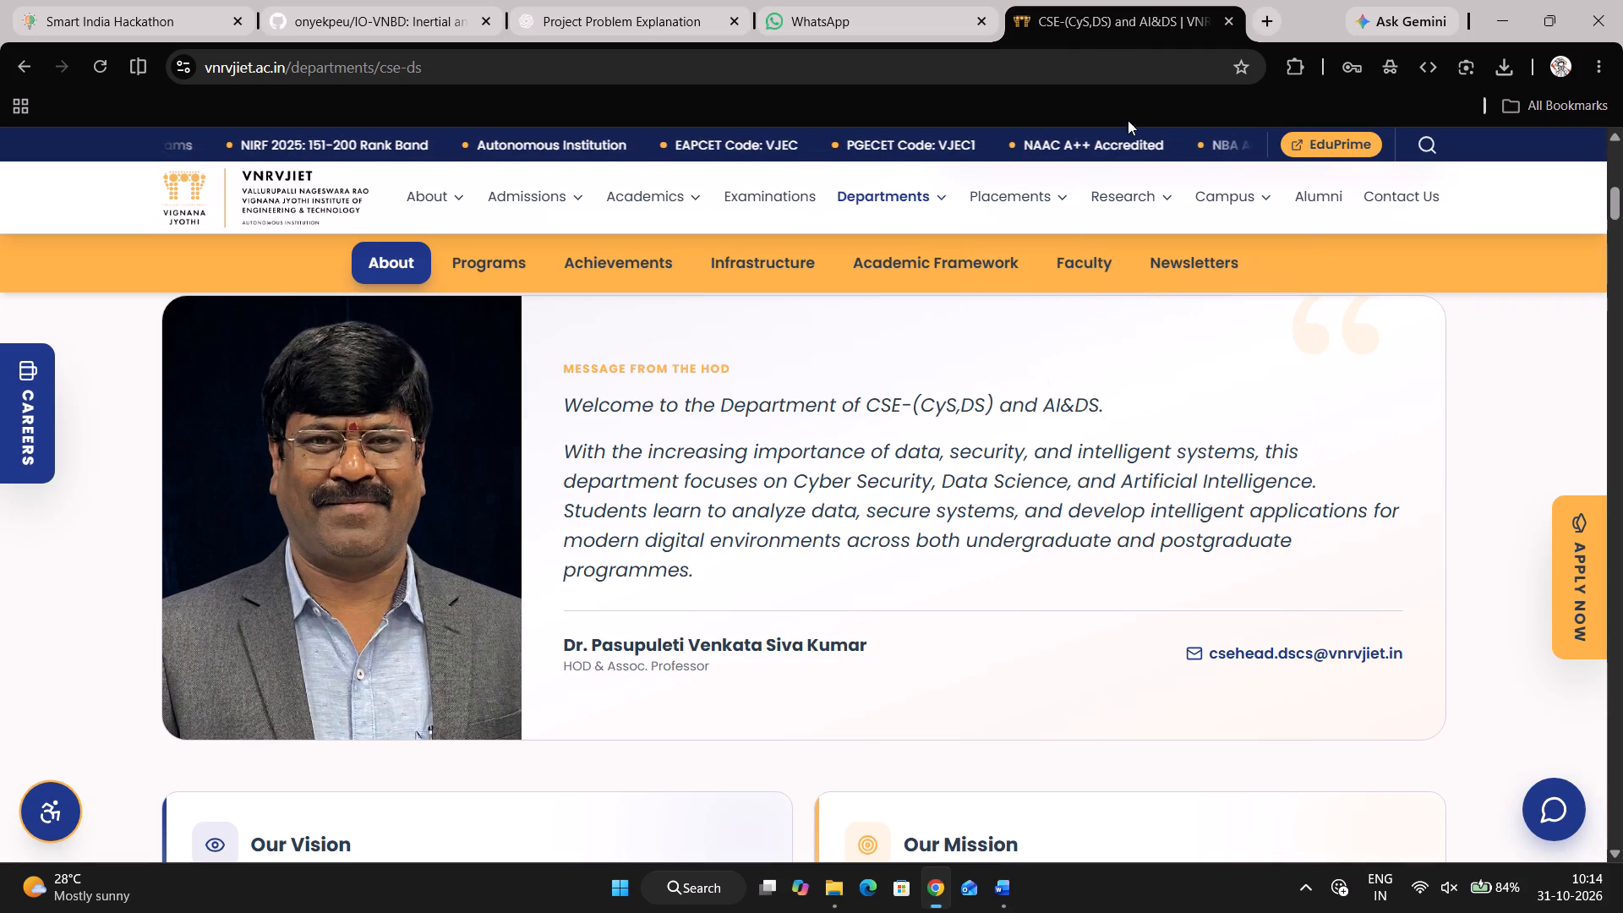
click(1269, 28)
text(assos)
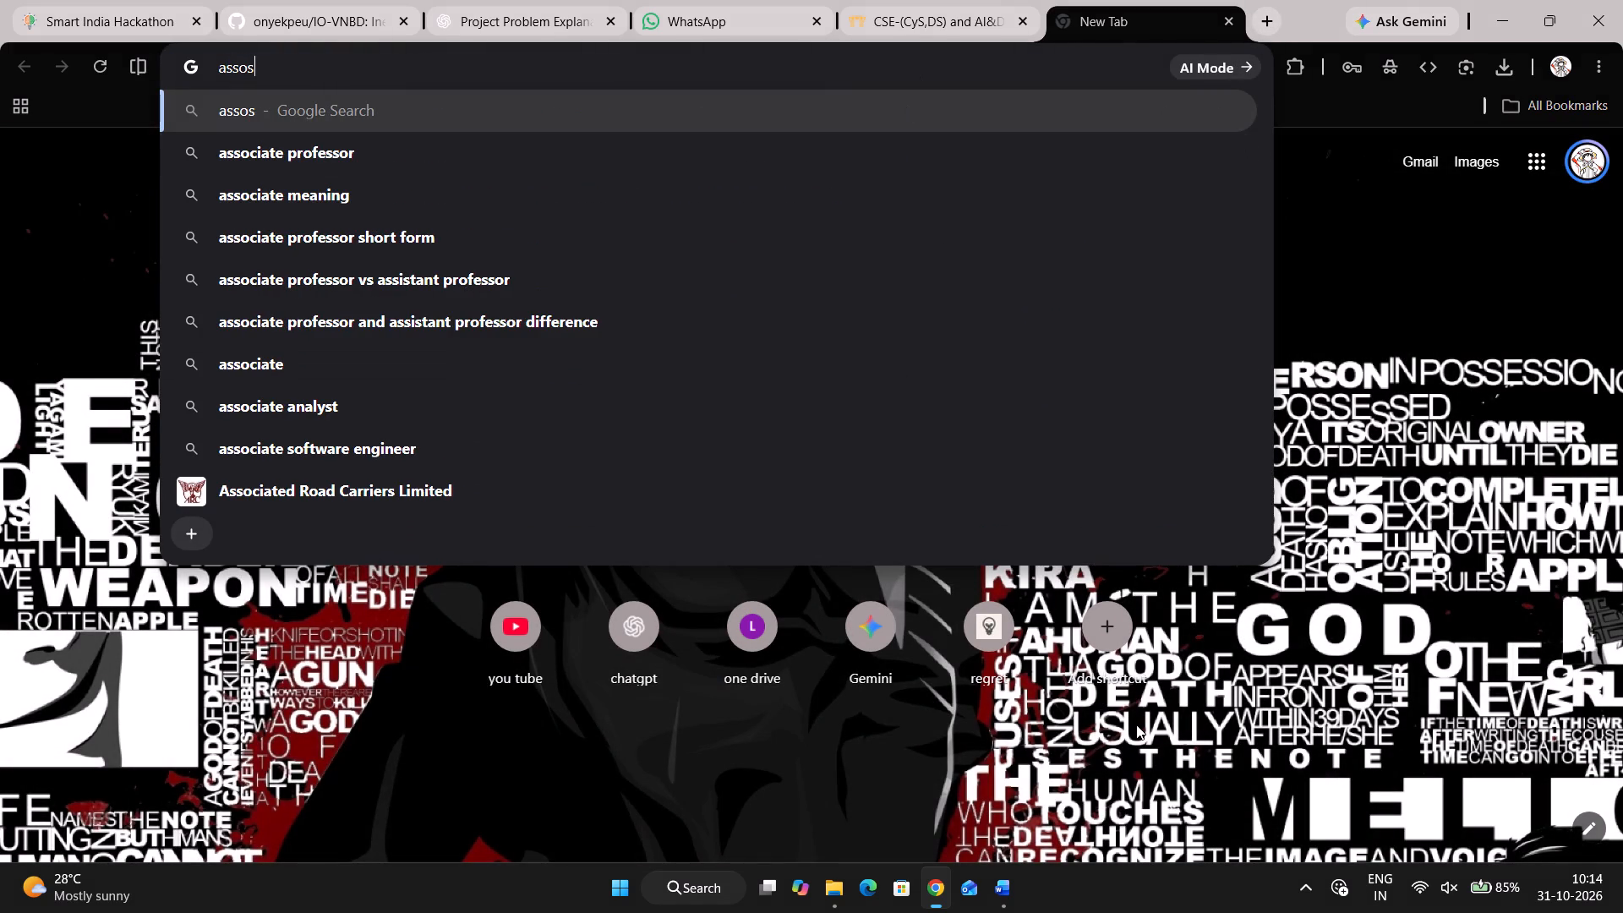
Switch back to Word and remove the extra space before "CSE-" in the HOD's department line of the signature table.
click(1000, 896)
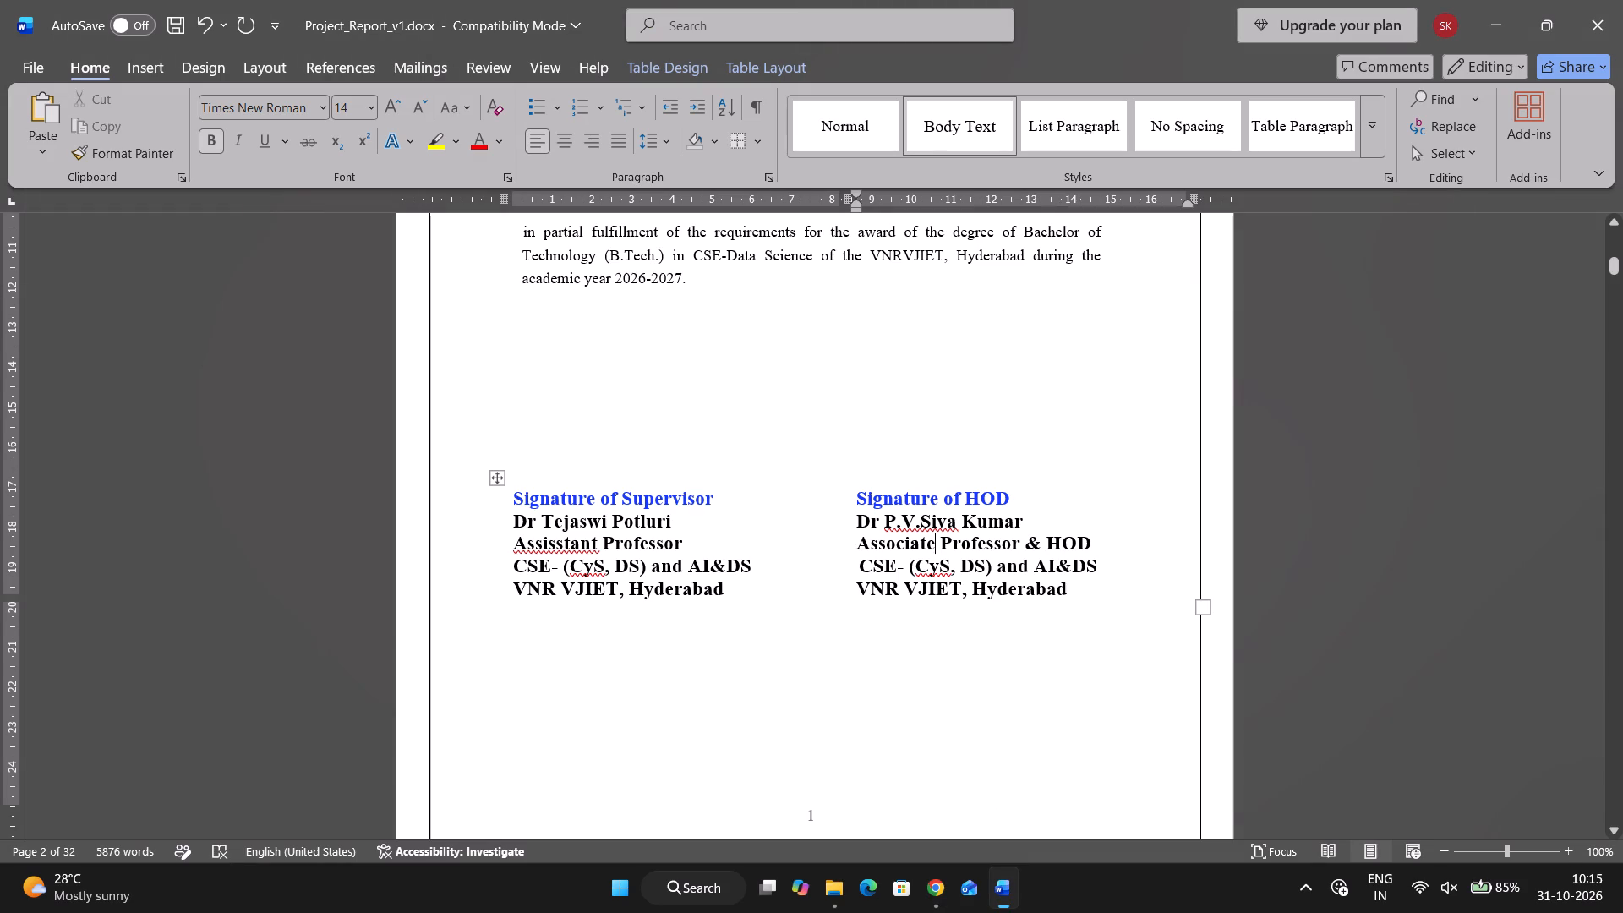
click(860, 567)
key(BackSpace)
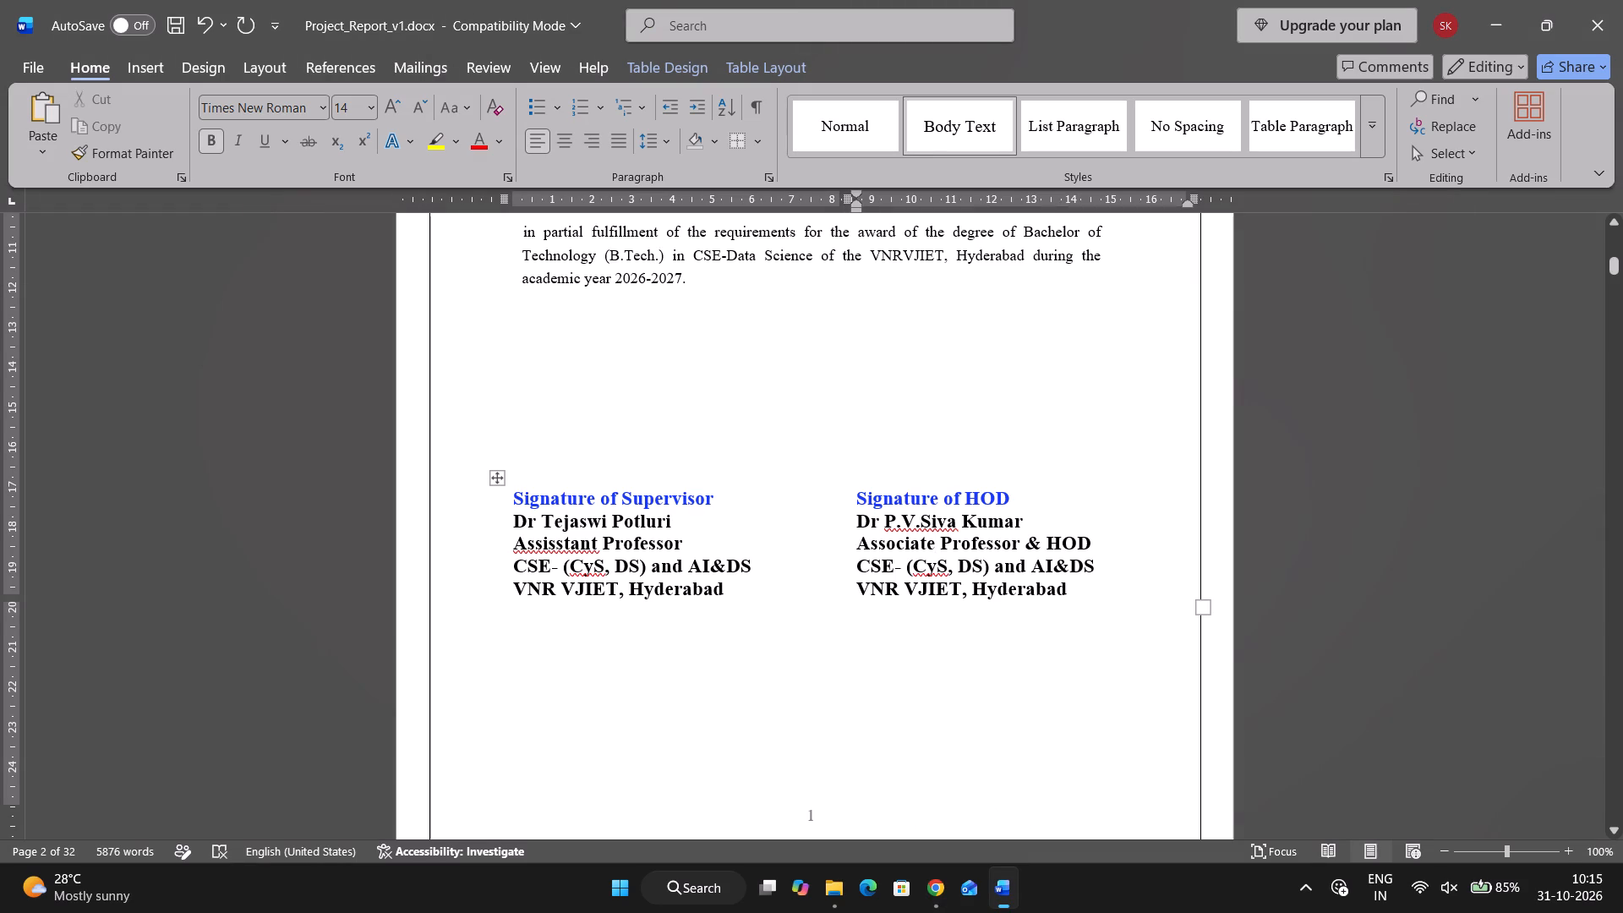
Search the report for "siva" and compare the mentions of the HOD's name, closing the search when finished.
scroll(1303, 628, down, 6)
scroll(1303, 628, up, 1)
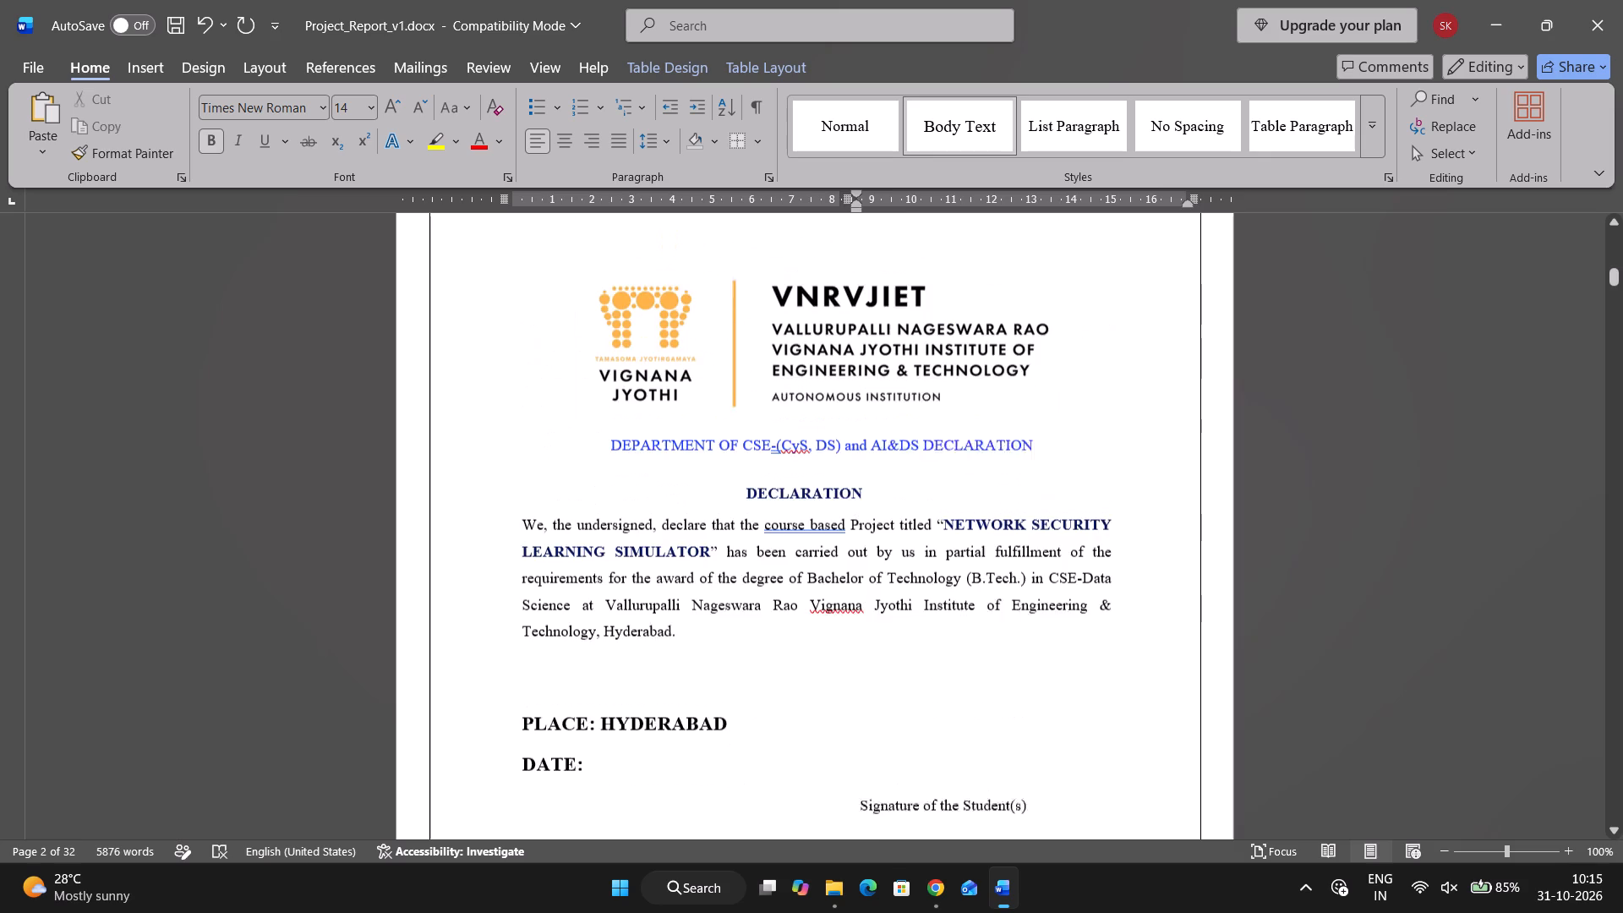
scroll(1303, 628, up, 1)
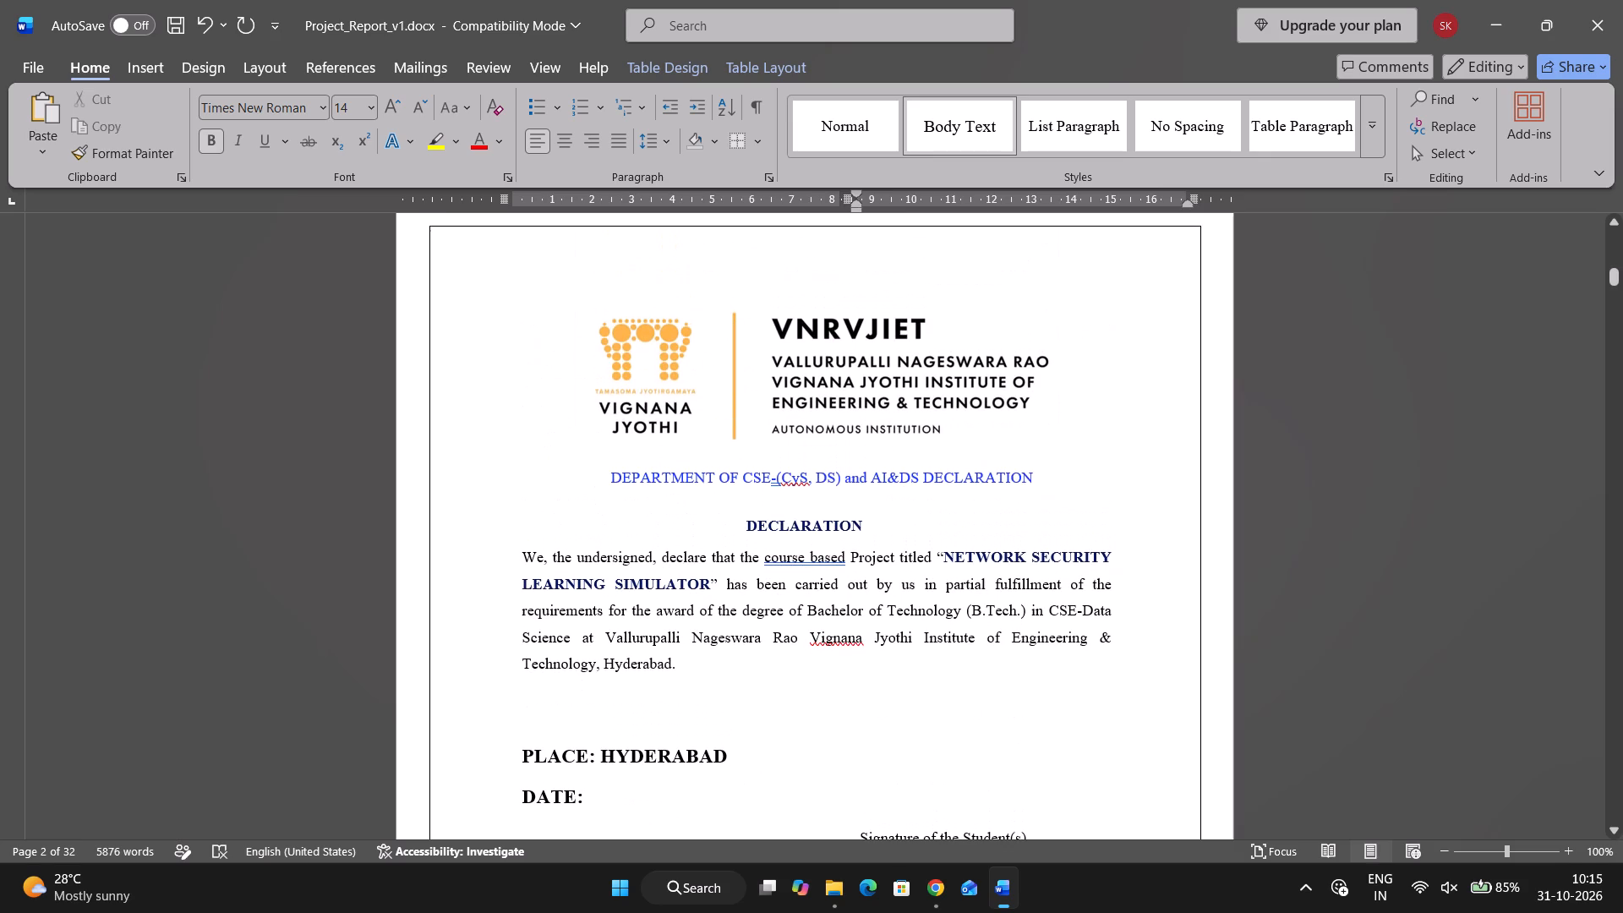
key(ctrl+f)
text(siva)
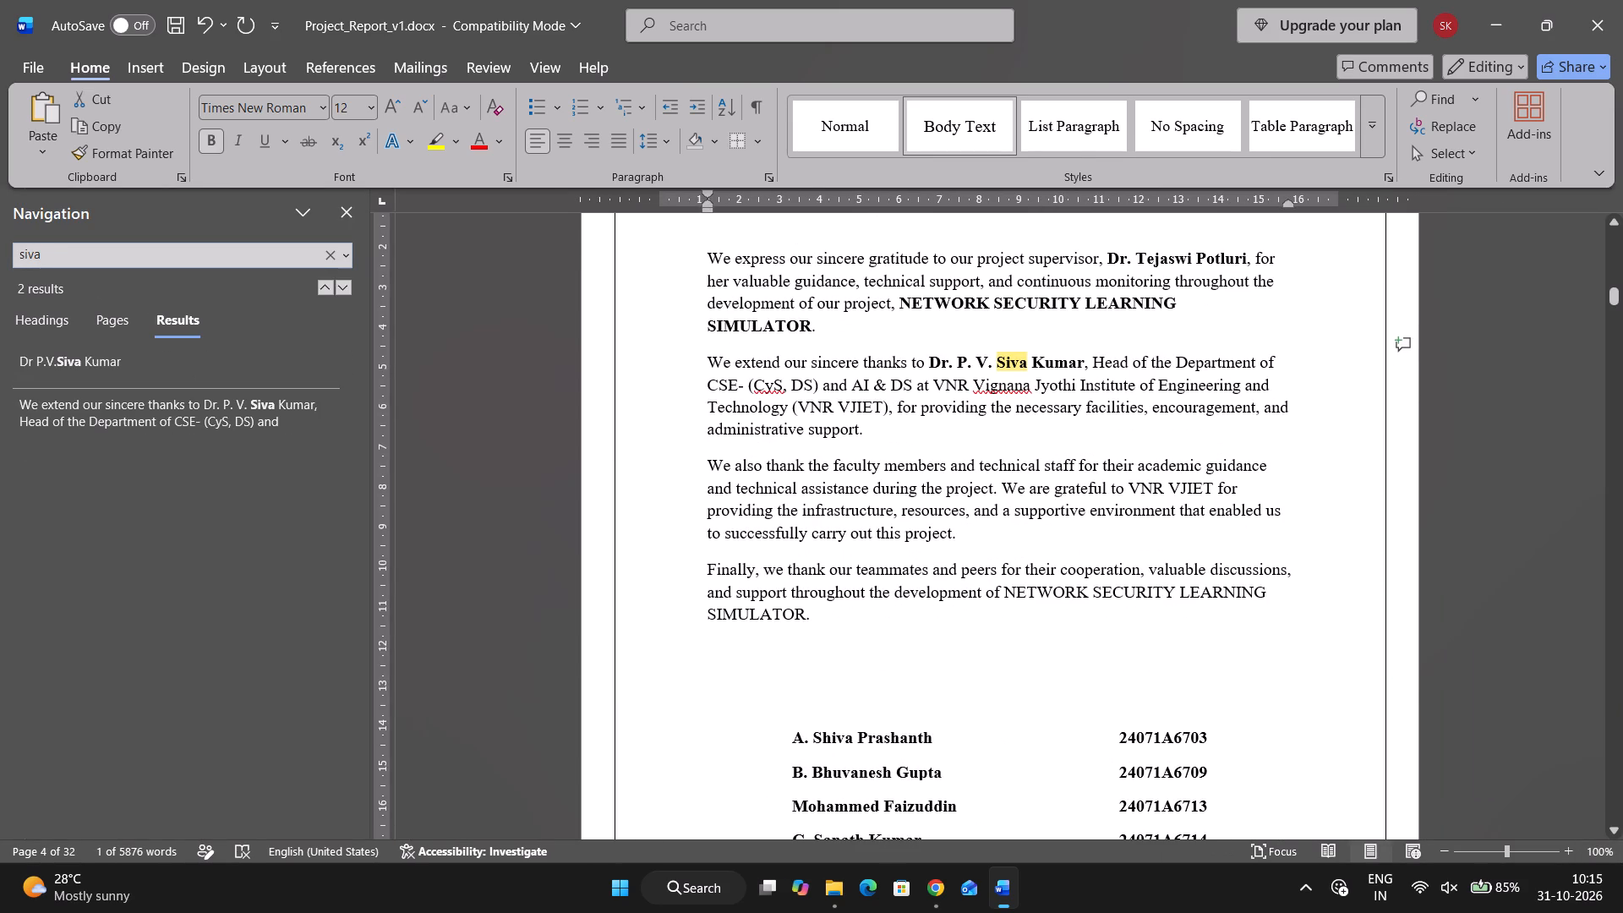
scroll(1238, 396, right, 1)
scroll(1238, 396, up, 2)
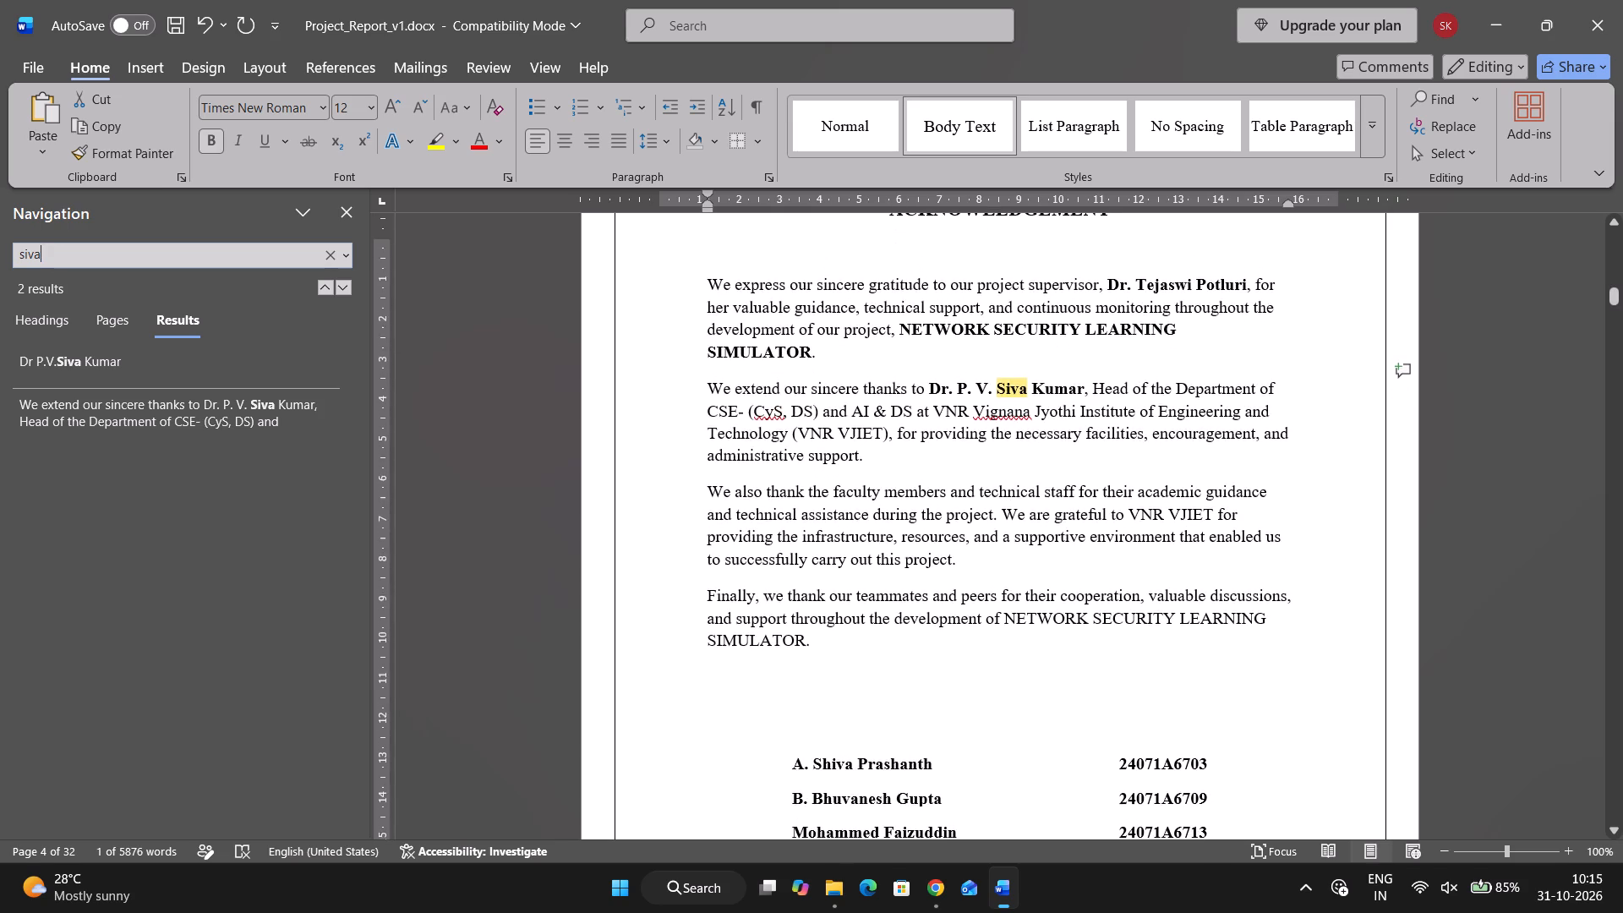
scroll(1238, 396, up, 8)
scroll(1238, 396, down, 1)
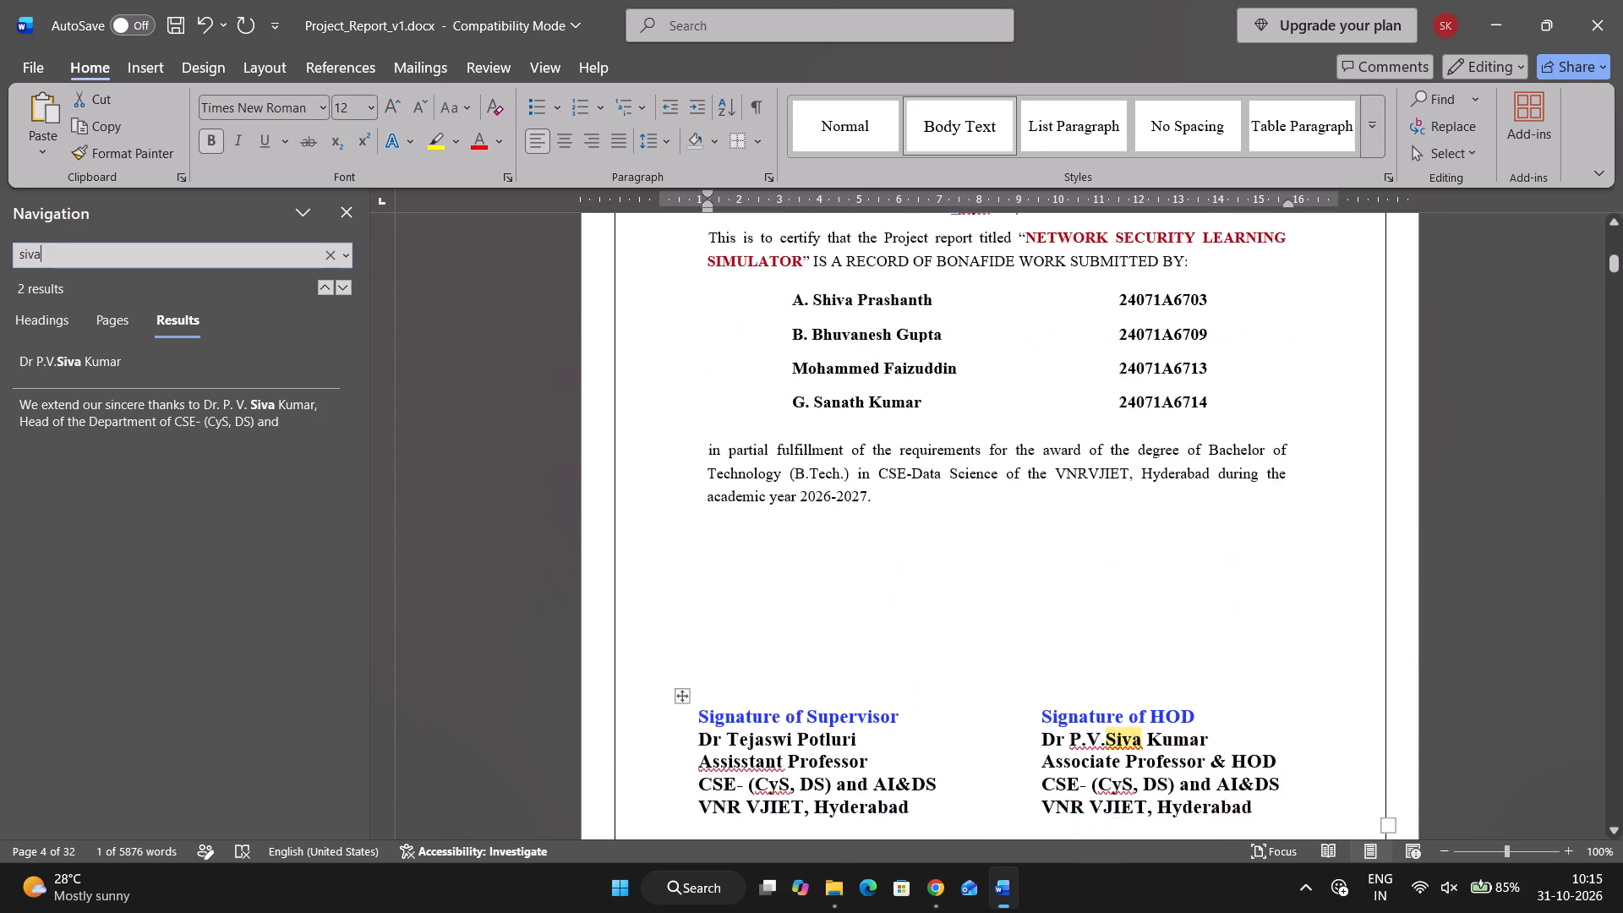
scroll(1238, 396, down, 1)
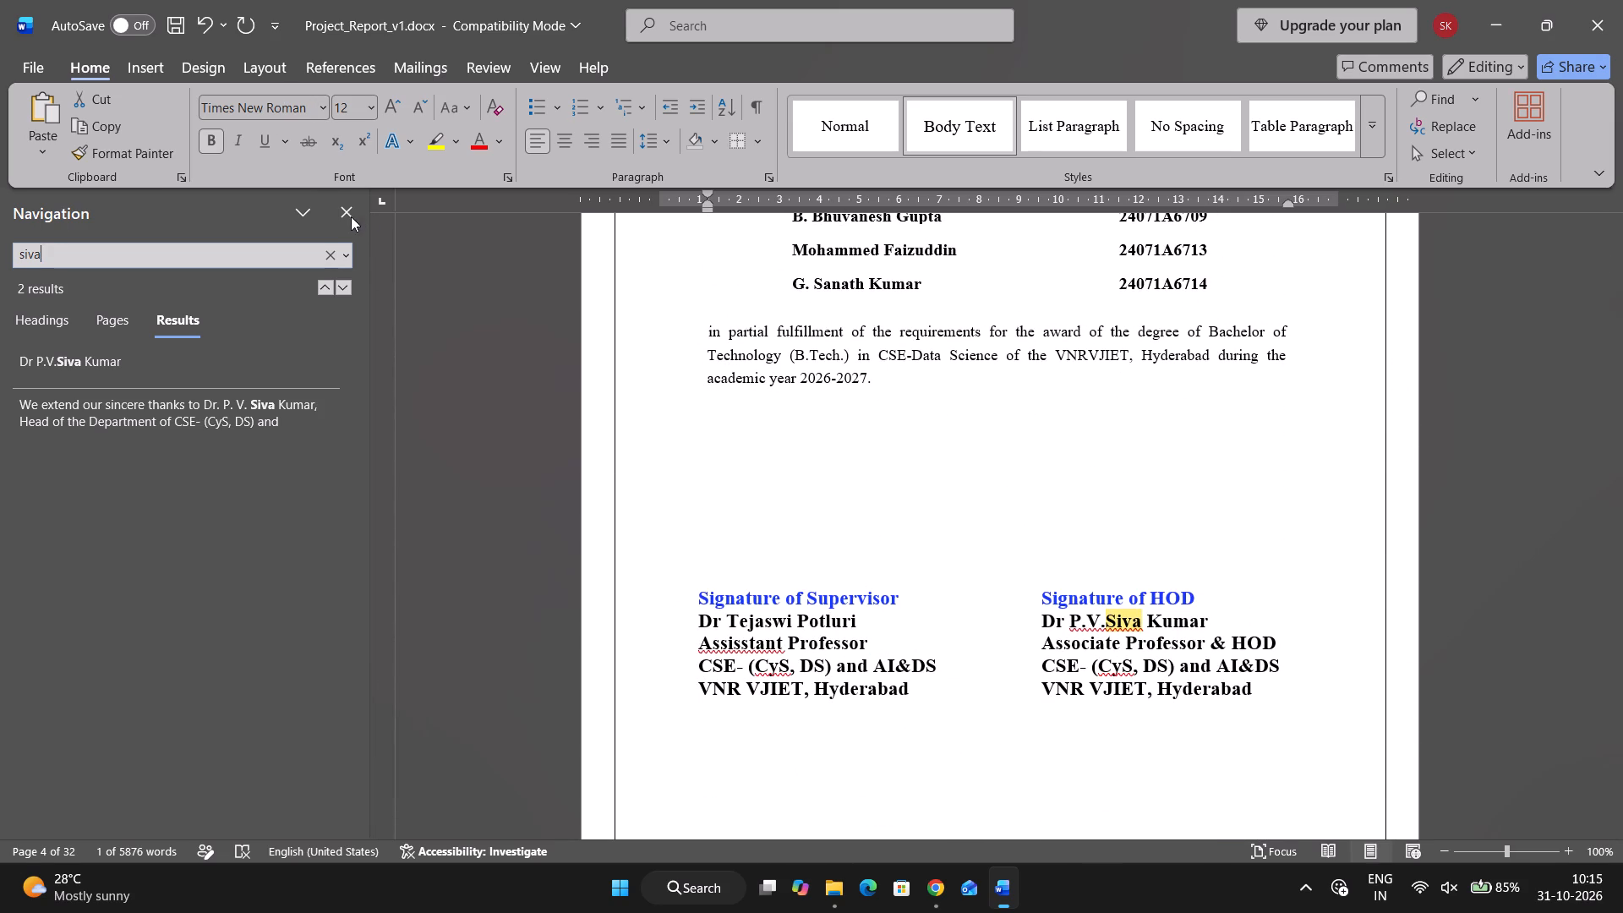
click(350, 216)
Save the report.
scroll(1127, 481, up, 20)
scroll(1127, 481, up, 1)
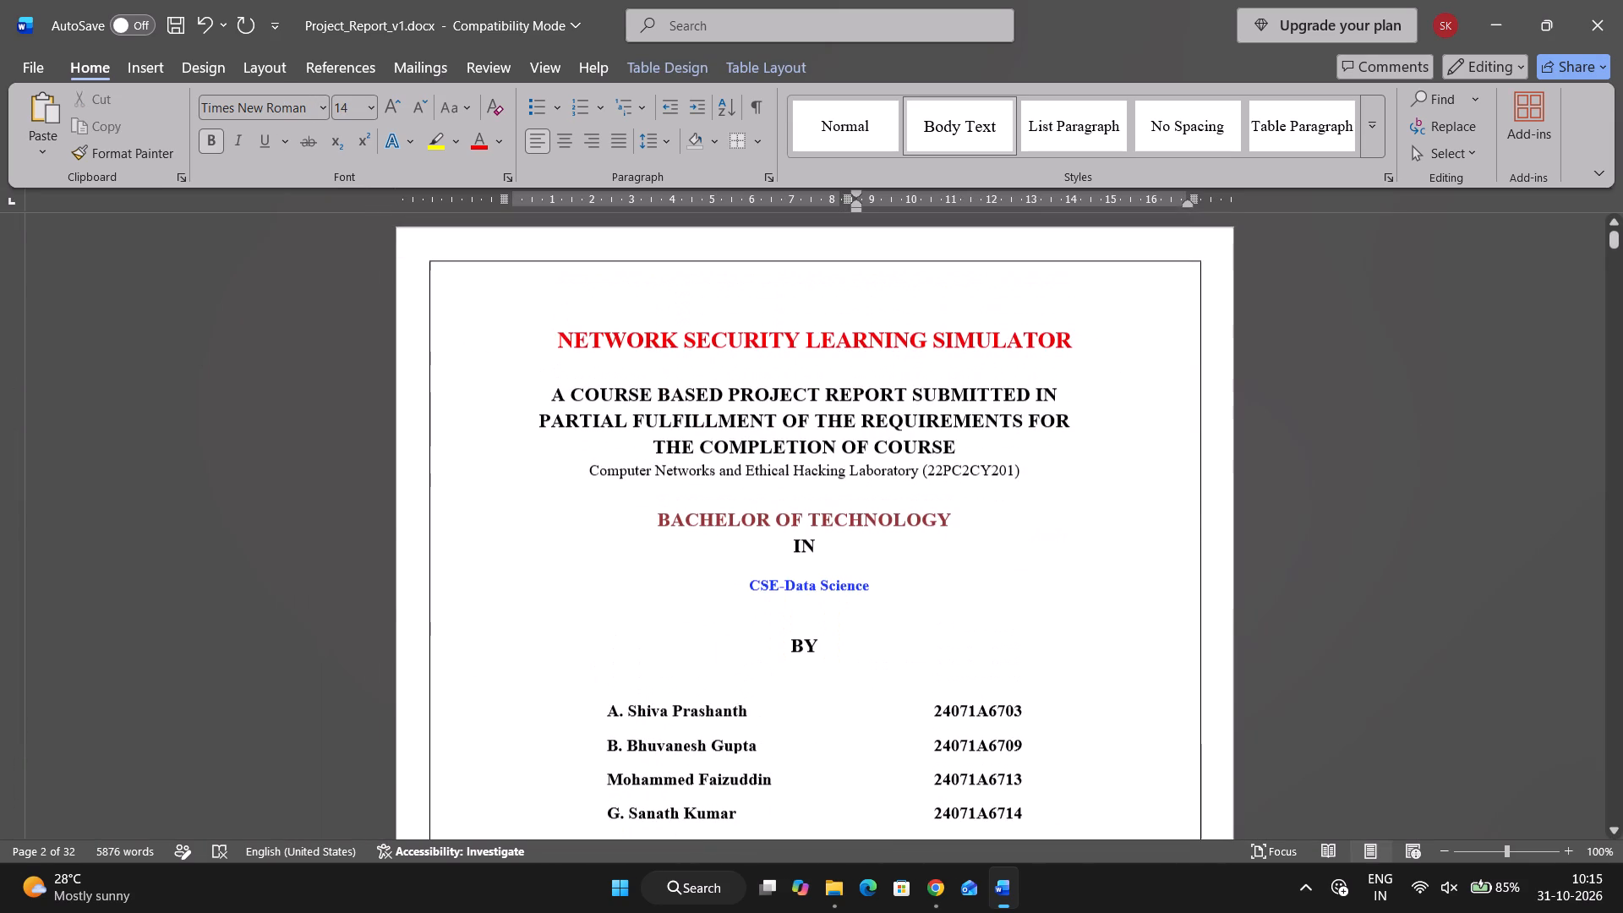
key(ctrl+s)
Review the title page and the certificate page, comparing the supervisor's title with the one in the signature table.
scroll(1127, 481, down, 4)
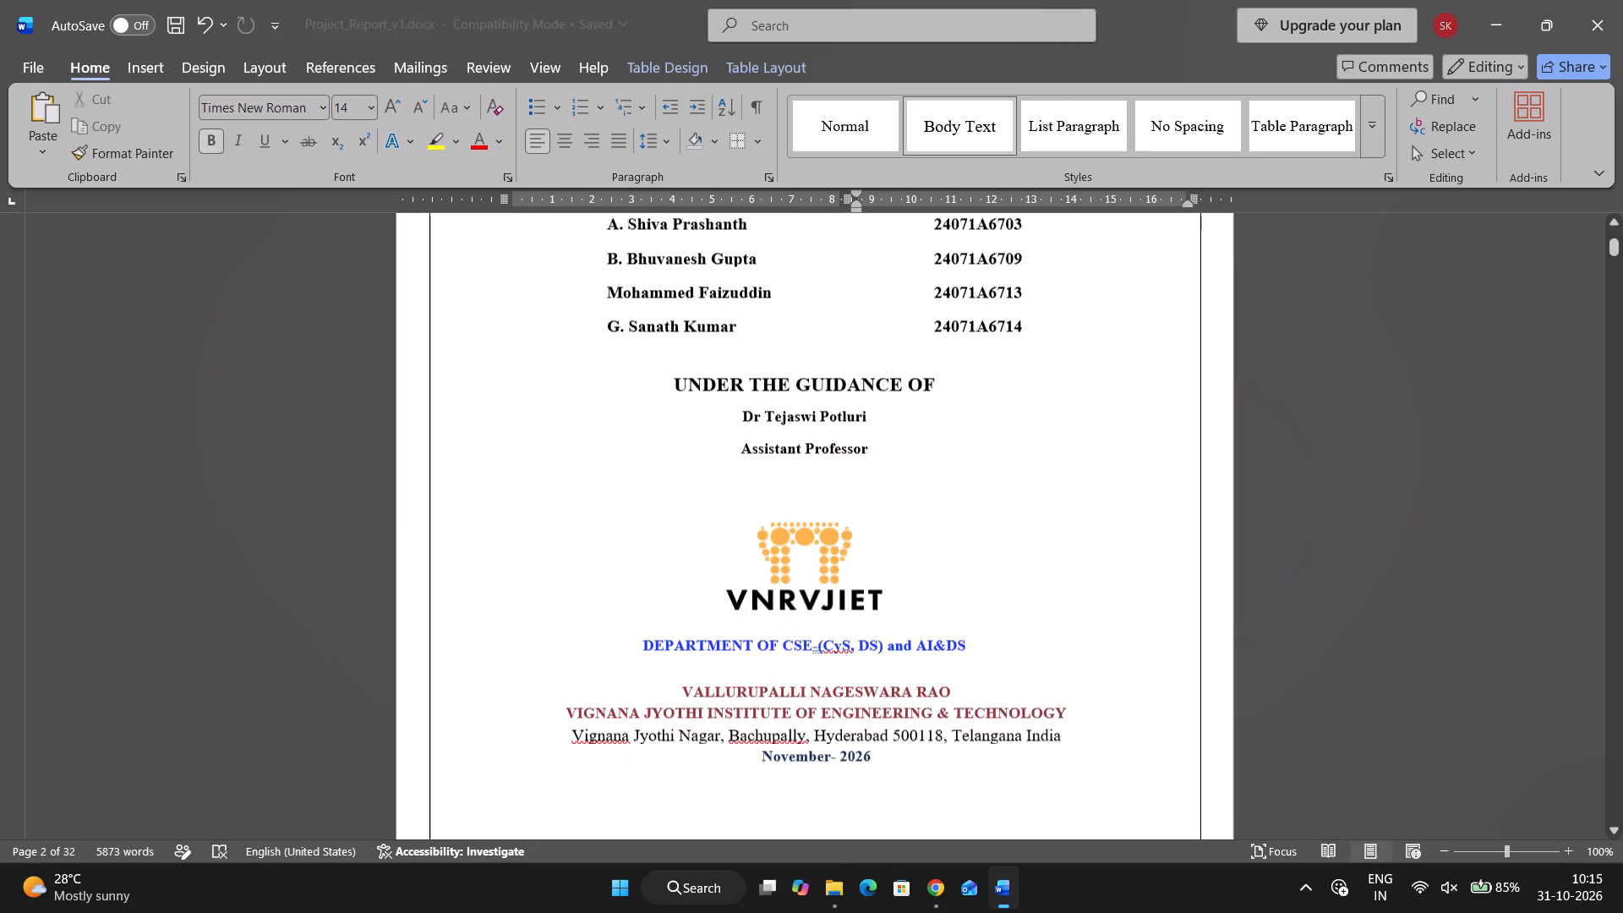
scroll(1127, 481, up, 4)
scroll(1127, 481, down, 2)
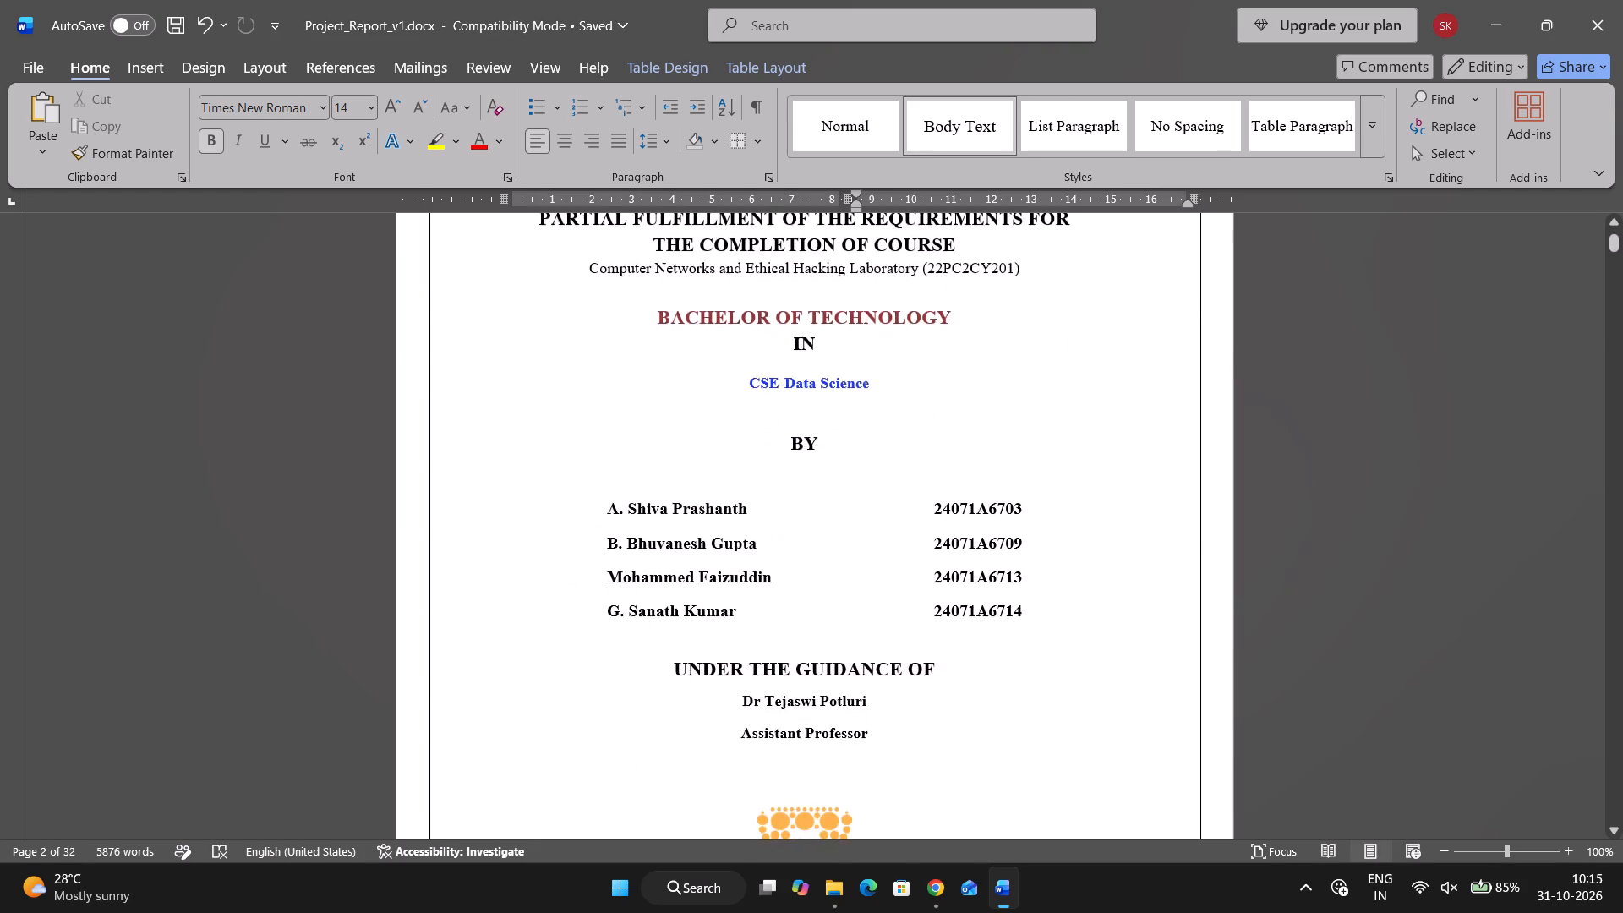
scroll(1127, 481, down, 7)
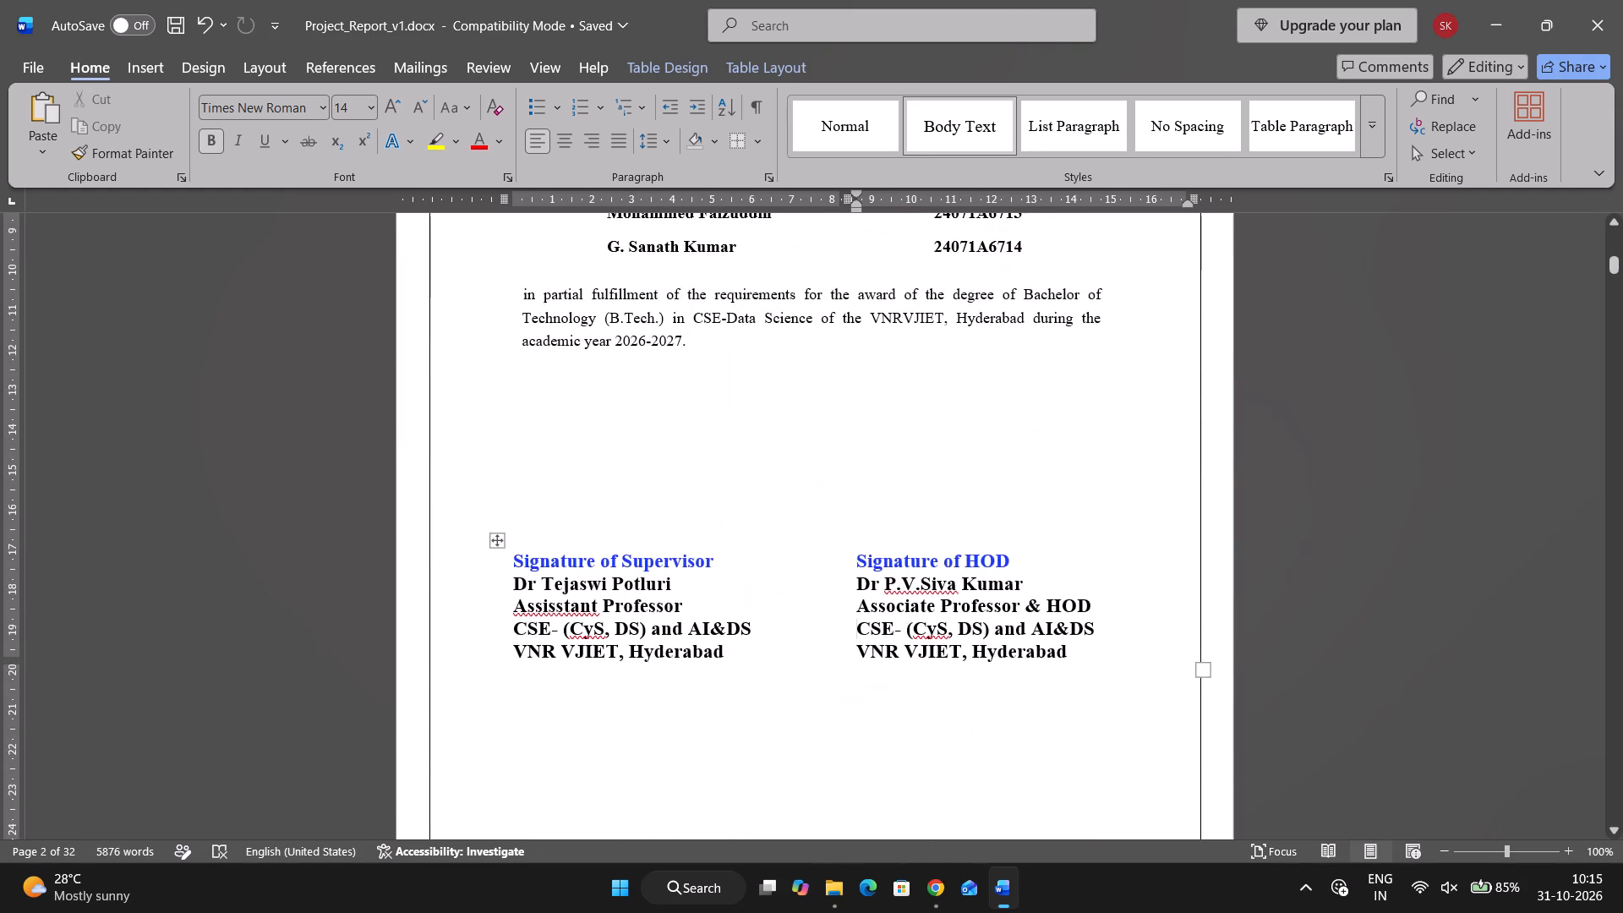
scroll(1127, 481, down, 1)
scroll(1127, 481, up, 1)
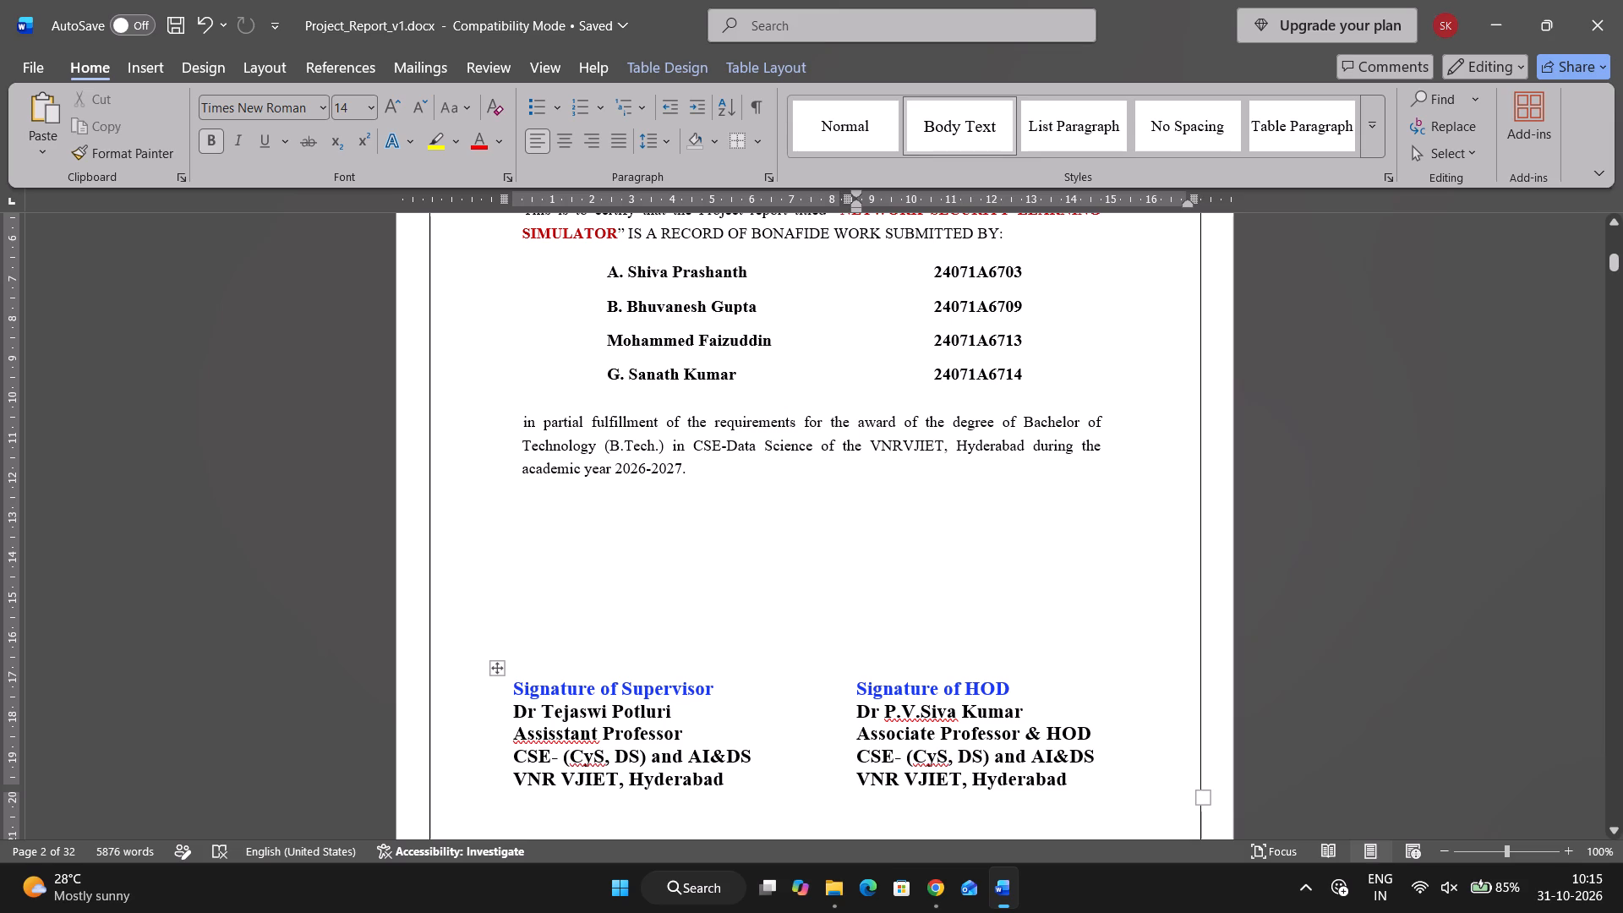
scroll(782, 592, down, 1)
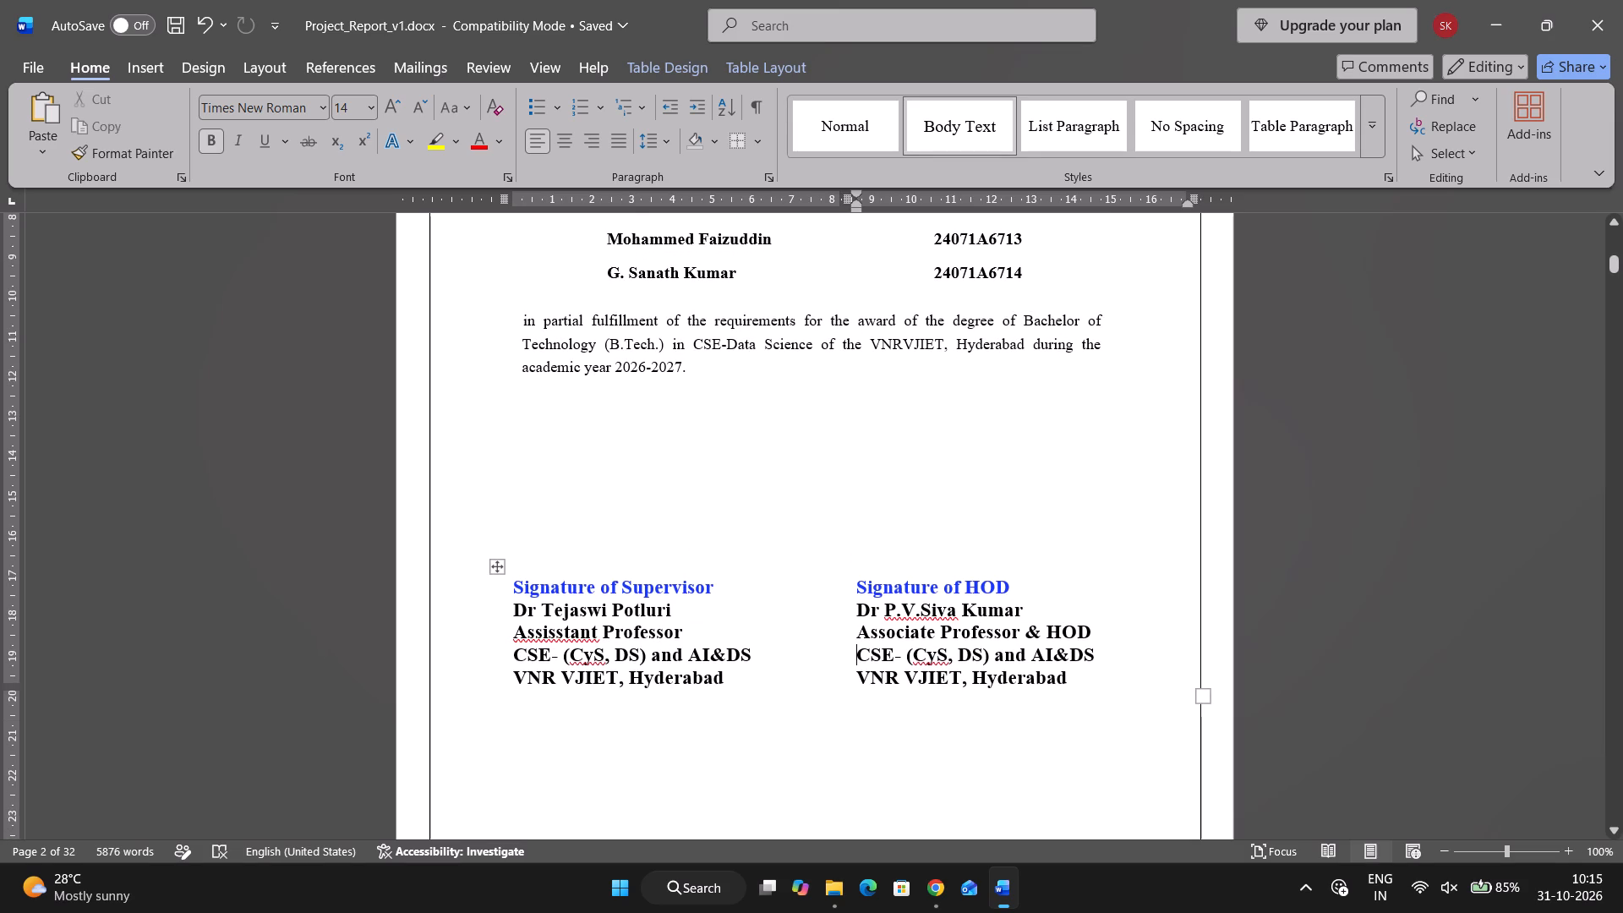
Place the cursor in the word "Assisstant" in the supervisor's title in the signature table.
click(598, 630)
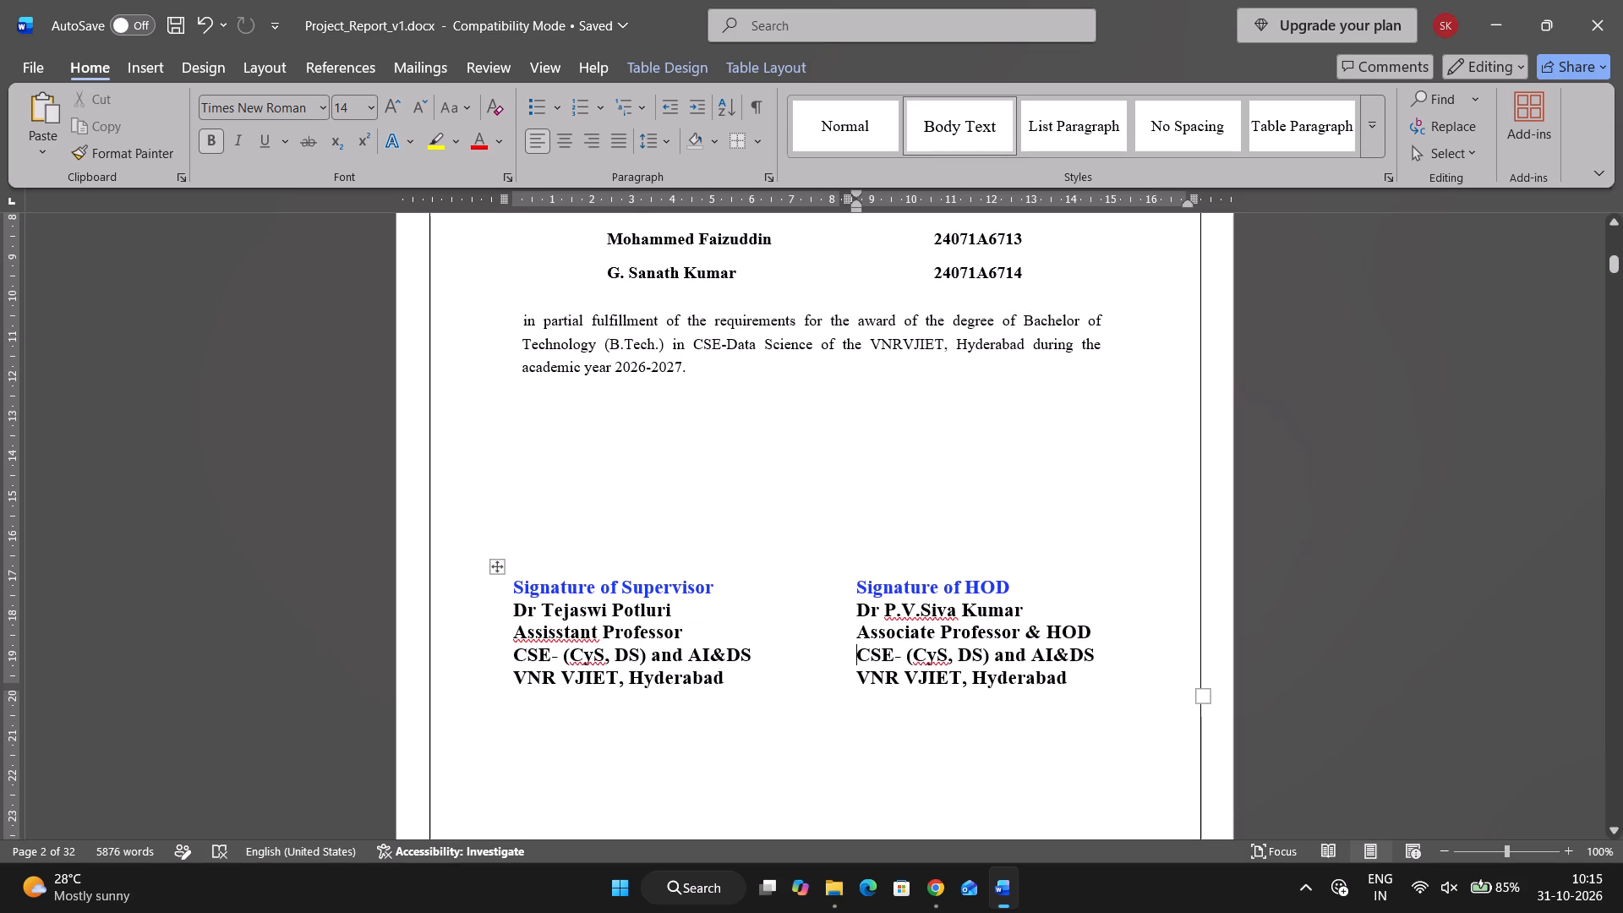
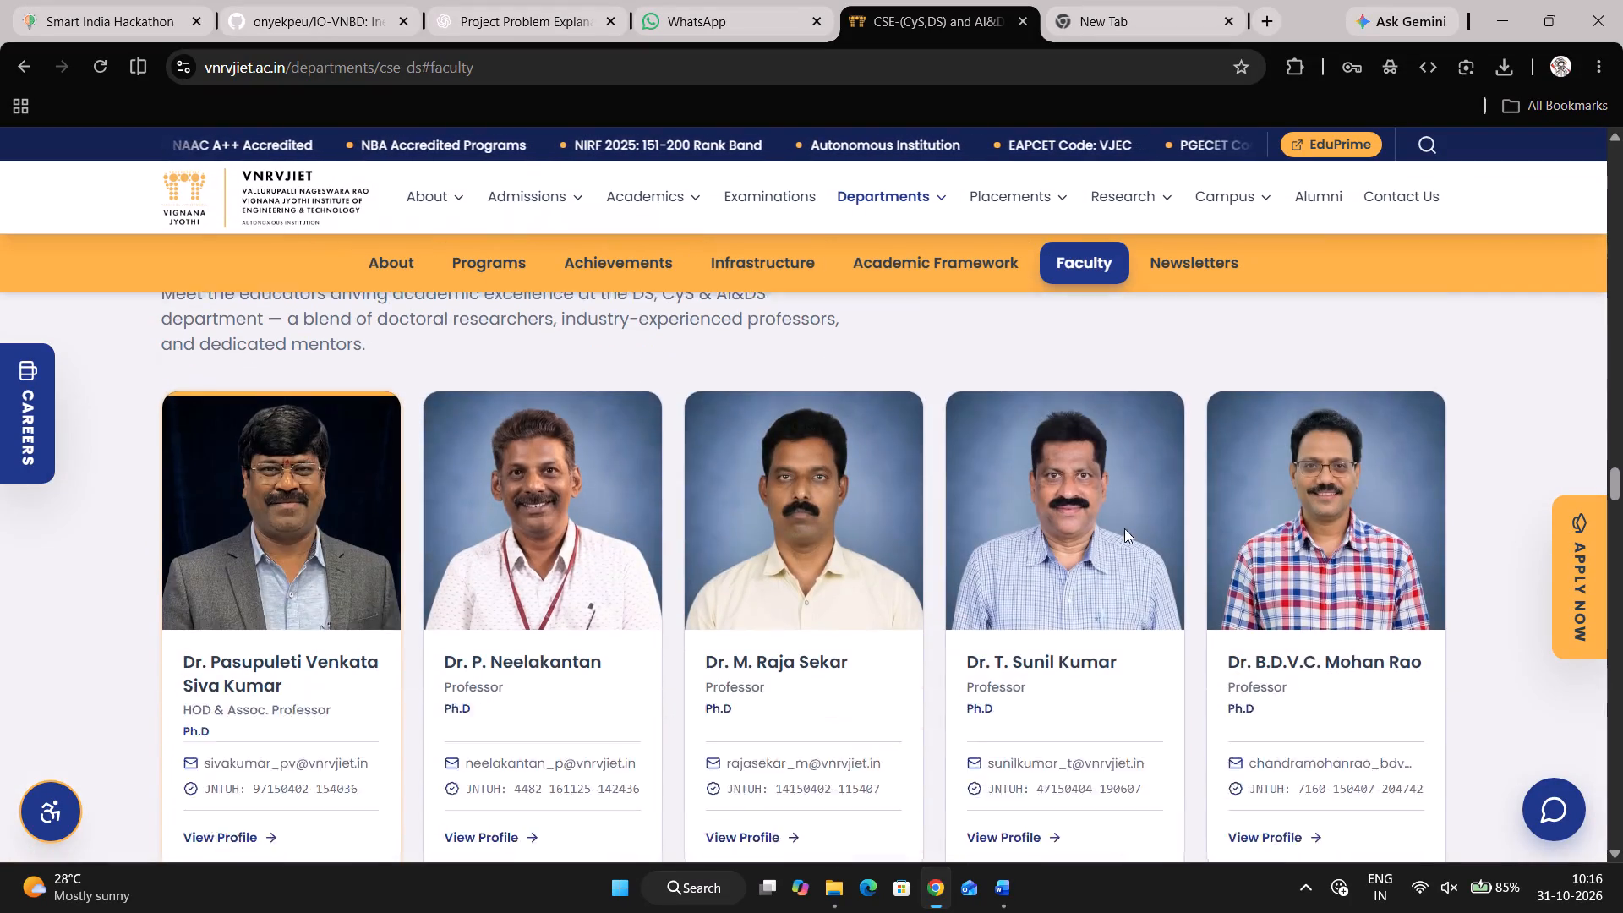
Check the supervisor's title in the department's online faculty listing and close that page when finished.
scroll(1124, 528, down, 6)
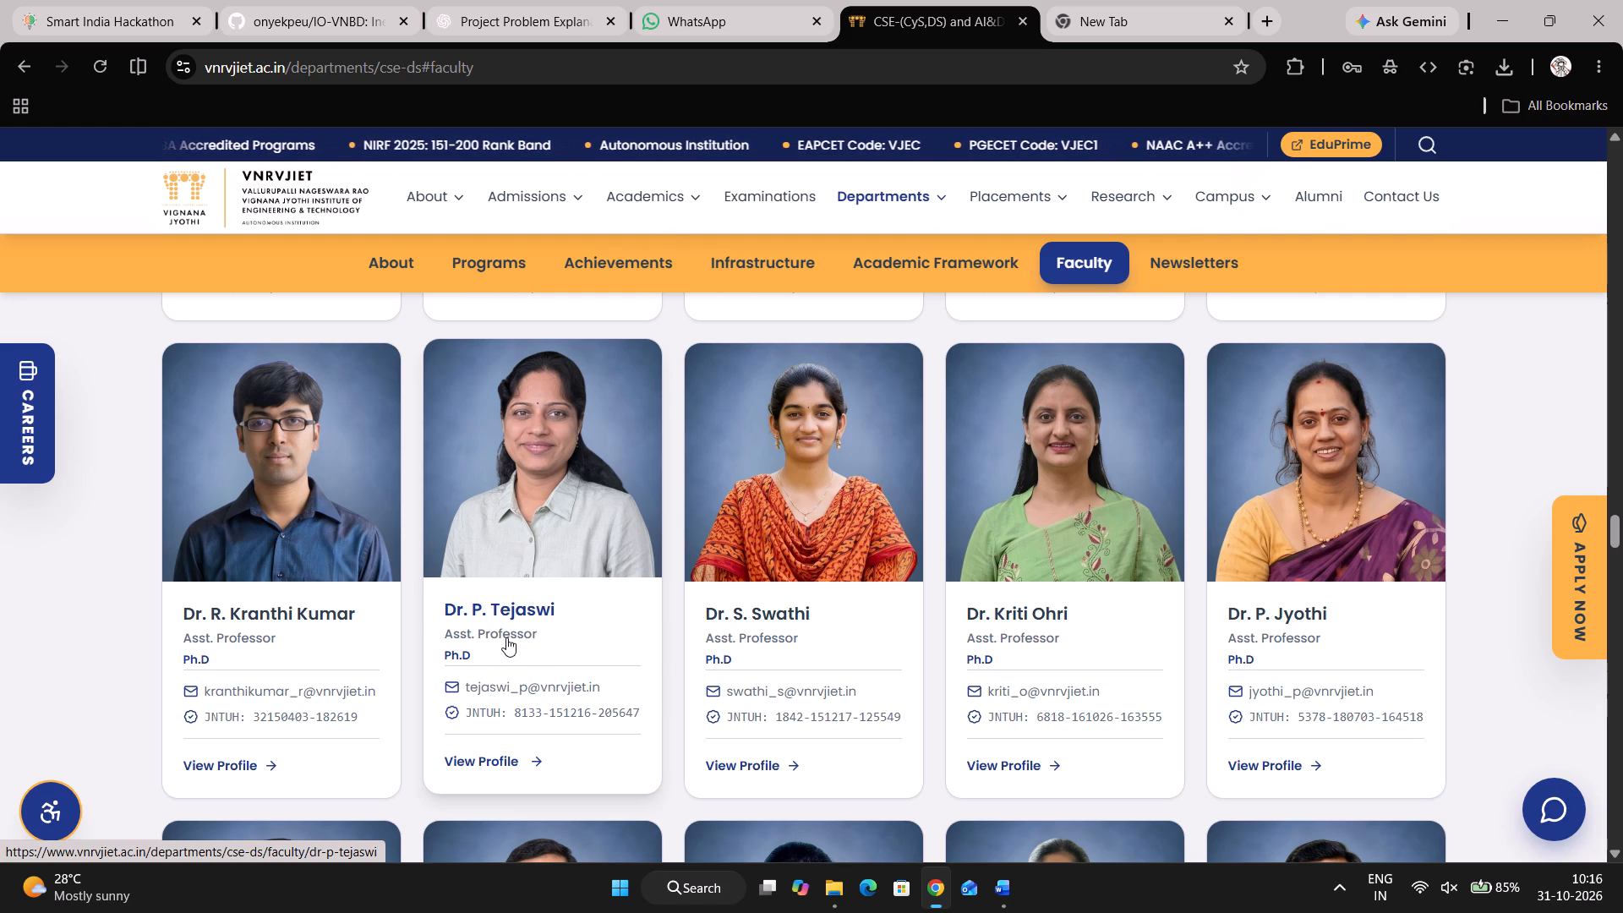
scroll(666, 653, down, 2)
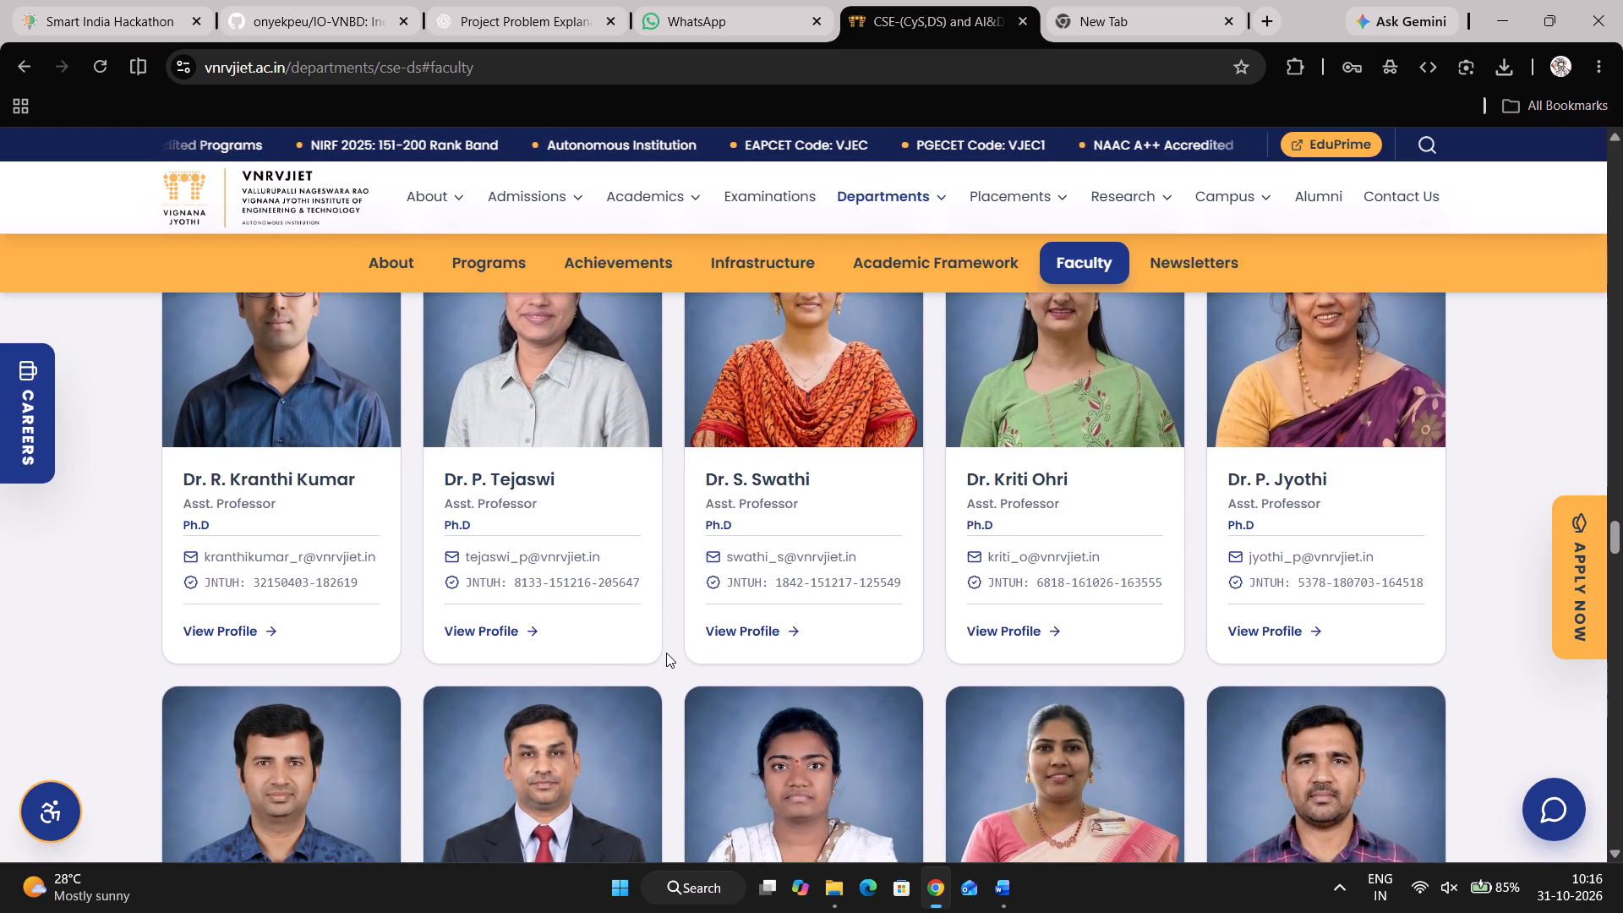
scroll(666, 653, down, 1)
scroll(666, 653, up, 14)
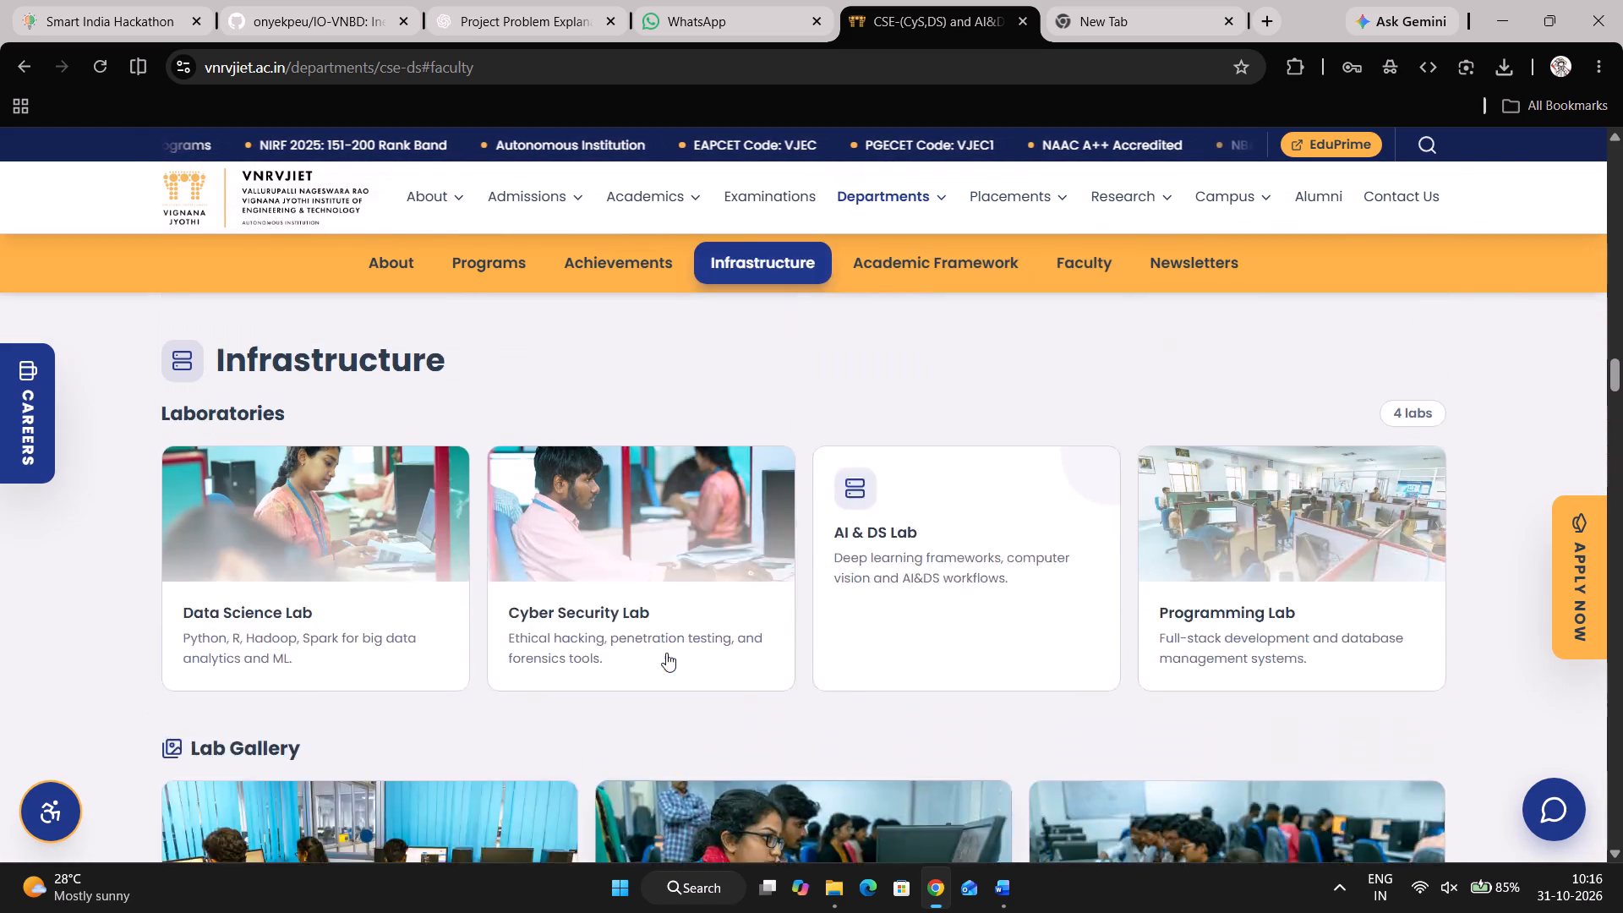
click(1025, 24)
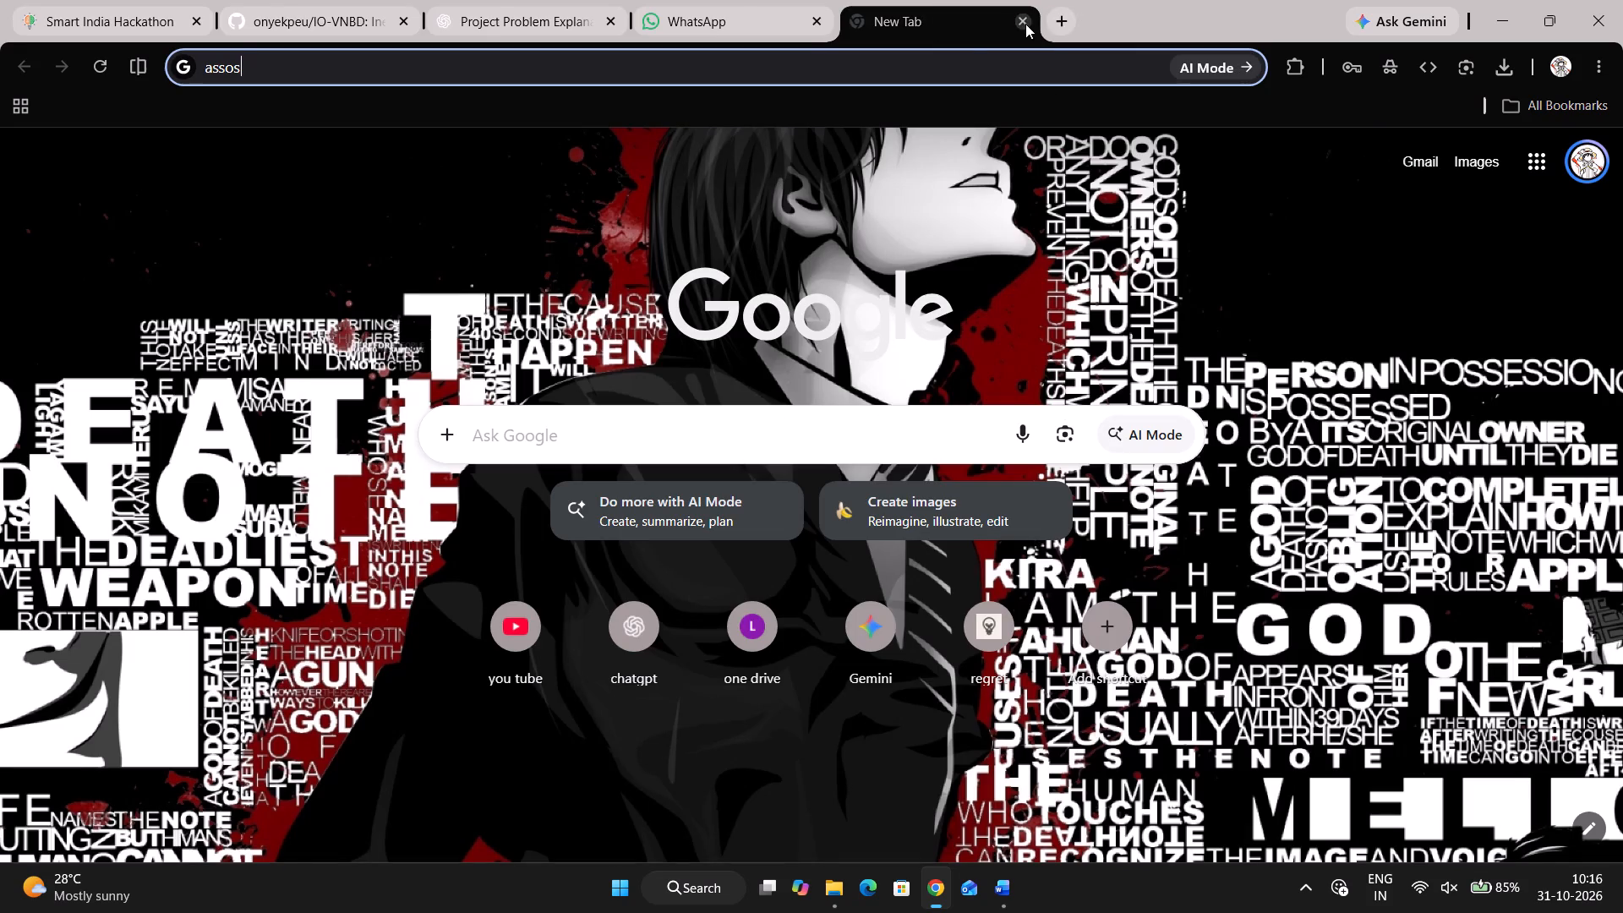
Switch back to the report in Word and review the title, certificate, acknowledgement and opening chapter pages.
click(1012, 882)
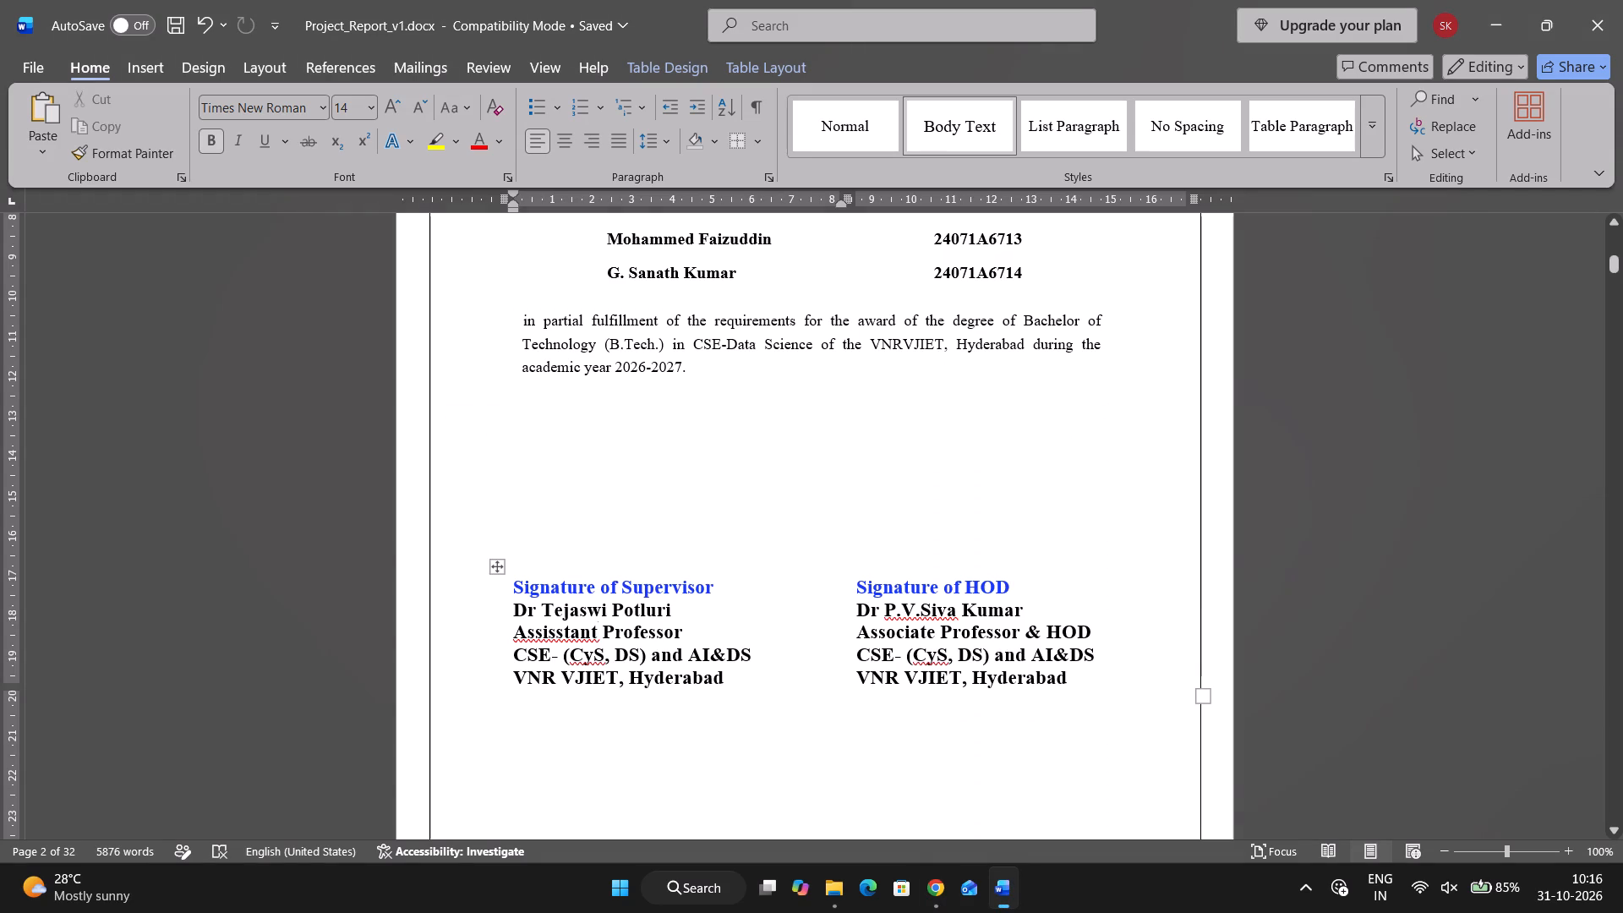
scroll(1154, 575, up, 13)
scroll(1154, 575, down, 11)
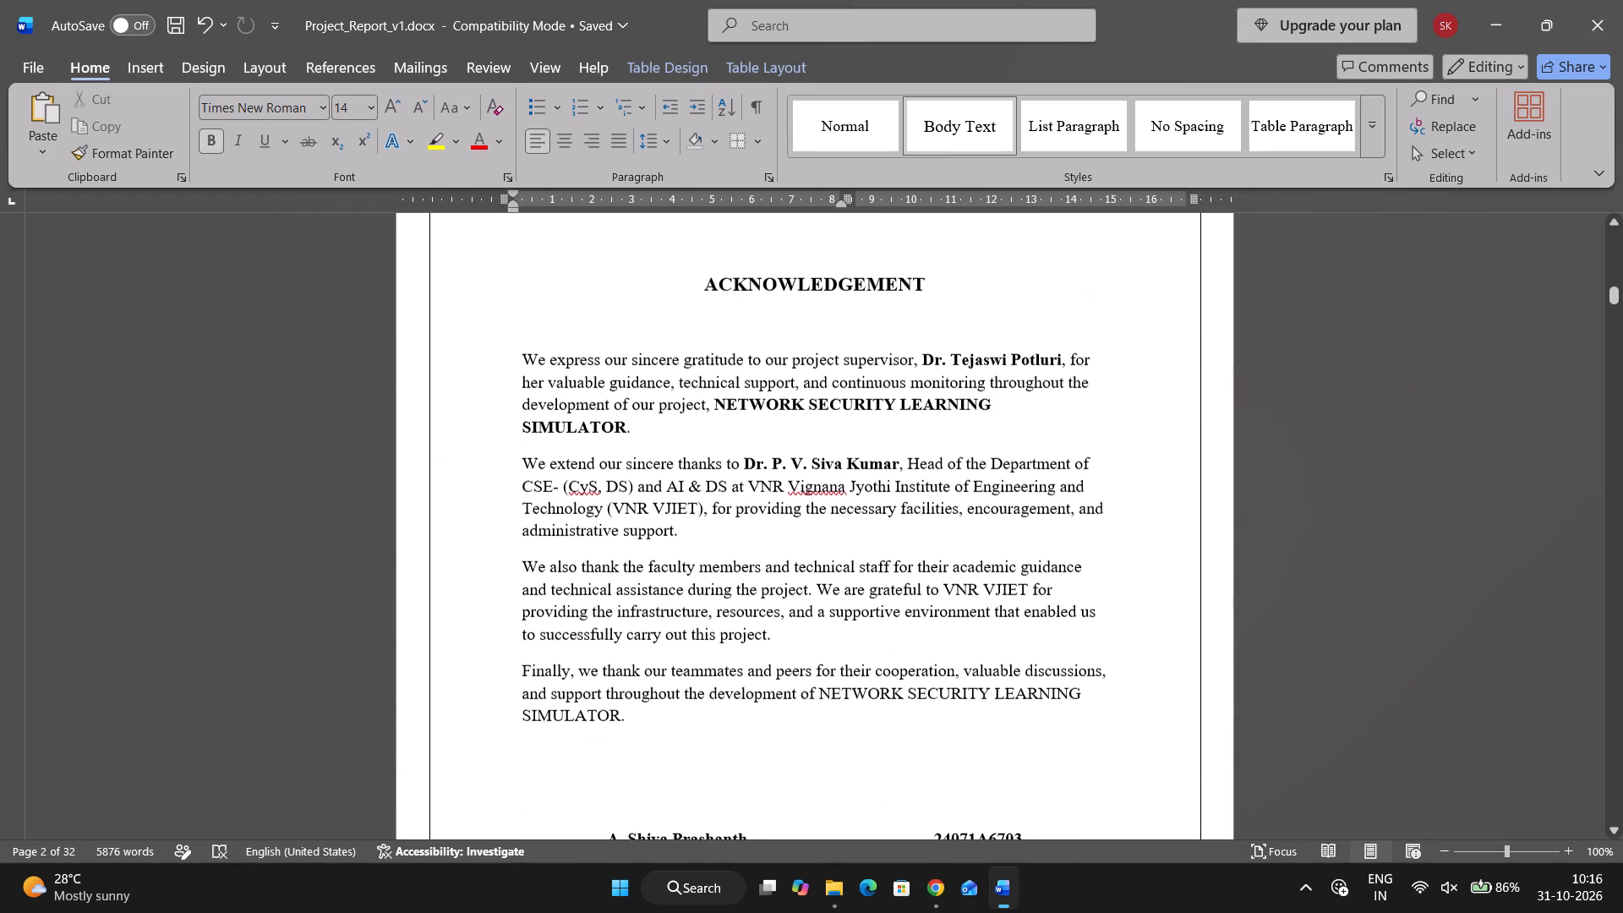
scroll(1154, 575, down, 11)
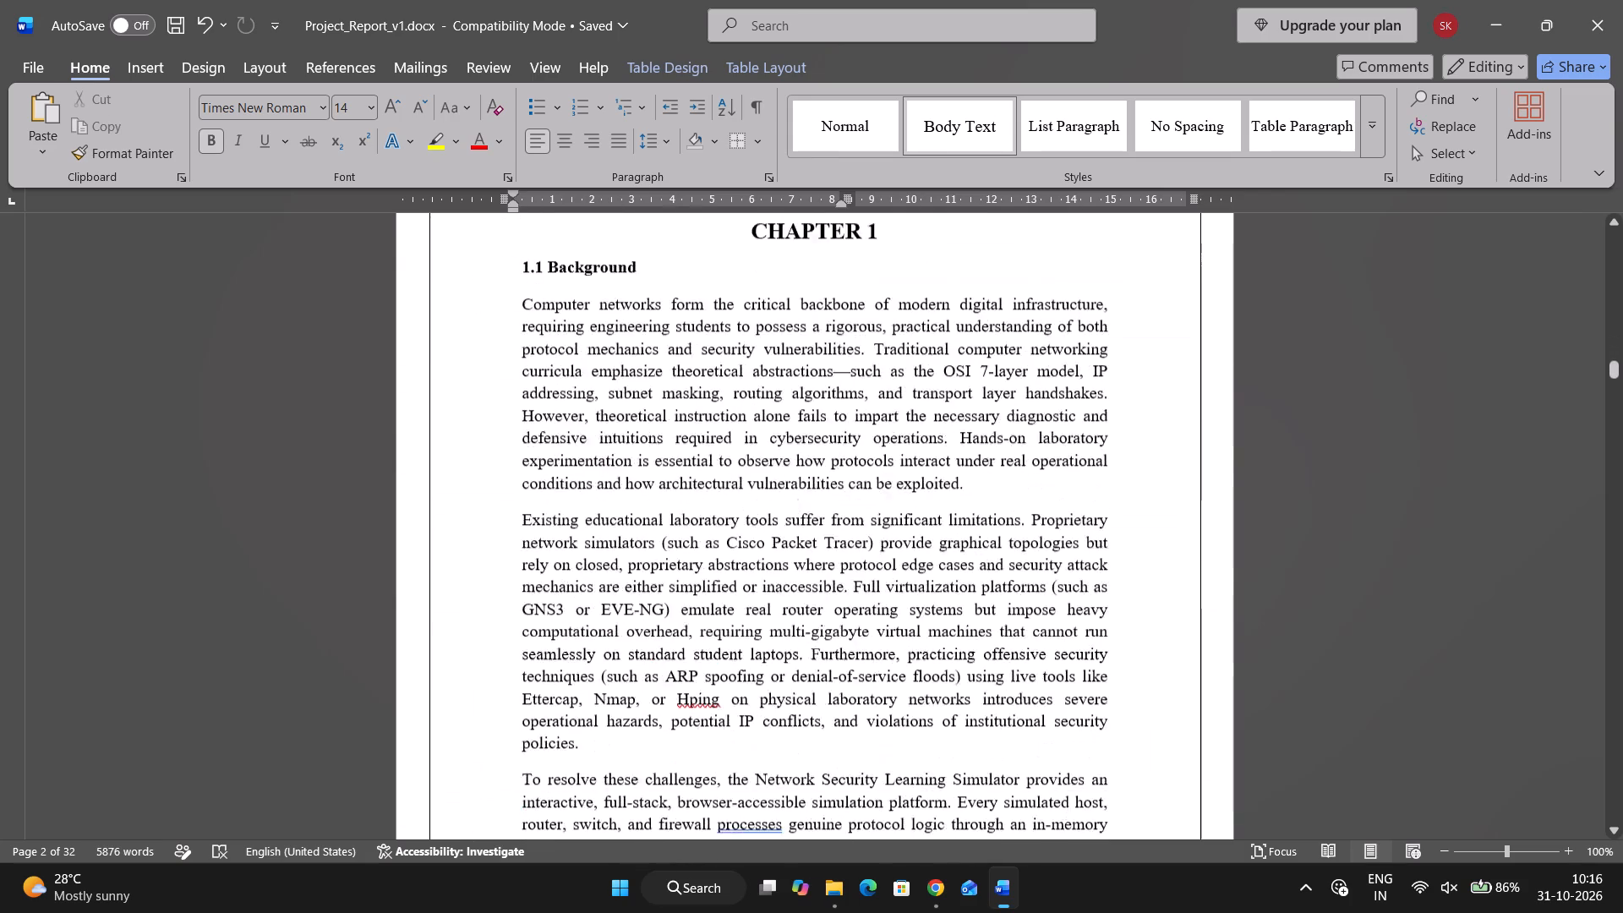
scroll(1154, 575, down, 20)
scroll(1154, 575, down, 2)
scroll(1154, 575, up, 20)
scroll(1154, 575, up, 20)
scroll(1154, 575, up, 4)
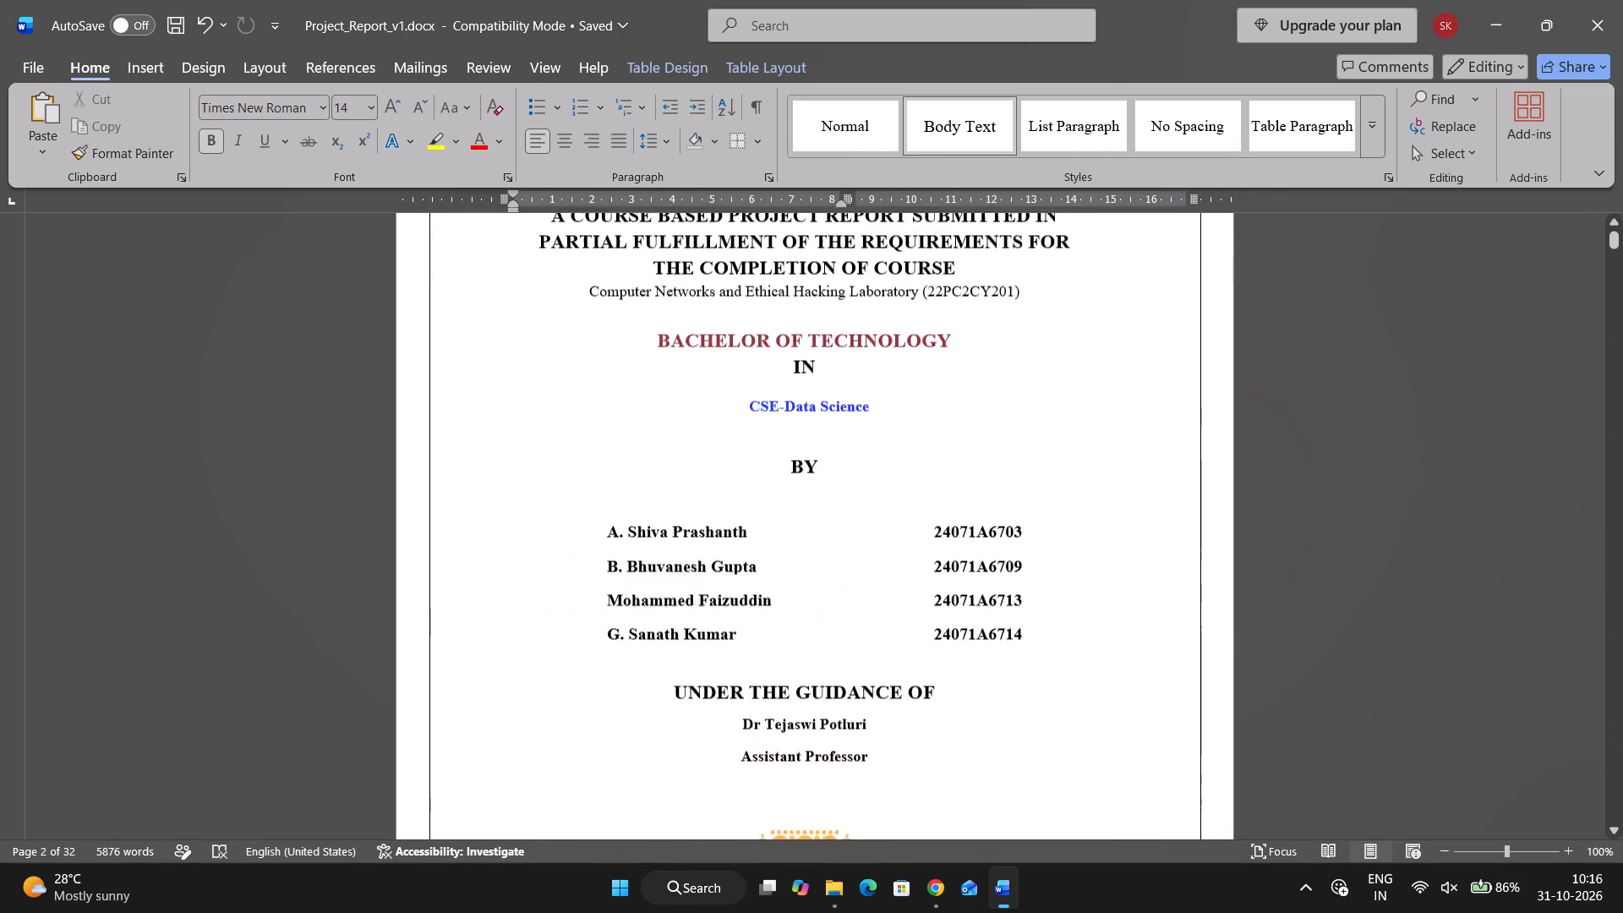
scroll(1154, 575, up, 5)
scroll(1154, 575, down, 6)
scroll(1154, 575, up, 1)
scroll(1154, 575, down, 1)
scroll(1154, 575, up, 1)
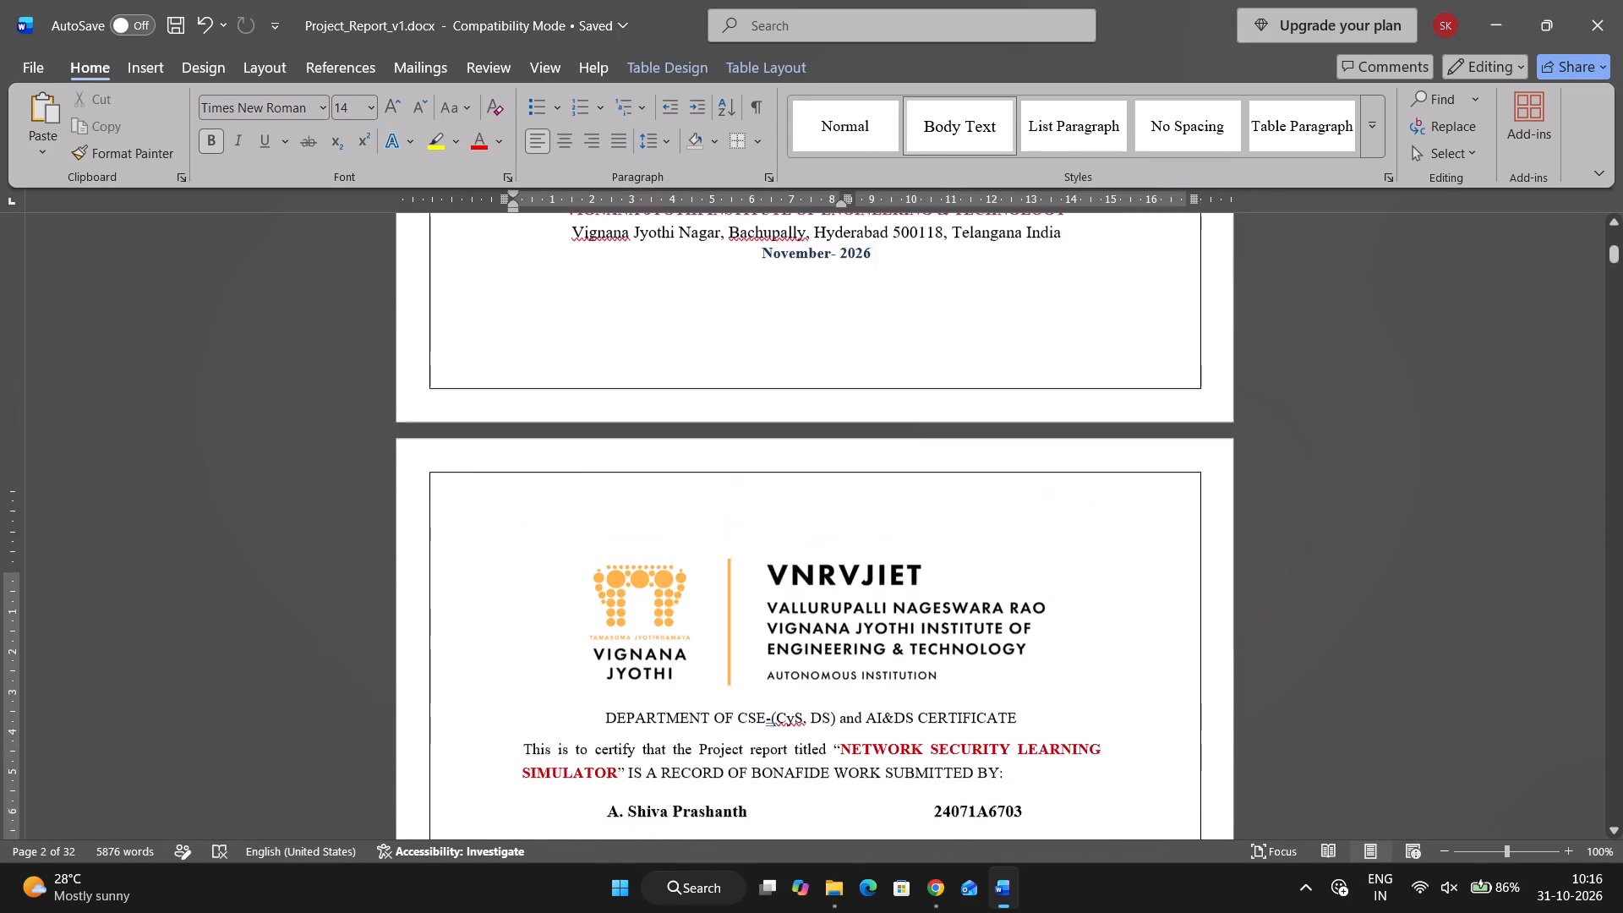
scroll(1154, 575, down, 3)
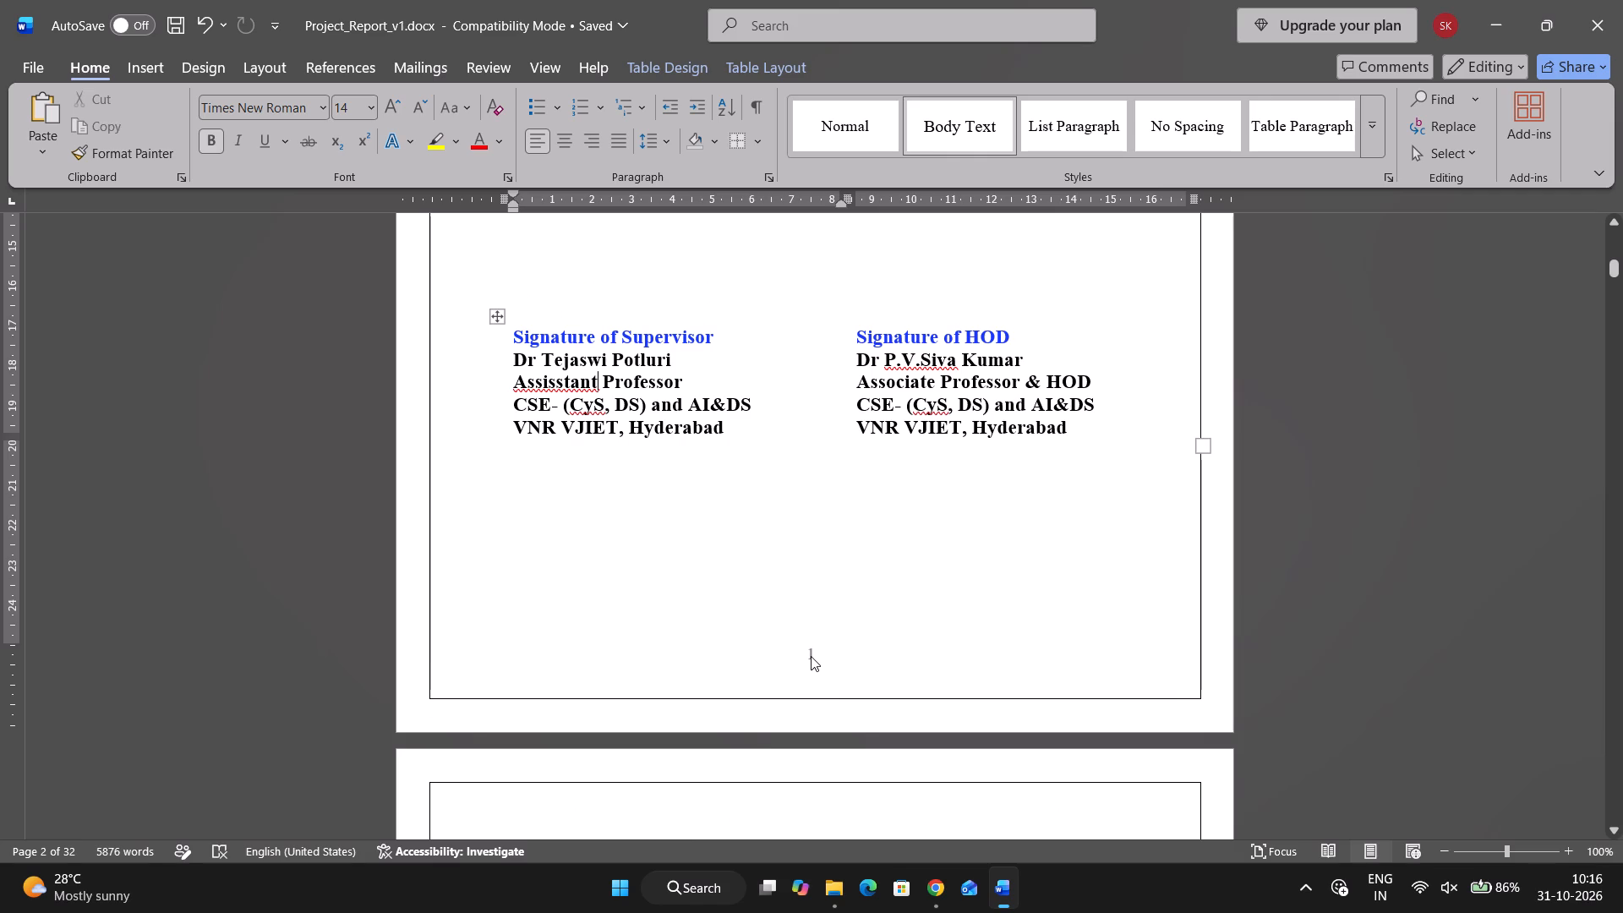
Examine the page numbering across the front pages, from the title page through the table of contents.
click(811, 656)
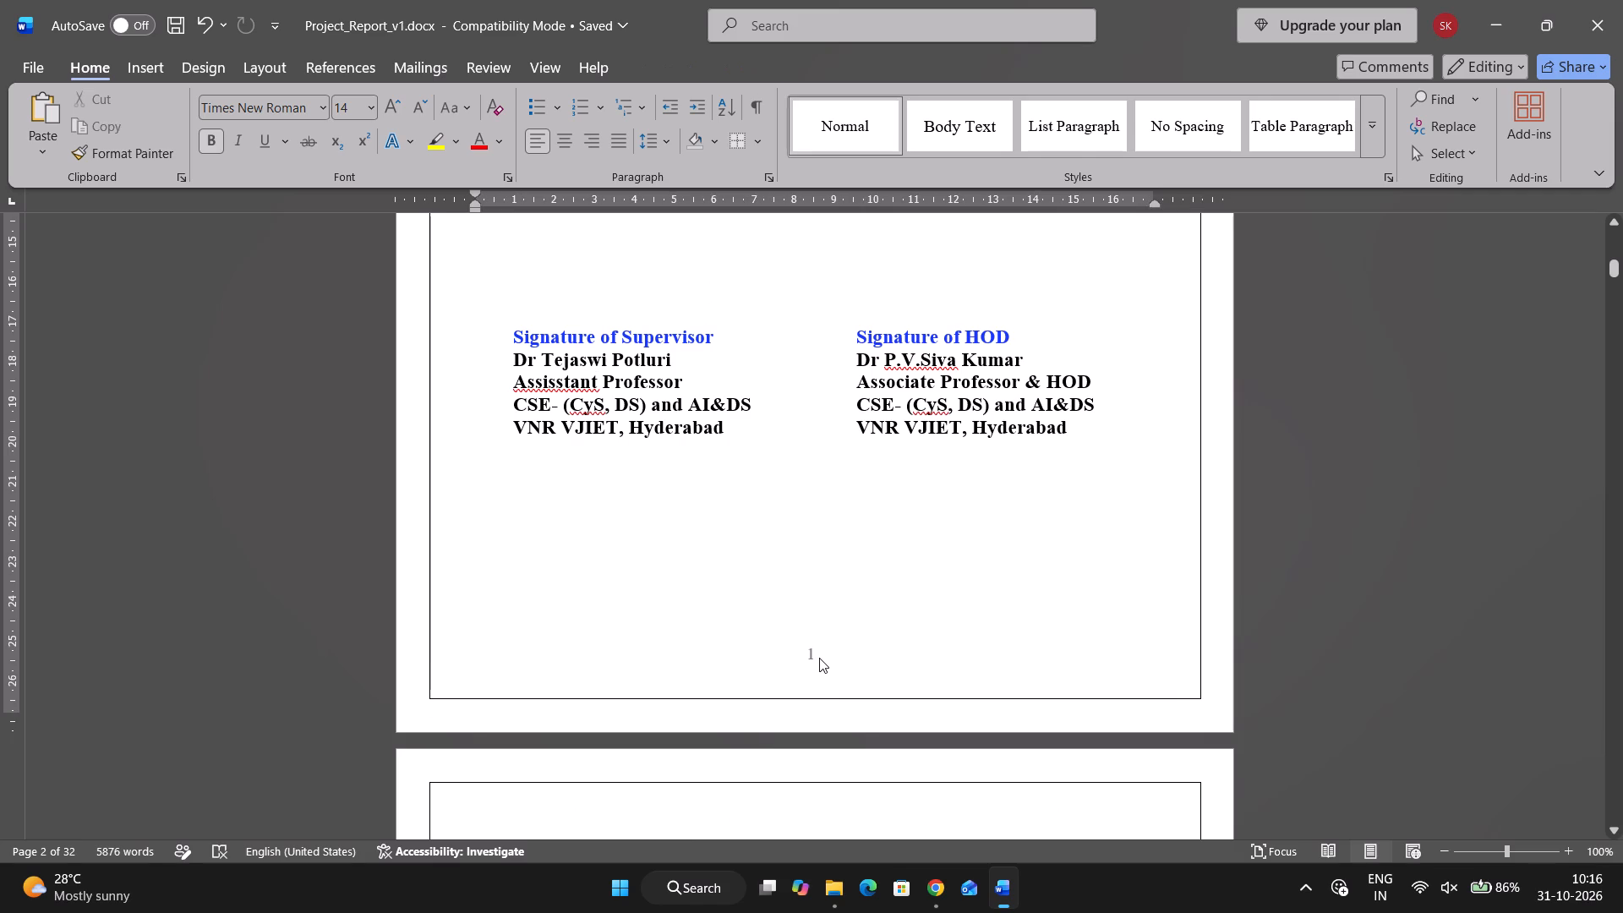
scroll(819, 658, up, 7)
scroll(819, 658, down, 3)
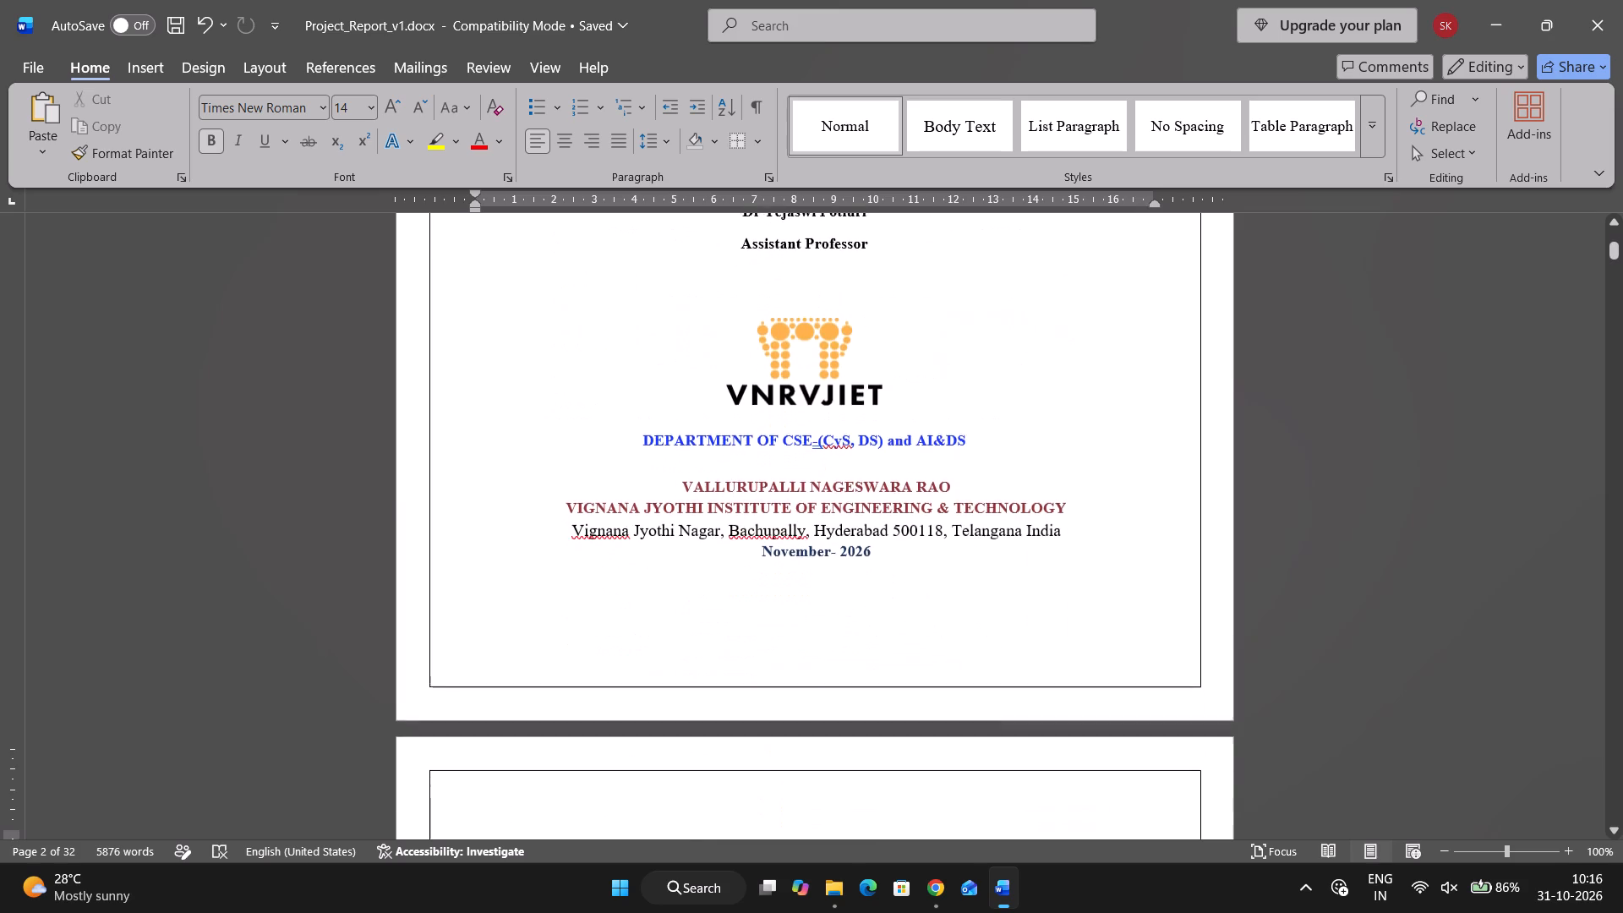
scroll(796, 654, down, 3)
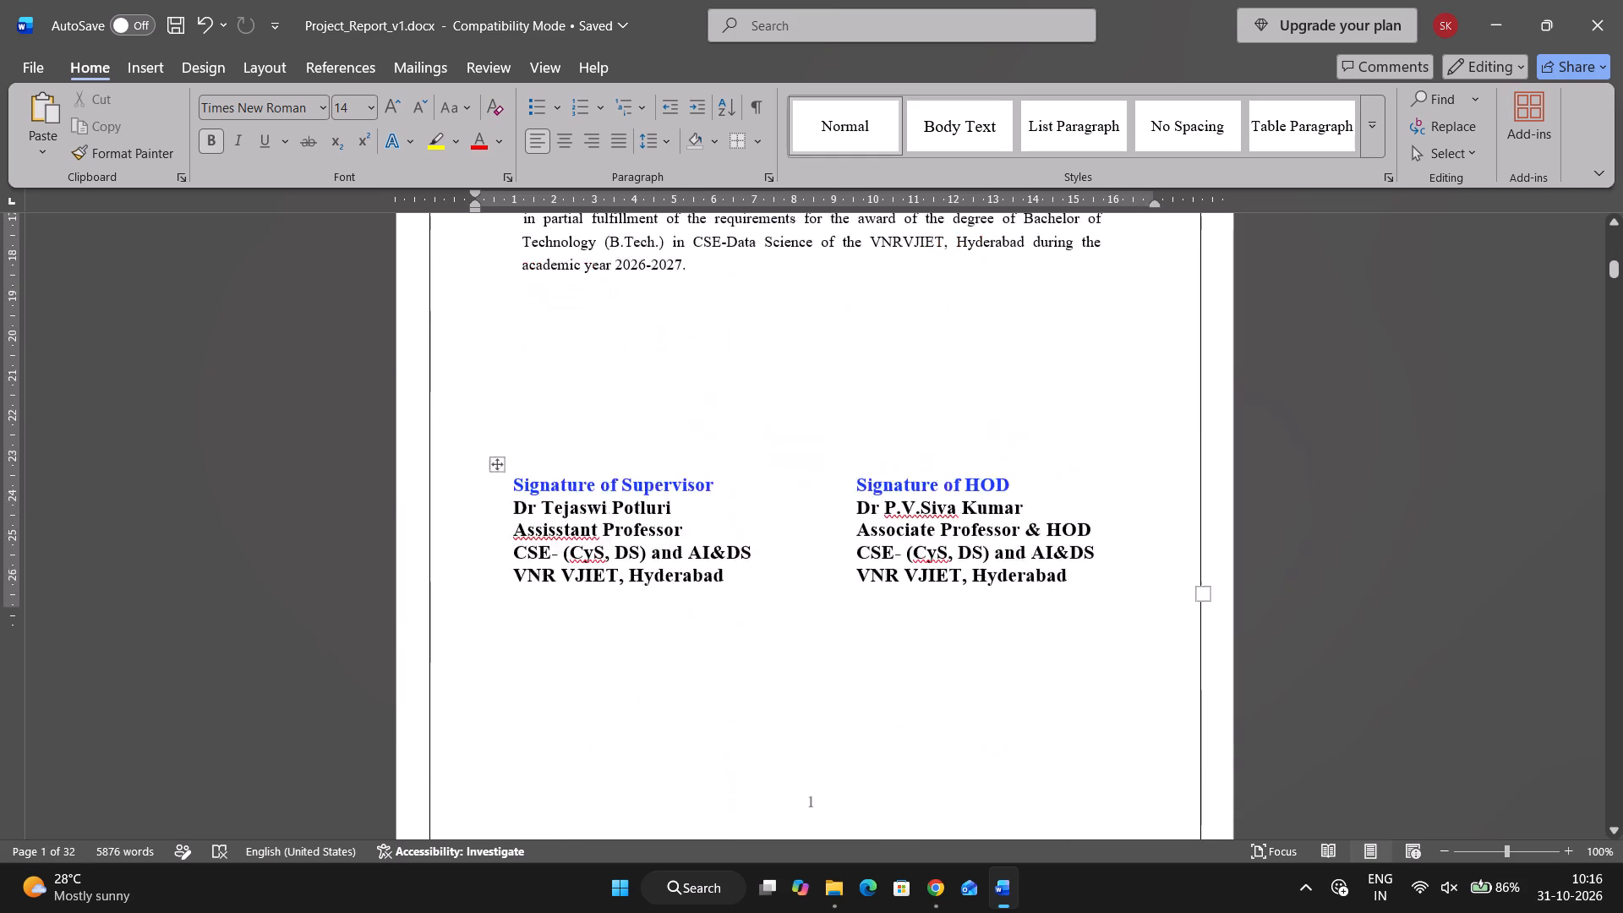
scroll(796, 654, down, 6)
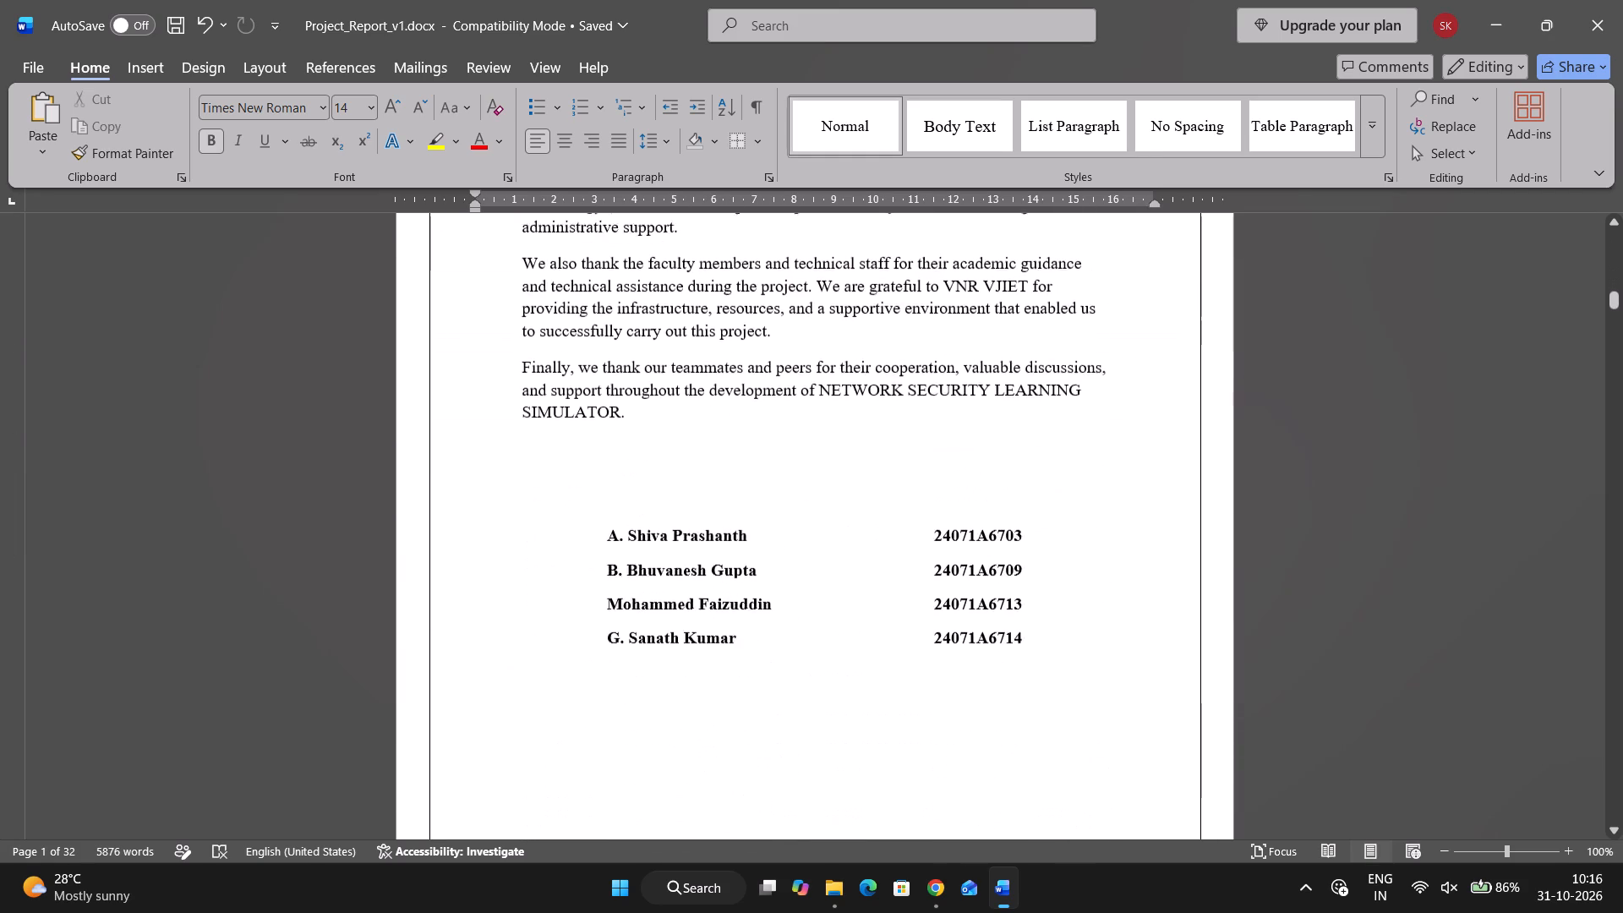
scroll(796, 654, down, 5)
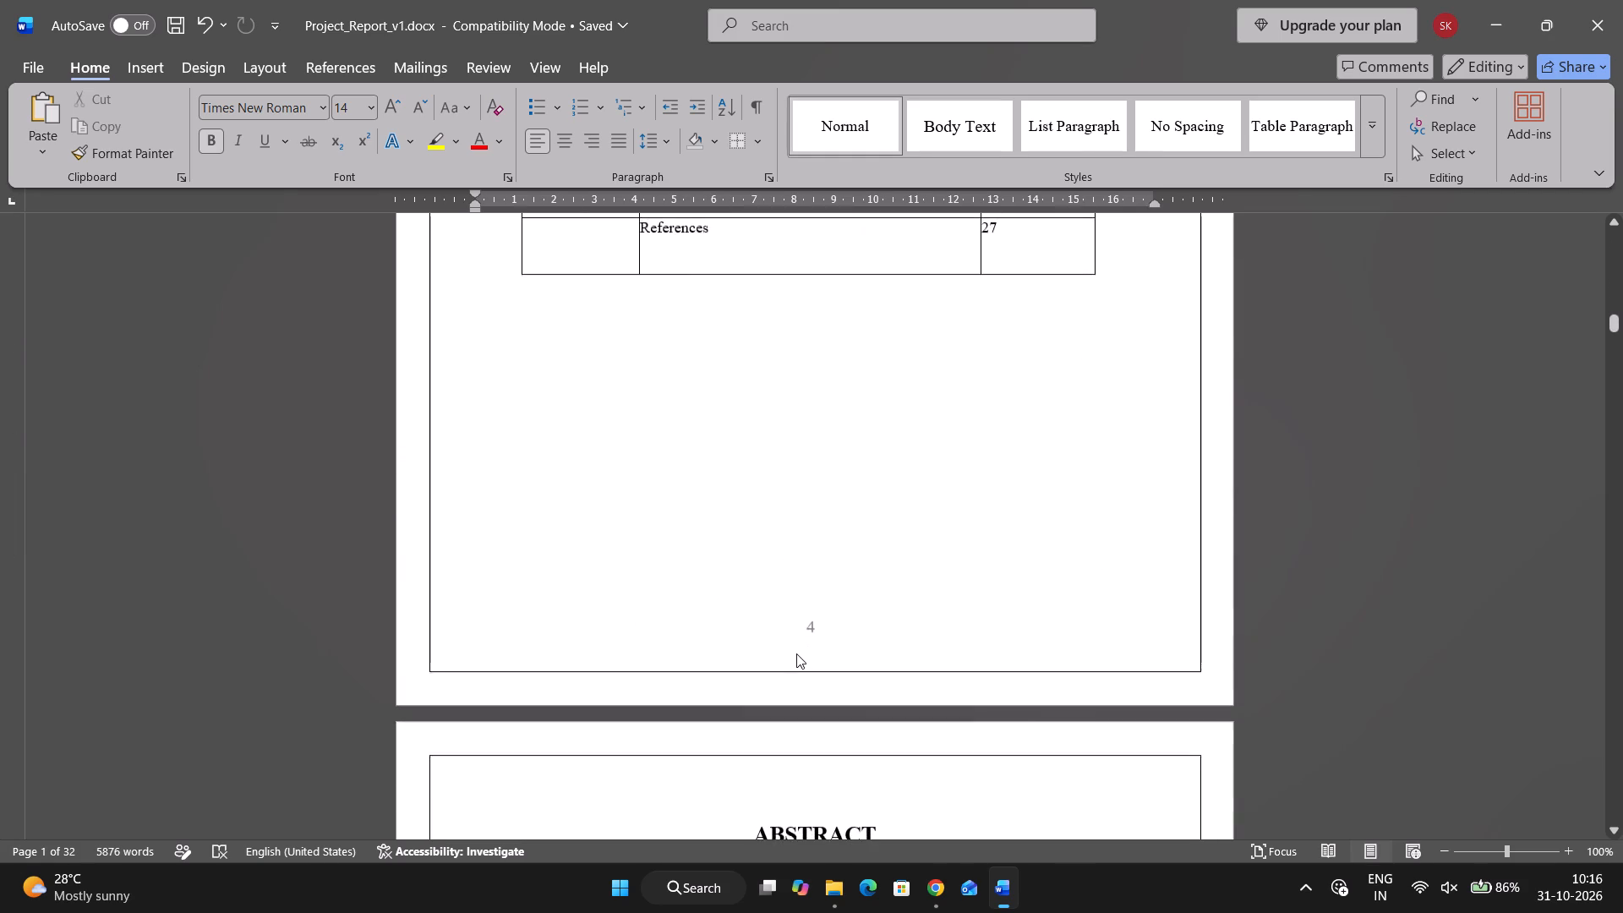
scroll(796, 653, down, 1)
scroll(748, 545, up, 6)
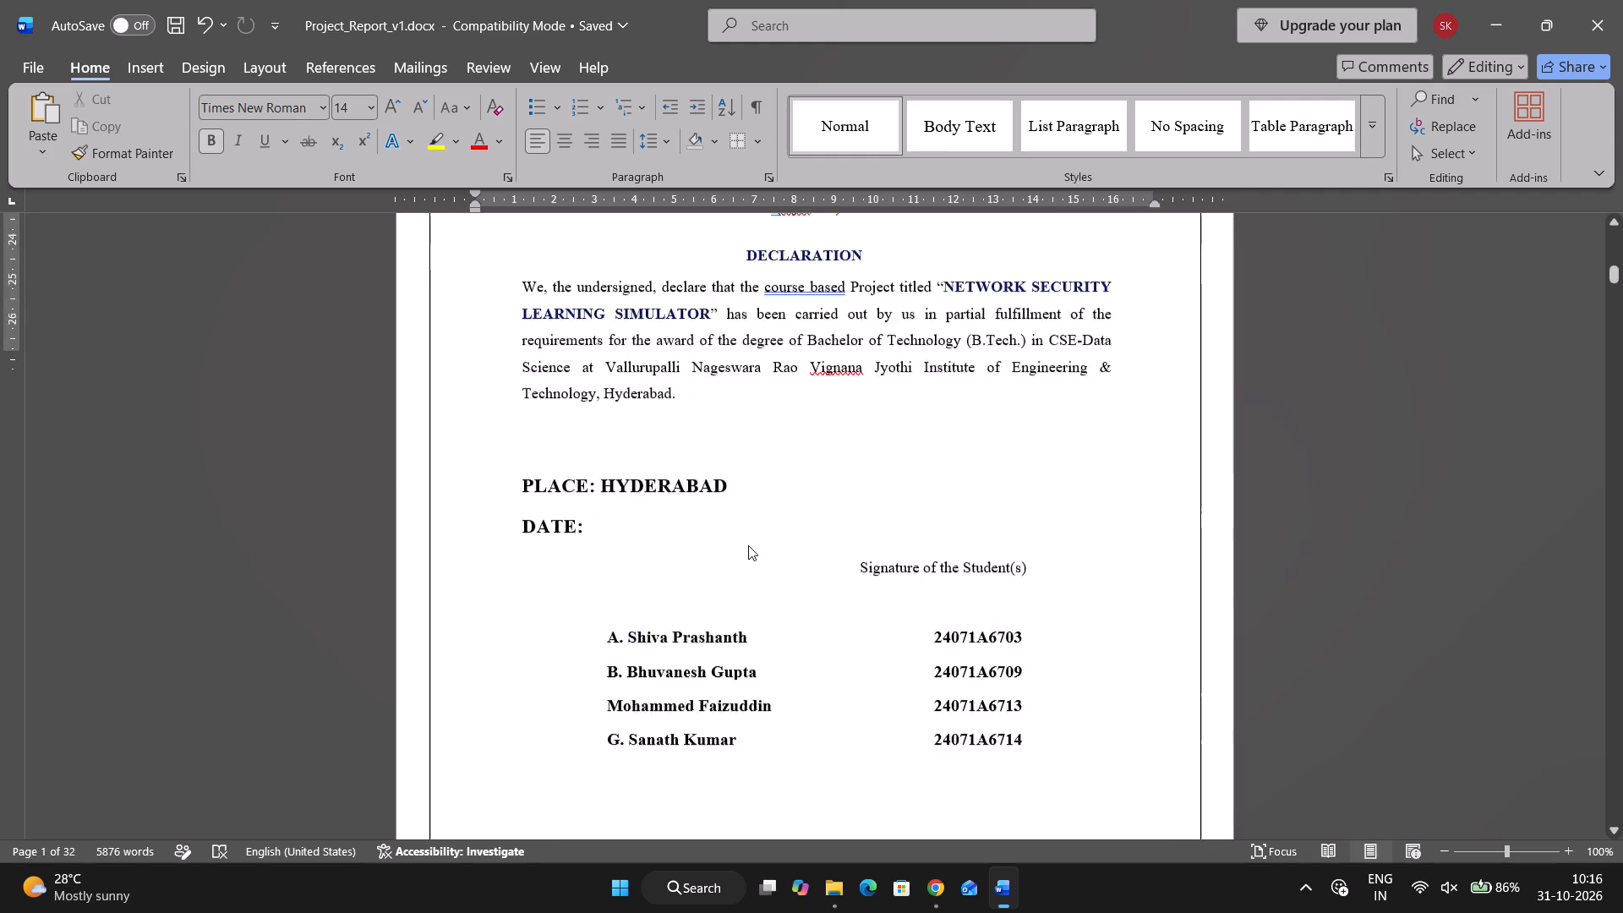
scroll(748, 545, up, 4)
scroll(748, 545, down, 2)
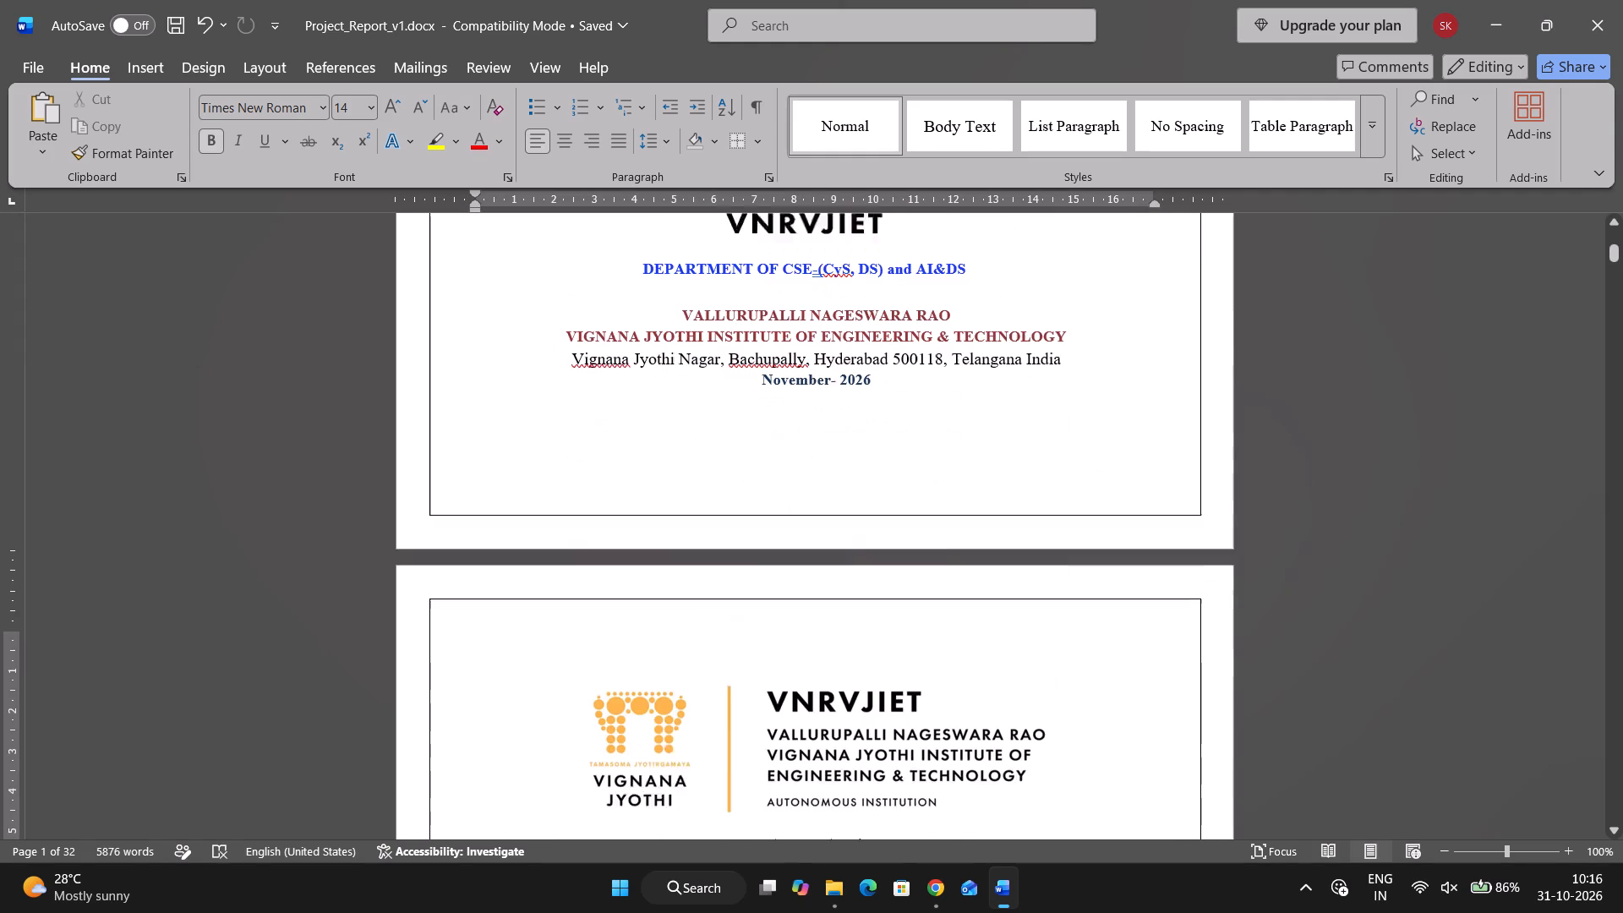
scroll(748, 545, down, 4)
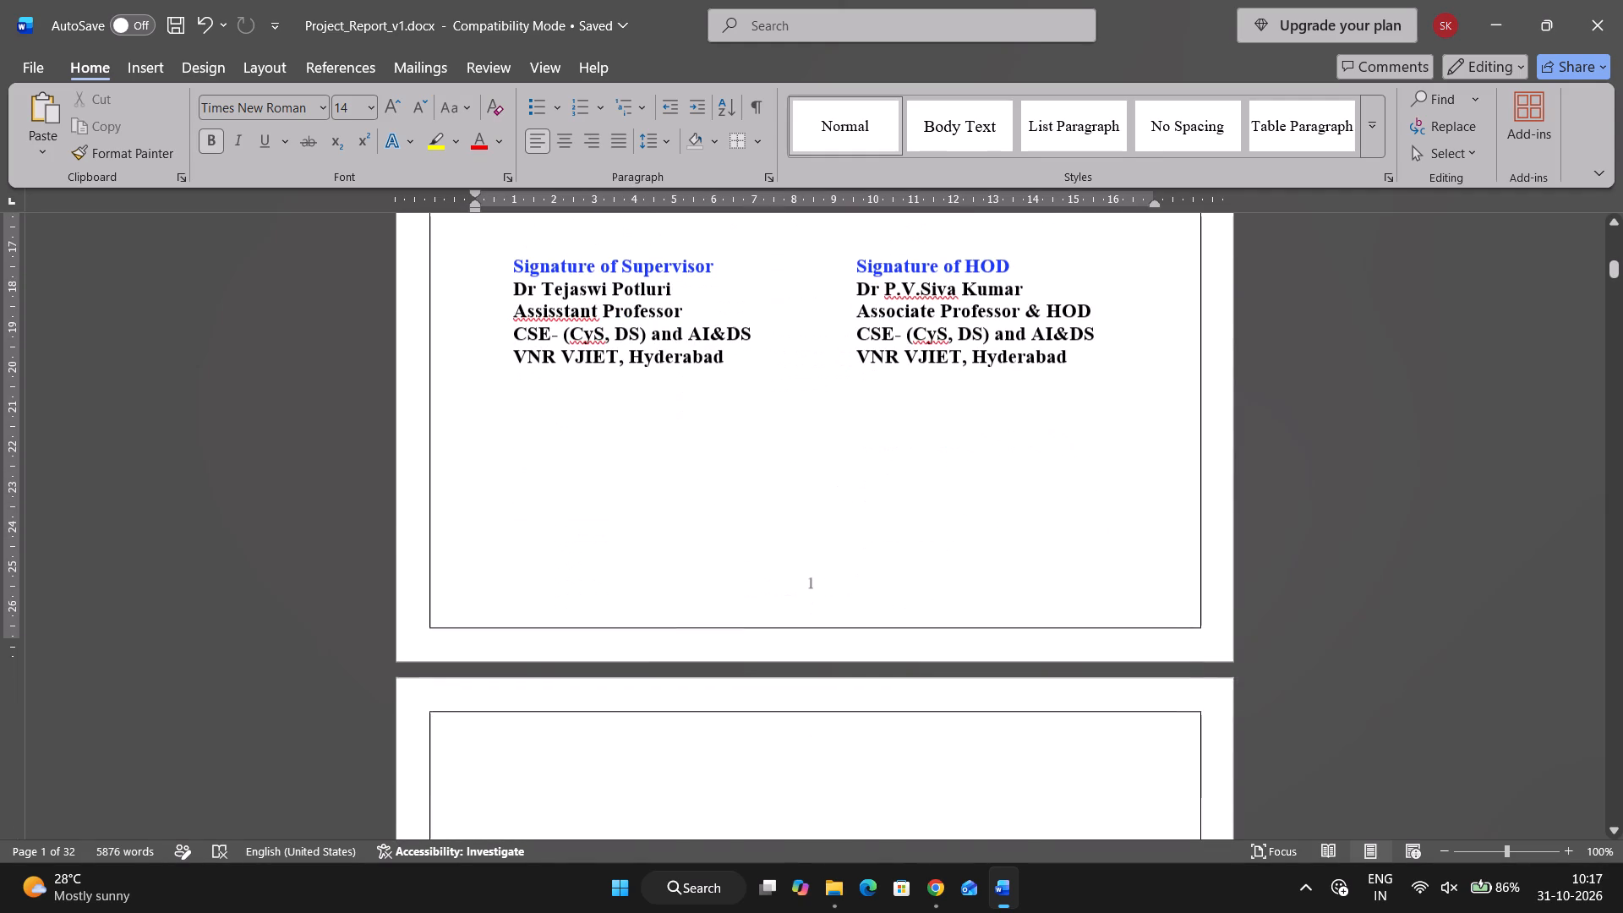
Delete the page number from the Section 2 footer on the certificate page.
click(807, 575)
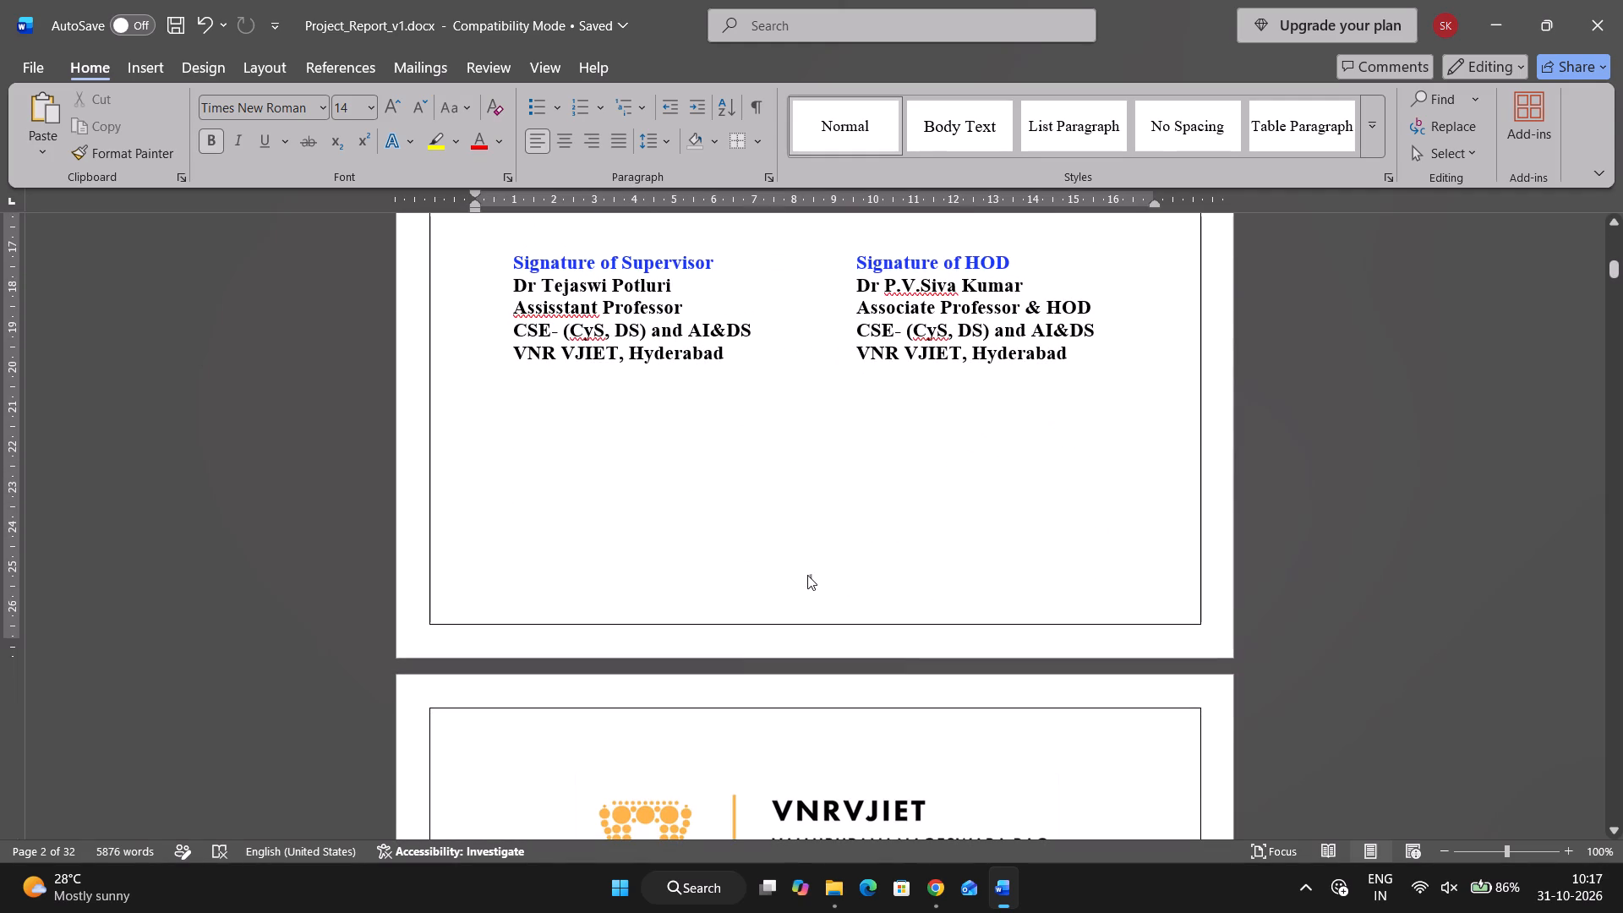
triple_click(808, 577)
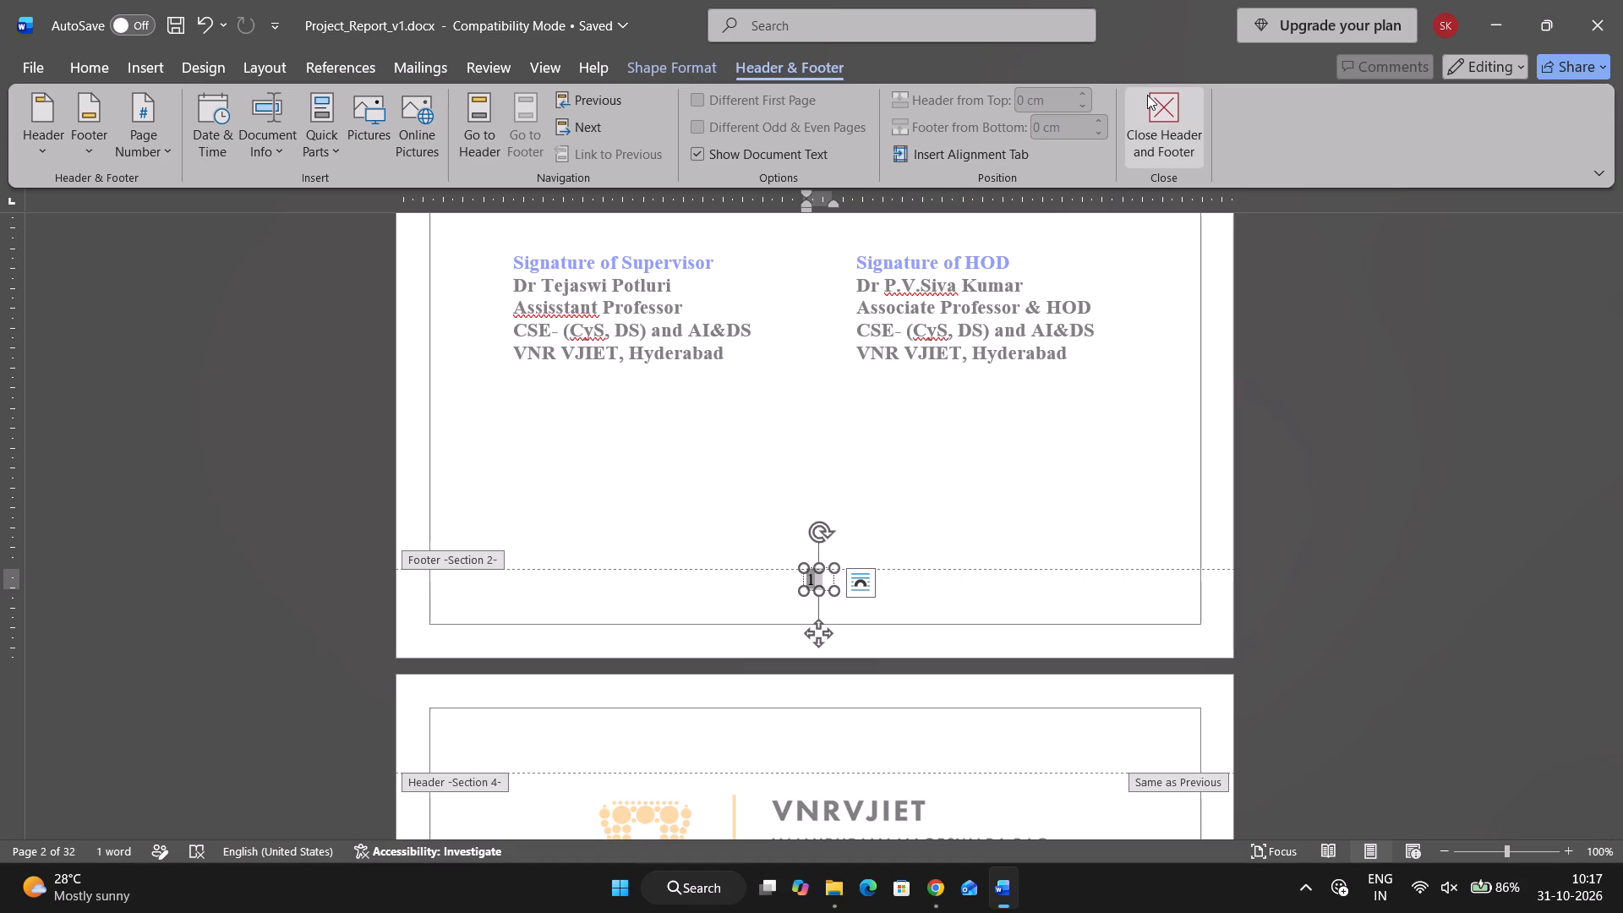
key(BackSpace)
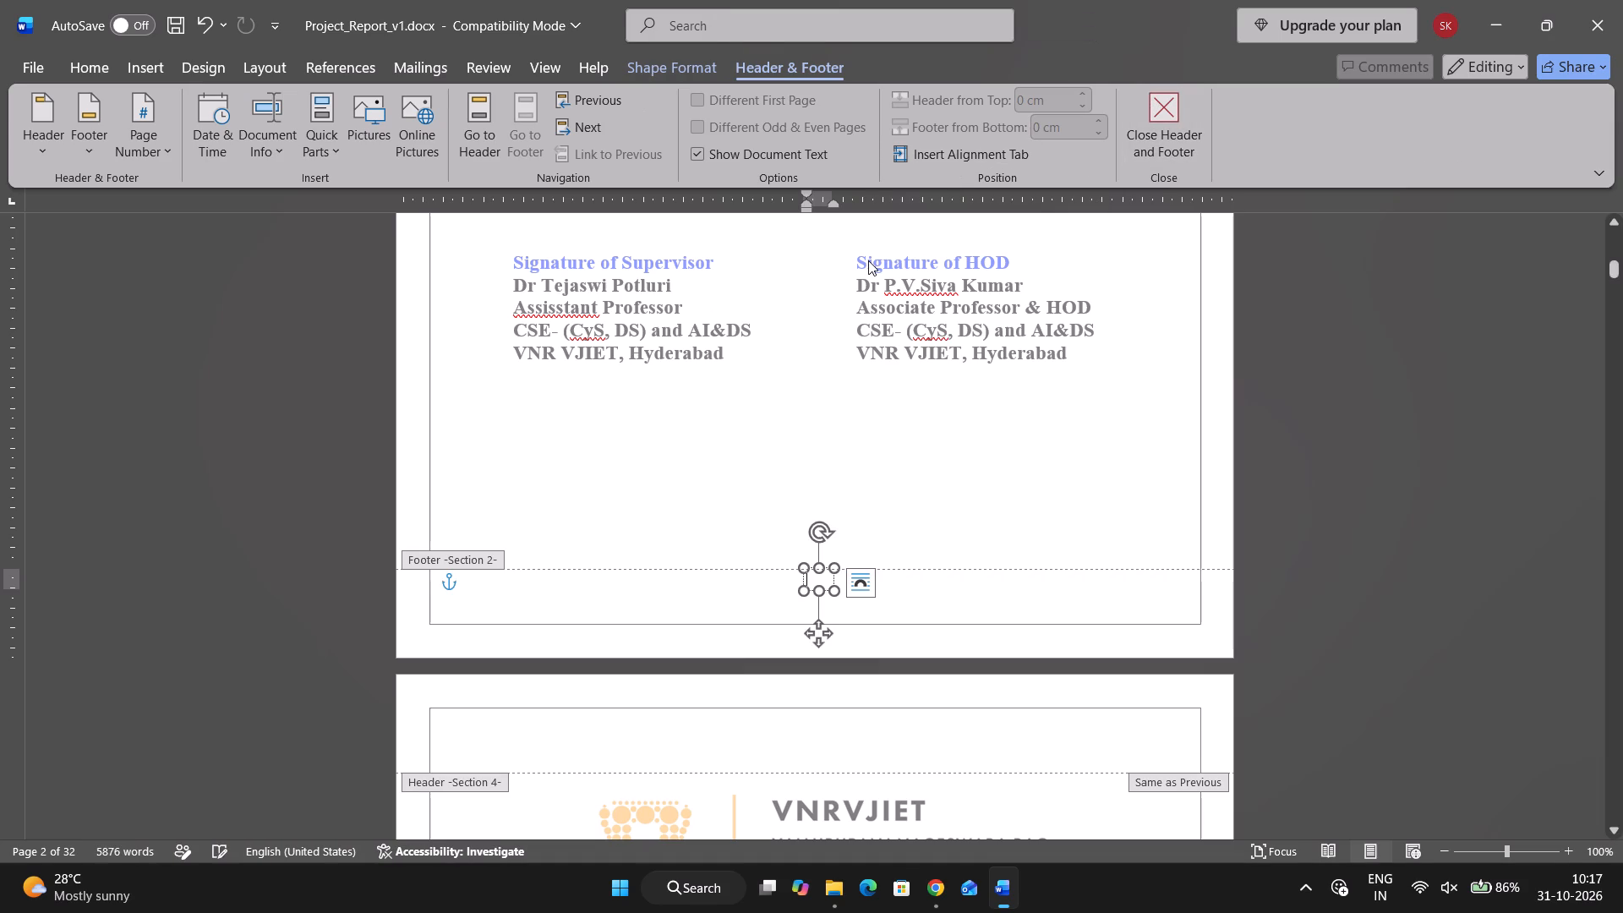
click(868, 260)
Unlink the Section 6 footer on the table of contents page from the previous section.
scroll(868, 260, down, 6)
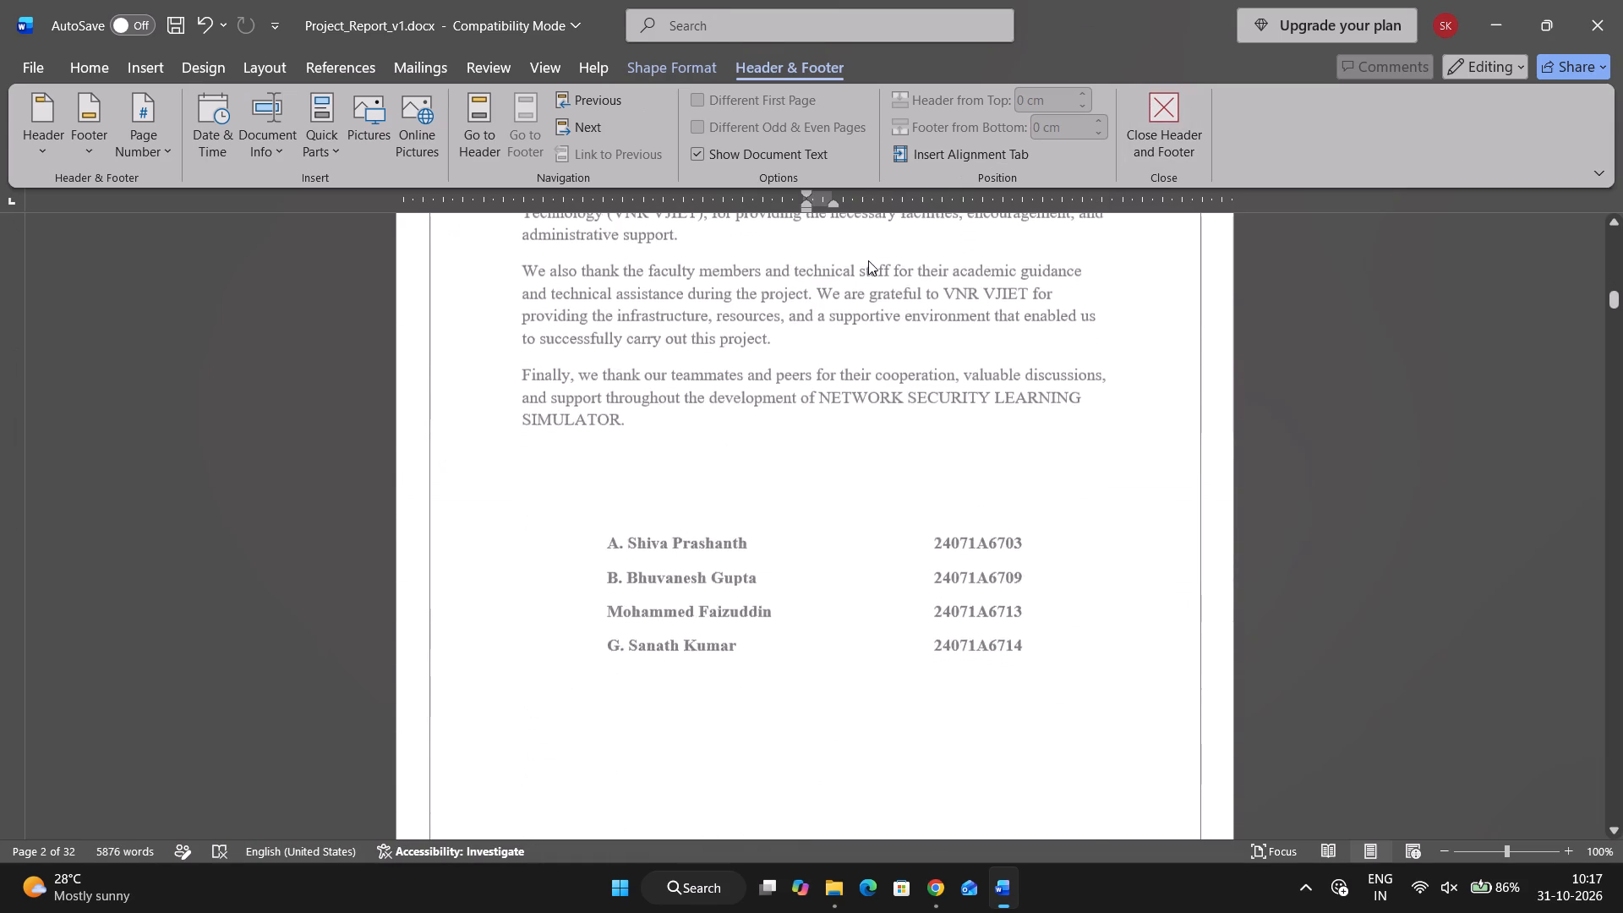
scroll(868, 260, down, 4)
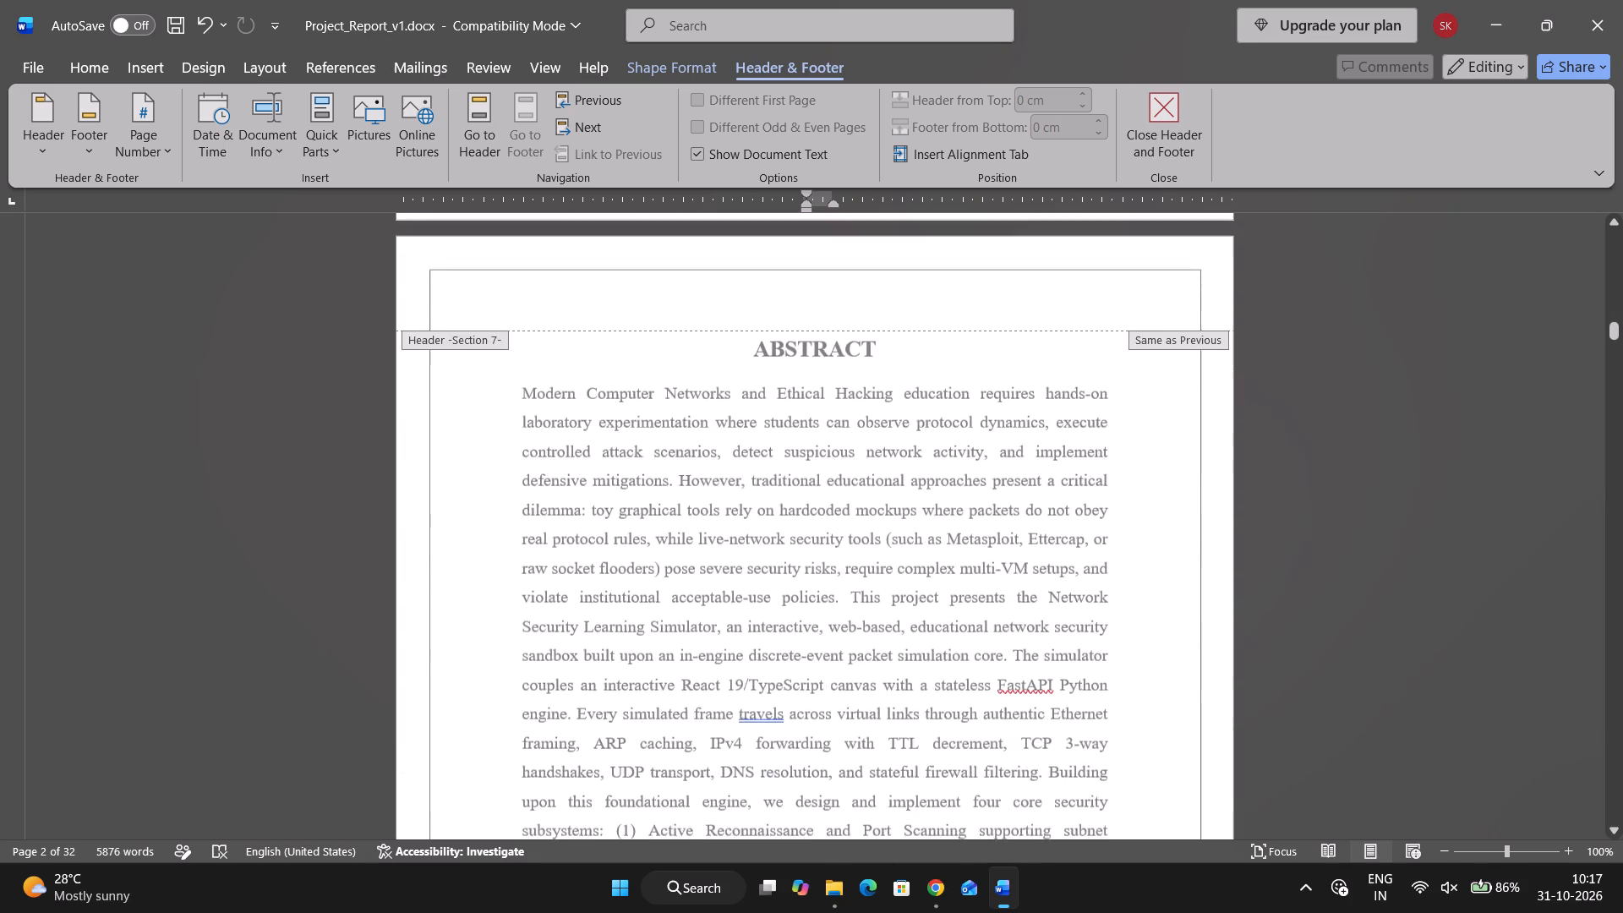
click(768, 332)
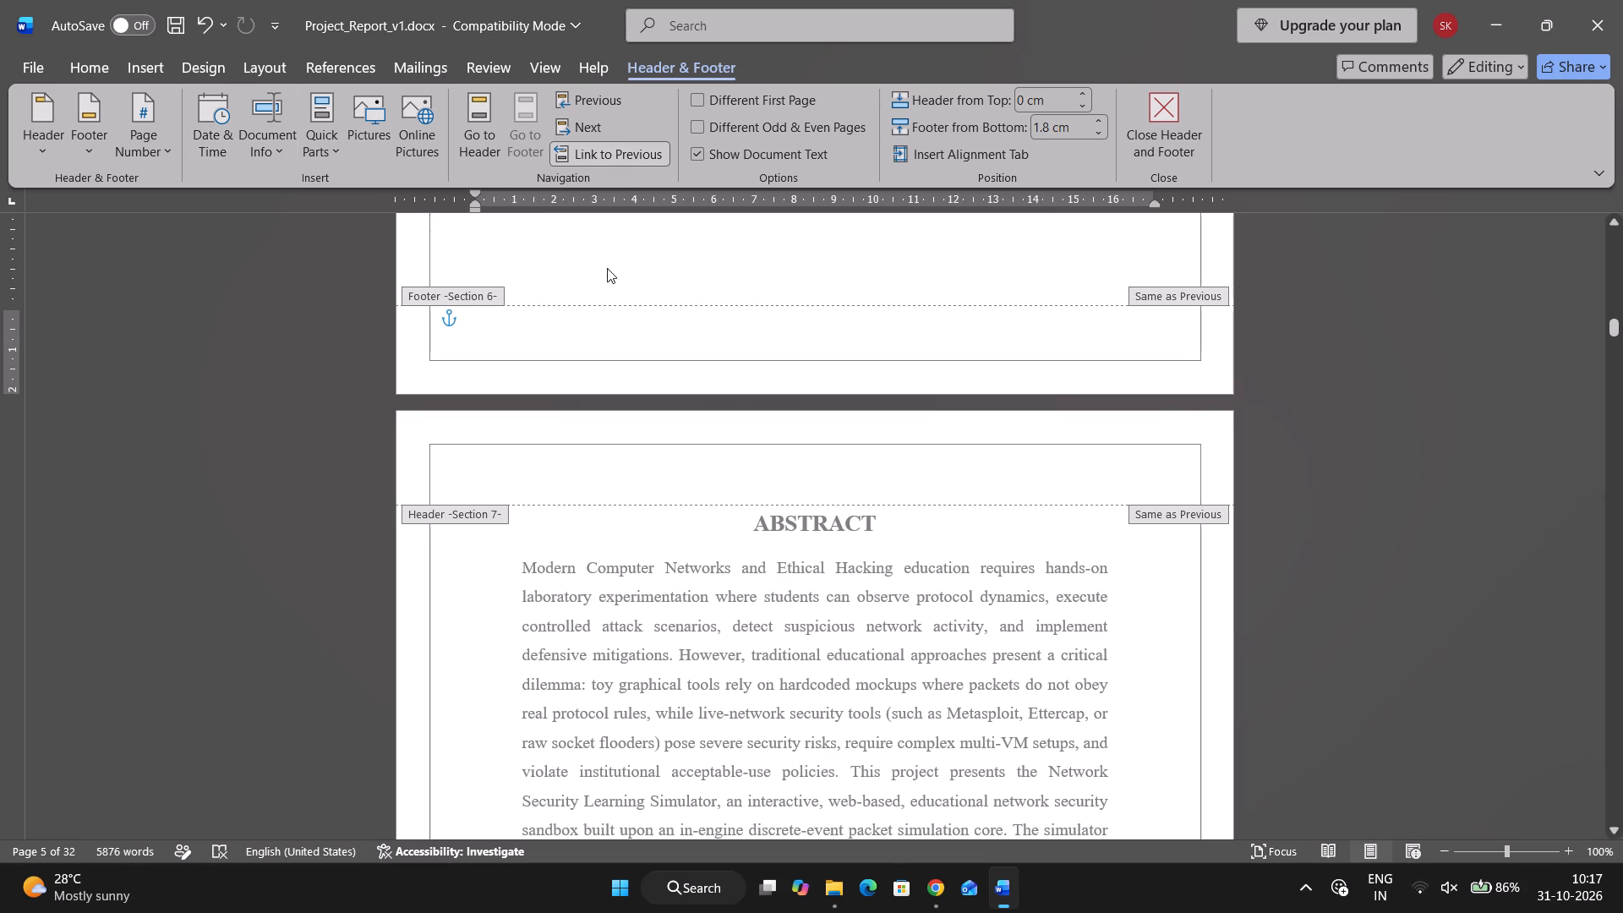
click(577, 152)
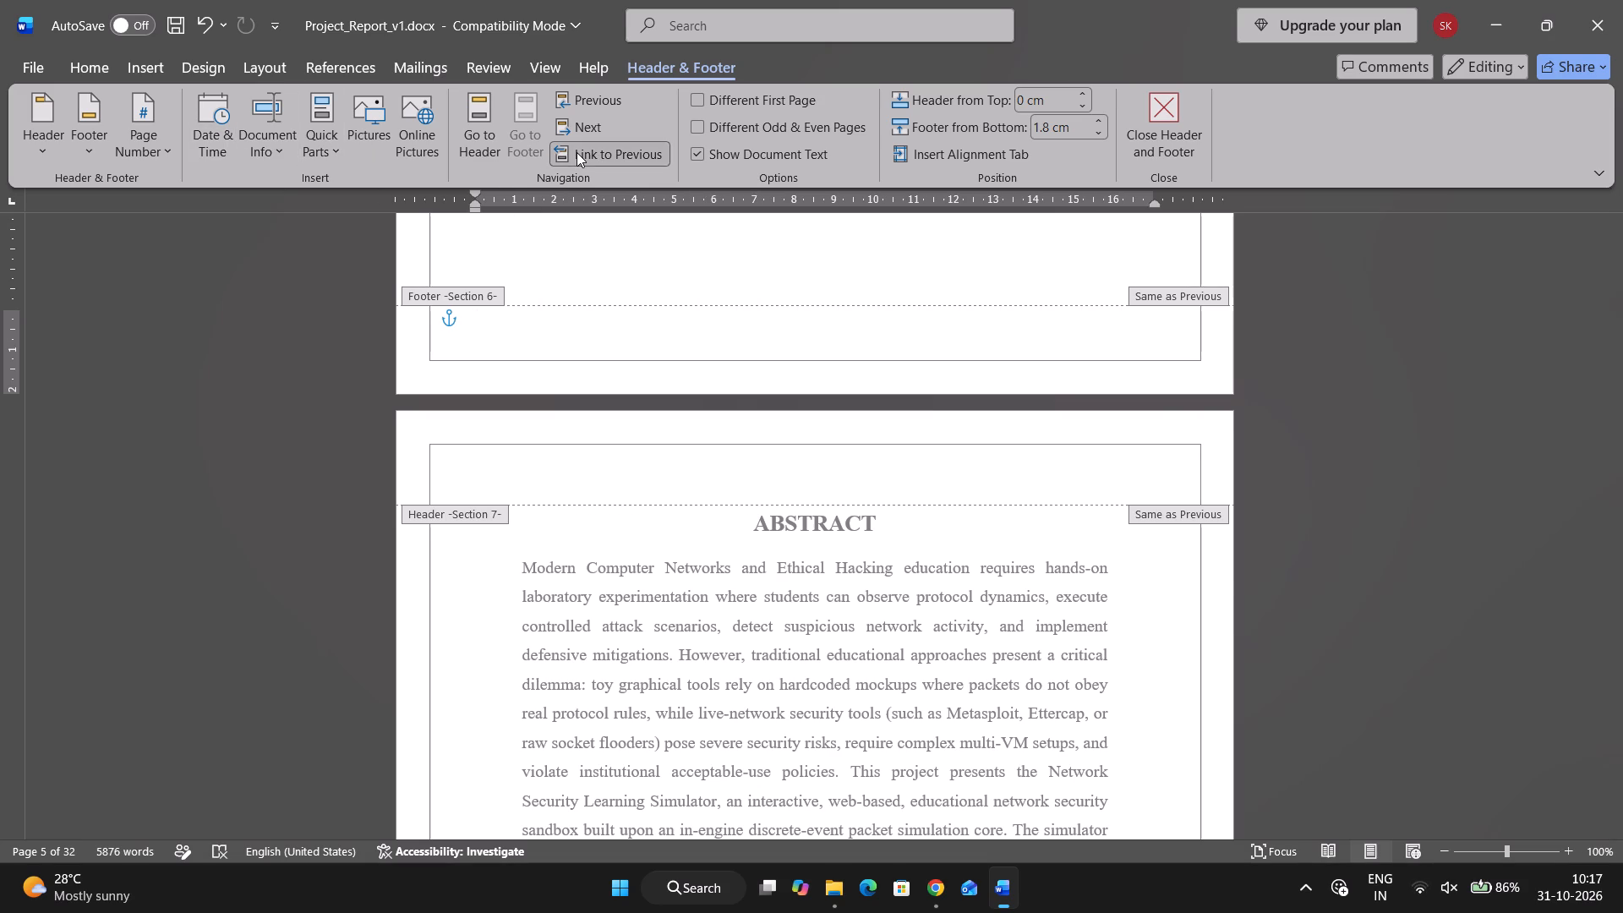
Show the paragraph marks and hidden formatting symbols throughout the report.
click(104, 67)
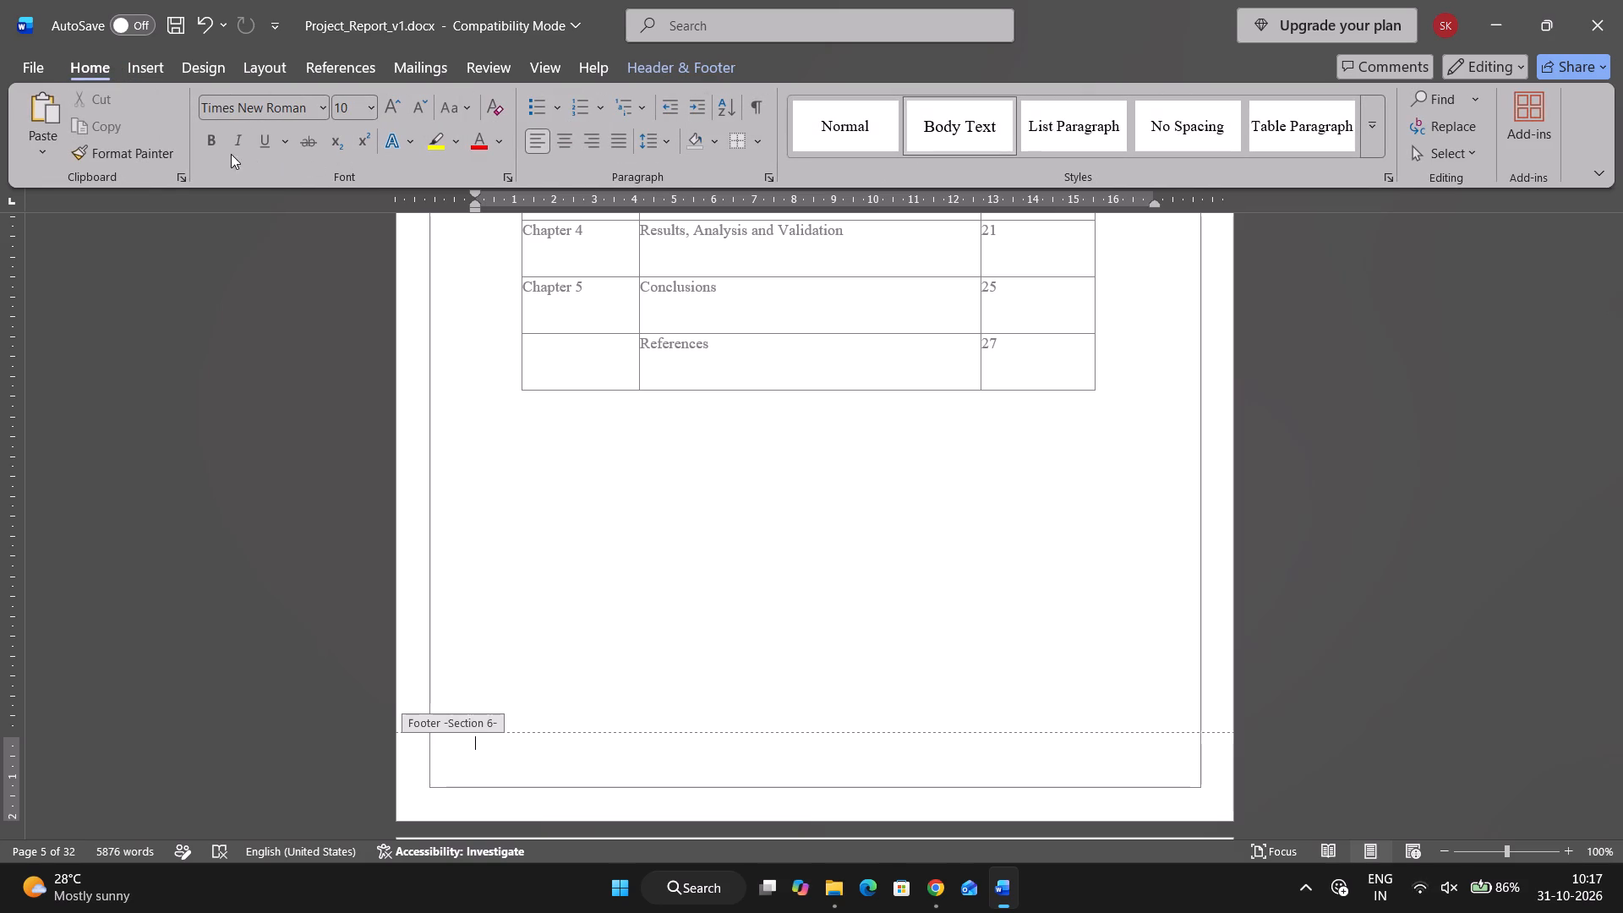
click(761, 101)
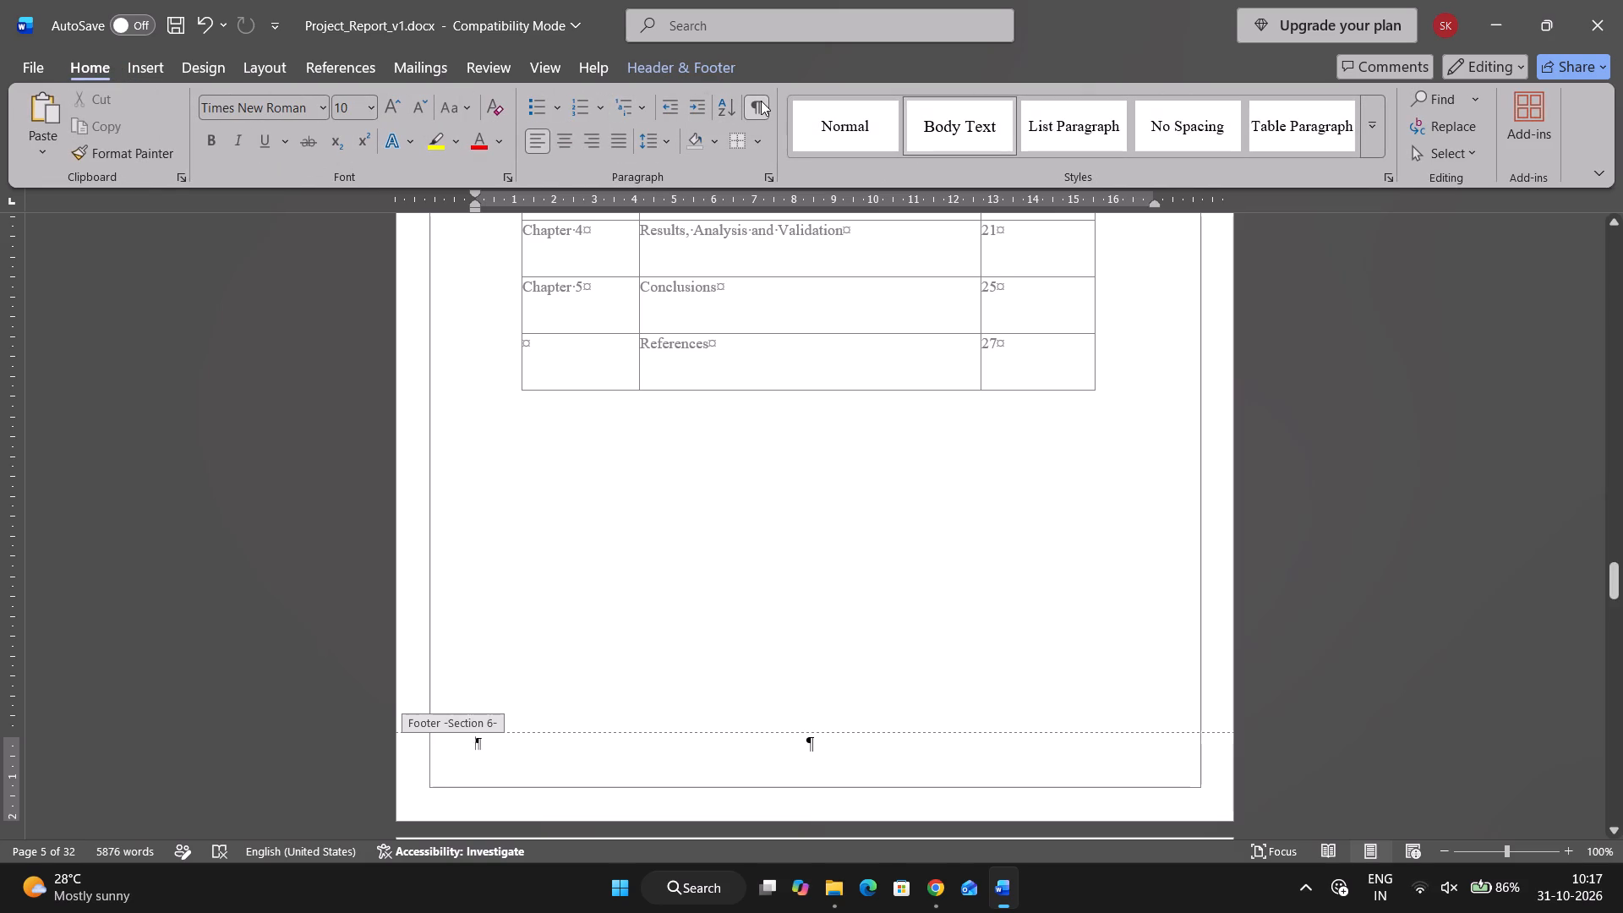
scroll(729, 566, up, 2)
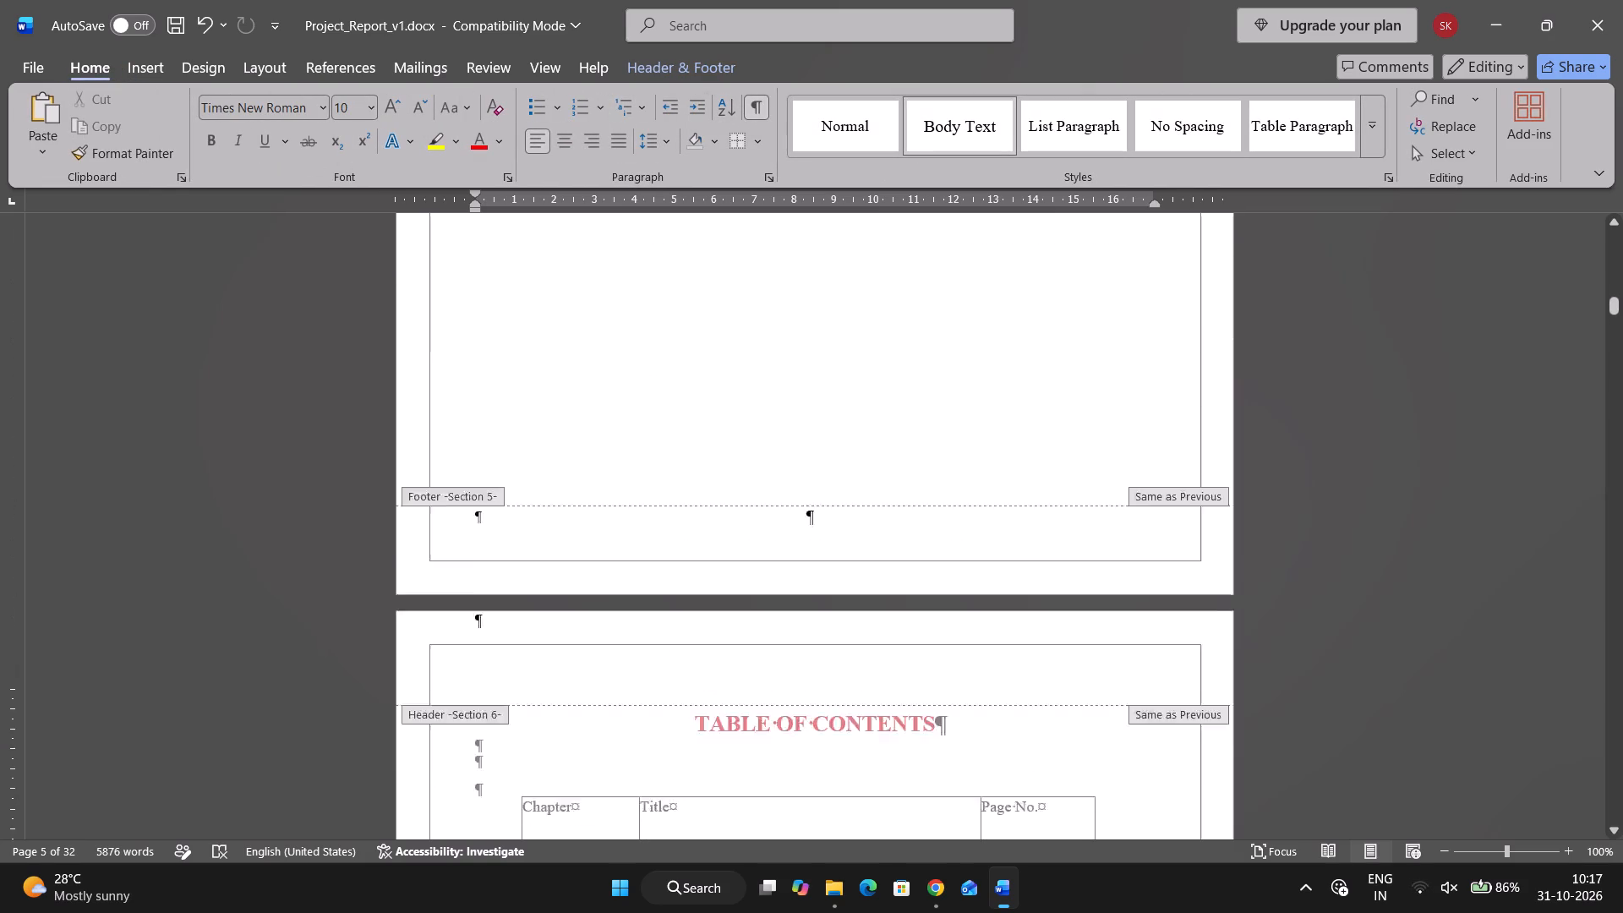
scroll(729, 566, down, 3)
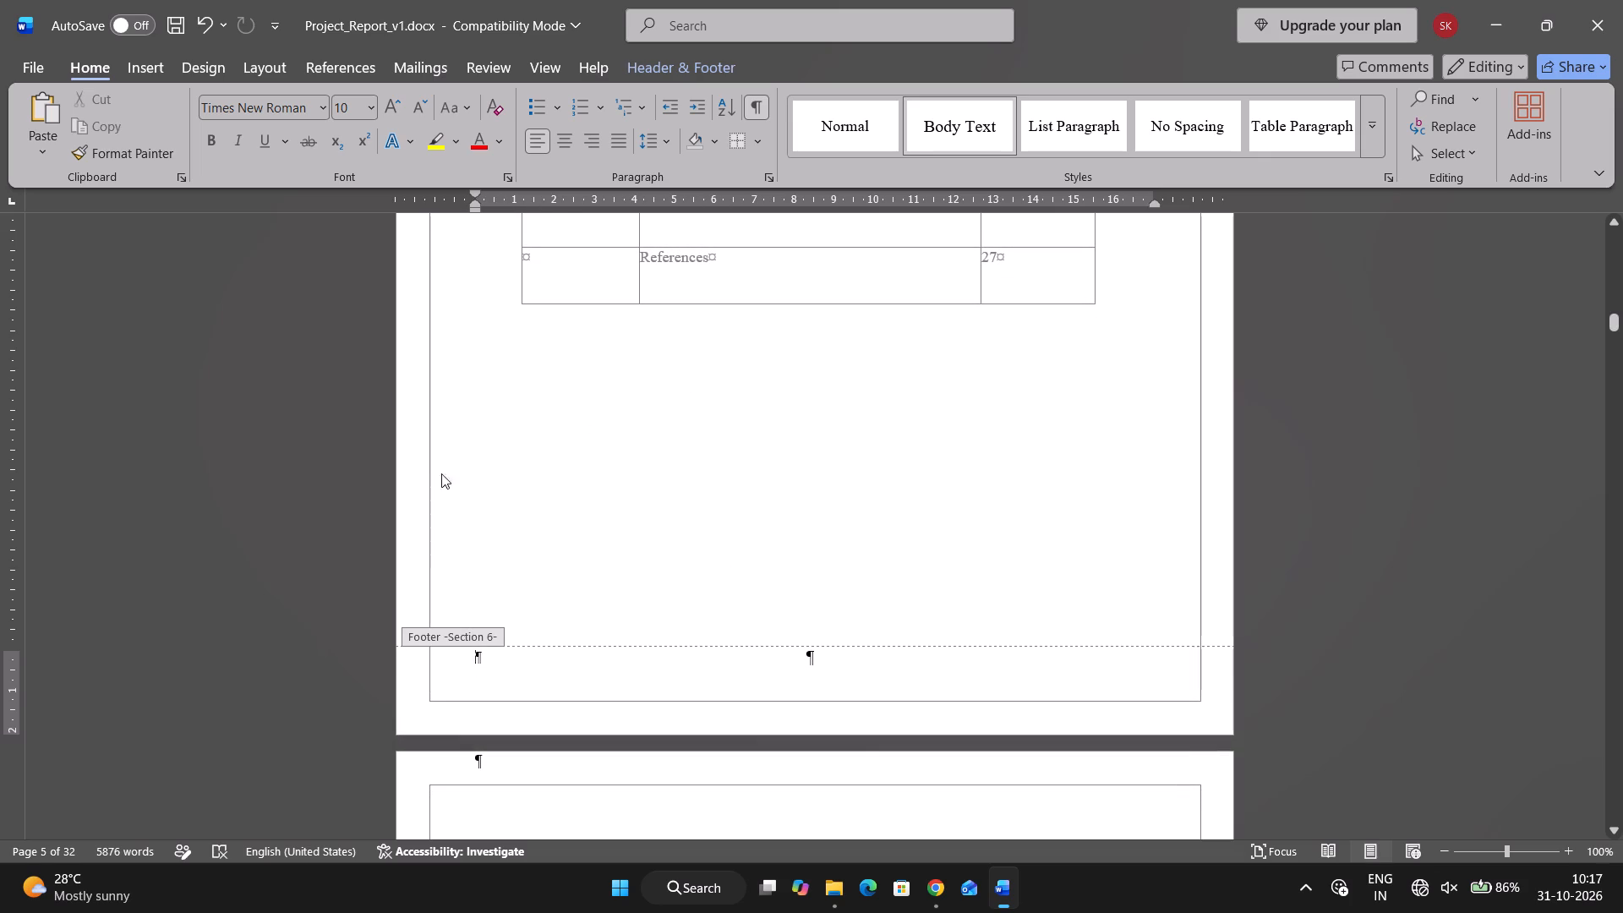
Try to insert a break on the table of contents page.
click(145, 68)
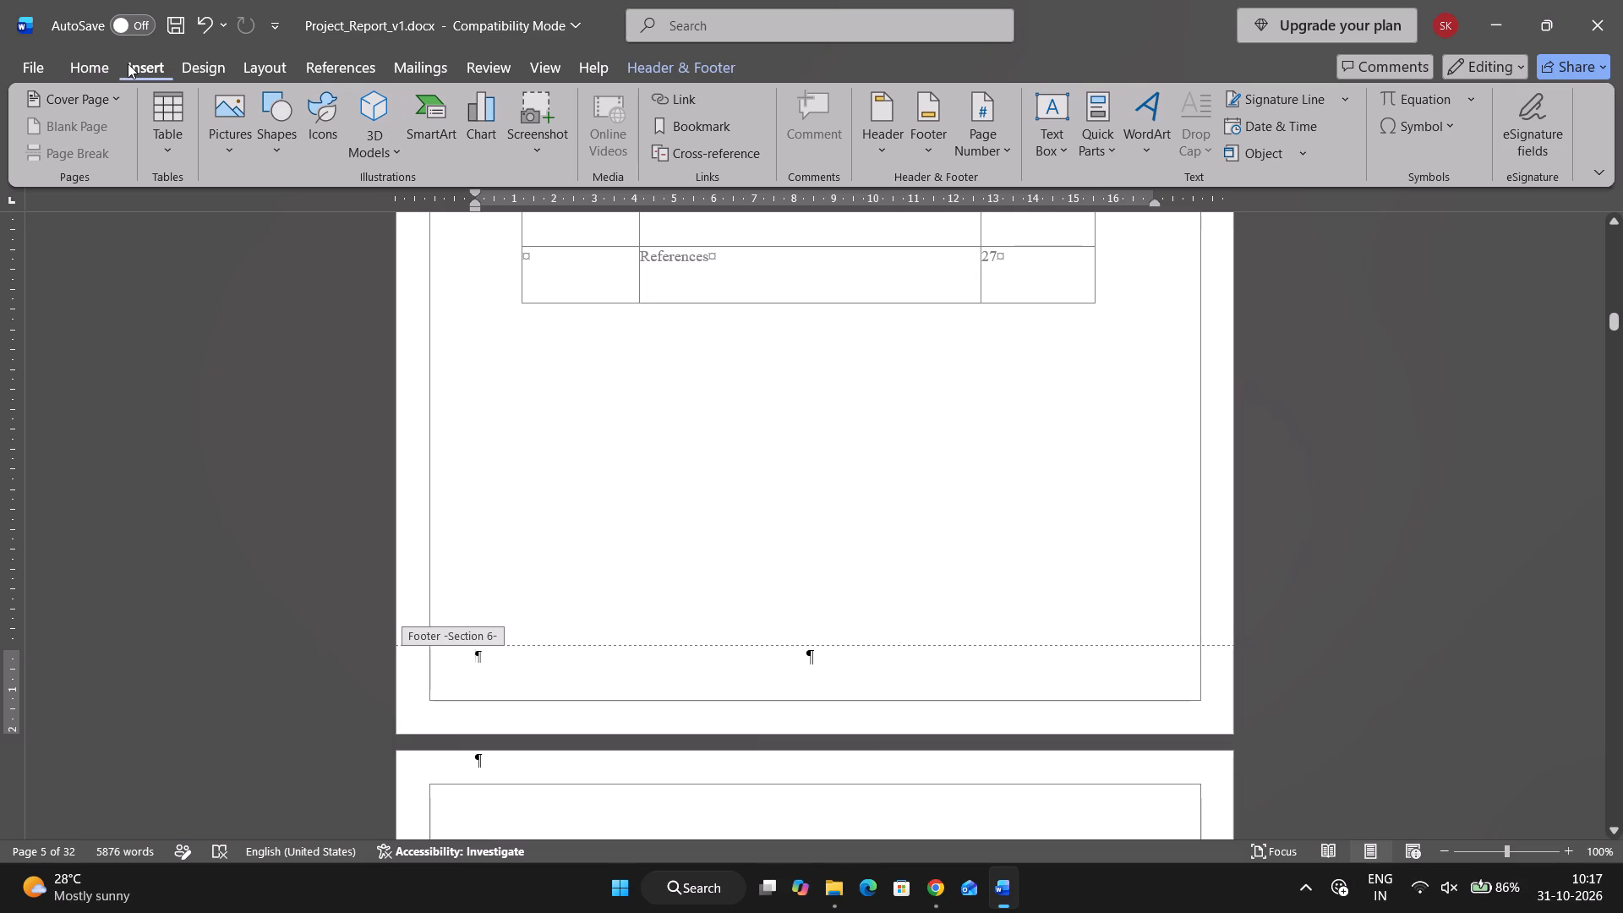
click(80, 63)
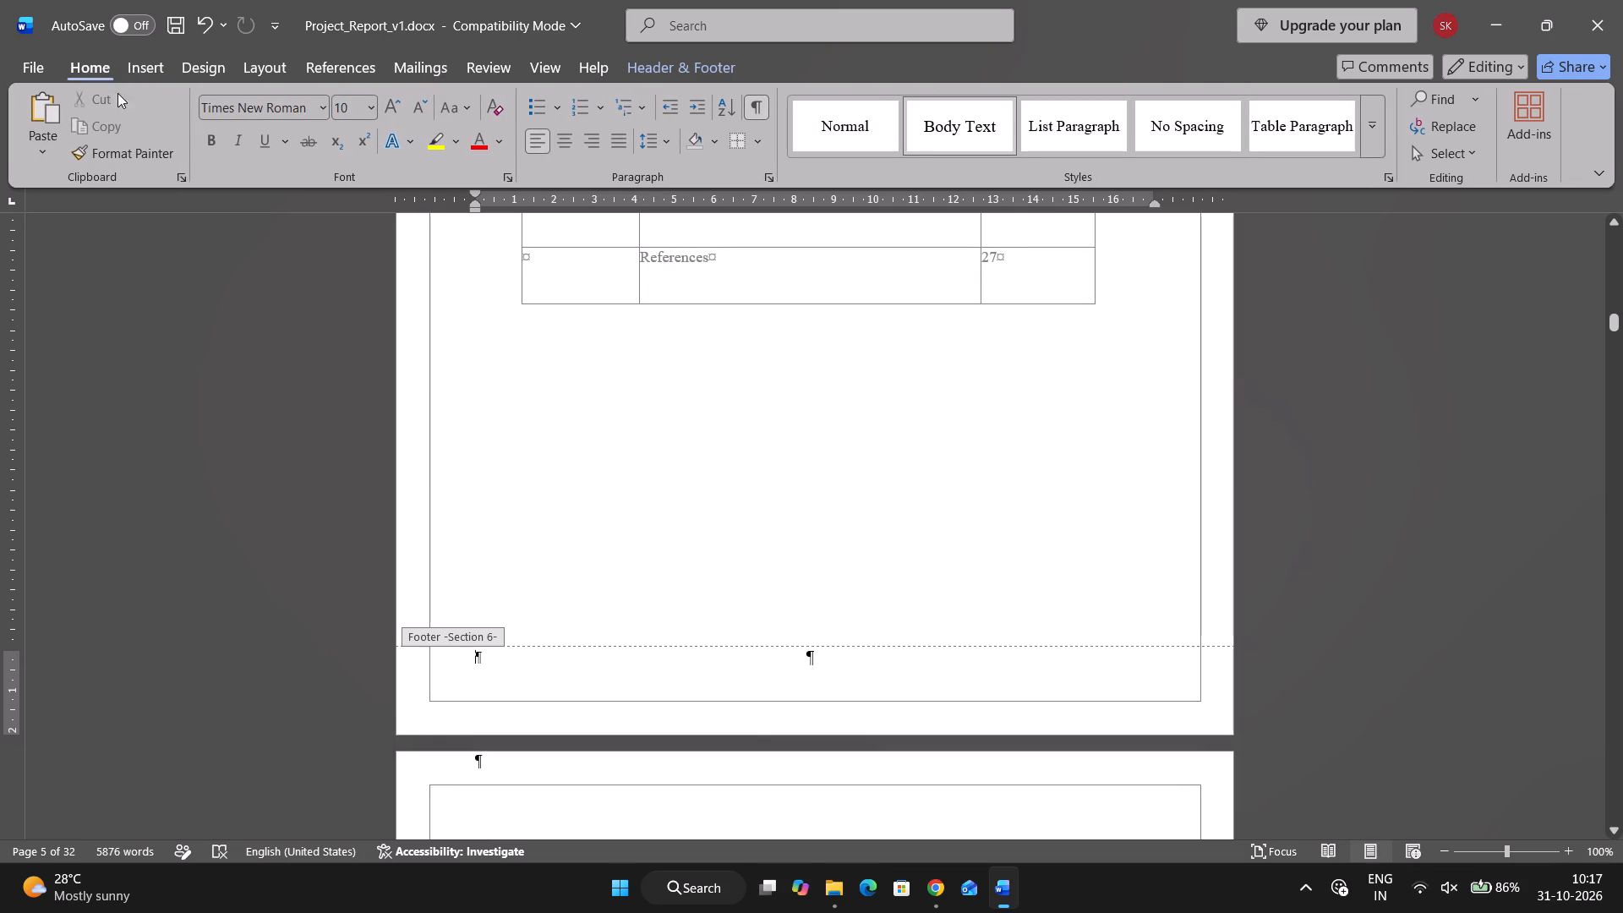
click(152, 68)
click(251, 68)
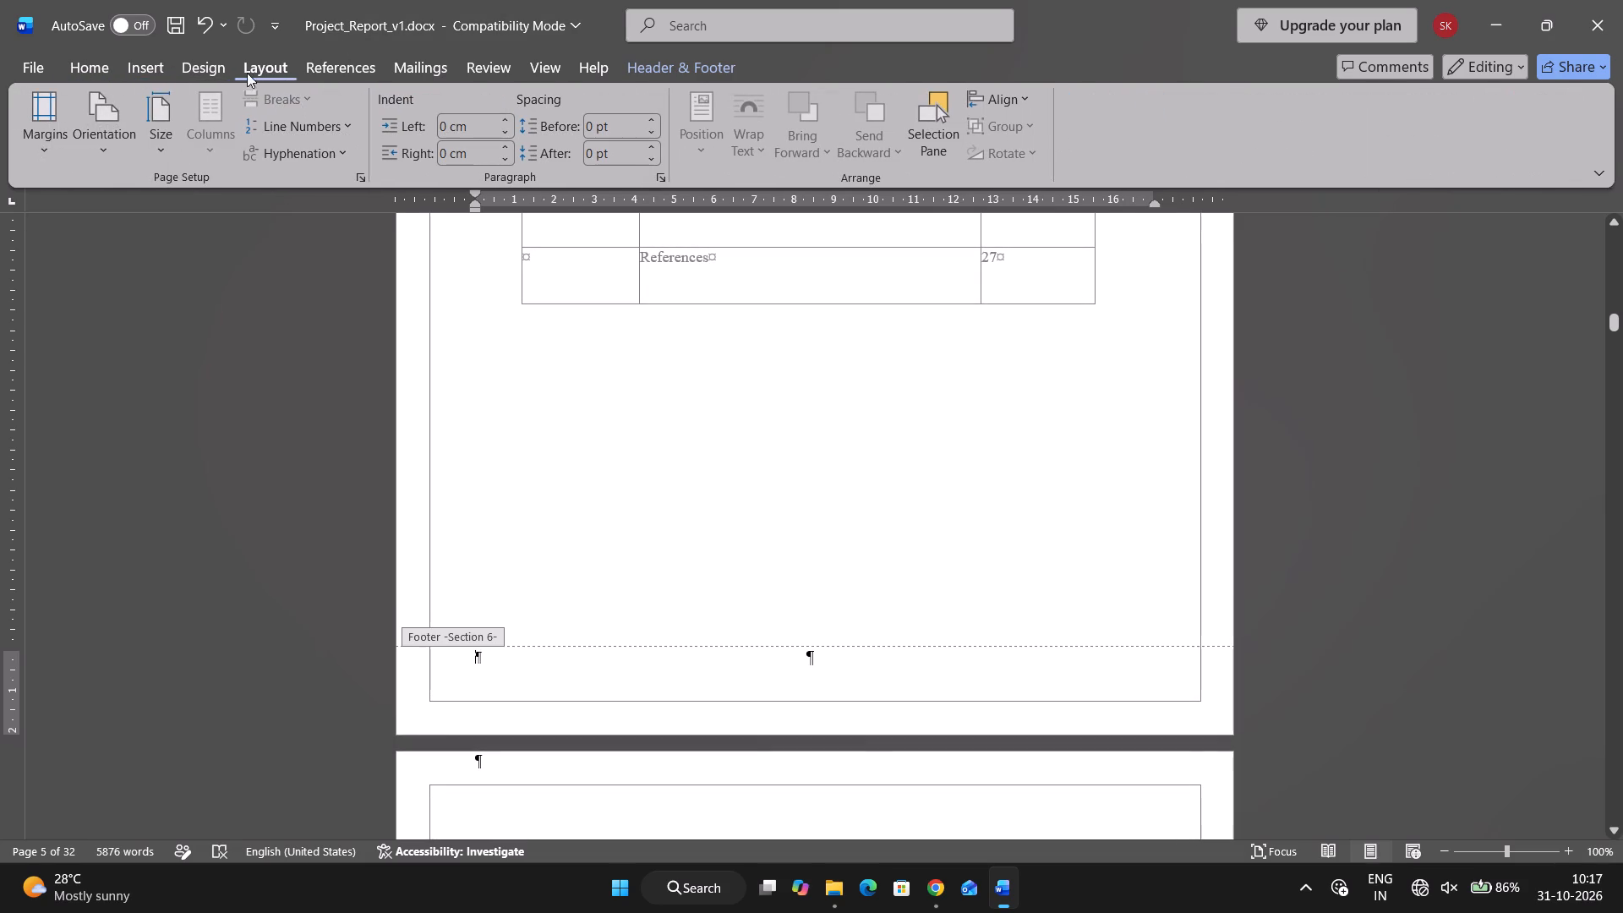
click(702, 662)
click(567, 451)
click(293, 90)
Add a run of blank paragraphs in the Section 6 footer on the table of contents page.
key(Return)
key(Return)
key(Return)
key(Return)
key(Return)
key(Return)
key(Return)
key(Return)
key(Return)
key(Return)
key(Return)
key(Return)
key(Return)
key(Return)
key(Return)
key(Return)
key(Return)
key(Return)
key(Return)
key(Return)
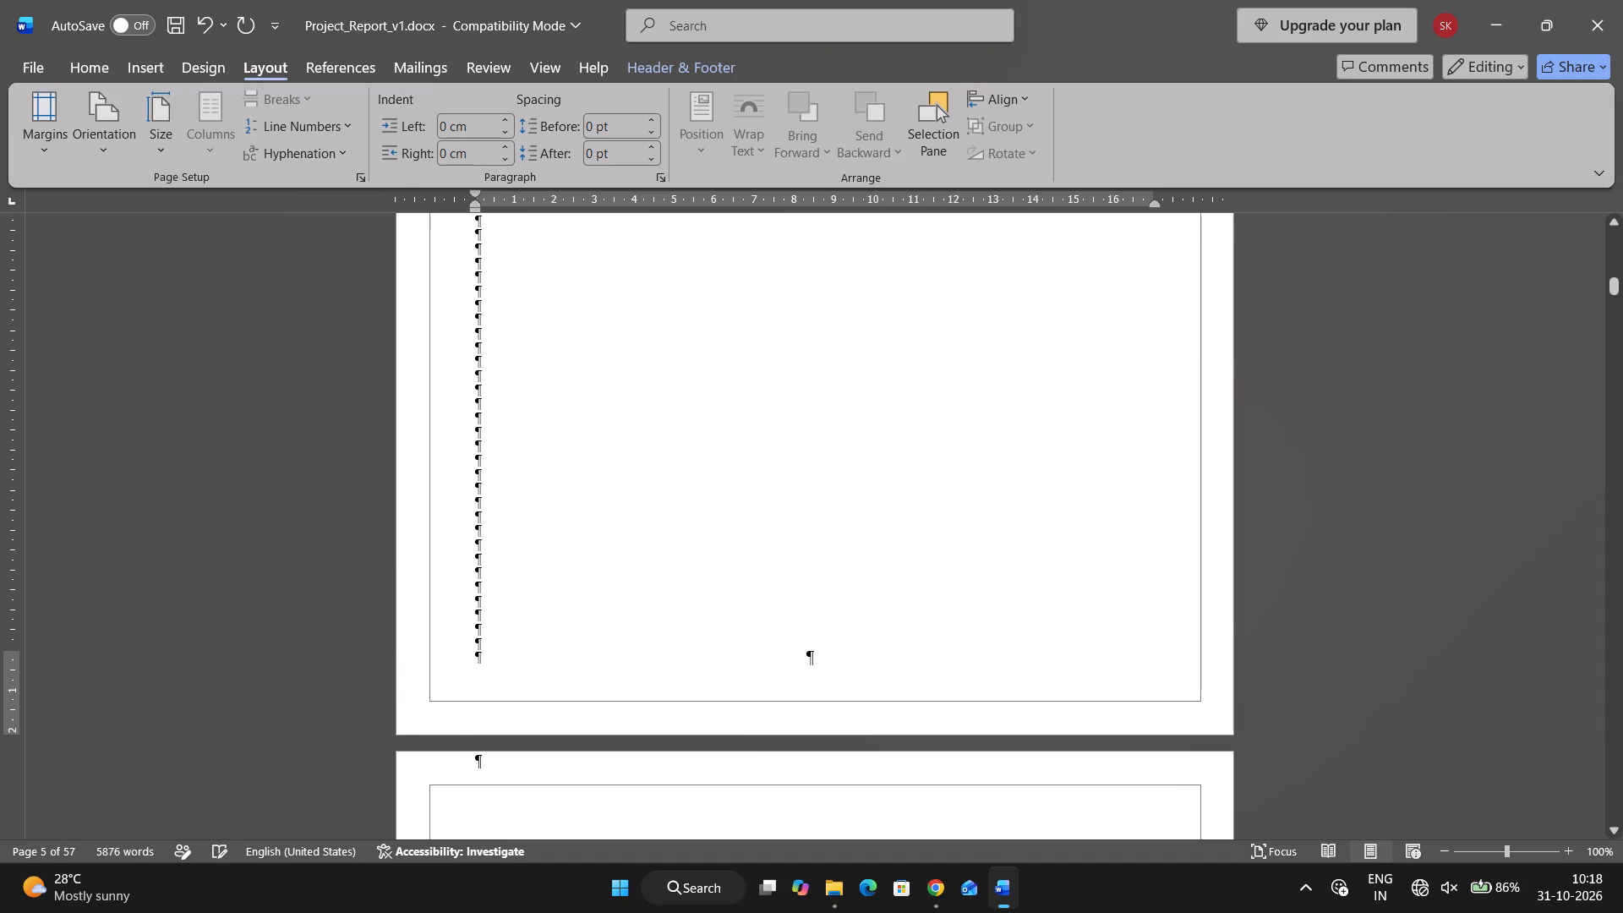
Undo the blank footer paragraphs and the recent edits, back into the HOD designation on the certificate page.
scroll(187, 298, up, 9)
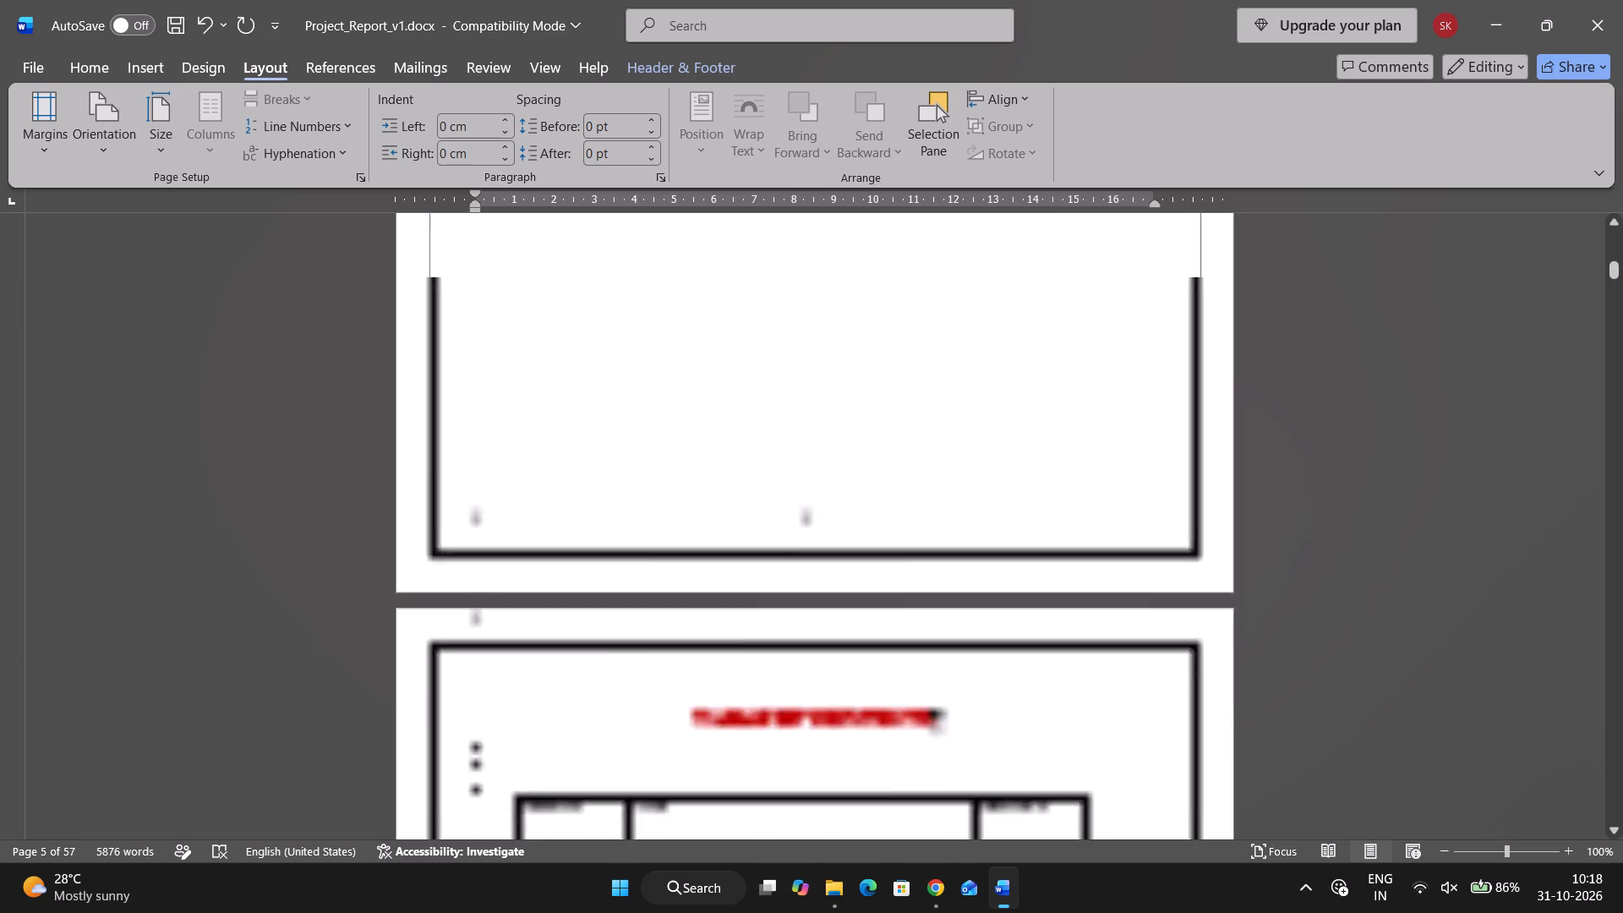
scroll(187, 298, up, 8)
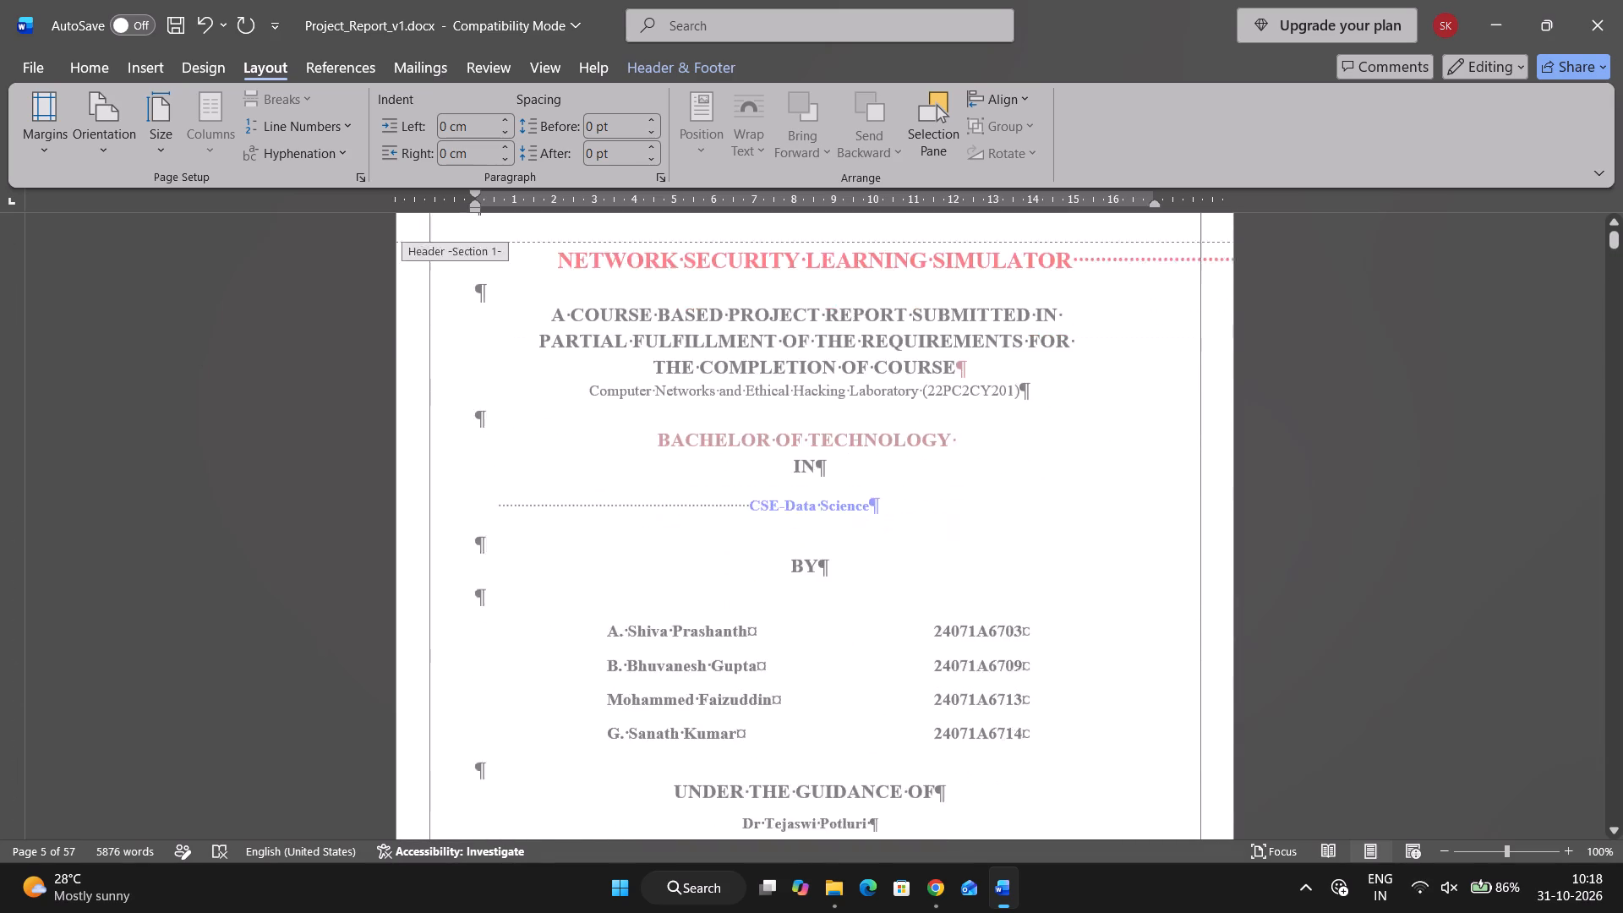
scroll(187, 298, up, 6)
ctrl+click(187, 298)
key(ctrl+z)
key(ctrl+z)
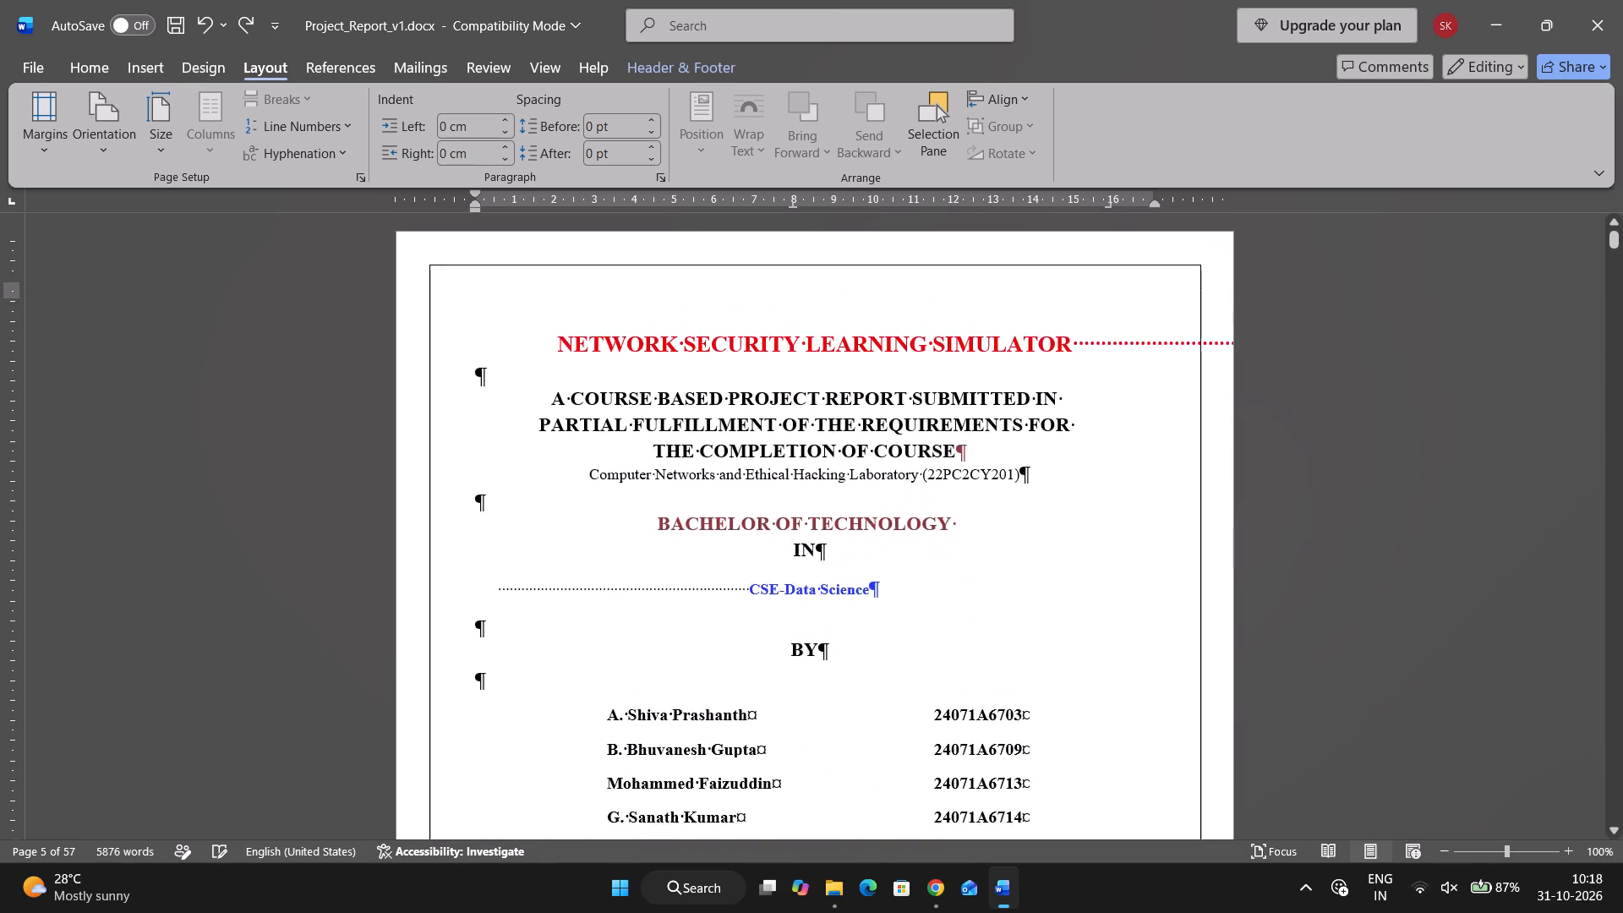
key(ctrl+z)
key(ctrl+z)
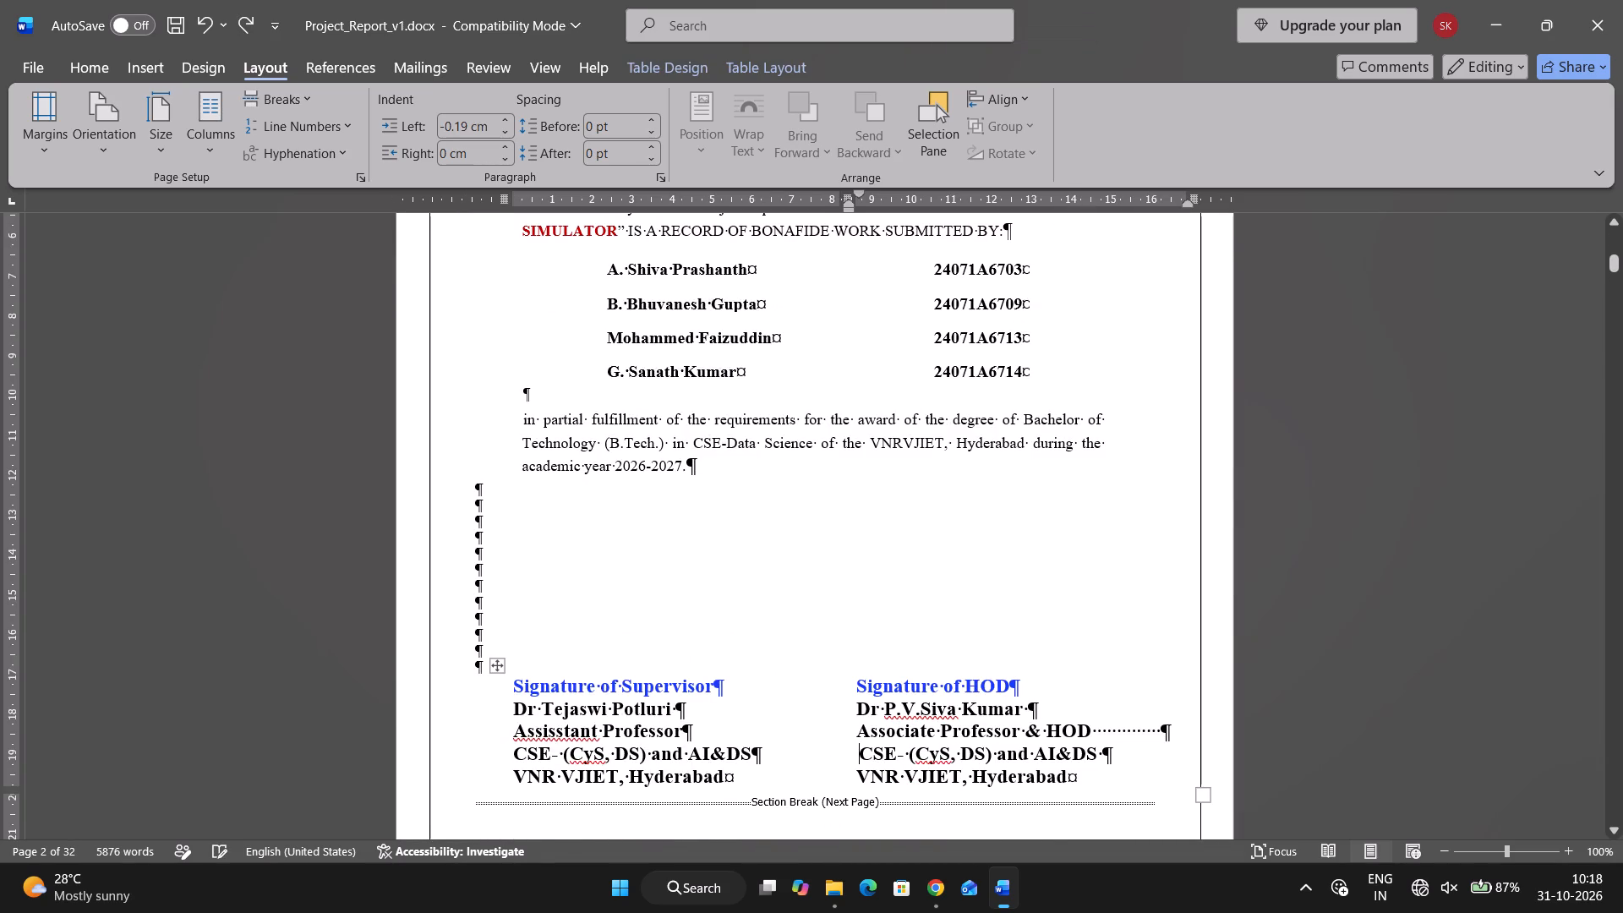
key(ctrl+z)
key(ctrl+z)
key(ctrl+z)
key(ctrl+z)
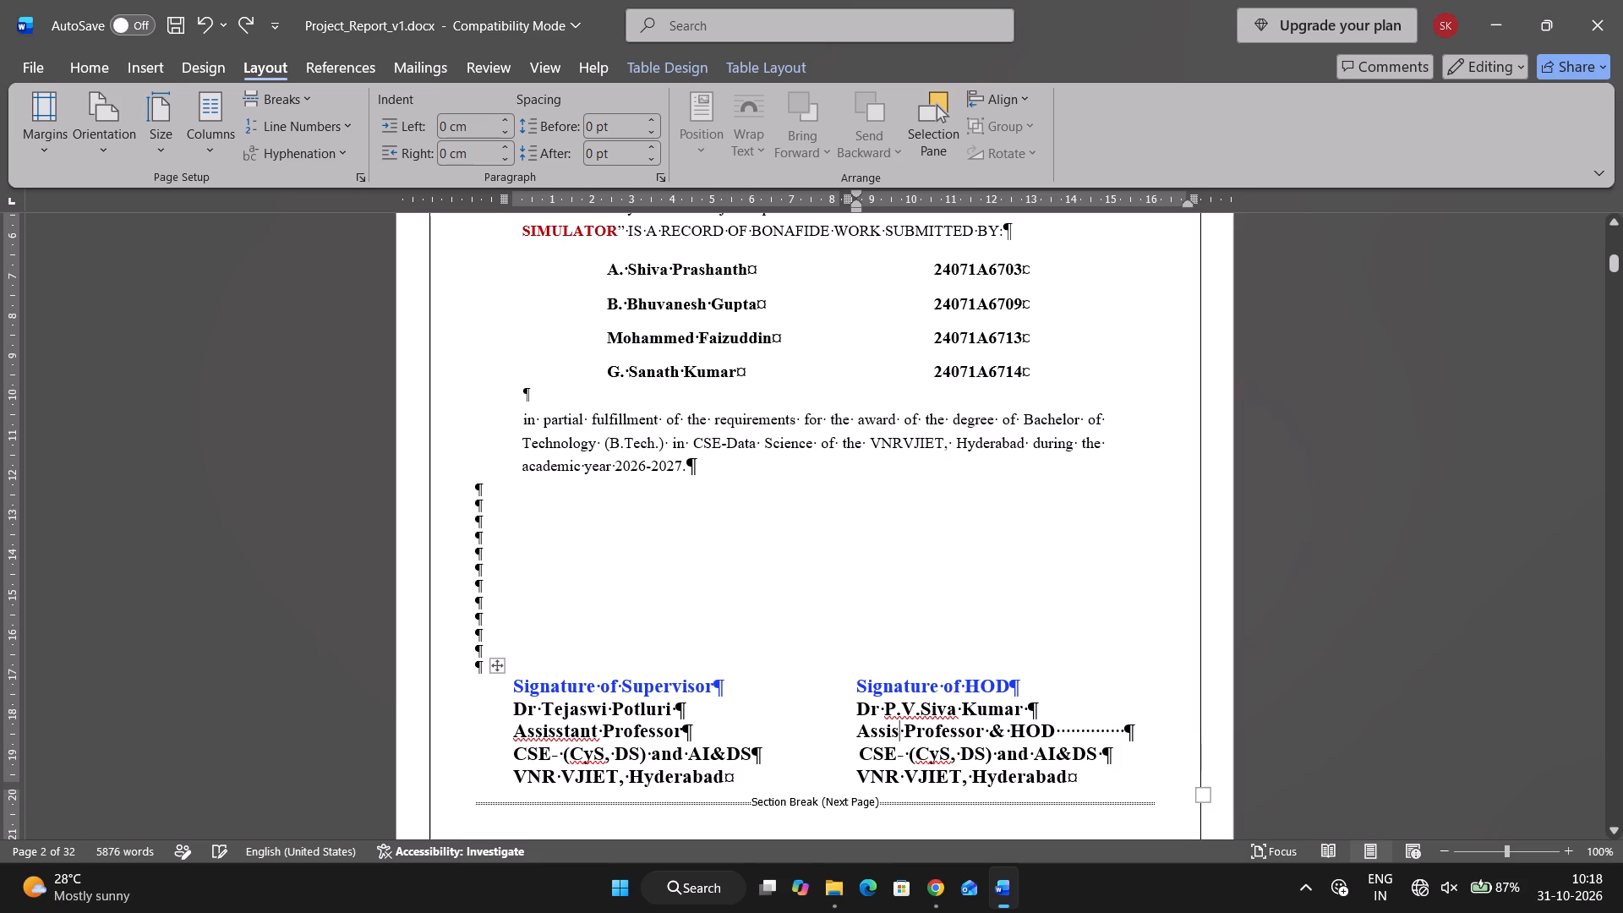
key(ctrl+z)
key(ctrl+z)
key(ctrl+z)
key(ctrl+z)
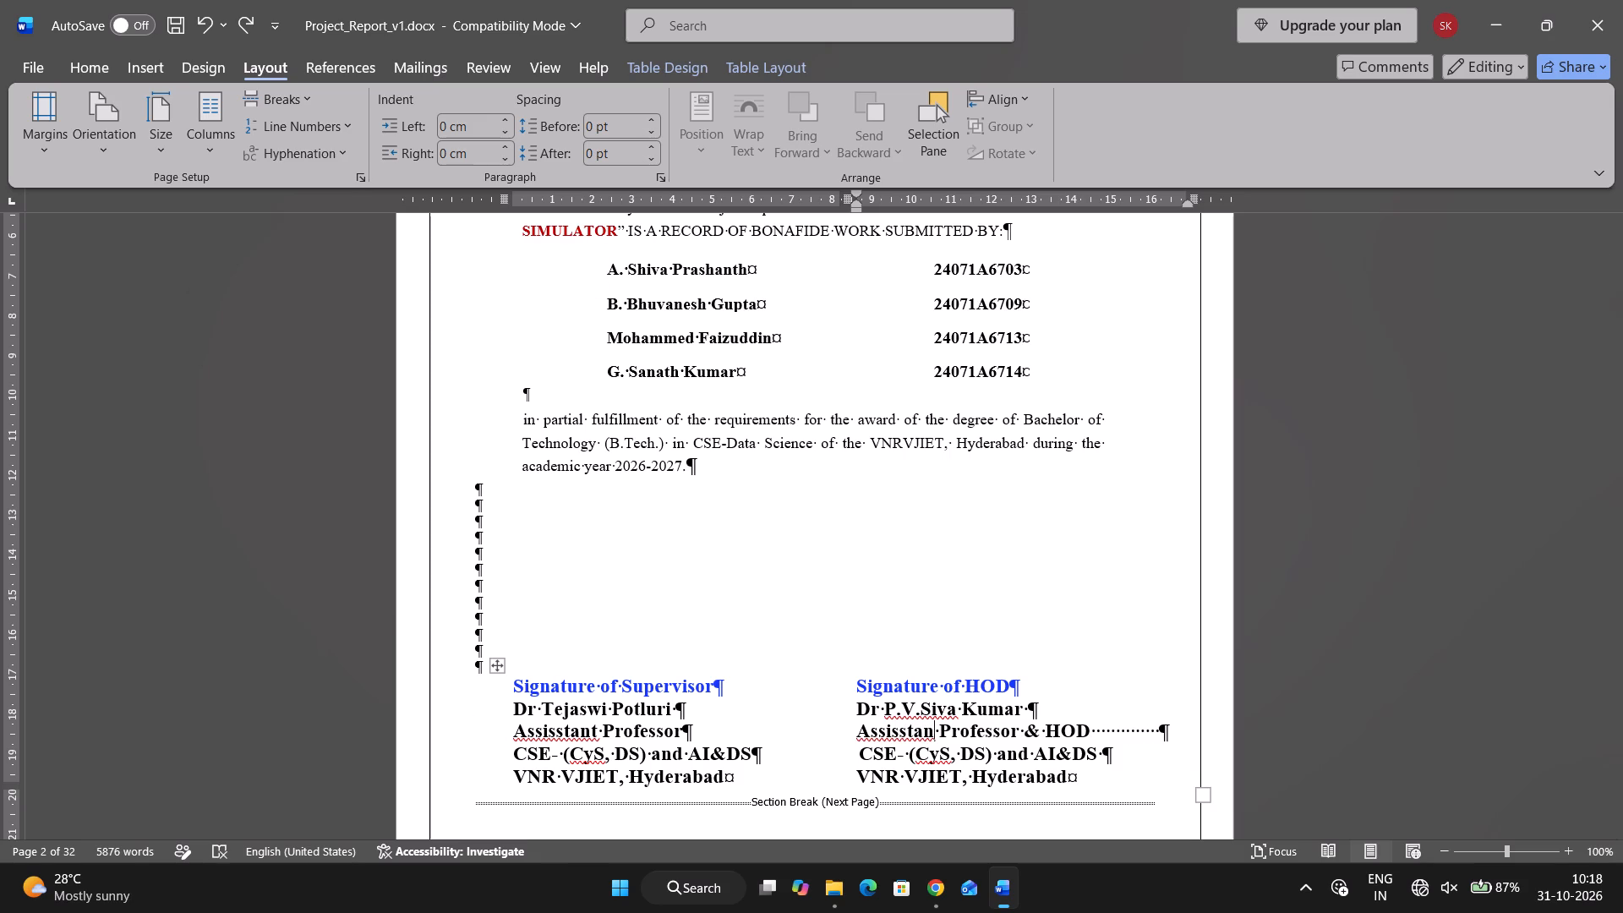
Redo the HOD signature block edits on the certificate page up to "Associate Professor & HOD" and the realigned department line.
key(ctrl+y)
key(ctrl+y)
key(ctrl+y)
key(ctrl+y)
key(ctrl+y)
key(ctrl+y)
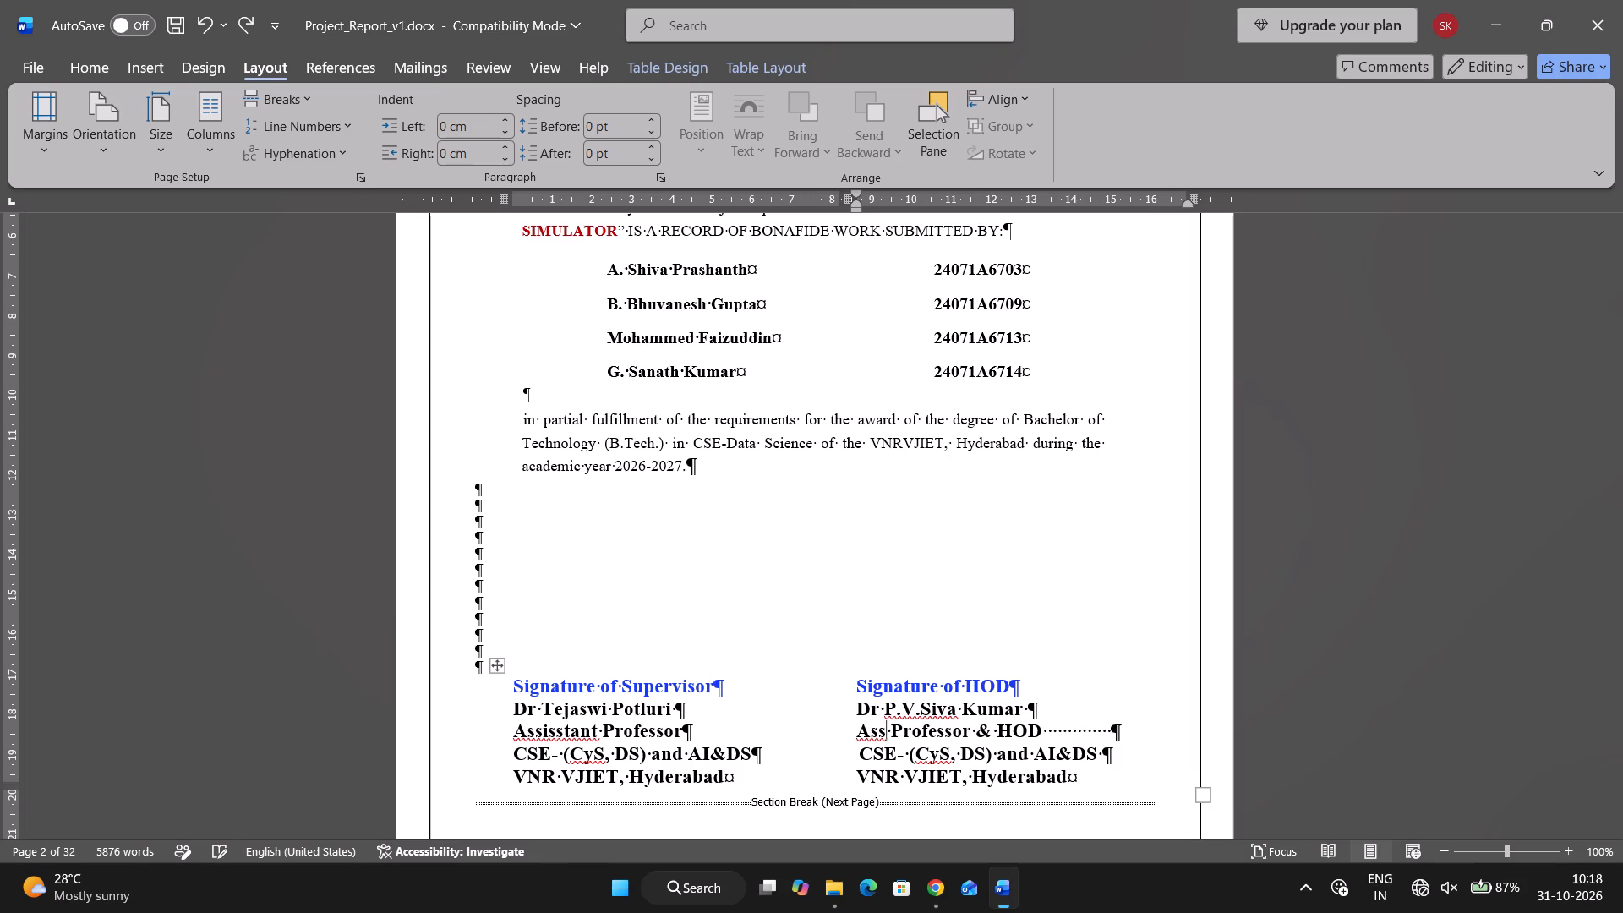
key(ctrl+y)
key(ctrl+y)
key(ctrl+y)
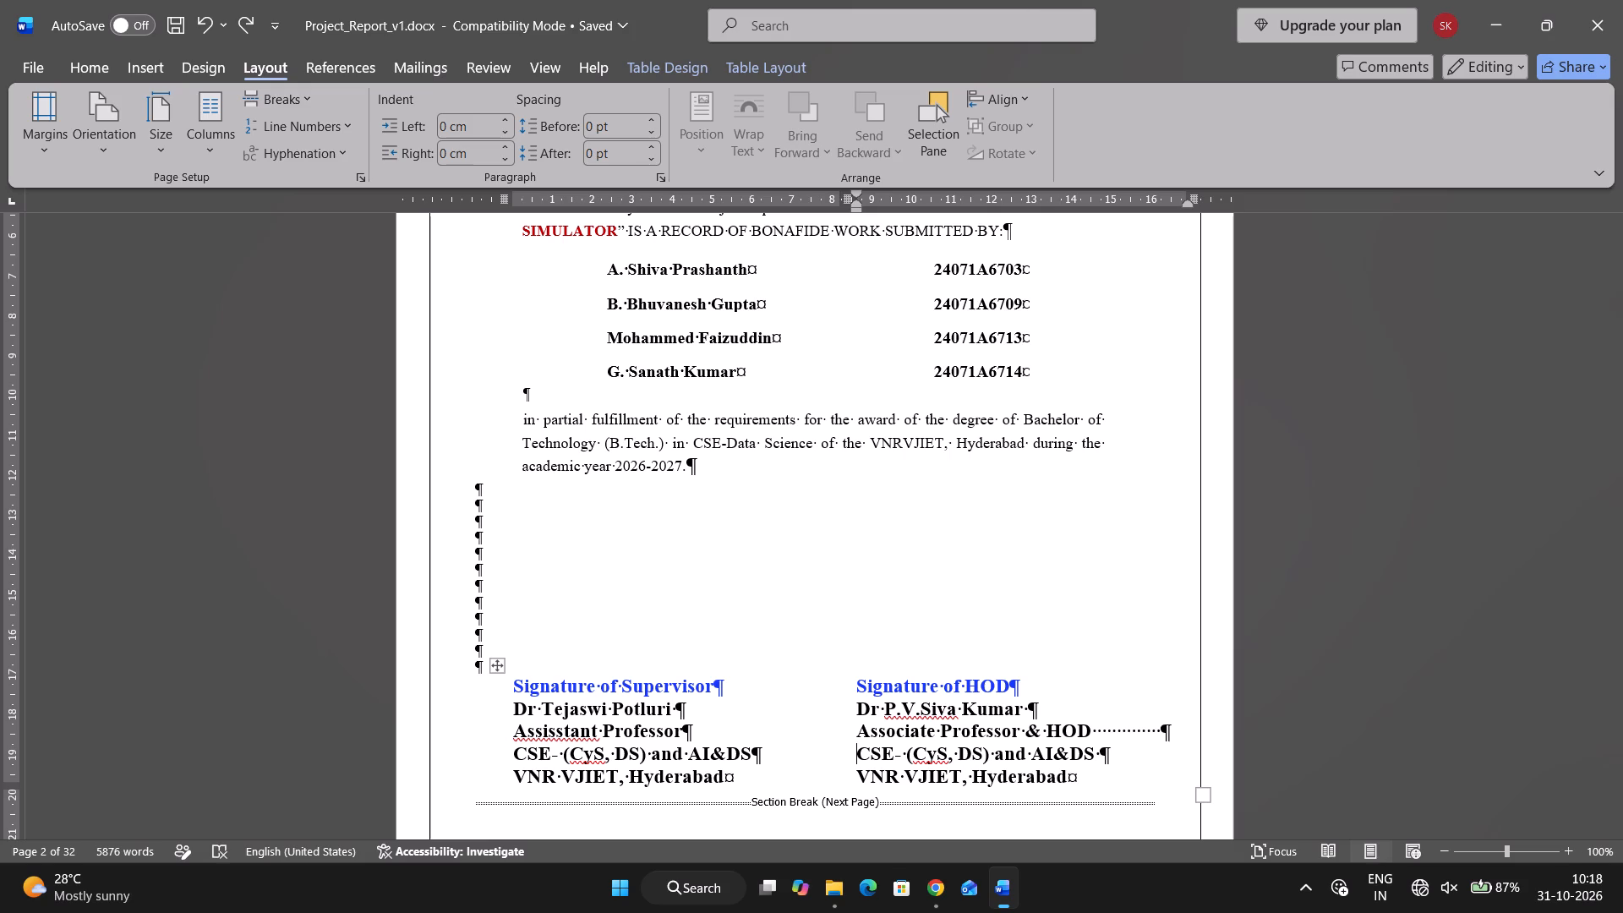
Review the footers and page numbers on the front pages from the certificate through the abstract.
scroll(733, 359, down, 5)
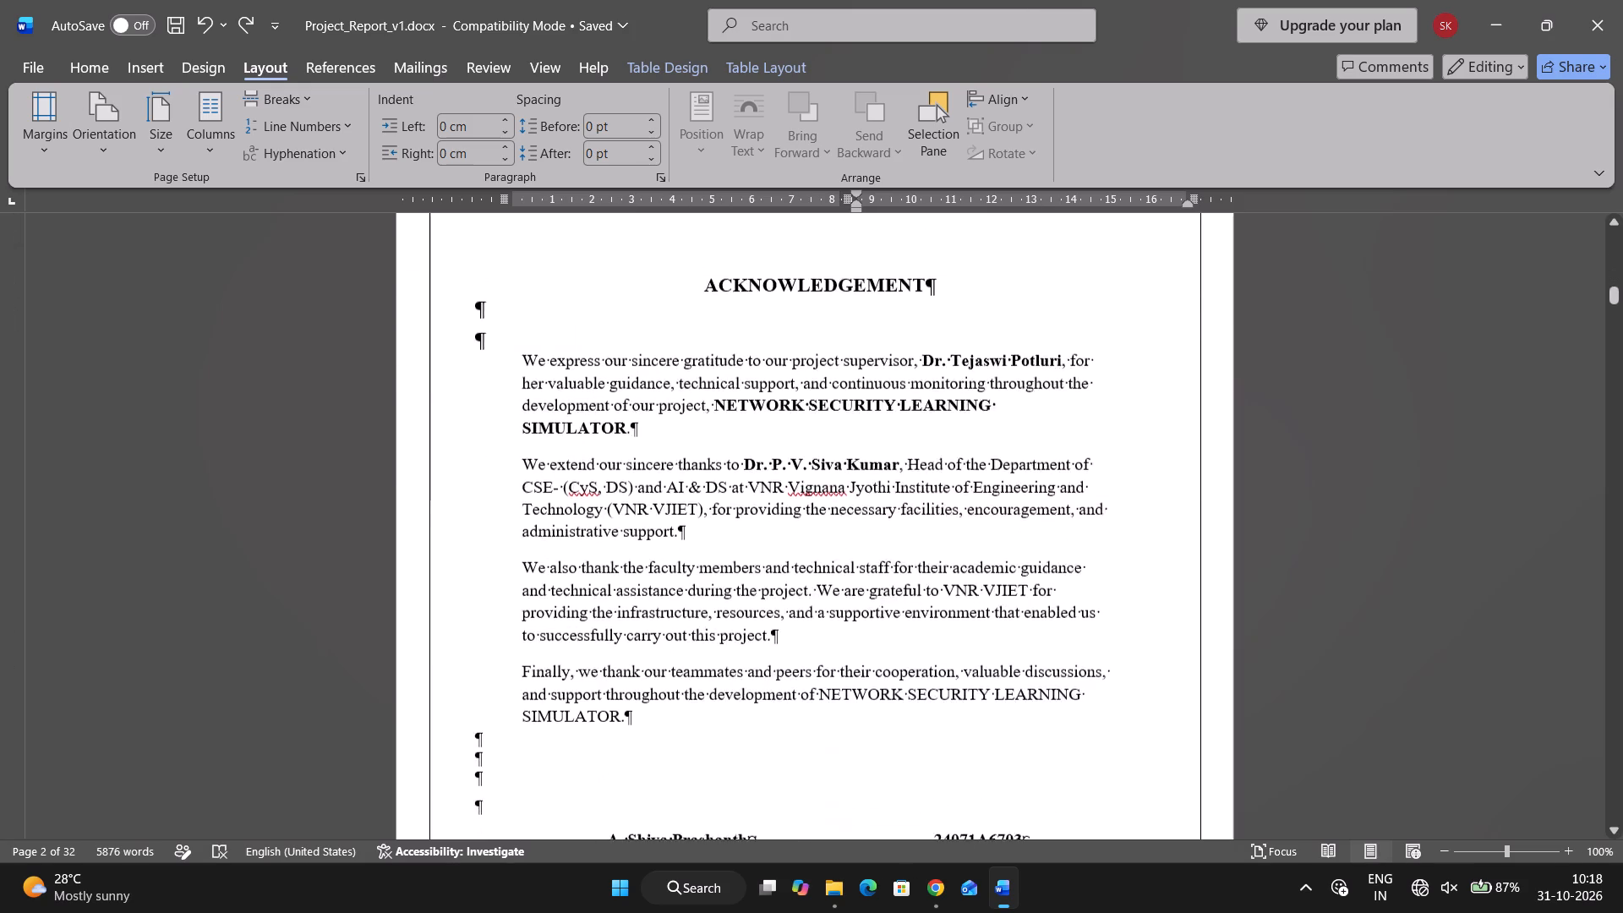
scroll(733, 359, down, 7)
scroll(733, 359, up, 2)
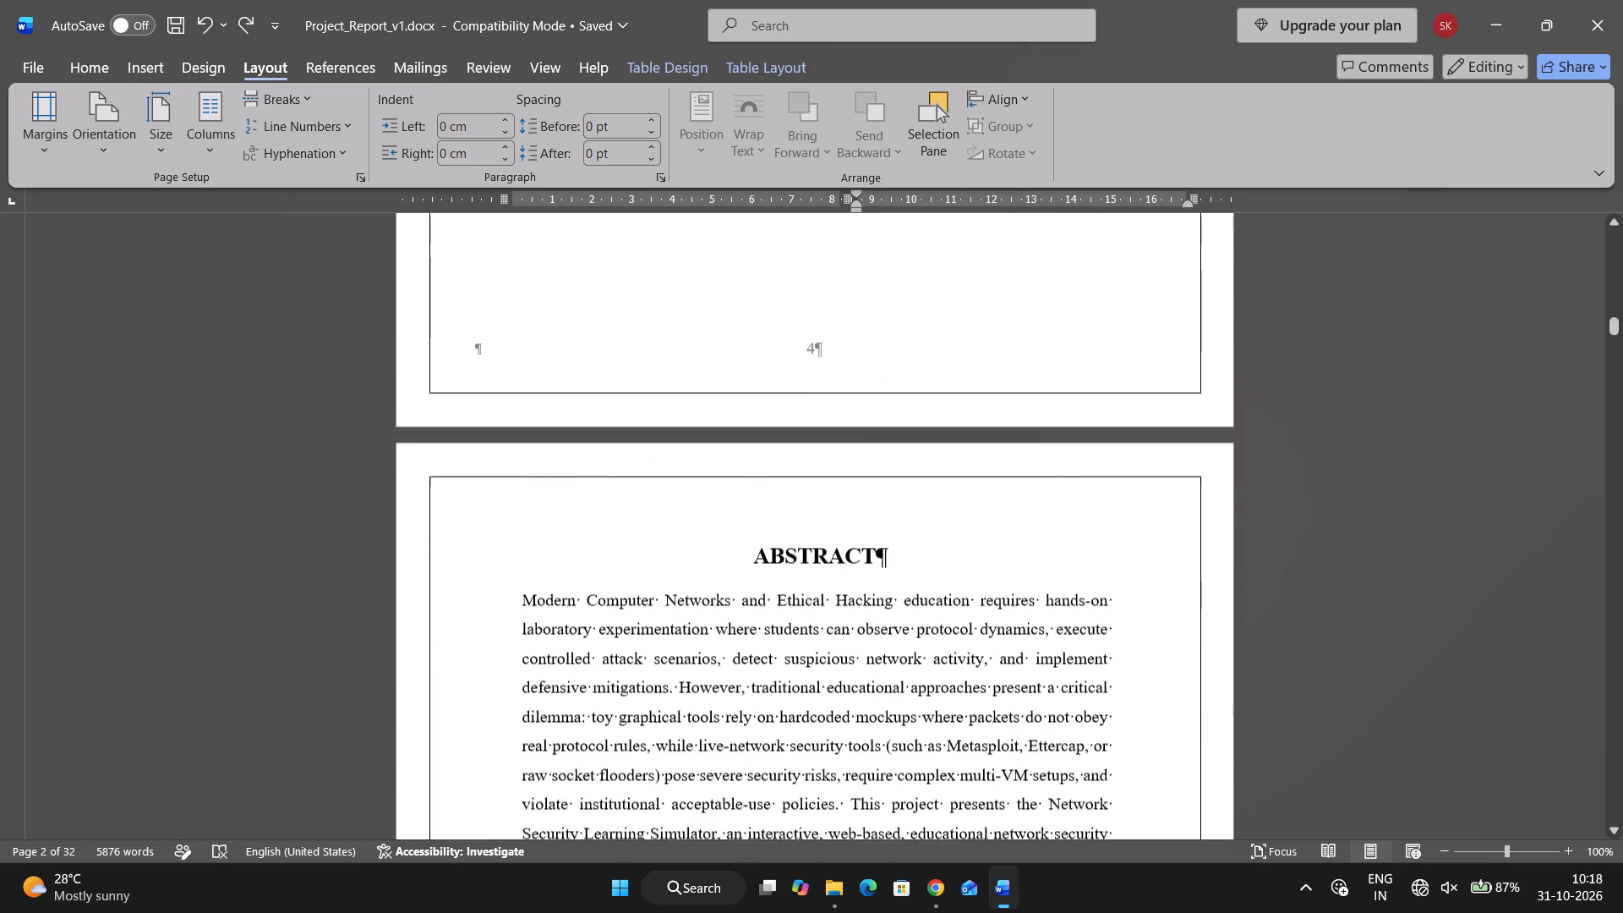
scroll(821, 431, up, 2)
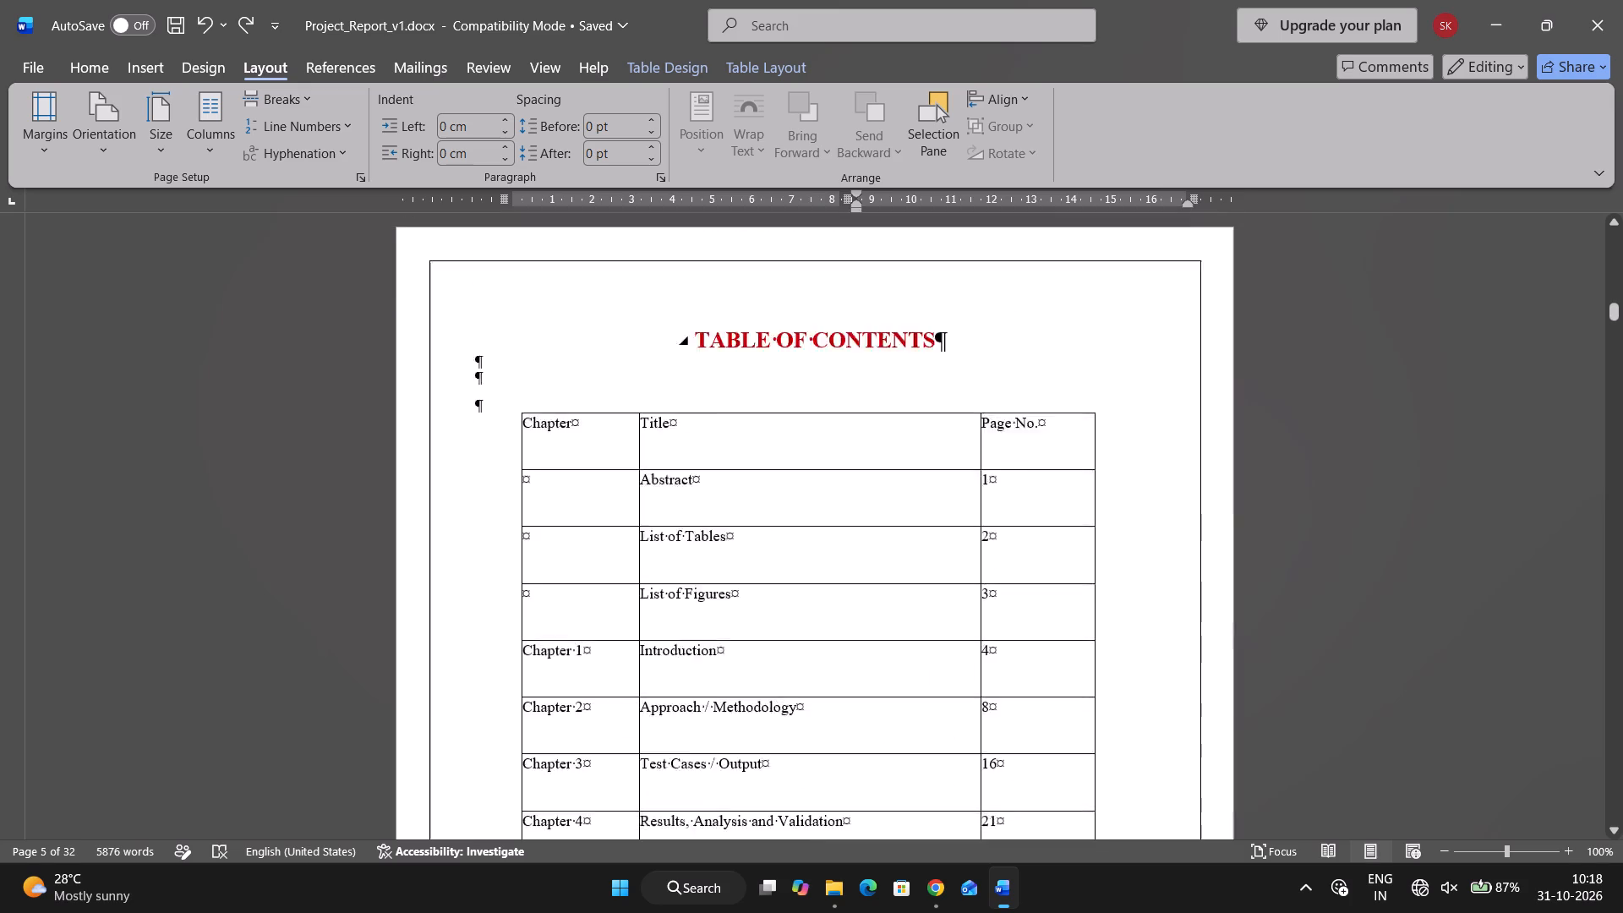
scroll(821, 431, up, 4)
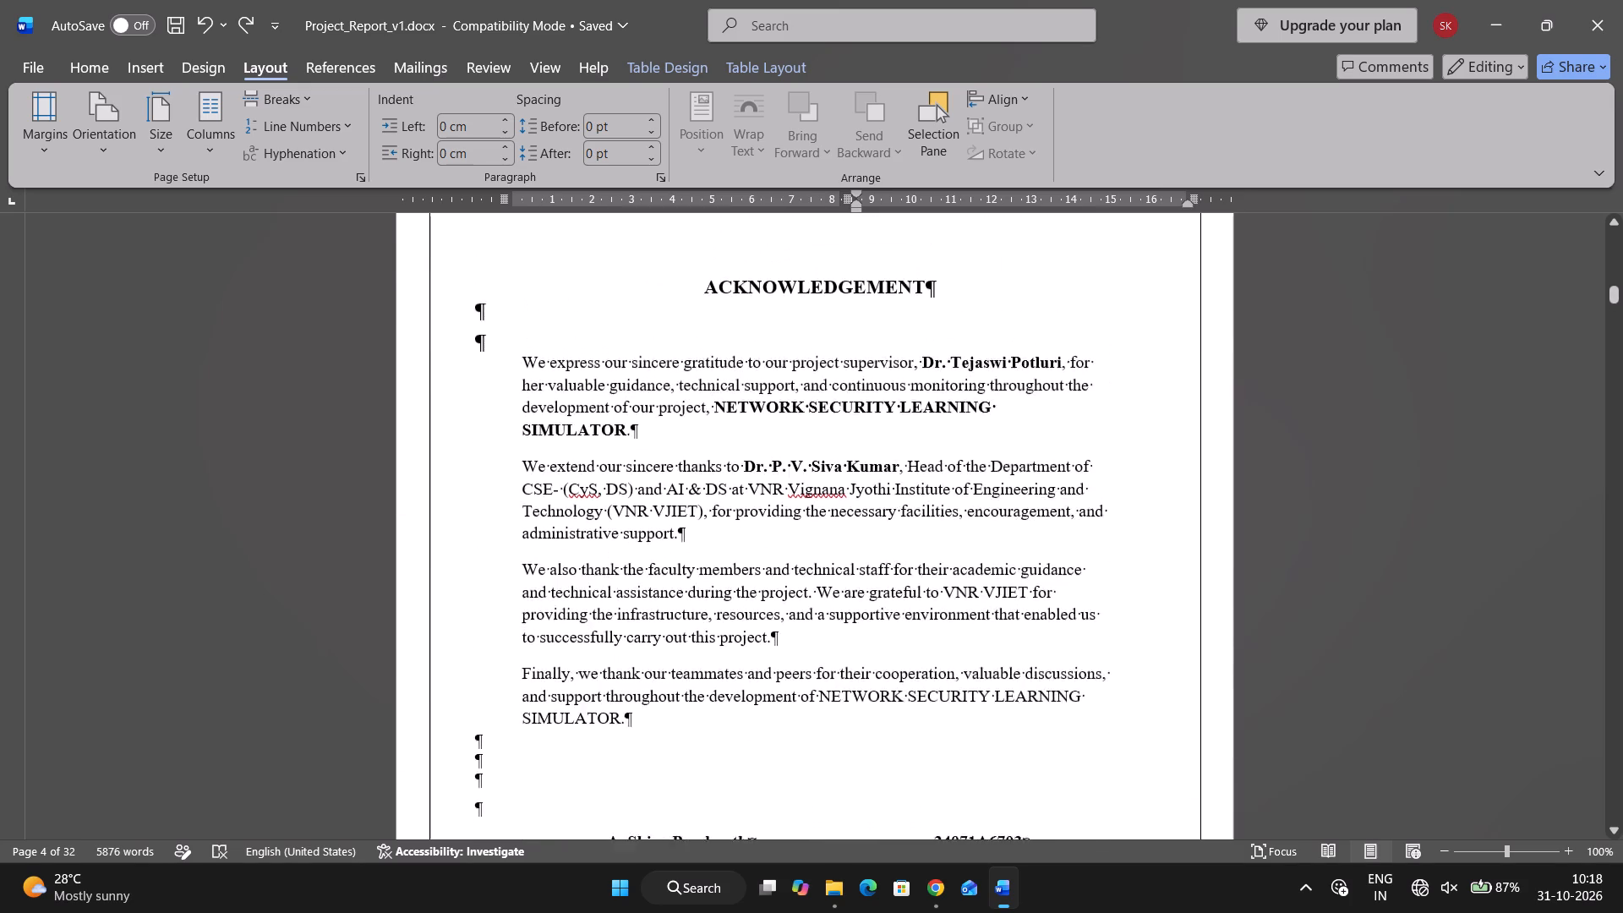
scroll(809, 492, up, 3)
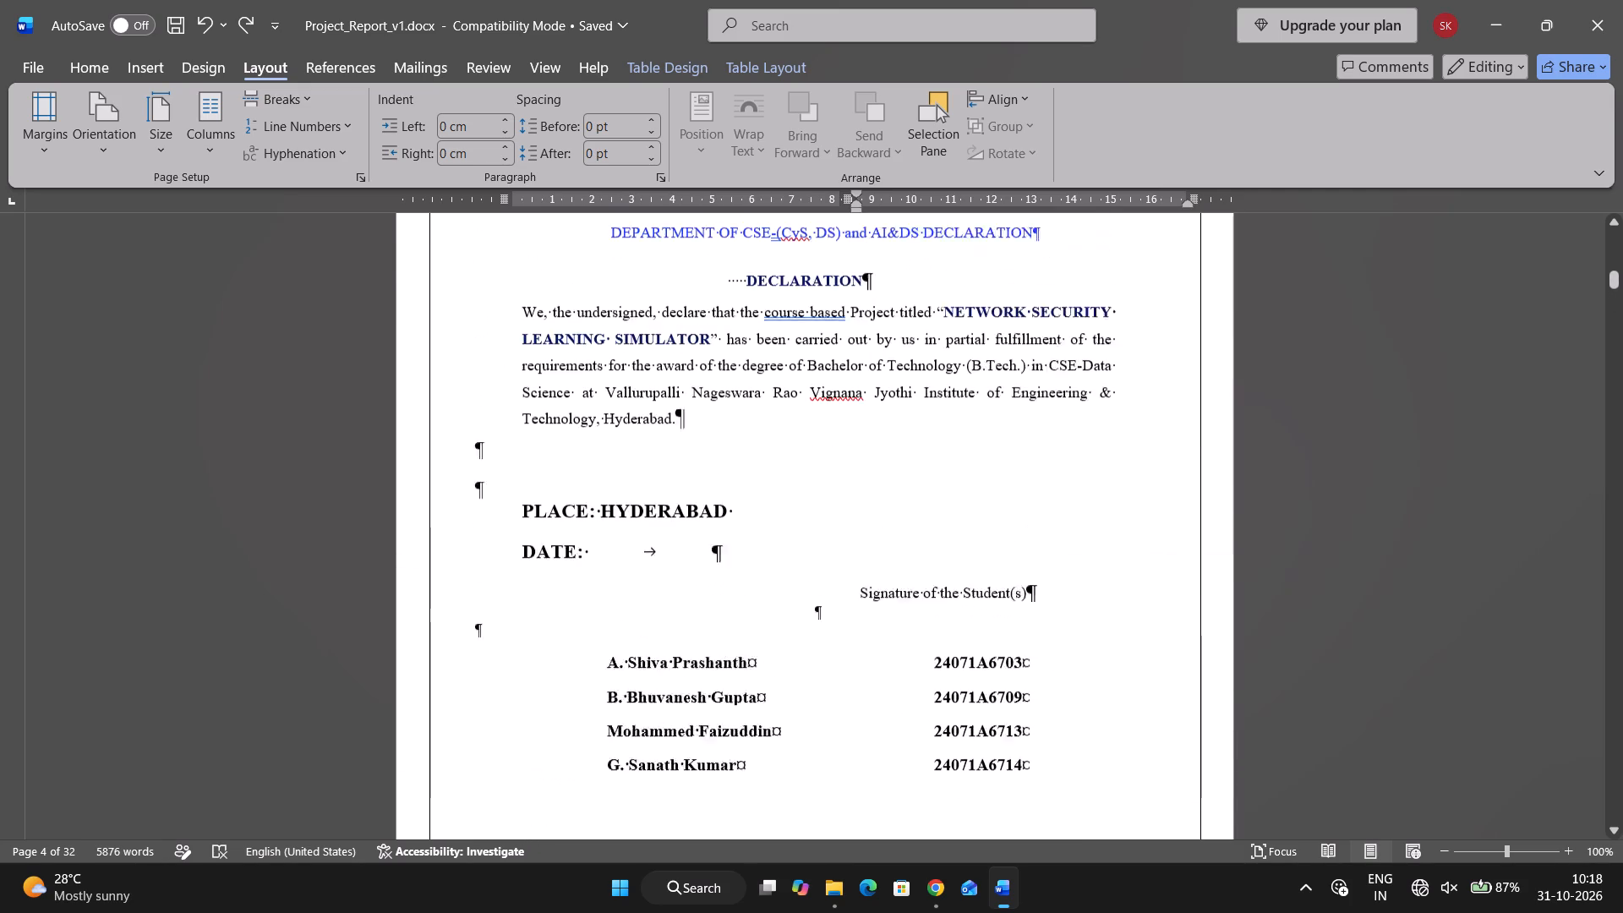
scroll(809, 458, up, 2)
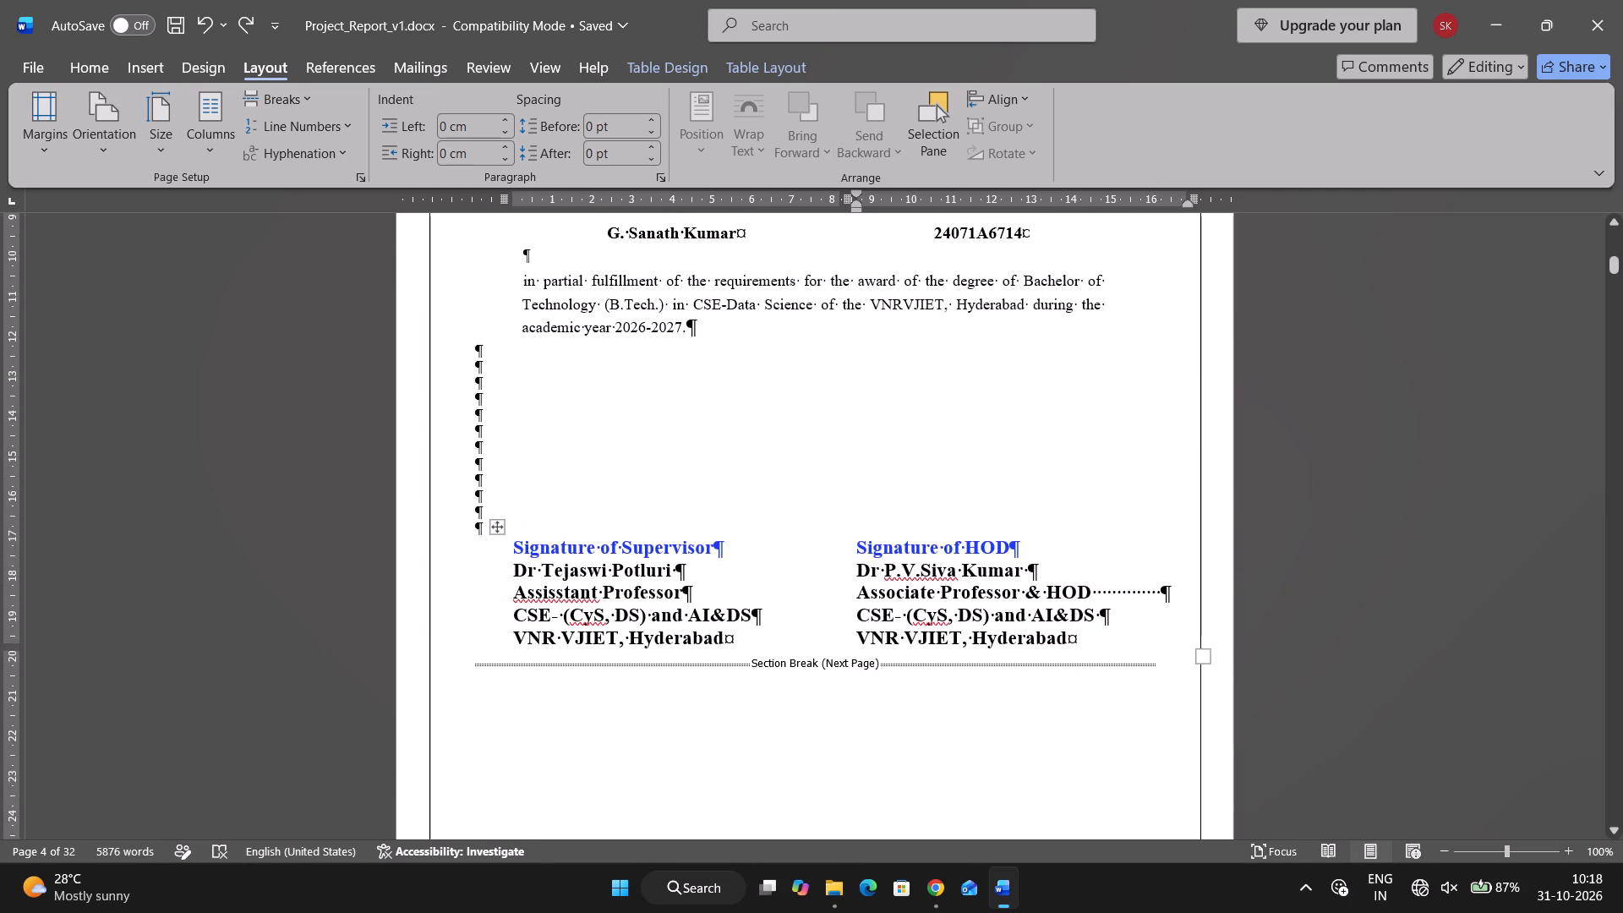
Delete the centred page number from the Section 2 footer on the certificate page.
scroll(799, 499, down, 1)
scroll(830, 364, up, 1)
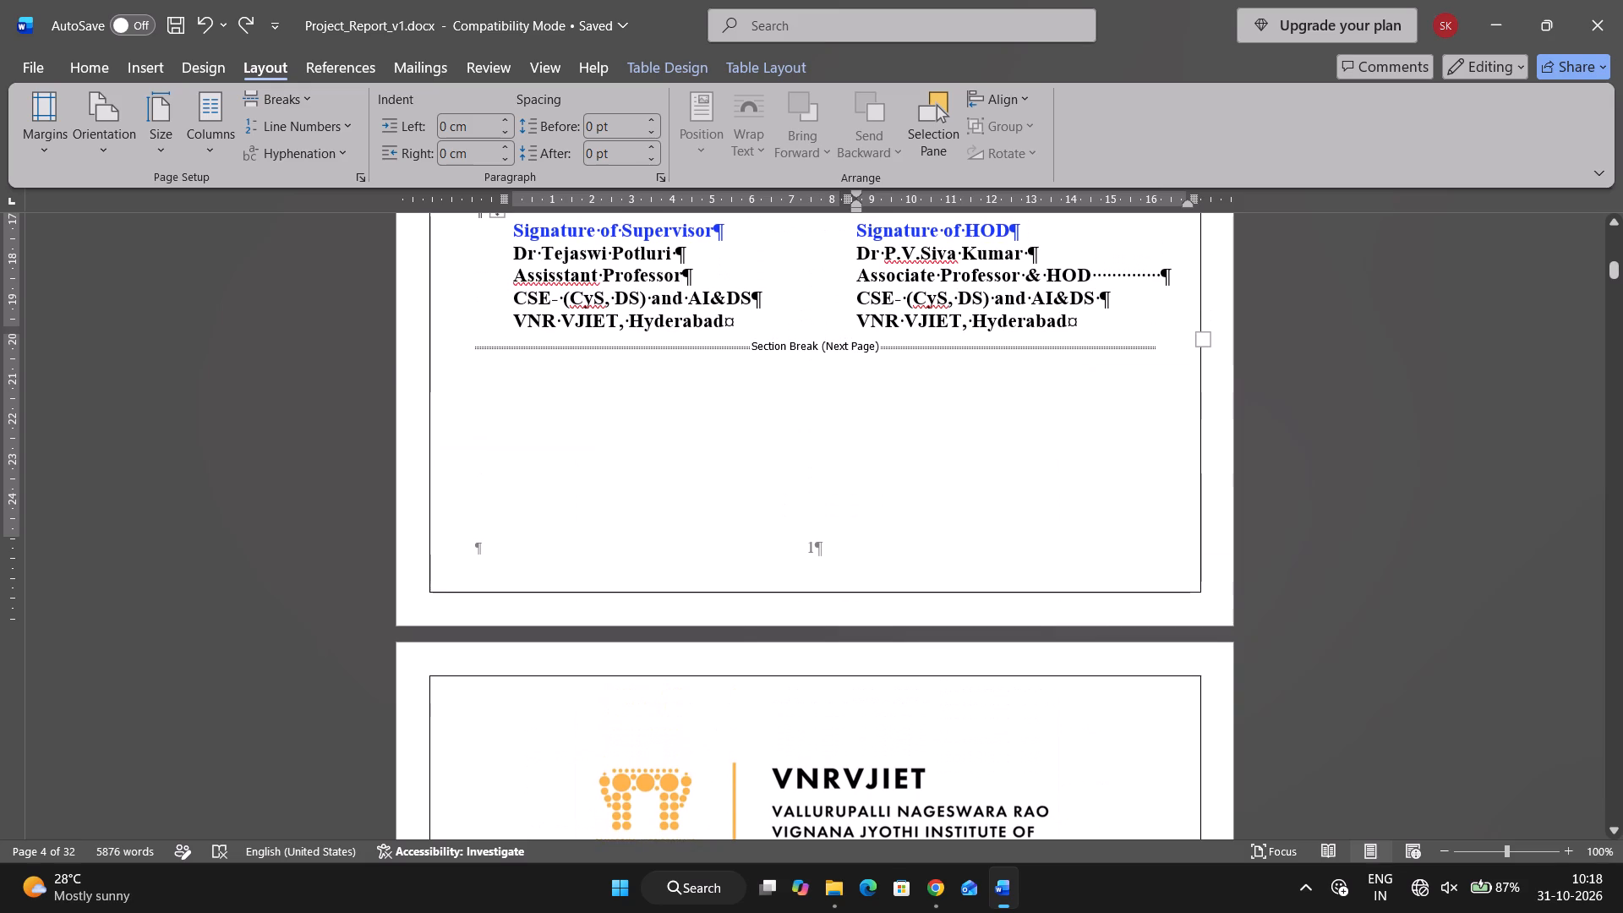
double_click(813, 546)
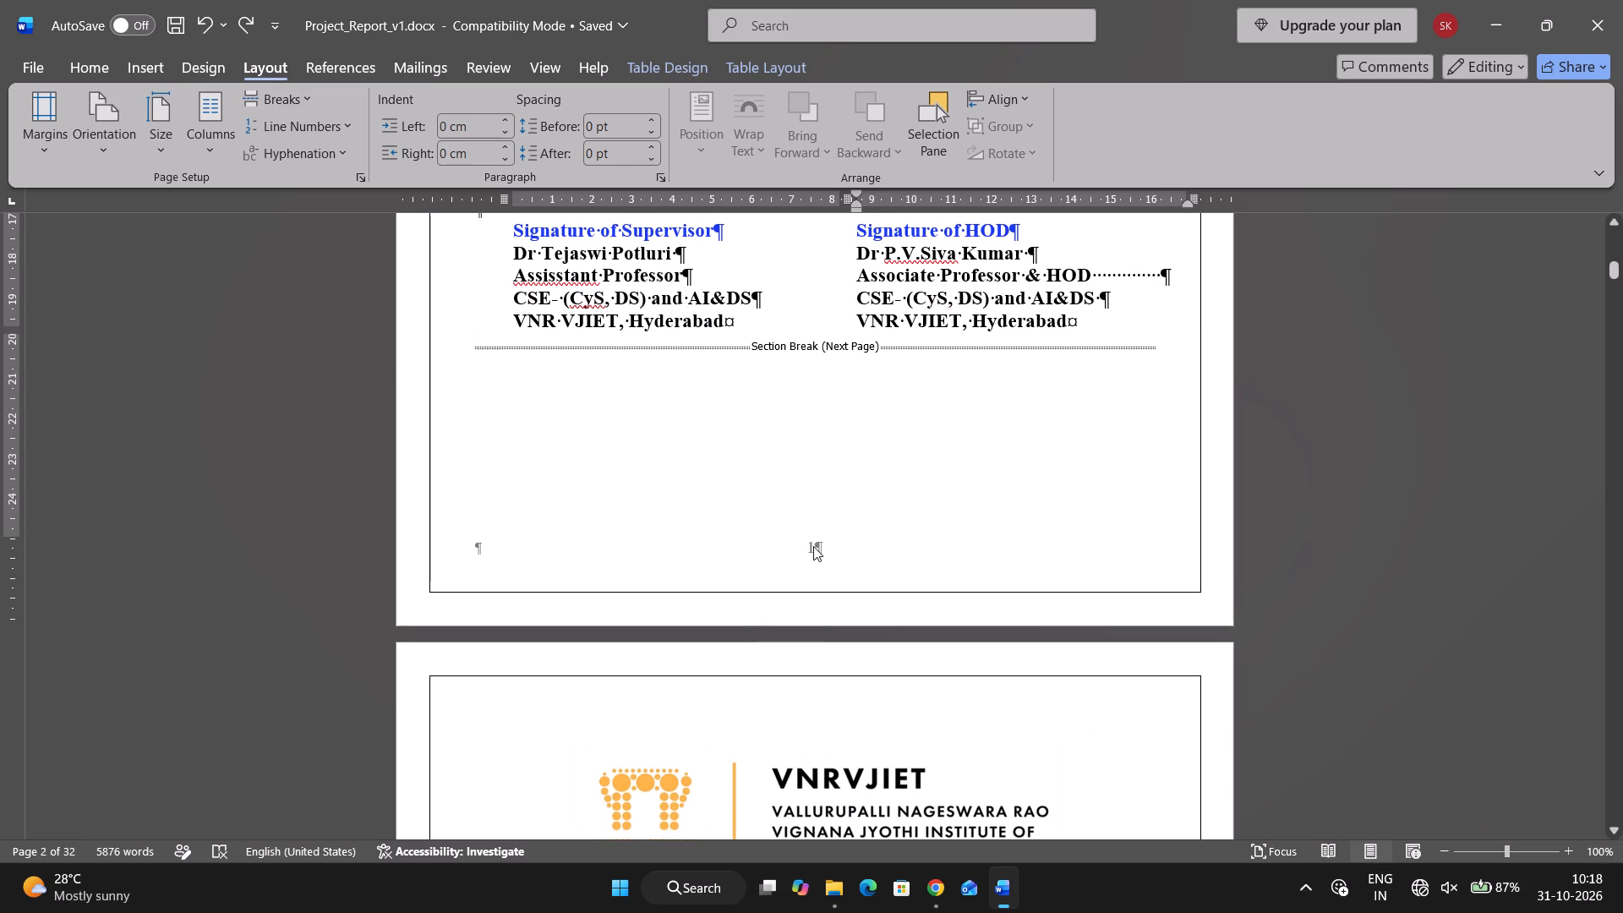
double_click(813, 548)
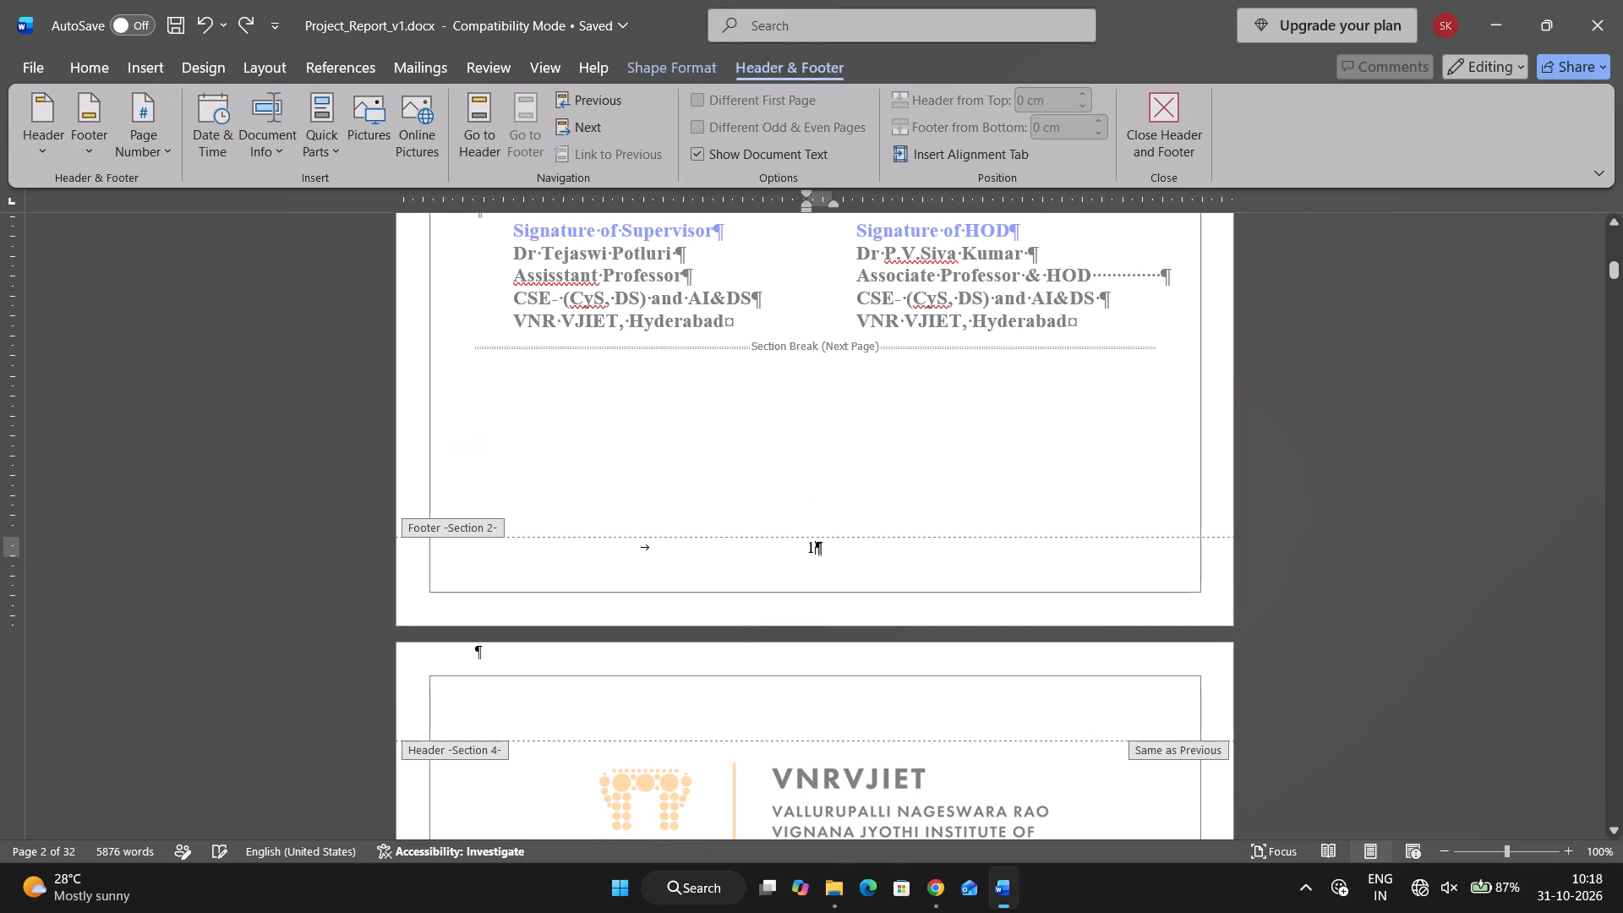
key(BackSpace)
double_click(813, 548)
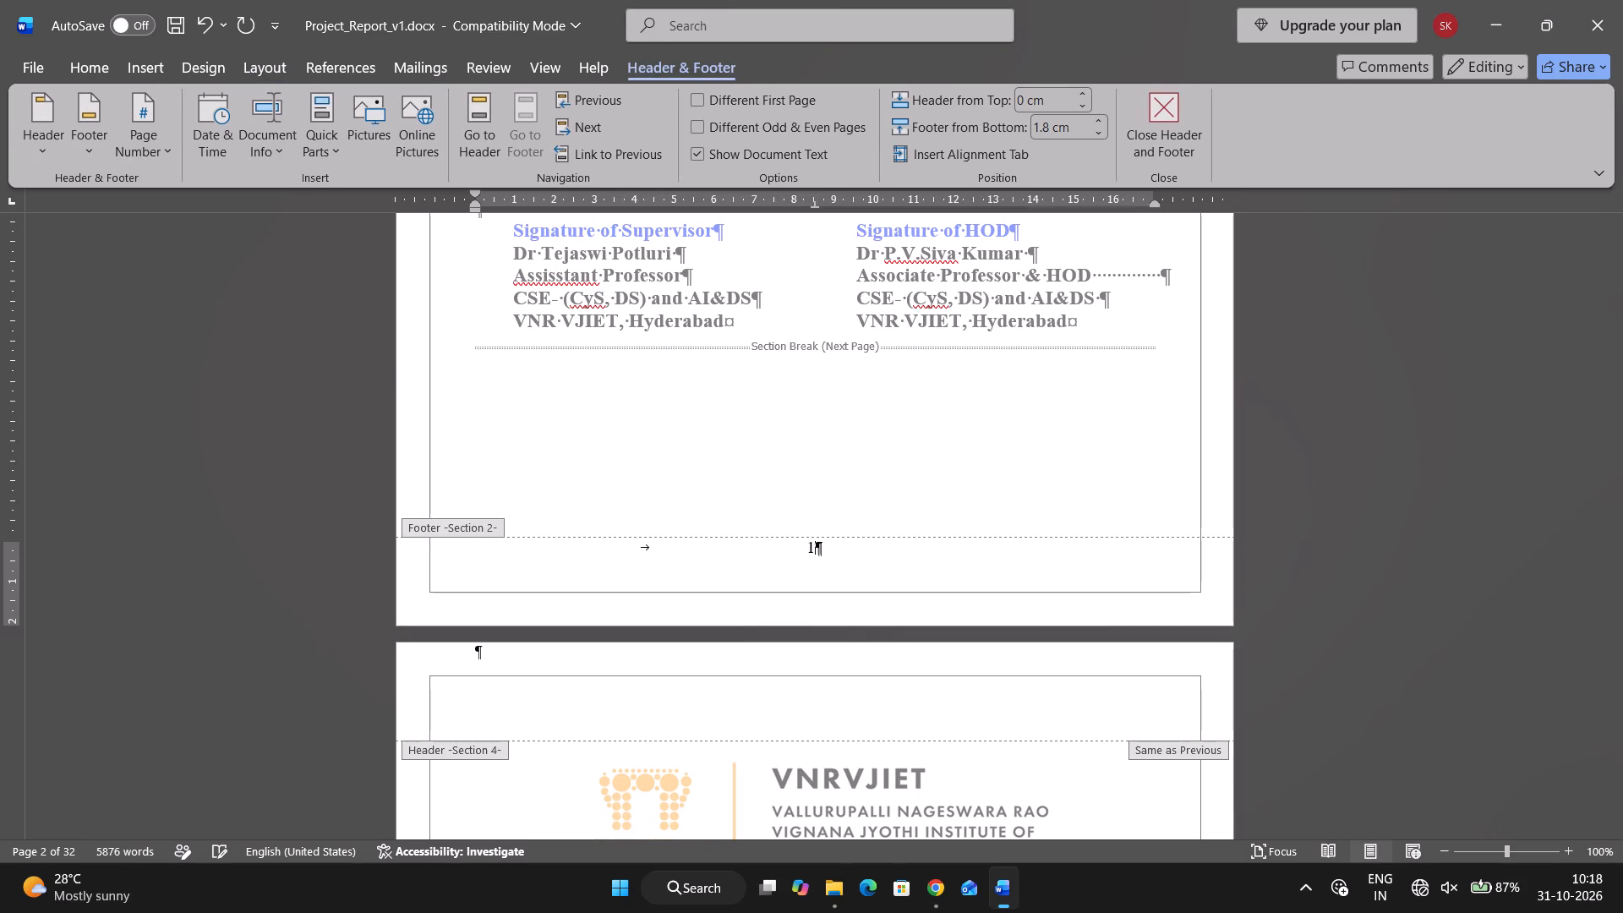
key(BackSpace)
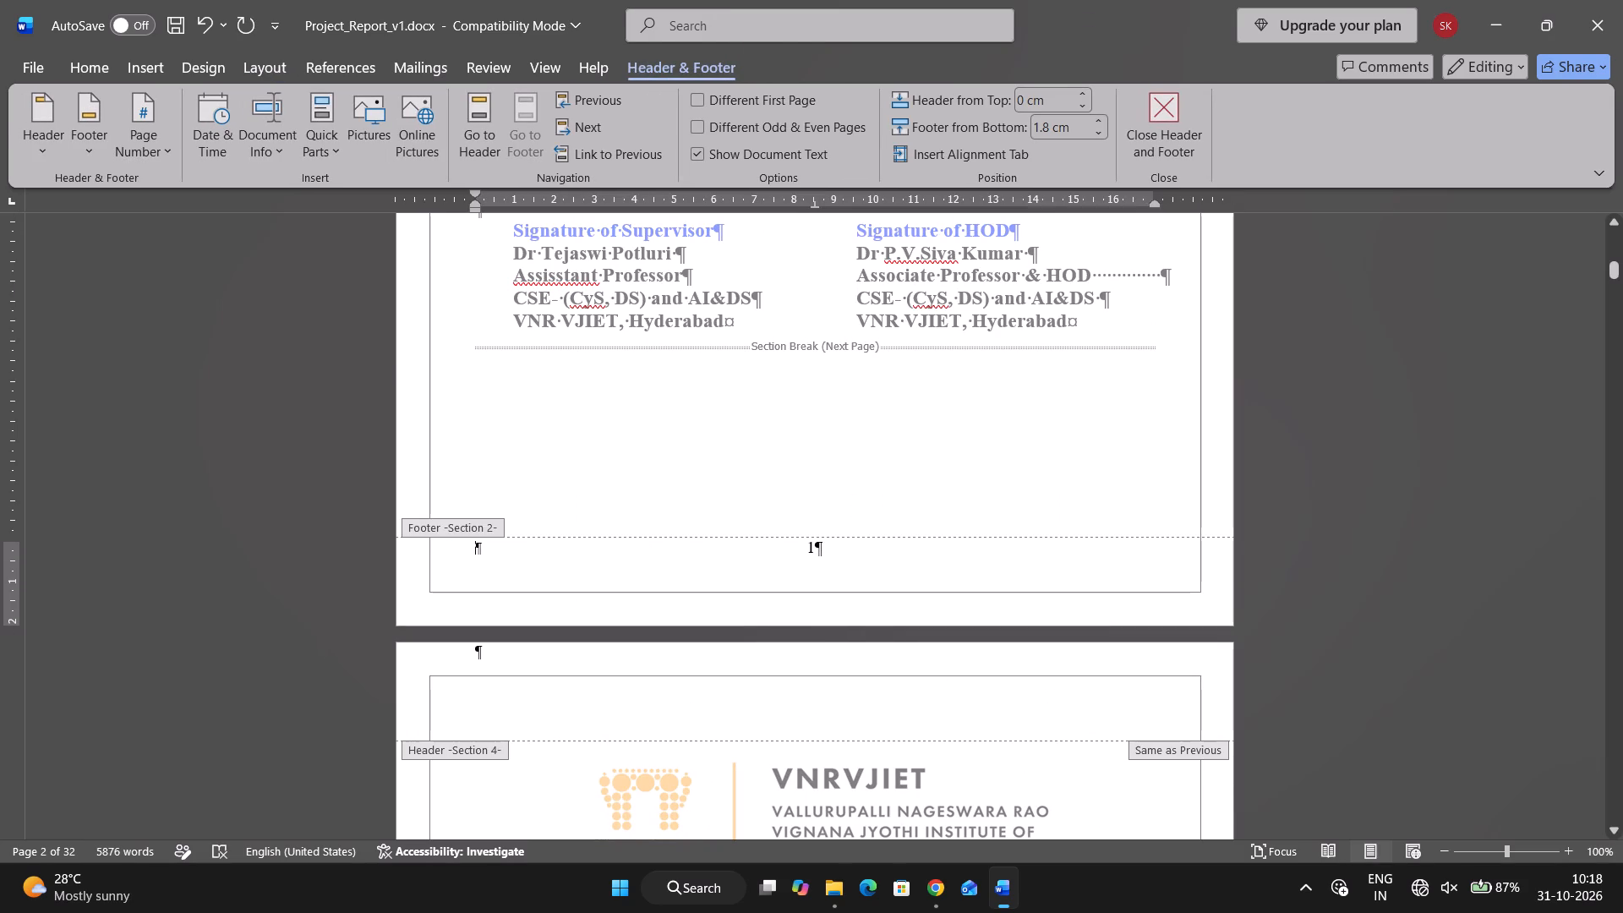
triple_click(806, 544)
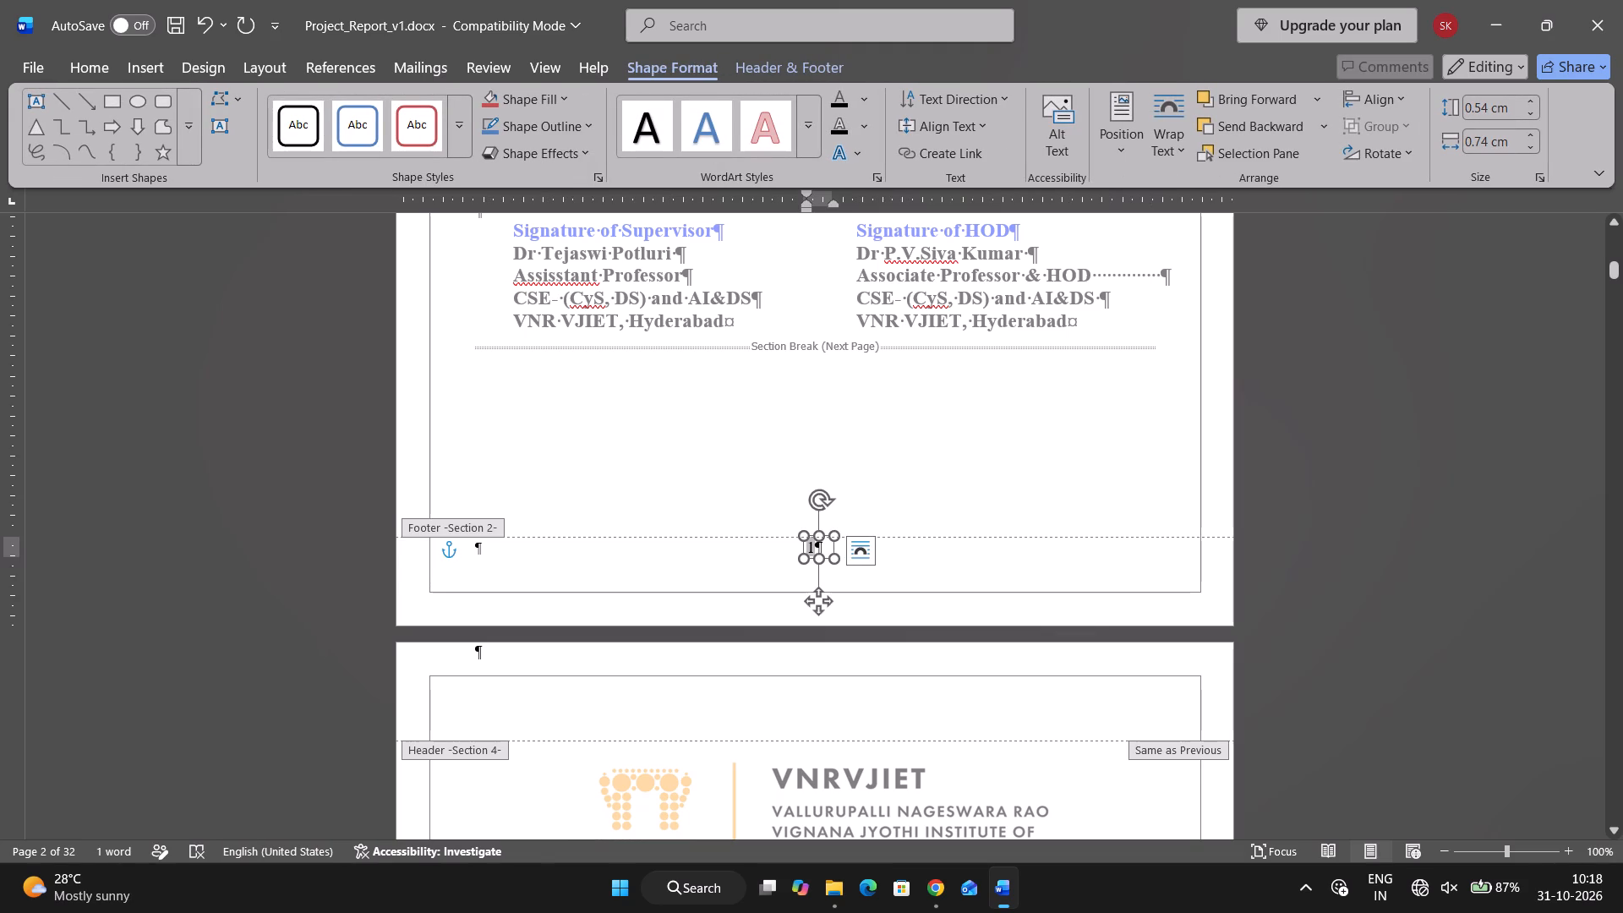
key(BackSpace)
Leave footer editing and insert a Next Page section break at the References row of the table of contents.
scroll(699, 513, down, 3)
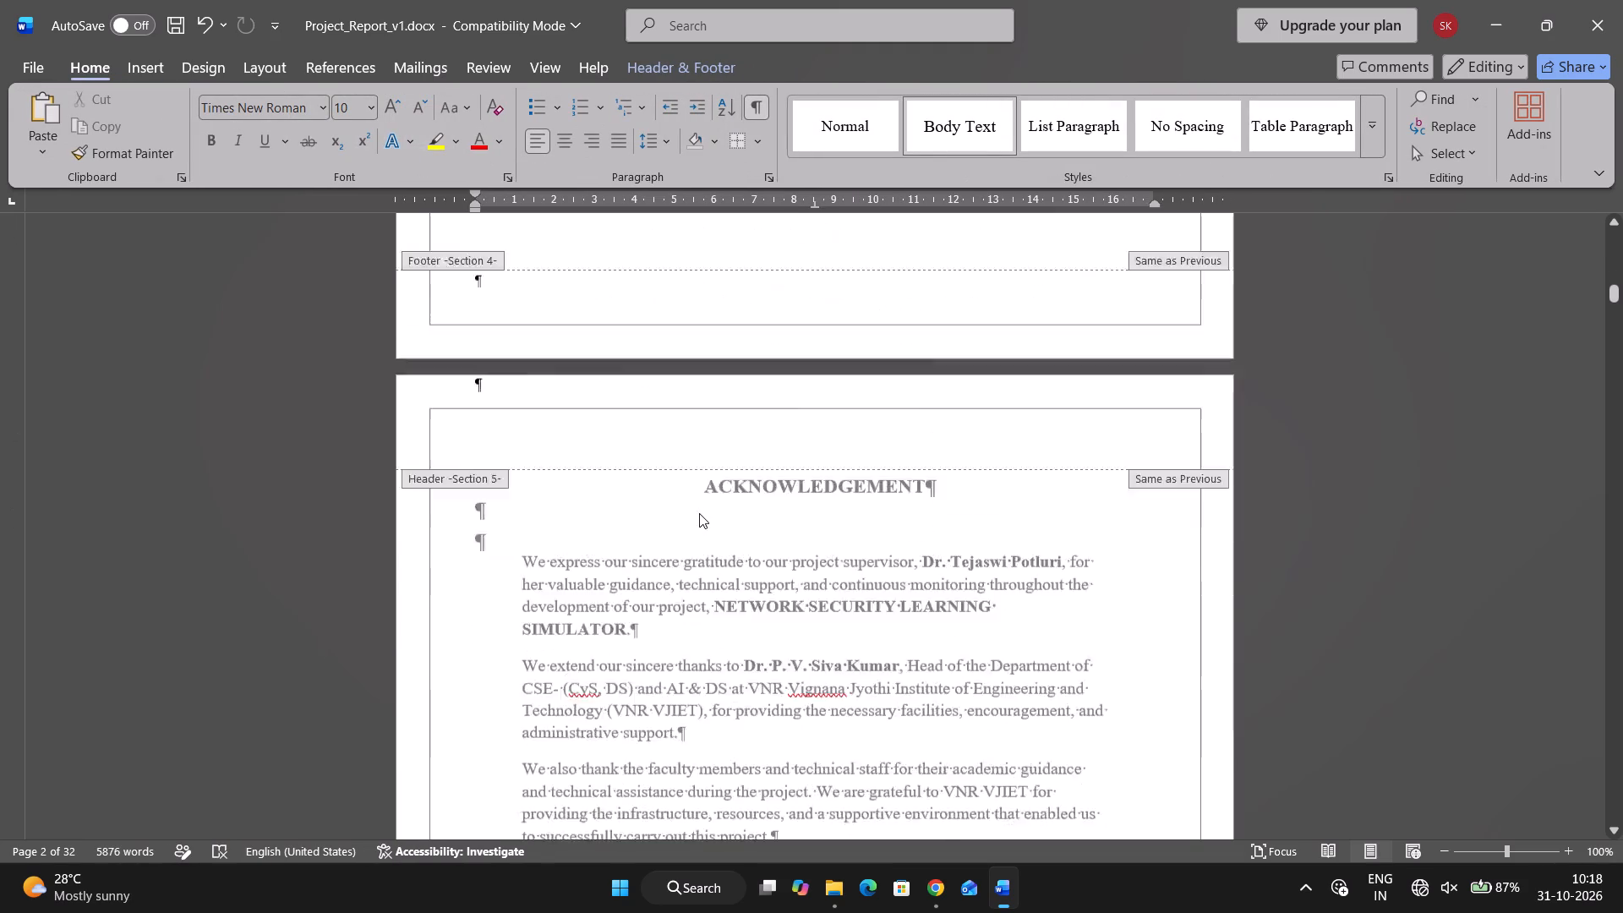
scroll(699, 513, down, 7)
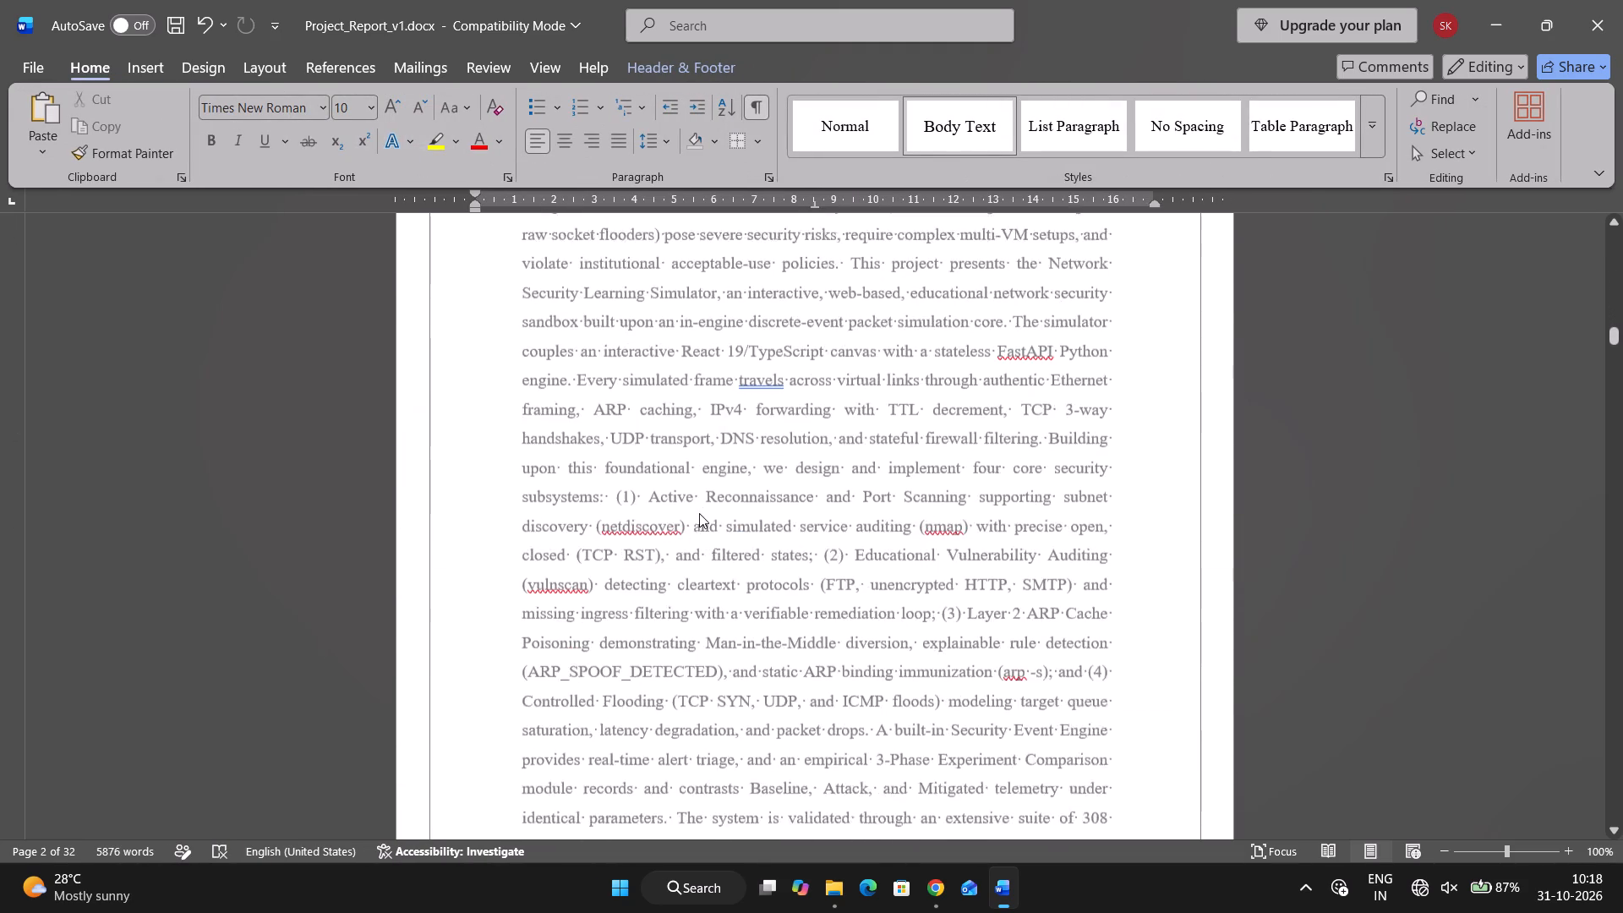
scroll(699, 513, down, 7)
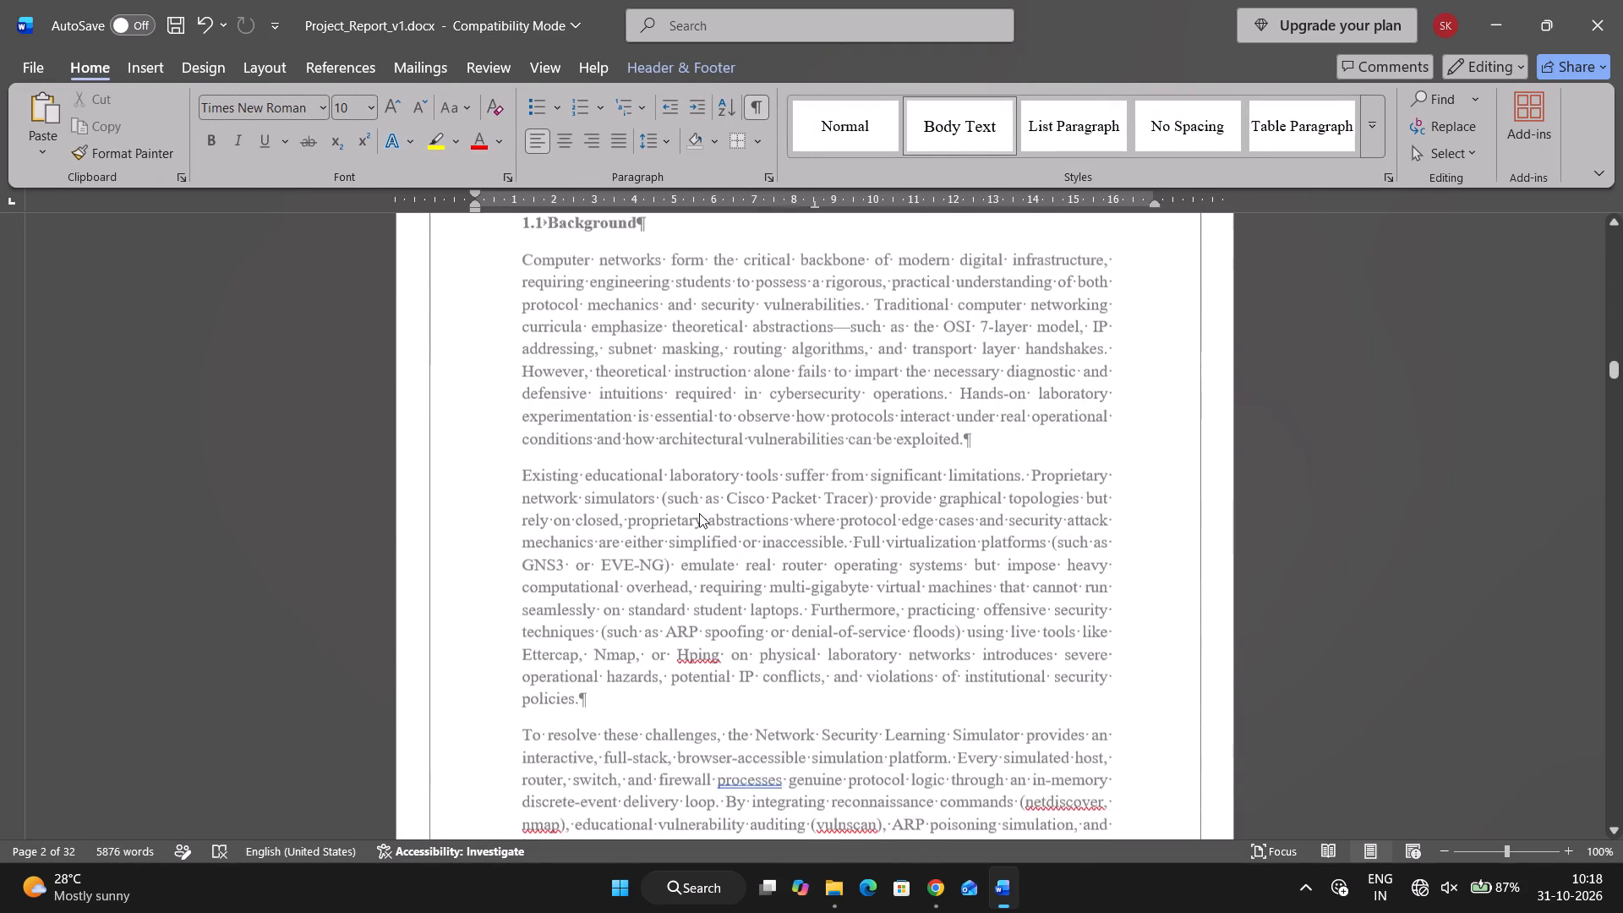
scroll(699, 513, up, 5)
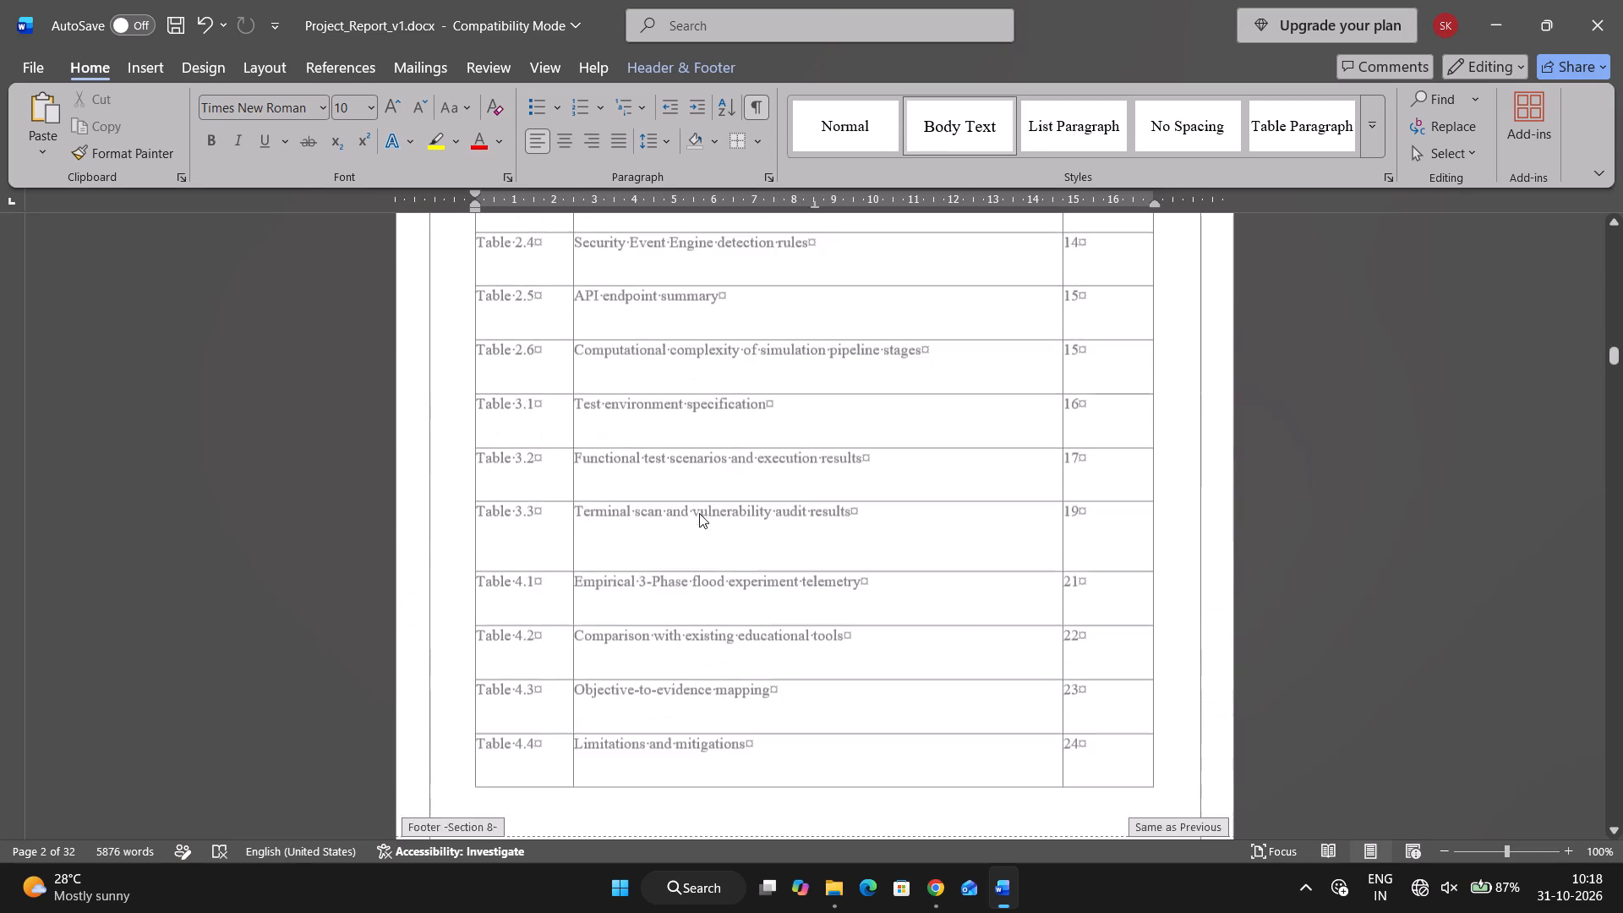
scroll(699, 513, up, 5)
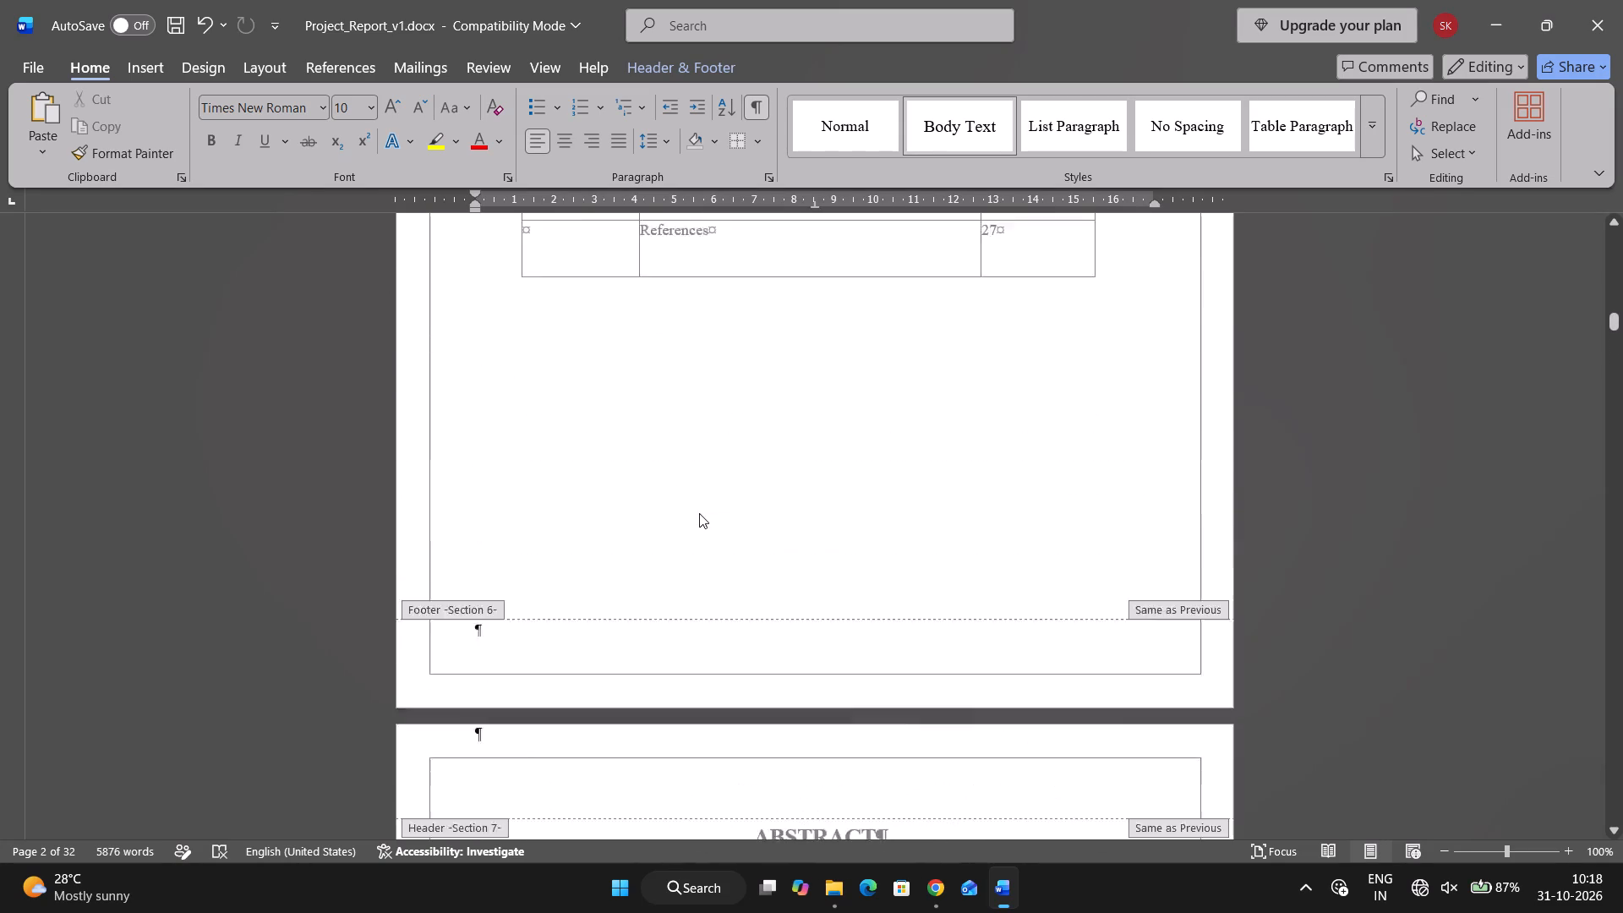
scroll(699, 513, up, 1)
scroll(699, 513, down, 1)
click(672, 480)
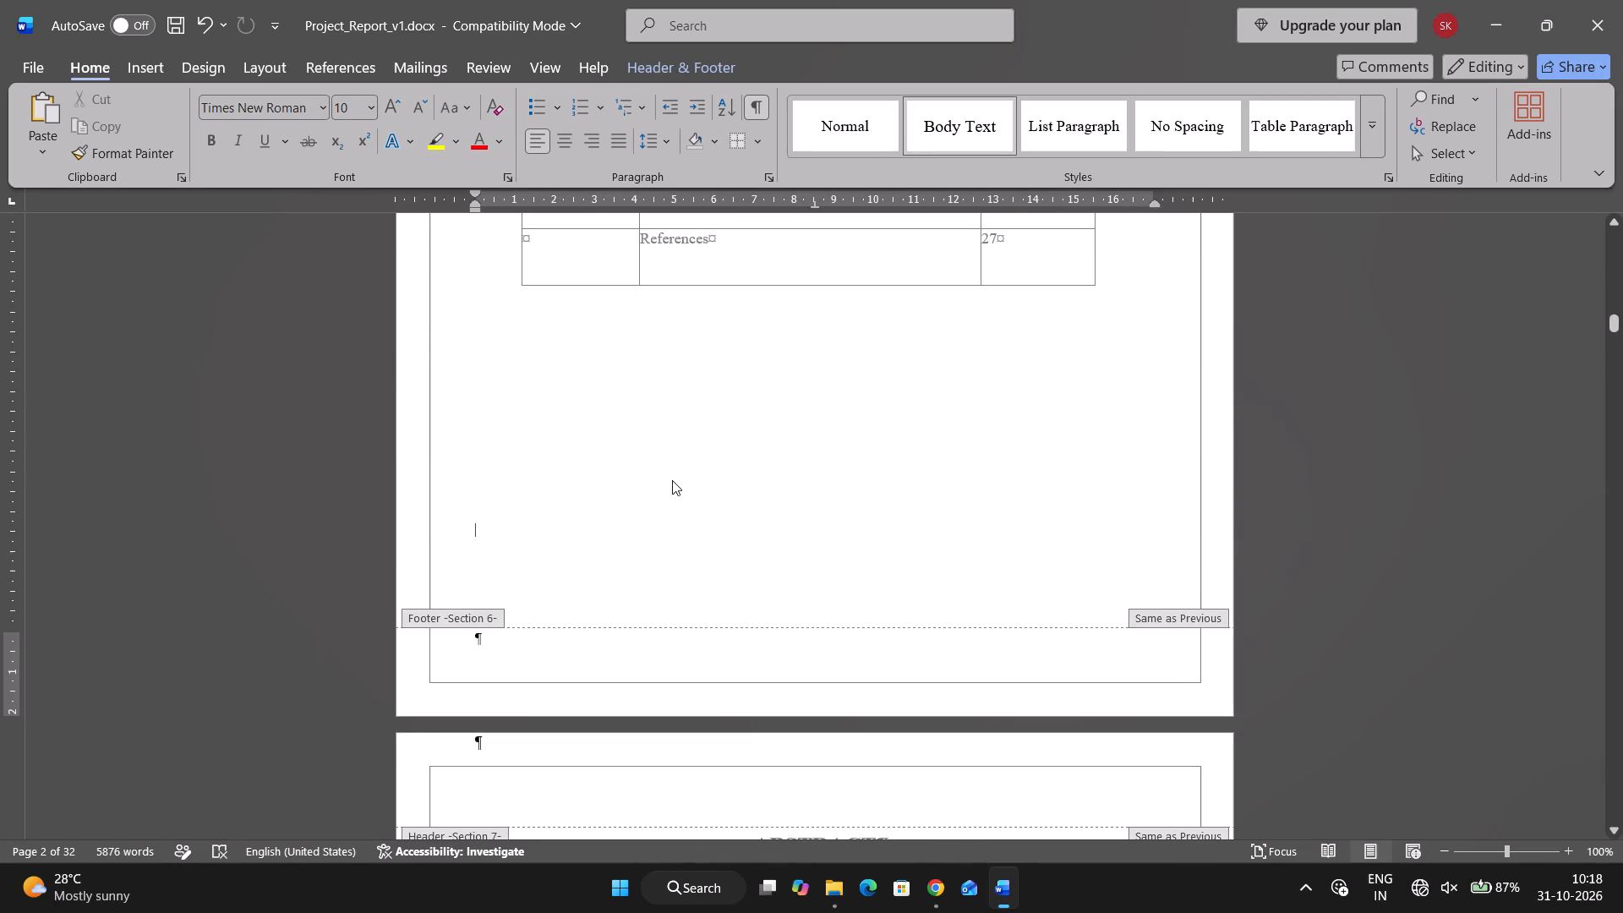
double_click(672, 480)
click(672, 480)
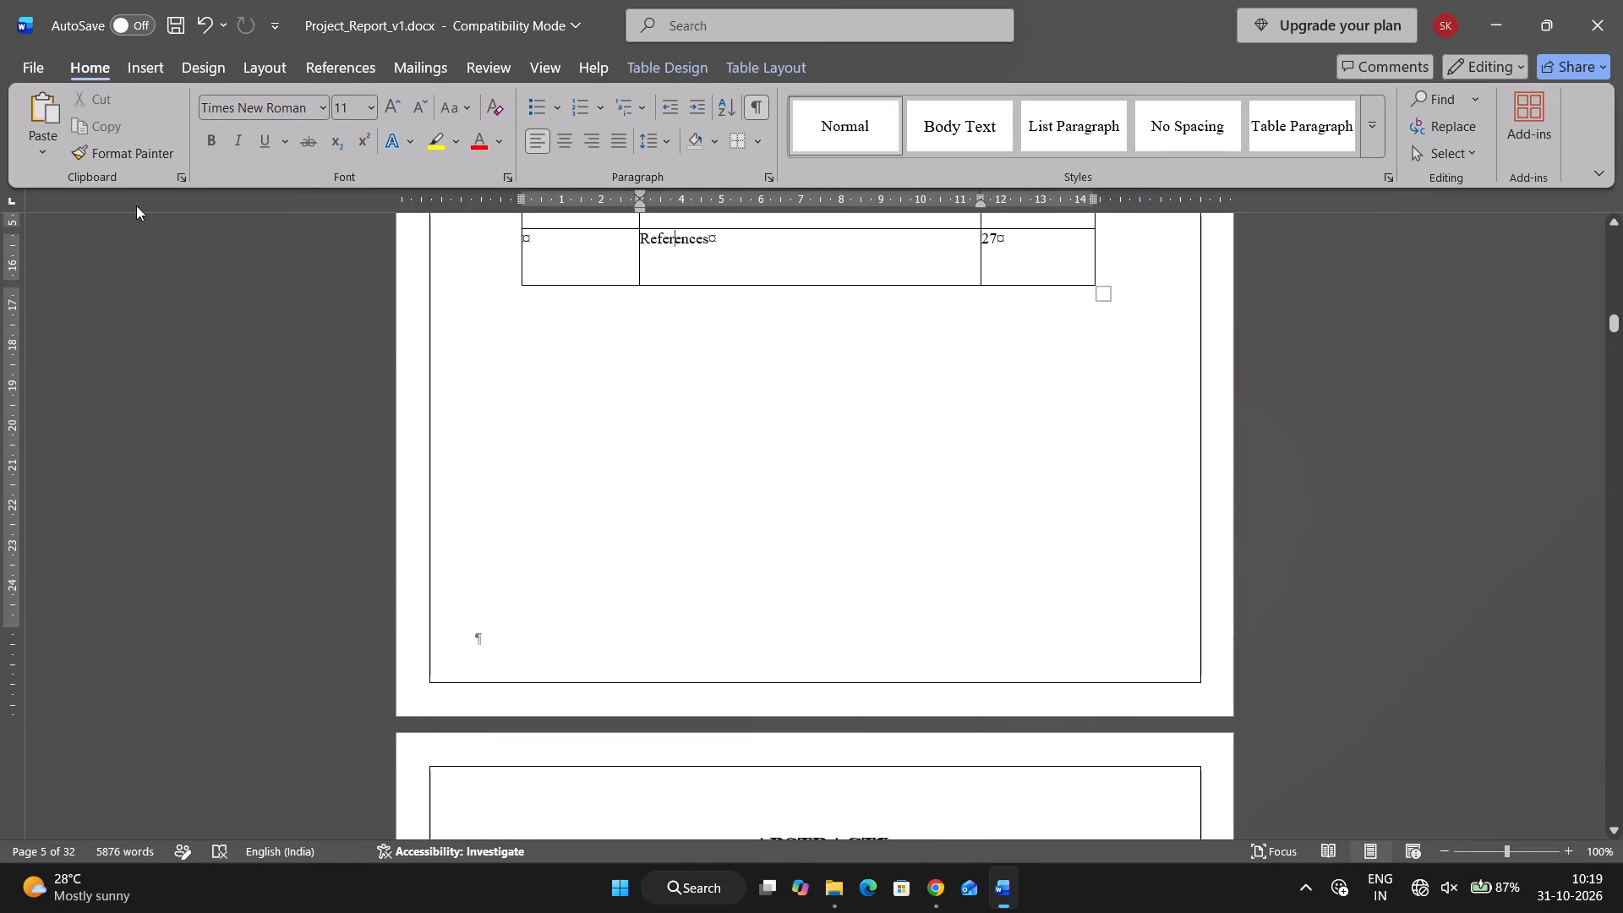
click(249, 70)
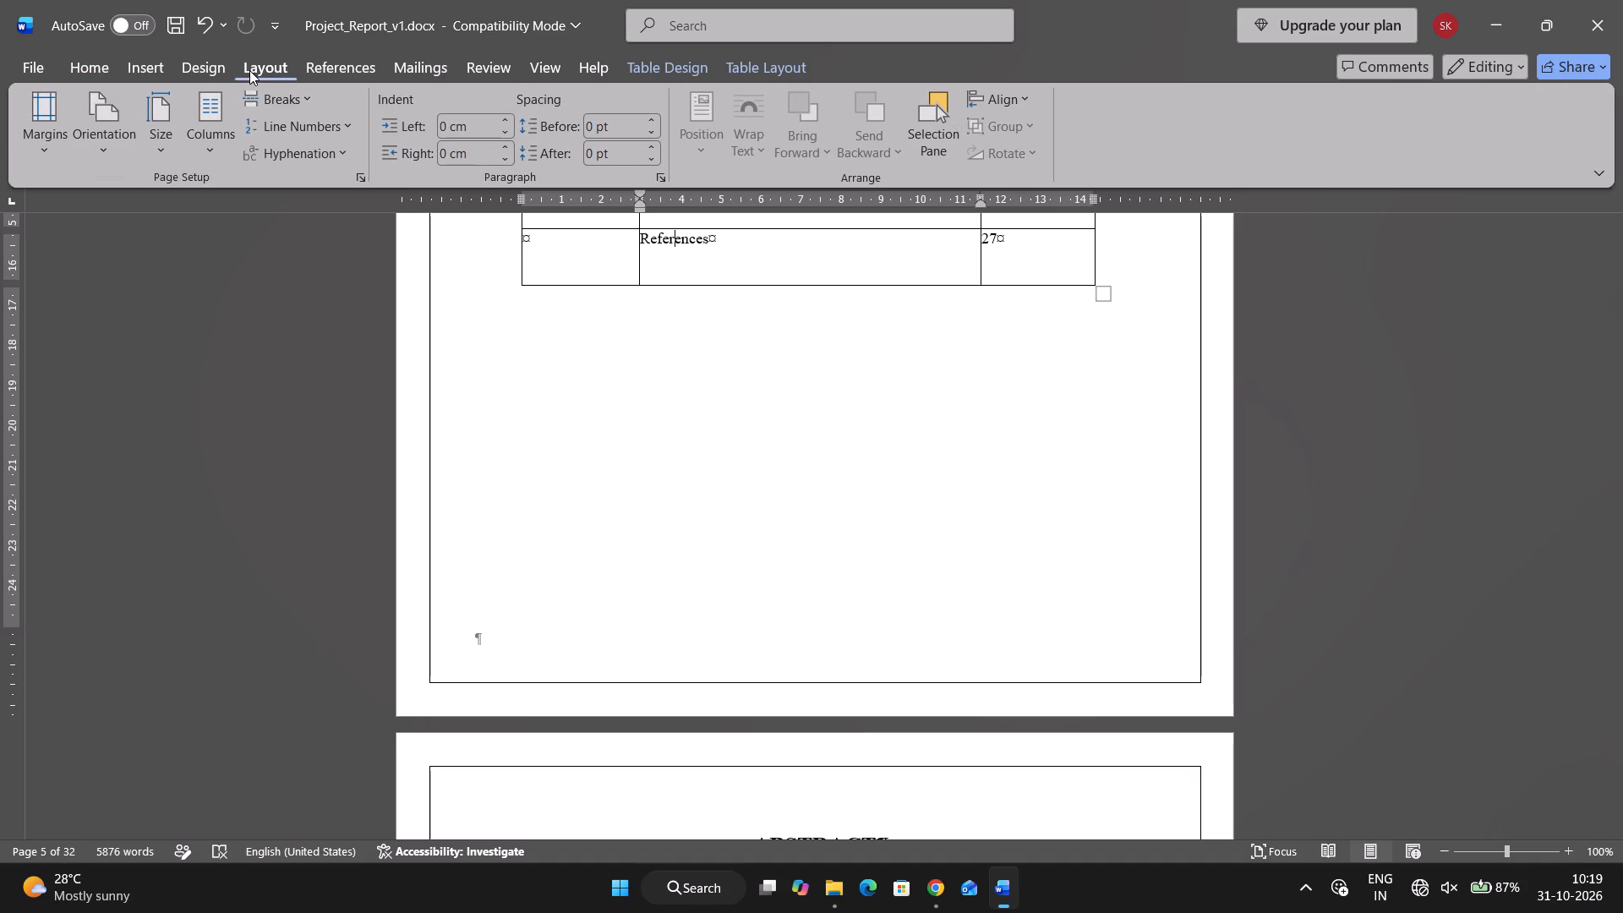
click(294, 96)
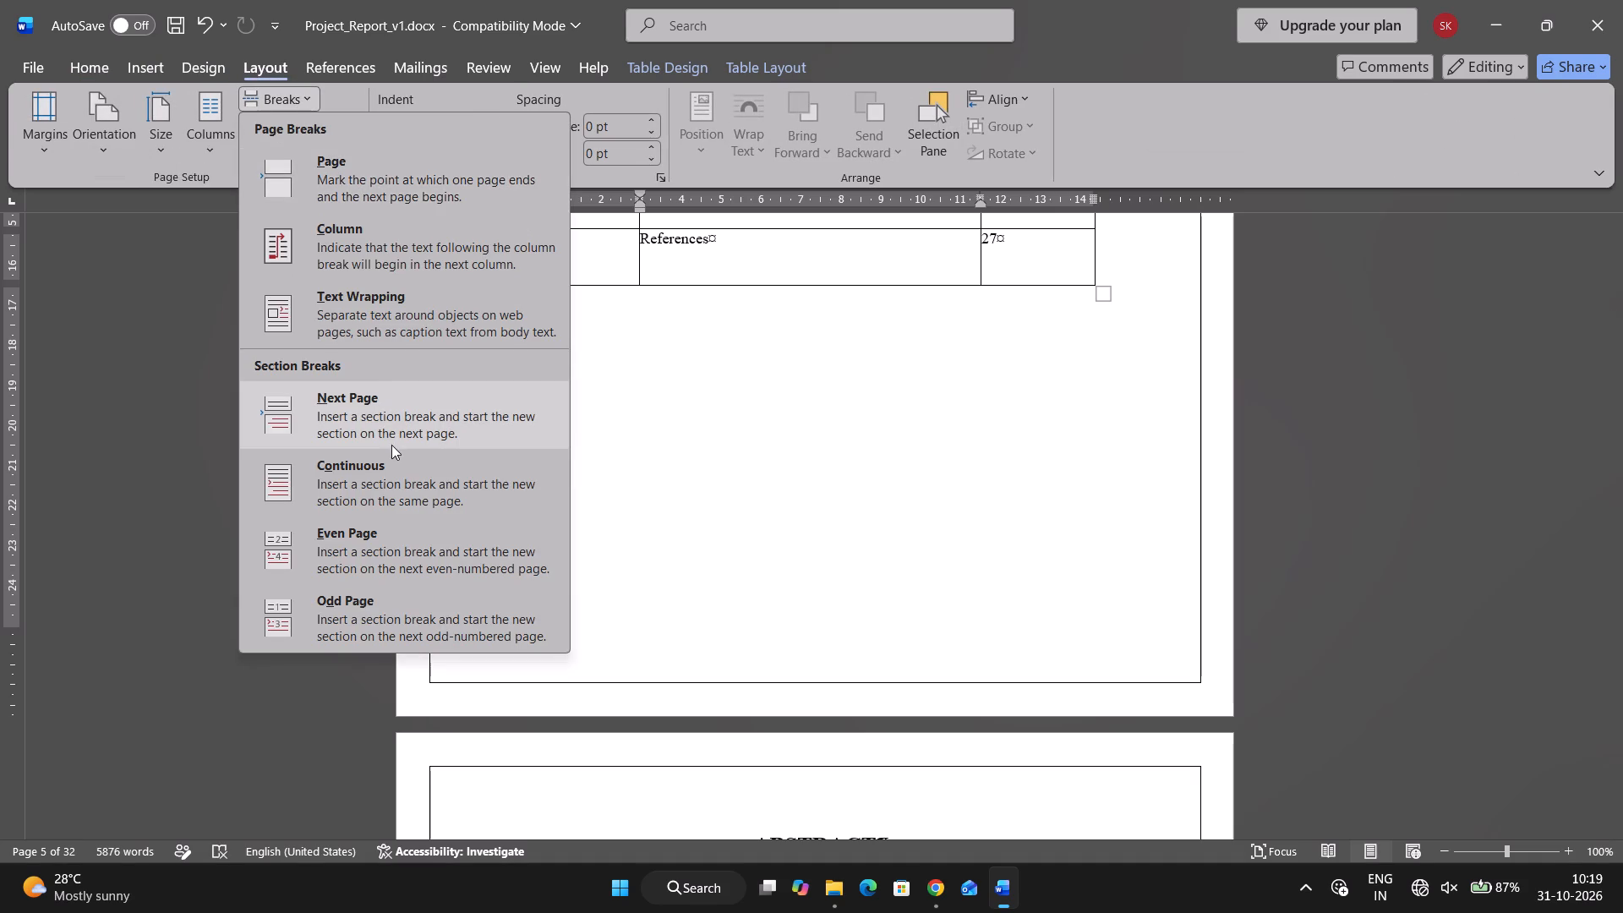
click(381, 407)
Check the layout and footers of the front pages between the declaration and the table of contents.
scroll(620, 577, up, 1)
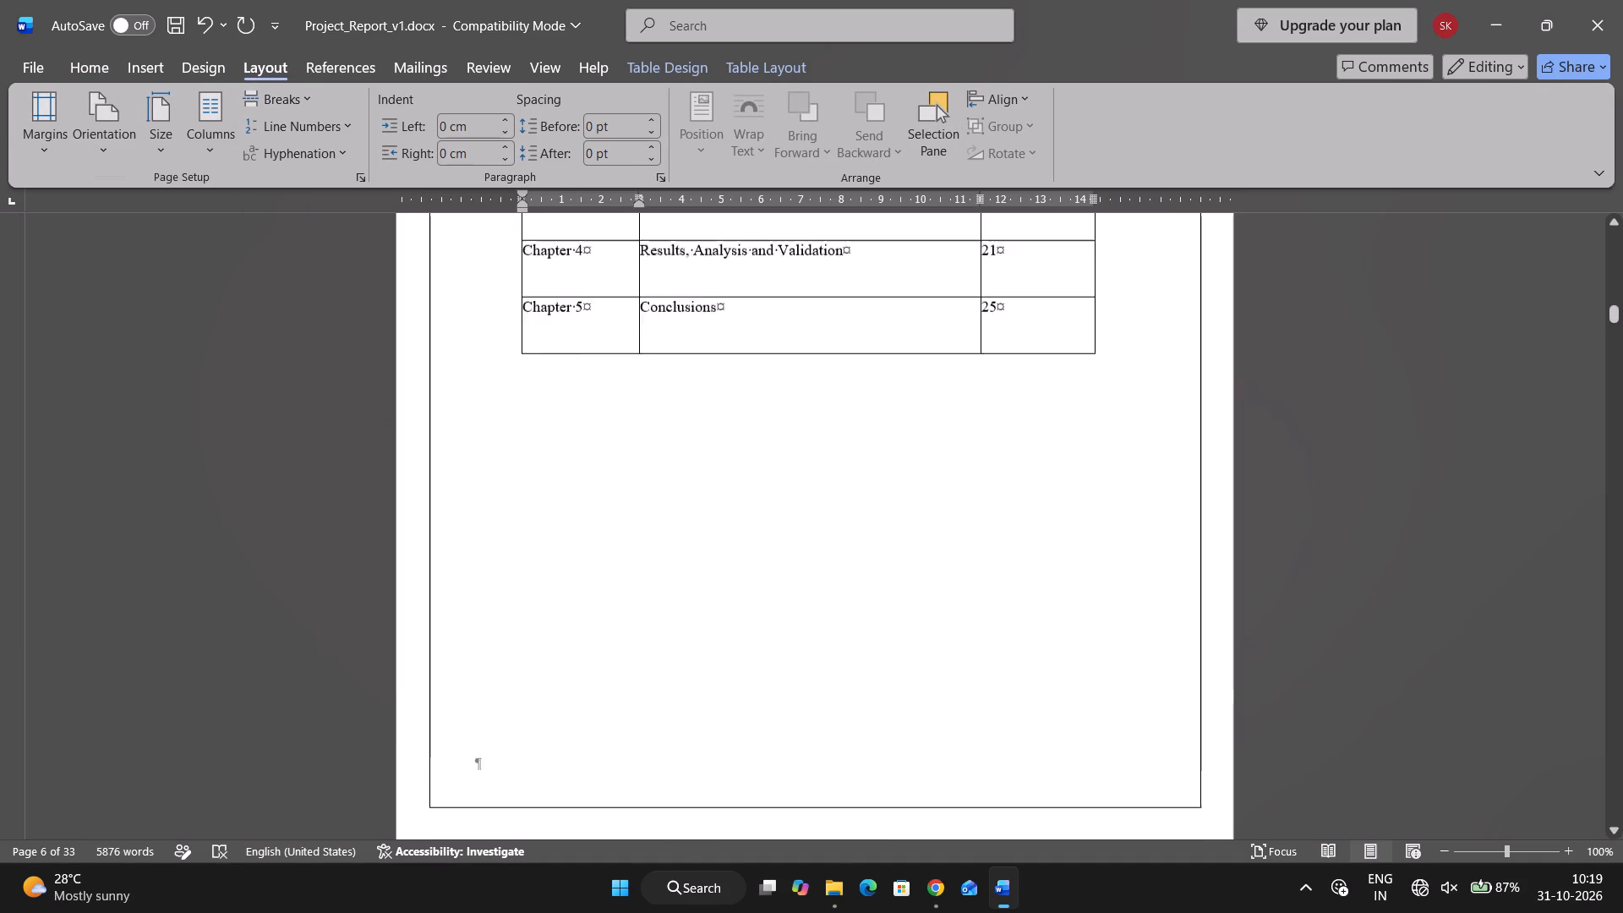
scroll(620, 577, up, 1)
scroll(620, 577, down, 3)
scroll(620, 577, up, 4)
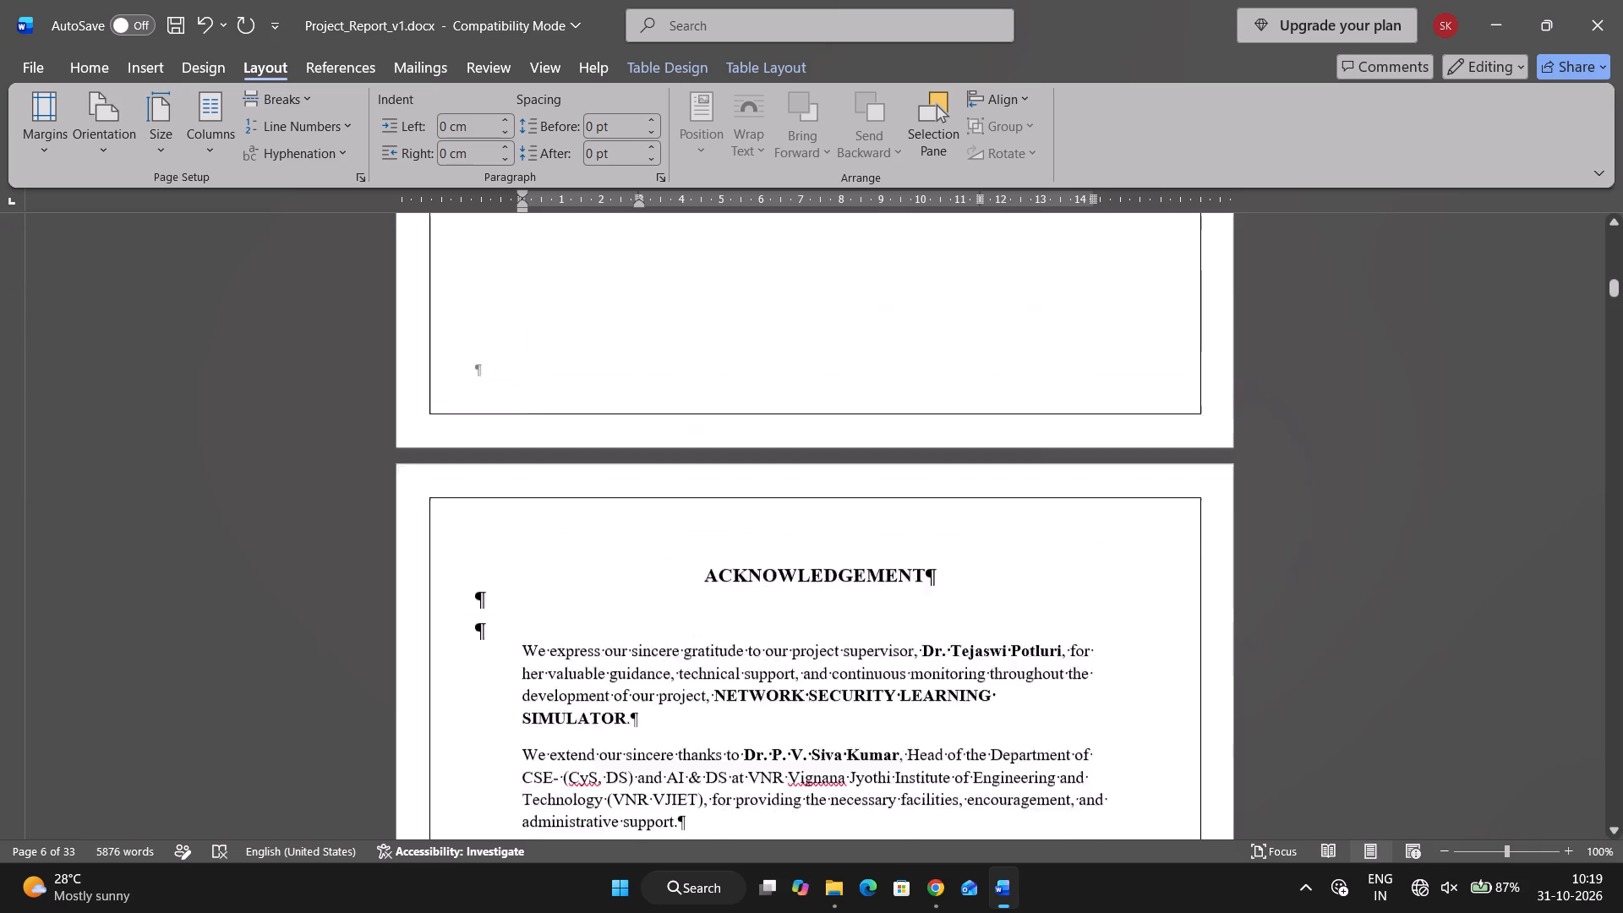
scroll(620, 577, up, 6)
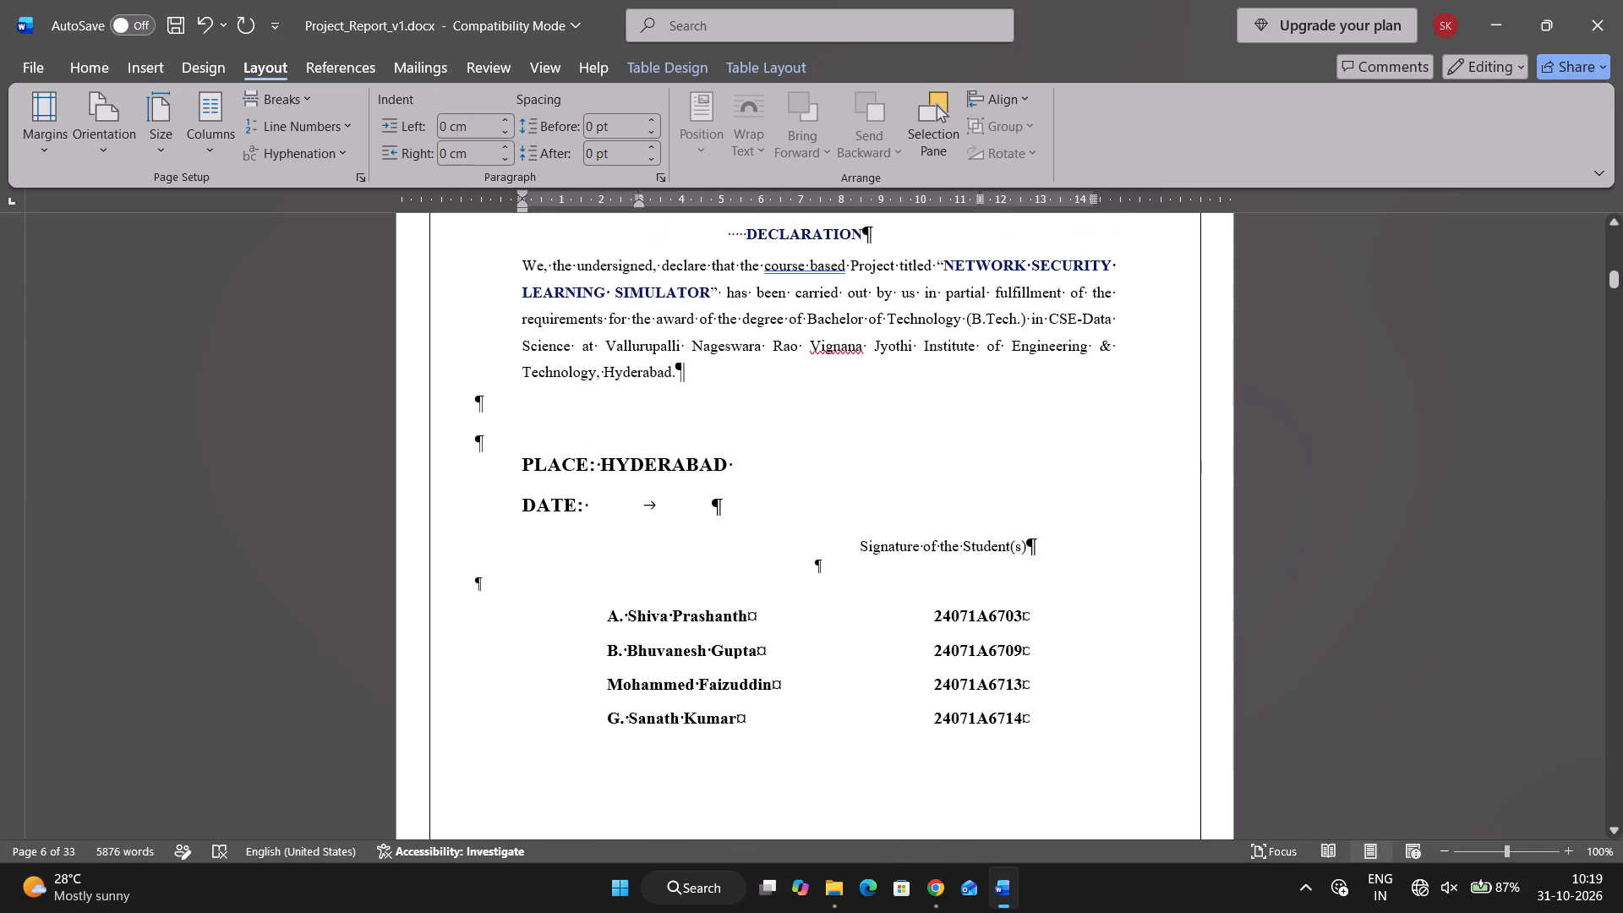
scroll(620, 577, up, 1)
scroll(620, 577, down, 4)
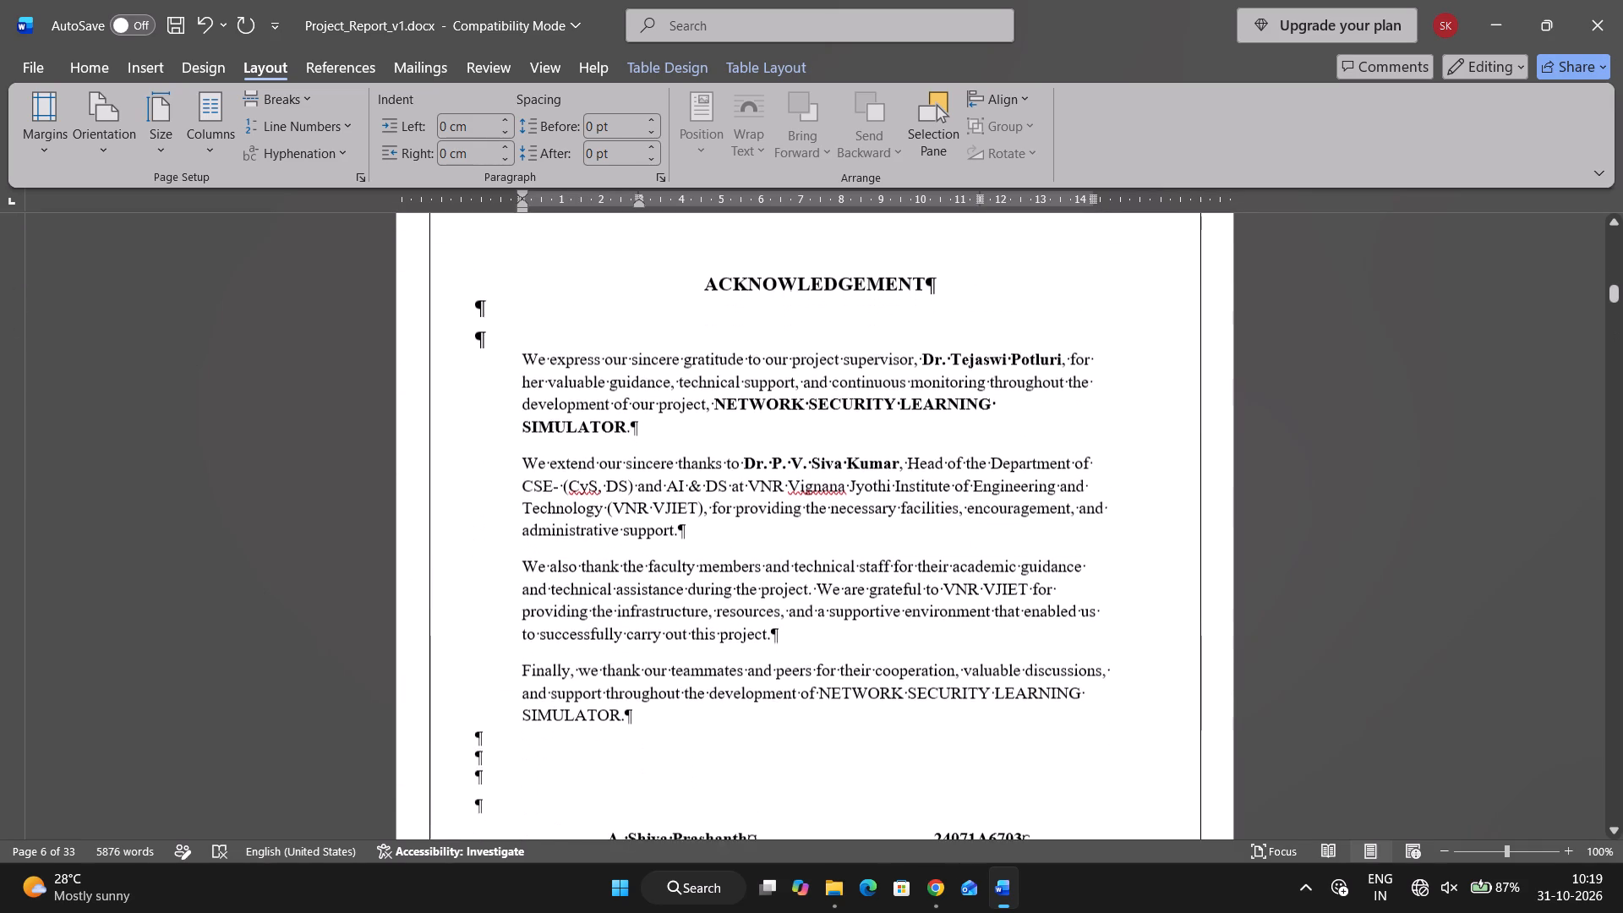
scroll(620, 577, down, 6)
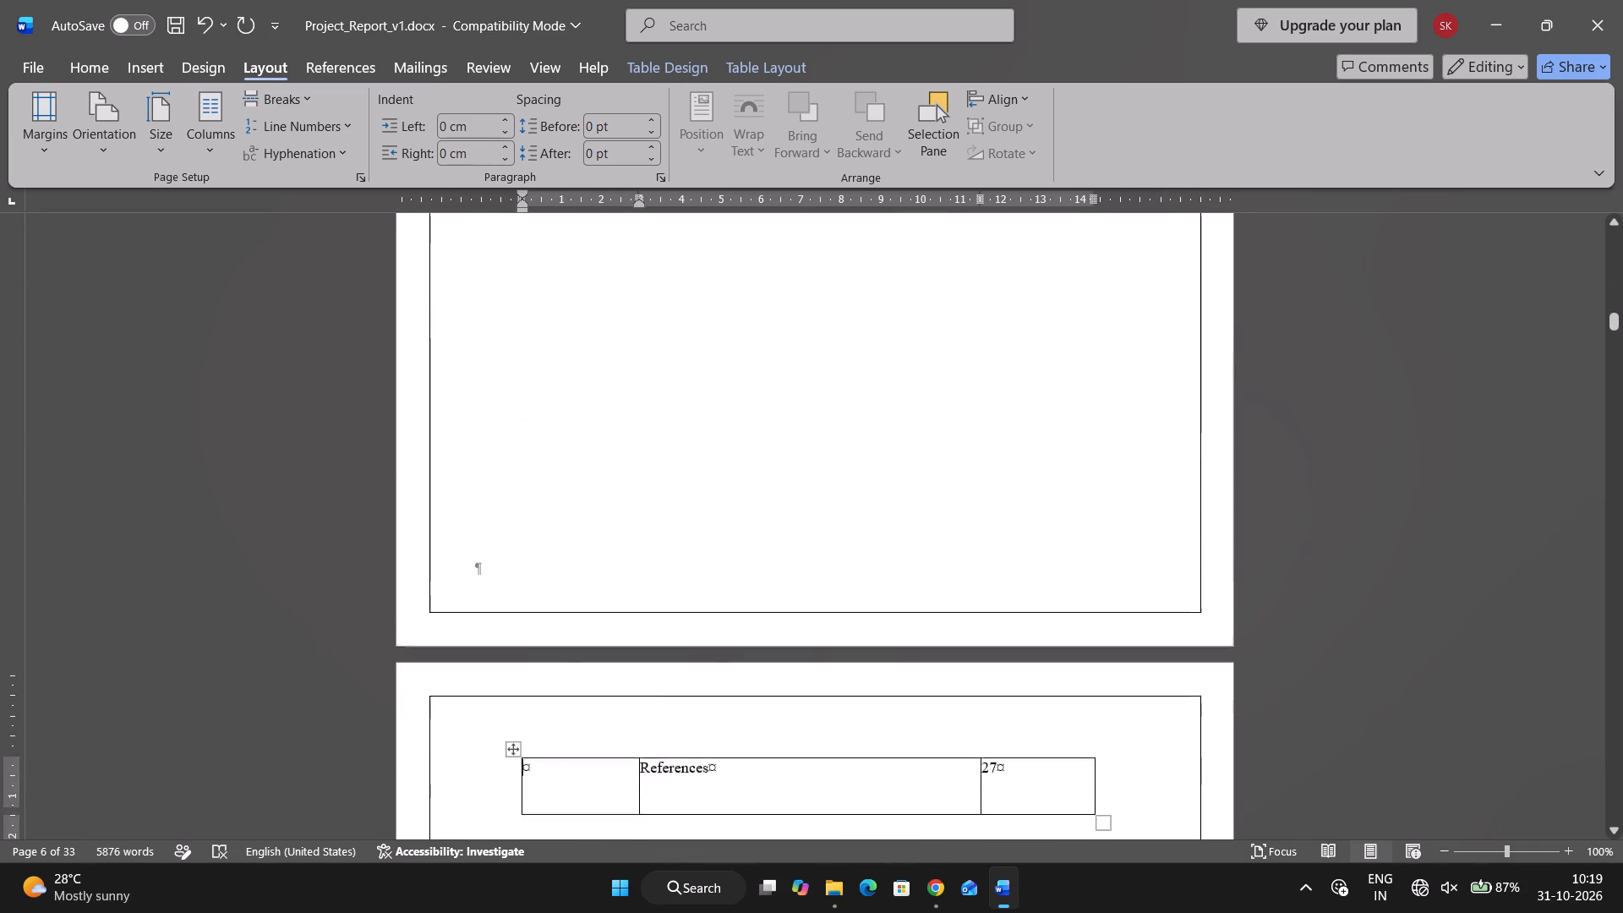
Undo the section break inserted at the References row of the table of contents.
scroll(620, 577, down, 3)
scroll(620, 577, up, 1)
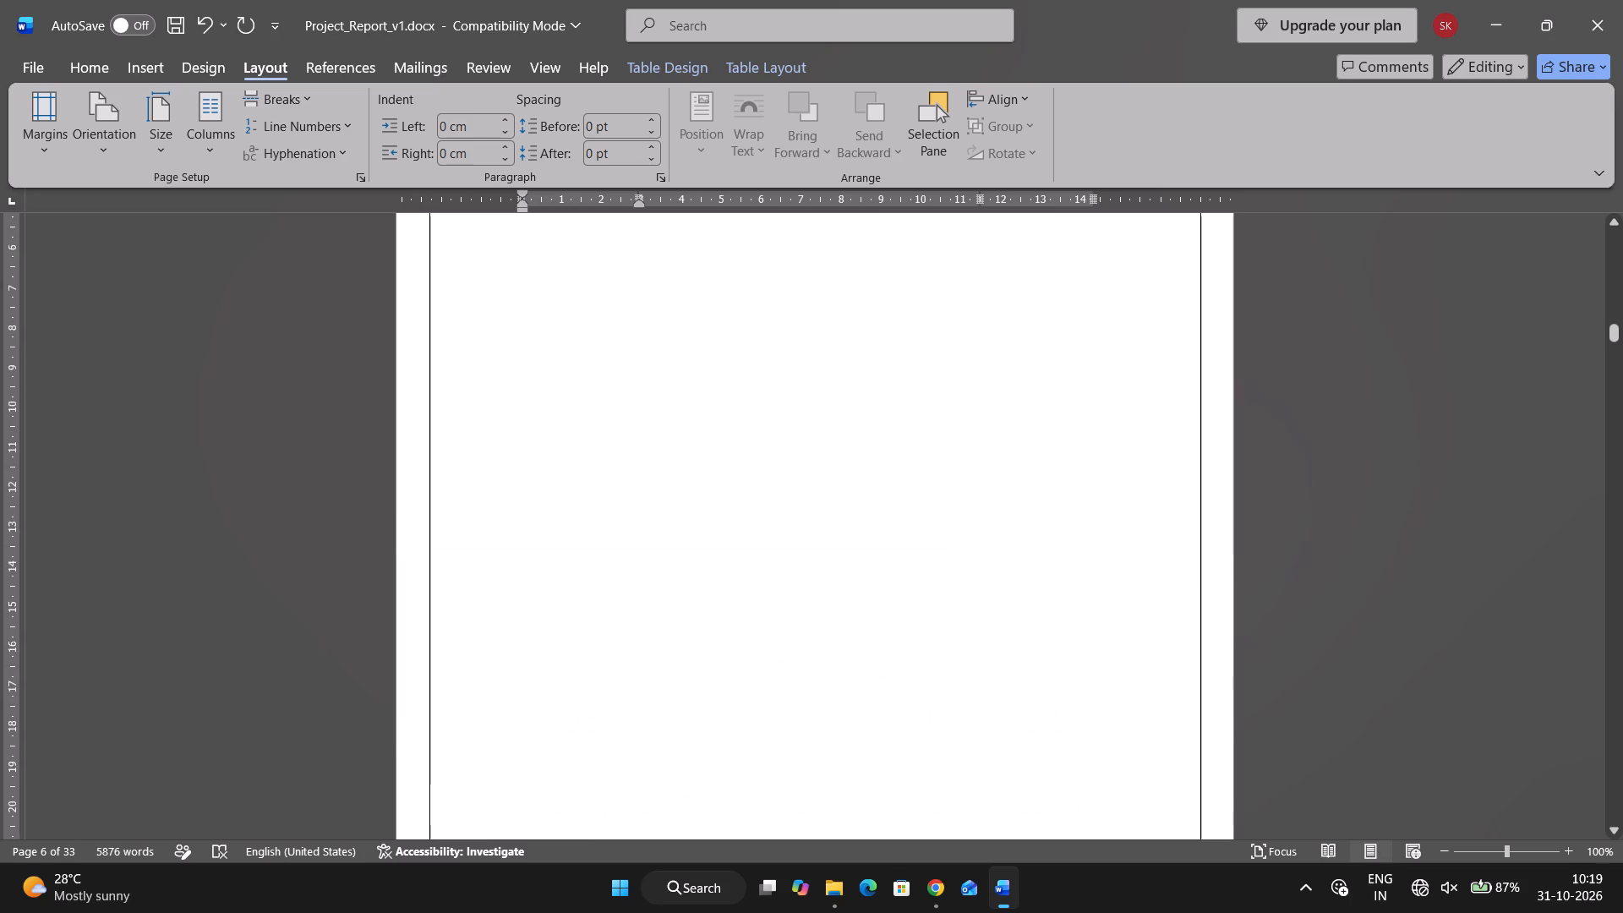
scroll(620, 577, up, 2)
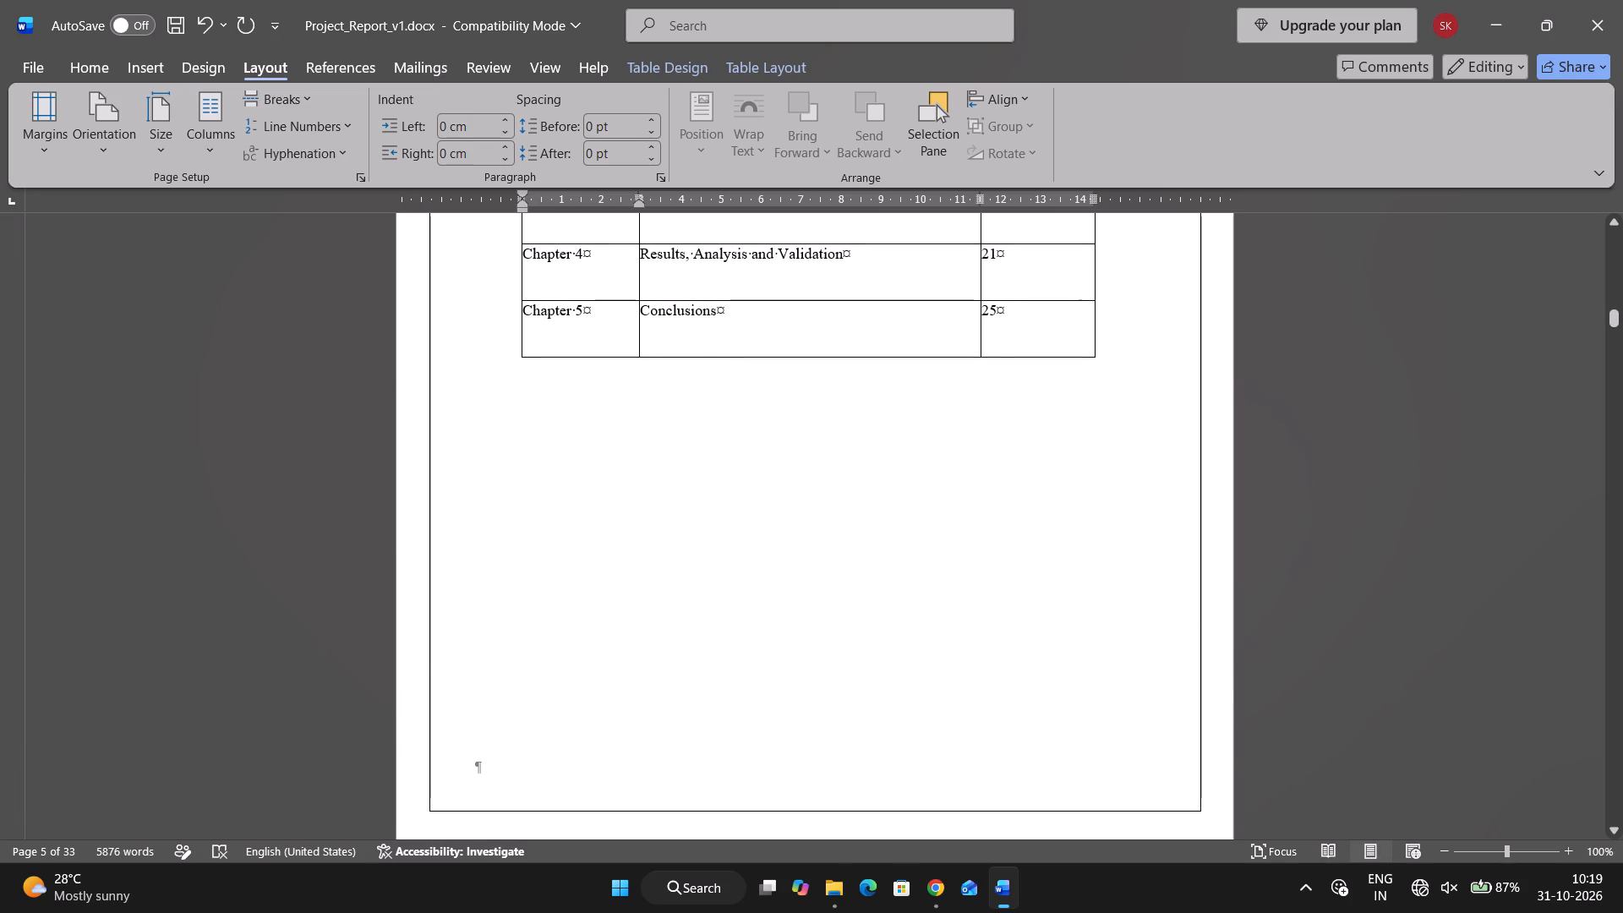
key(ctrl+z)
scroll(666, 543, down, 3)
scroll(666, 543, up, 1)
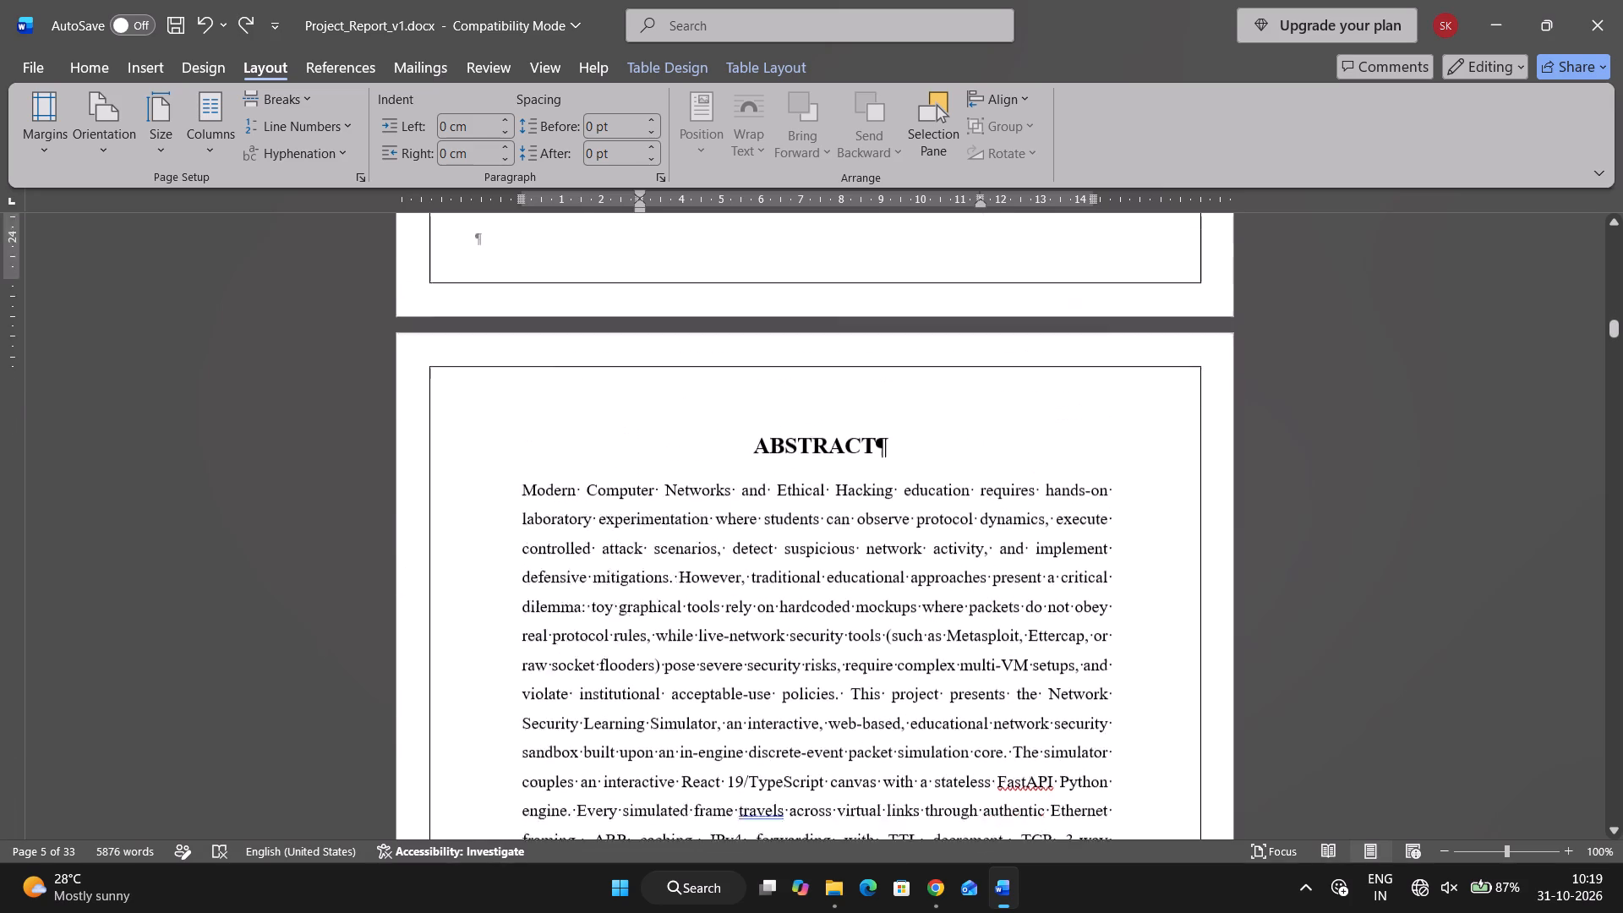
scroll(666, 543, up, 1)
scroll(689, 344, up, 1)
click(684, 379)
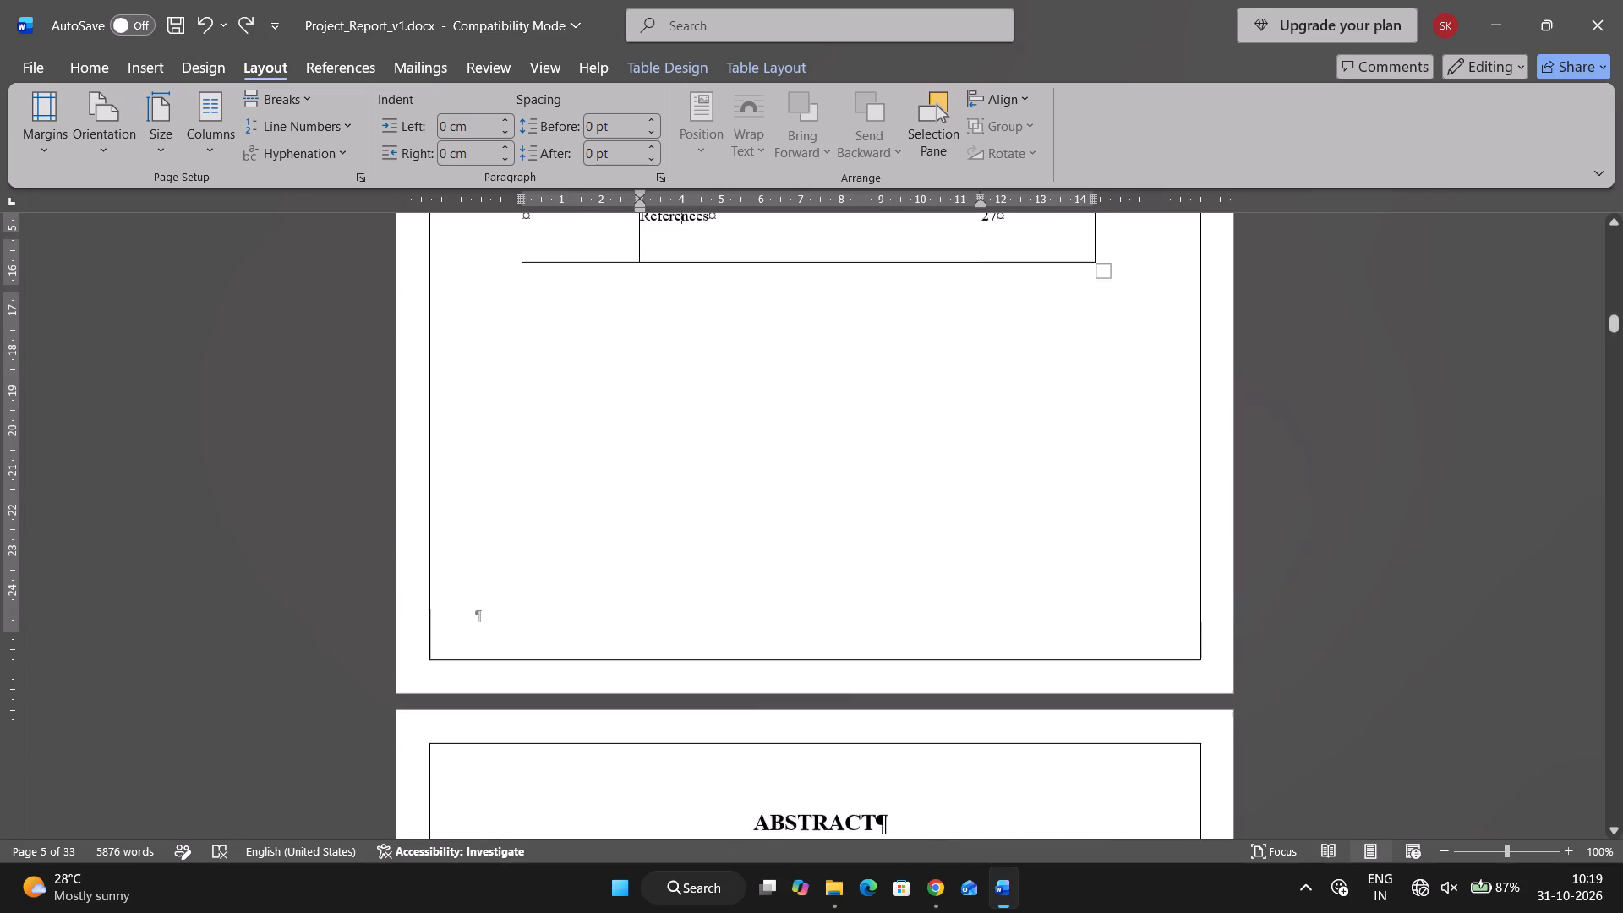
double_click(638, 446)
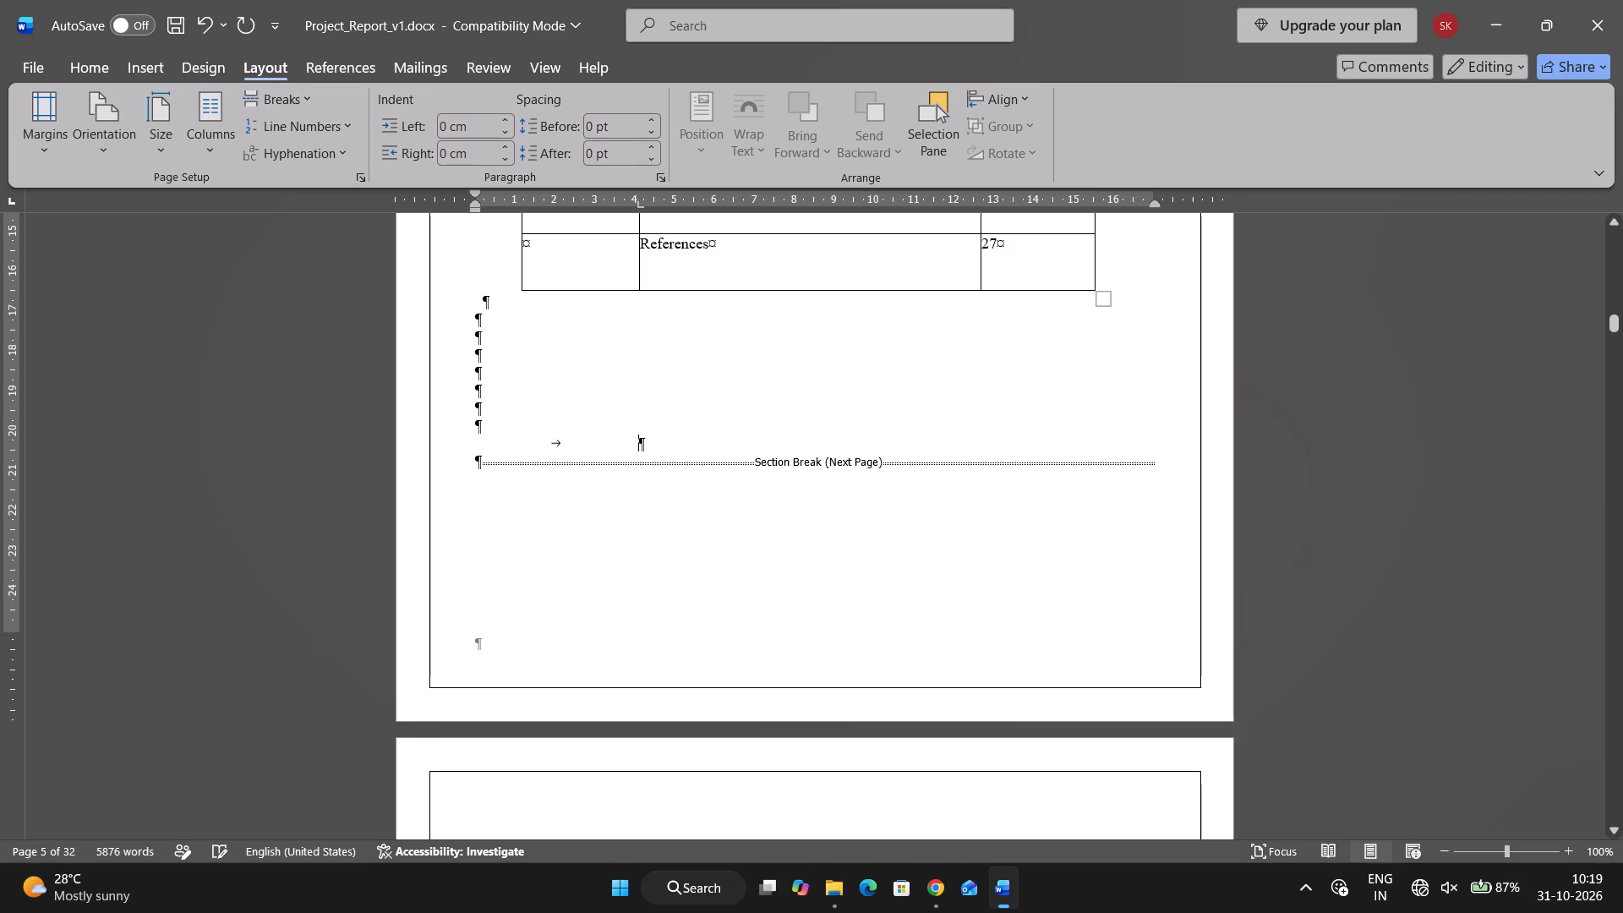
Delete the Next Page section break after the abstract's keywords, before the List of Tables.
scroll(697, 483, down, 2)
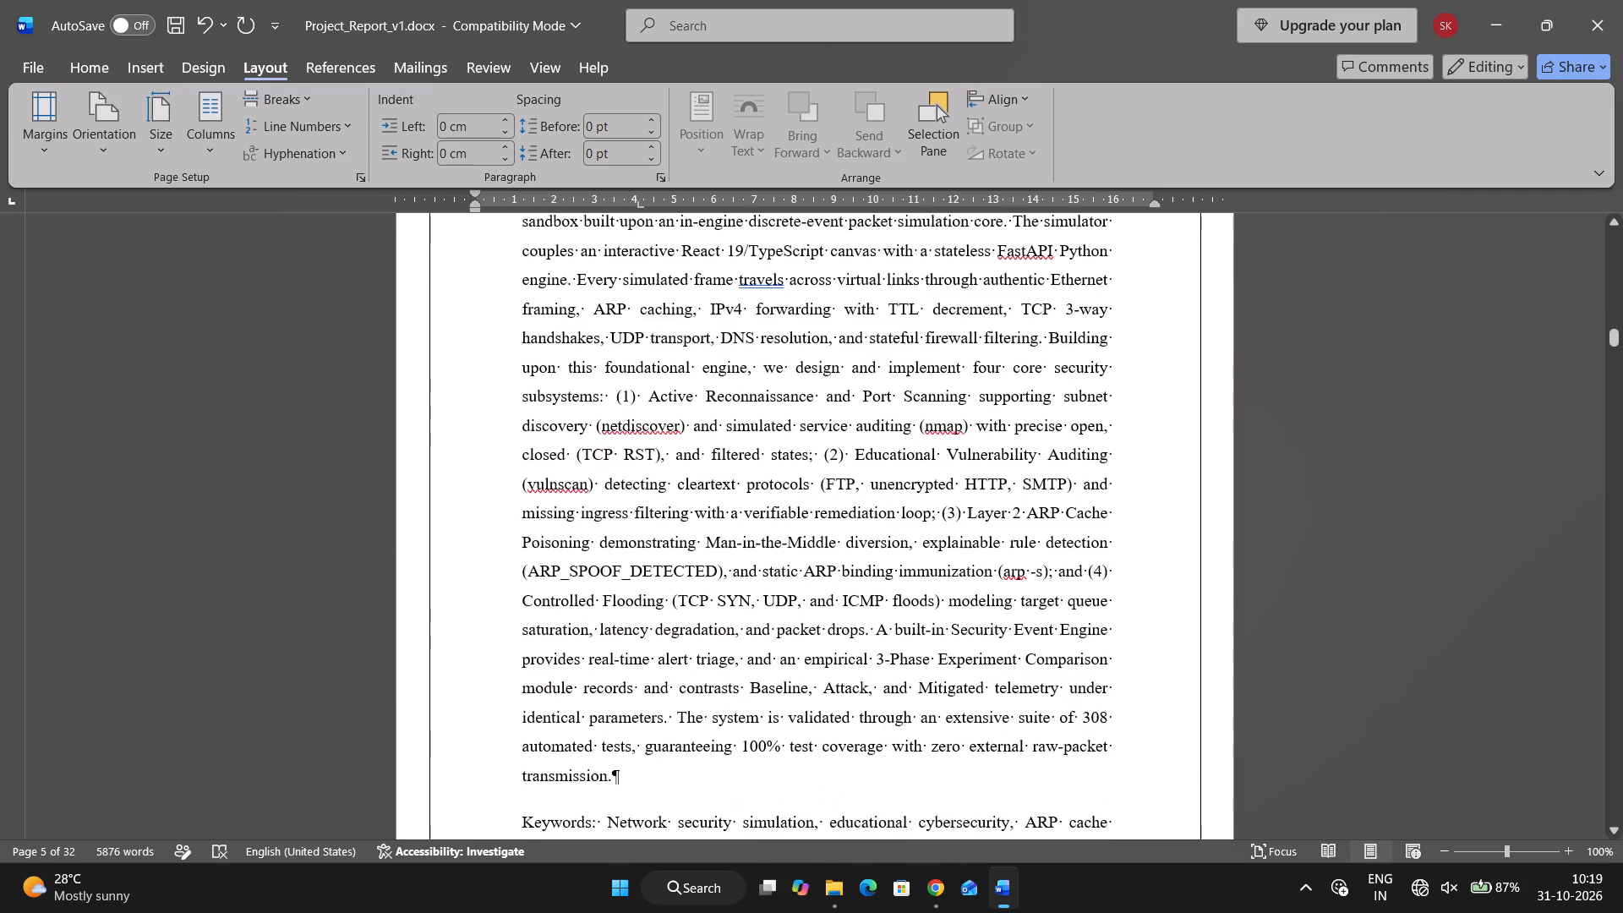
scroll(697, 483, down, 1)
scroll(770, 499, down, 1)
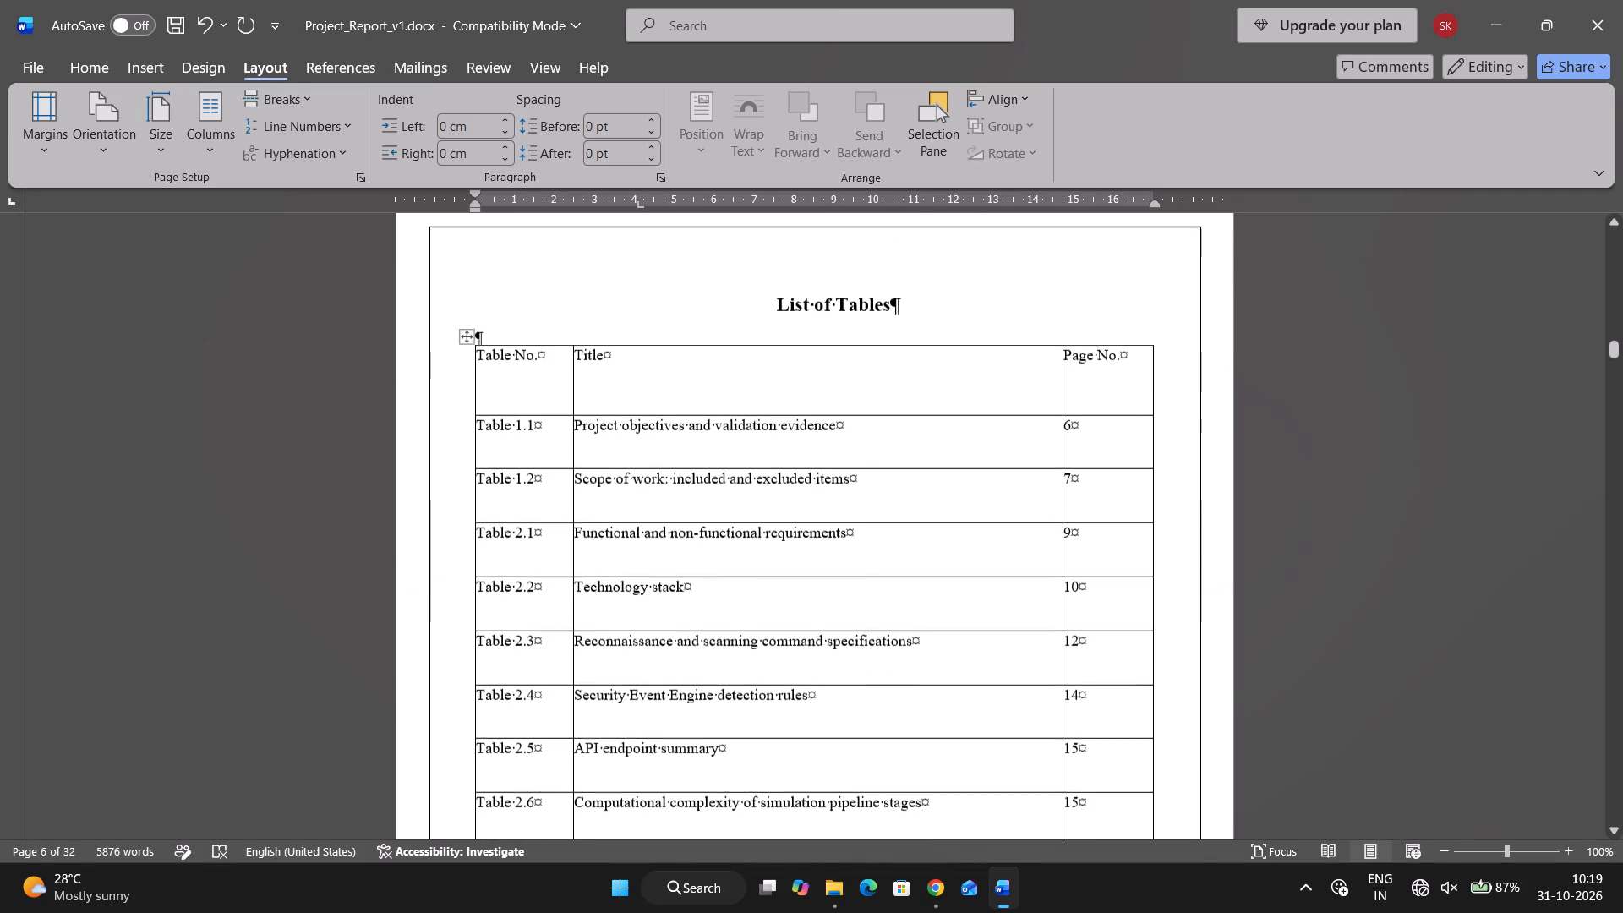
scroll(770, 499, down, 2)
scroll(770, 499, up, 3)
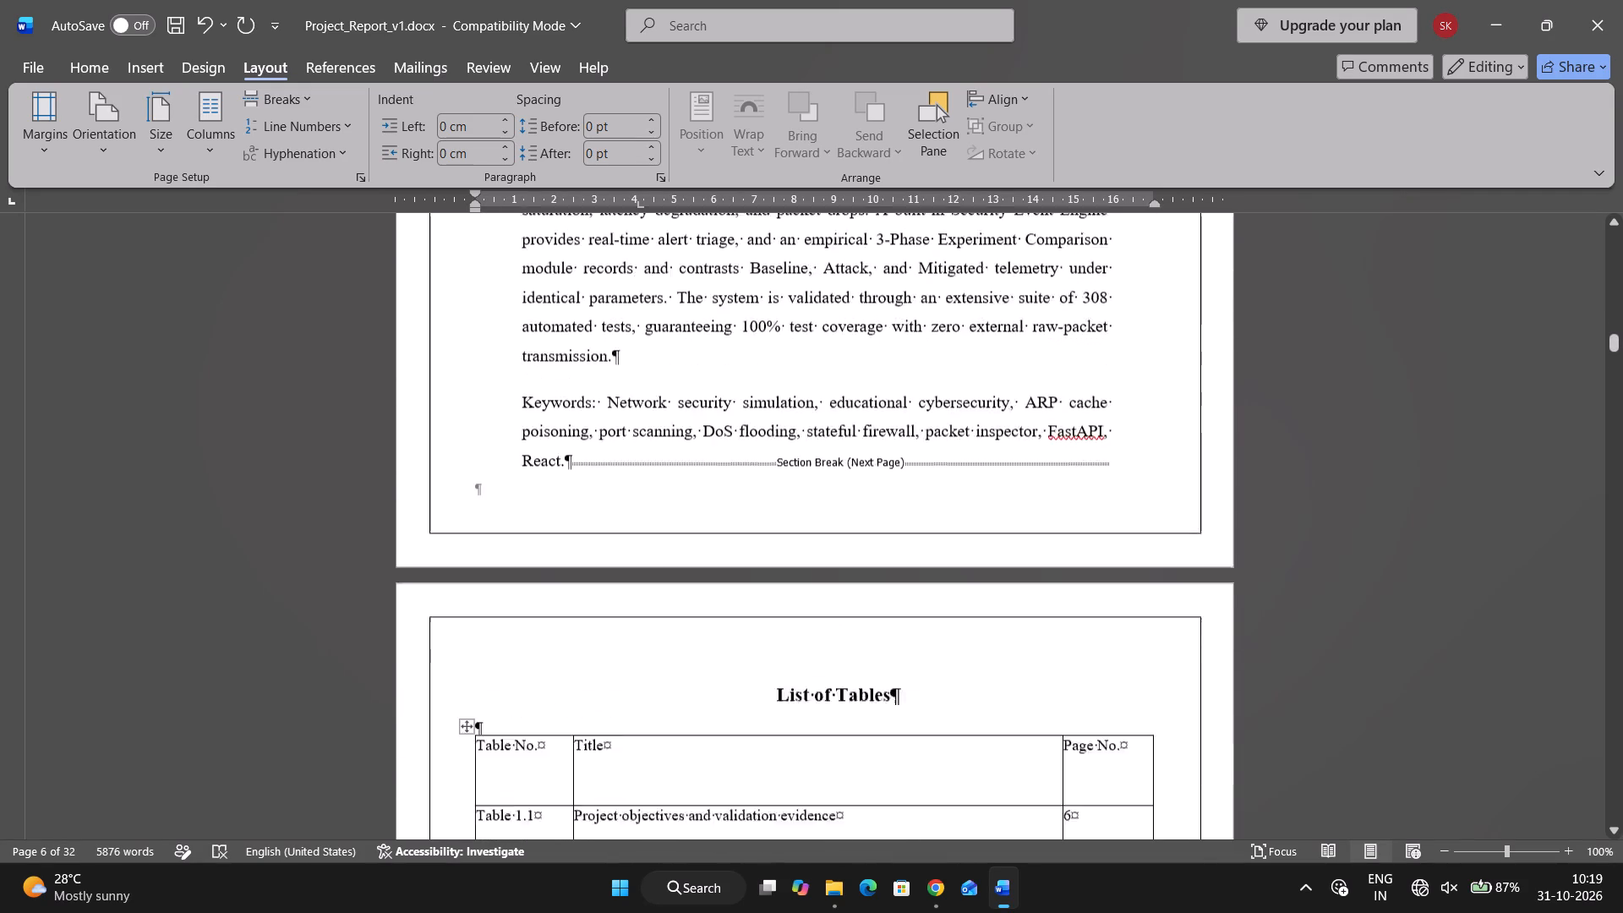
scroll(770, 499, up, 2)
scroll(770, 499, down, 2)
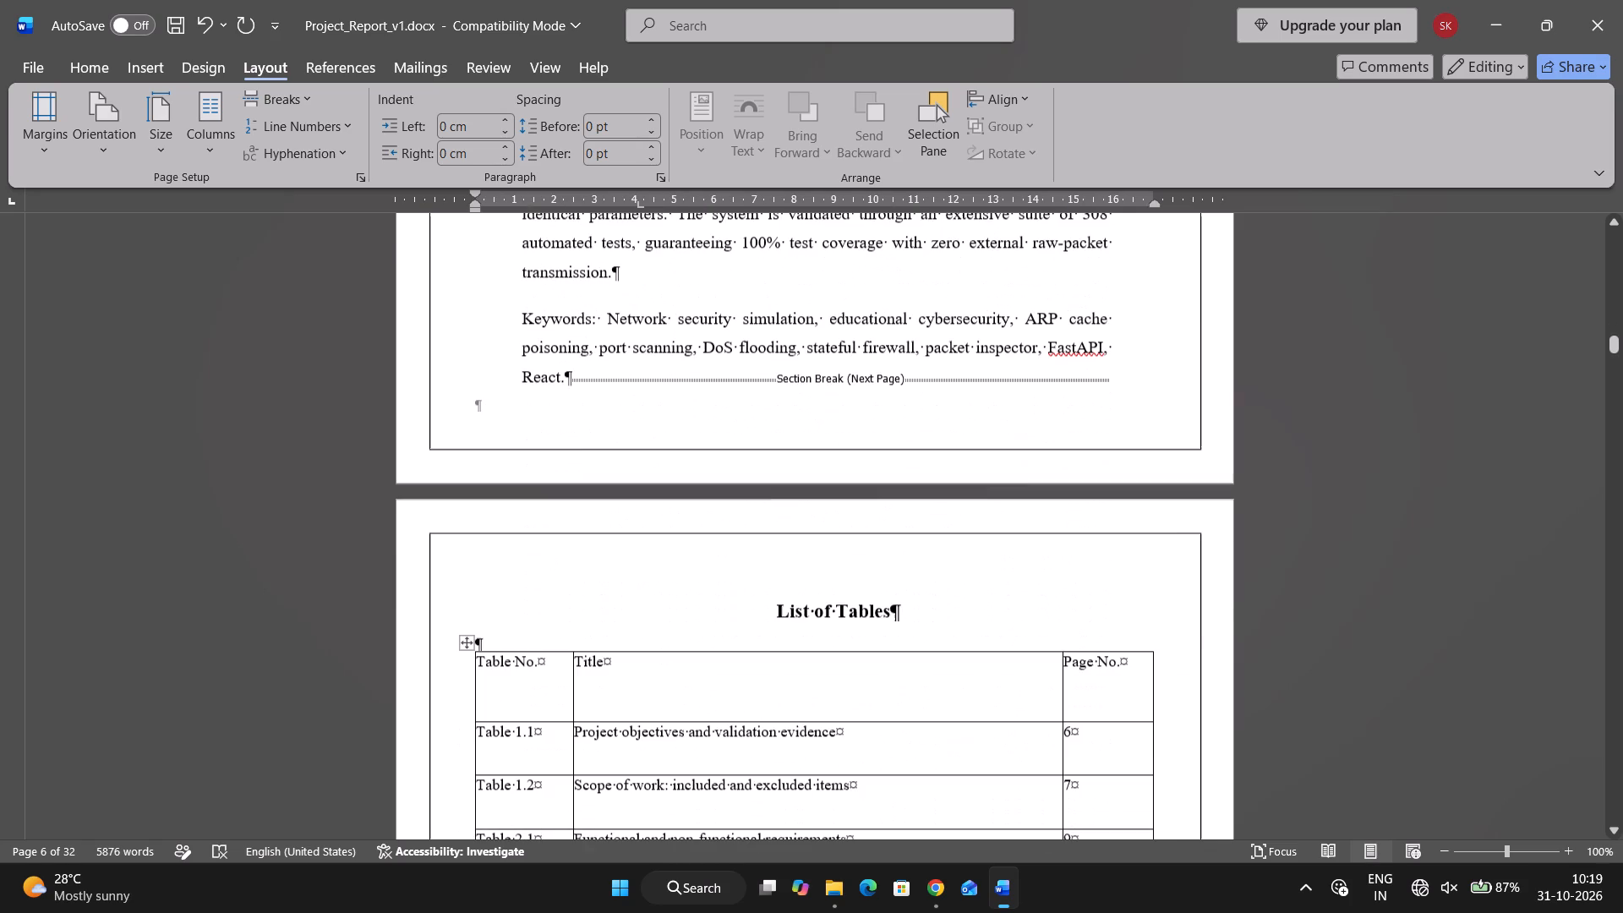
scroll(770, 499, down, 1)
double_click(795, 374)
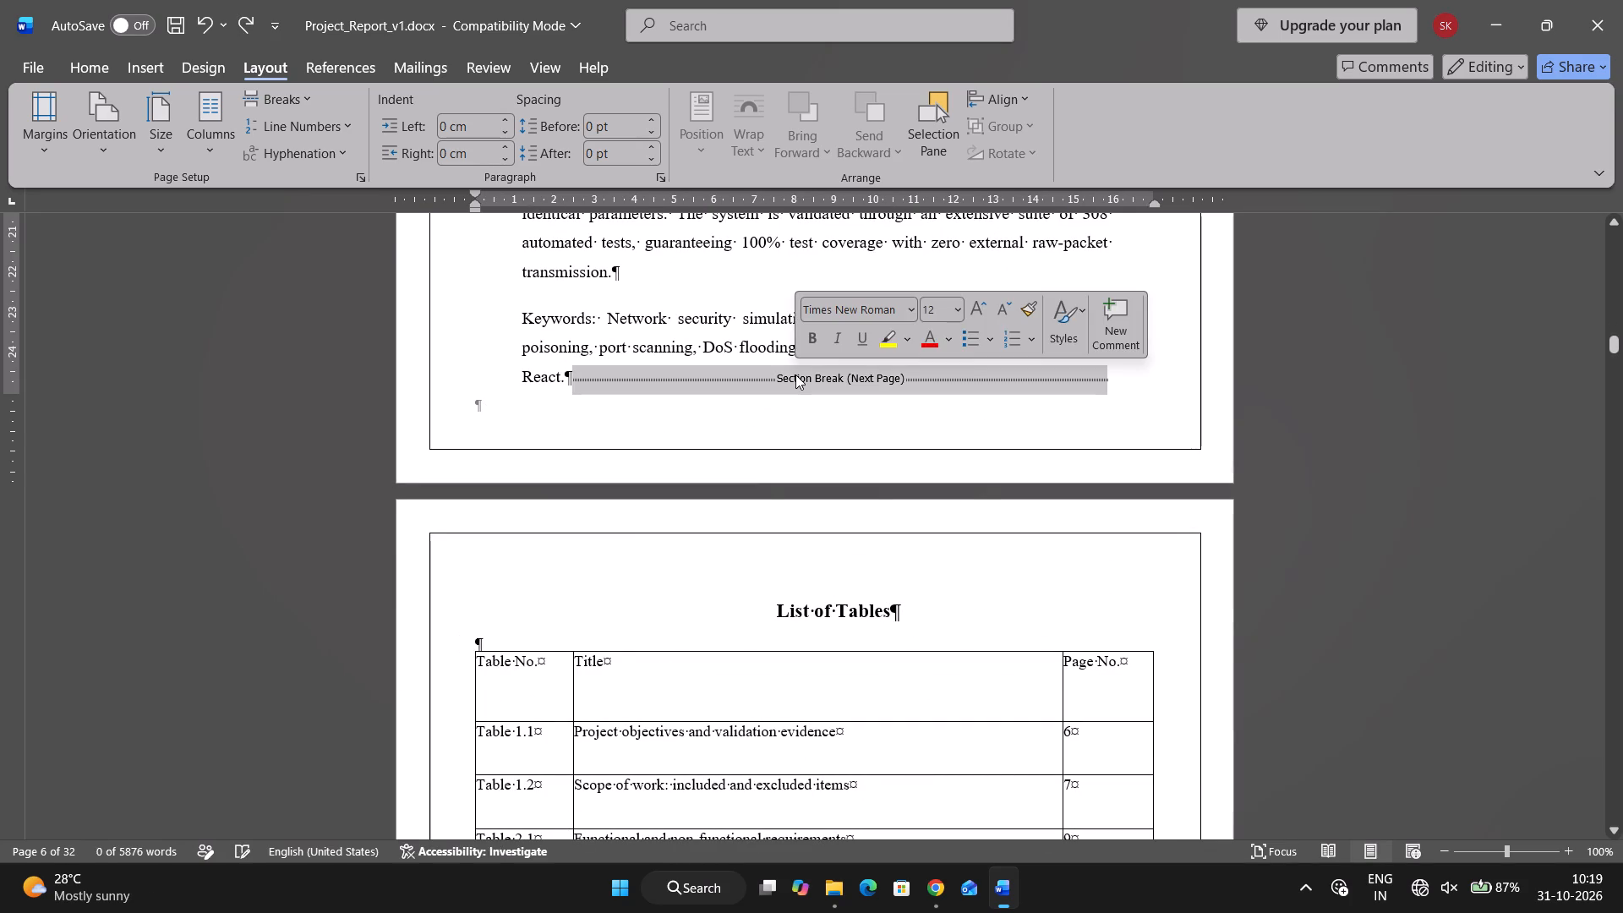
key(BackSpace)
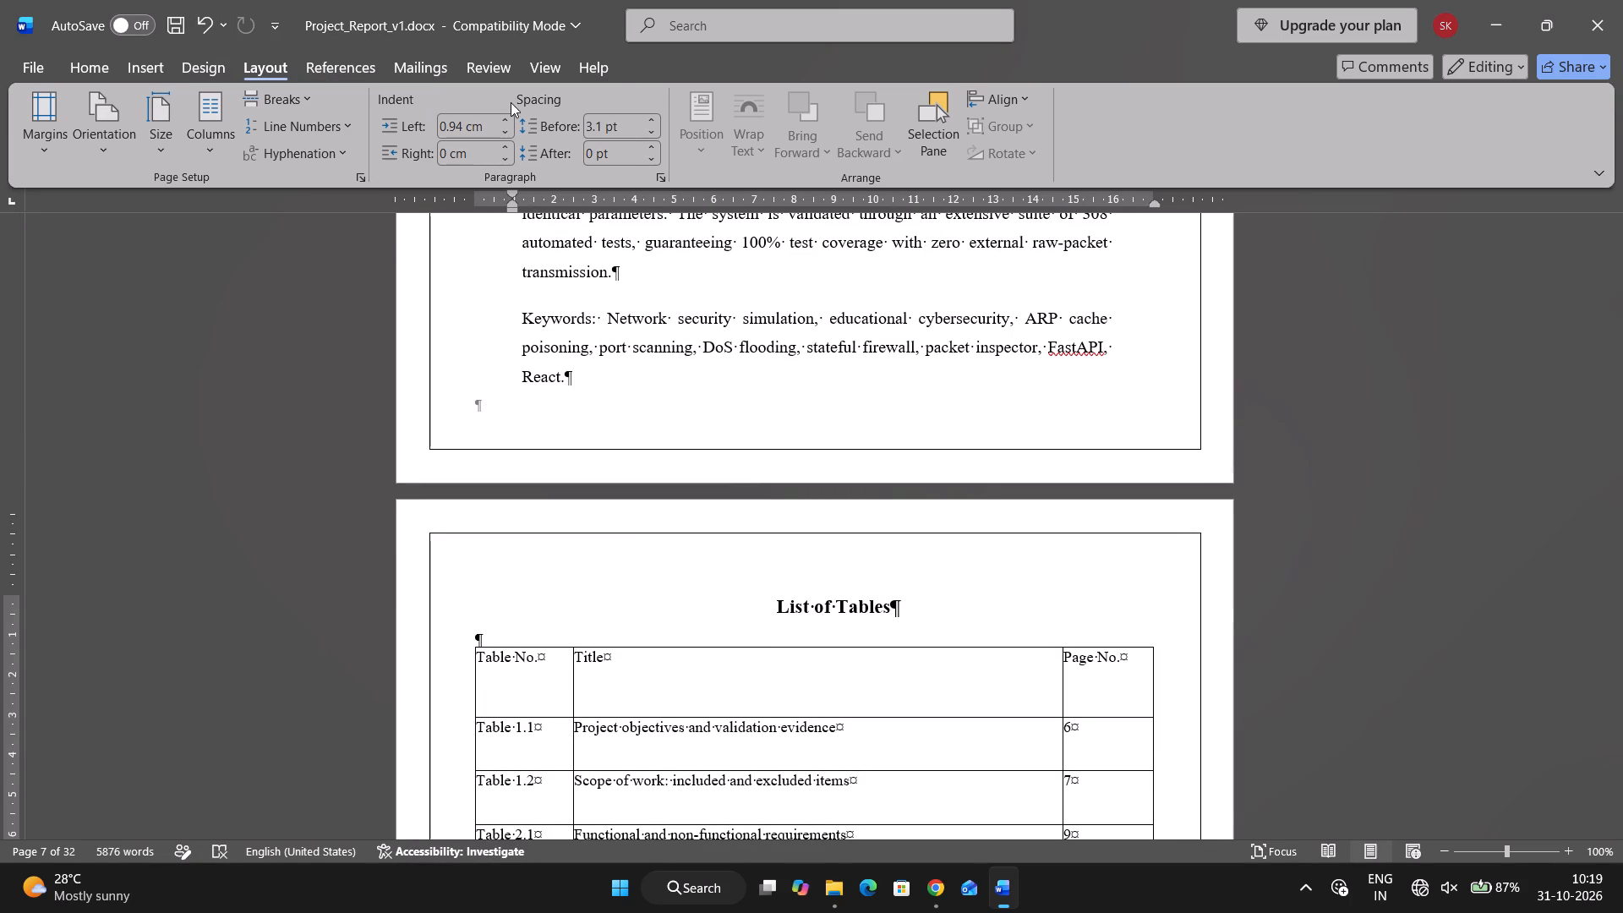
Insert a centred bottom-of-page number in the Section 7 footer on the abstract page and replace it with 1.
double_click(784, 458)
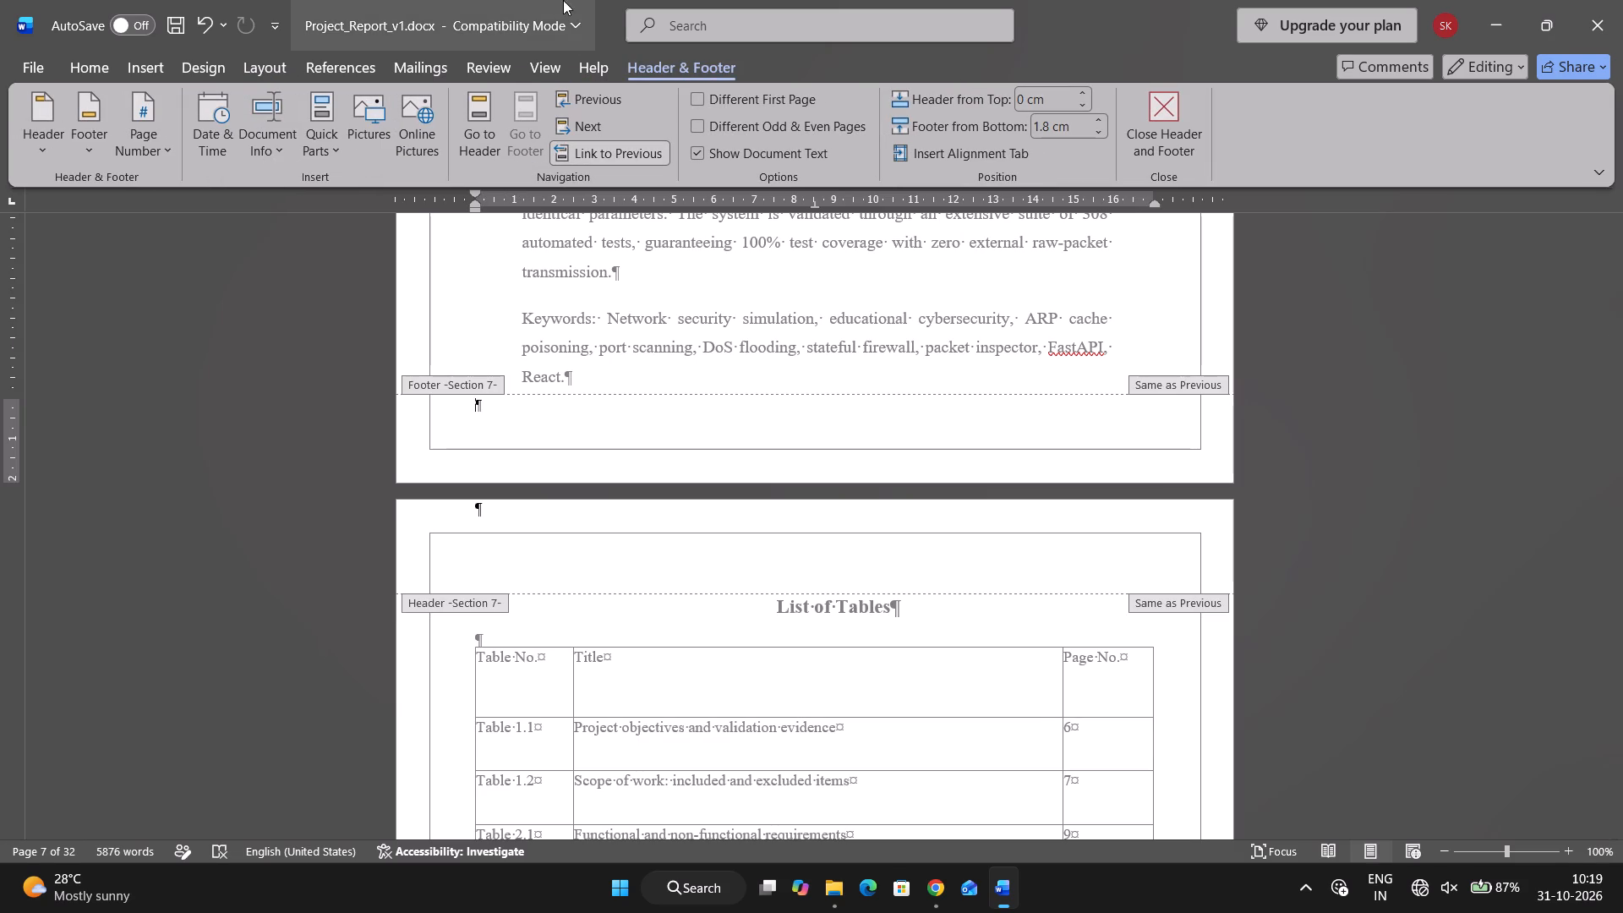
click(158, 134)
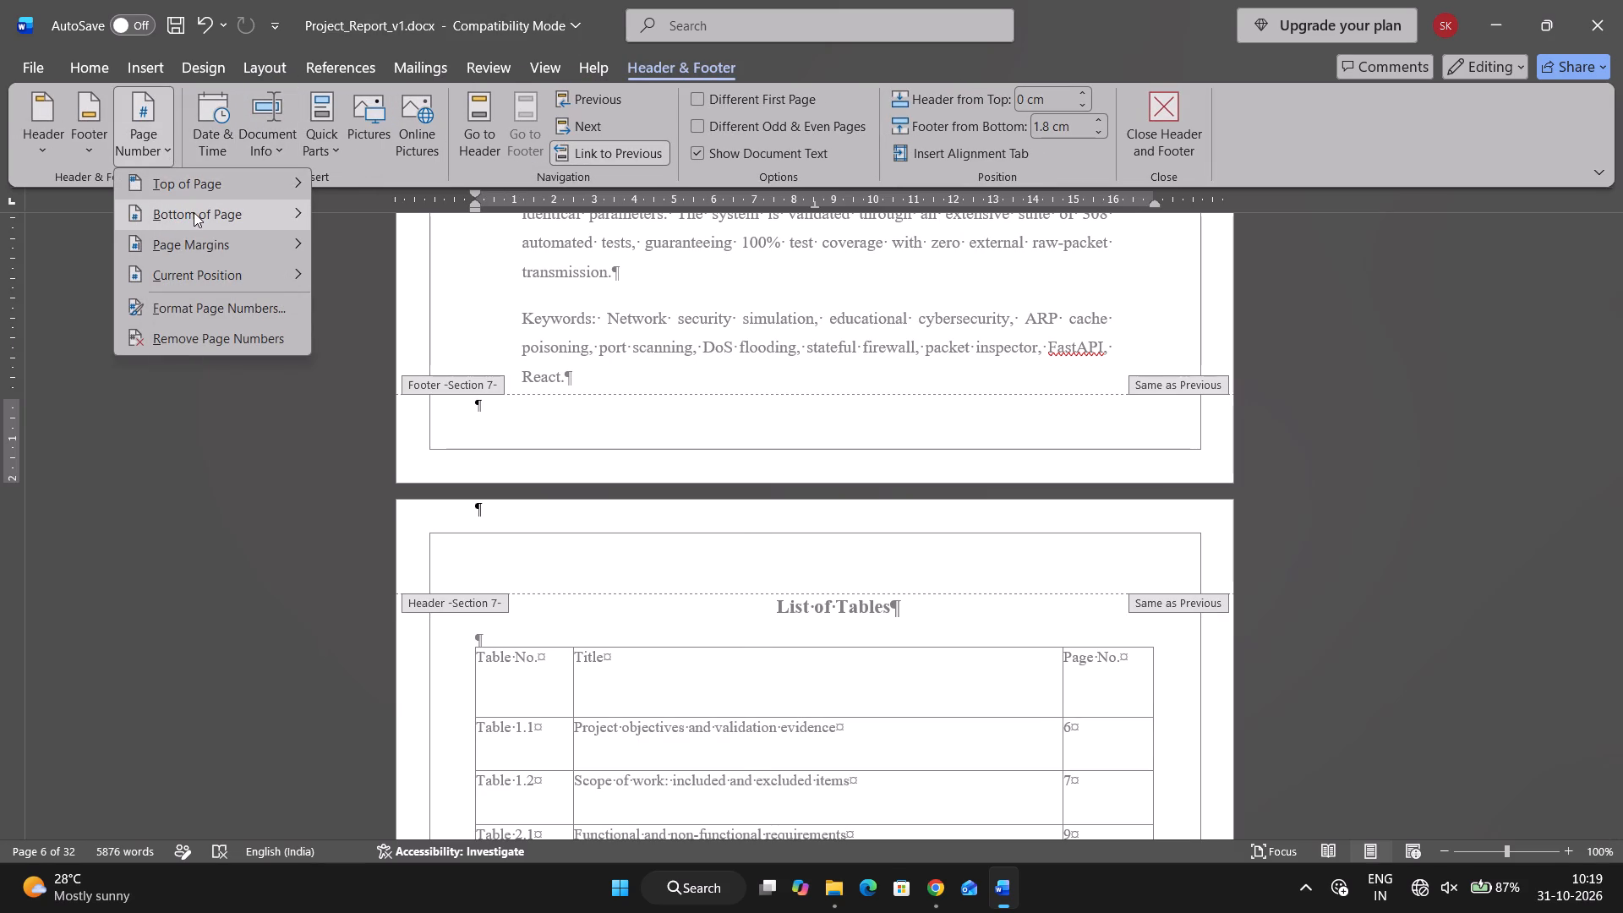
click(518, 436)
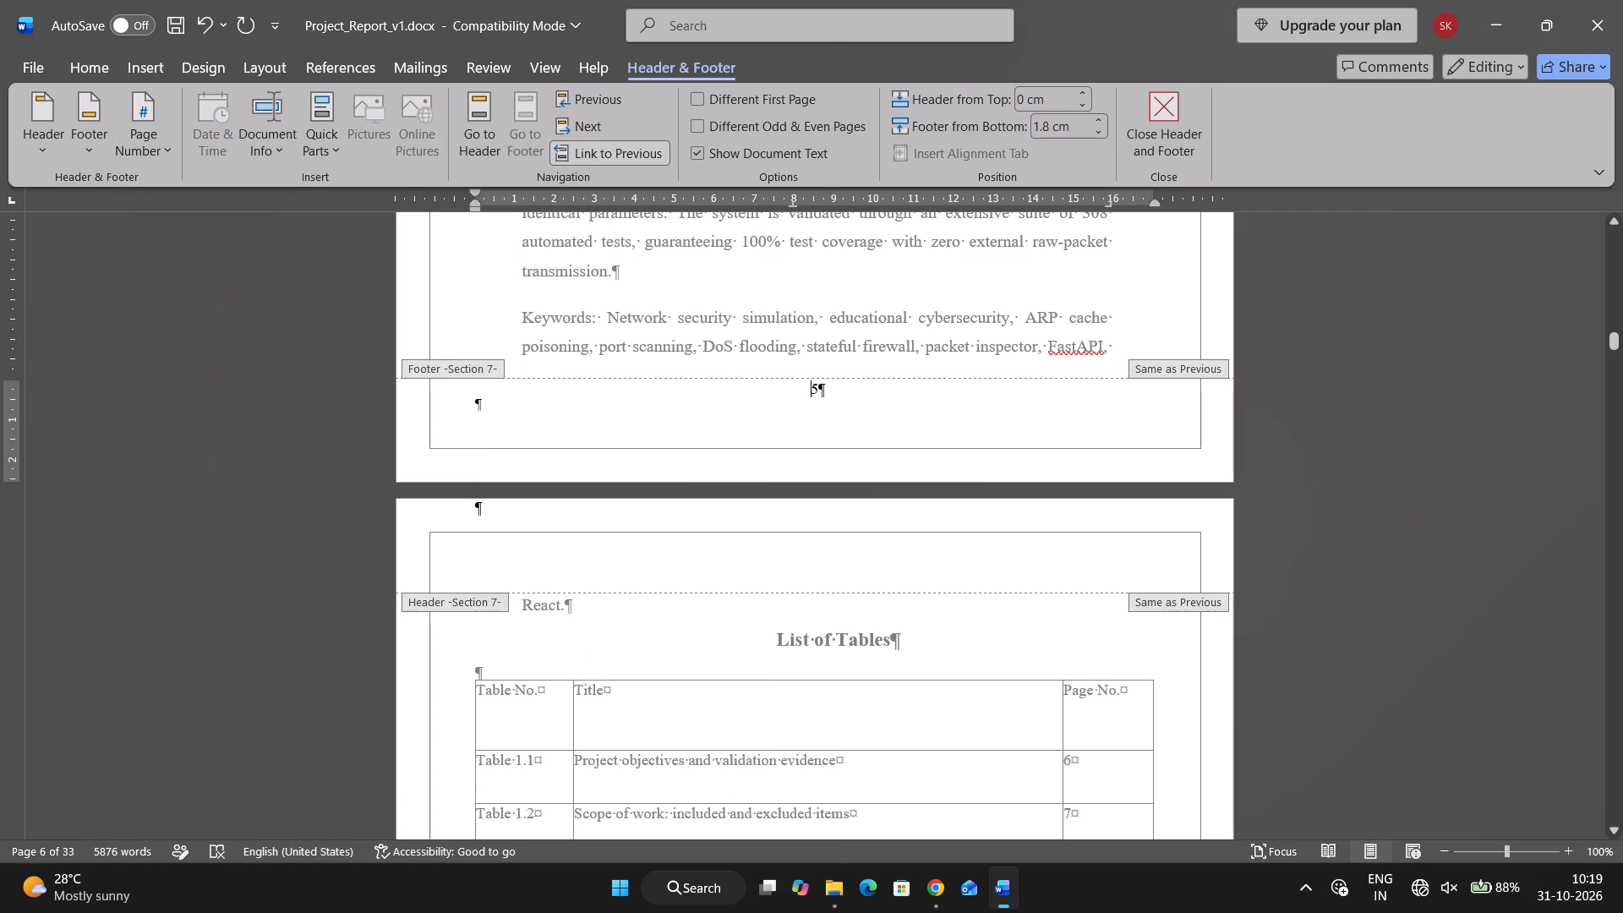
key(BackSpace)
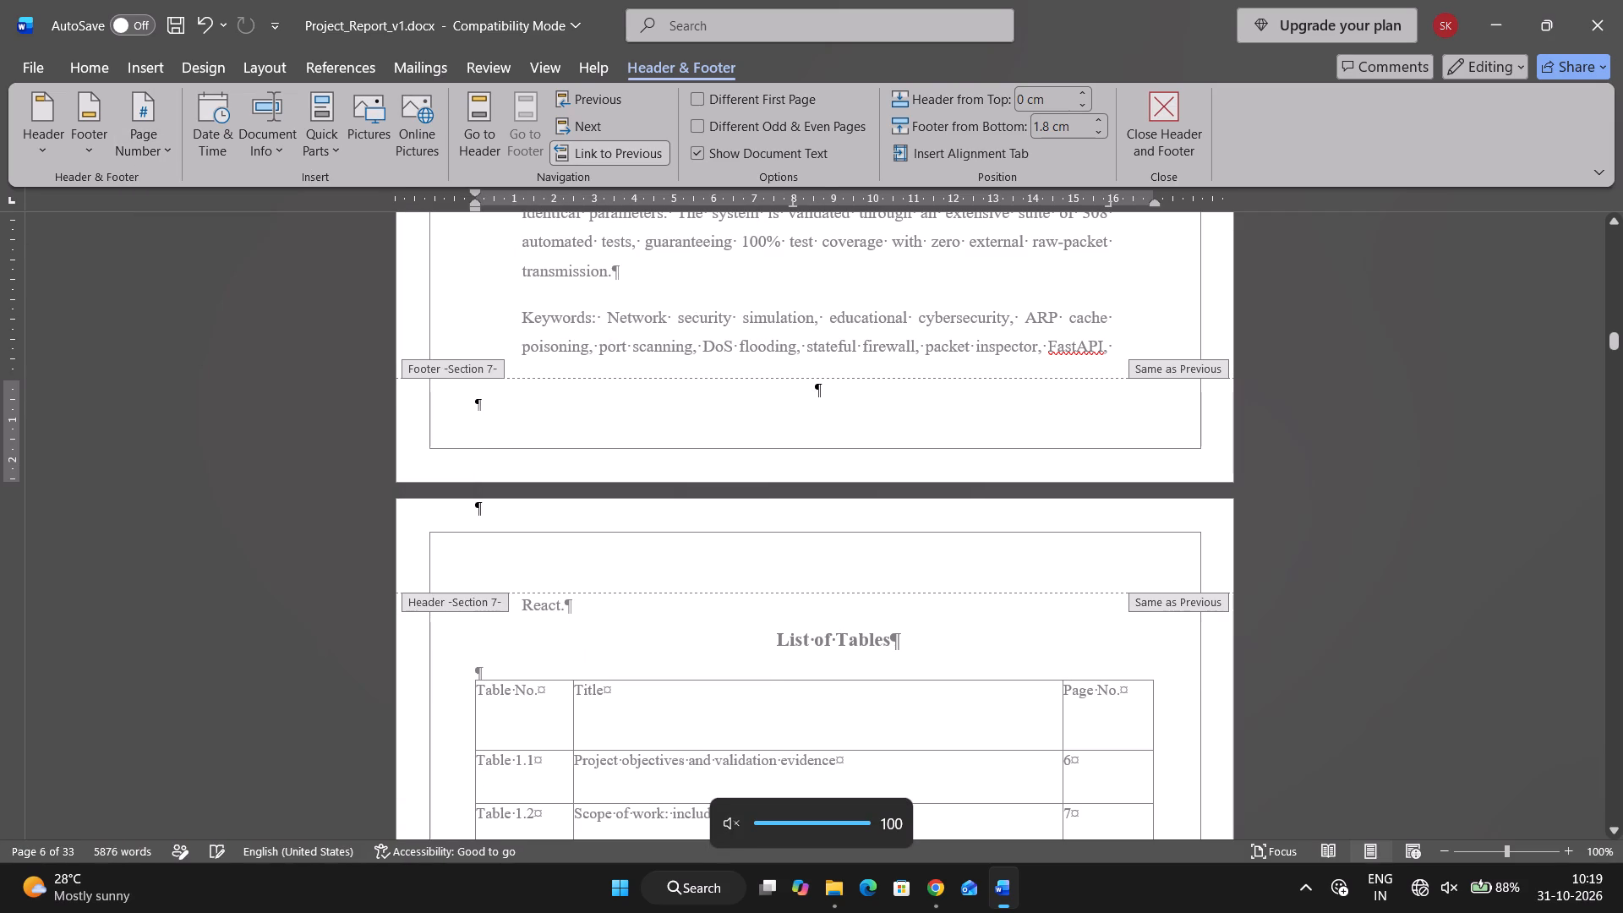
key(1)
Check the footer numbers on the pages from the title page through the List of Tables.
scroll(633, 520, down, 3)
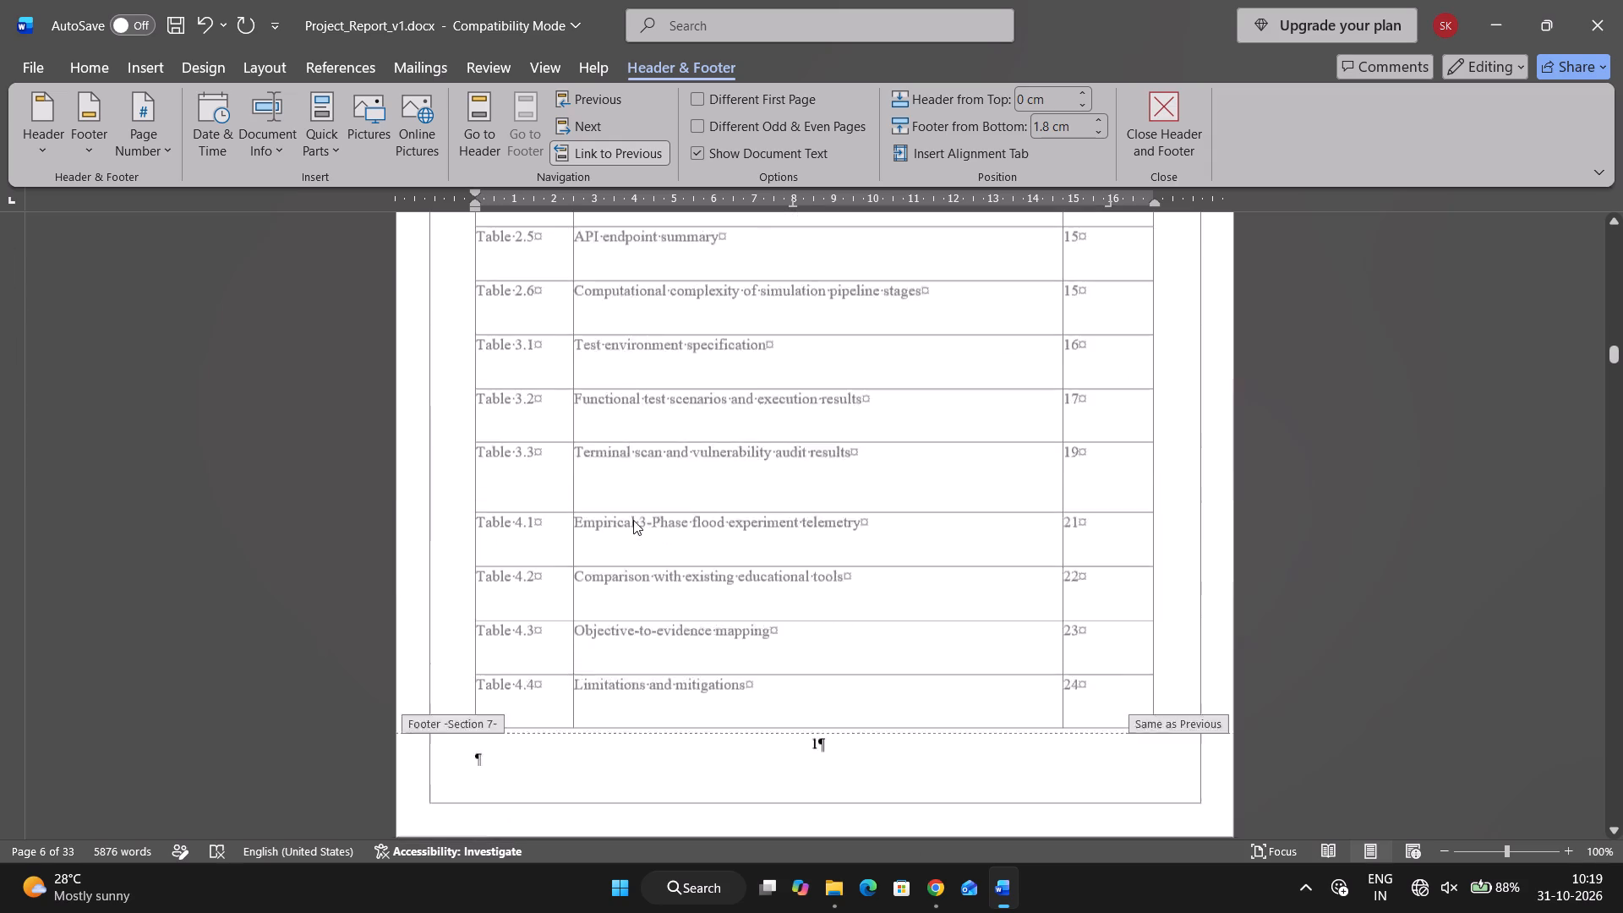
scroll(633, 520, up, 1)
scroll(633, 520, down, 1)
scroll(633, 520, up, 1)
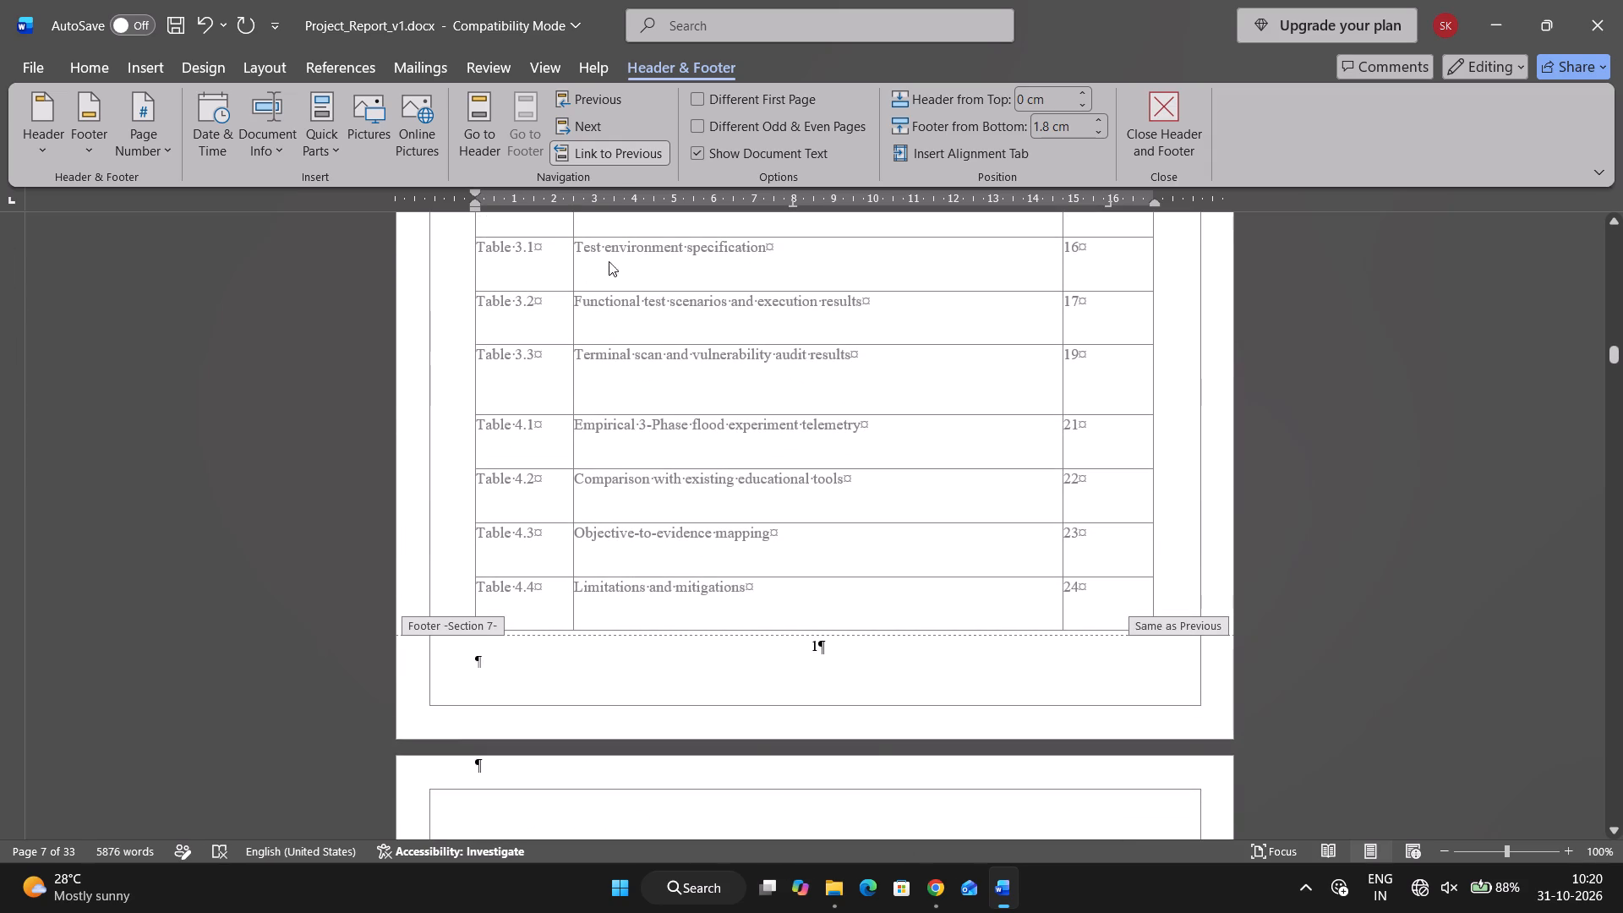
scroll(654, 336, up, 8)
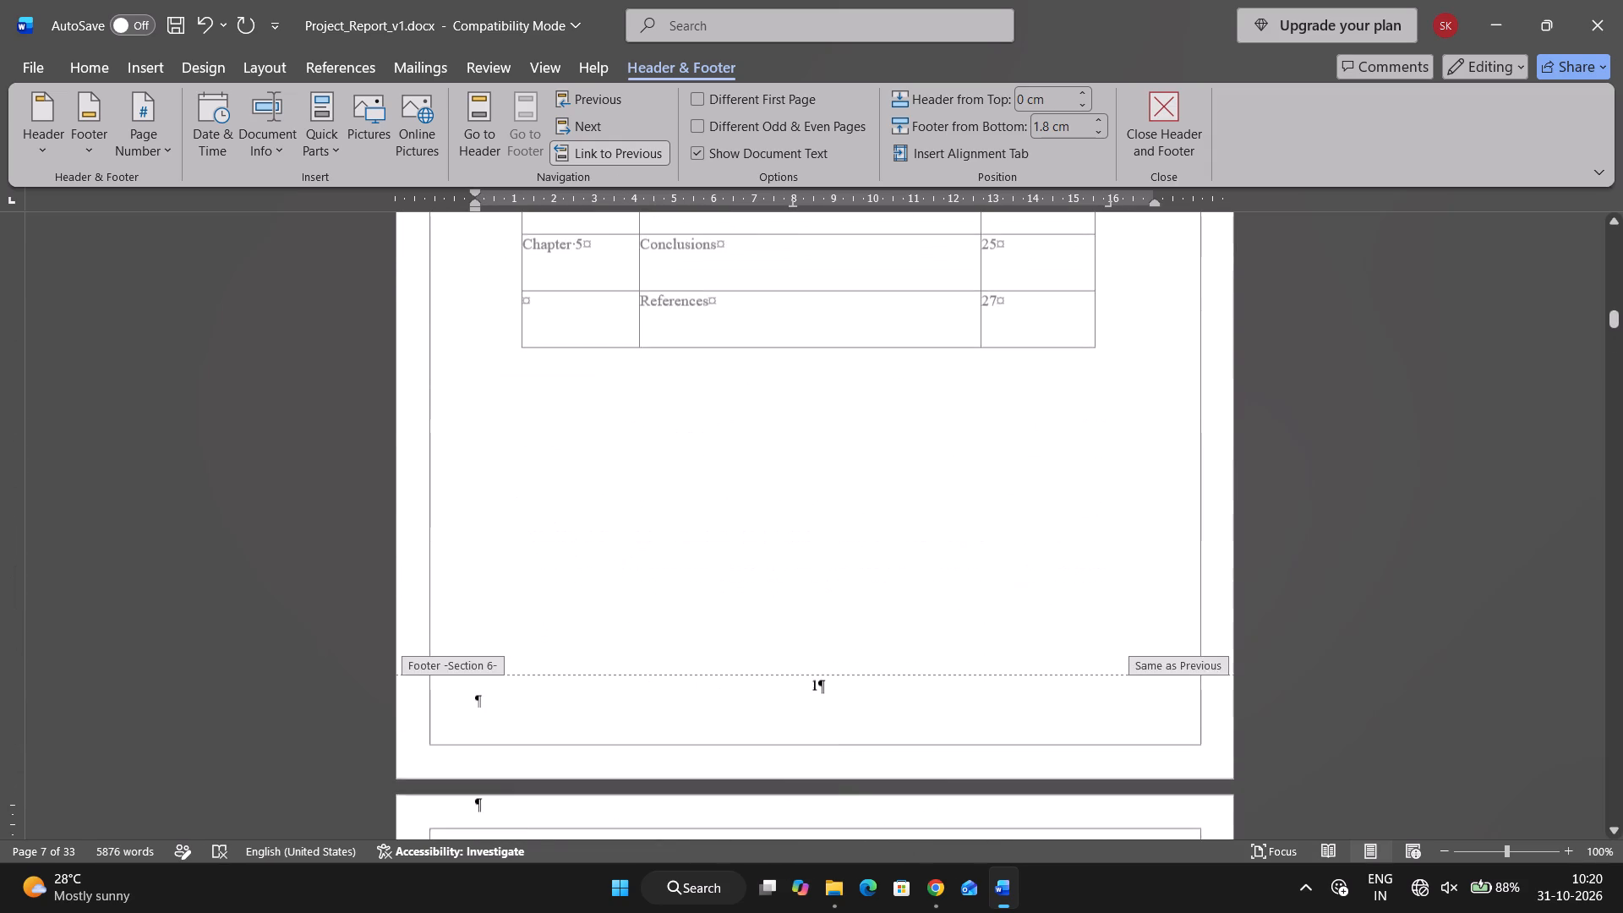
scroll(654, 336, up, 11)
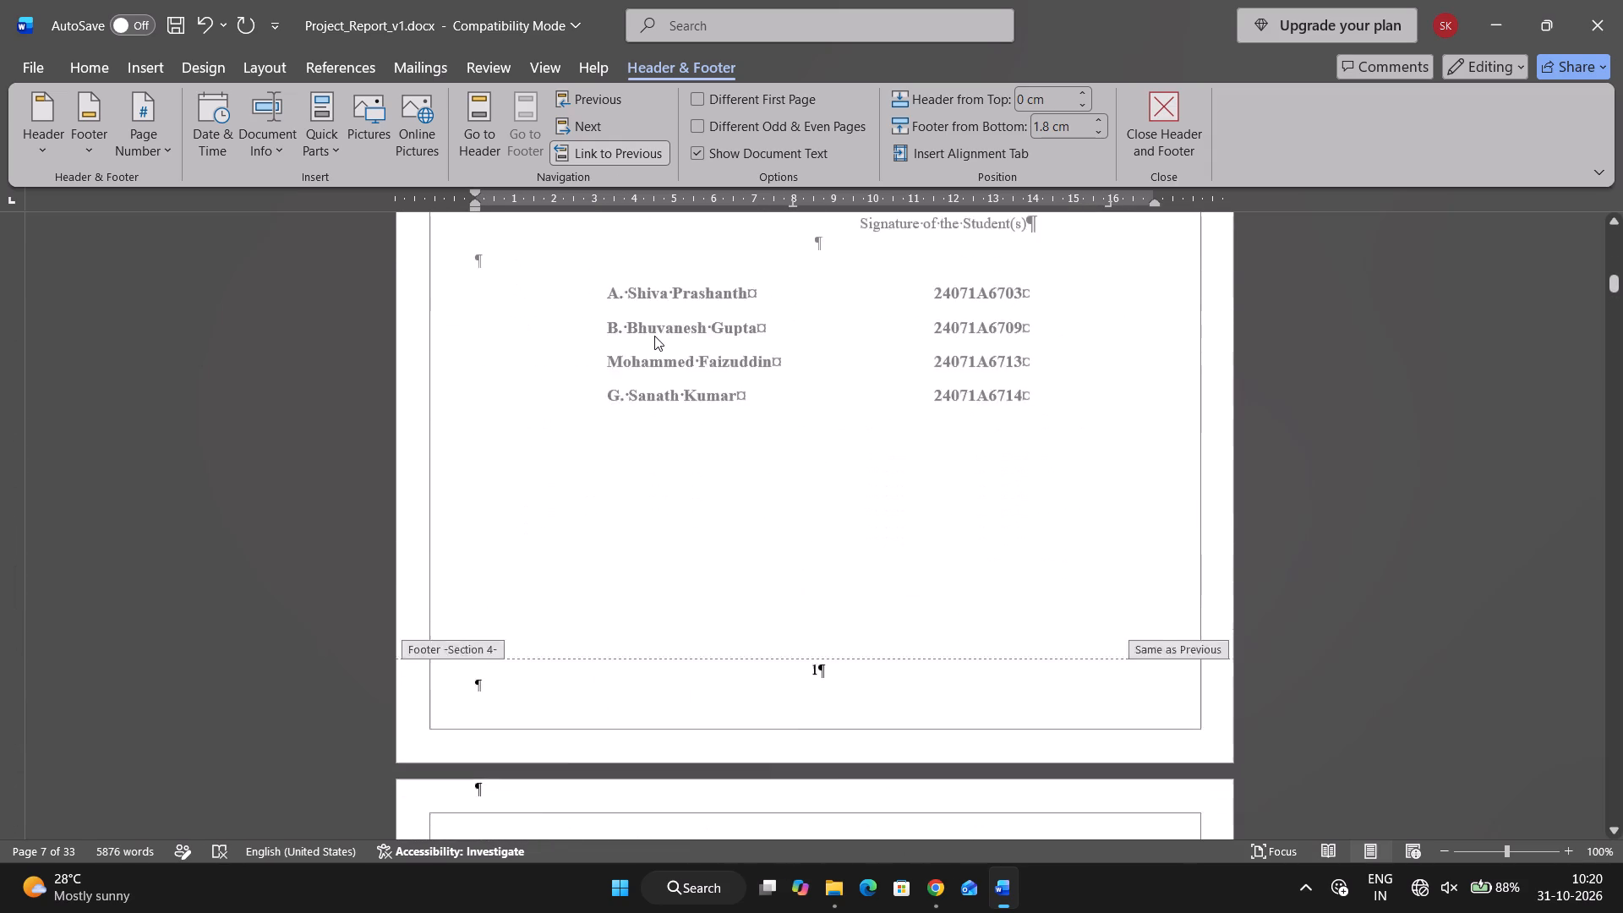
scroll(654, 336, up, 4)
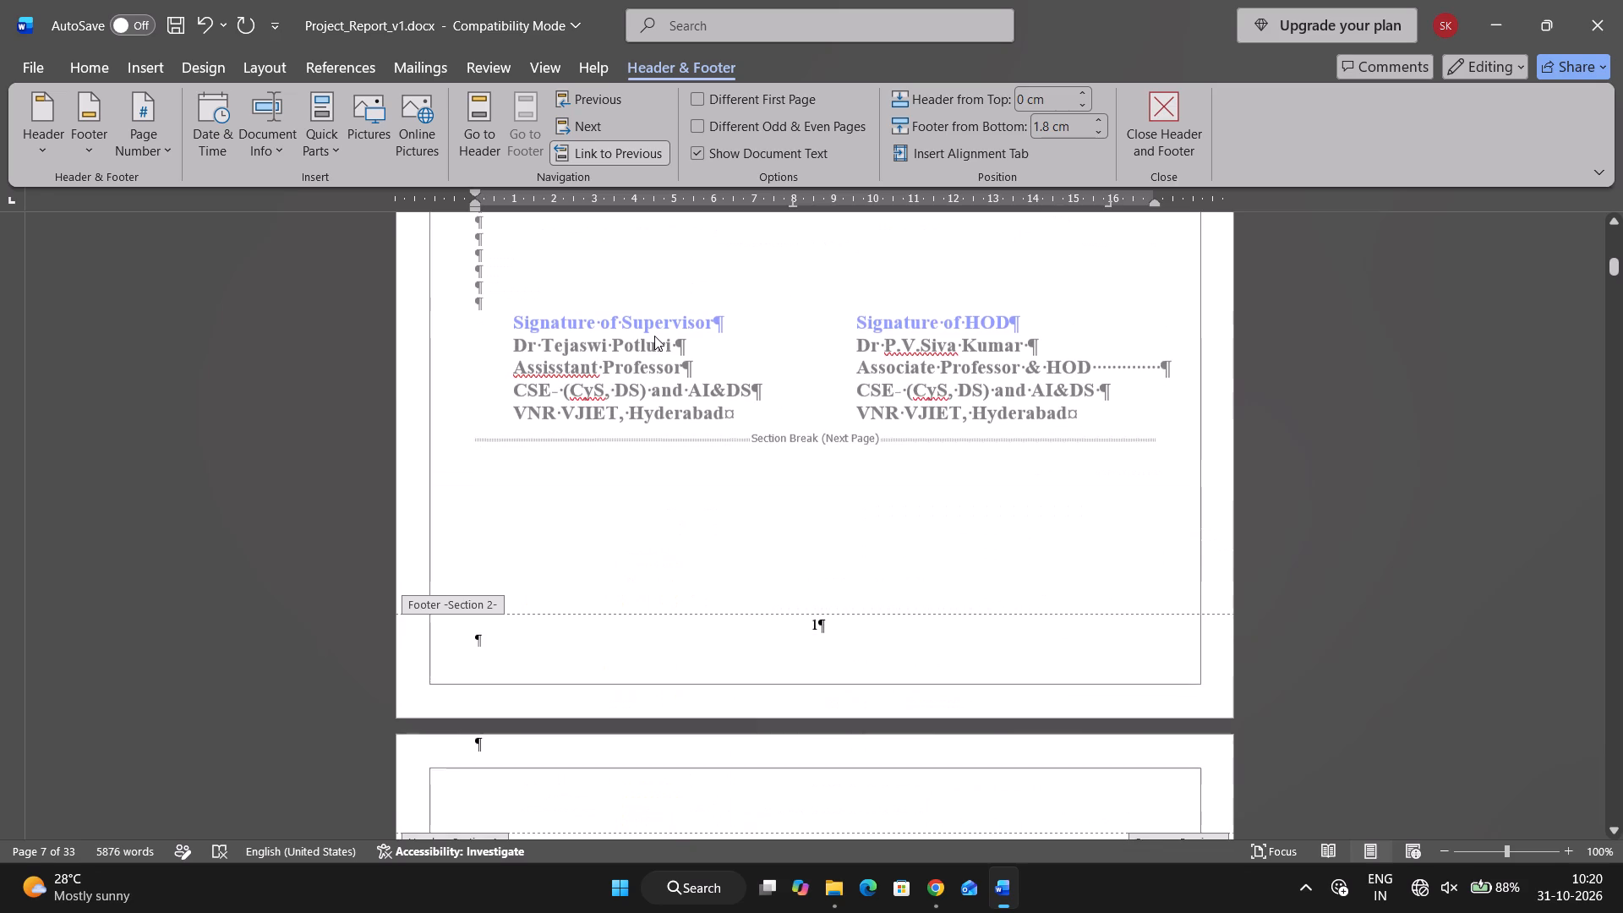
scroll(654, 336, down, 4)
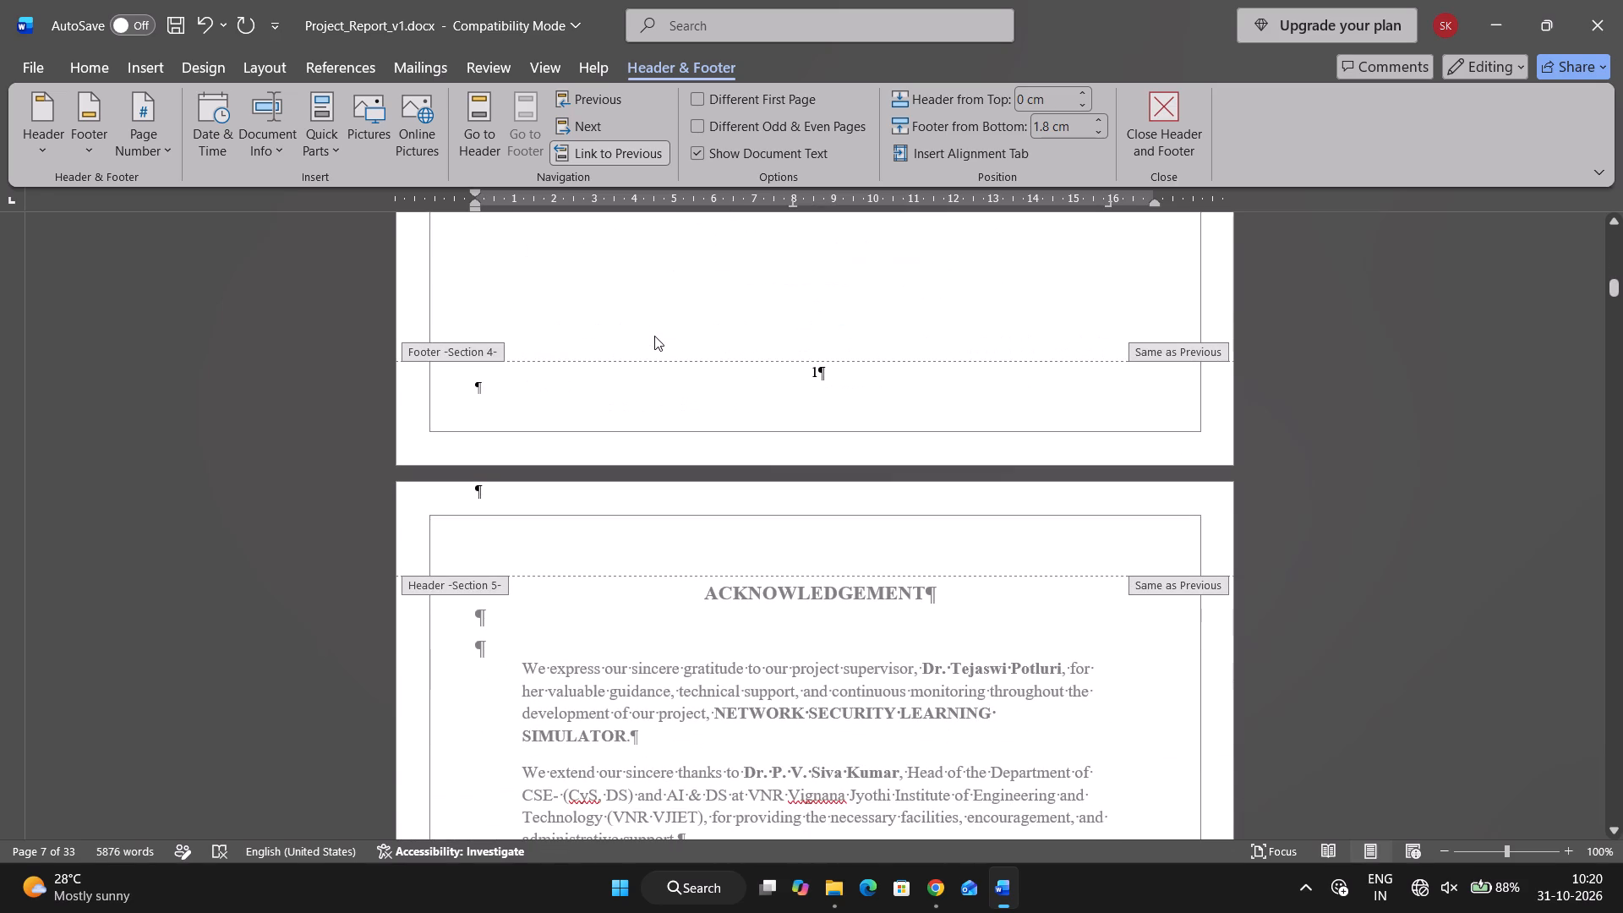
scroll(654, 336, up, 4)
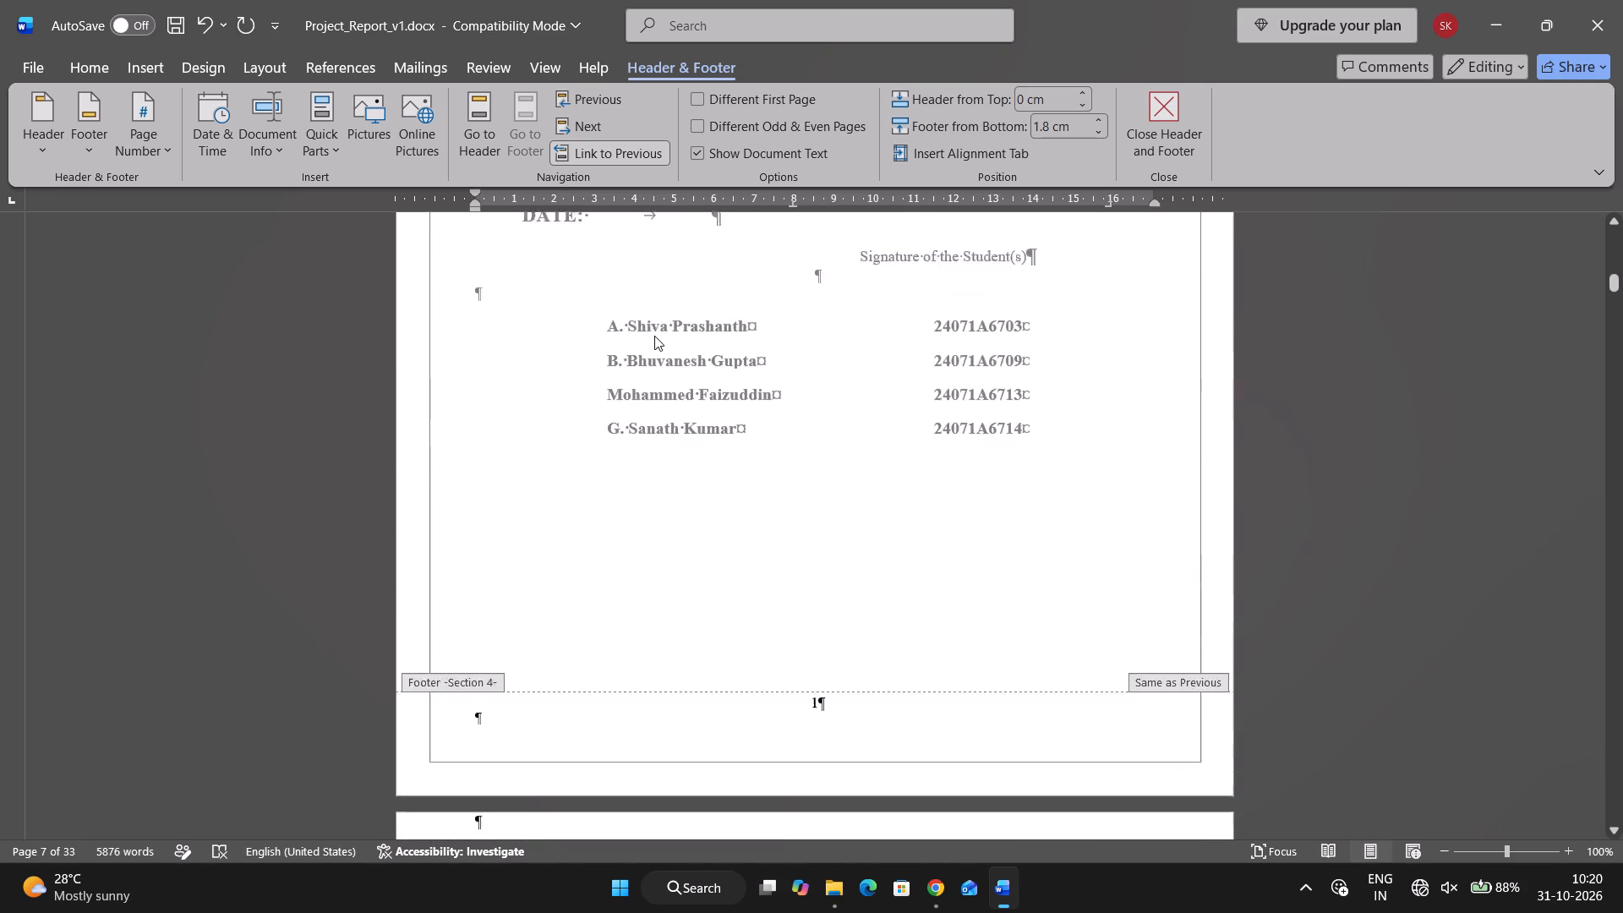
scroll(654, 336, up, 19)
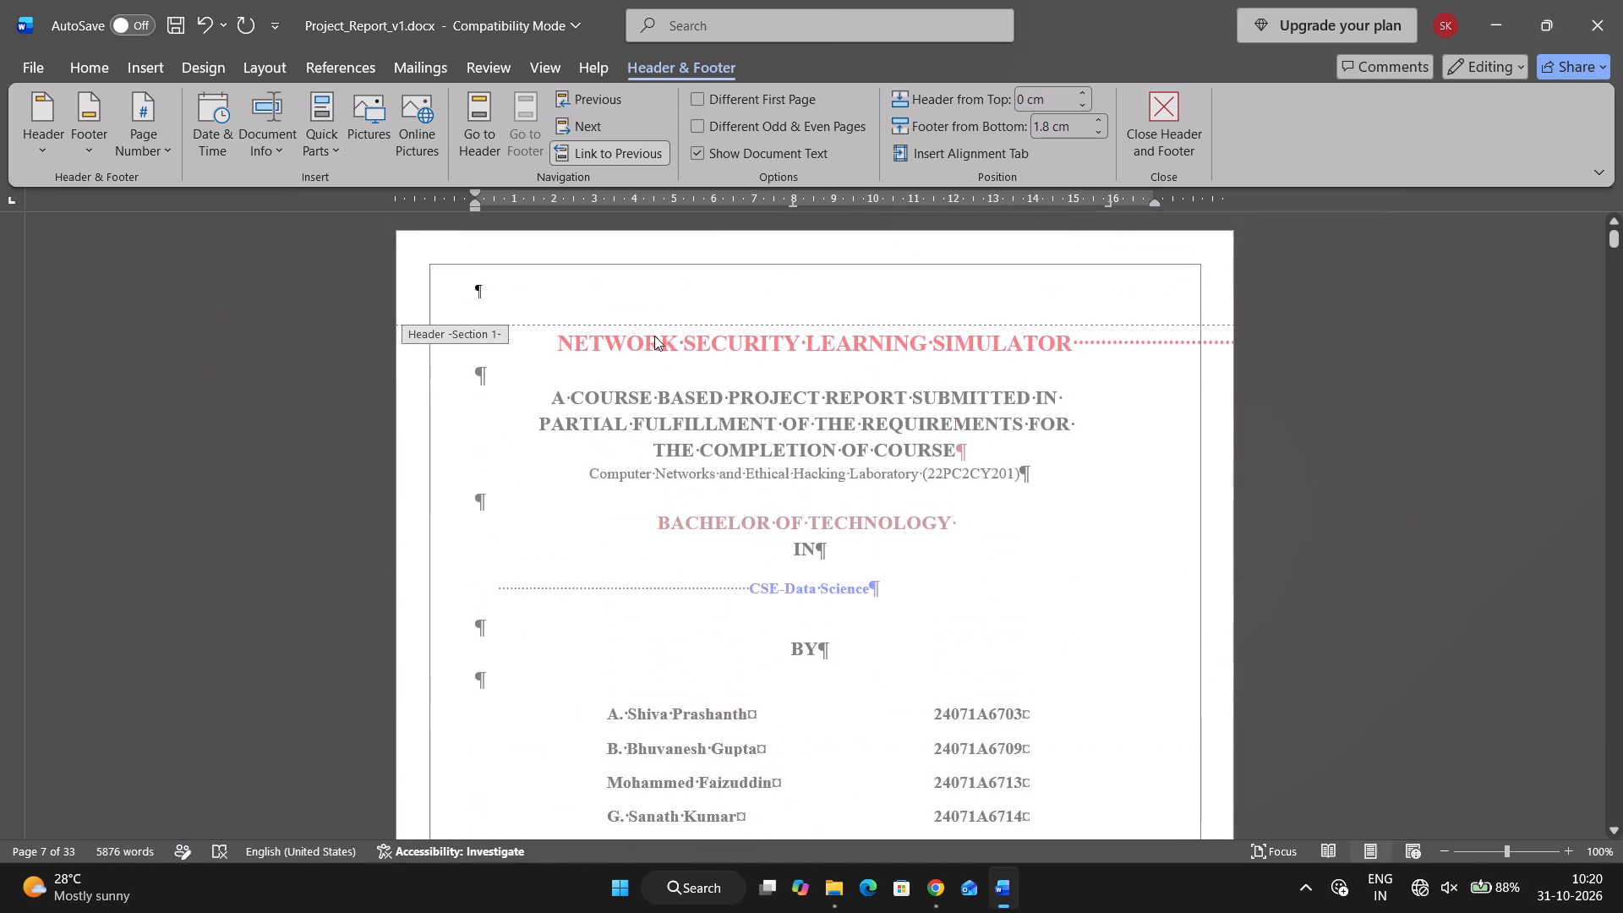
scroll(654, 336, down, 8)
scroll(654, 336, up, 1)
scroll(654, 336, down, 1)
scroll(654, 336, up, 1)
scroll(654, 336, down, 1)
scroll(654, 336, up, 1)
scroll(654, 336, down, 2)
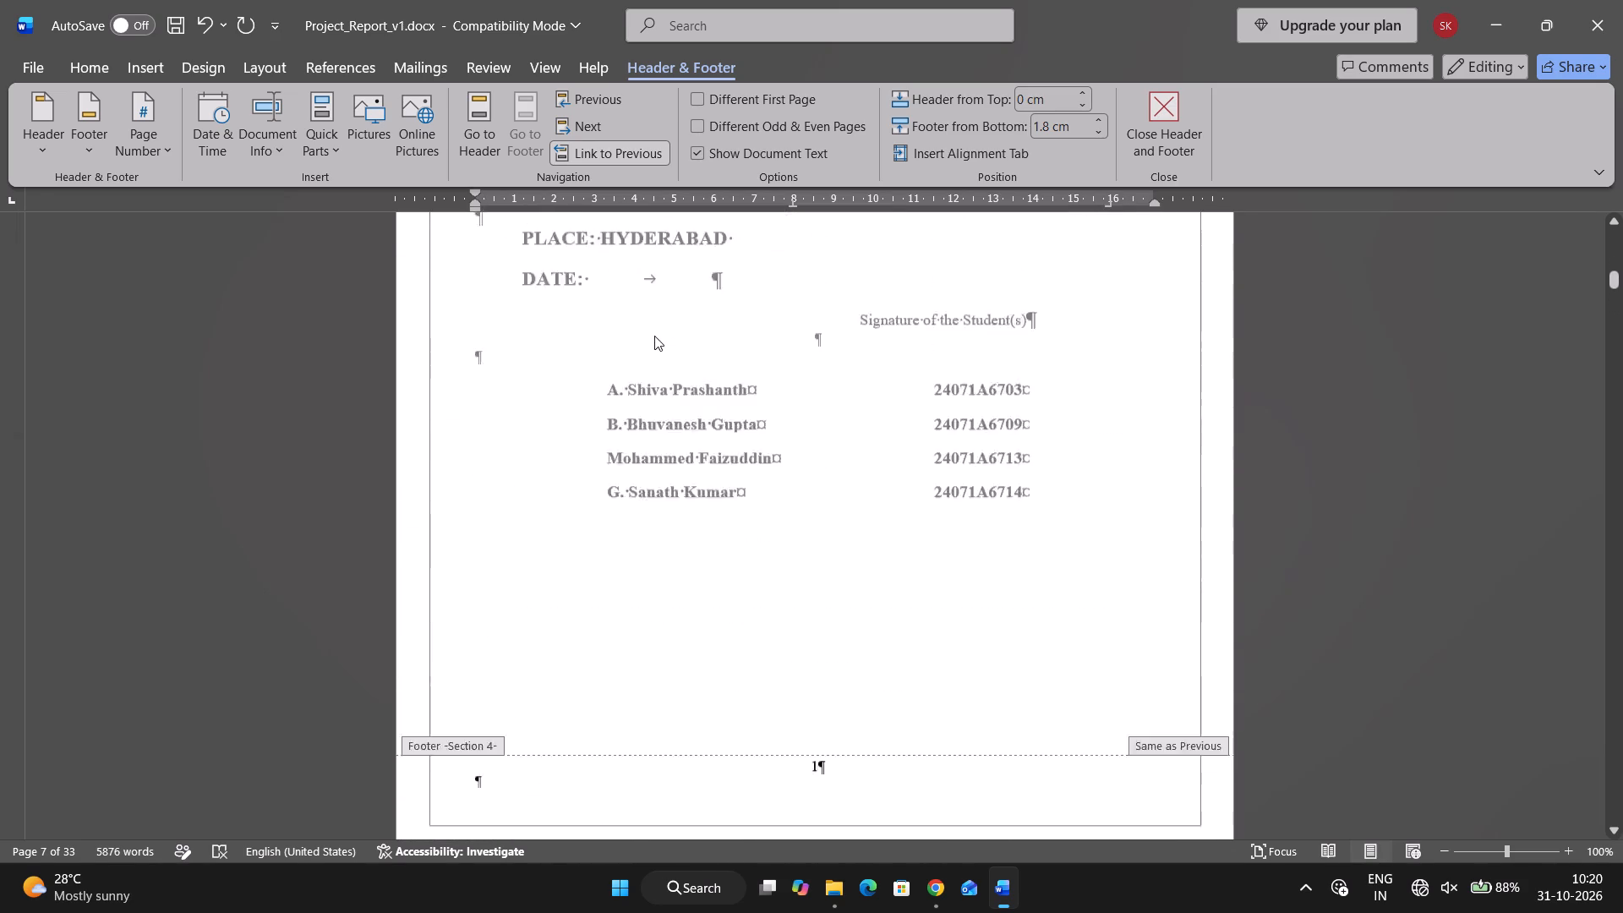
scroll(654, 336, down, 3)
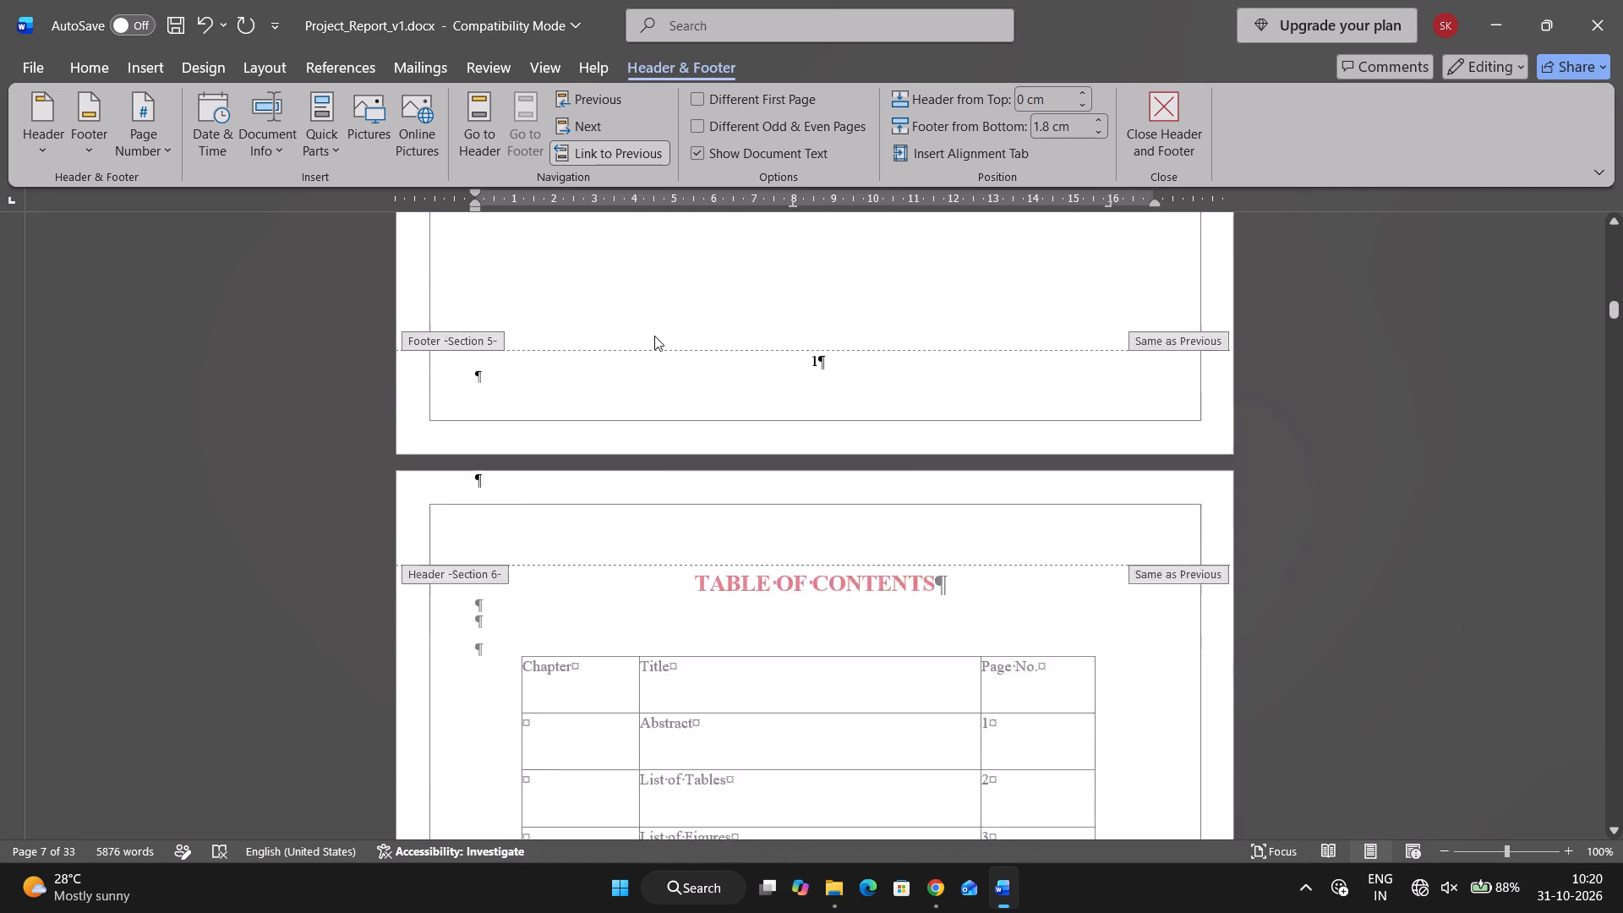
scroll(654, 336, down, 1)
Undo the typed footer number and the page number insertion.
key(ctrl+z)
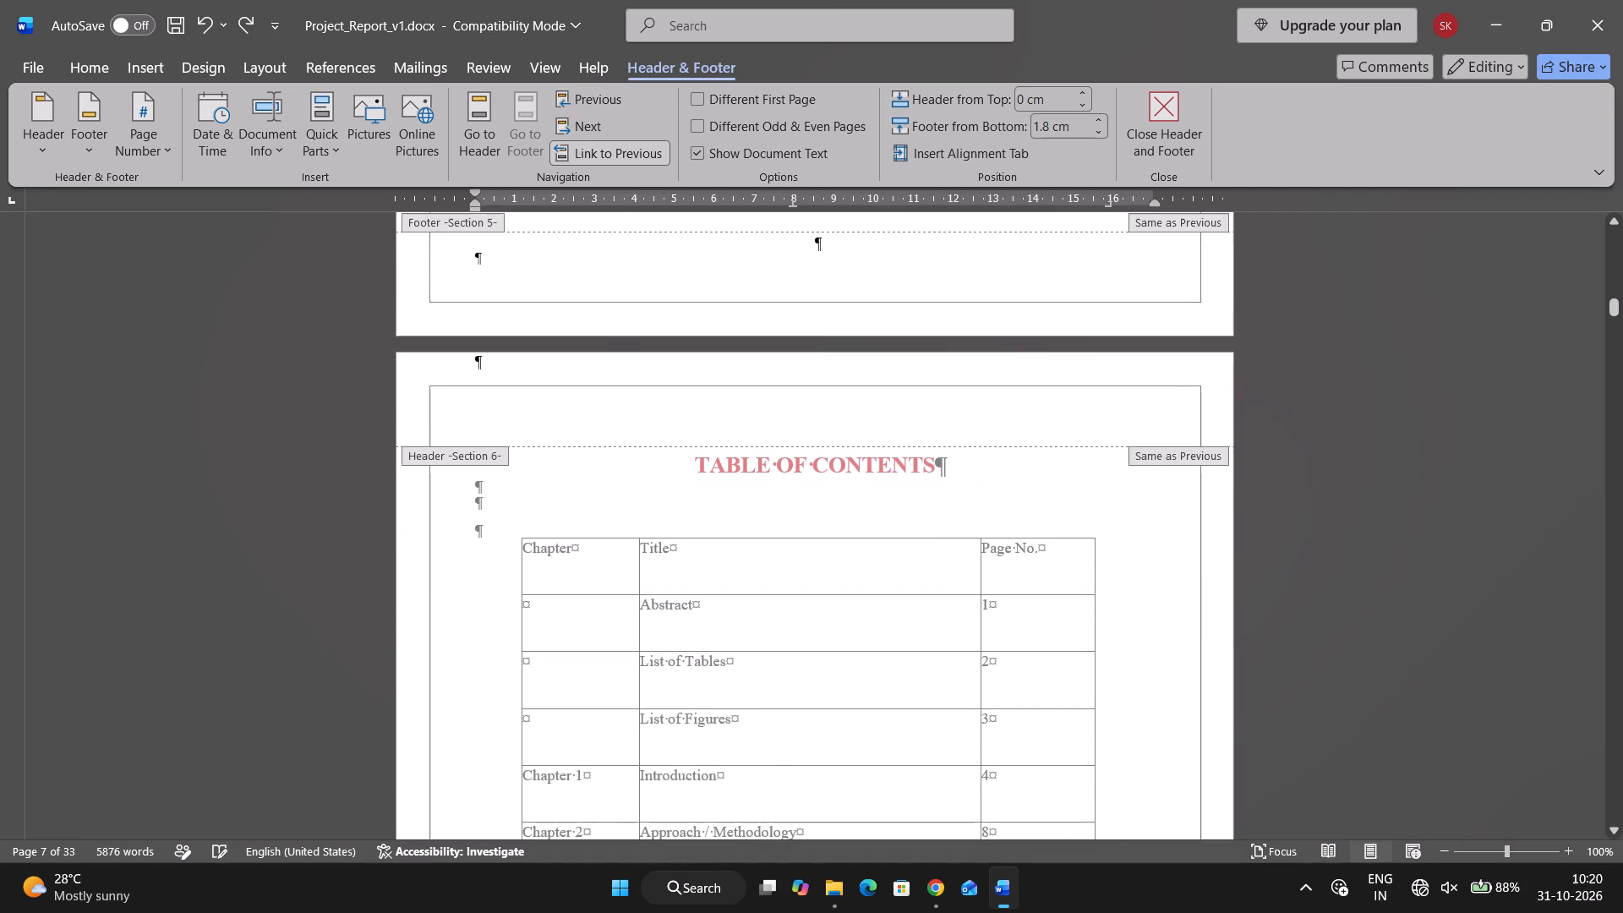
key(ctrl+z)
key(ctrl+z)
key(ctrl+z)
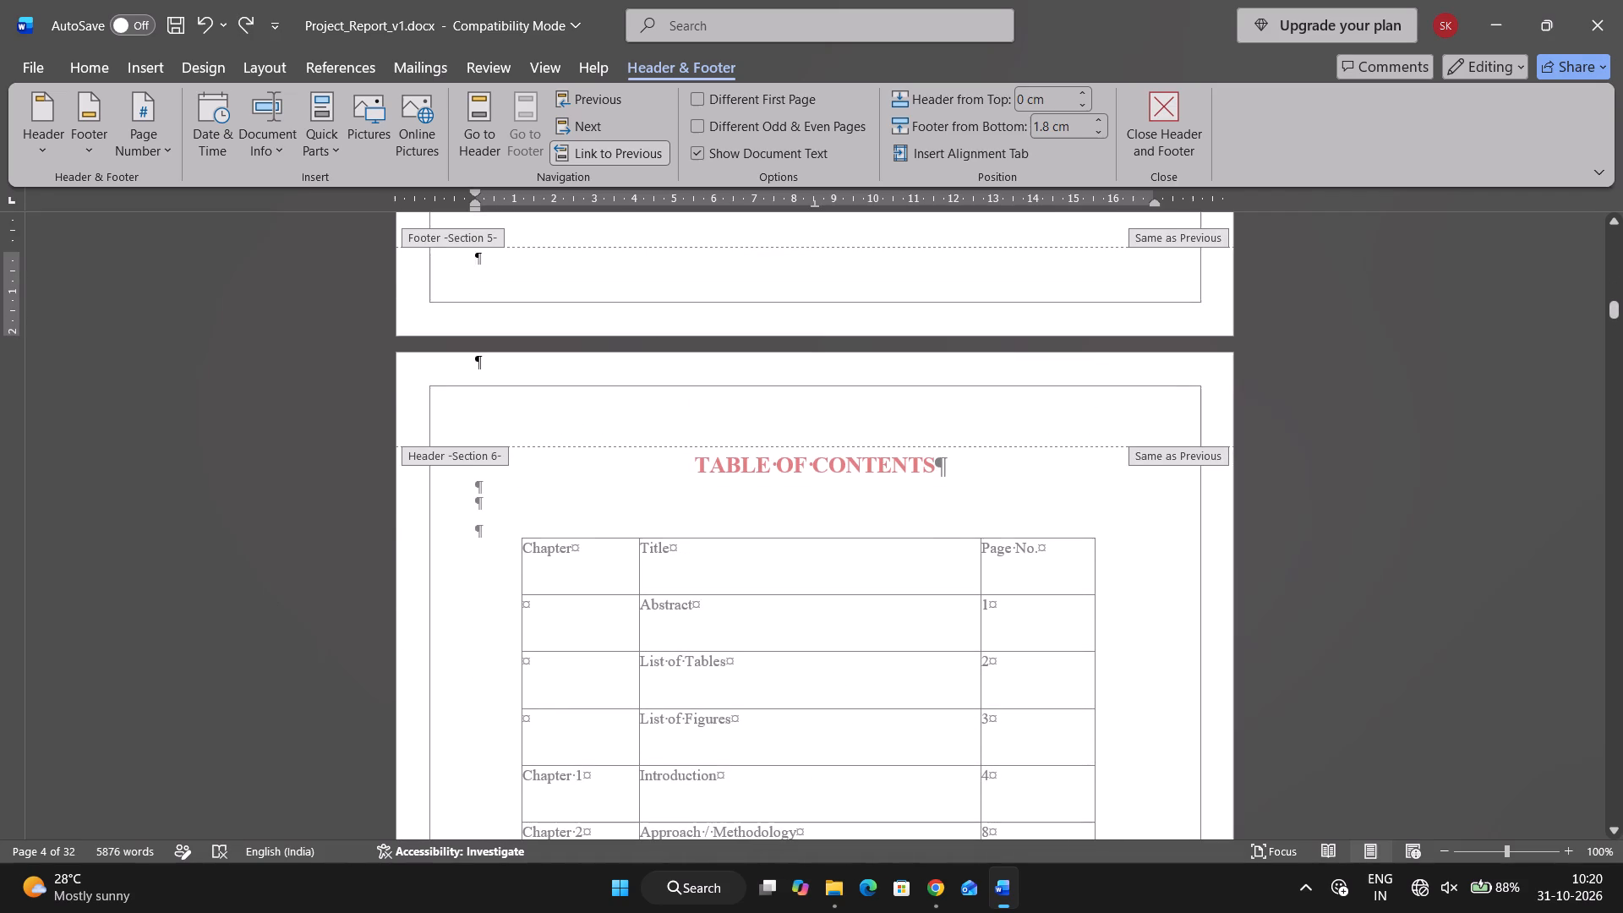
Hide the paragraph marks and other formatting symbols in the document.
click(148, 62)
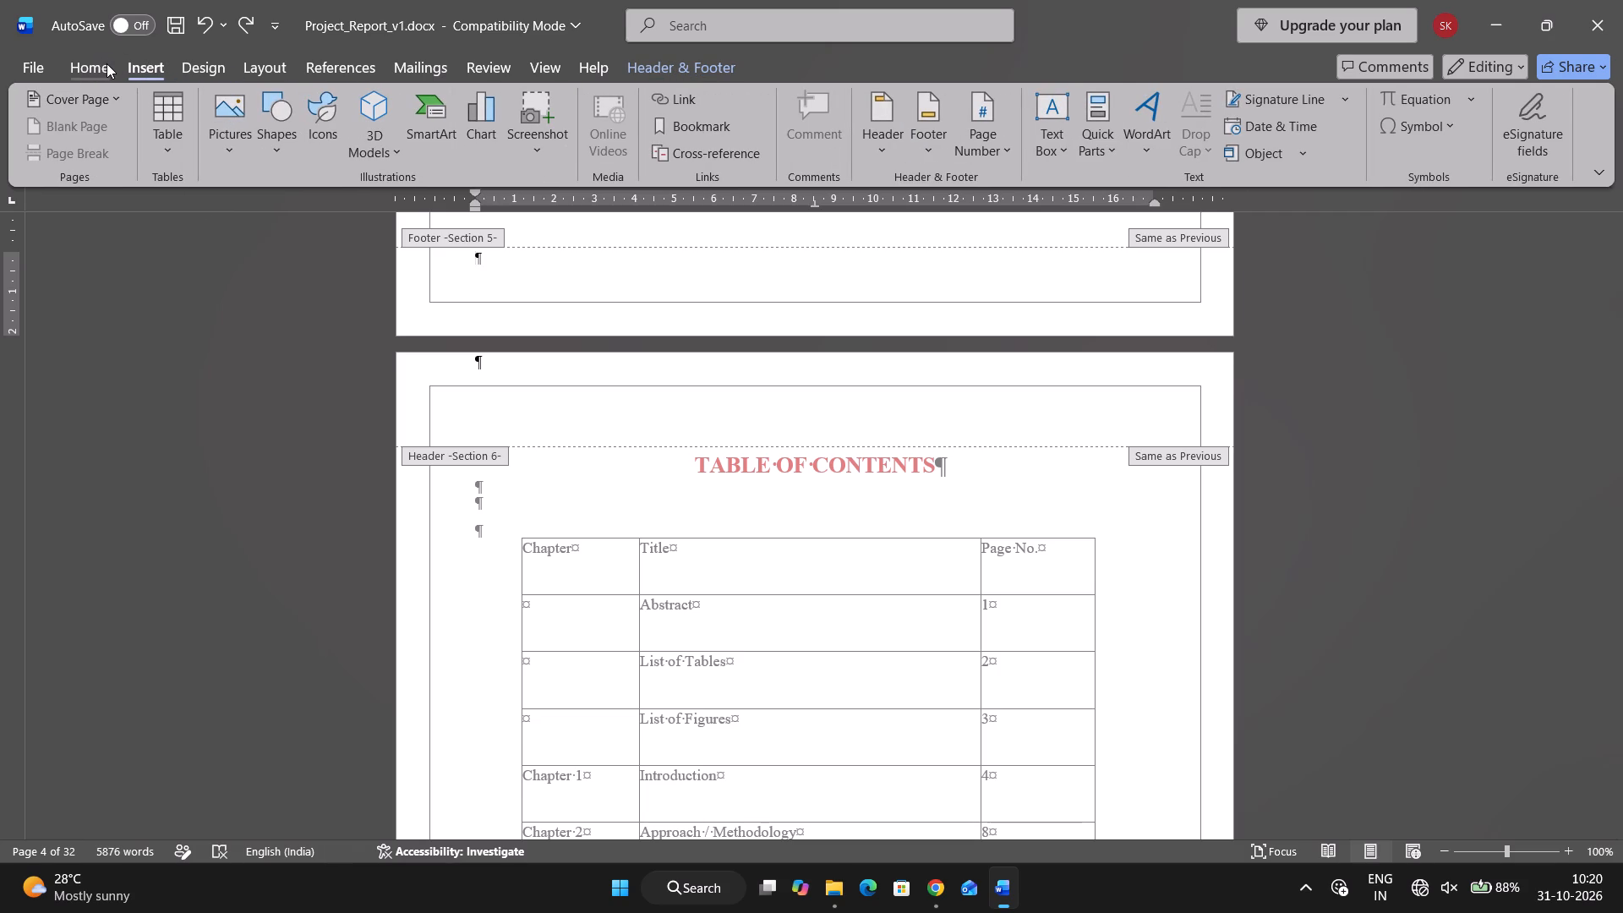
click(107, 63)
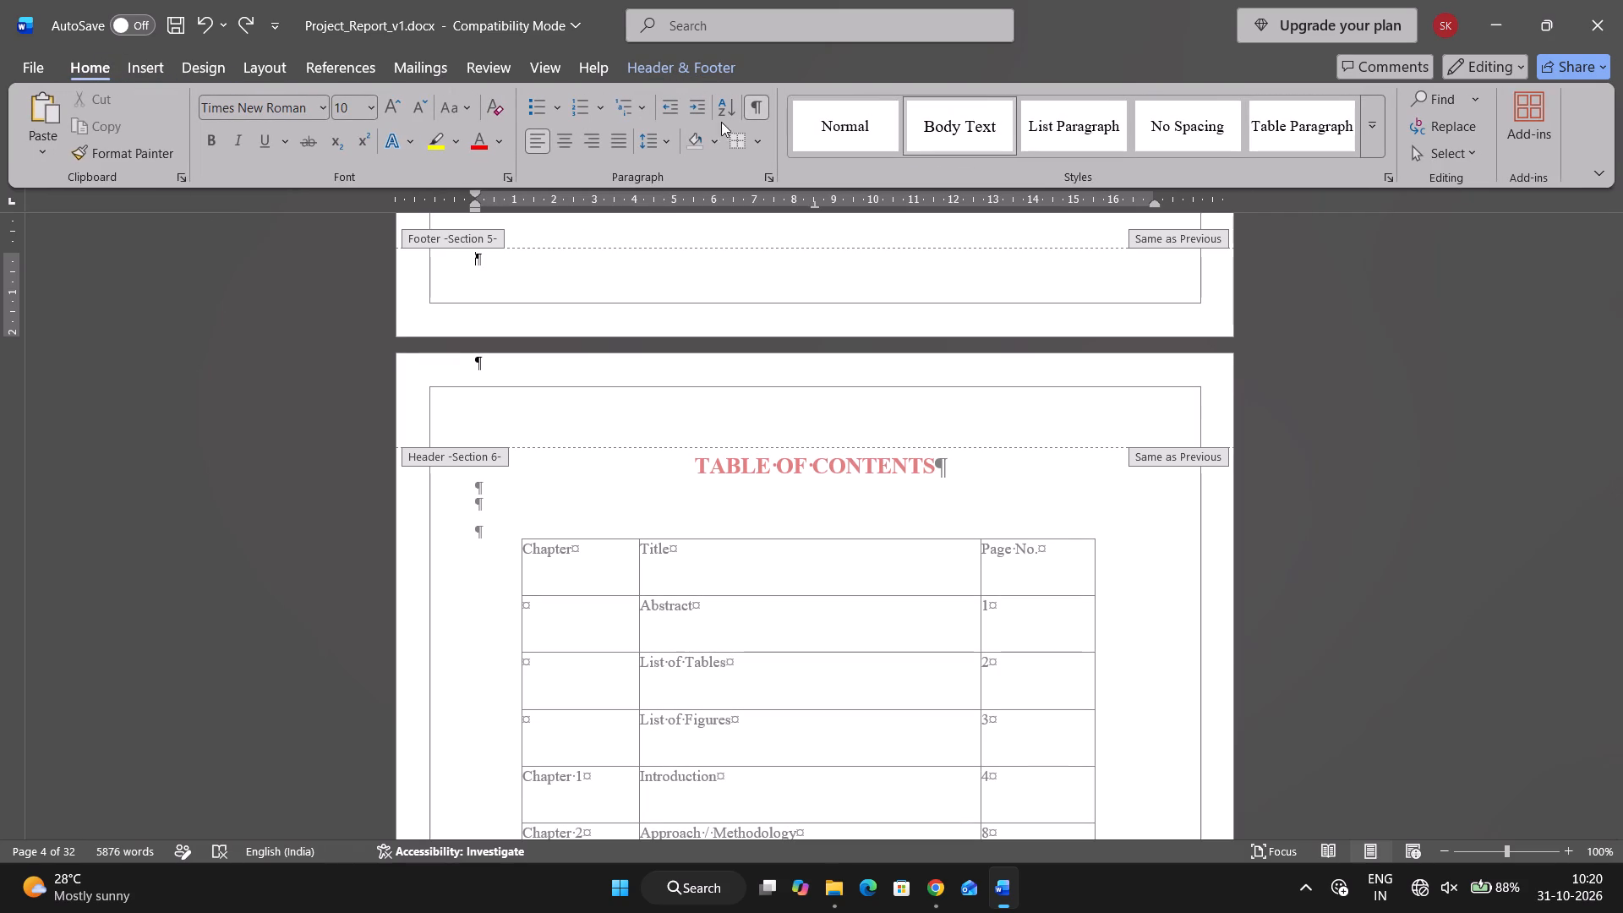
click(756, 106)
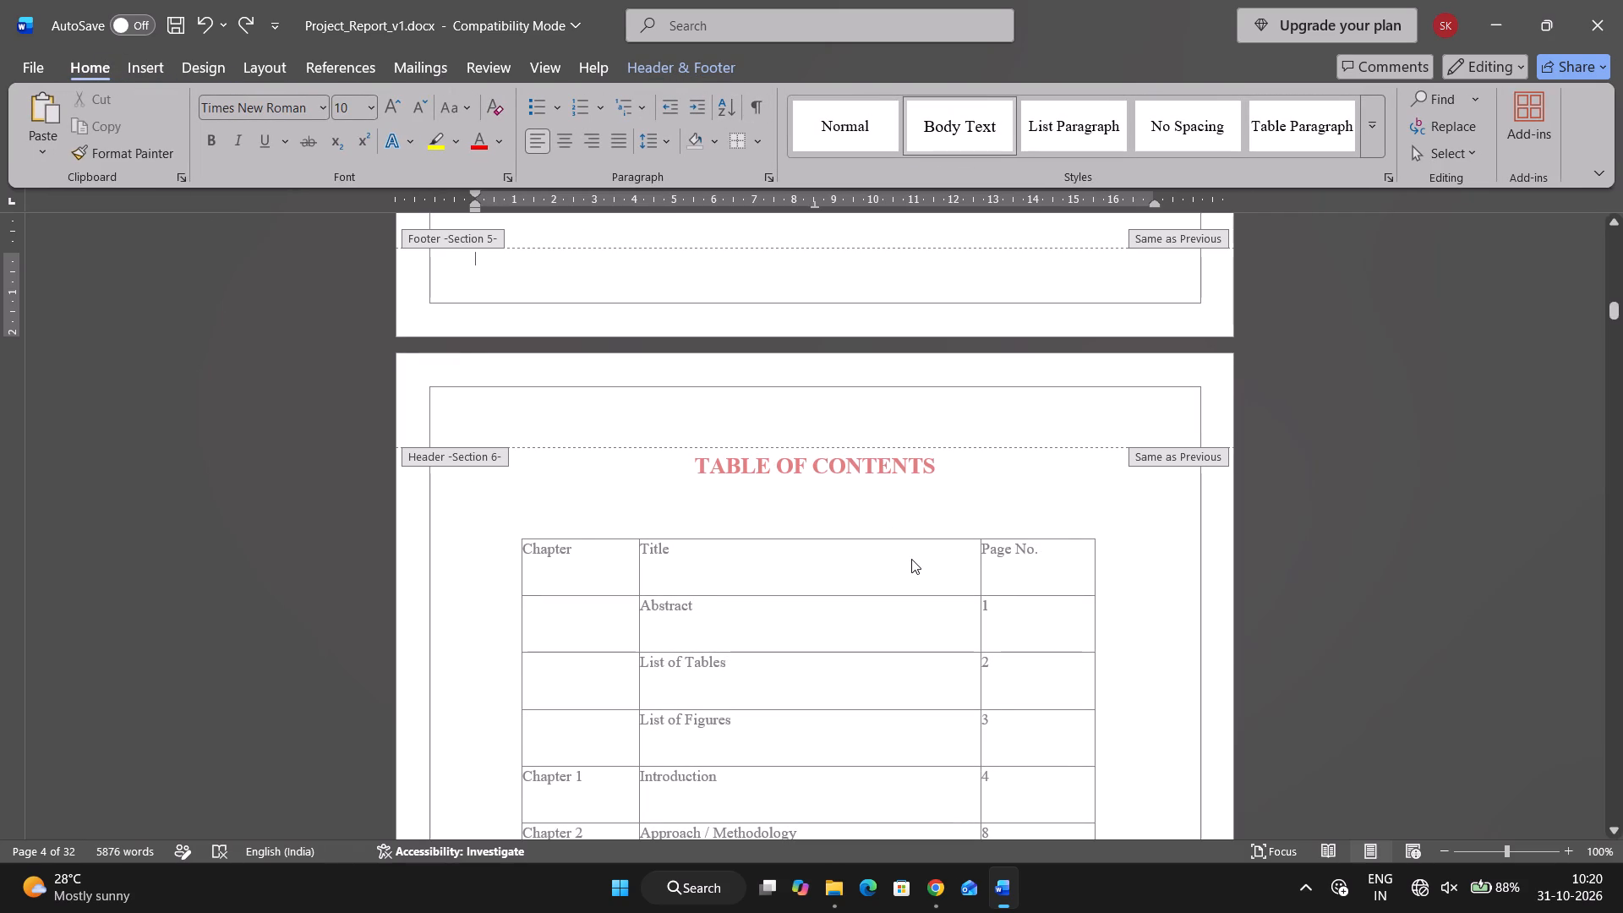
Examine the footers and layout of the pages from the declaration through the abstract.
scroll(911, 557, down, 4)
scroll(911, 557, up, 9)
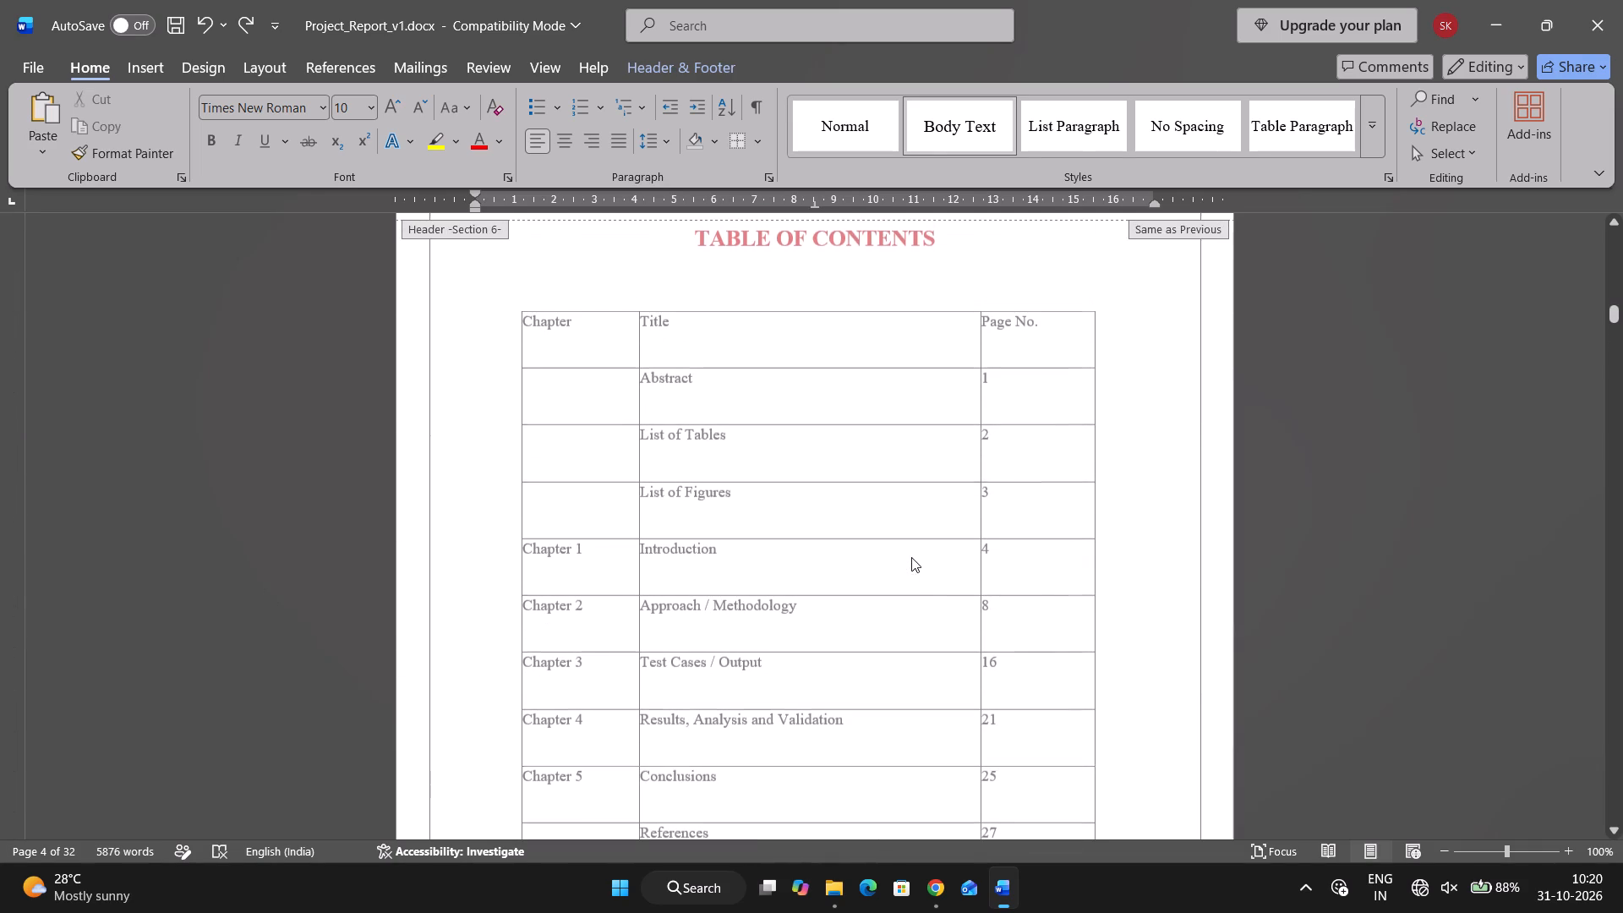
scroll(1401, 522, up, 2)
scroll(1401, 522, down, 1)
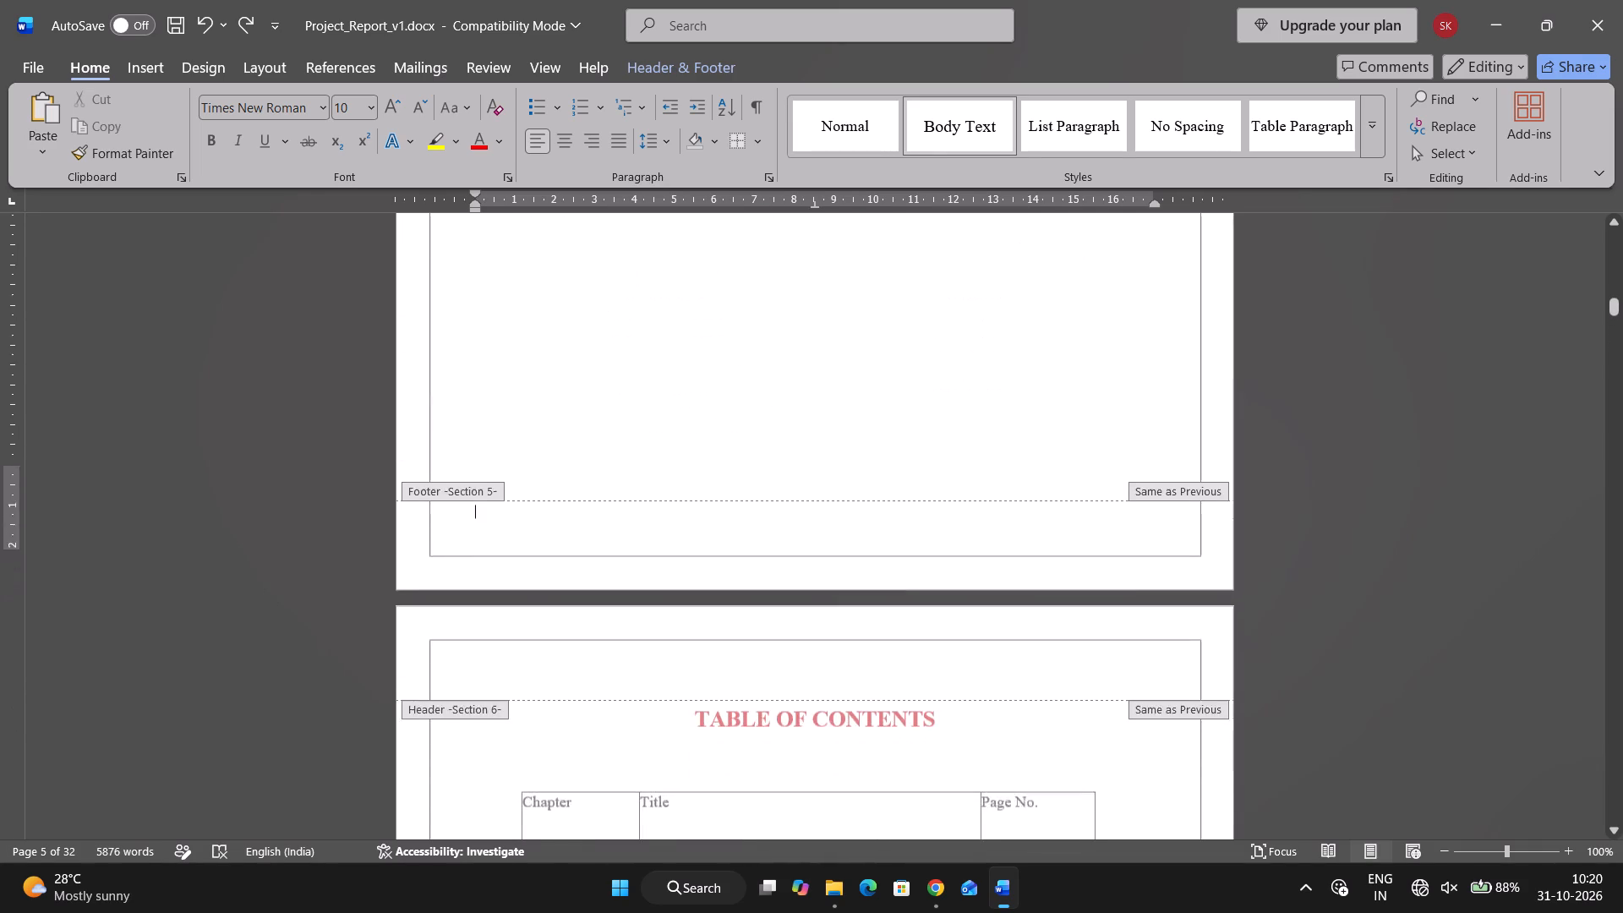
scroll(1401, 522, down, 2)
scroll(1401, 522, up, 6)
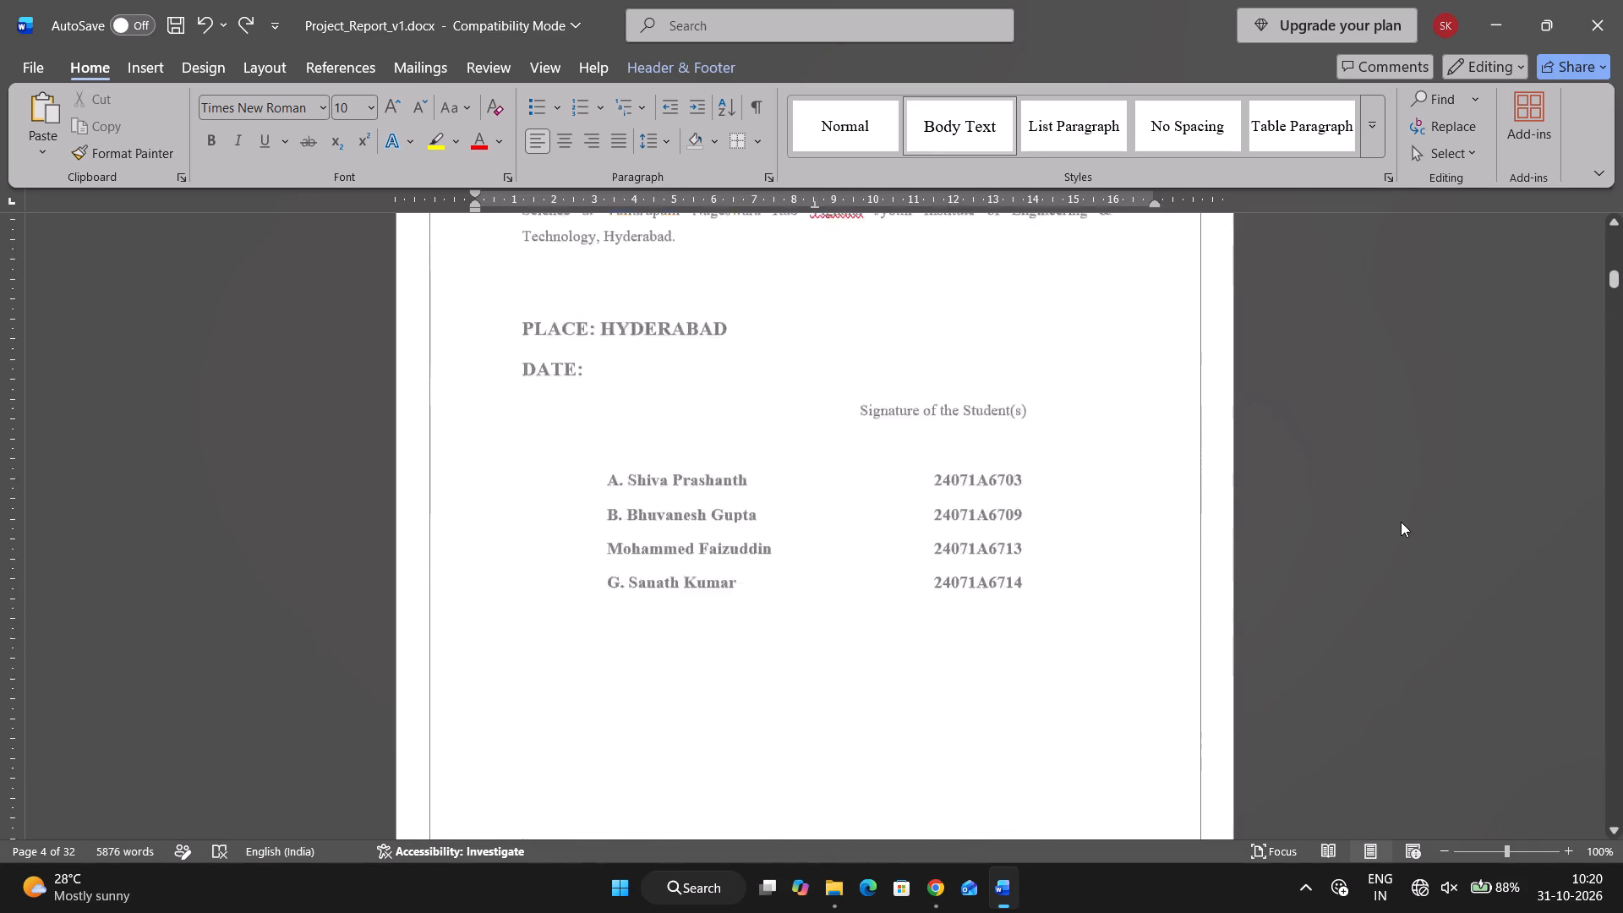
scroll(1401, 522, right, 1)
scroll(1401, 522, down, 5)
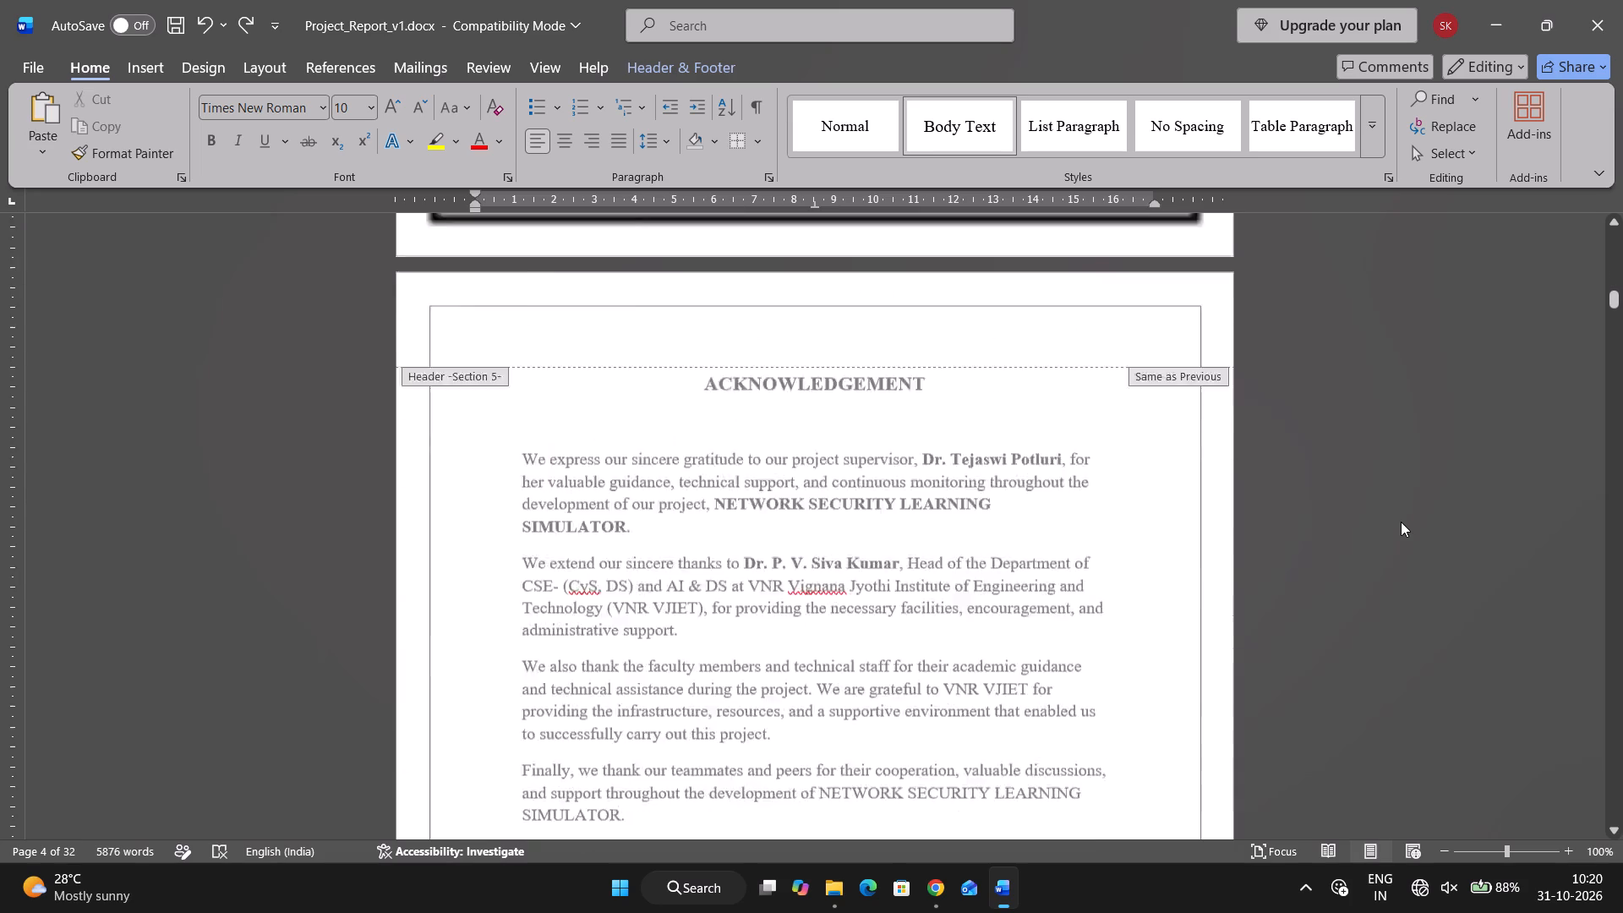
scroll(1401, 522, down, 8)
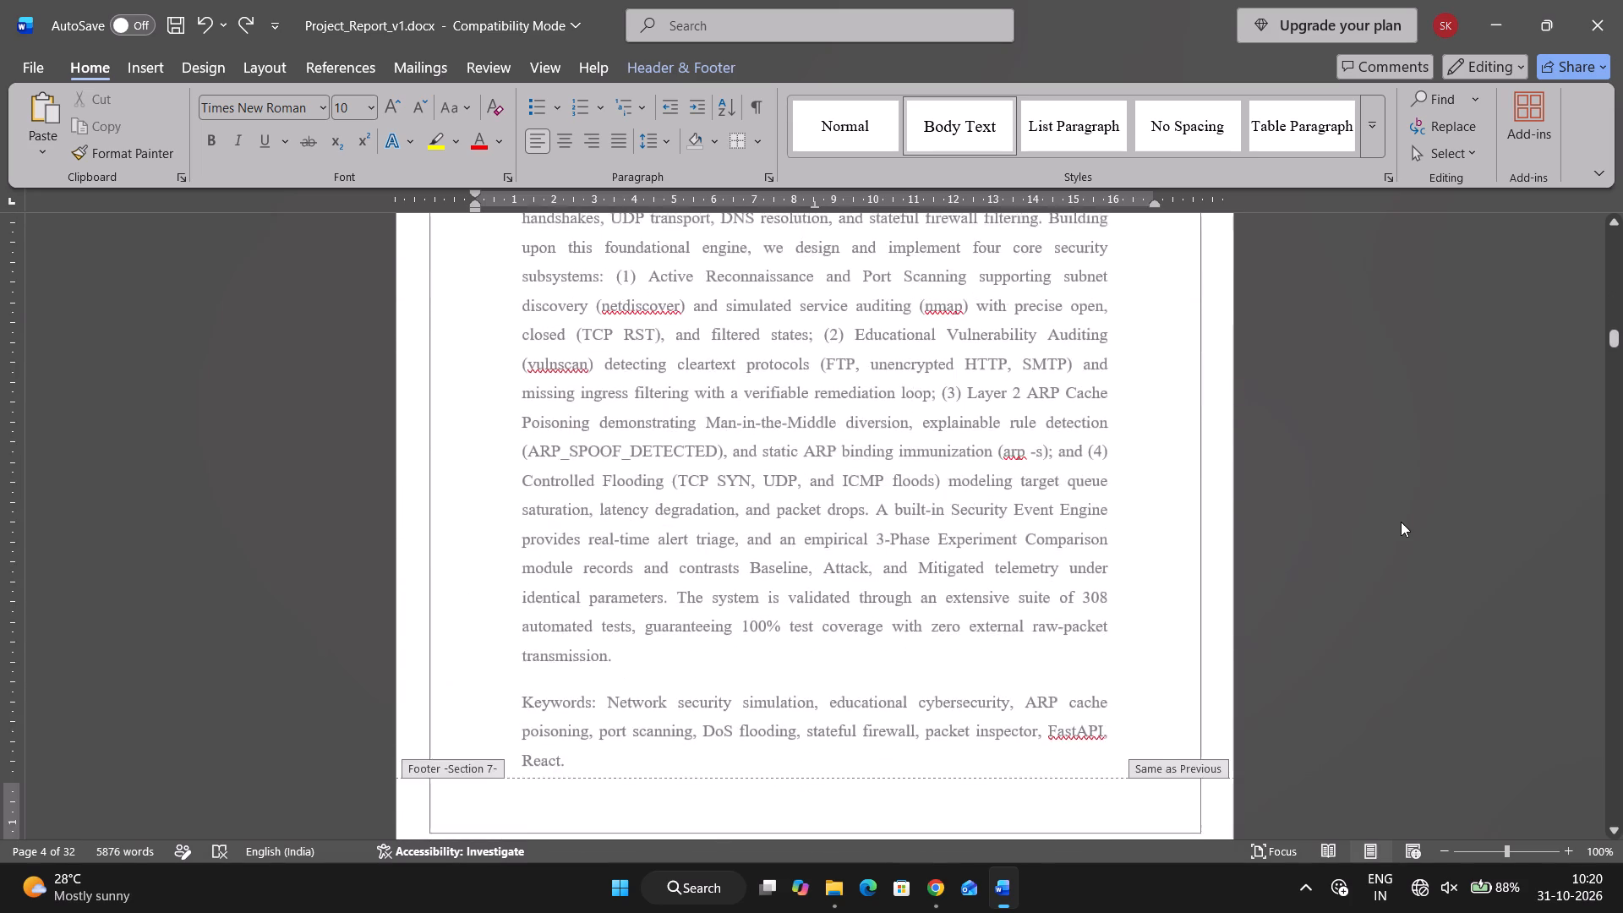
Set the page numbering of the abstract's section to start at 1.
scroll(1401, 522, down, 2)
click(1430, 538)
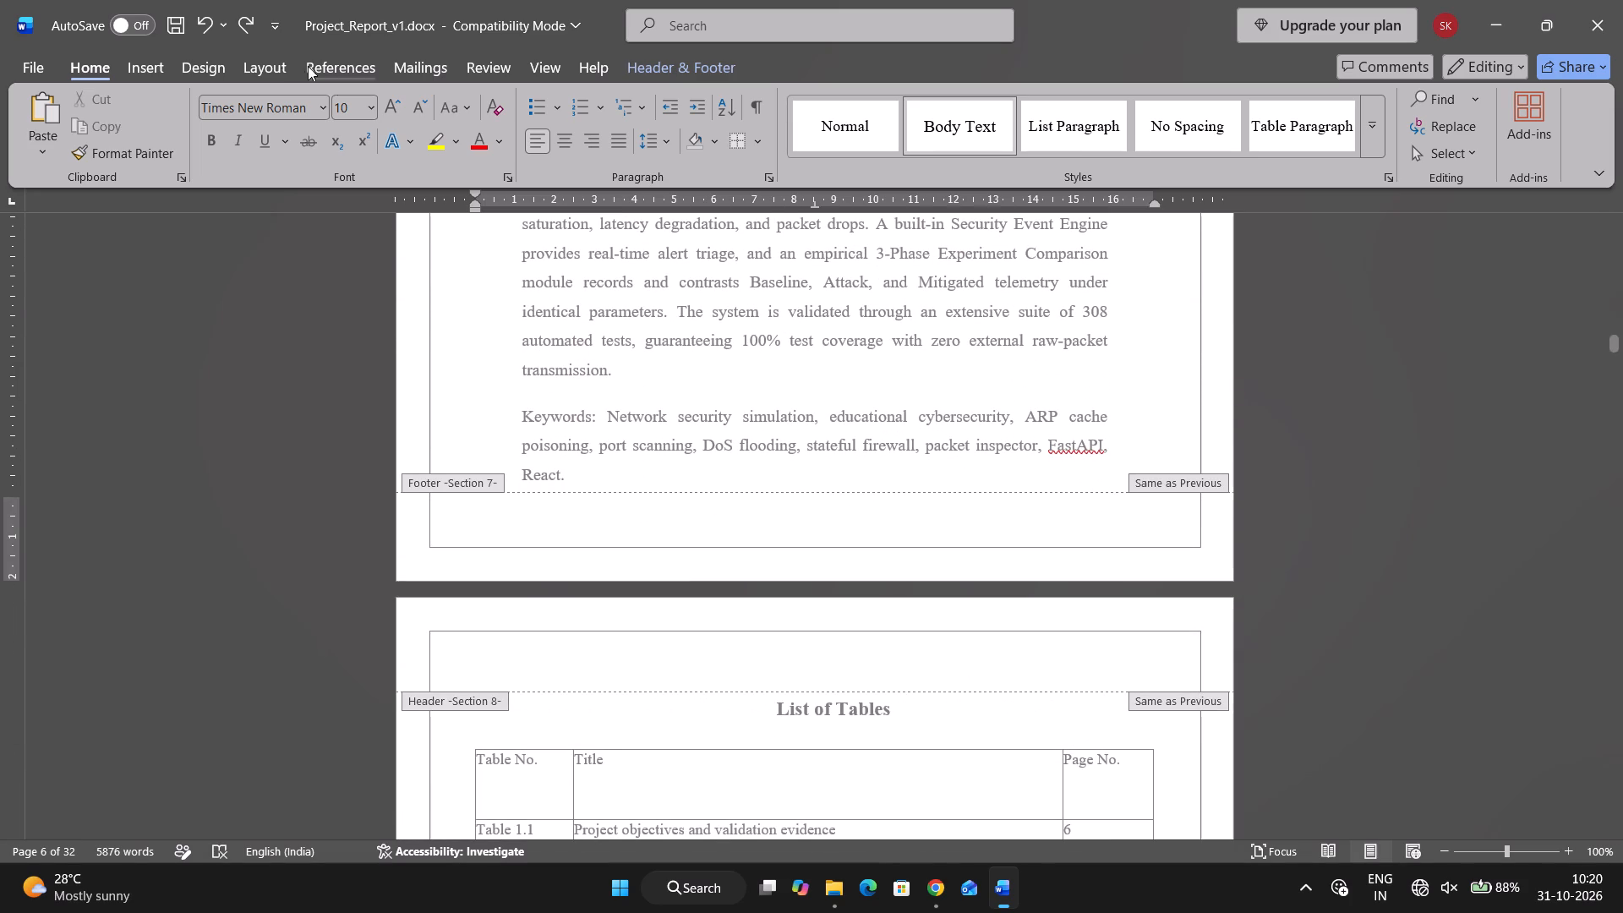
click(162, 61)
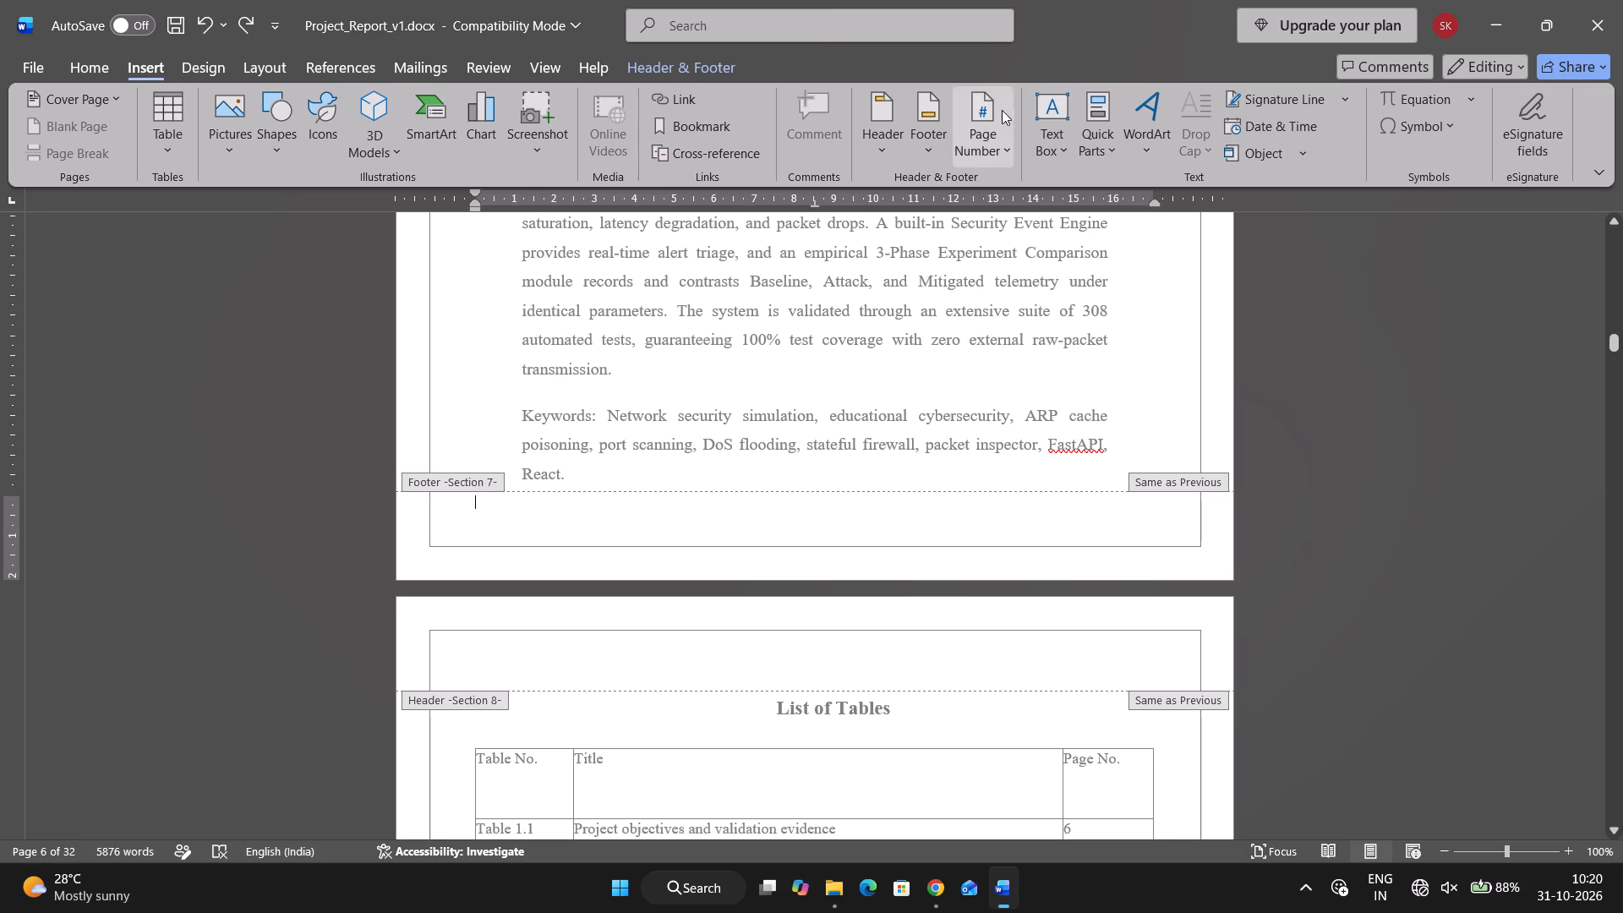
click(1003, 153)
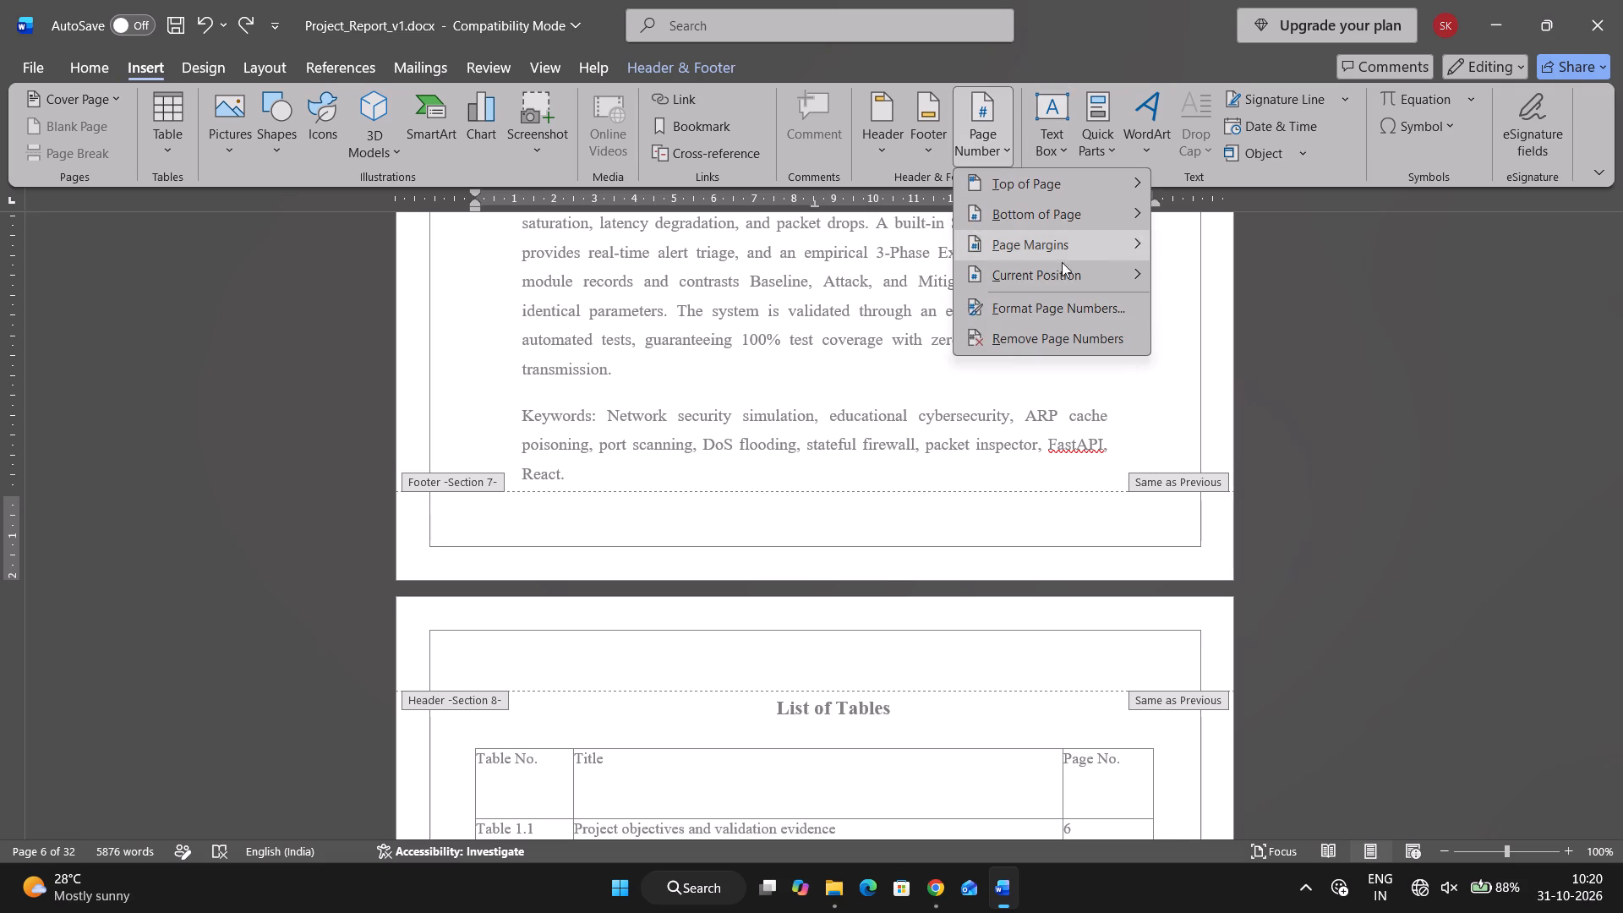
click(1090, 315)
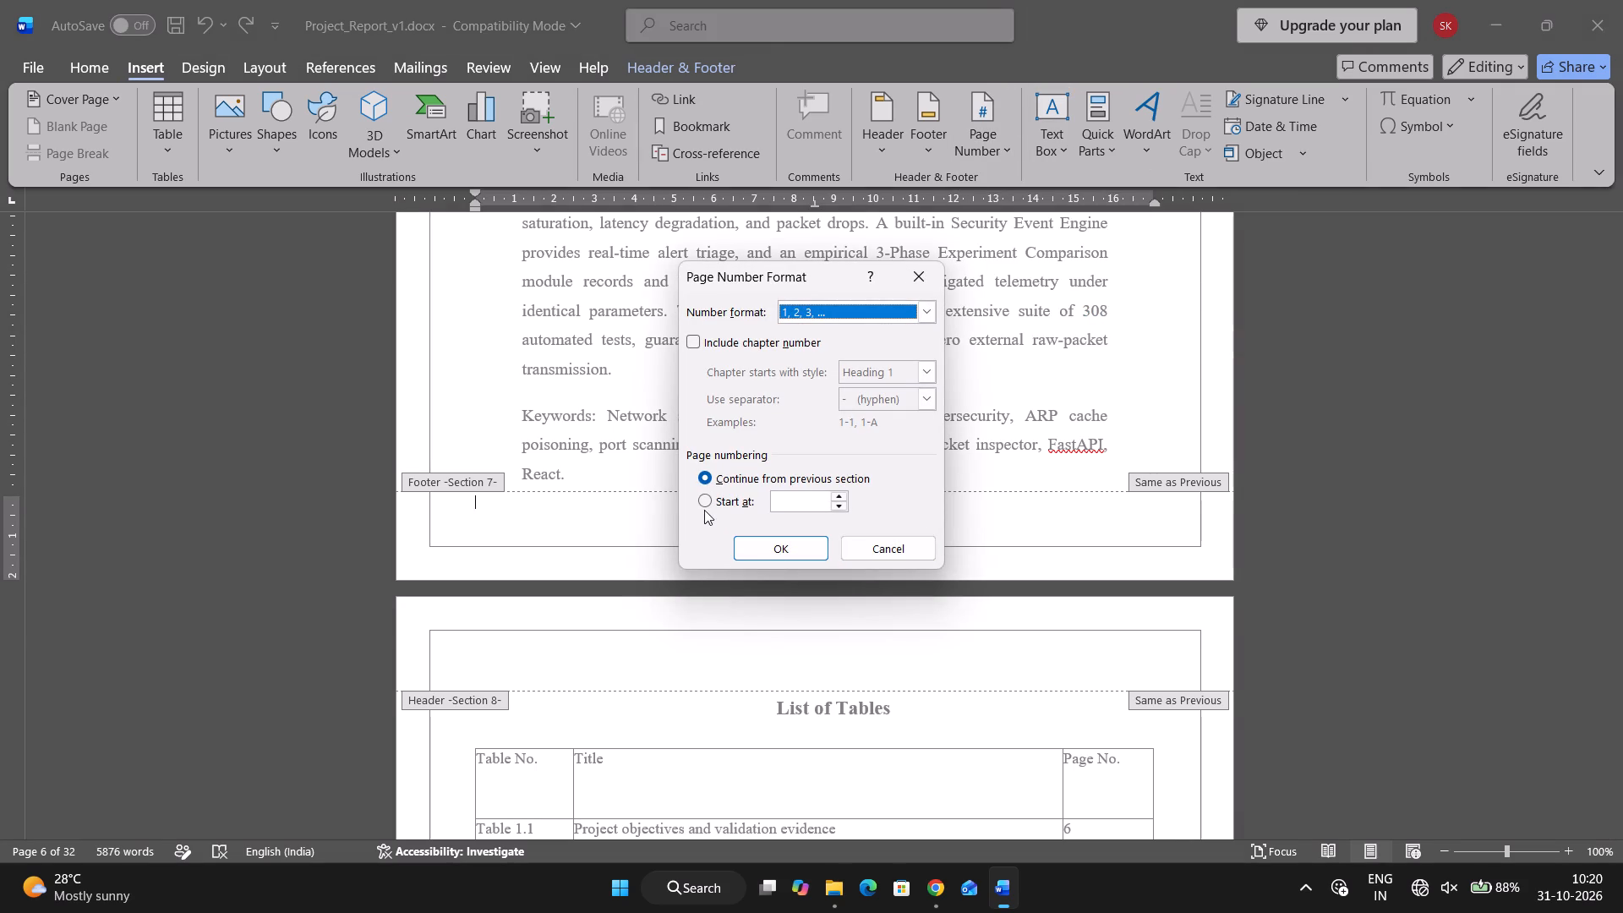
click(704, 506)
click(811, 504)
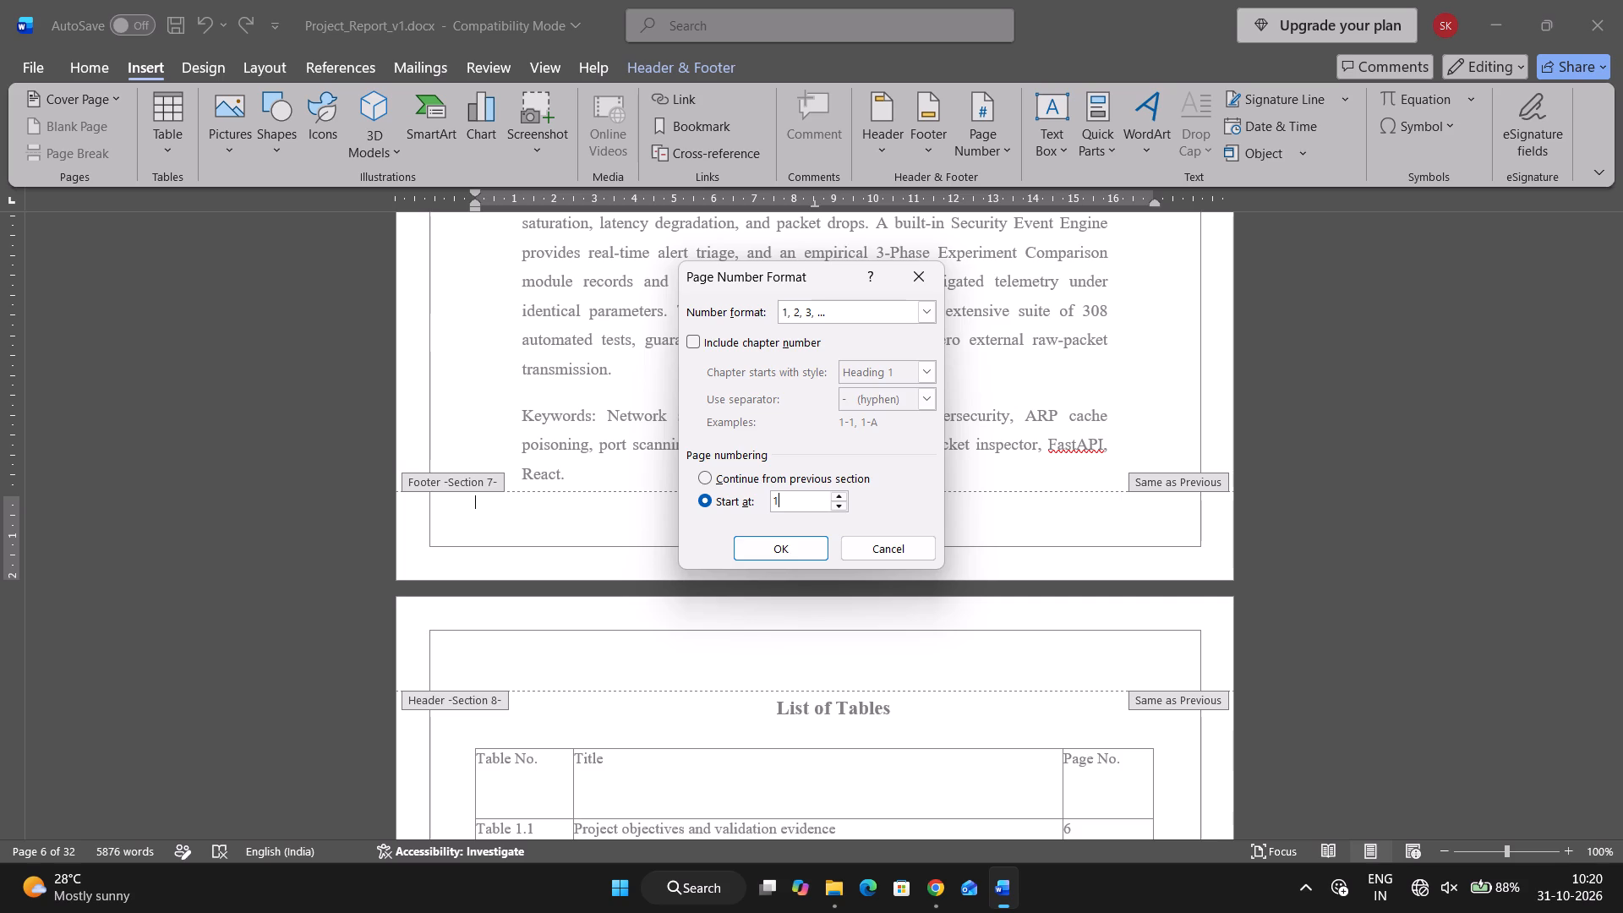
click(791, 548)
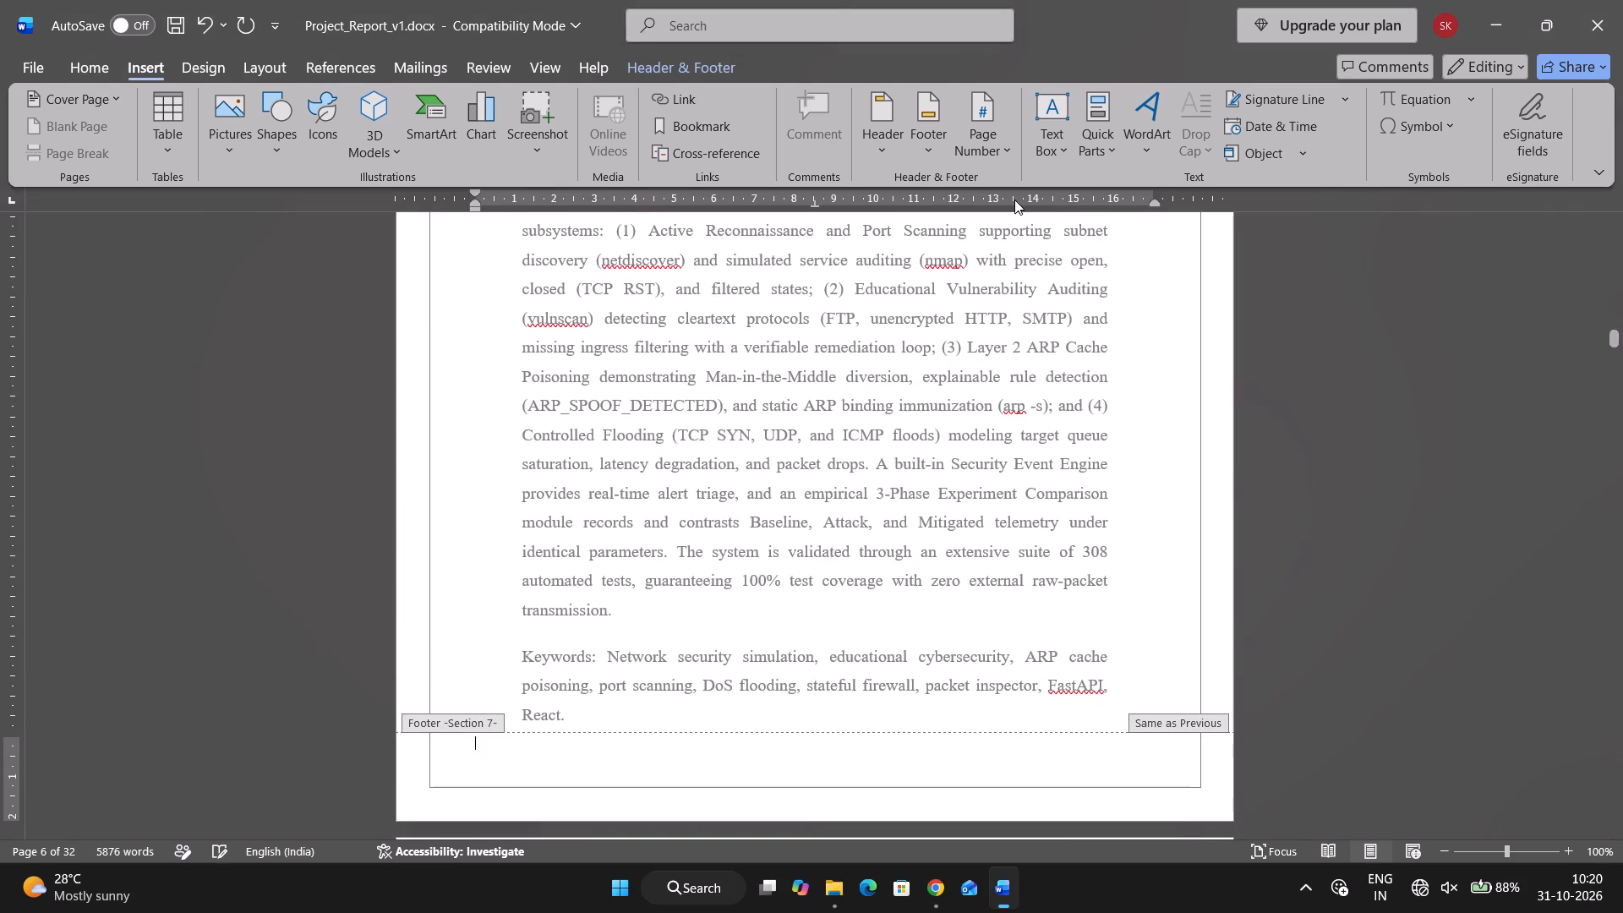
Insert a centred Plain Number 2 page number at the bottom of the abstract page.
click(991, 152)
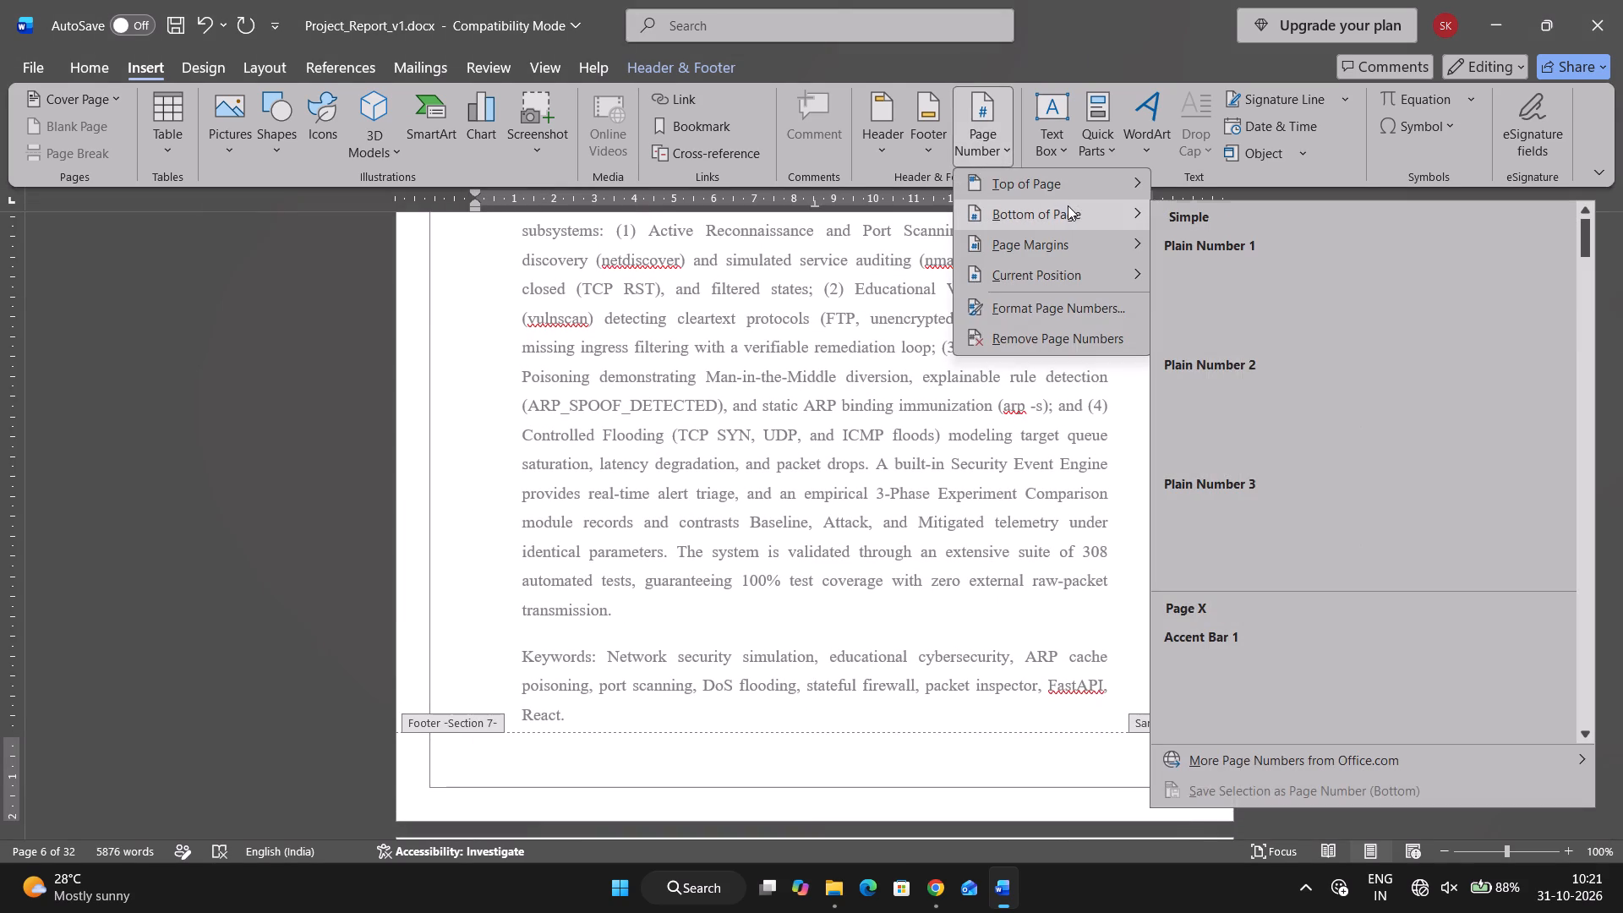
click(1281, 395)
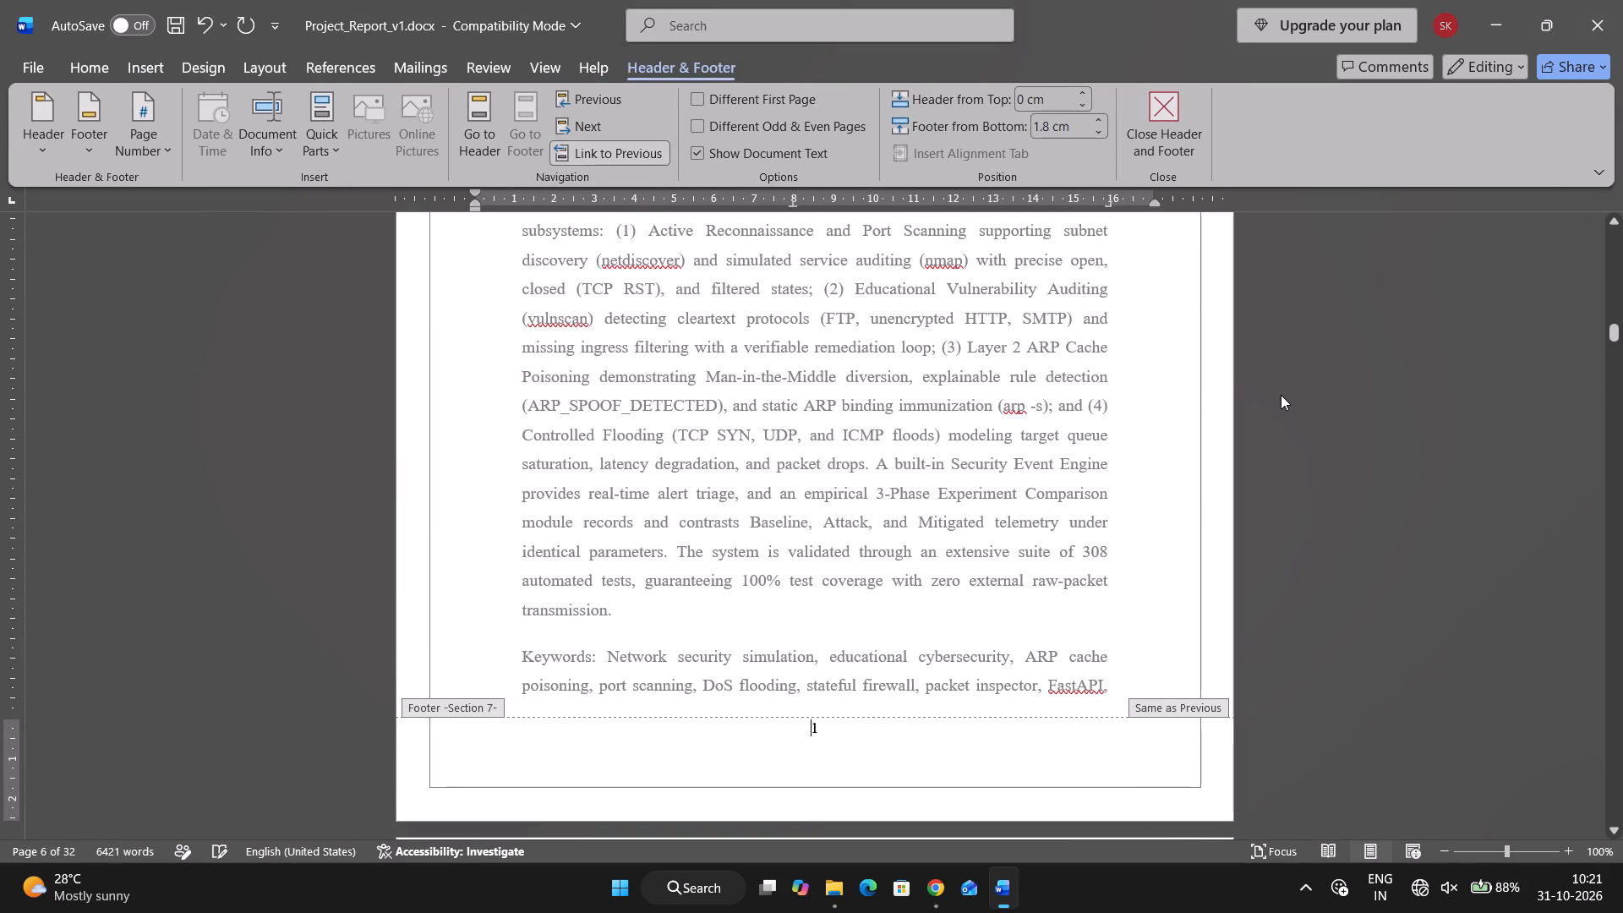
Examine the footer numbers and page layout from the table of contents through the pages following the abstract.
scroll(1425, 515, up, 2)
scroll(1425, 515, right, 1)
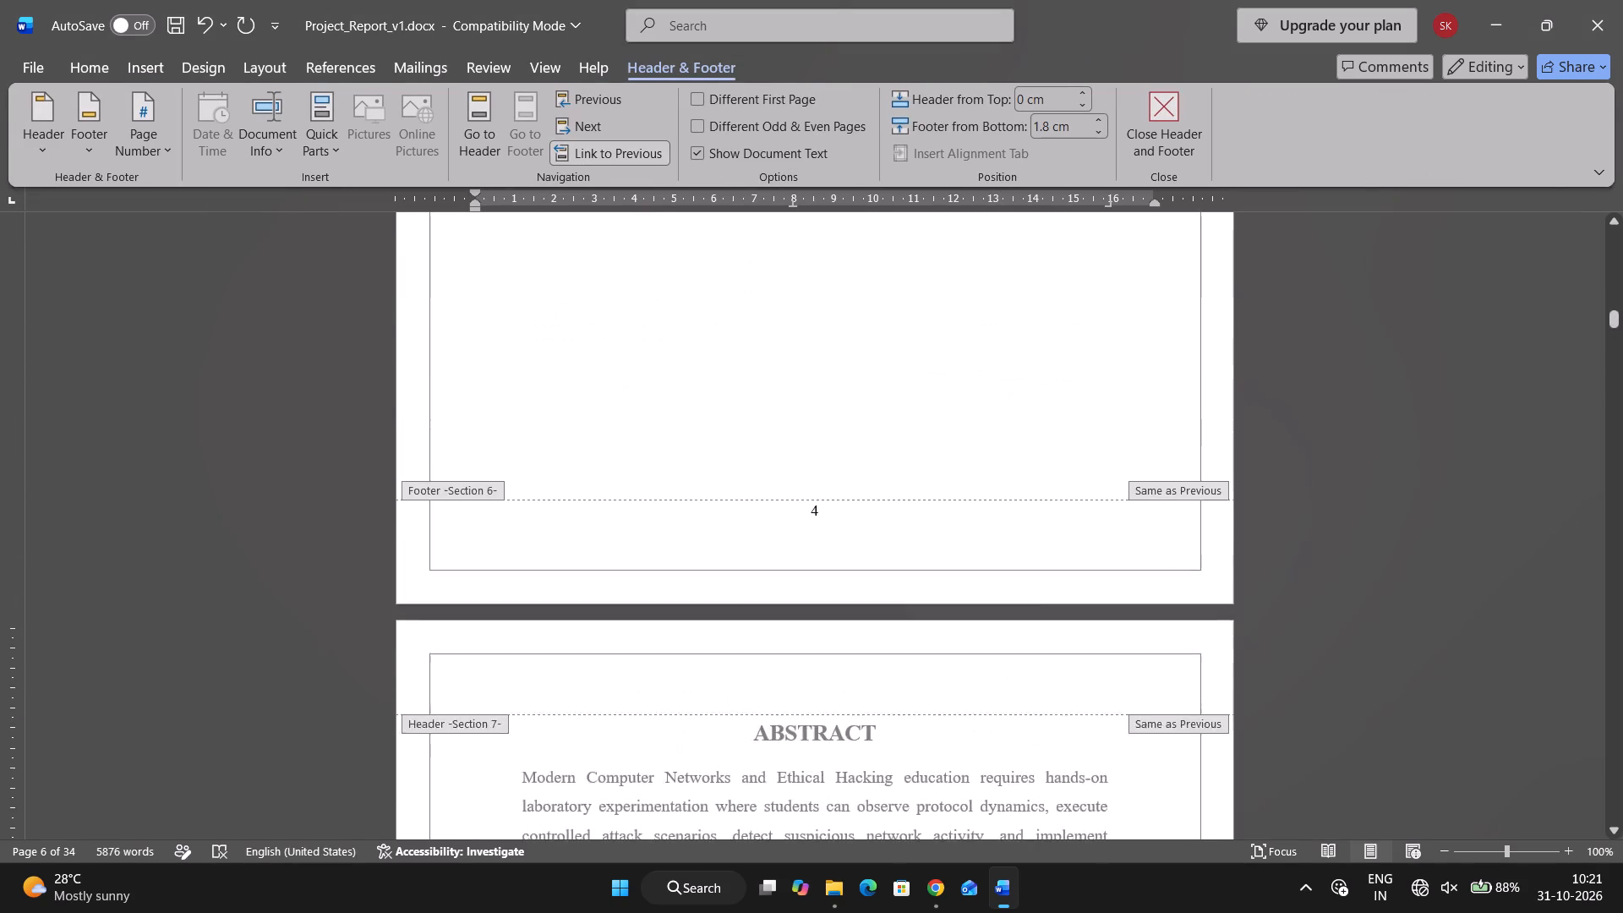
scroll(1425, 515, right, 1)
scroll(1425, 515, down, 1)
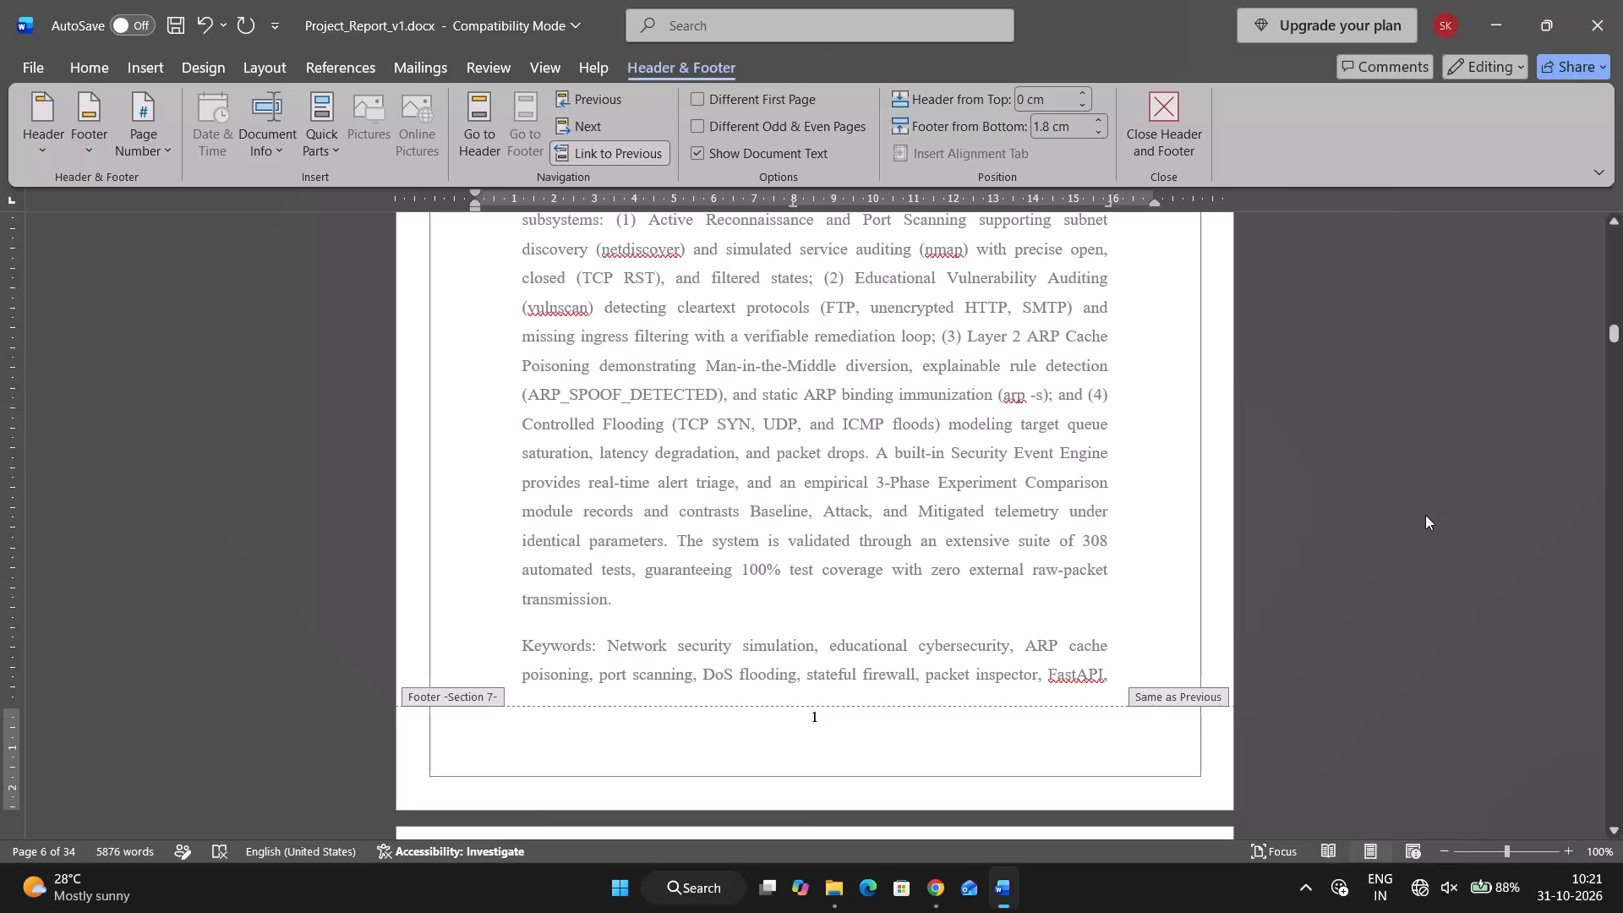
scroll(1315, 457, down, 2)
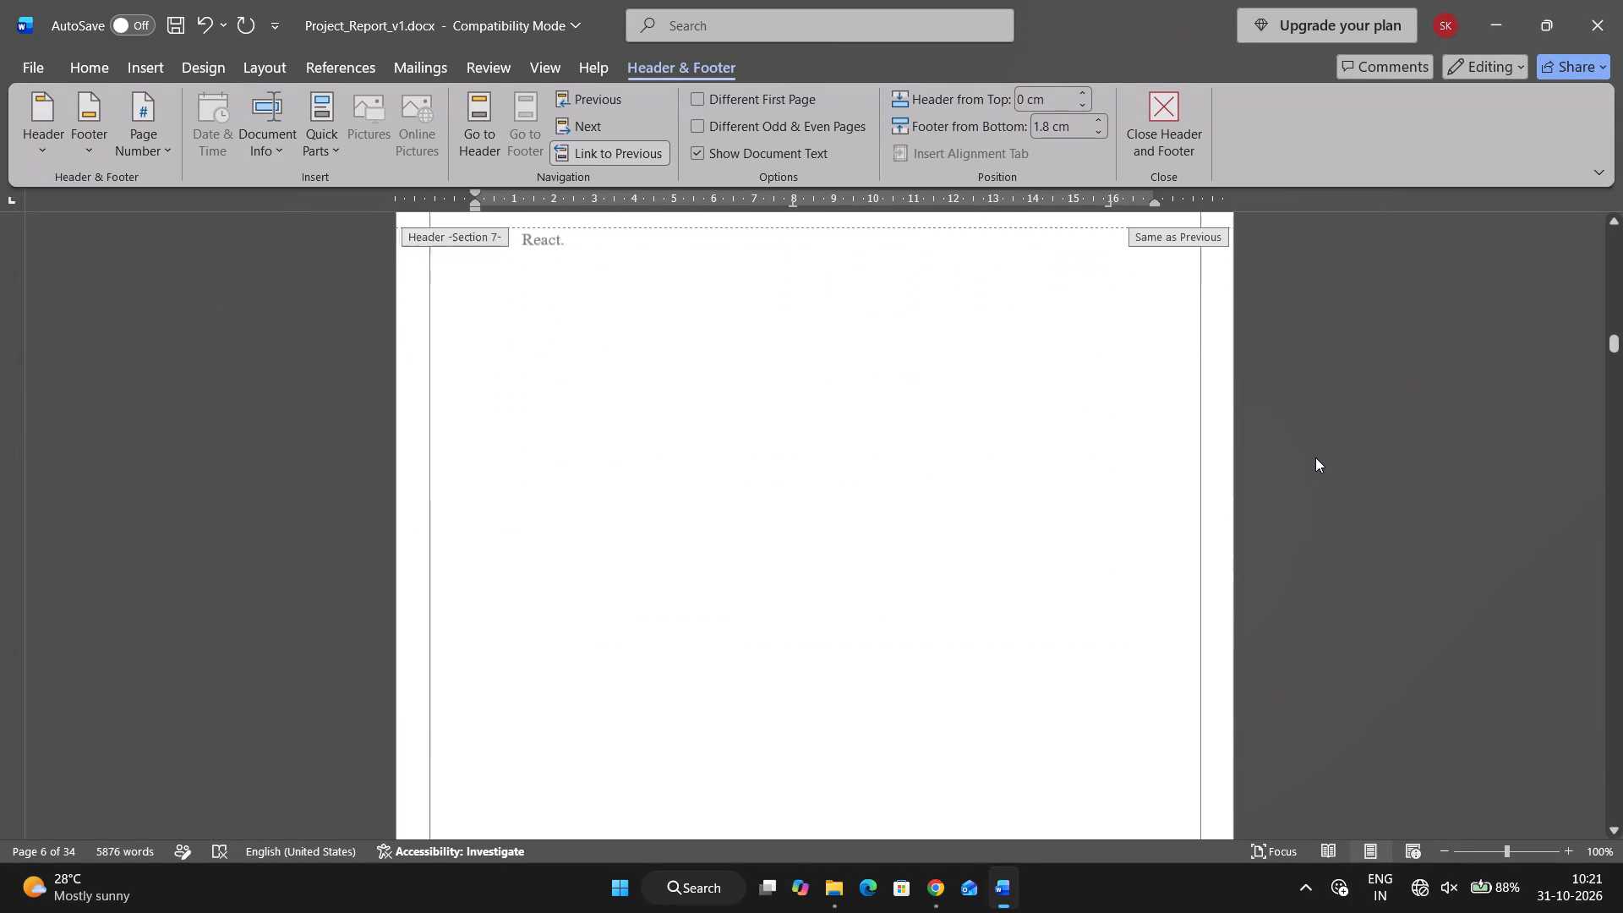
scroll(1315, 457, down, 5)
scroll(1315, 457, up, 1)
scroll(1315, 457, down, 1)
scroll(1315, 457, up, 2)
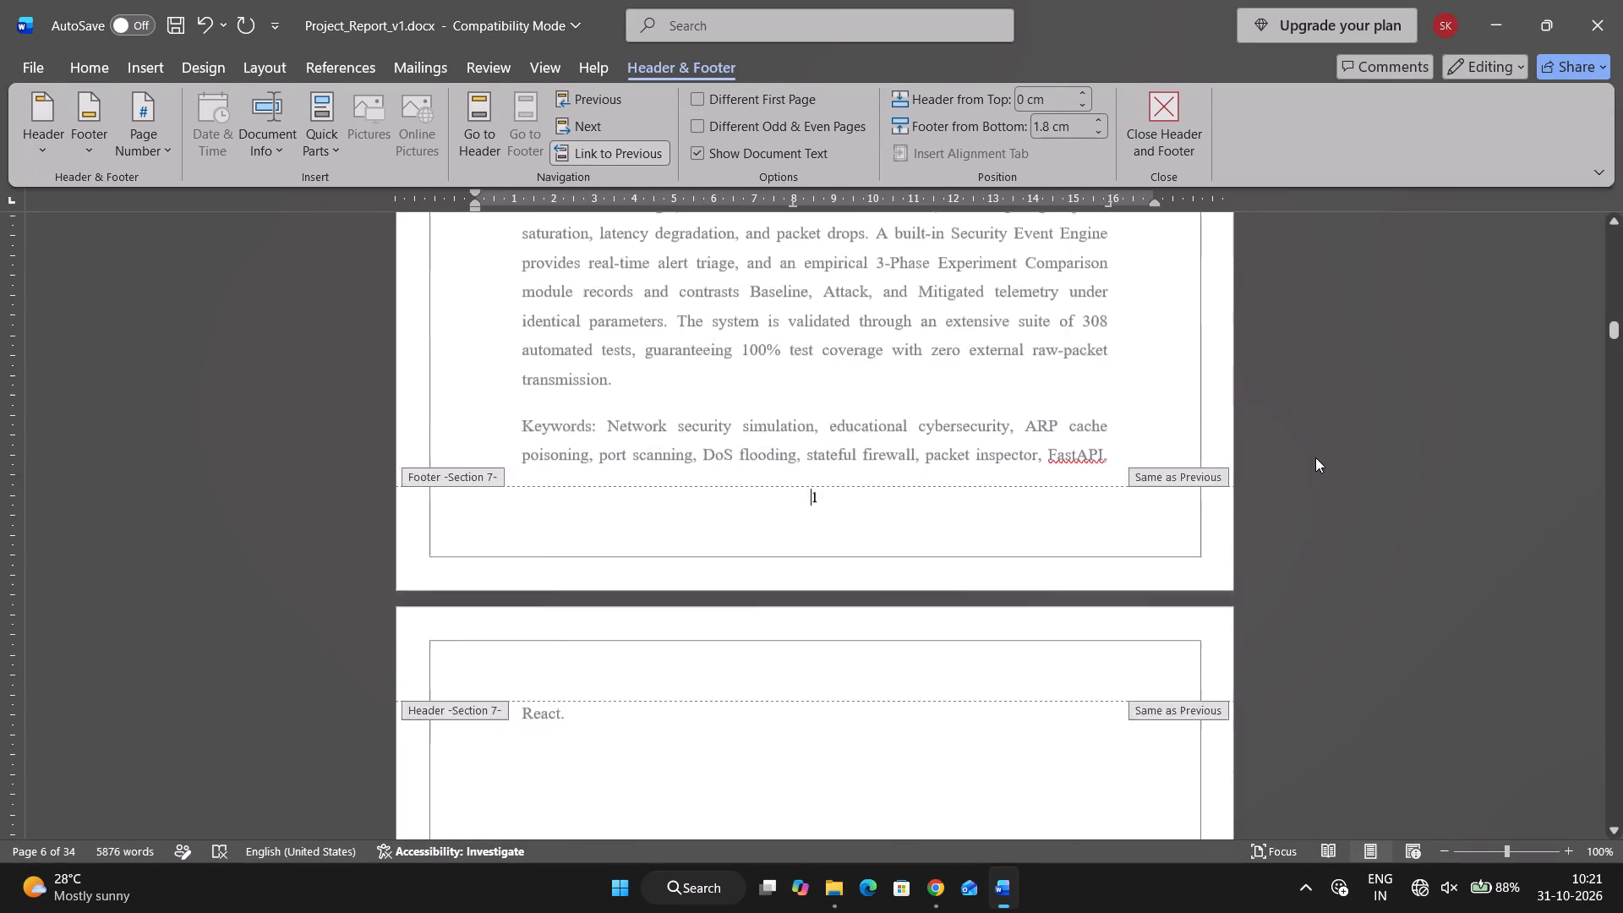
scroll(1315, 457, up, 2)
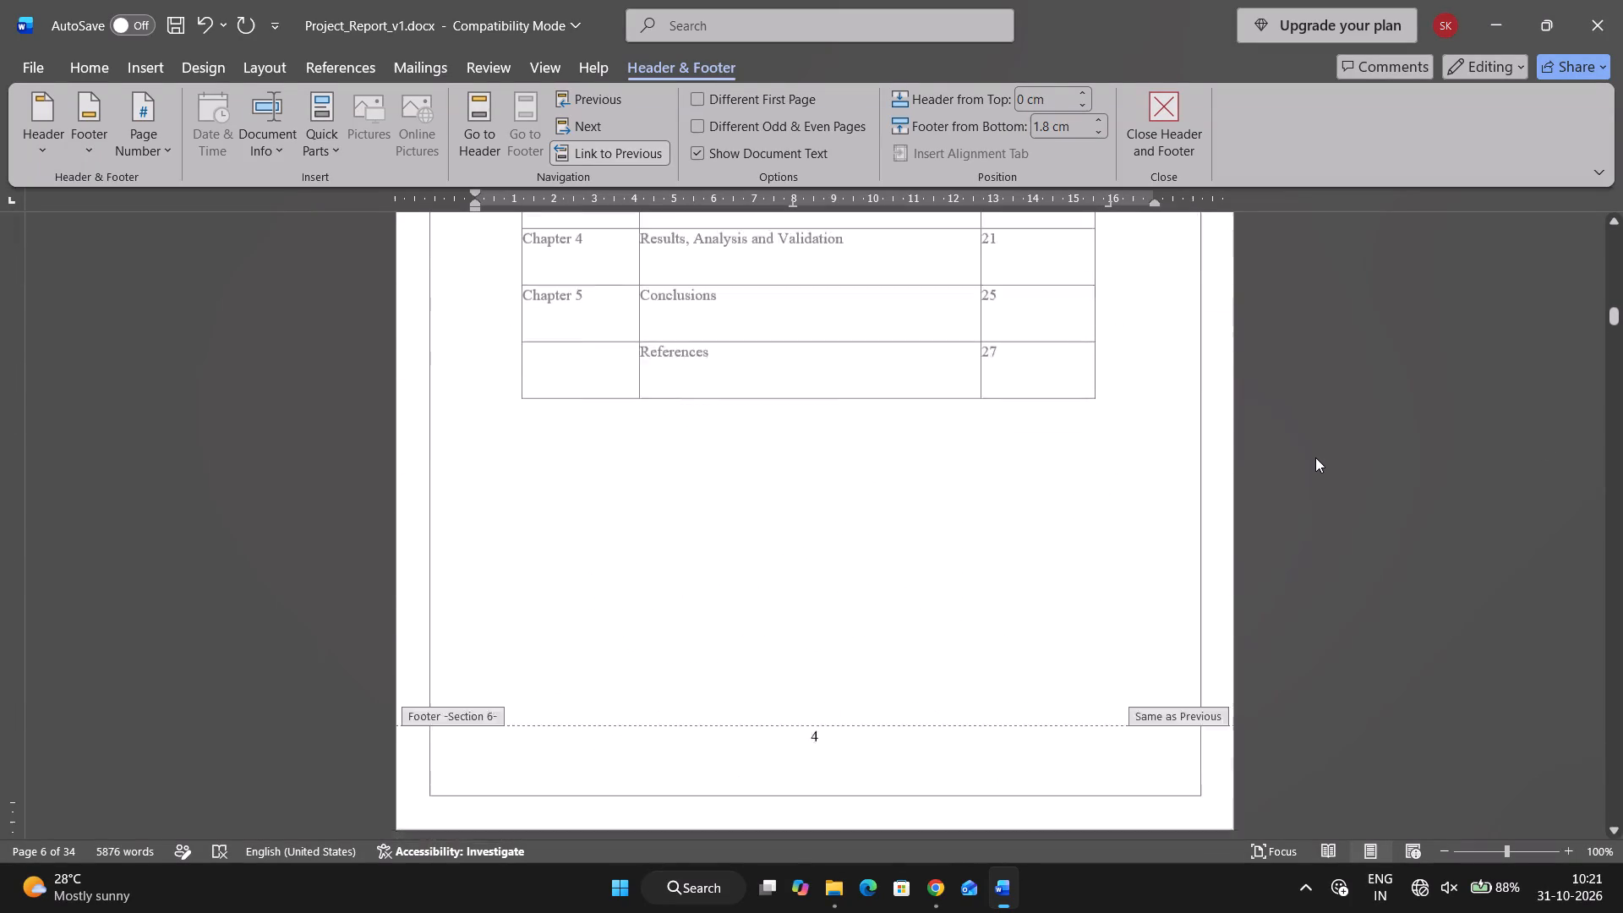
scroll(1315, 457, up, 1)
scroll(1315, 457, down, 1)
scroll(1100, 440, up, 1)
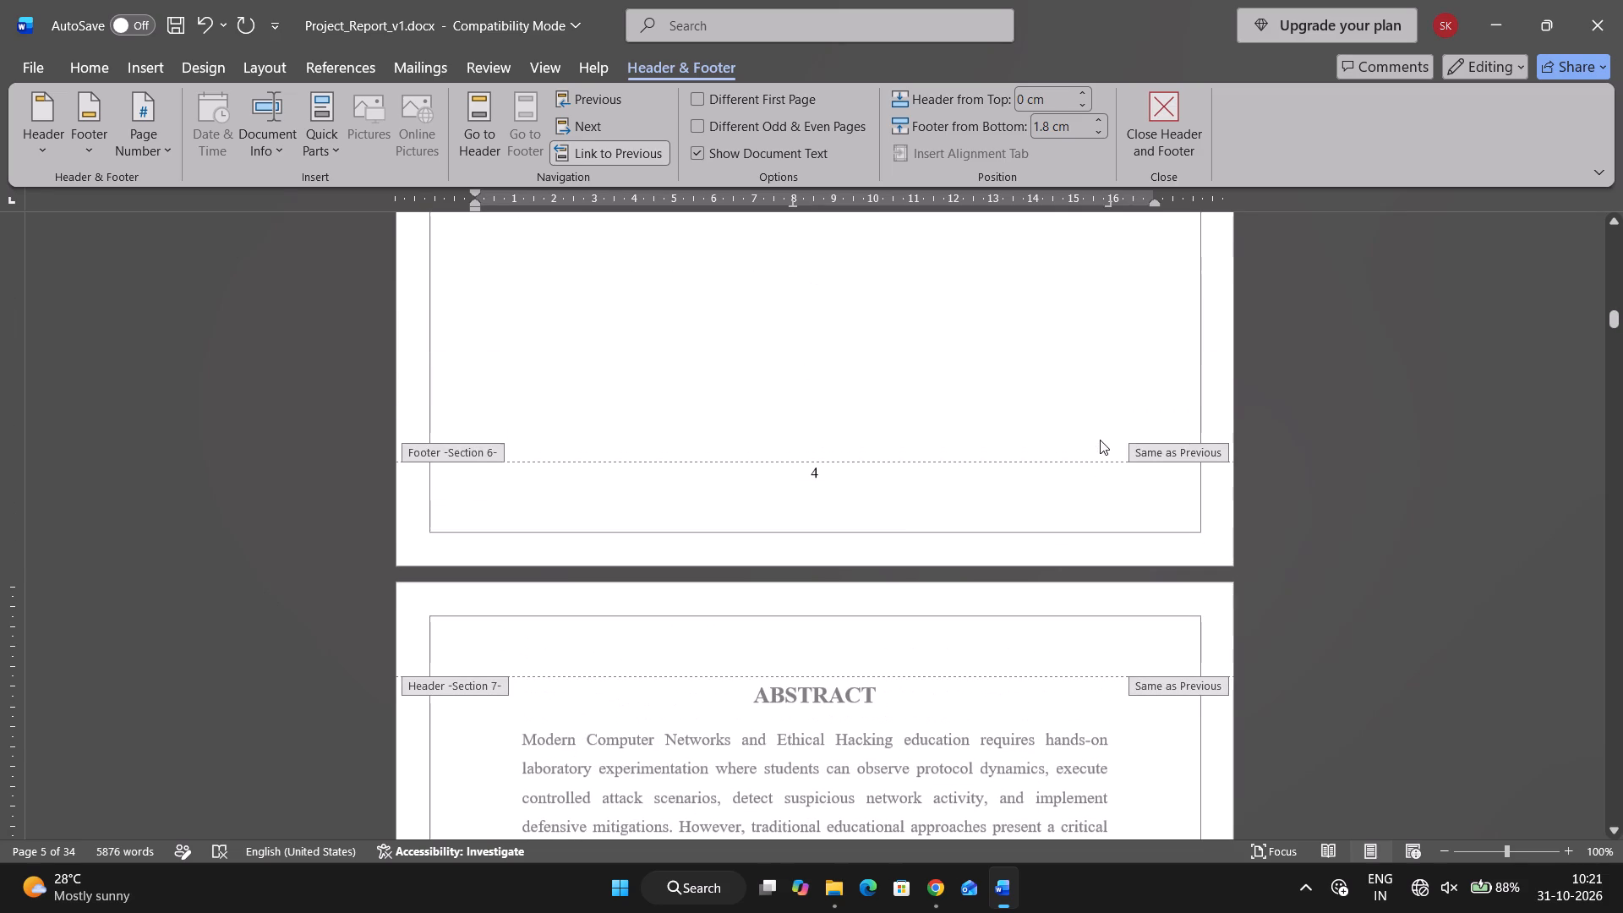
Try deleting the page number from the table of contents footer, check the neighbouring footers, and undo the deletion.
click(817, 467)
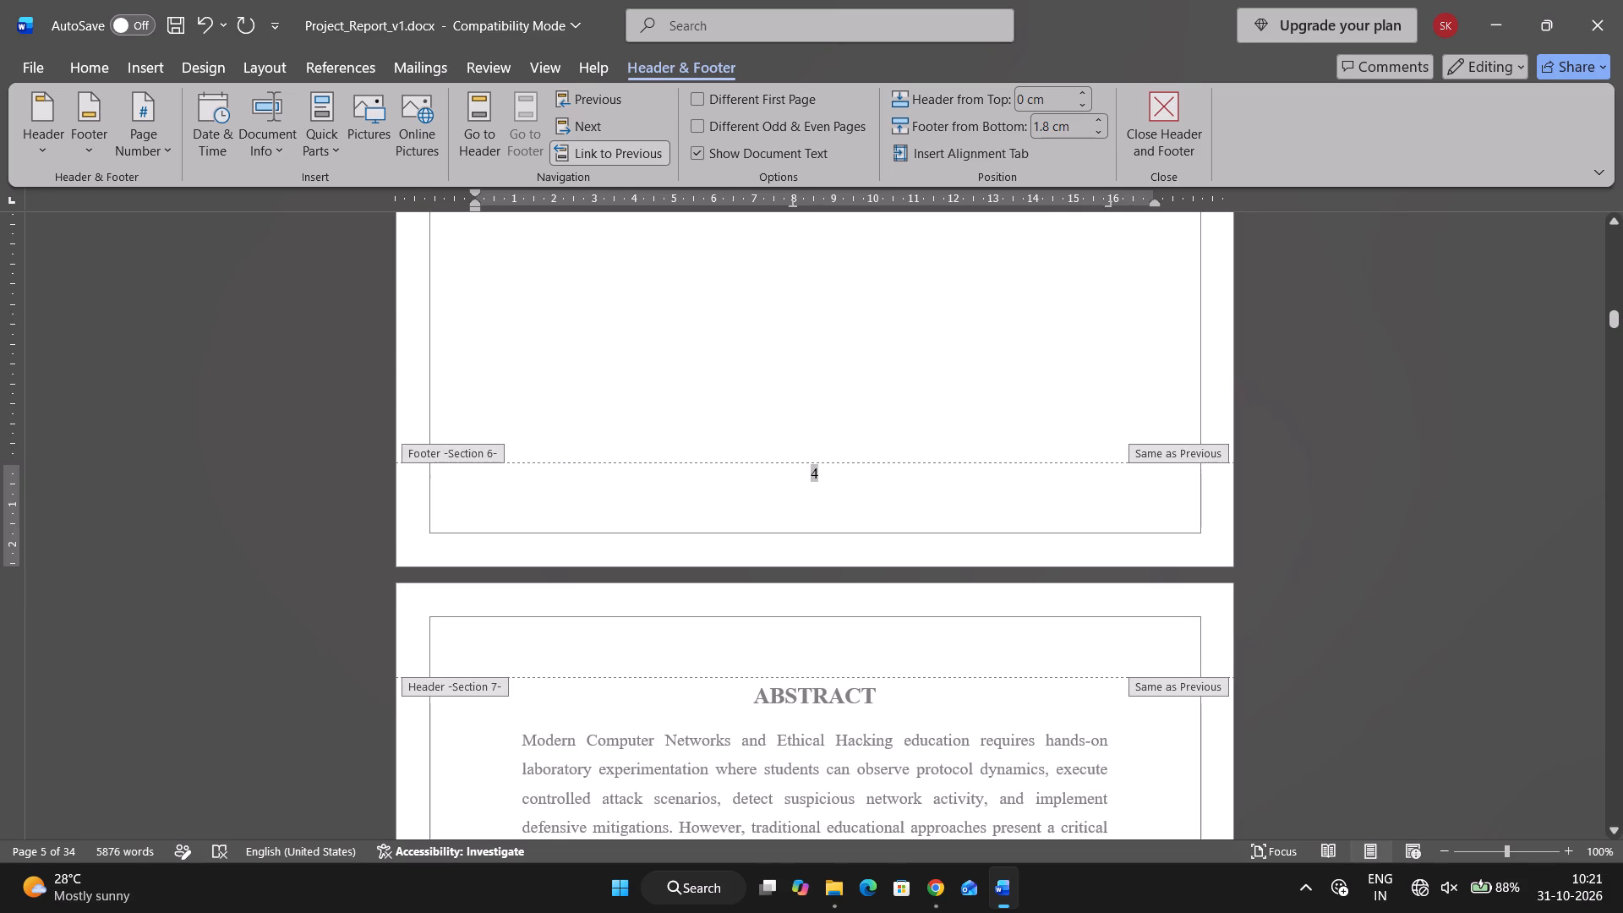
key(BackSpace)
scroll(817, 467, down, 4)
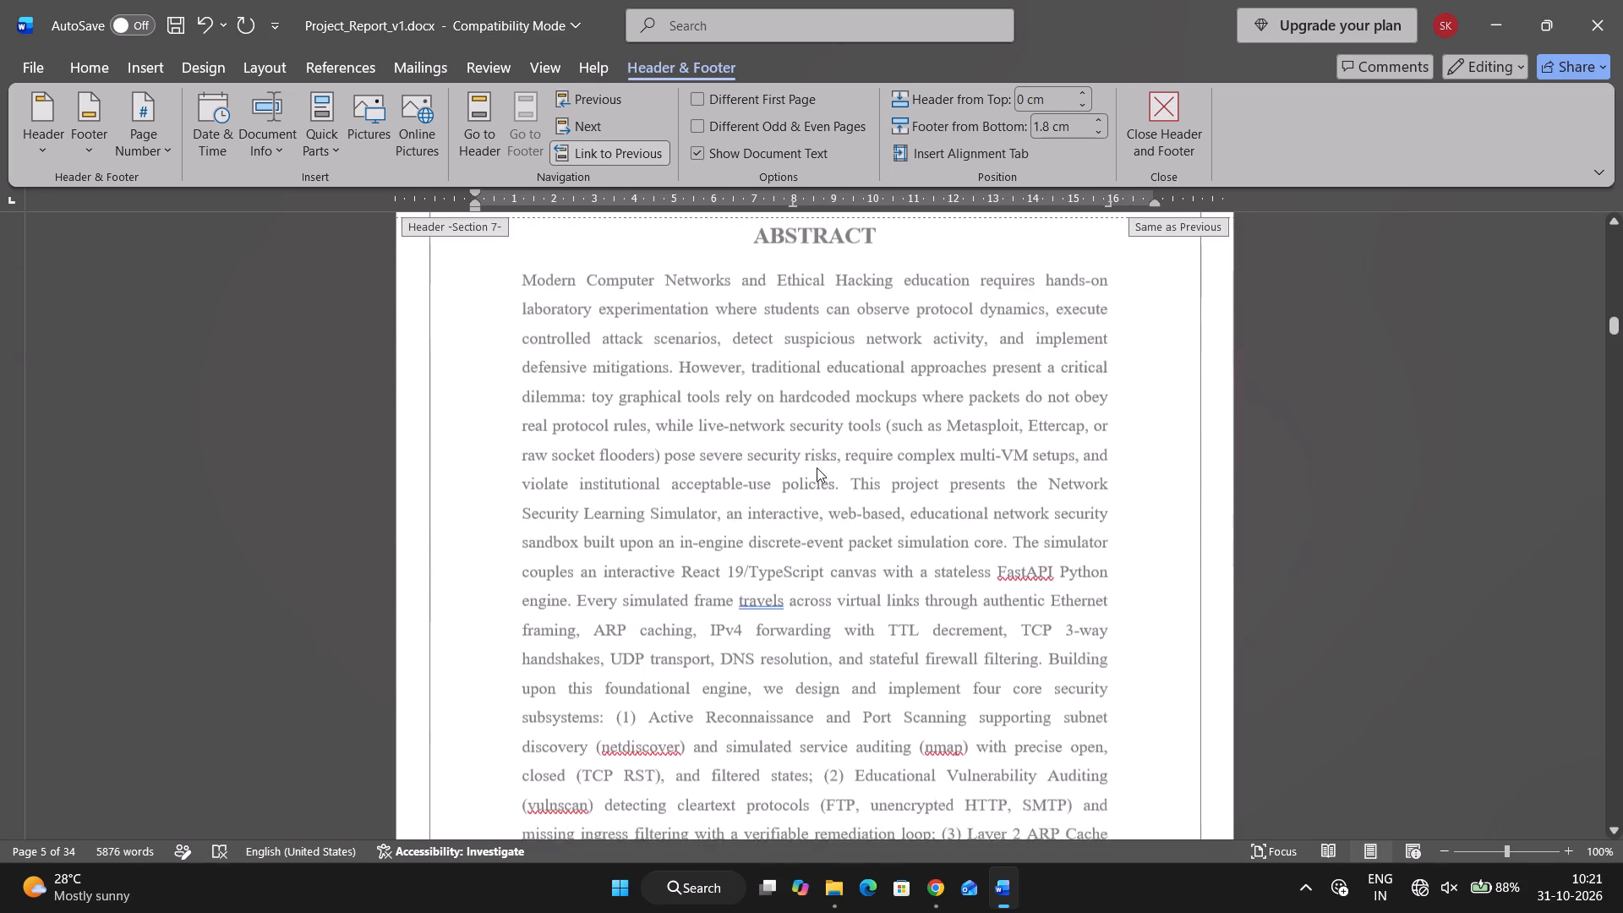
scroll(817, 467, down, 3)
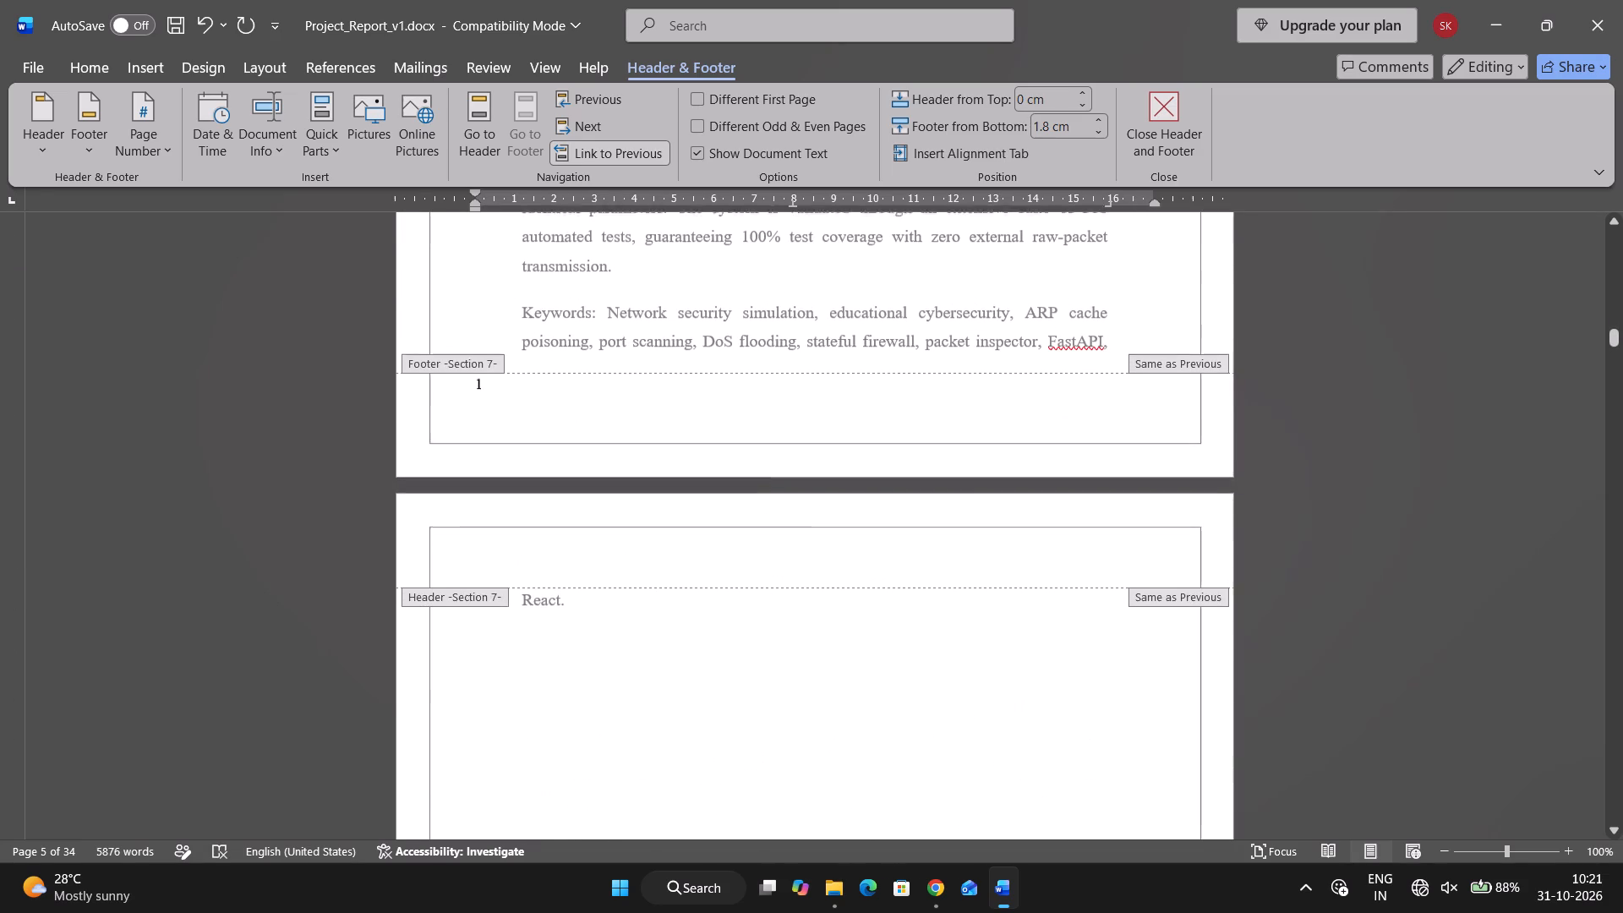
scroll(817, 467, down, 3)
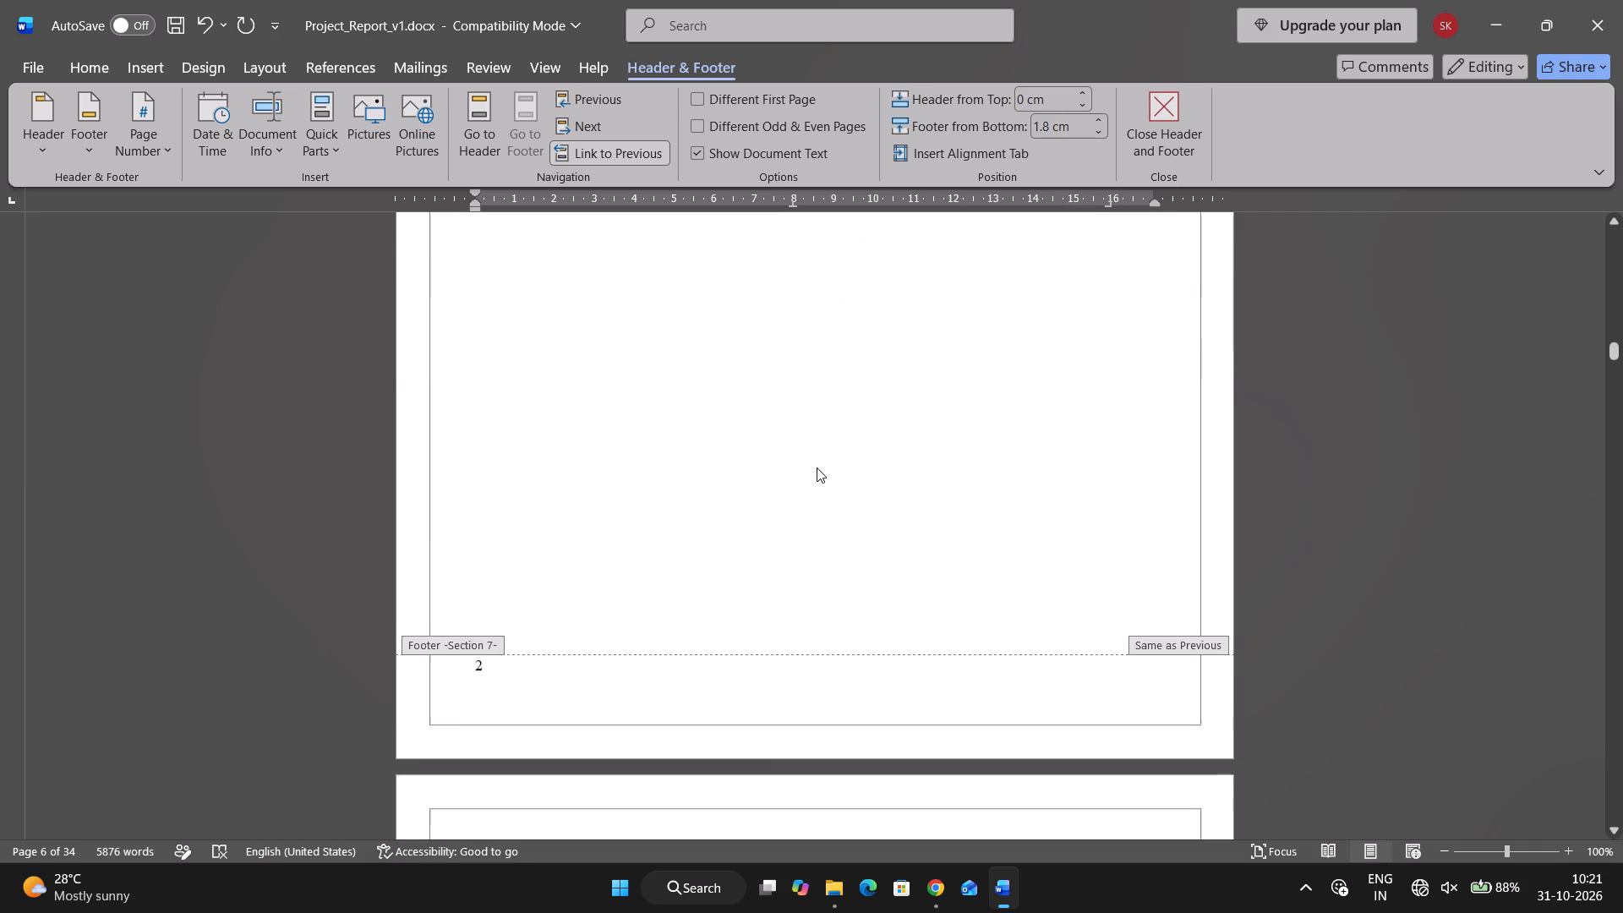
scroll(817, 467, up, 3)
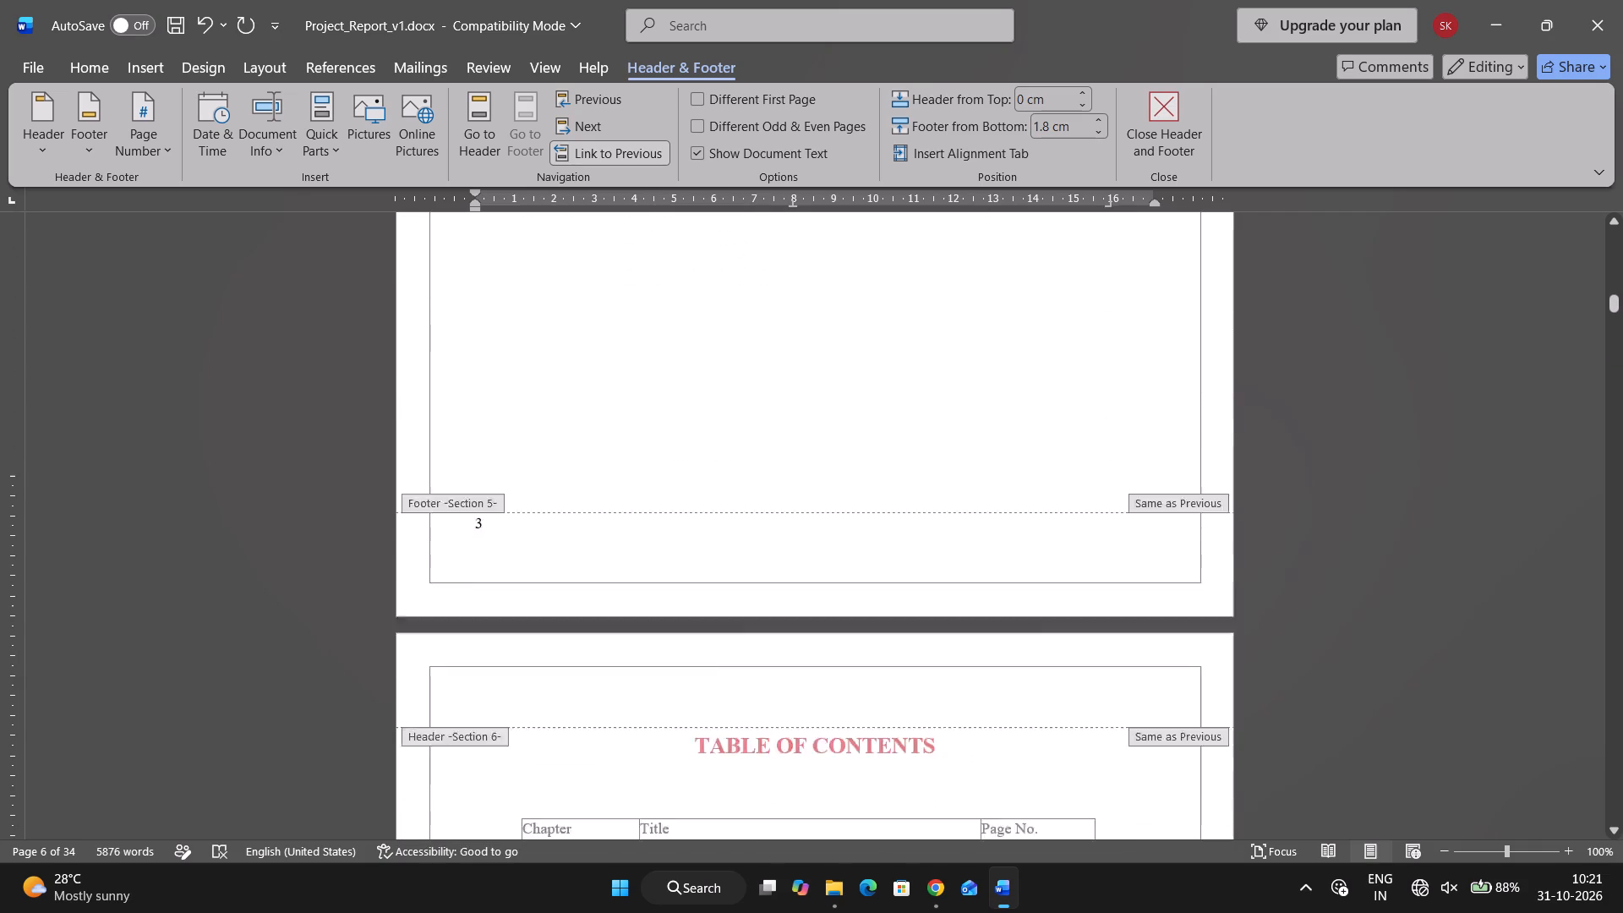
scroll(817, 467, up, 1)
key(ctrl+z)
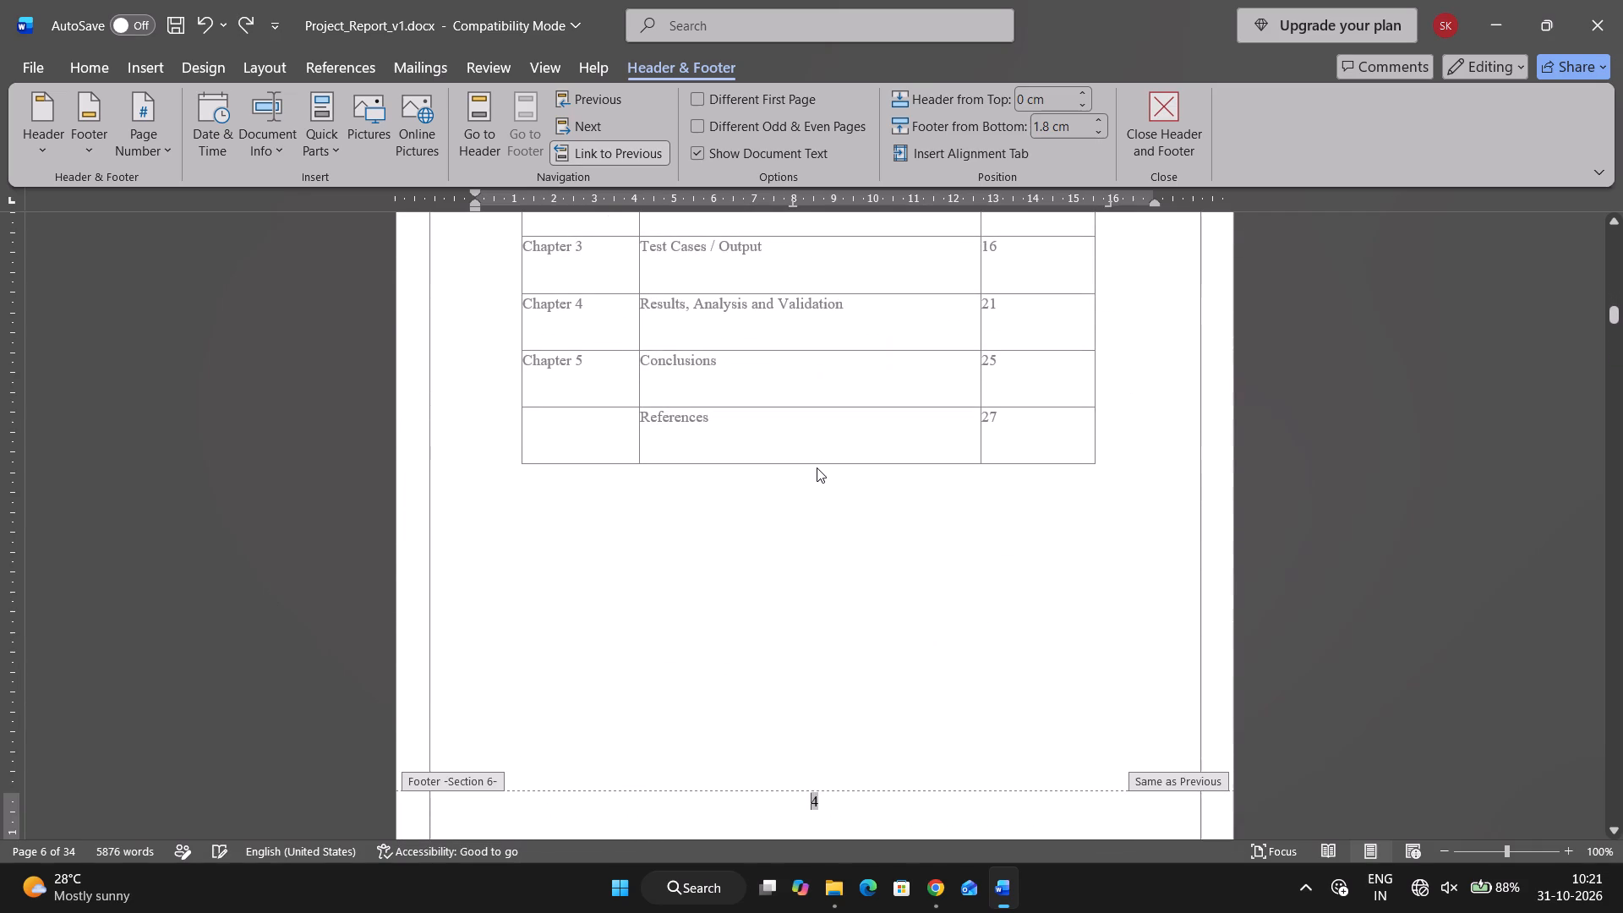
Unlink the abstract section's footer from the previous section.
scroll(812, 533, down, 2)
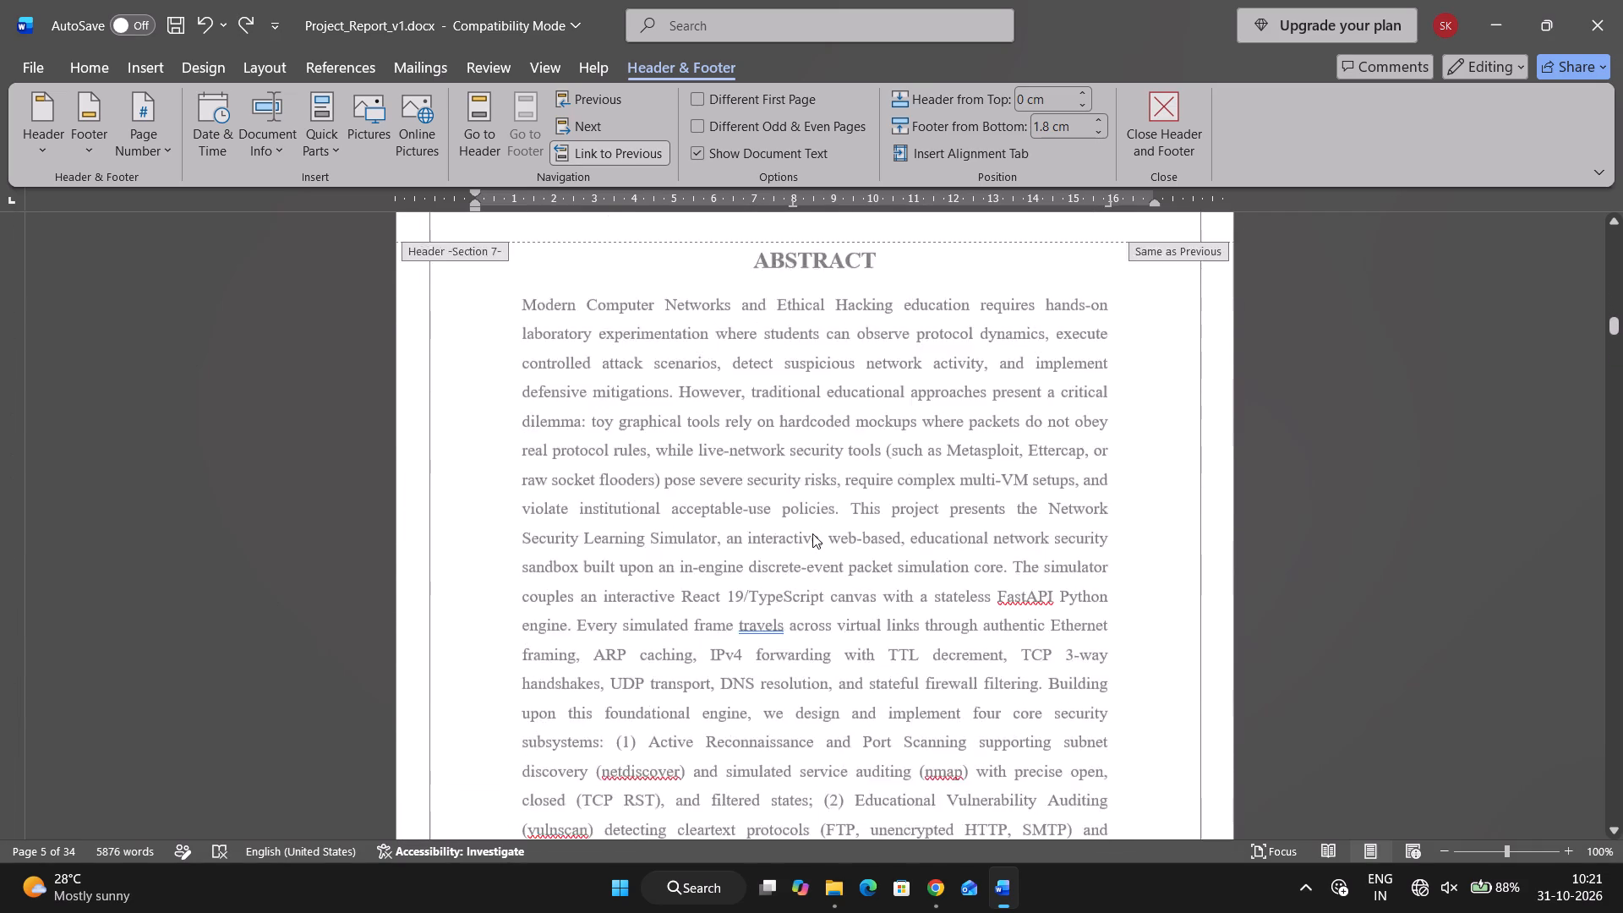
scroll(812, 533, down, 3)
click(823, 451)
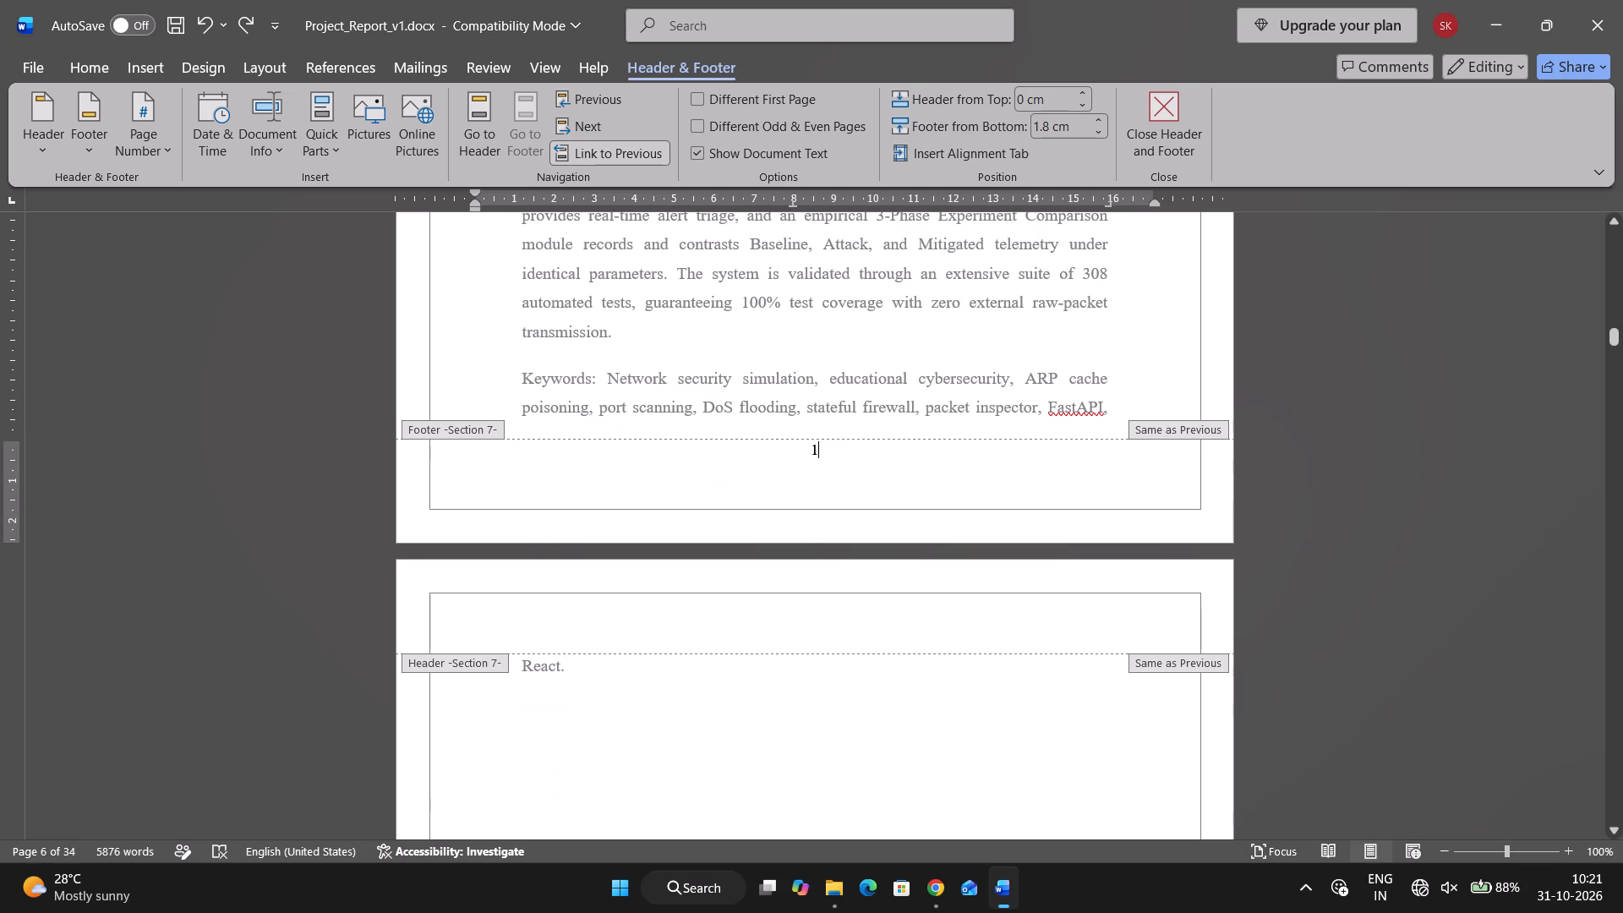
double_click(823, 451)
click(600, 150)
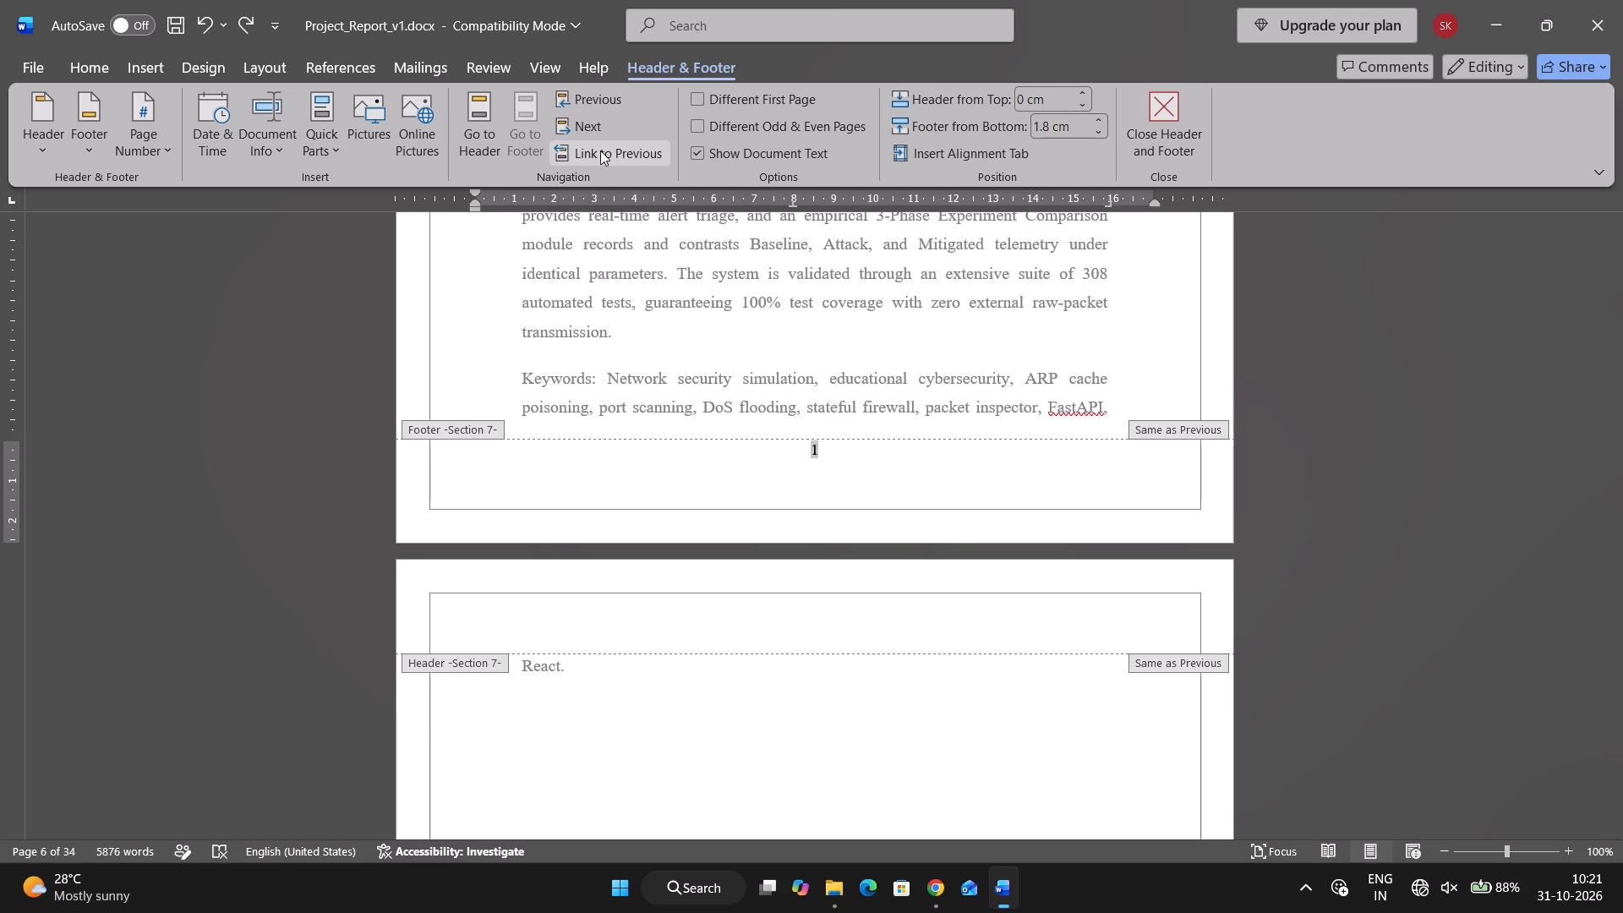
Delete the page number from the table of contents footer, check the adjacent footers, and return to the body text.
scroll(644, 495, up, 3)
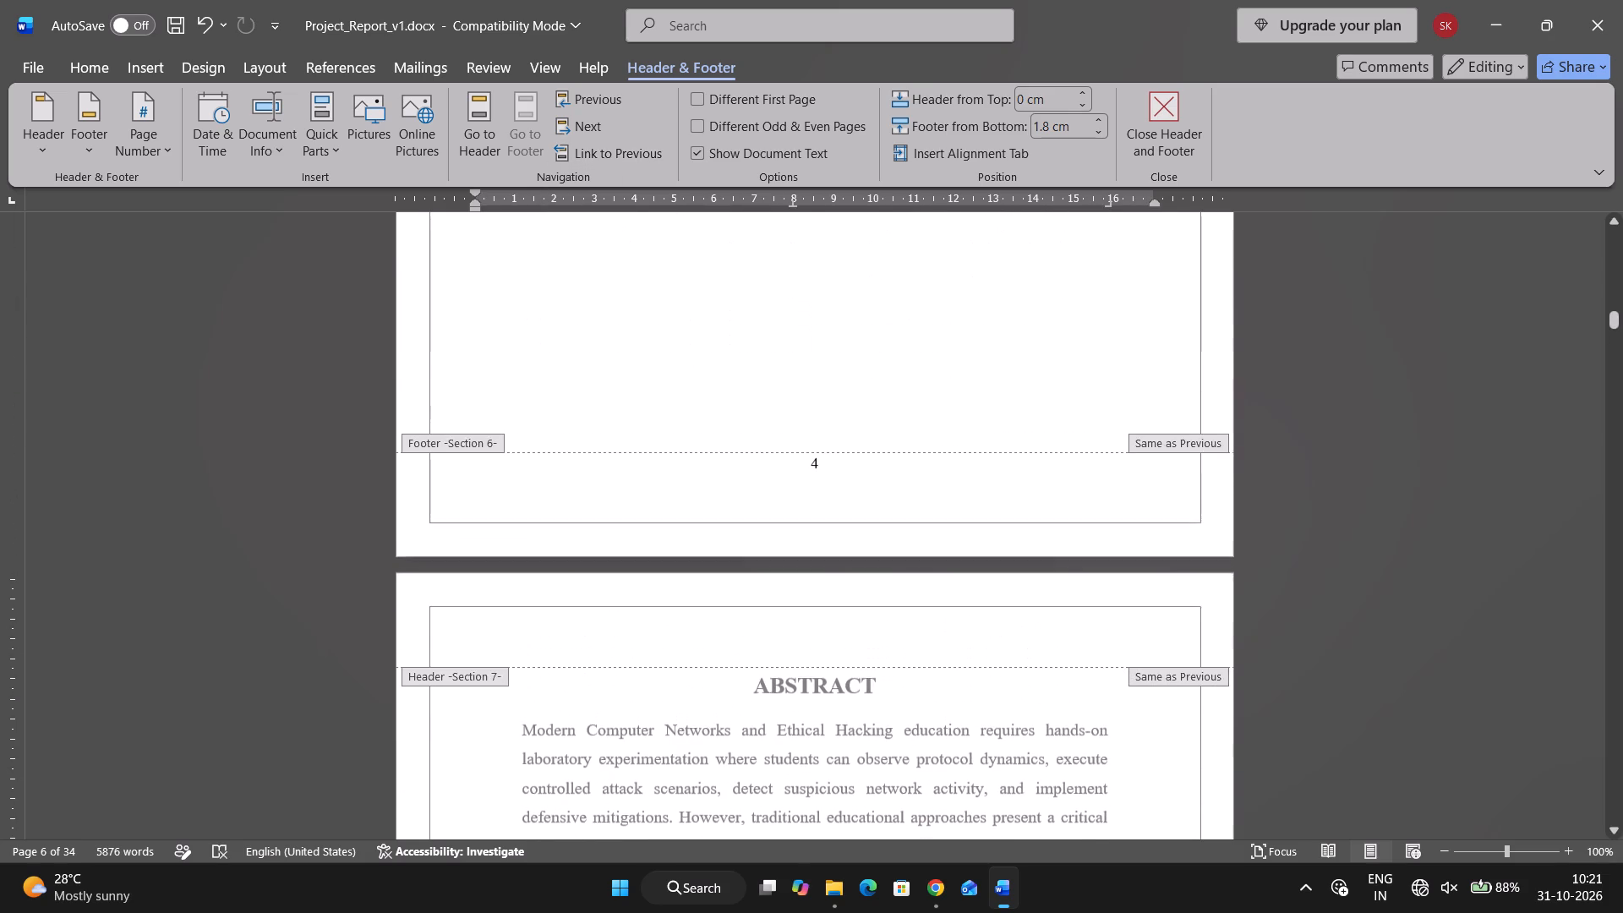
click(833, 467)
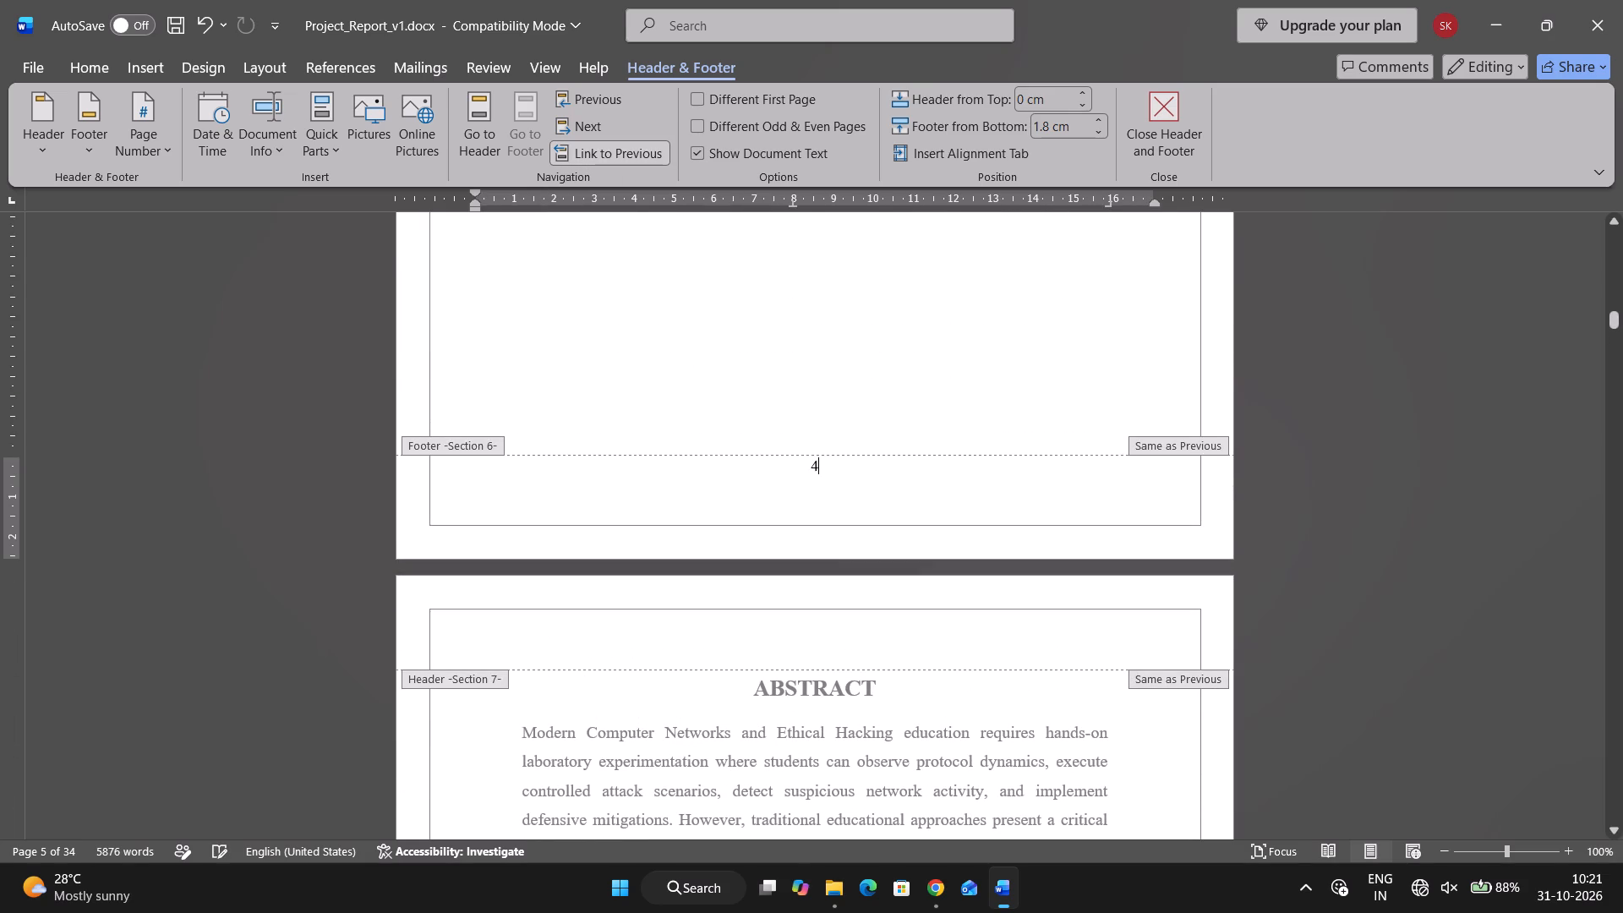
key(BackSpace)
key(Delete)
scroll(833, 467, down, 5)
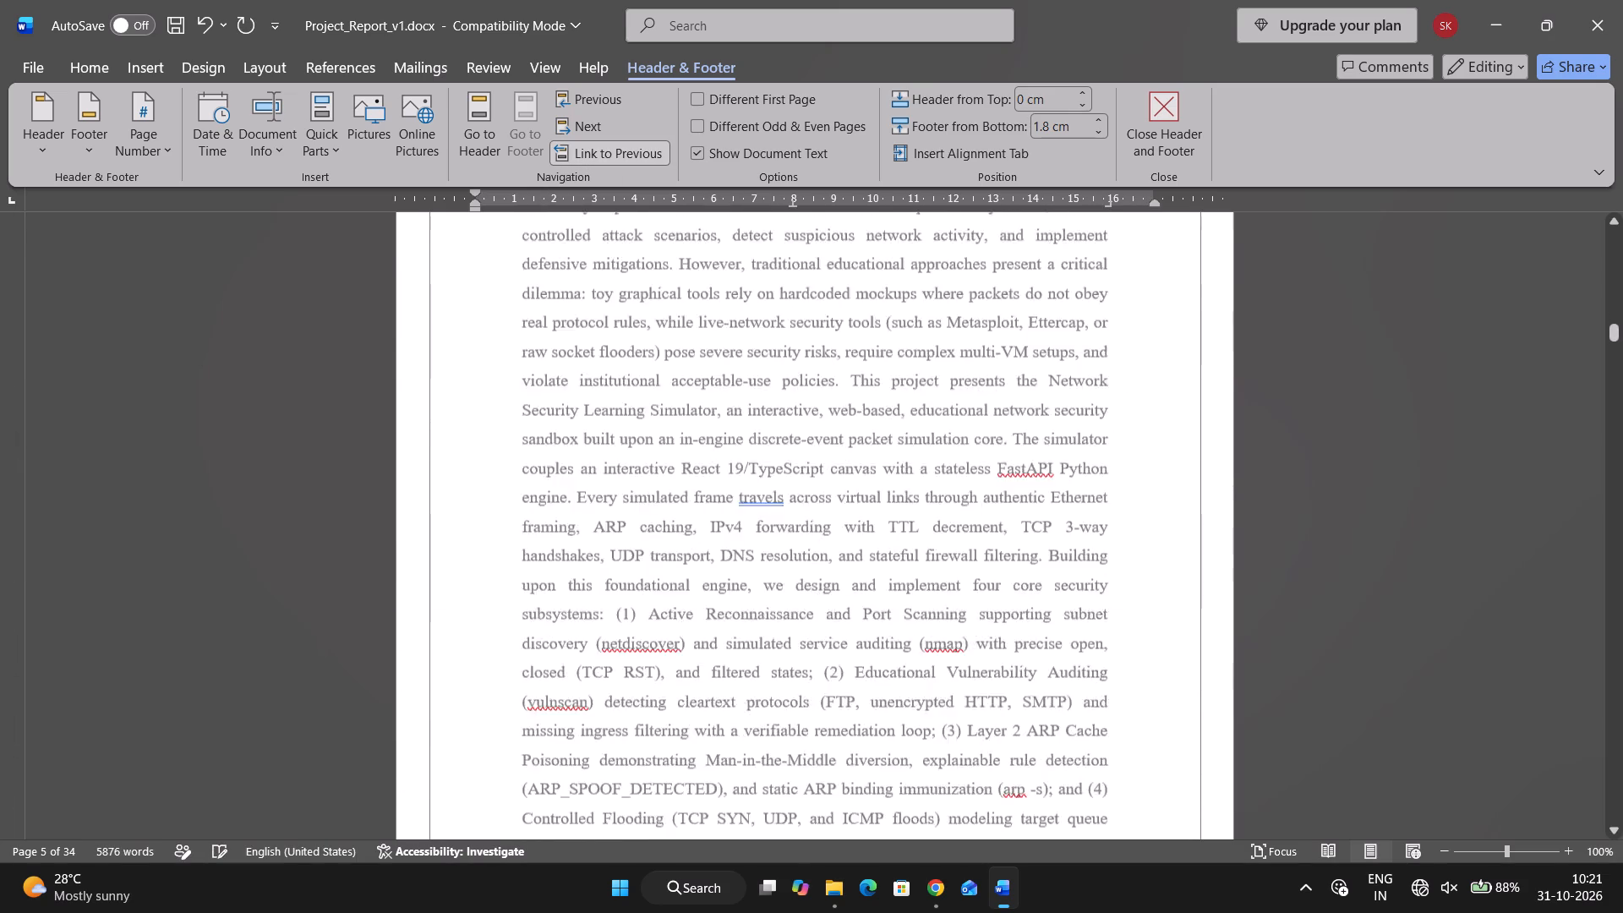
scroll(833, 467, up, 4)
scroll(833, 467, down, 1)
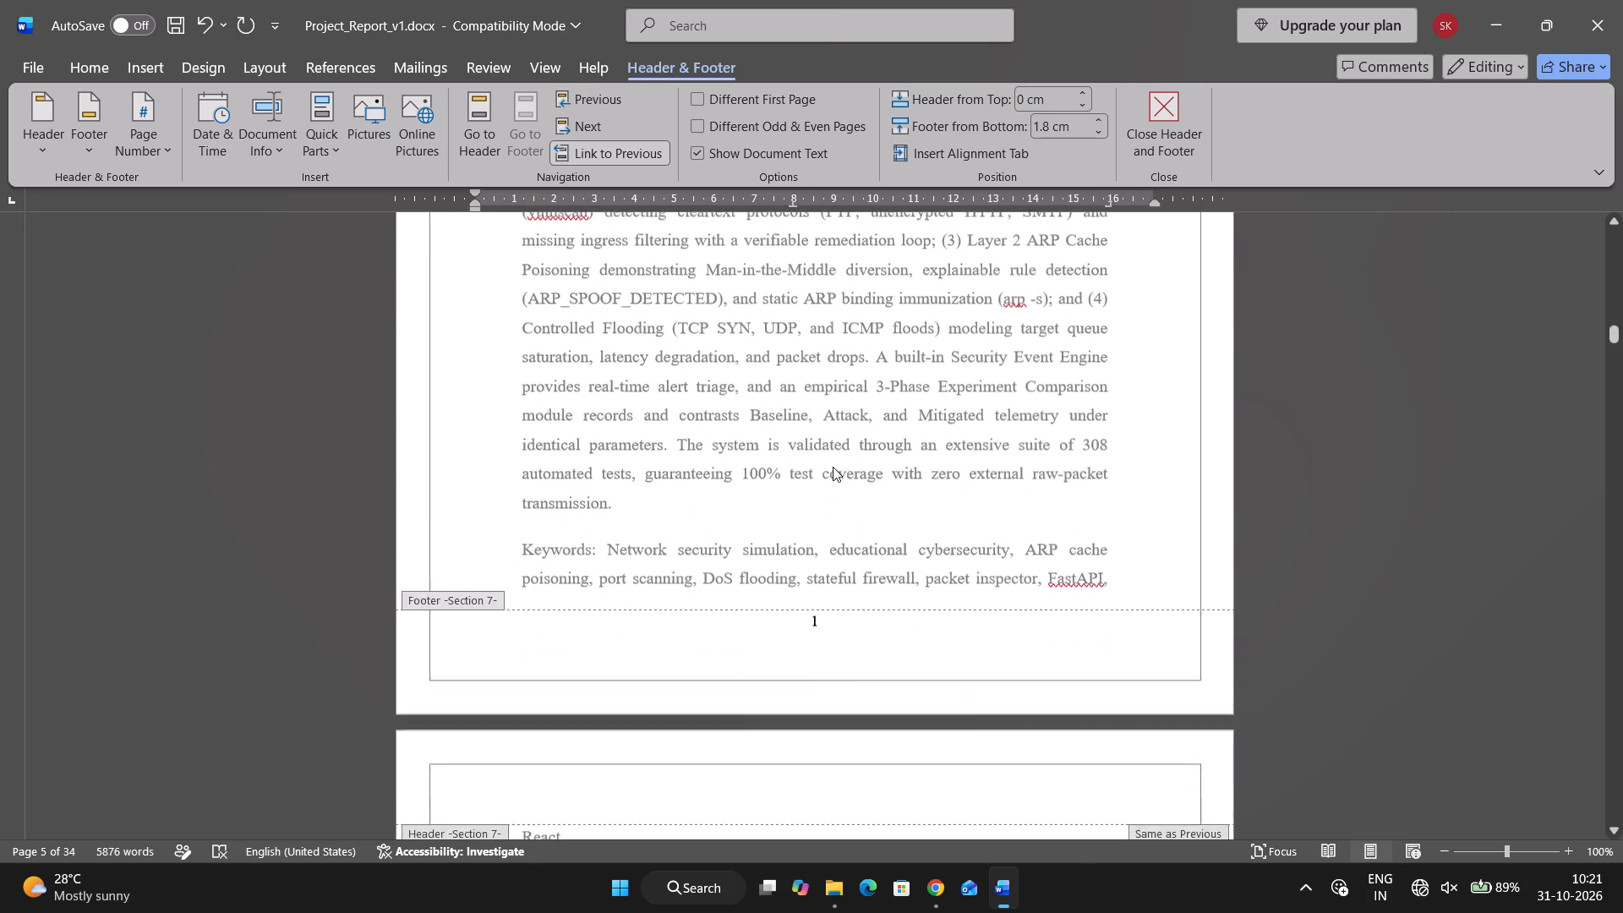
scroll(833, 467, up, 6)
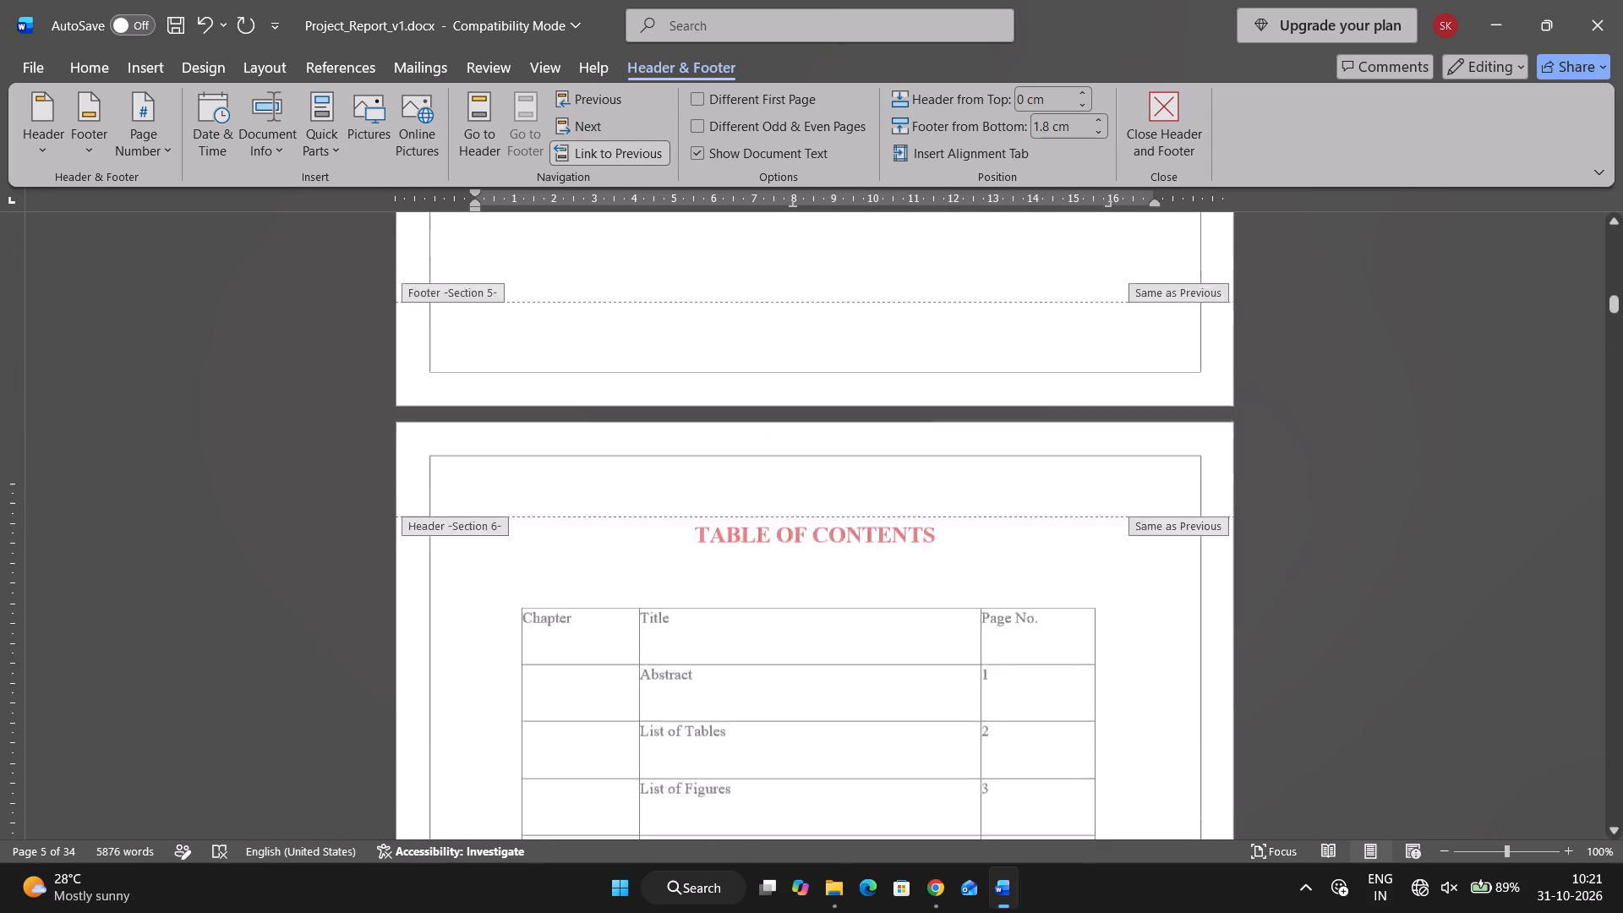
scroll(833, 467, up, 7)
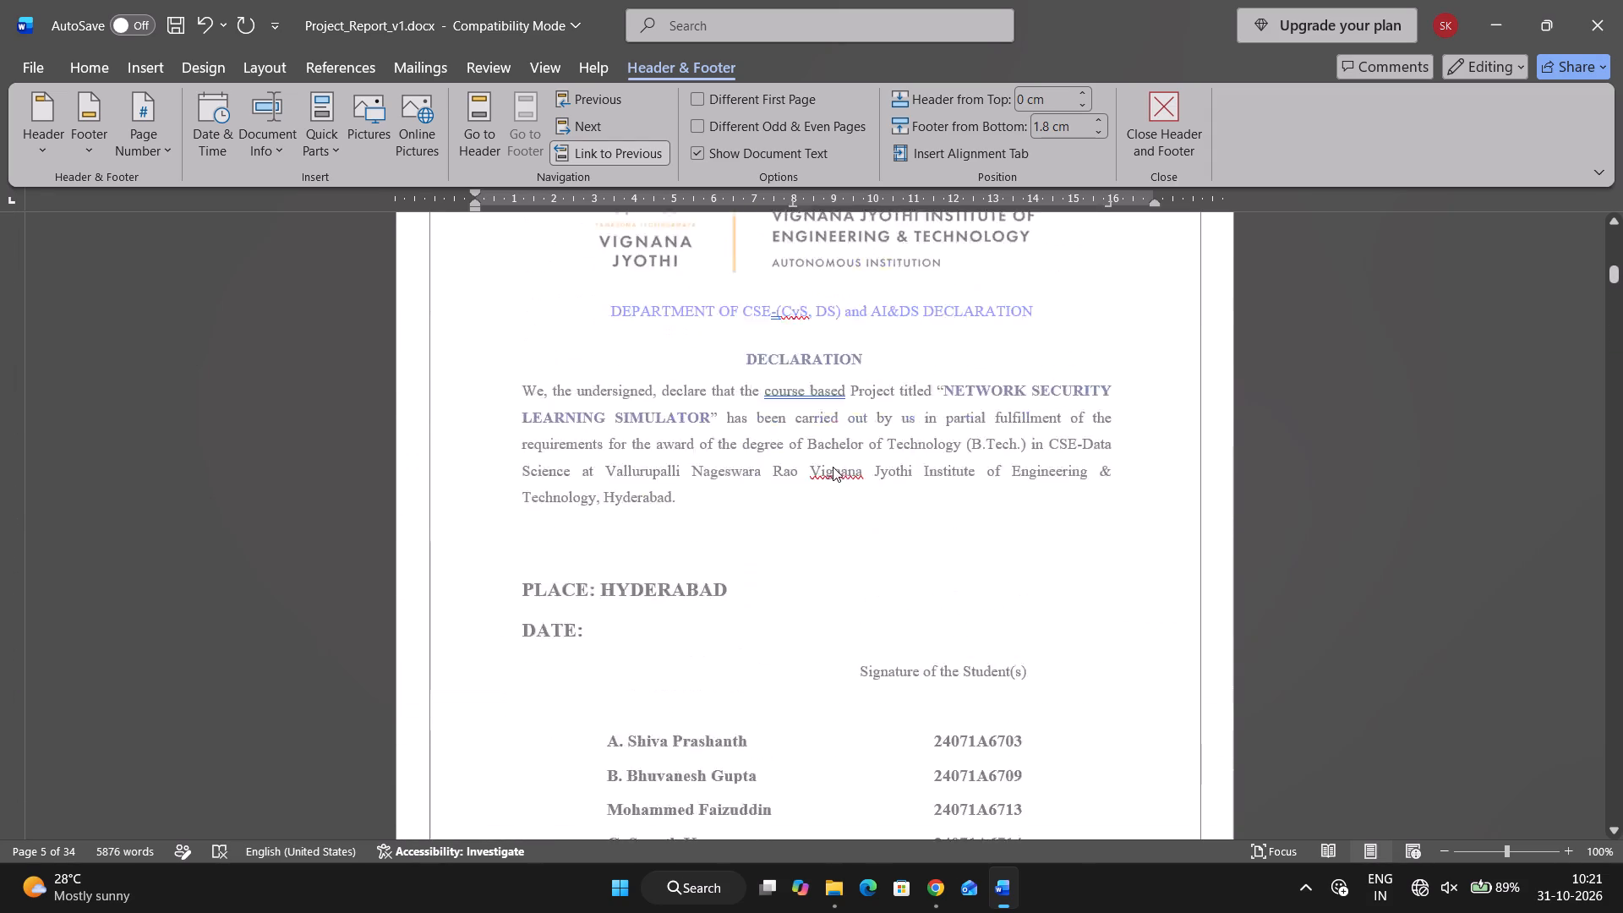
scroll(833, 467, up, 3)
click(719, 335)
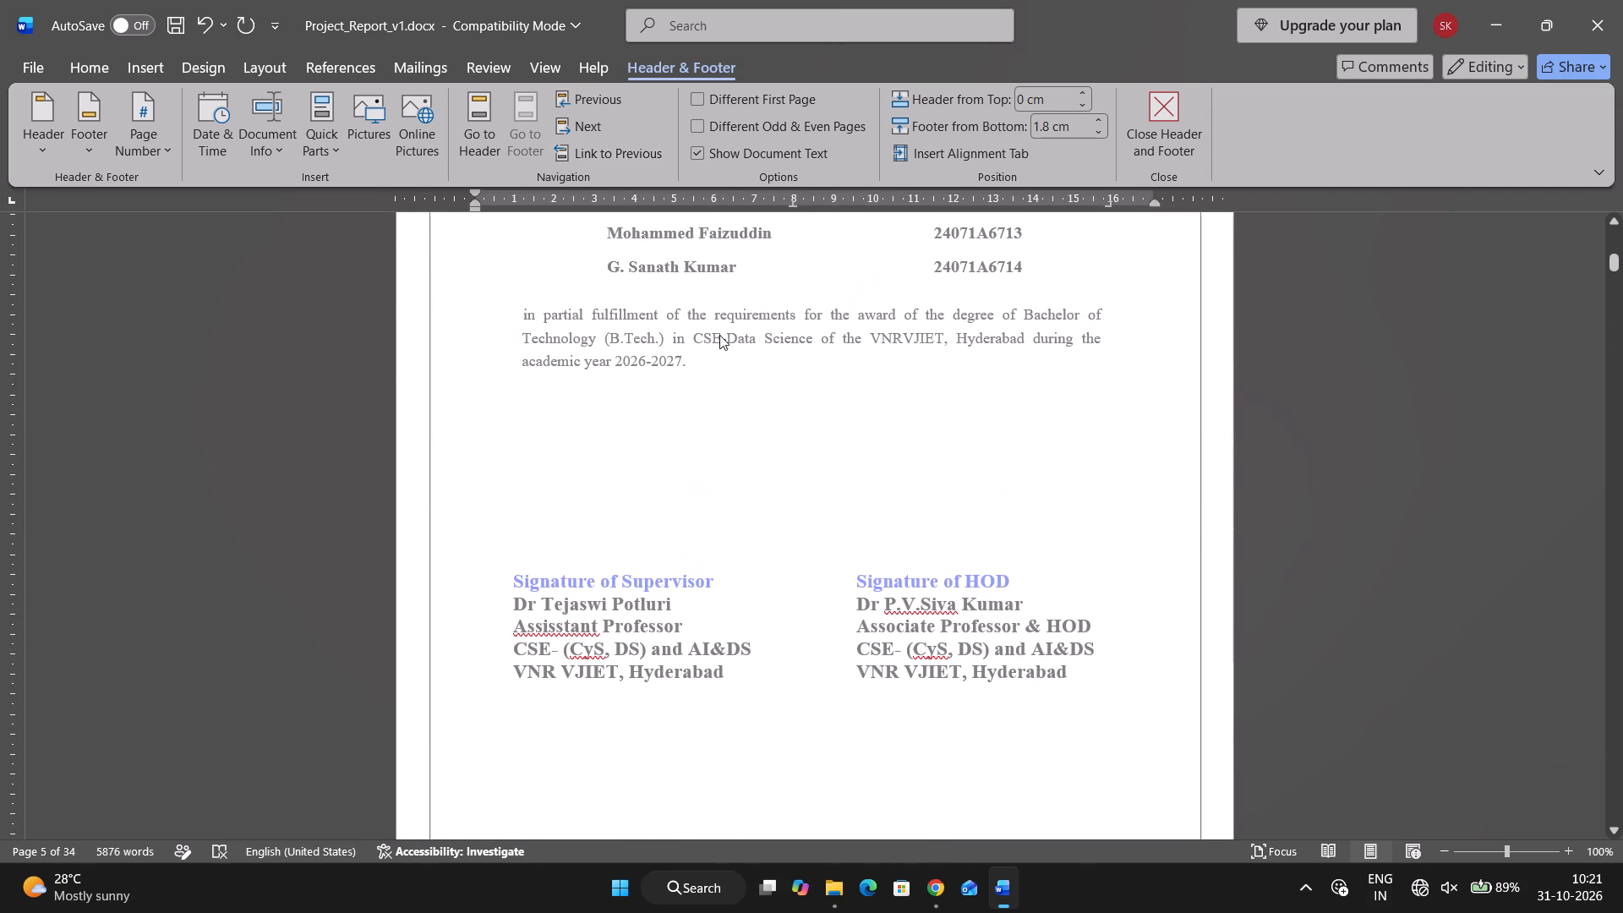
click(724, 373)
double_click(724, 373)
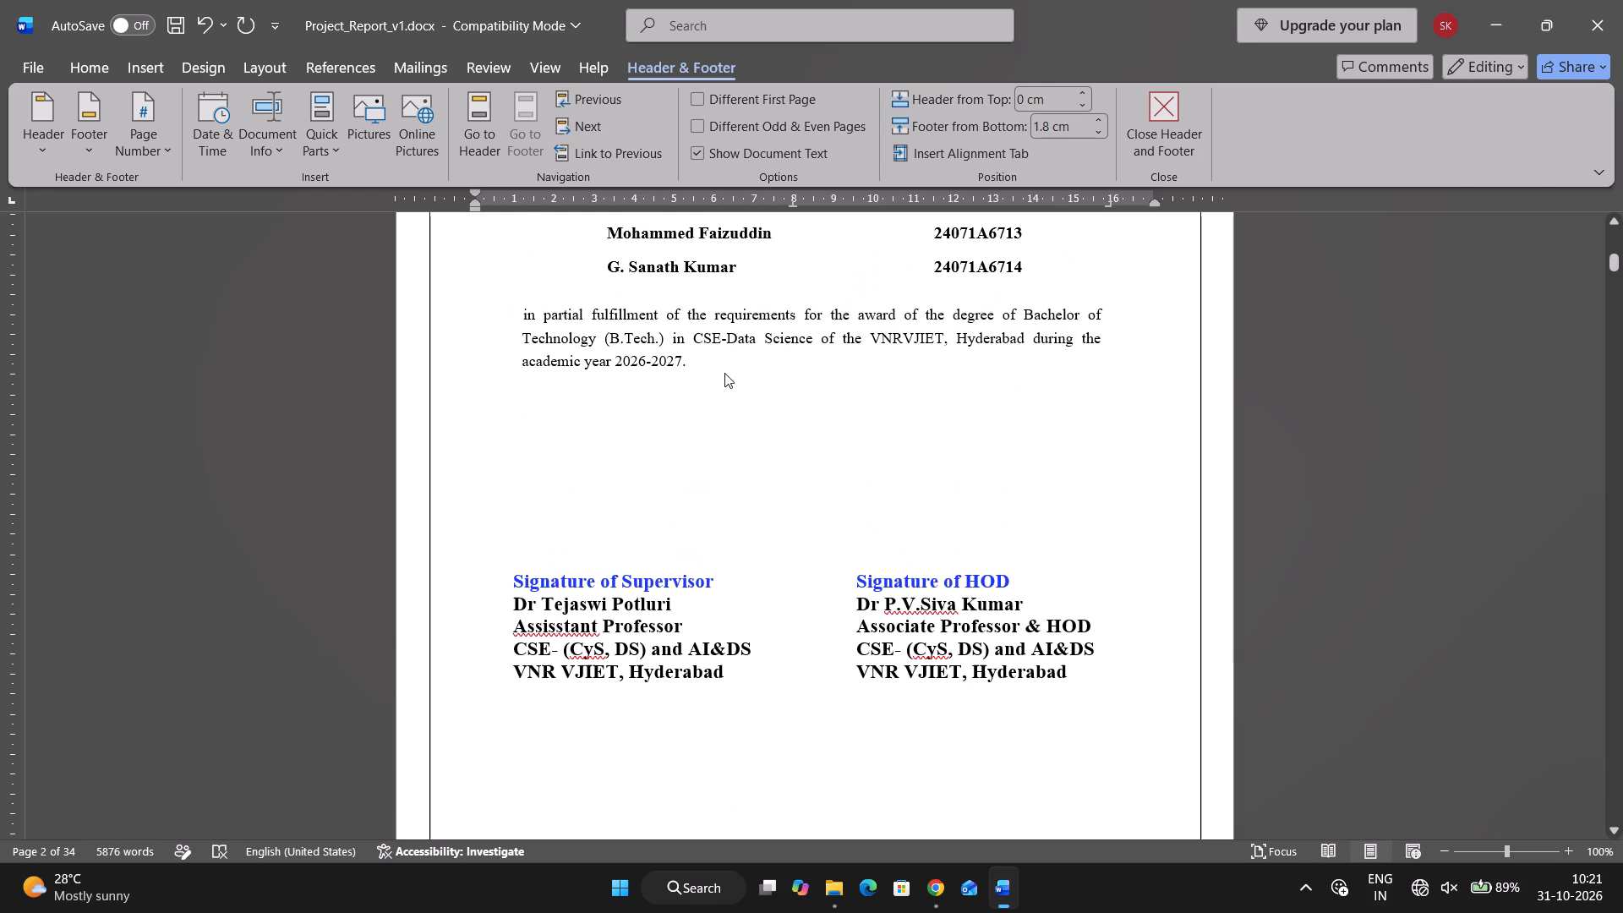
Check the page numbers from the certificate page through the abstract in the normal document view.
scroll(649, 478, down, 4)
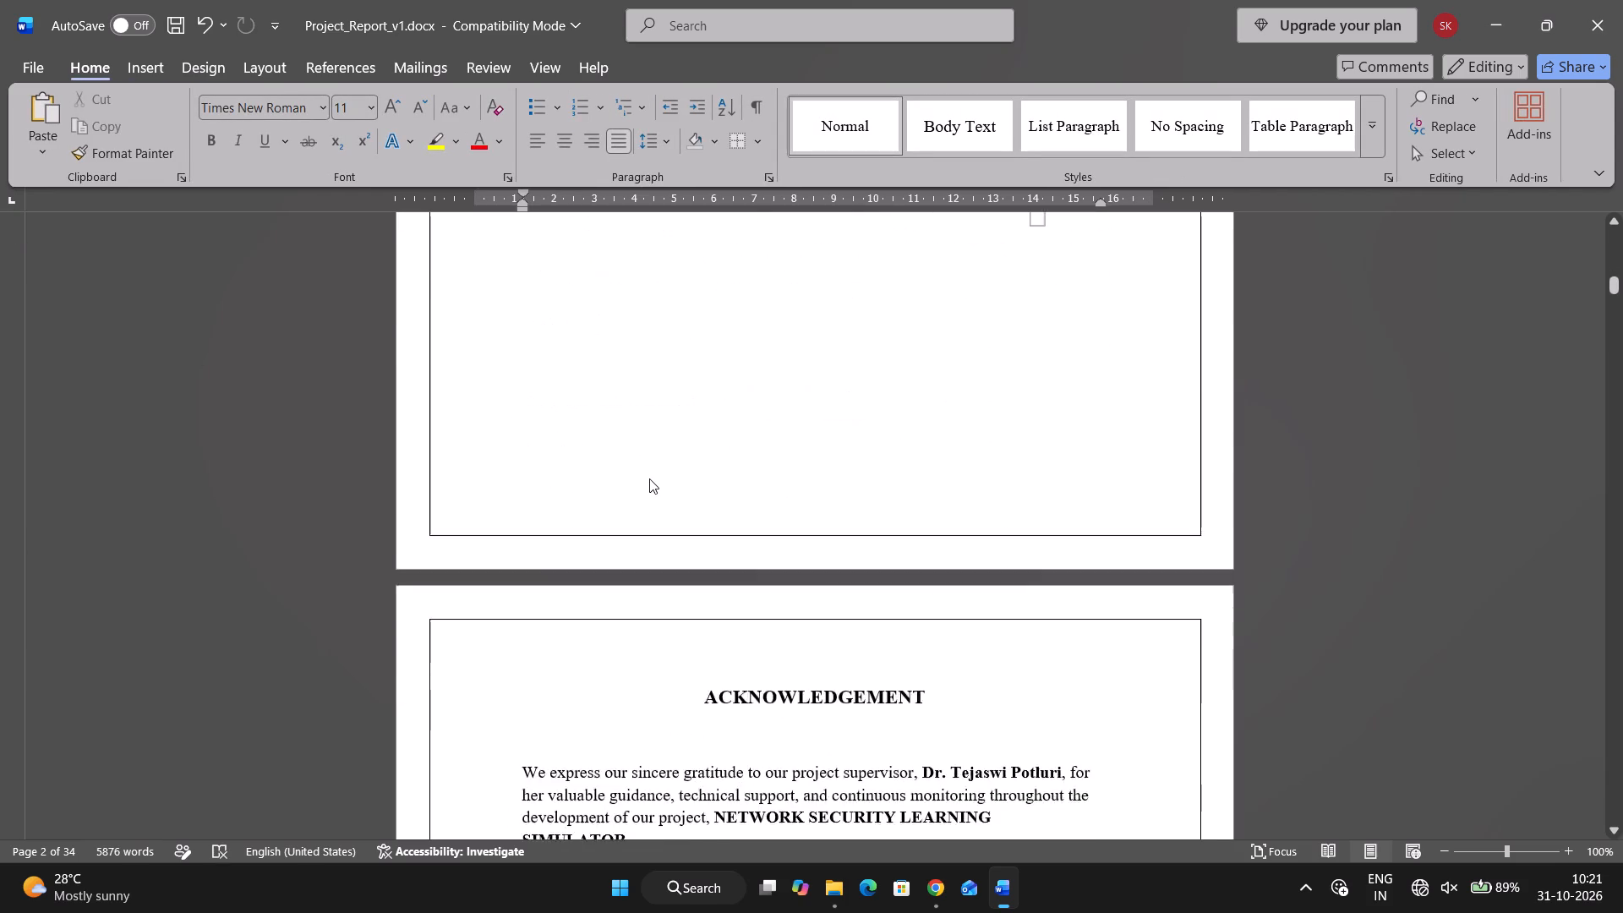
scroll(649, 478, down, 6)
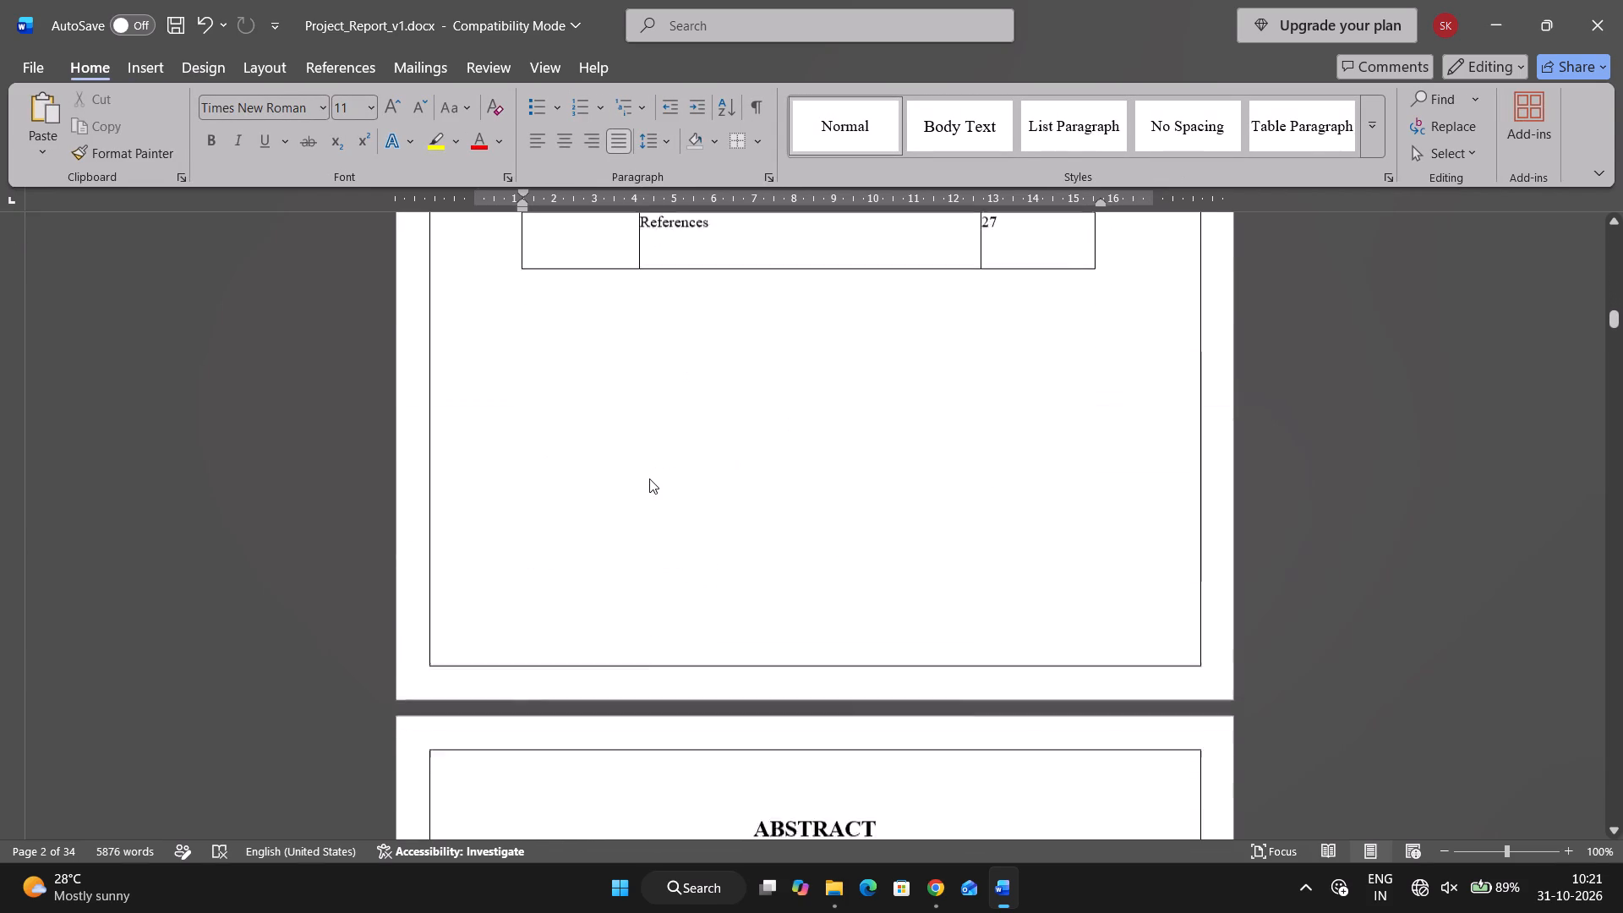
scroll(649, 478, down, 6)
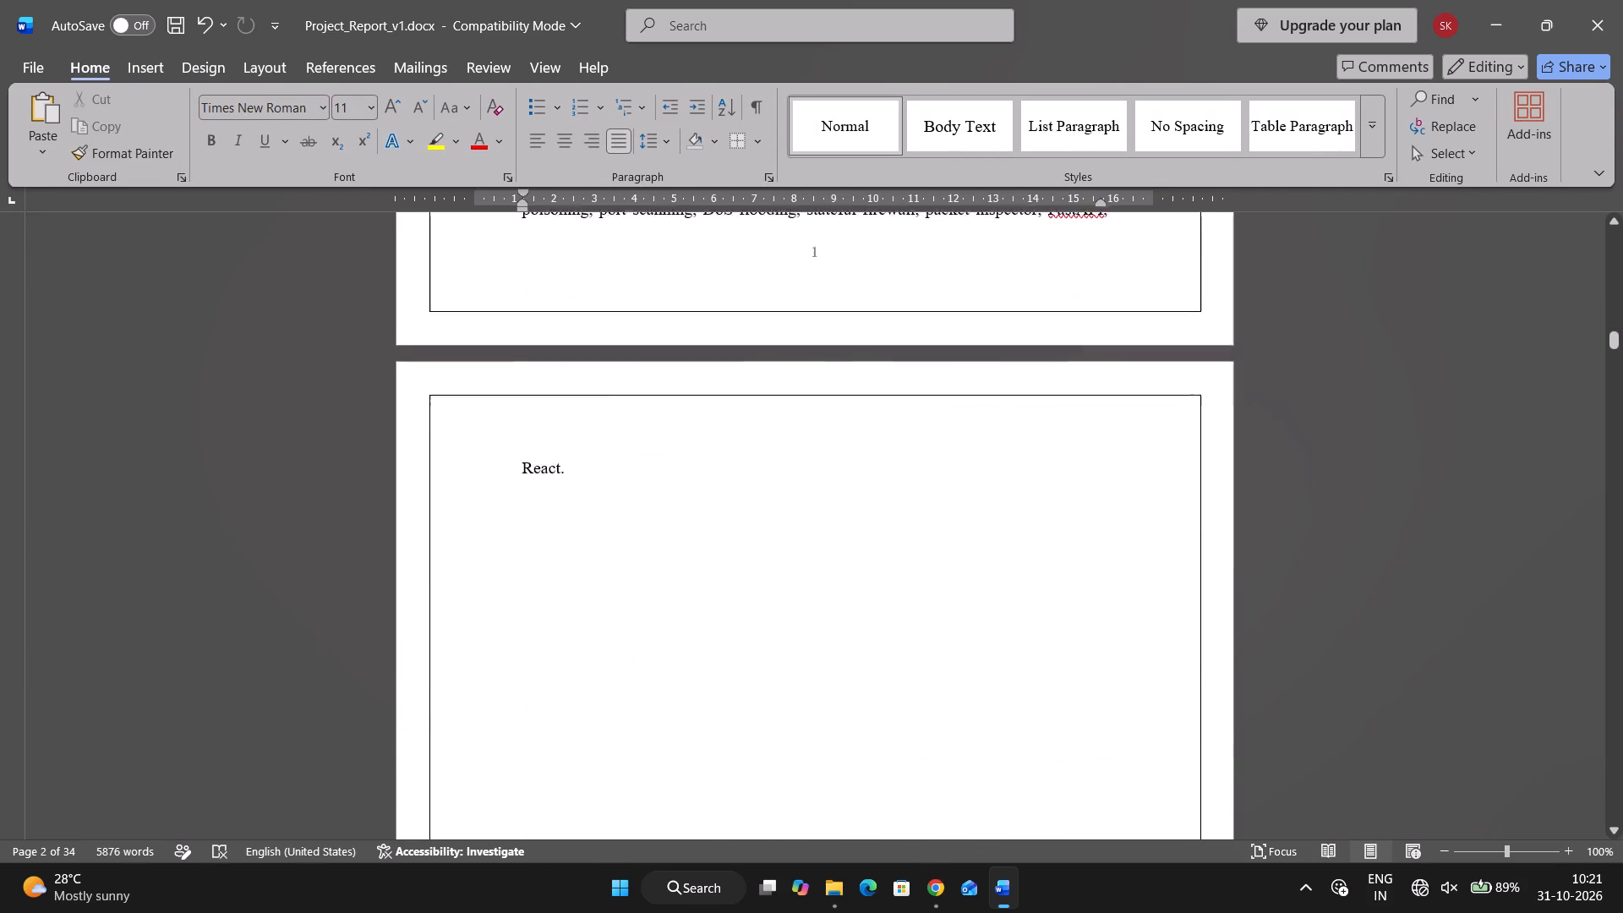
scroll(649, 478, up, 6)
scroll(649, 478, down, 4)
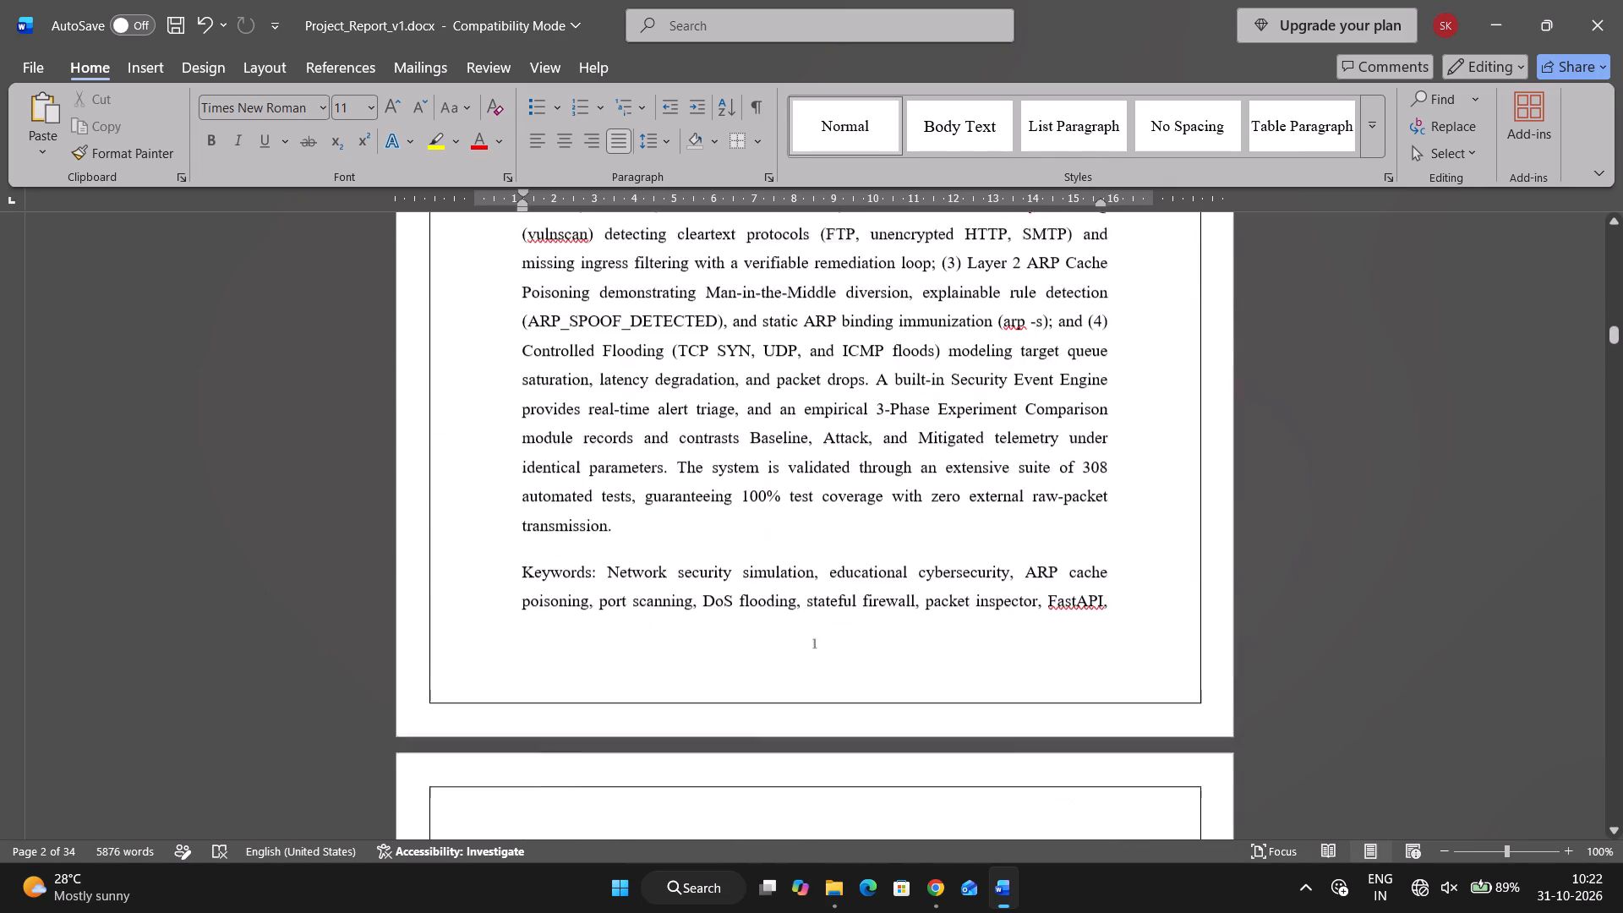
Join the keywords paragraph to the end of the abstract text by removing the paragraph break after "transmission.".
scroll(649, 478, down, 1)
scroll(649, 478, up, 1)
scroll(645, 462, down, 1)
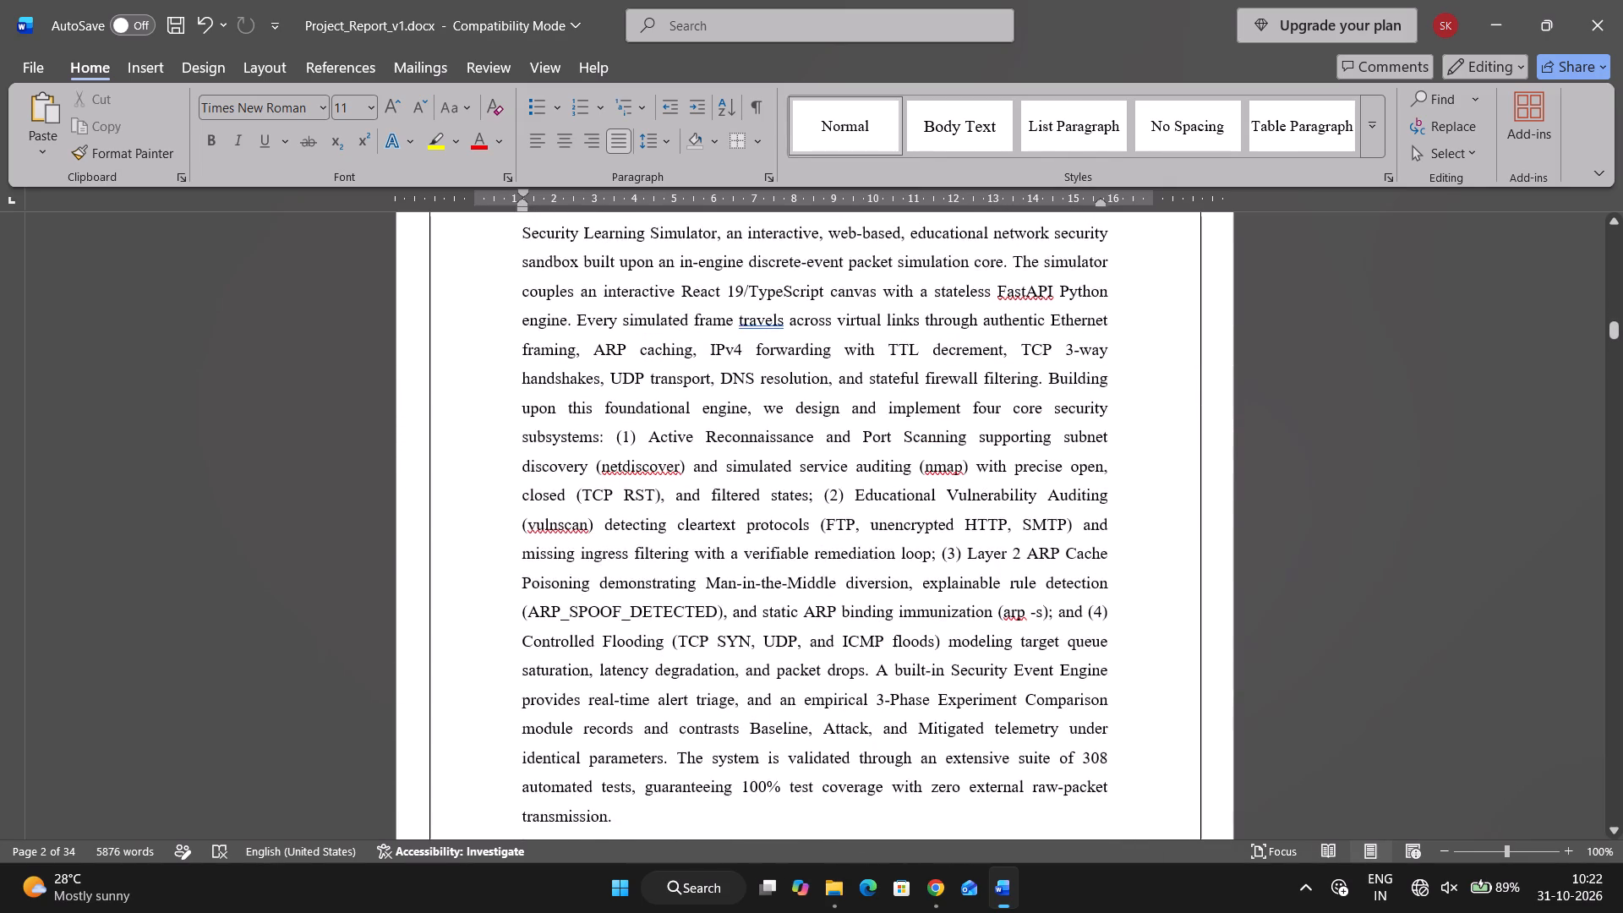
scroll(645, 462, down, 1)
click(639, 568)
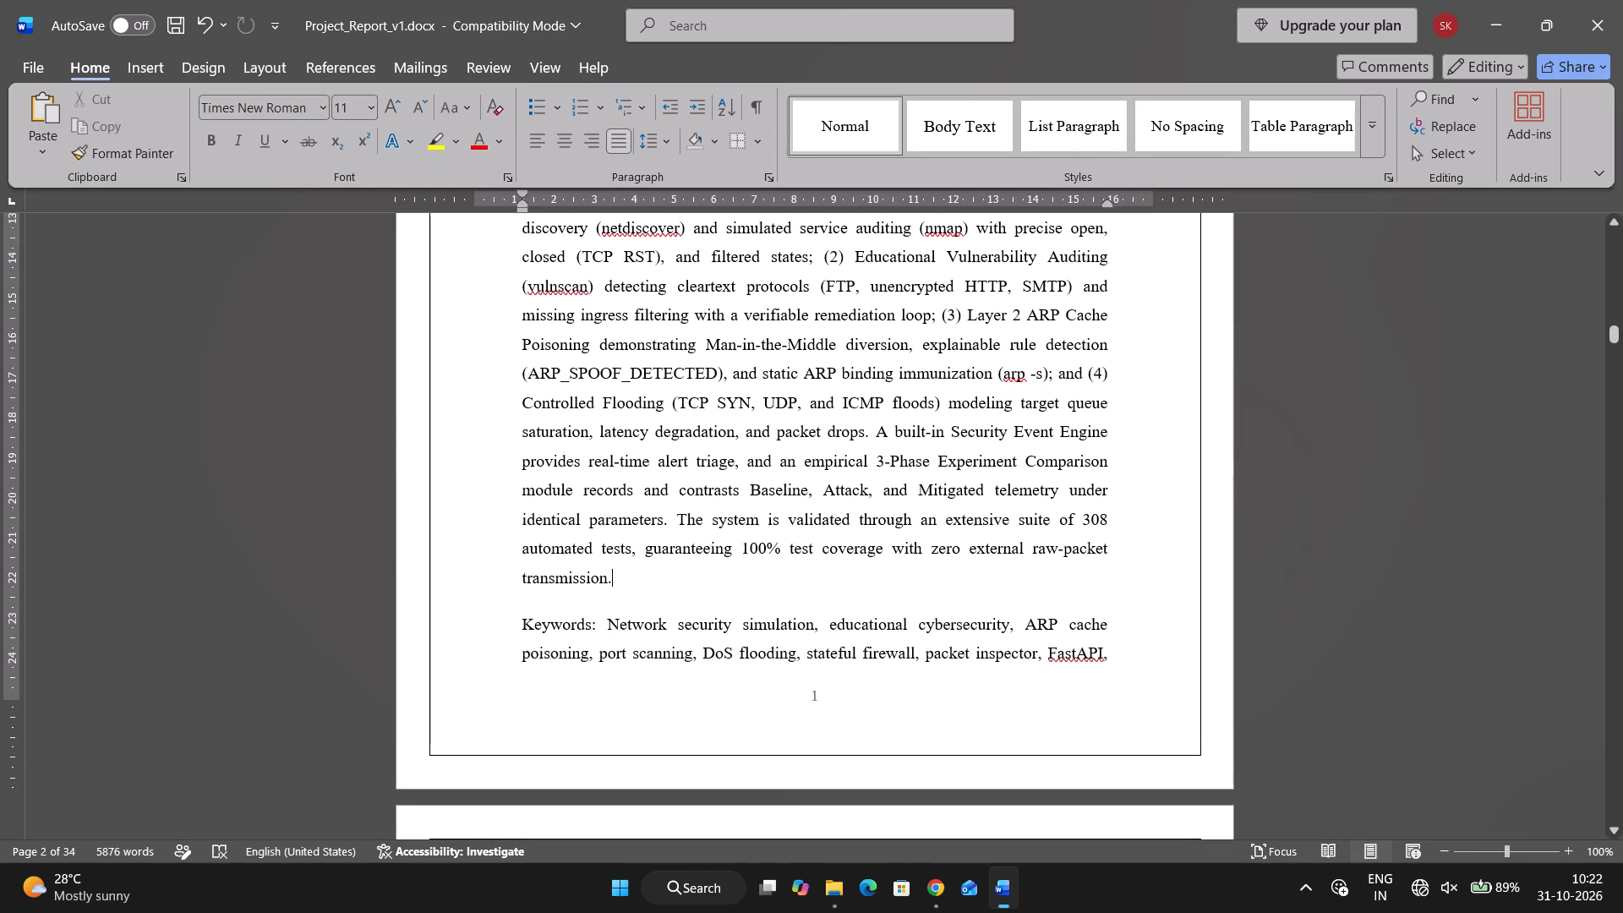
key(Delete)
Check the page numbers and layout from the end of the abstract through the chapters up to the Table 4.4 caption page.
scroll(639, 568, down, 1)
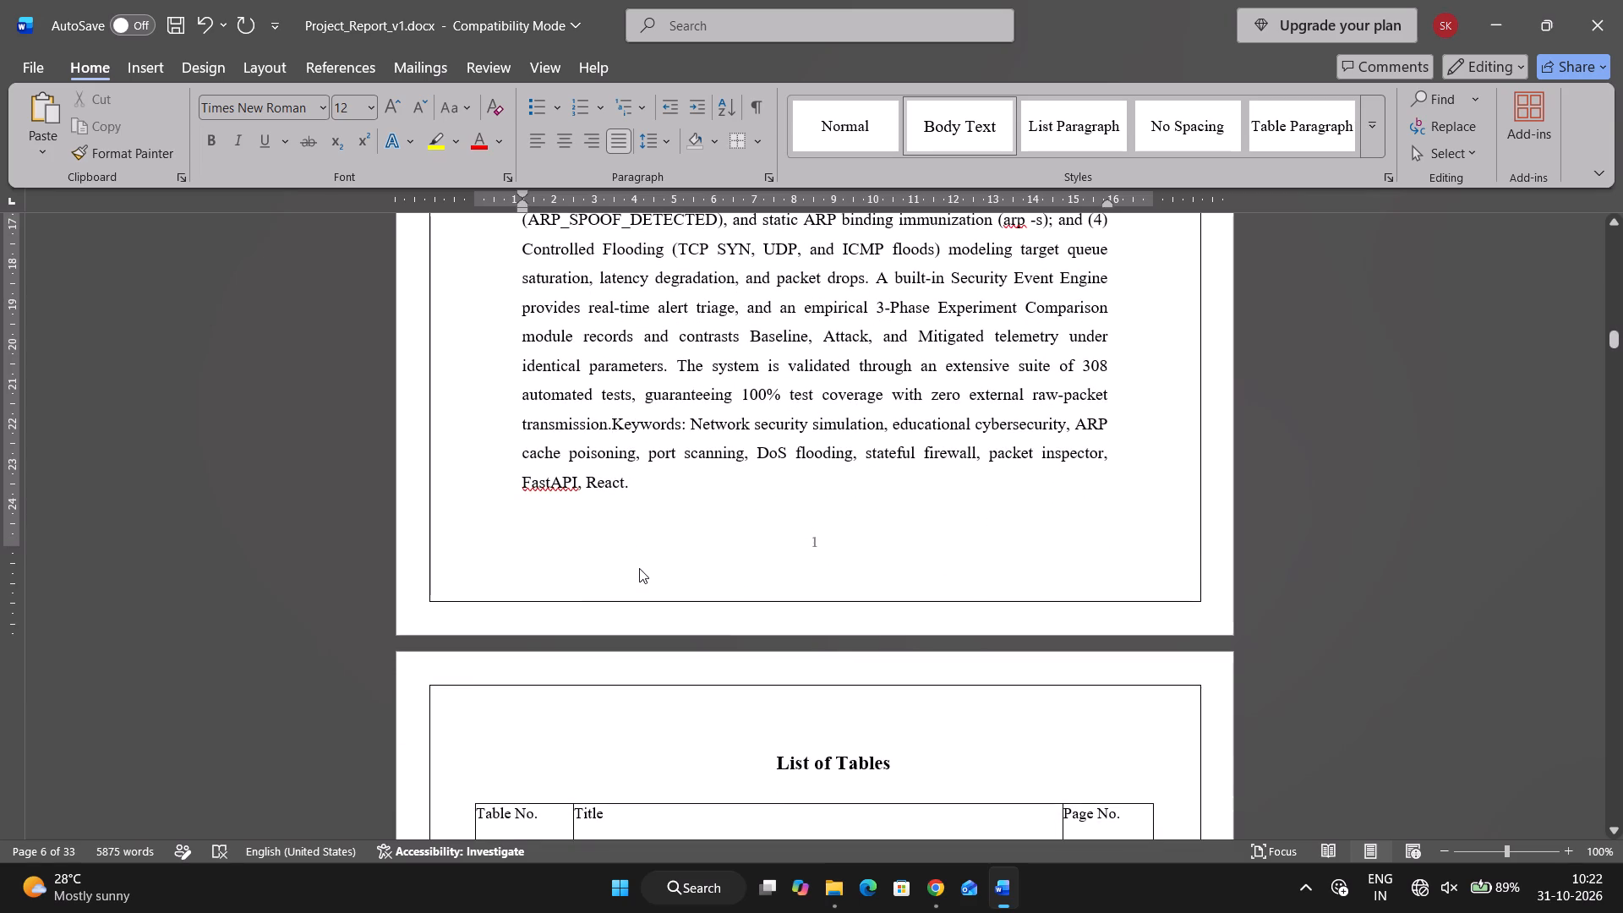
scroll(639, 568, down, 4)
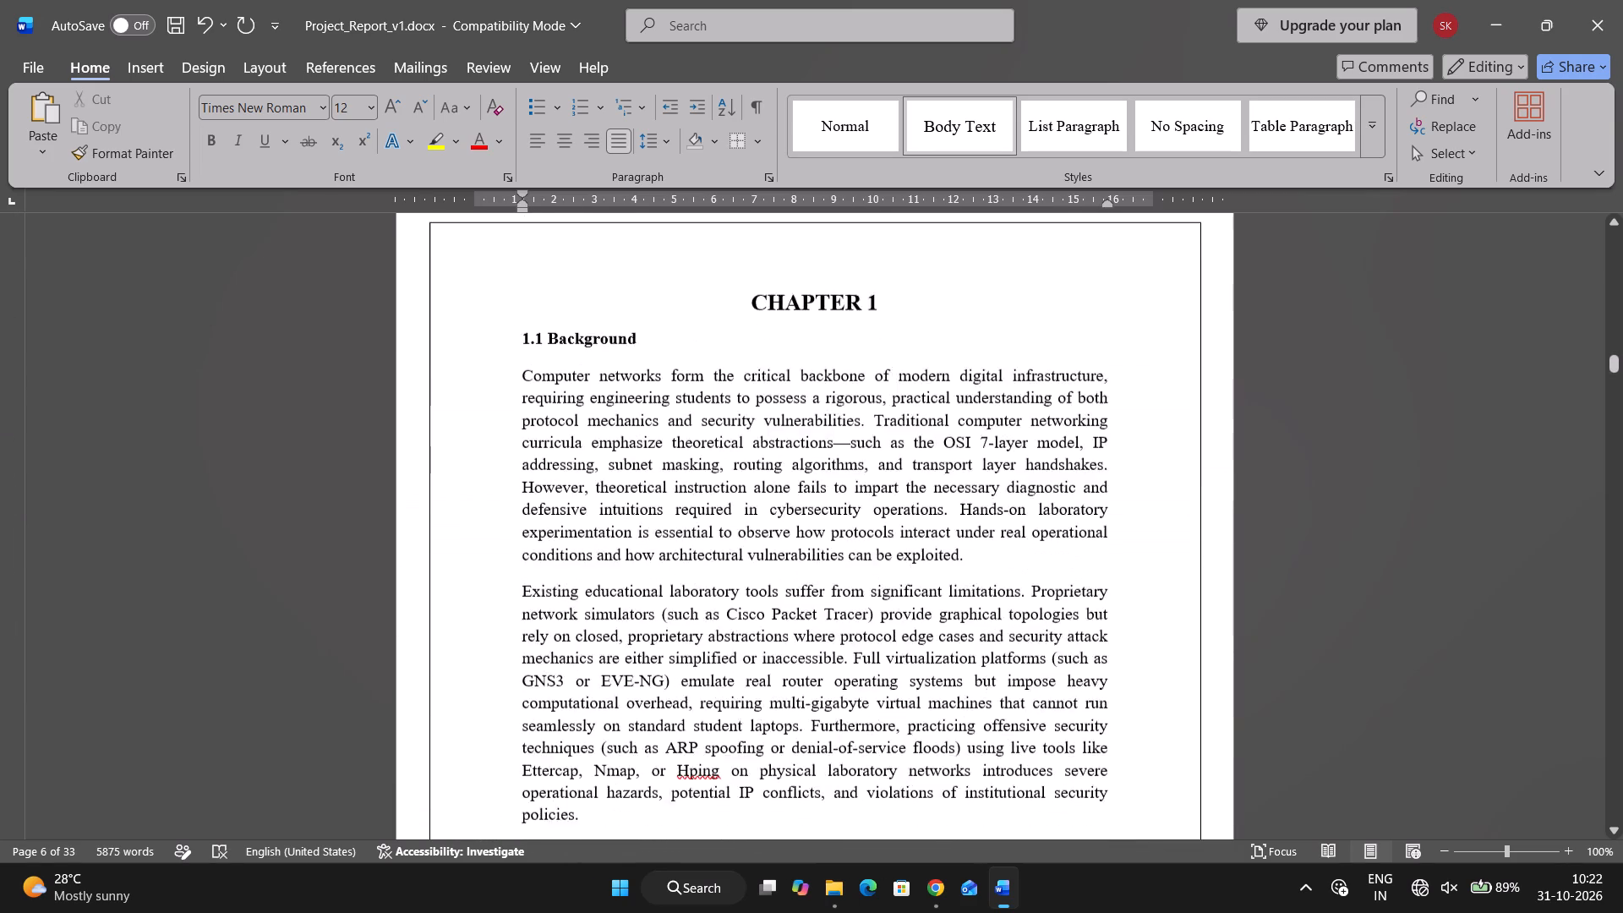
scroll(639, 568, down, 7)
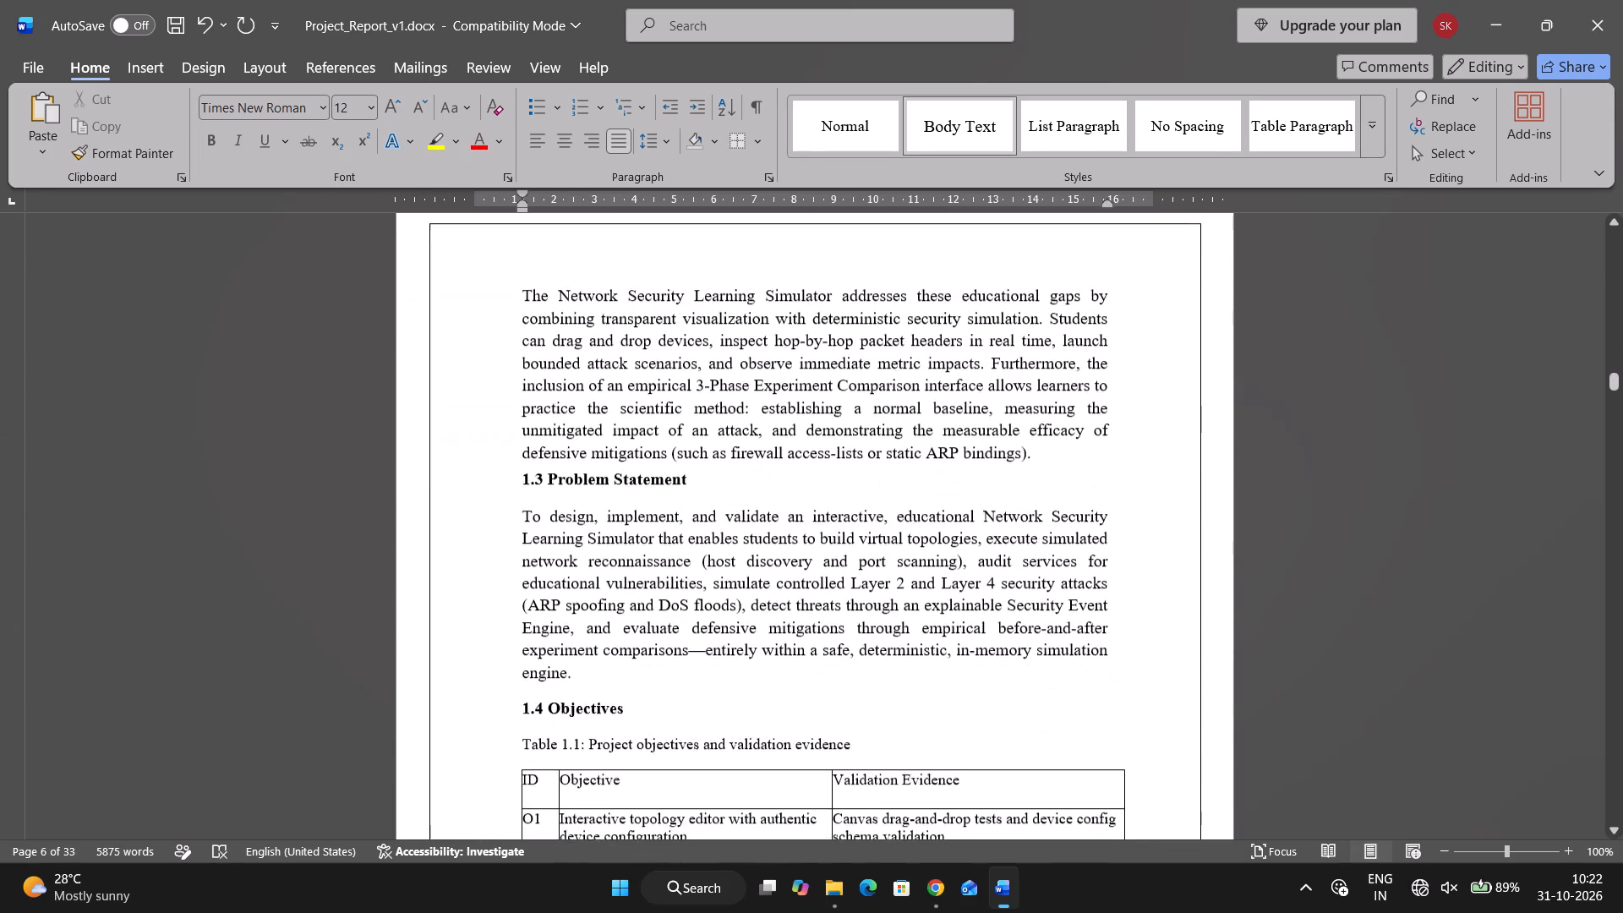
scroll(639, 568, down, 3)
scroll(639, 568, up, 1)
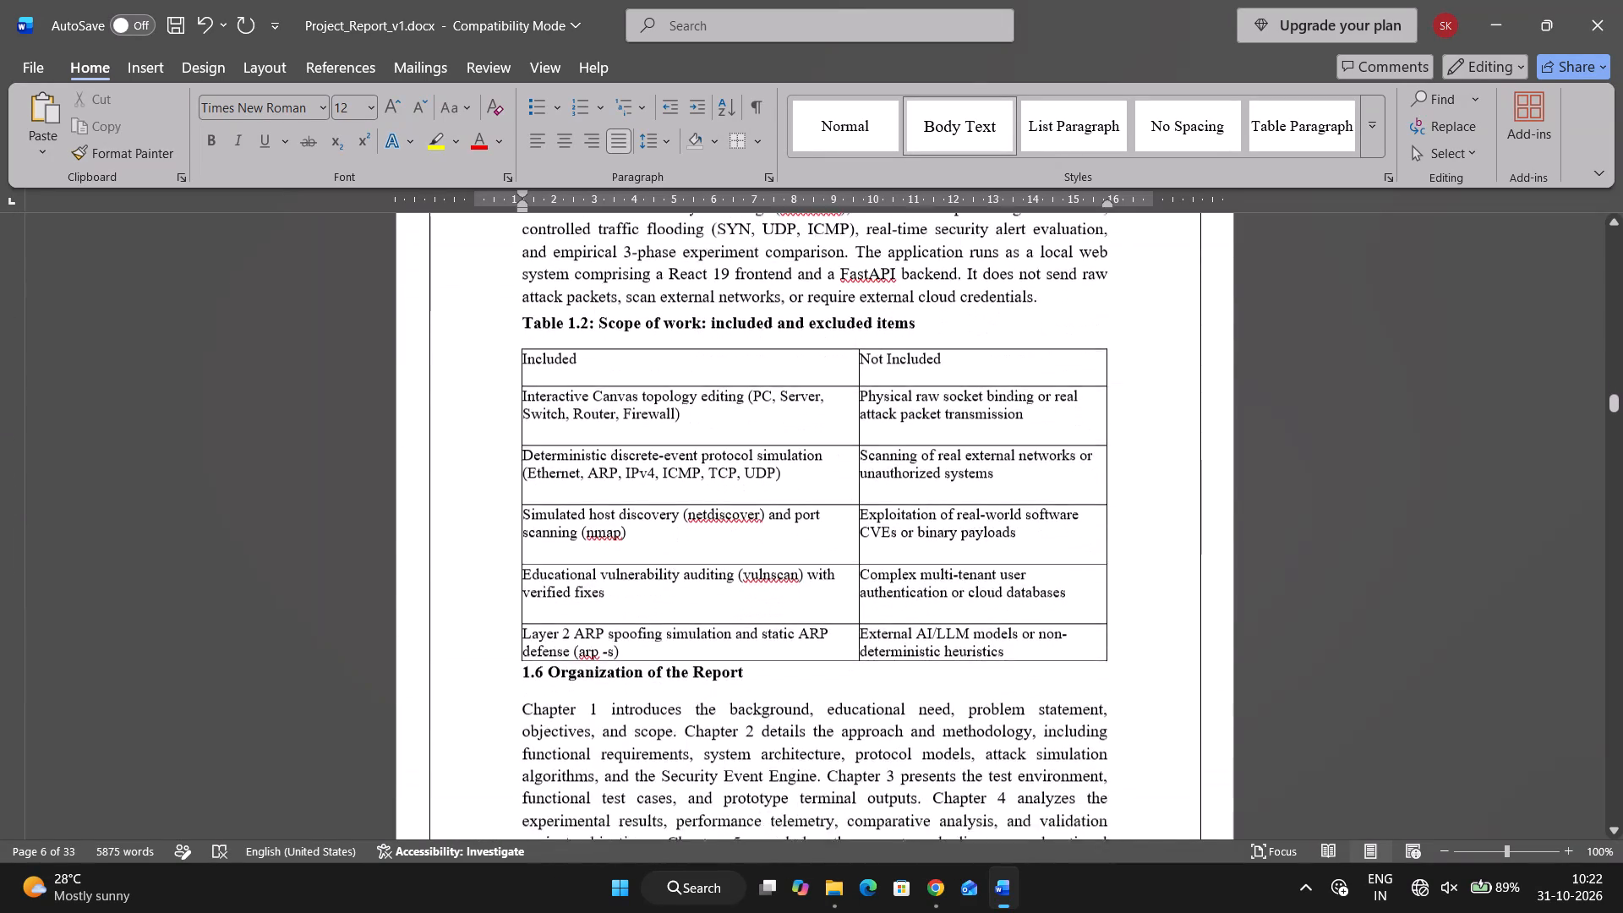
scroll(639, 568, up, 1)
scroll(639, 568, down, 2)
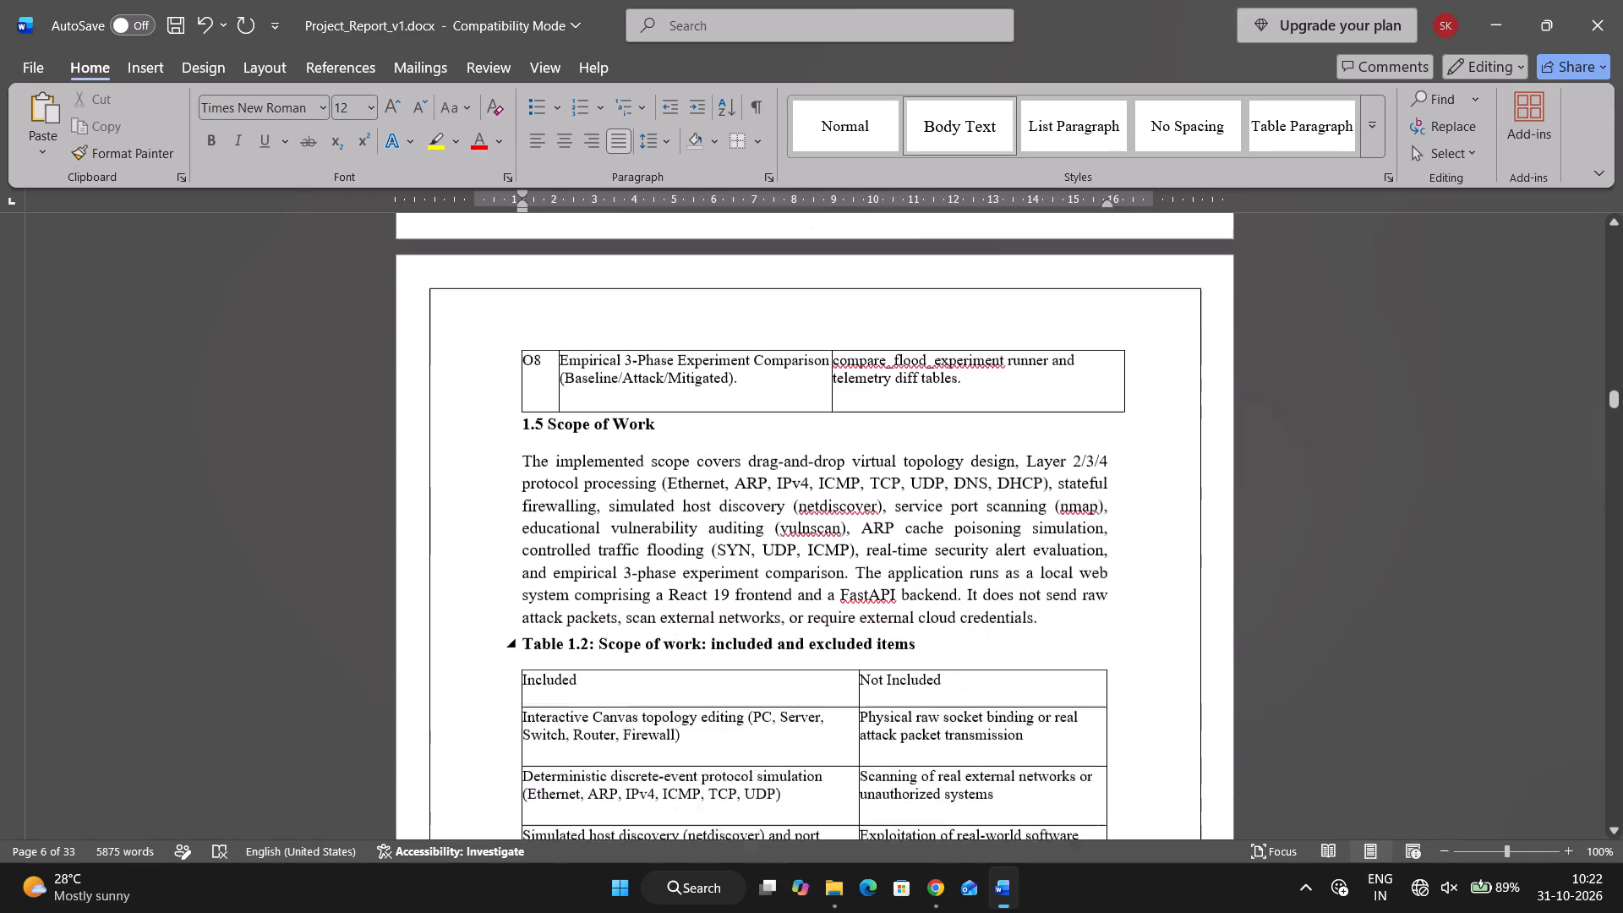
scroll(639, 568, down, 2)
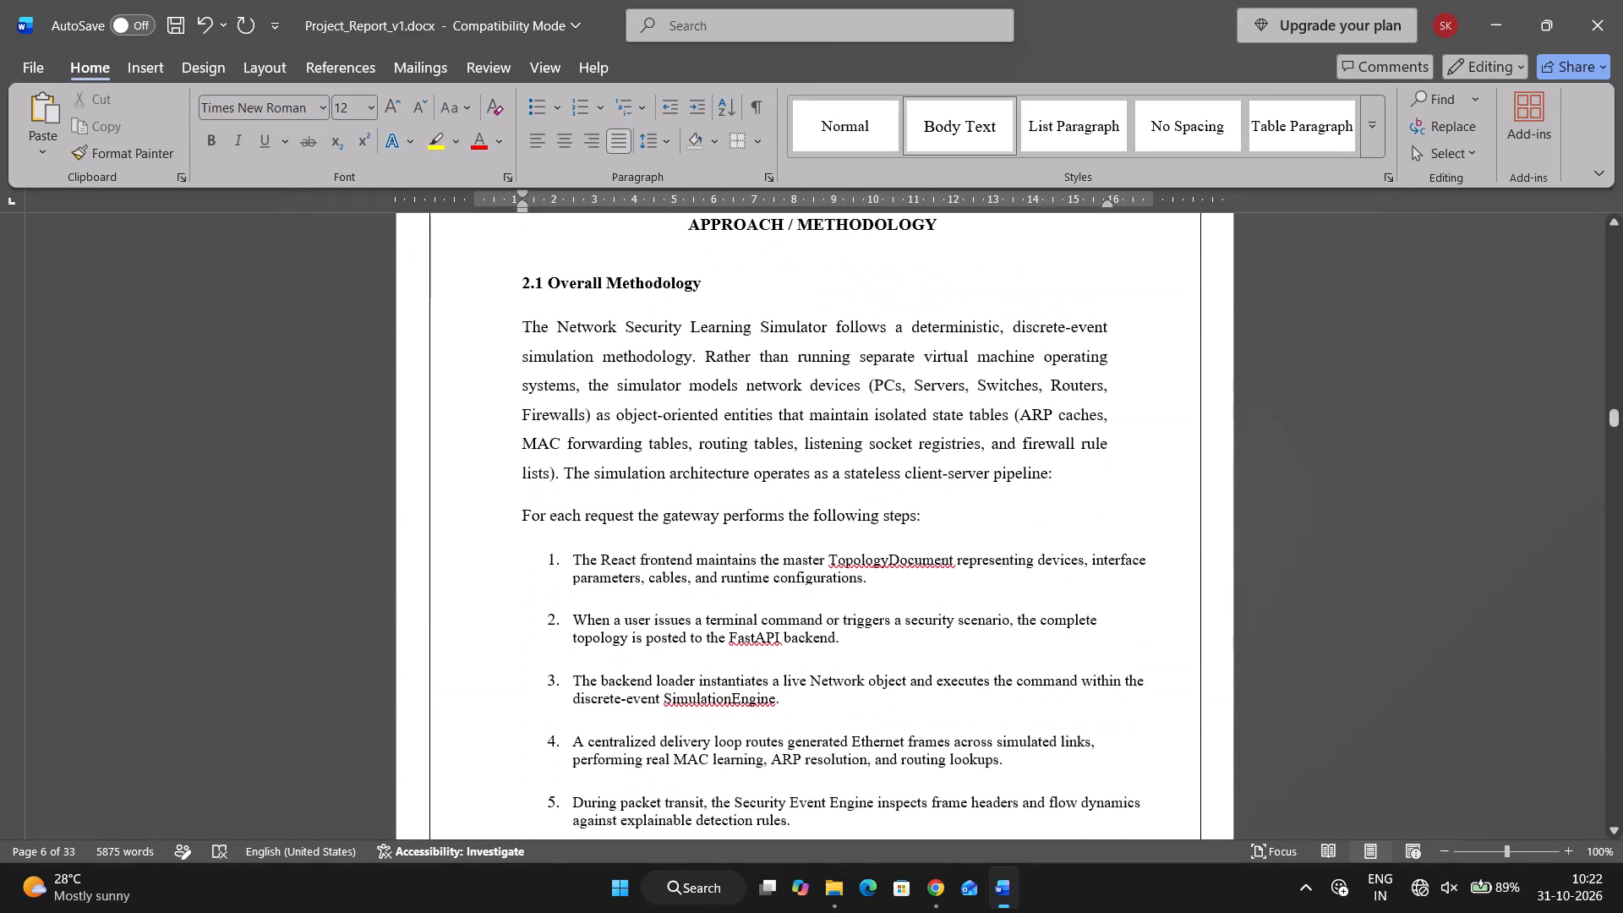
scroll(639, 568, up, 1)
scroll(639, 568, down, 2)
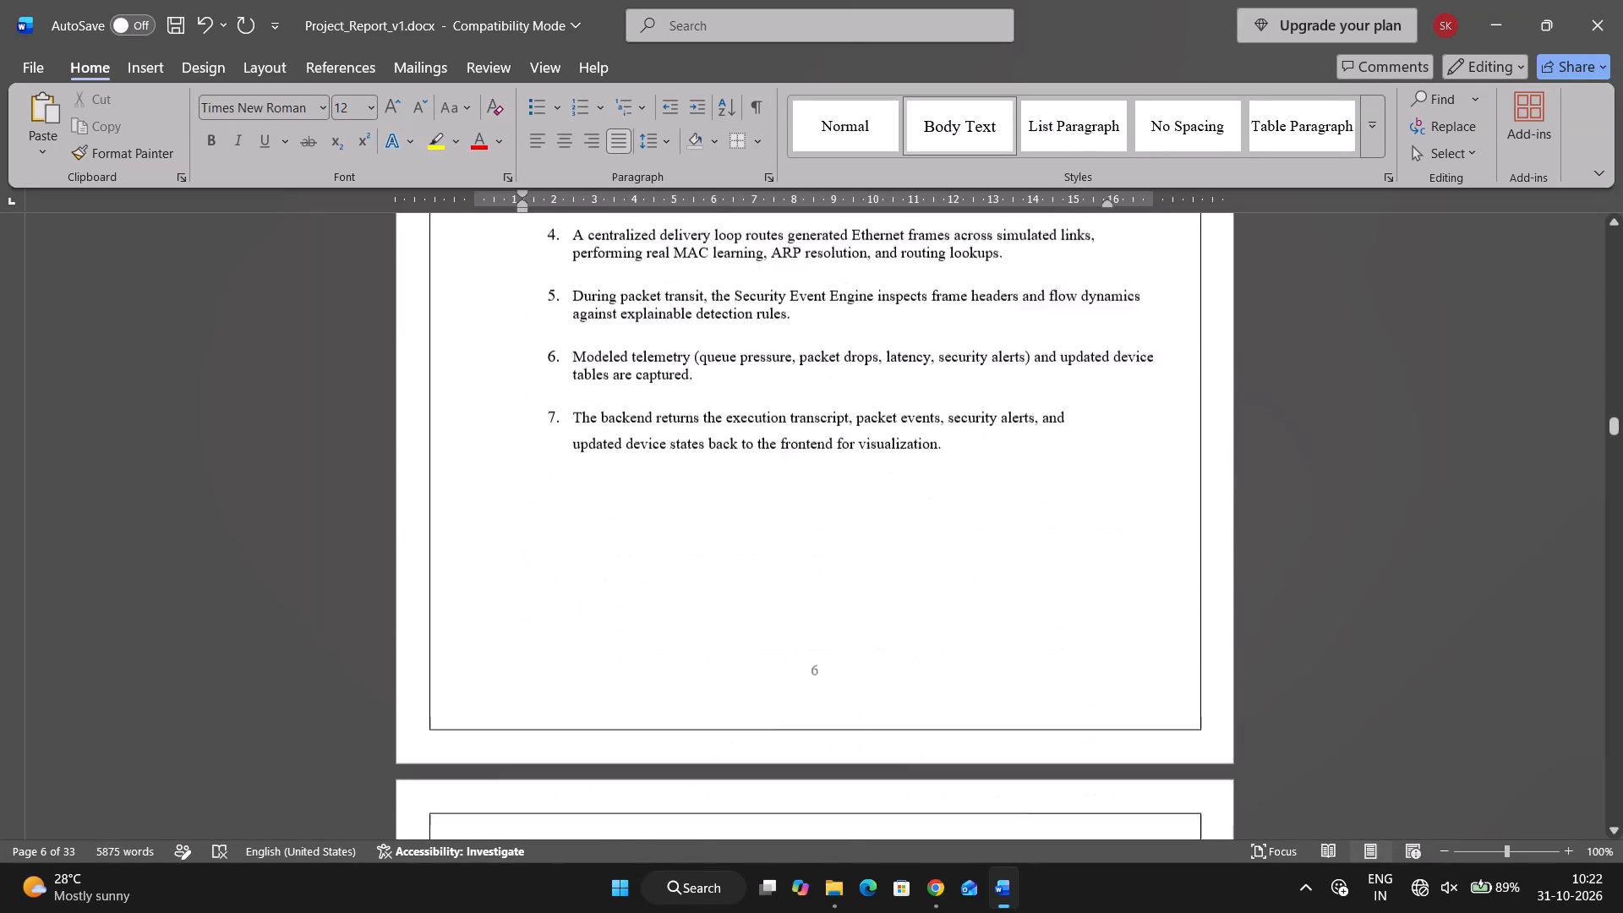
scroll(639, 568, down, 4)
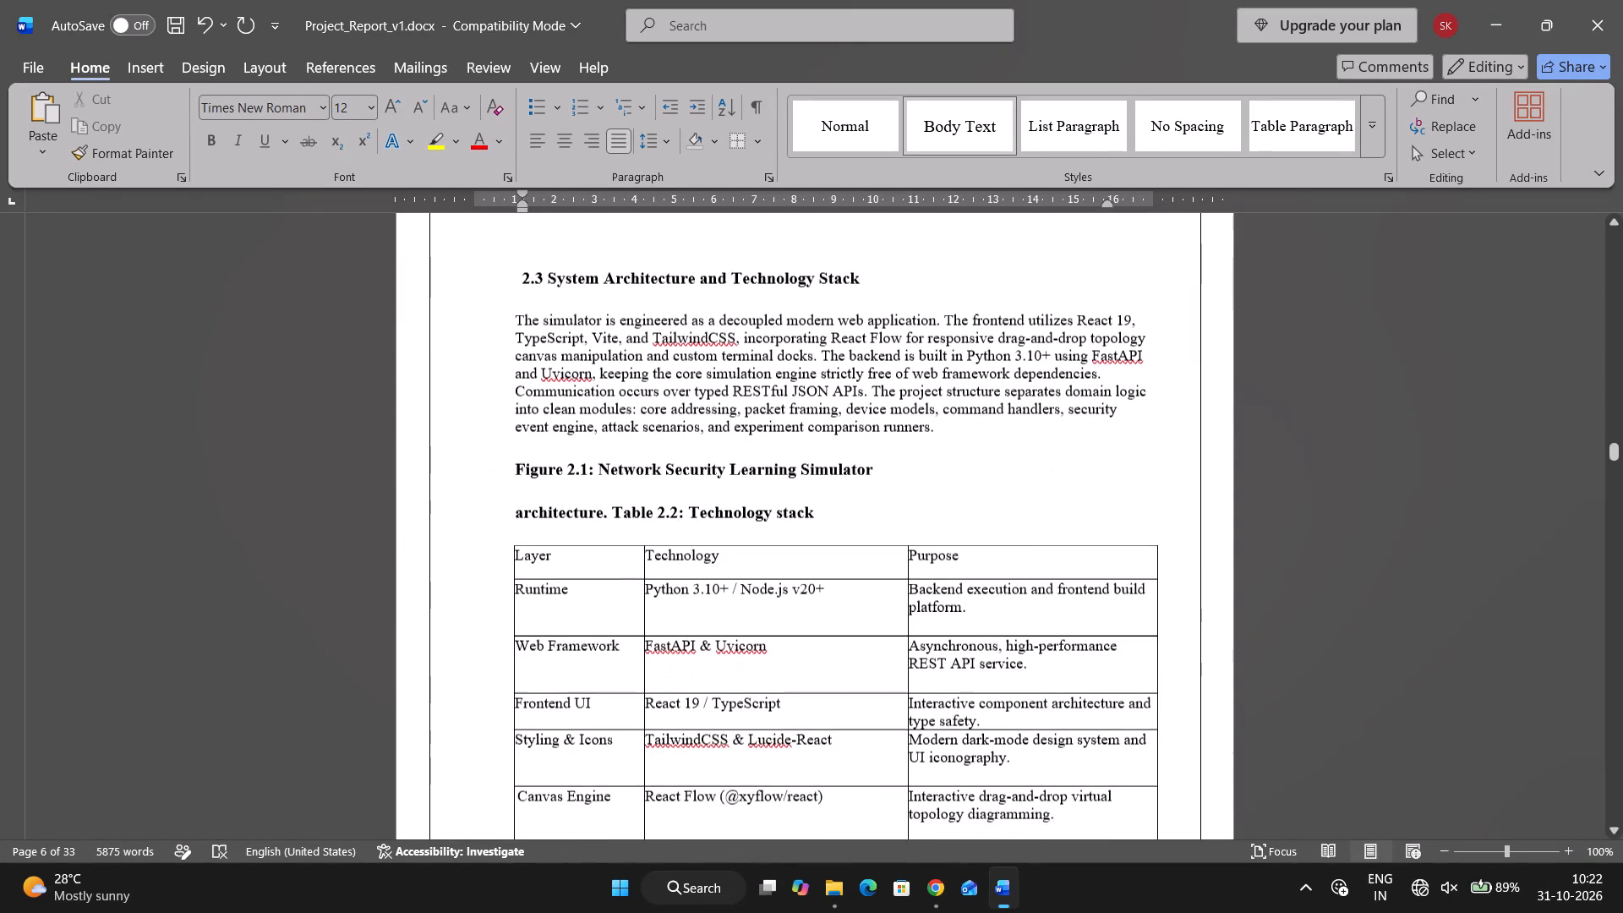
scroll(639, 568, down, 3)
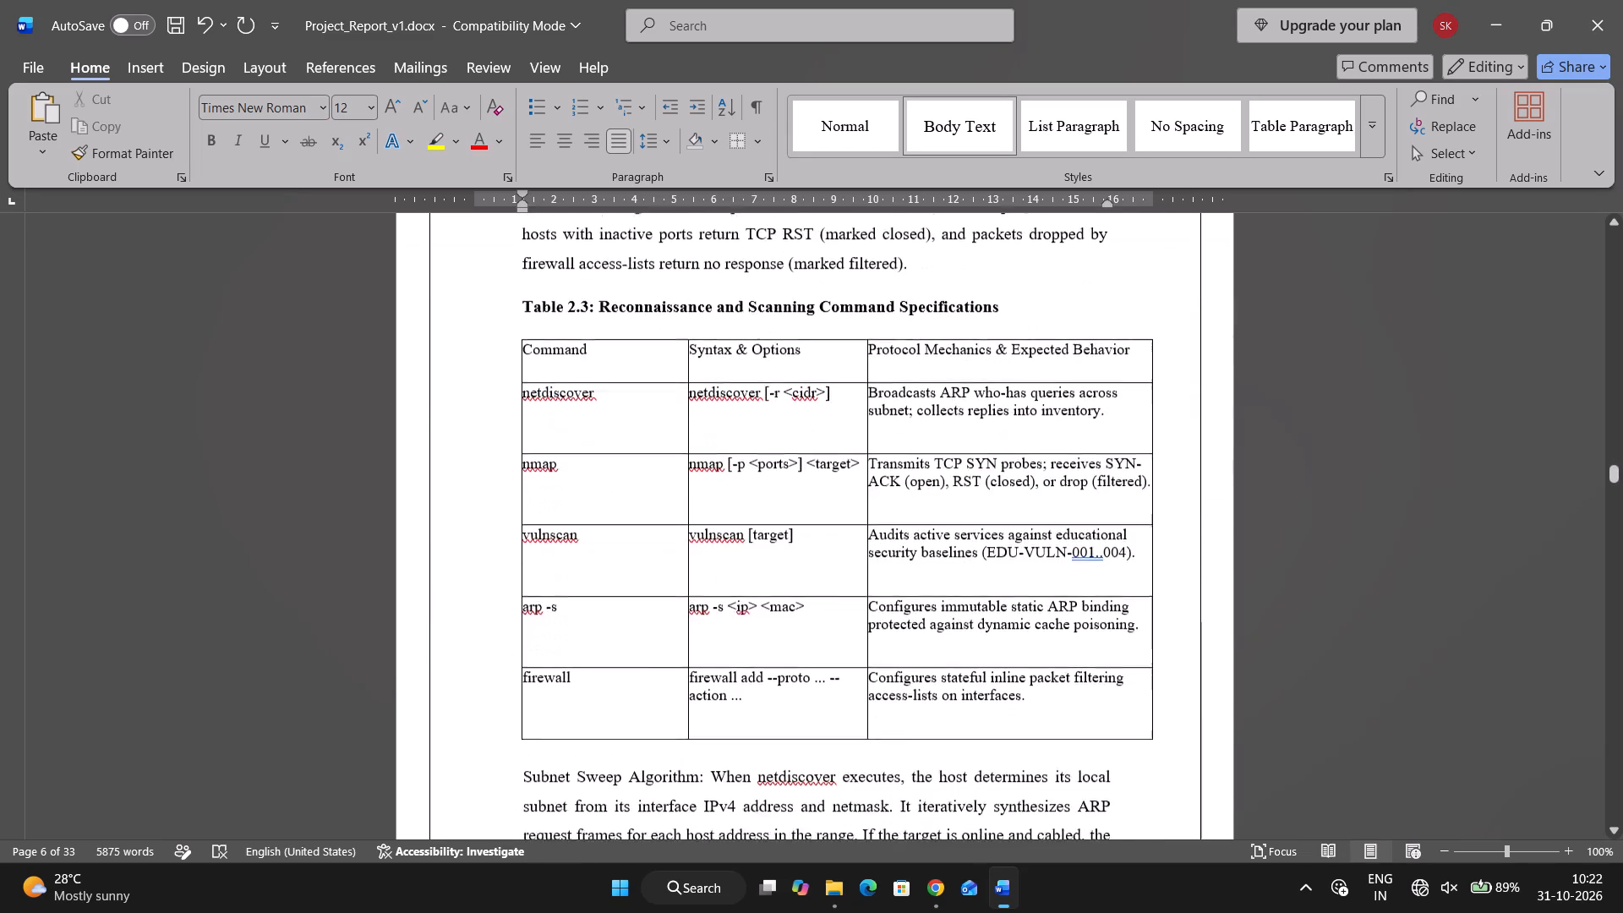
scroll(639, 568, down, 5)
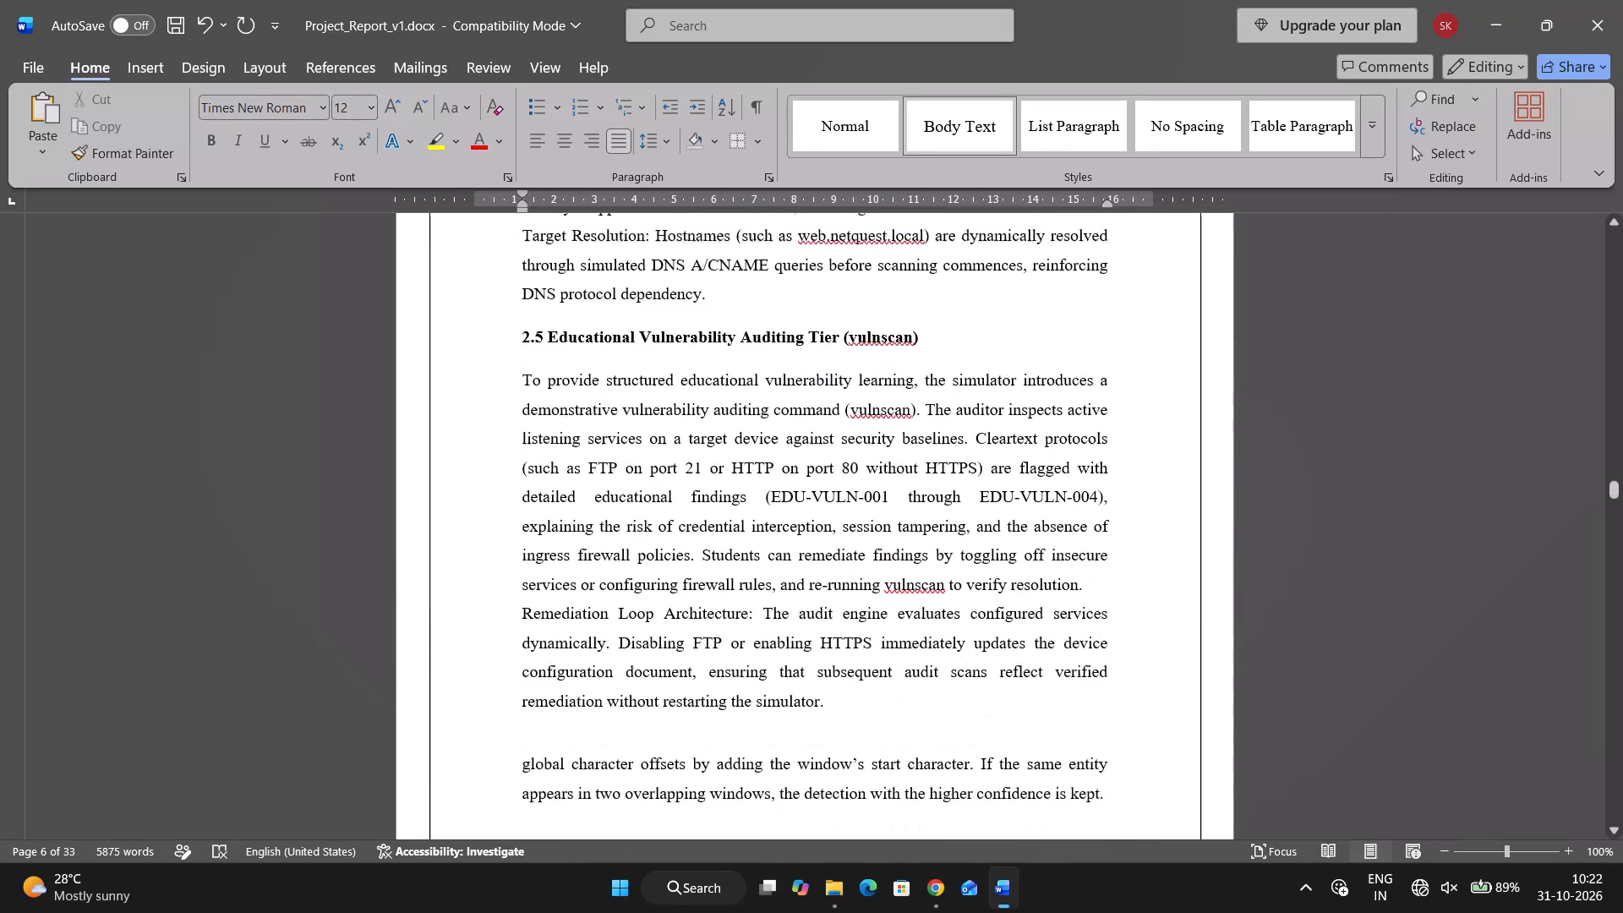
scroll(639, 568, down, 5)
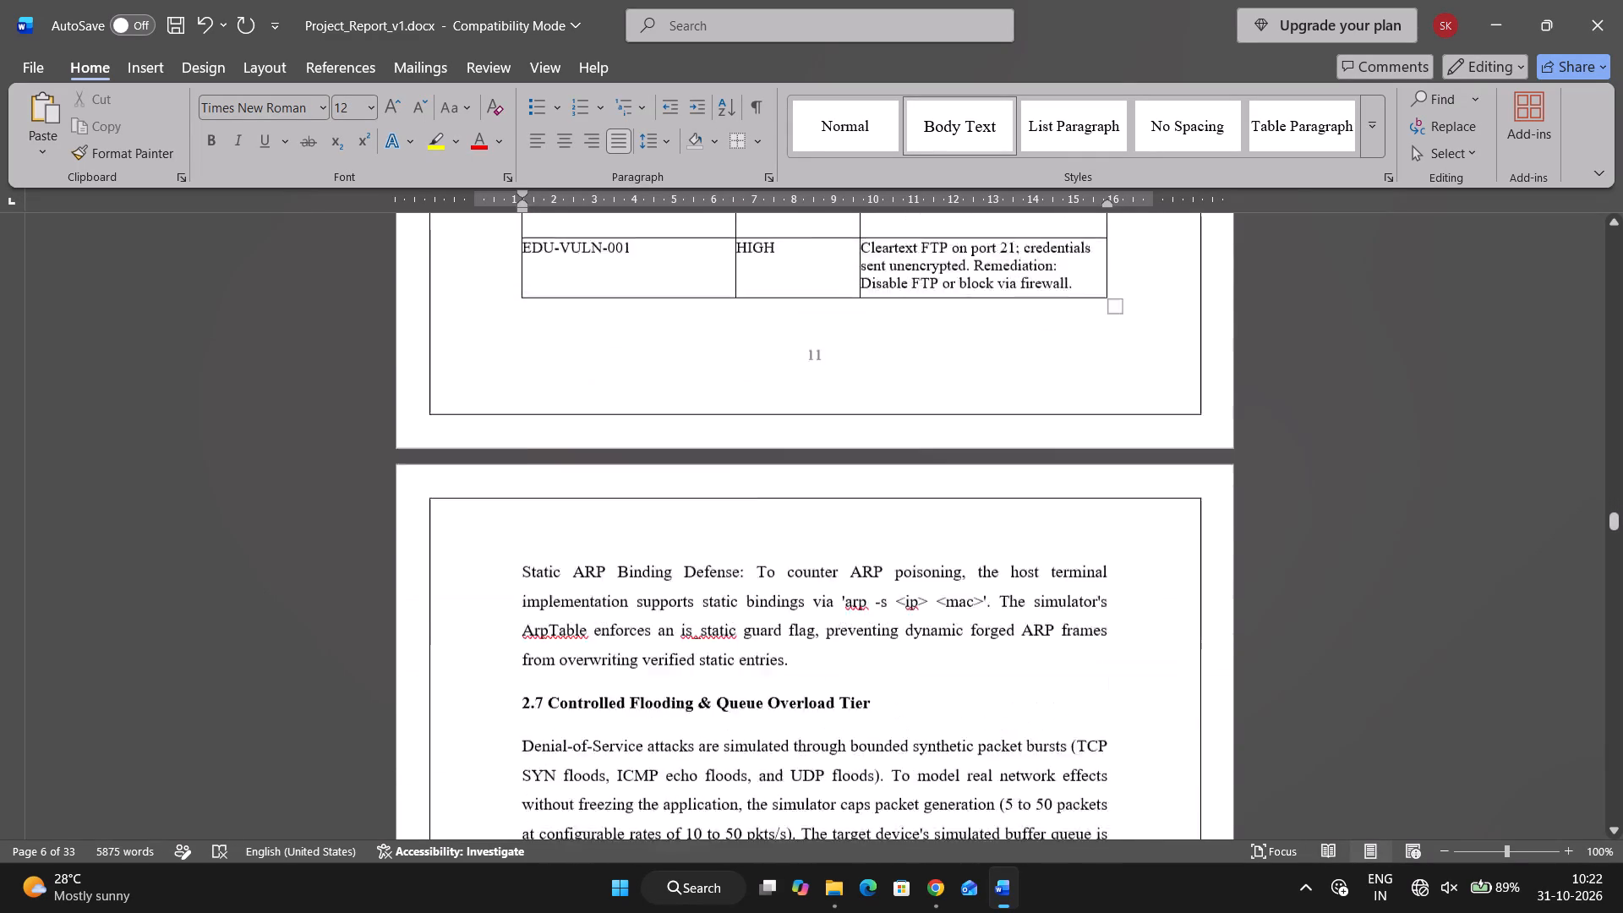
scroll(639, 568, down, 5)
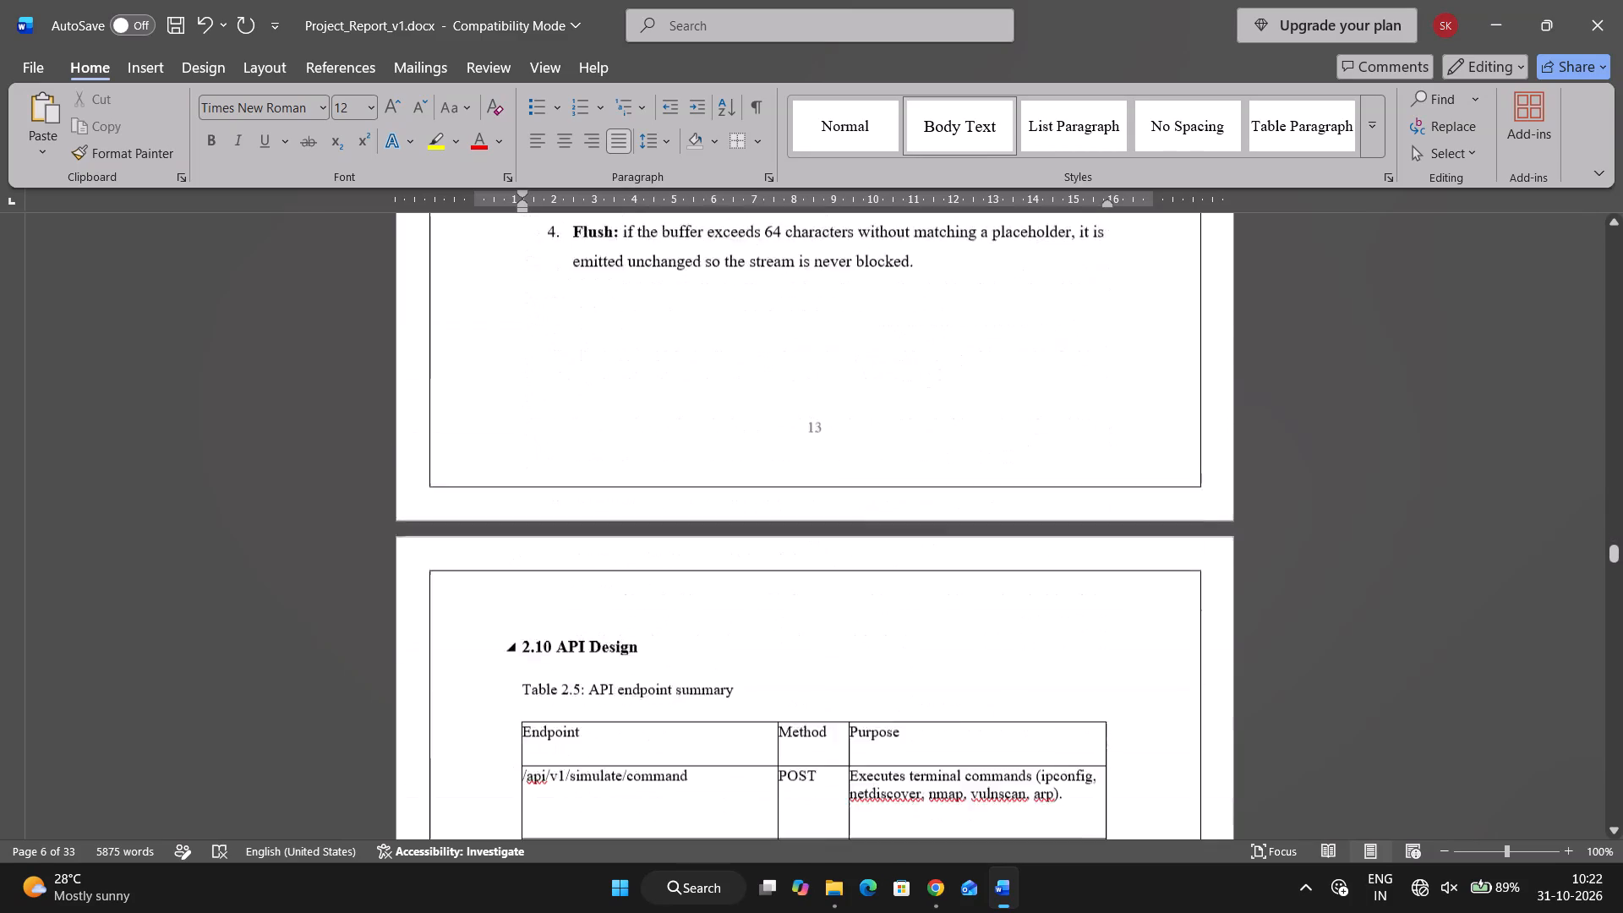
scroll(639, 568, down, 5)
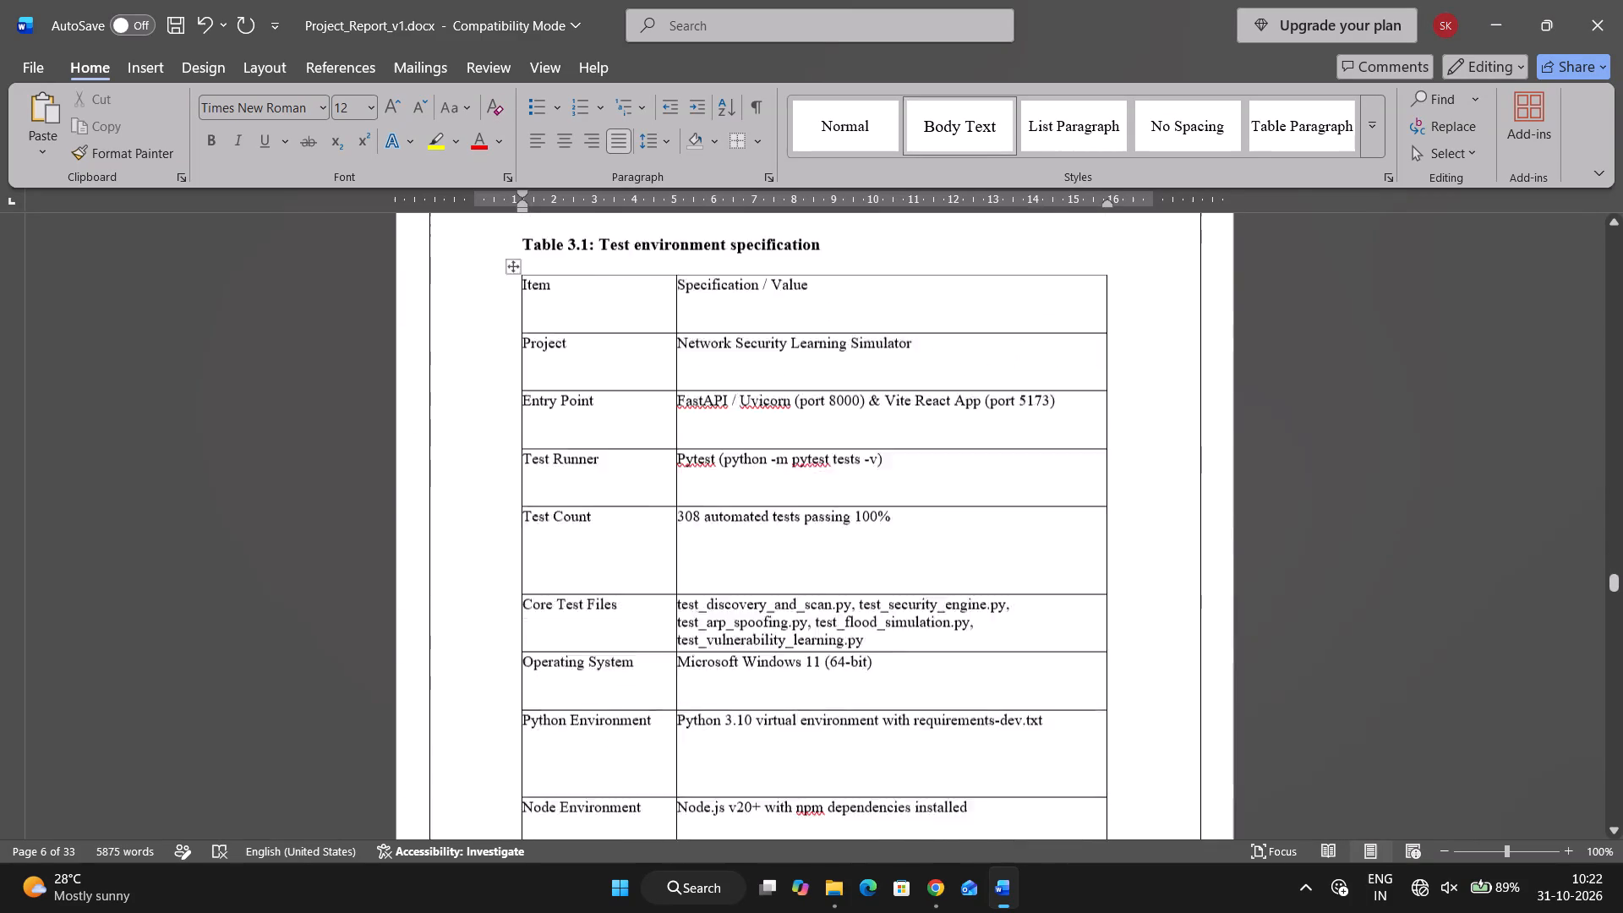
scroll(639, 568, down, 5)
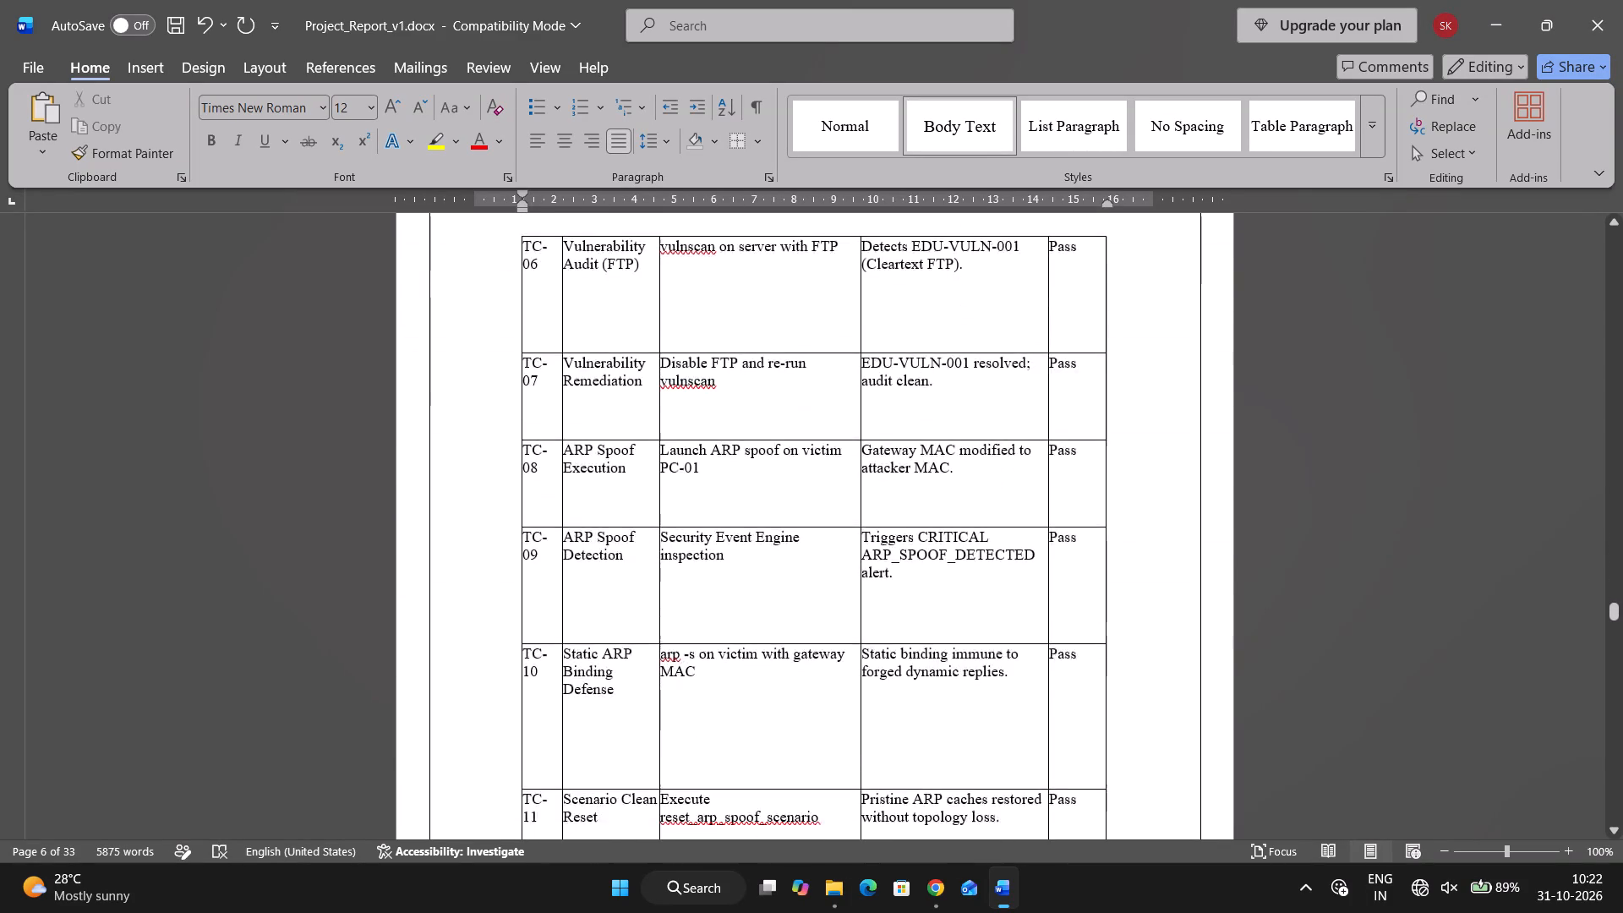
scroll(639, 568, down, 5)
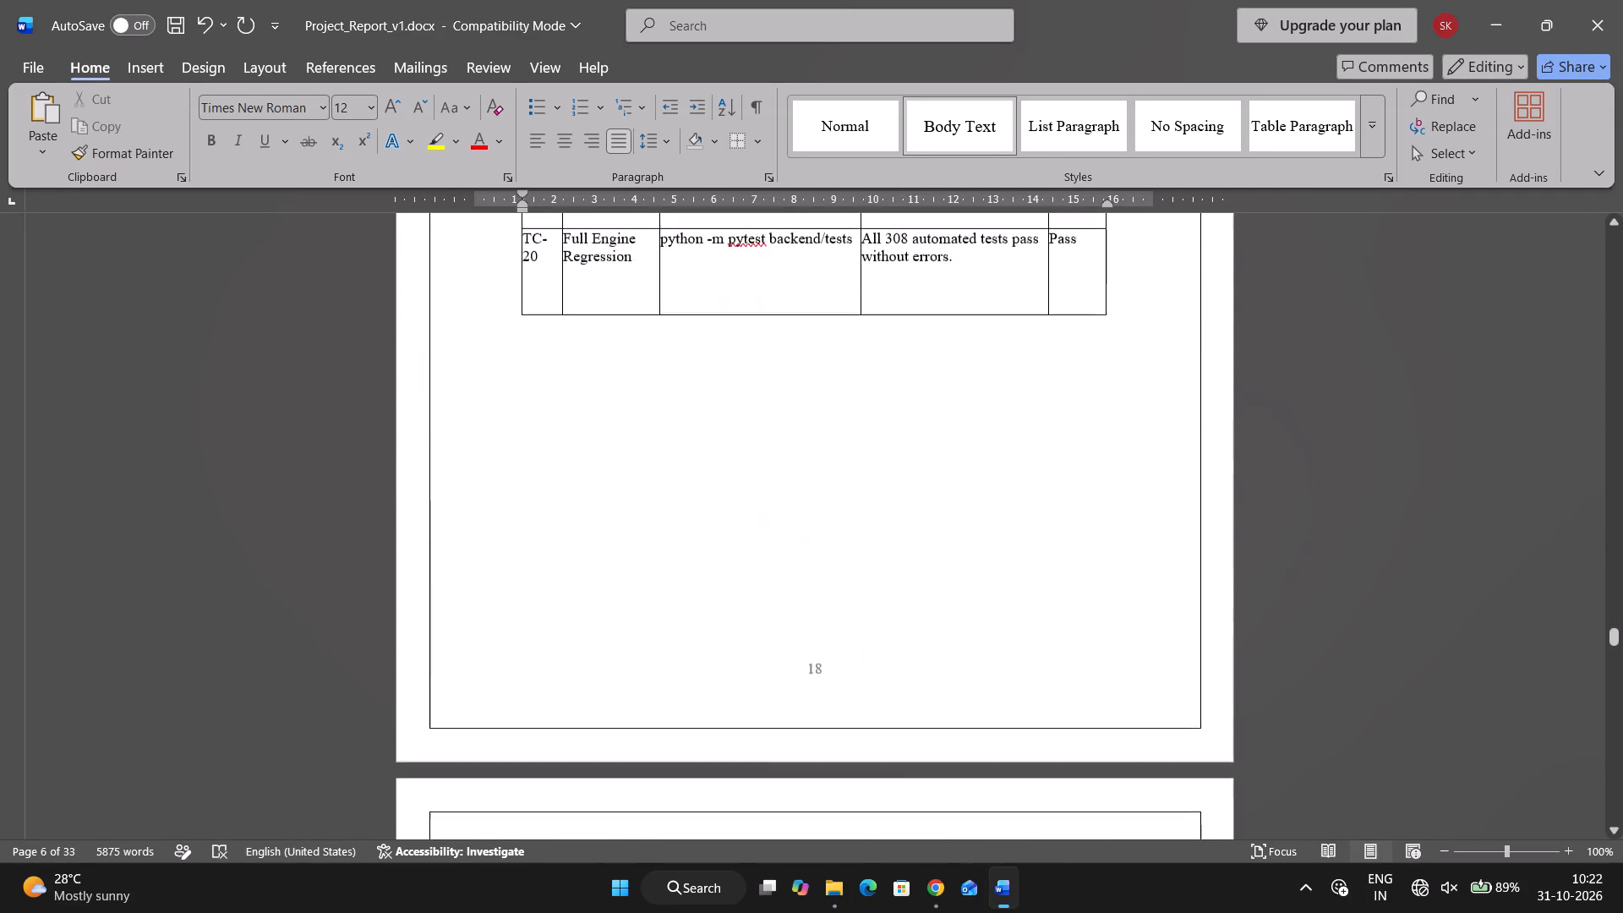
scroll(639, 568, down, 4)
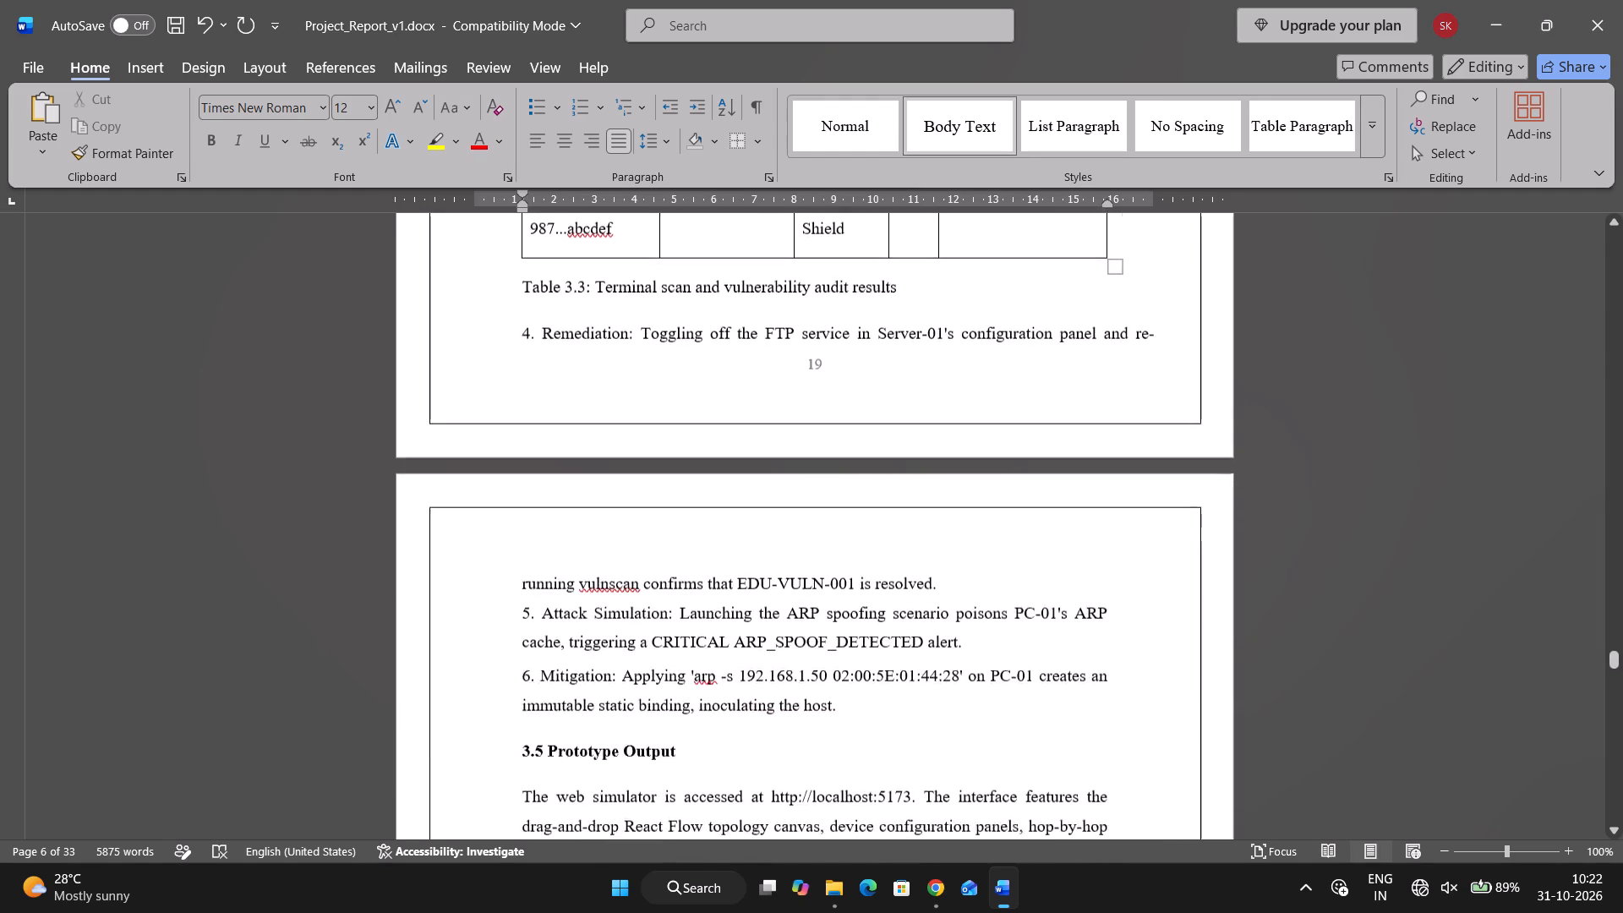
scroll(639, 568, down, 4)
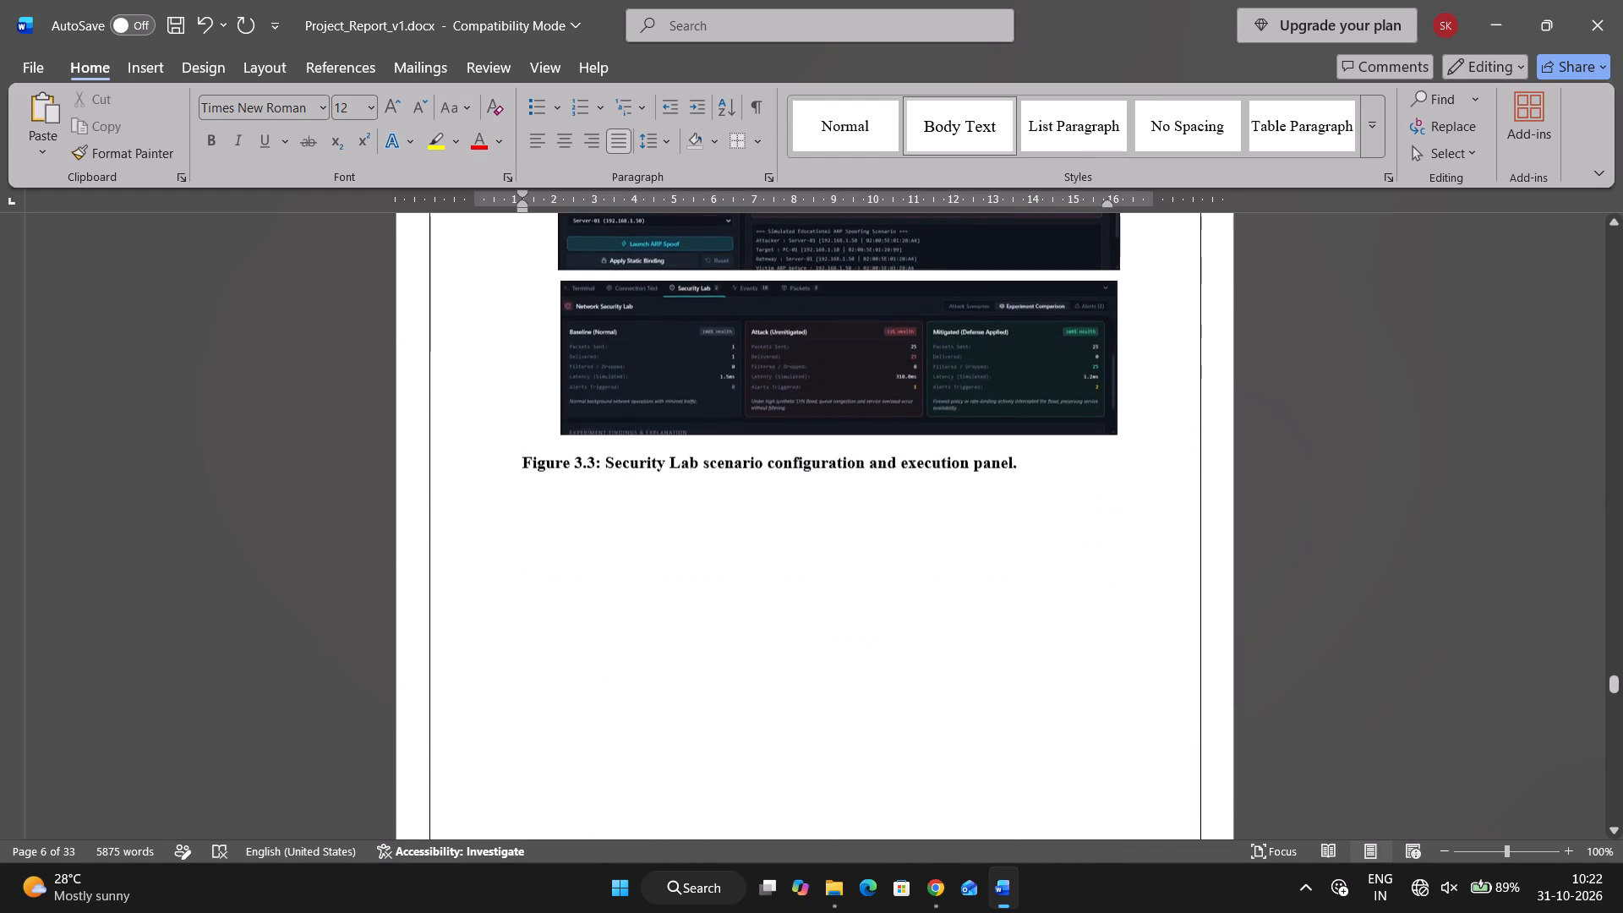
scroll(639, 568, down, 5)
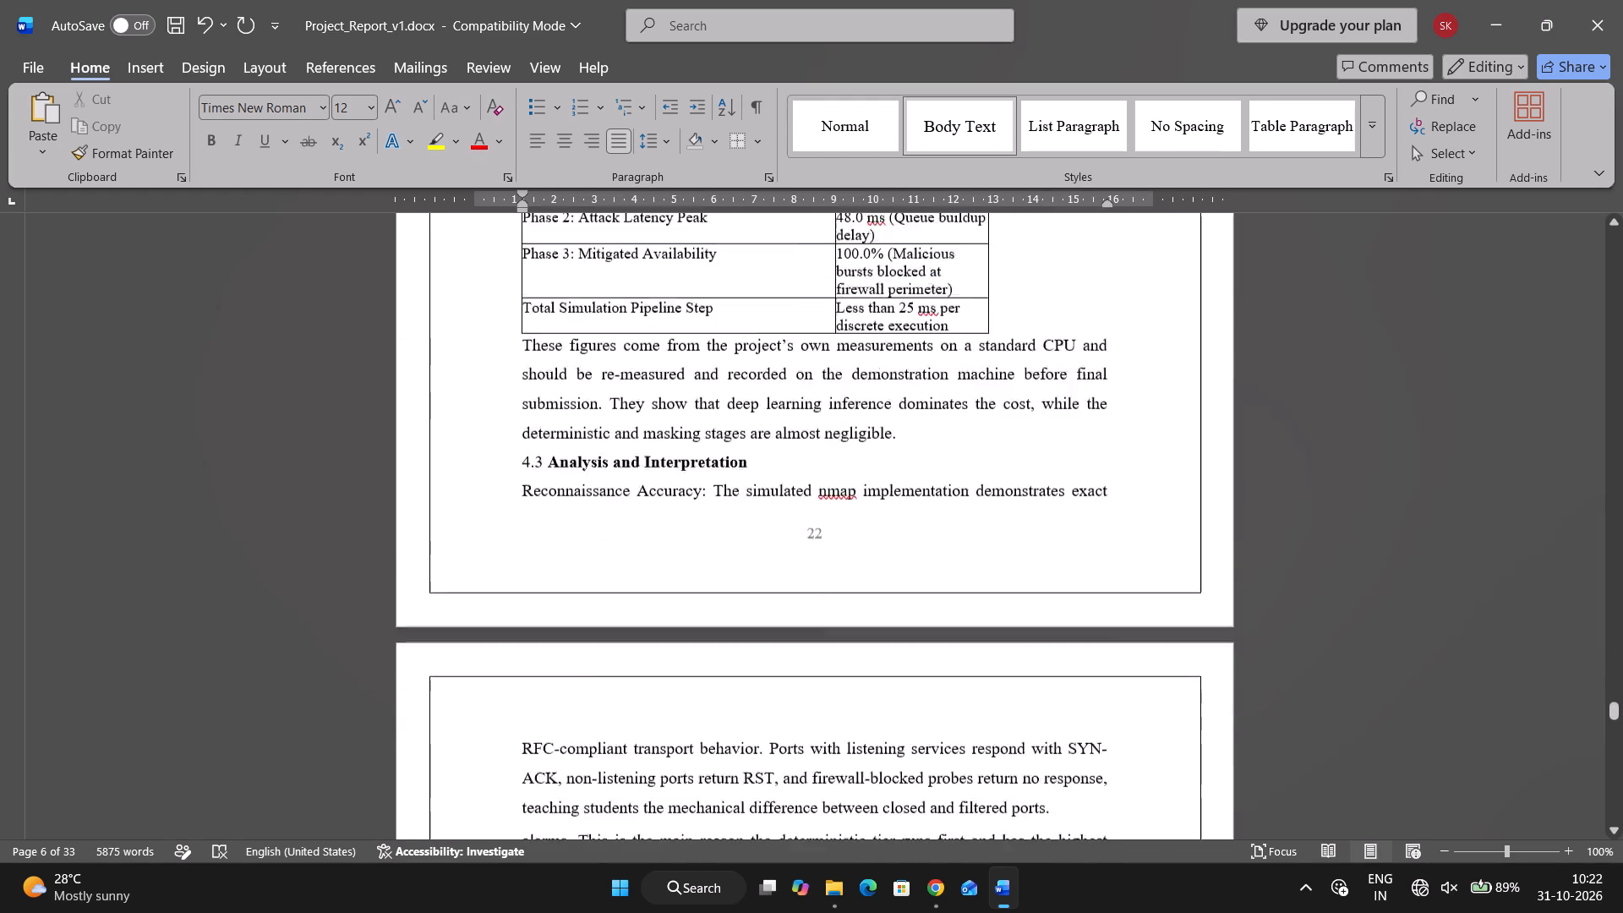
scroll(639, 568, down, 9)
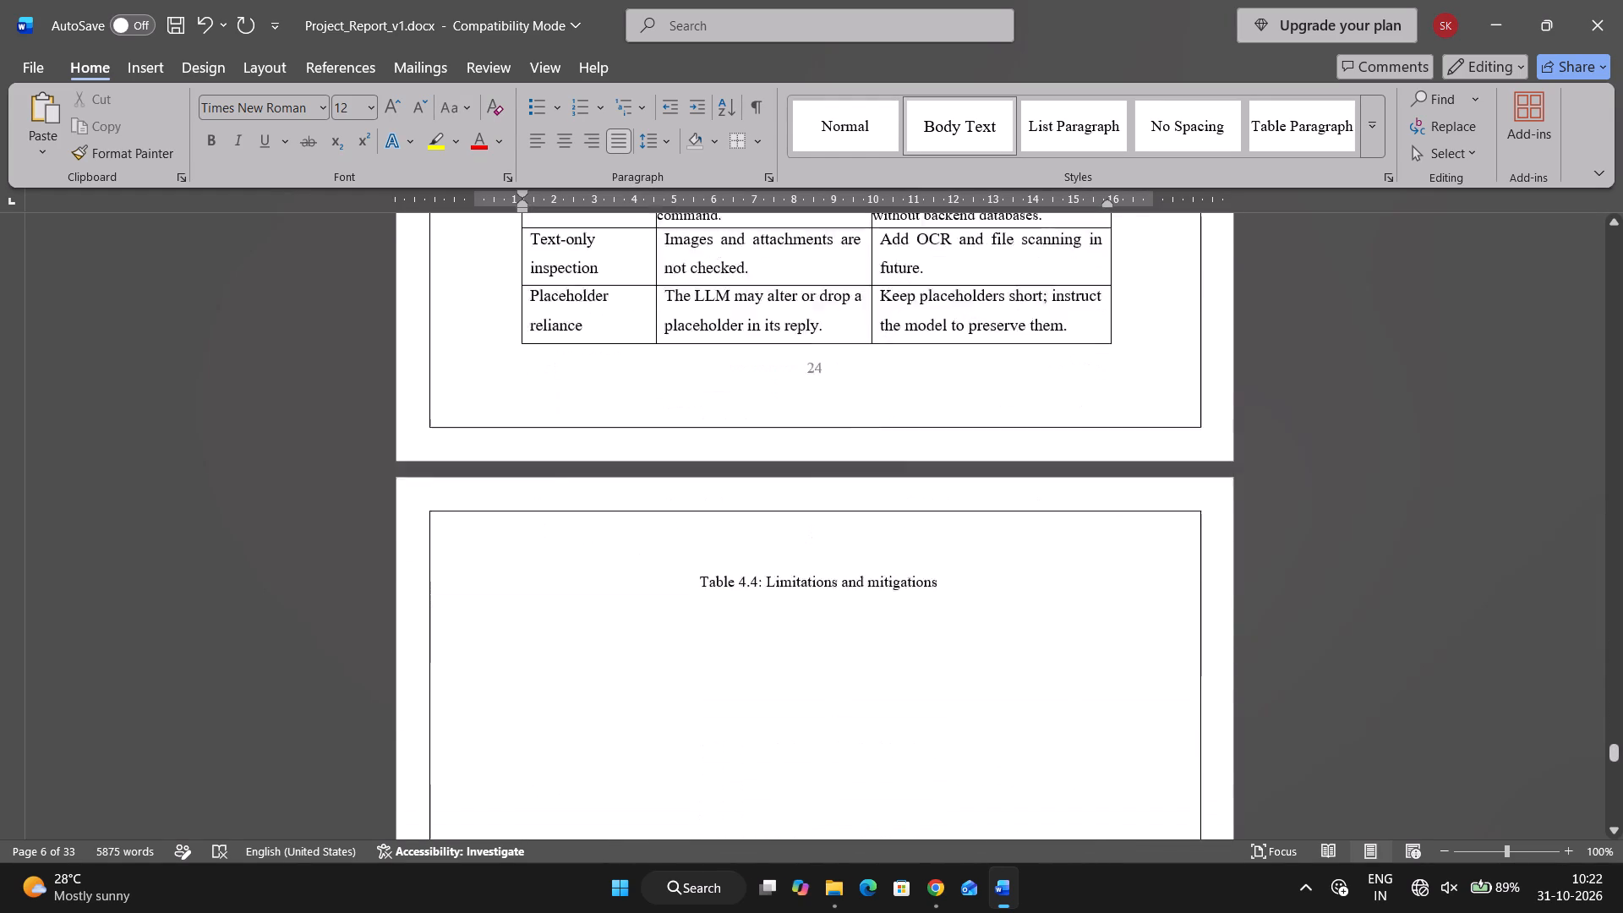
scroll(639, 568, down, 2)
Examine side by side the pages around the Table 4.4 caption, from the Chapter 4 comparison tables to the Chapter 5 conclusion.
scroll(639, 568, up, 3)
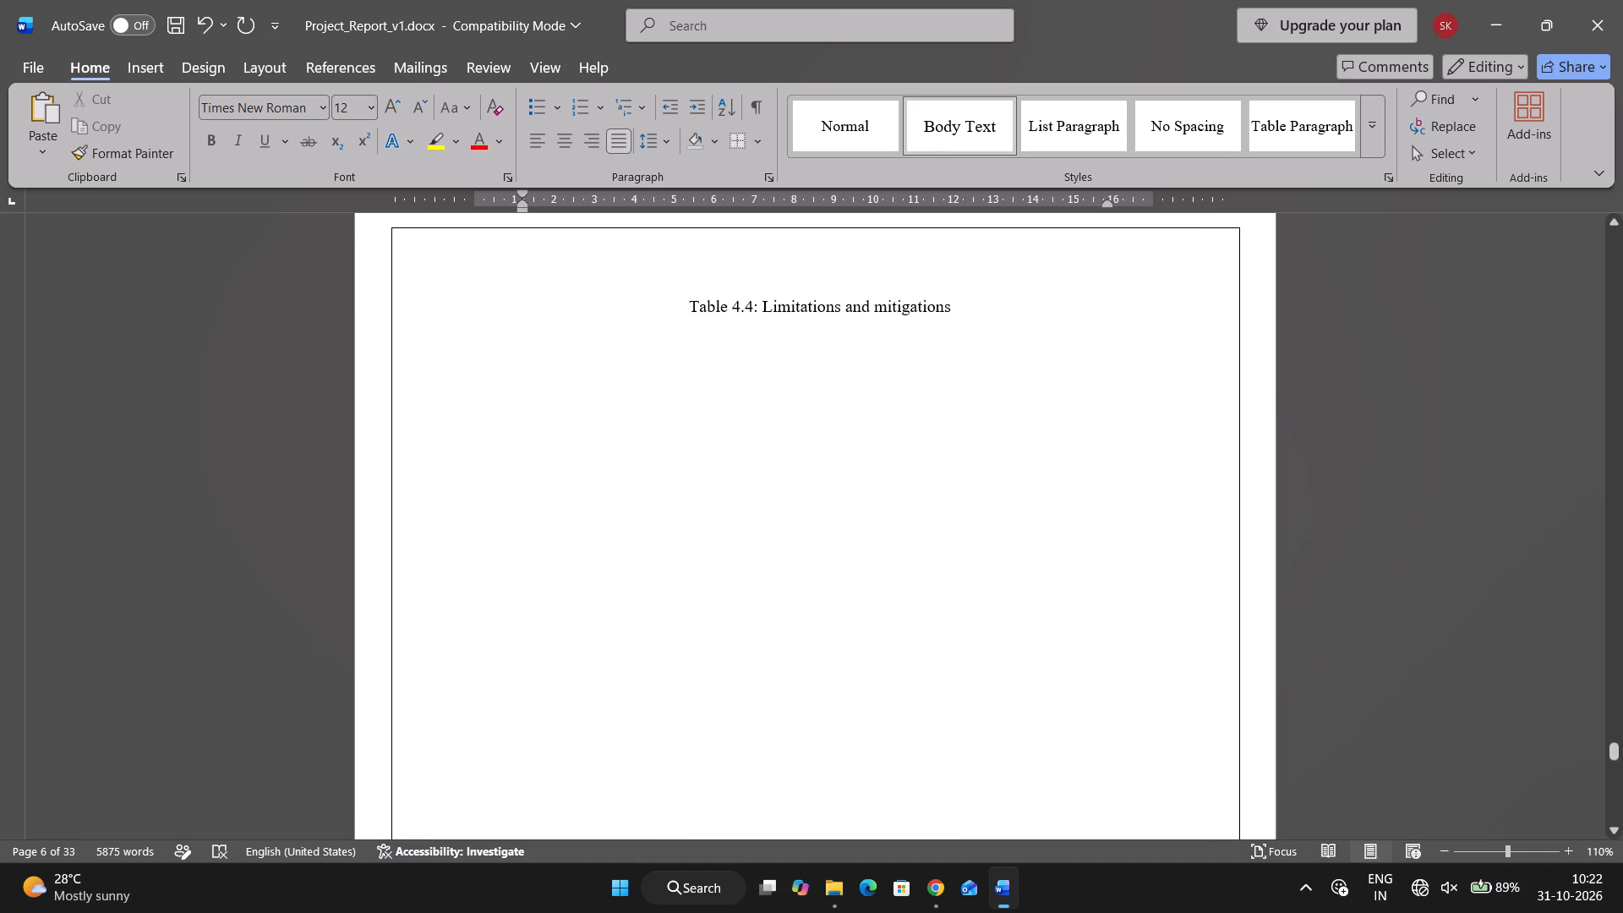
scroll(639, 568, down, 1)
ctrl+scroll(639, 568, down, 3)
scroll(639, 568, up, 1)
scroll(639, 568, down, 1)
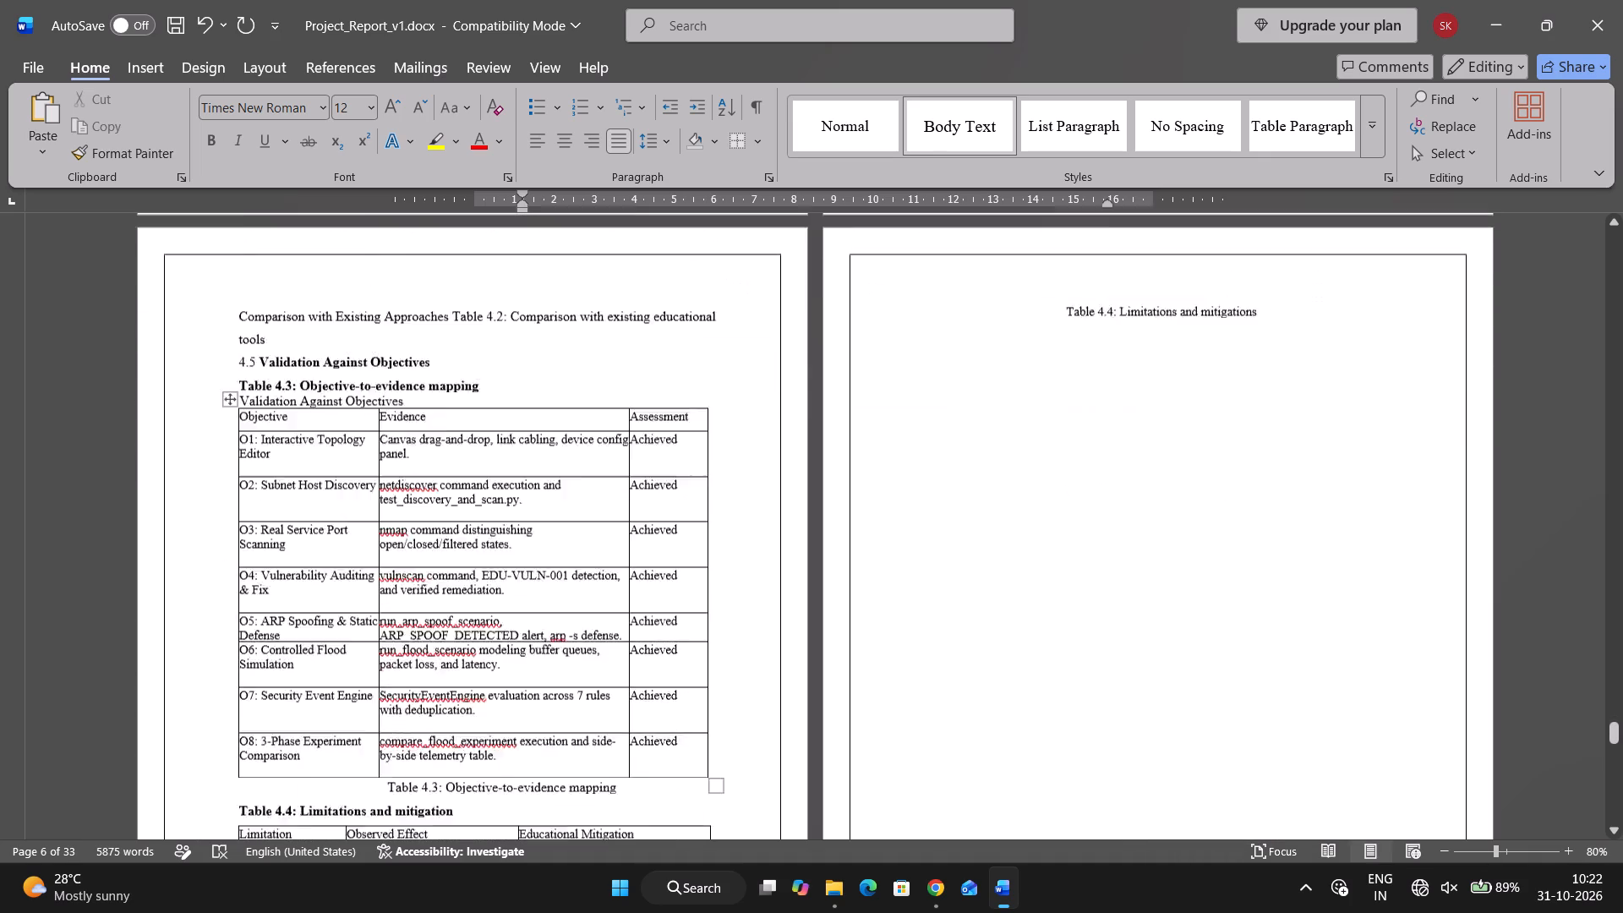
scroll(639, 568, down, 2)
scroll(823, 560, up, 1)
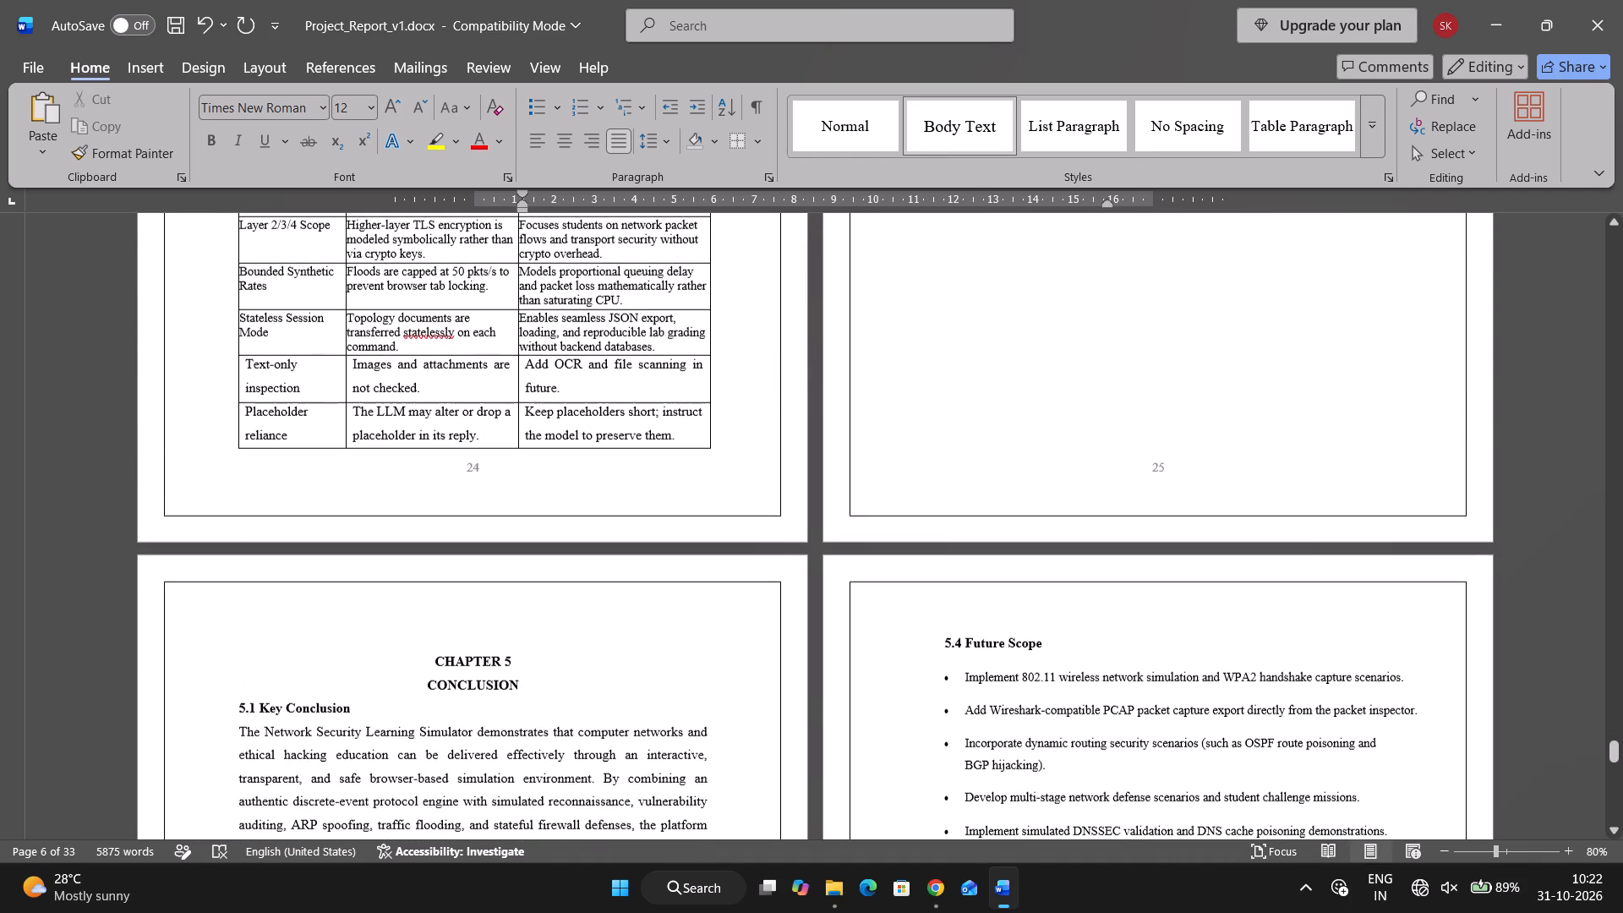
scroll(823, 560, up, 1)
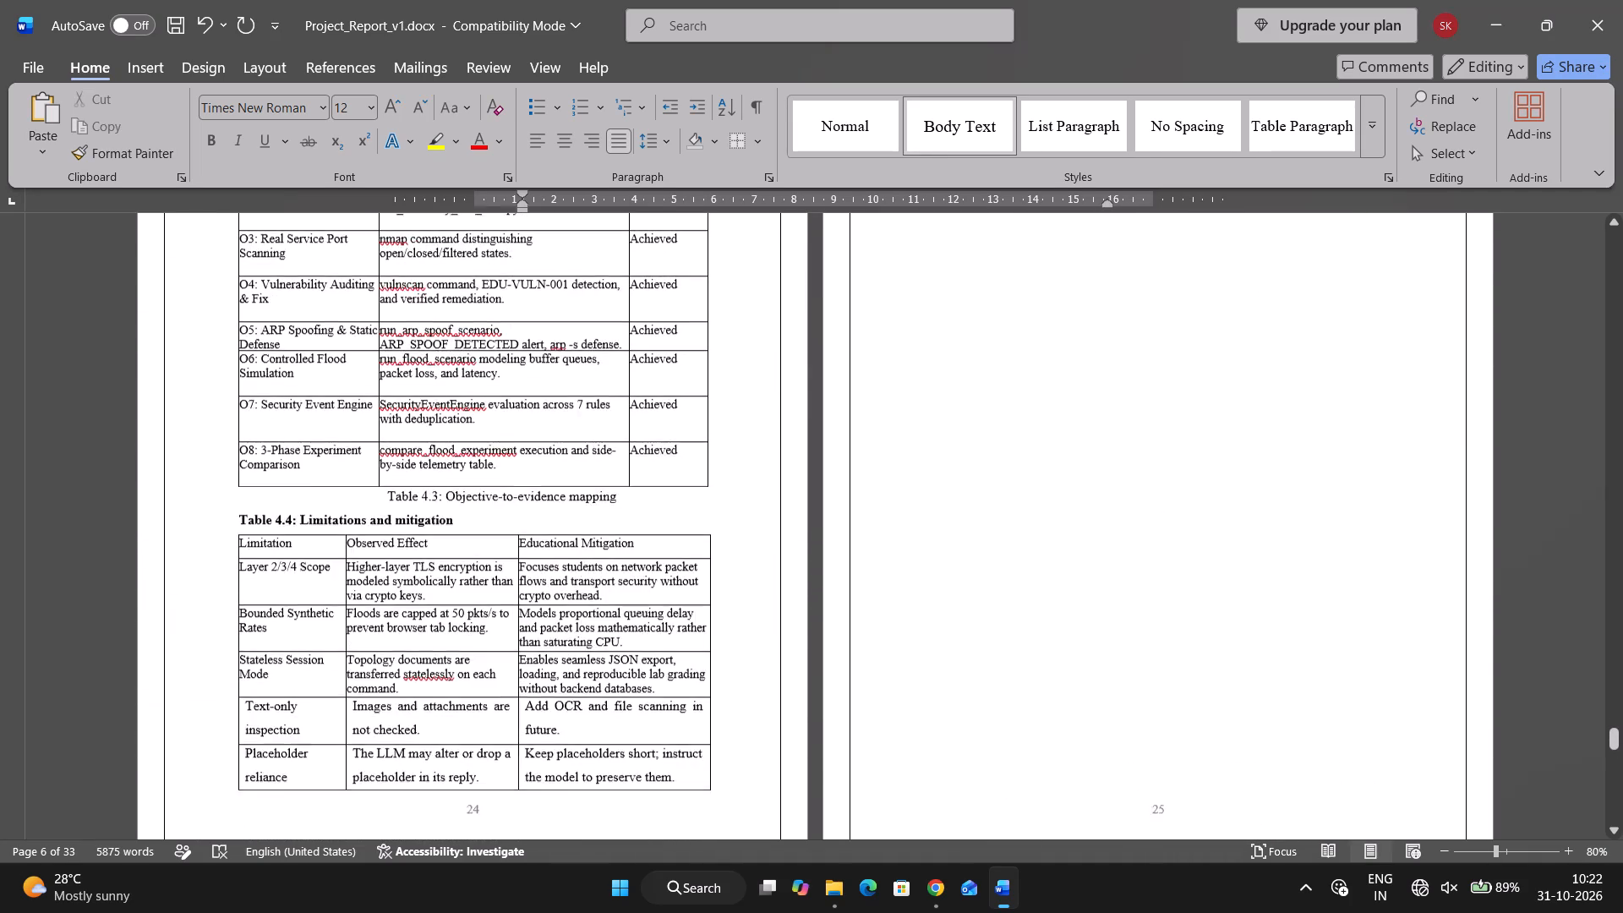
scroll(823, 560, up, 1)
scroll(823, 560, down, 1)
scroll(823, 560, up, 1)
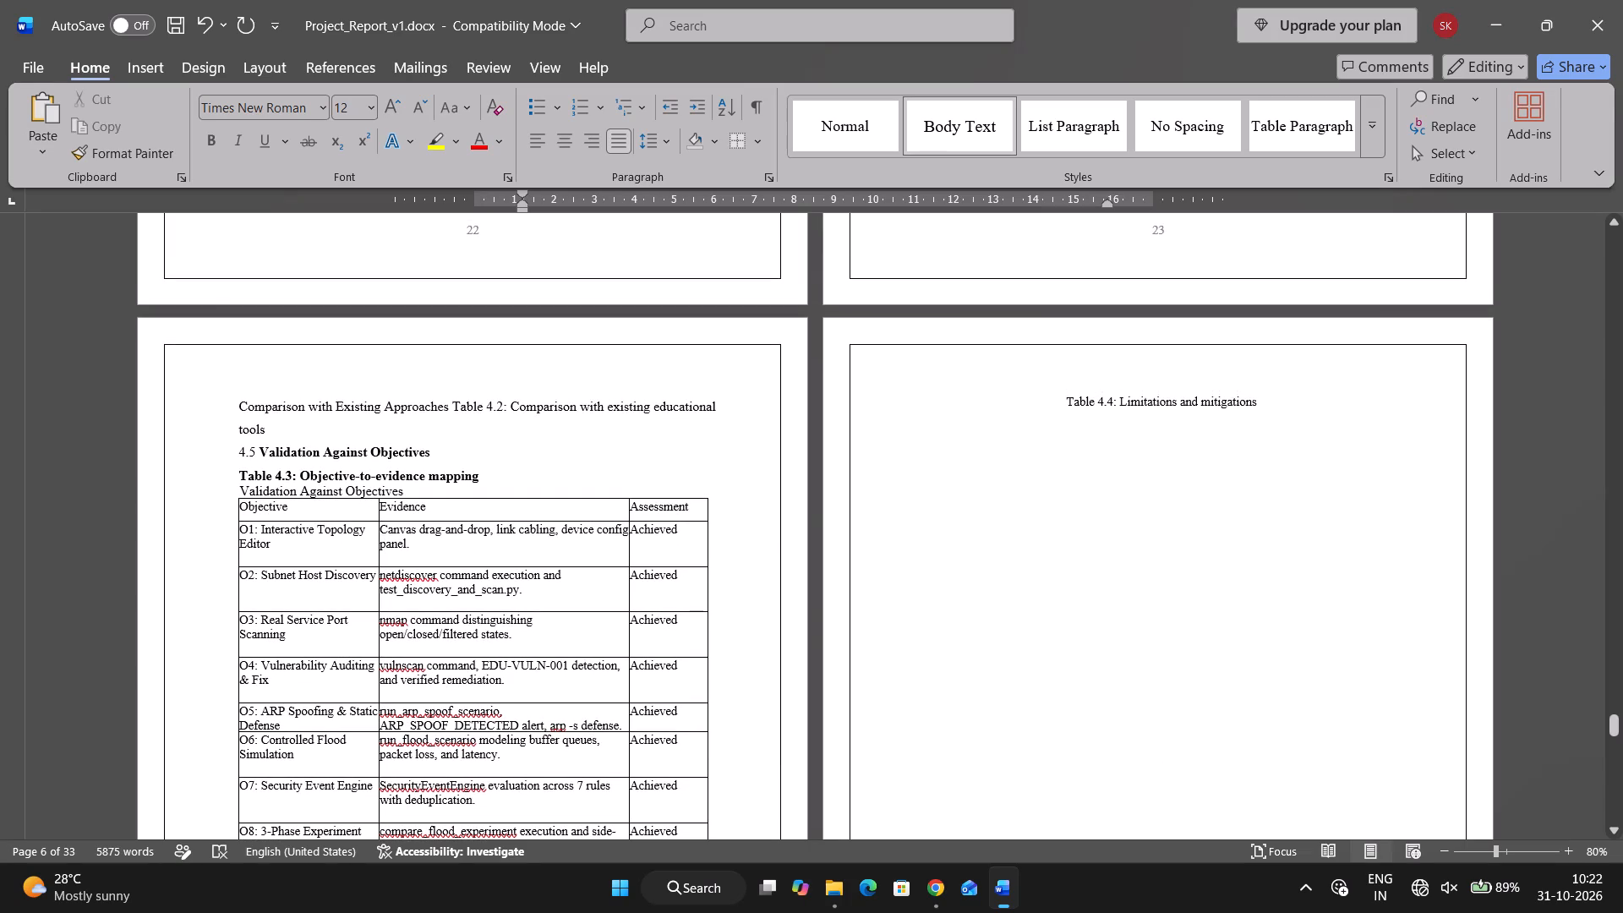
scroll(823, 560, down, 2)
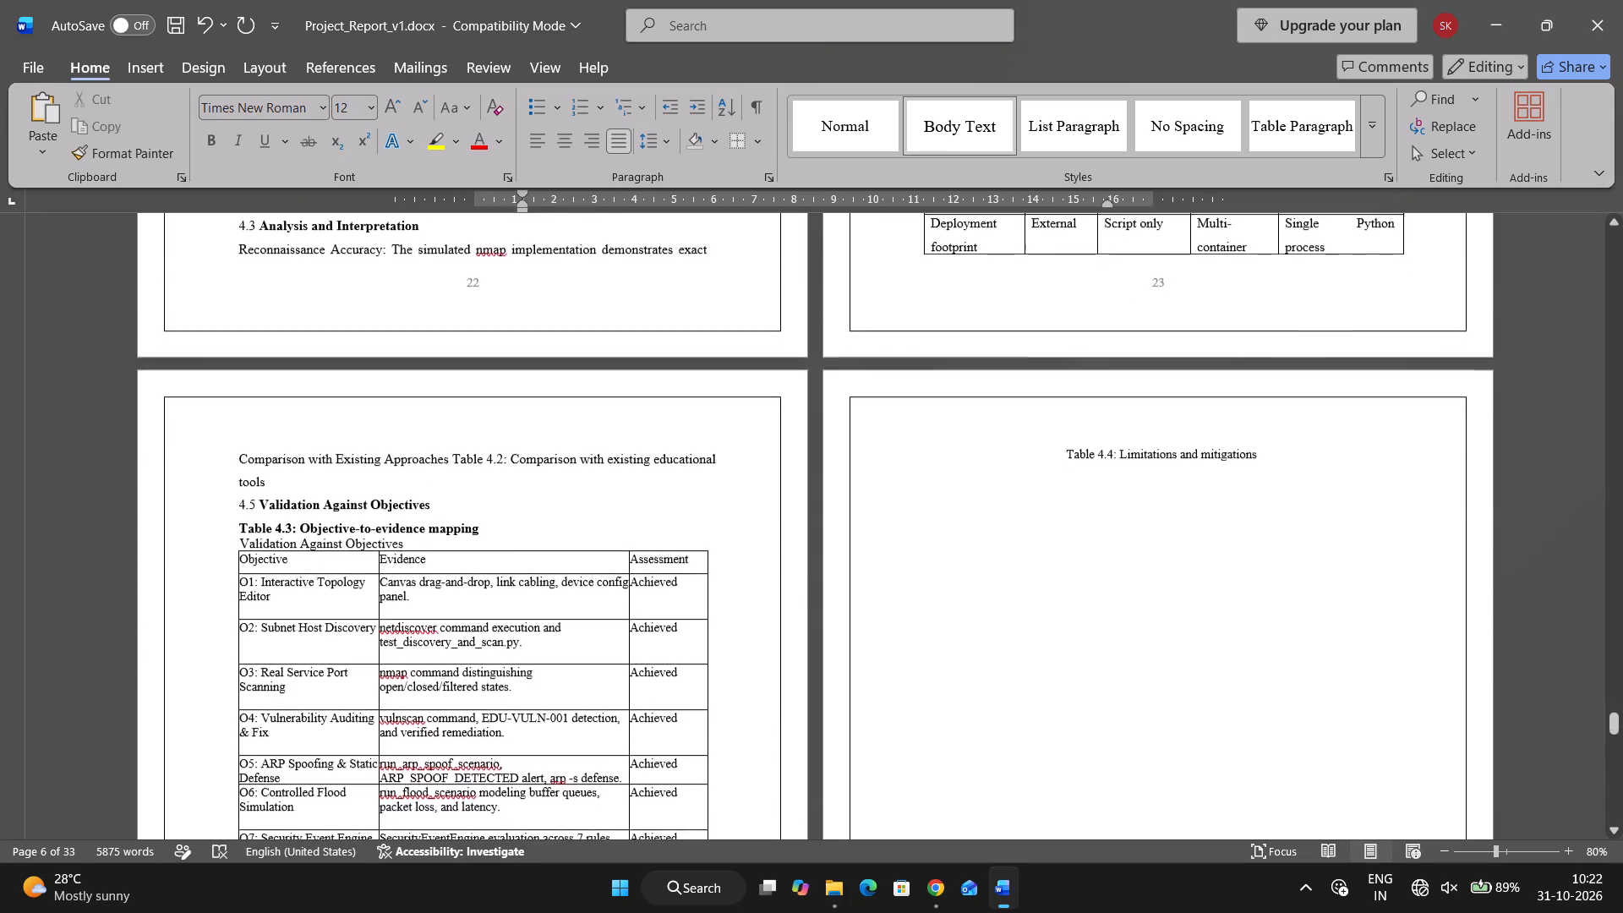
scroll(823, 560, down, 2)
scroll(823, 560, up, 1)
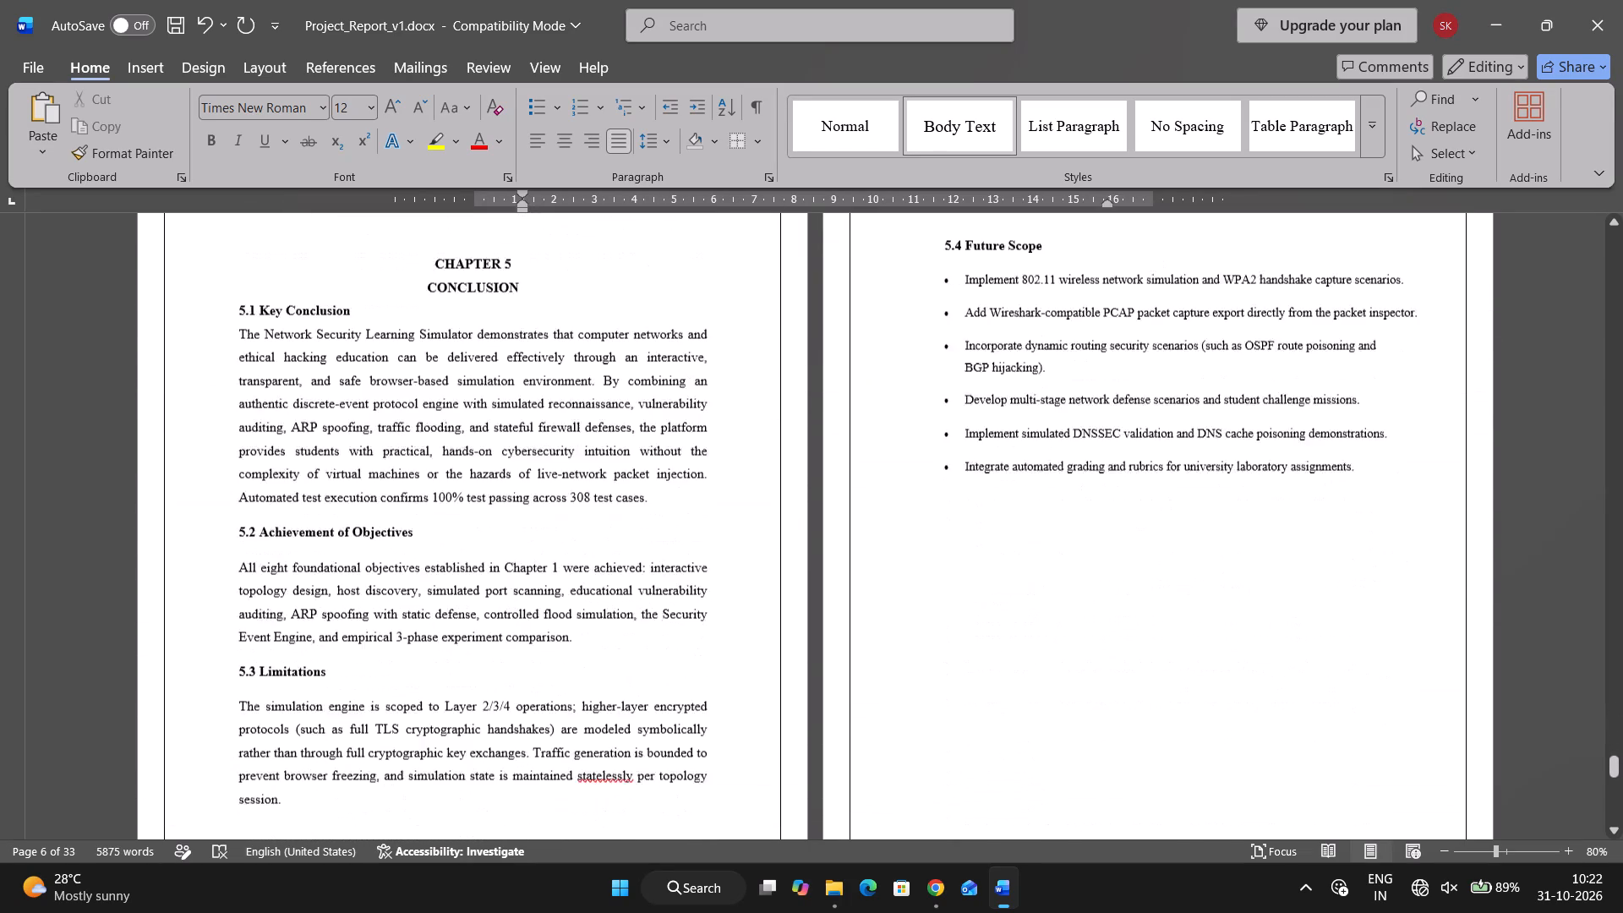
scroll(823, 560, up, 3)
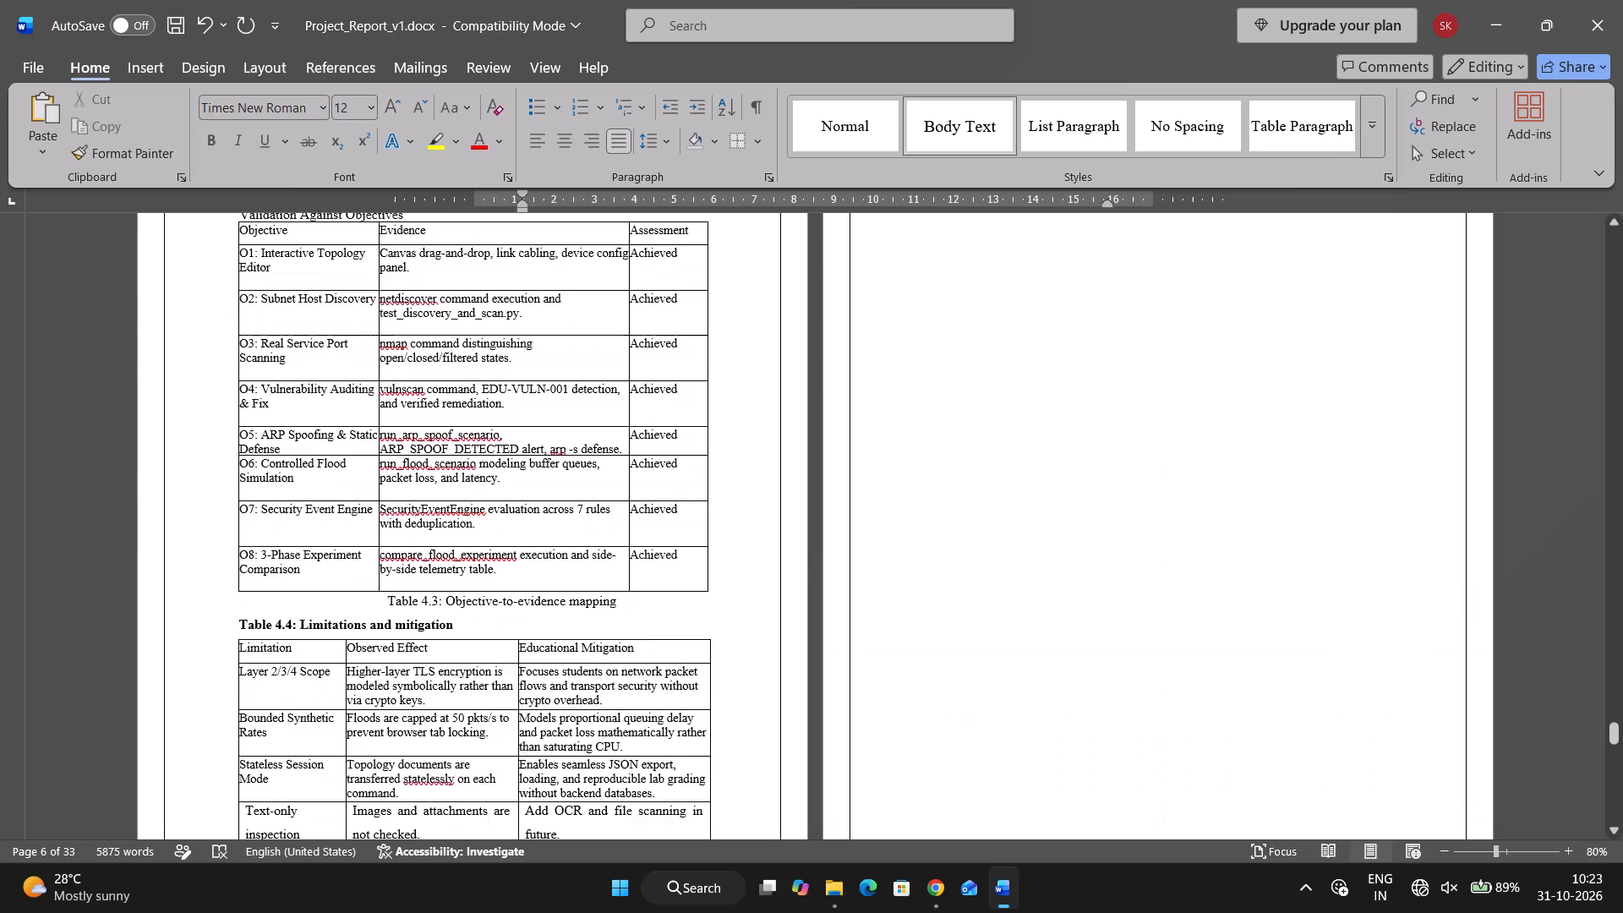
scroll(823, 560, up, 1)
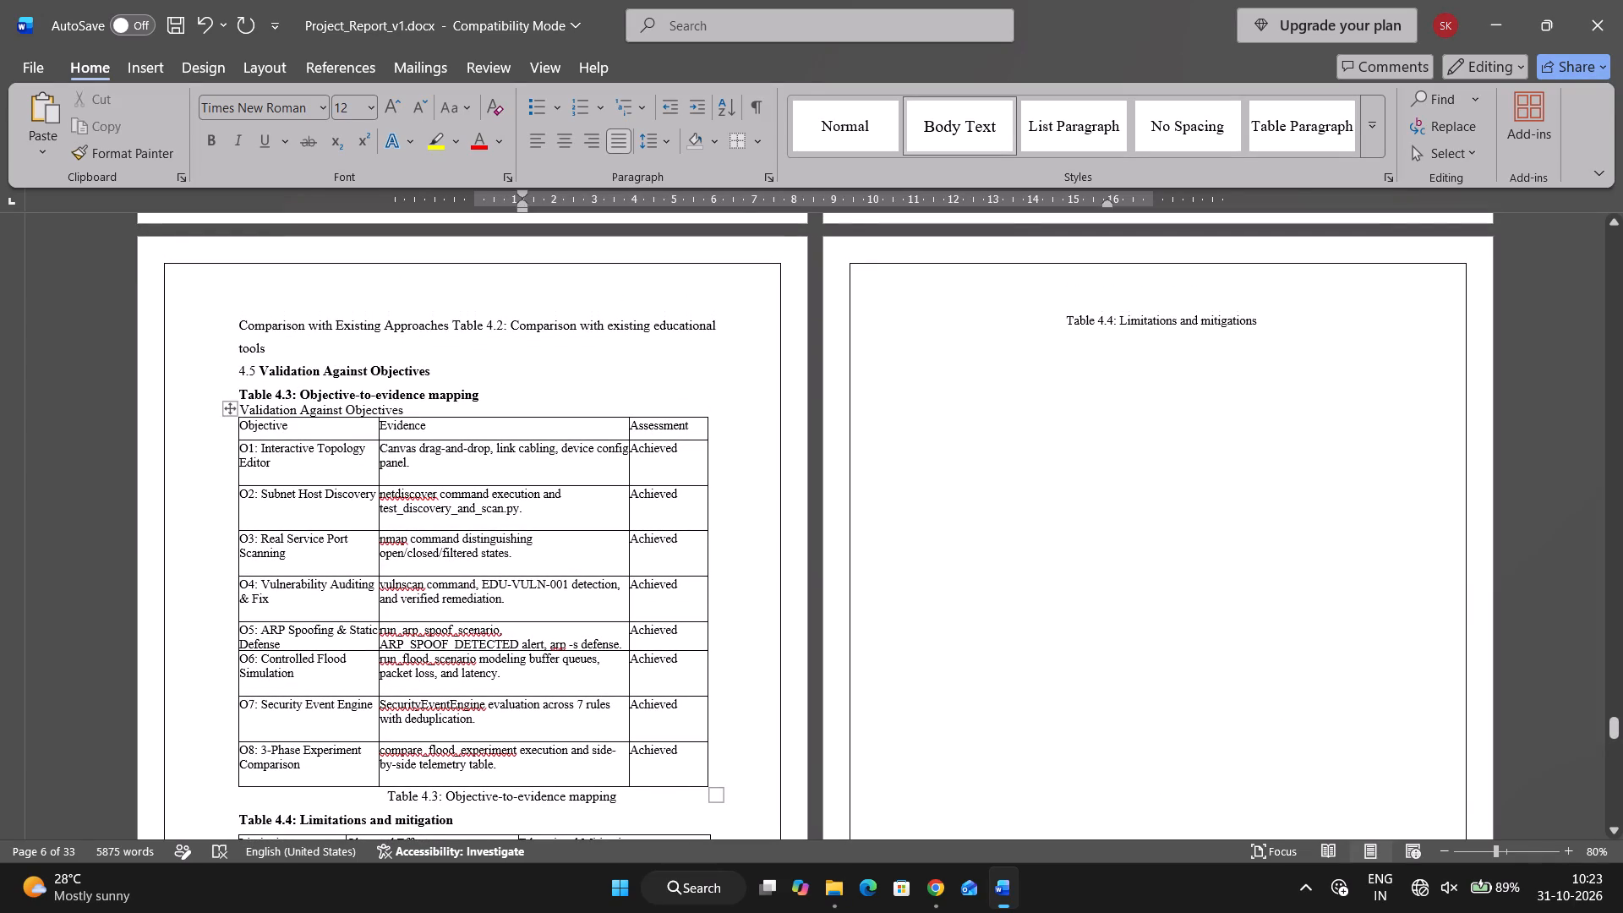
click(347, 343)
scroll(347, 343, up, 1)
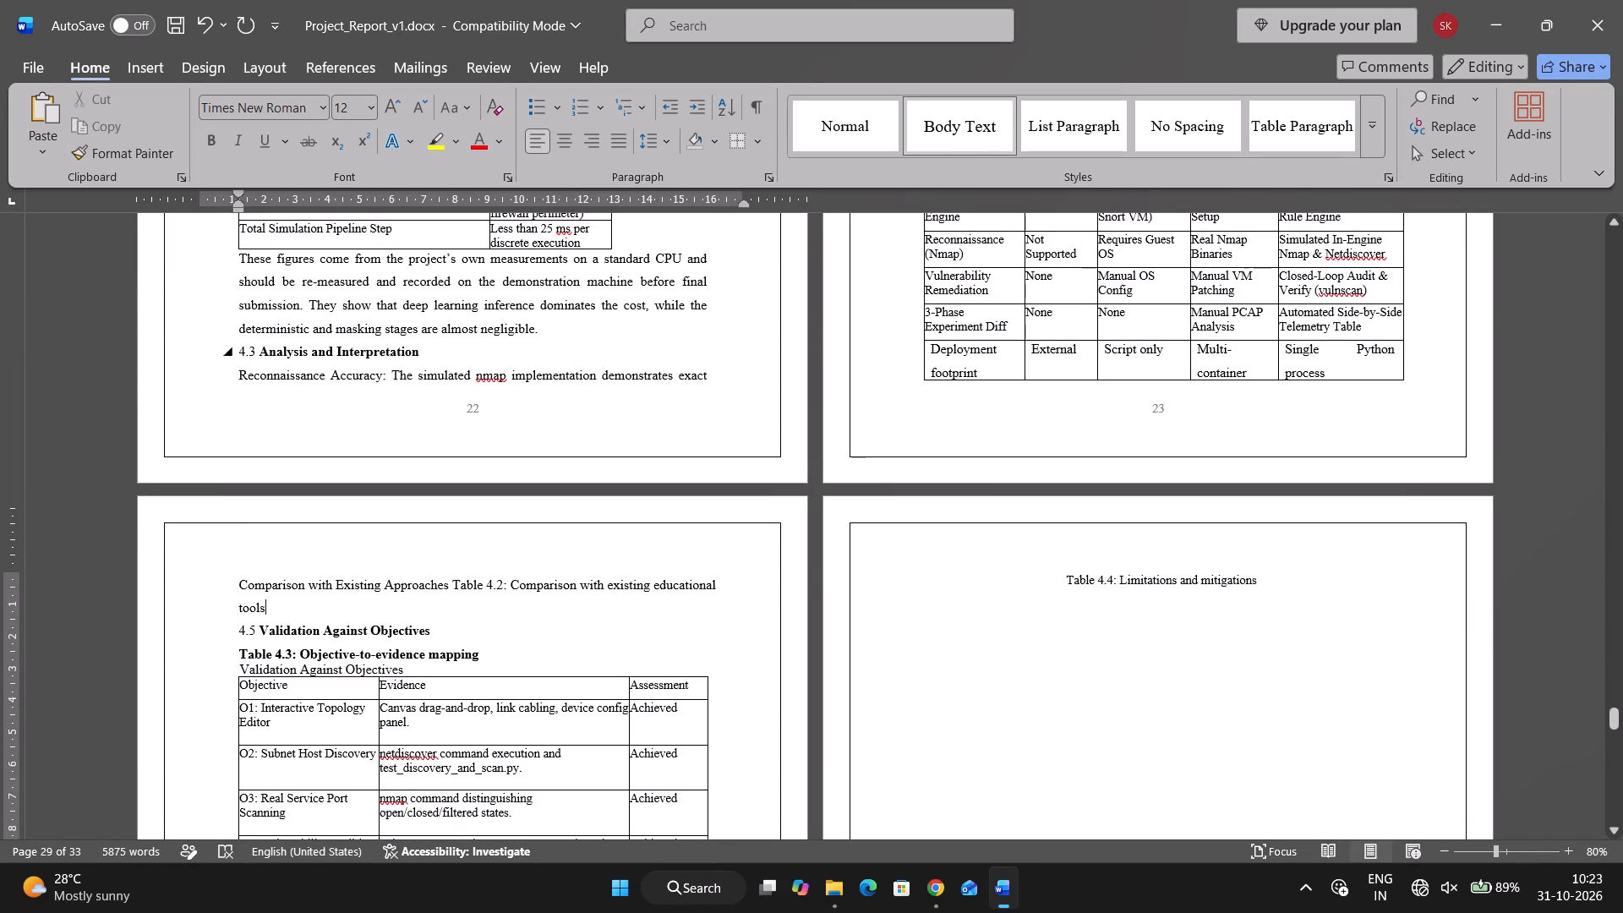
scroll(376, 511, down, 5)
scroll(376, 511, up, 1)
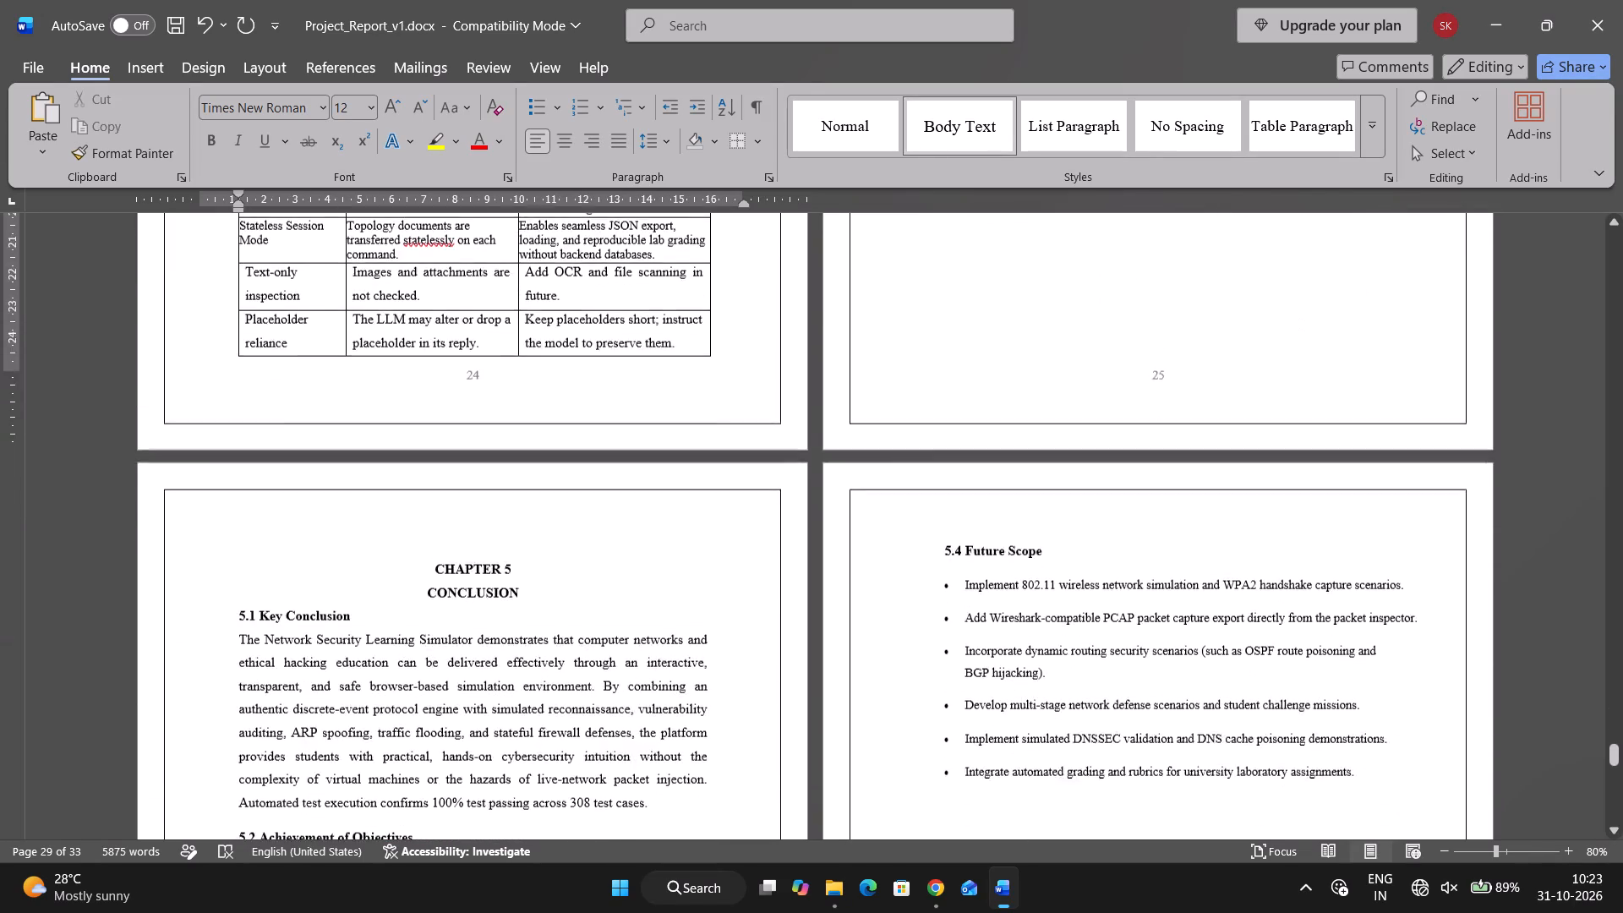
scroll(376, 511, up, 1)
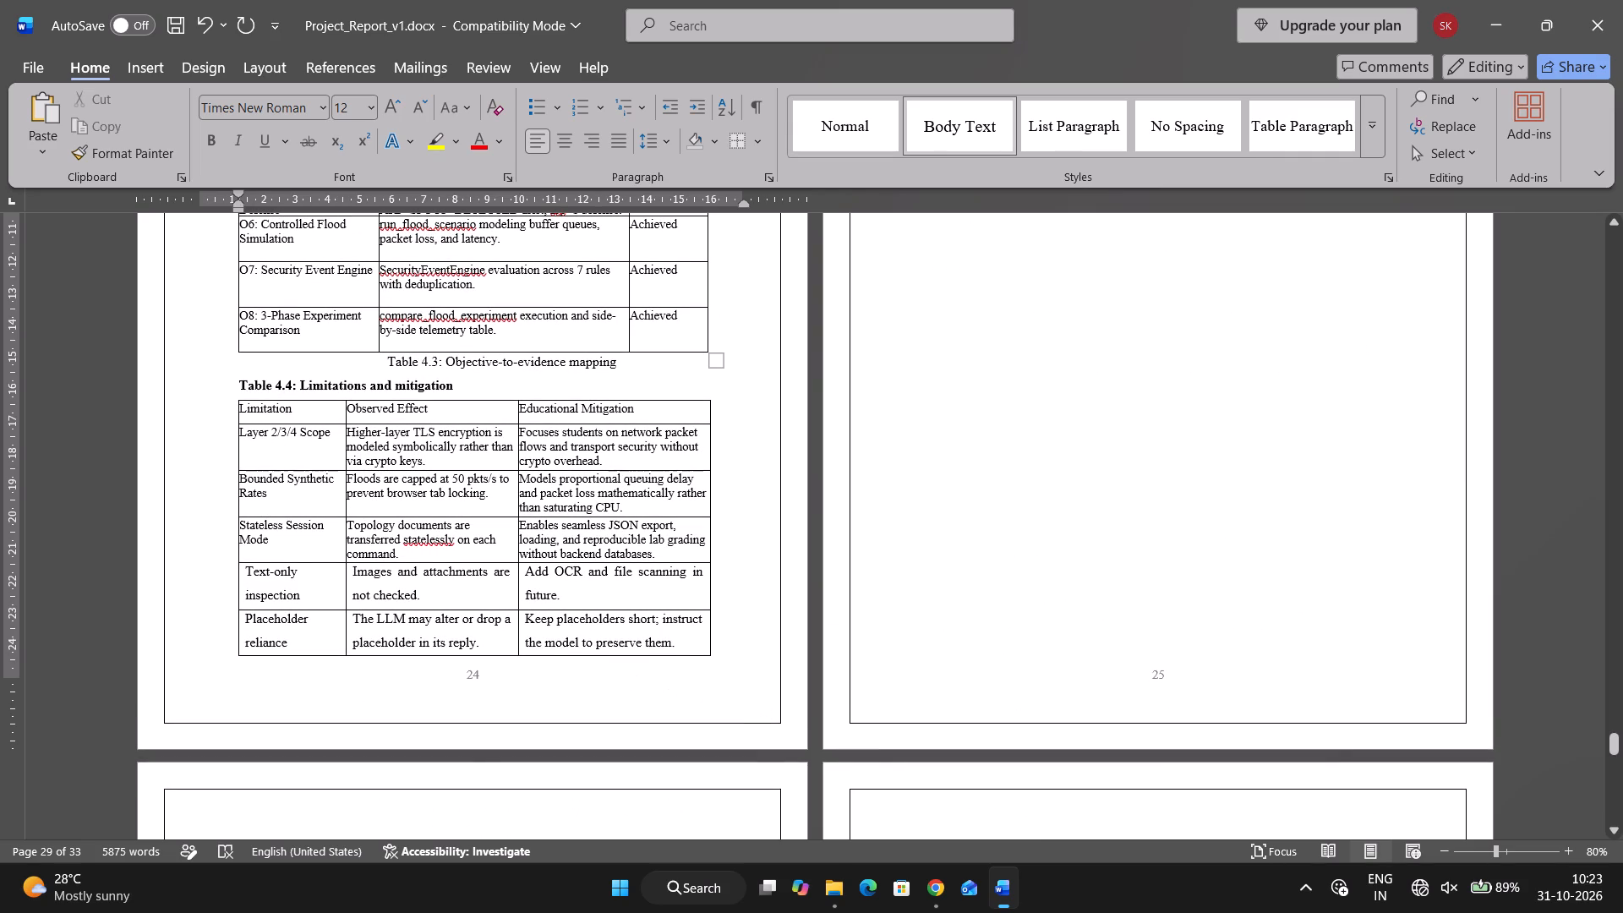
Reduce the bottom margin of page 24 slightly so the Table 4.4 caption fits beneath its table.
click(694, 653)
scroll(726, 659, down, 1)
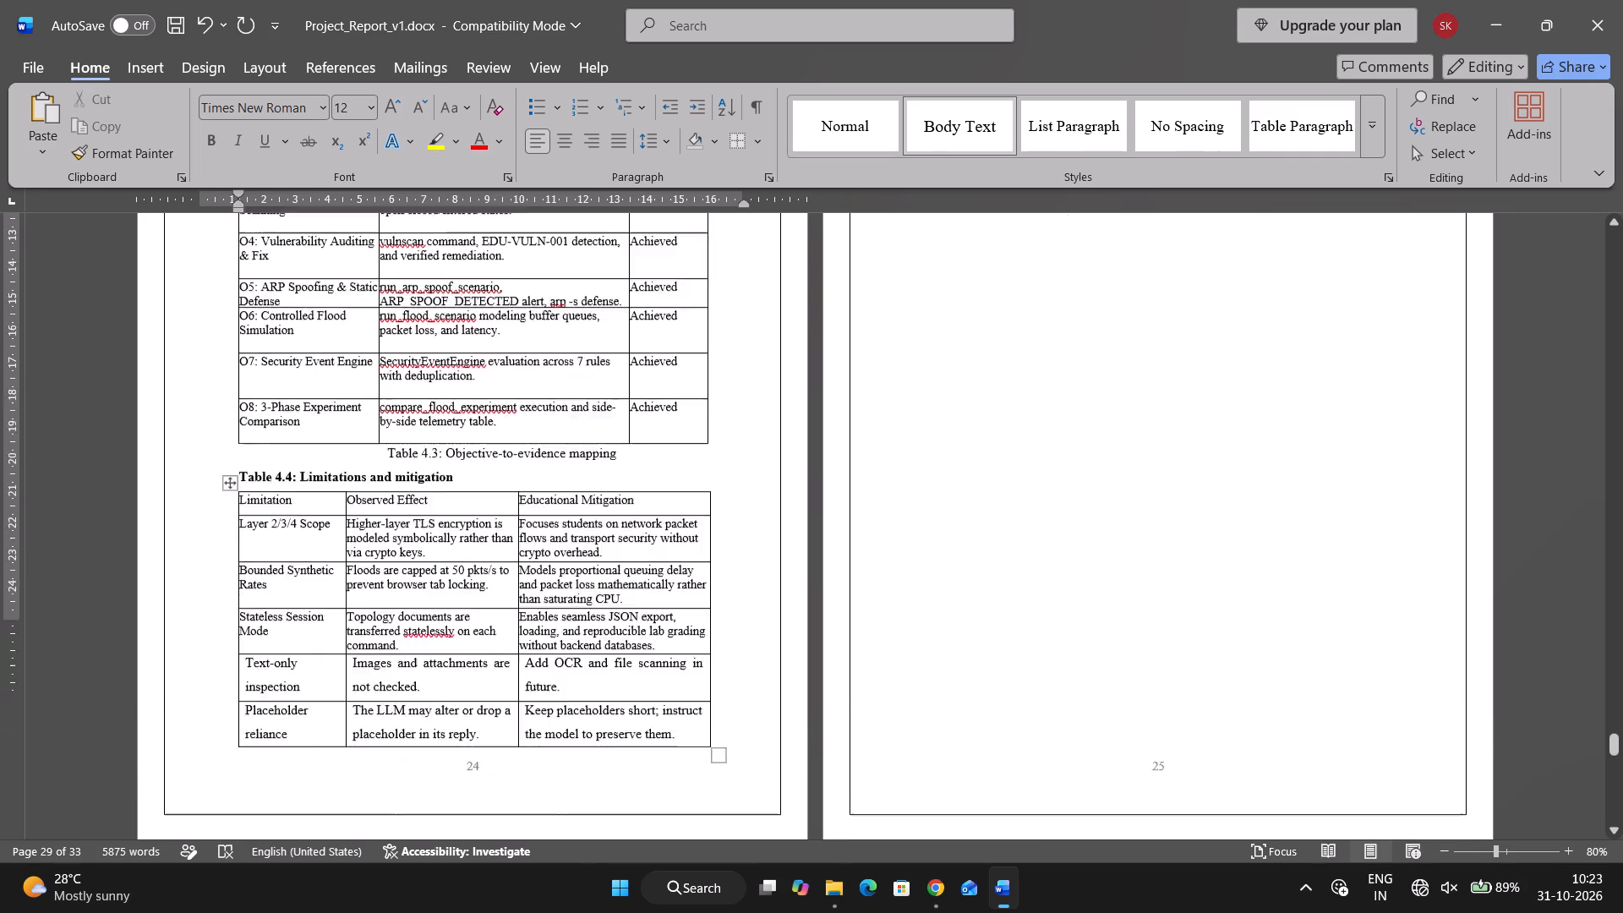
scroll(726, 659, down, 2)
double_click(472, 504)
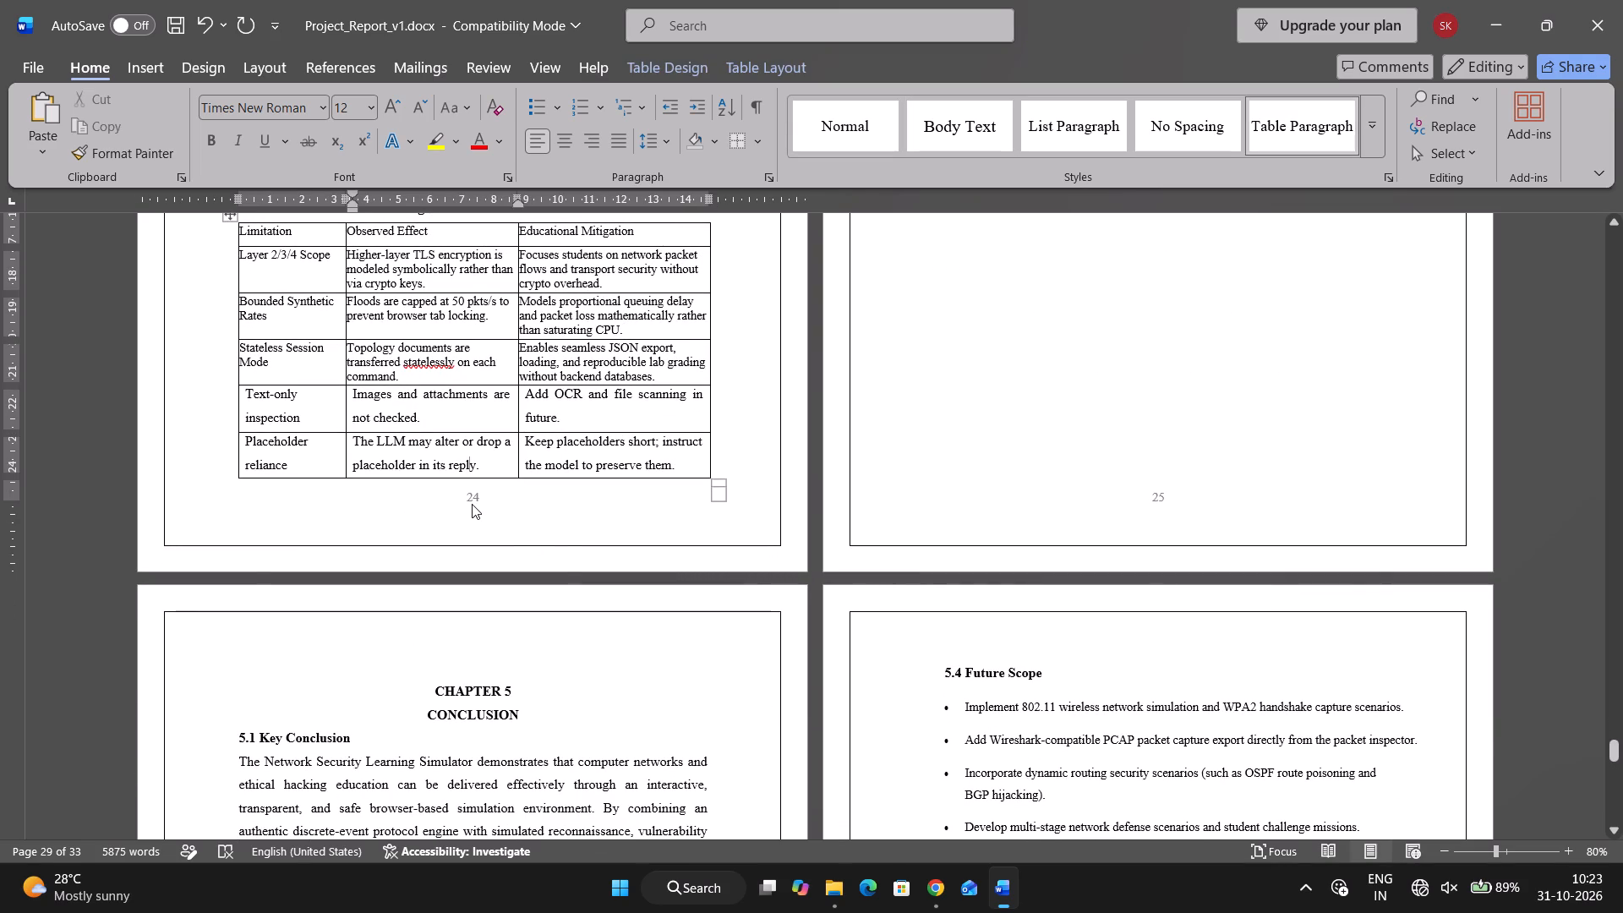
click(472, 504)
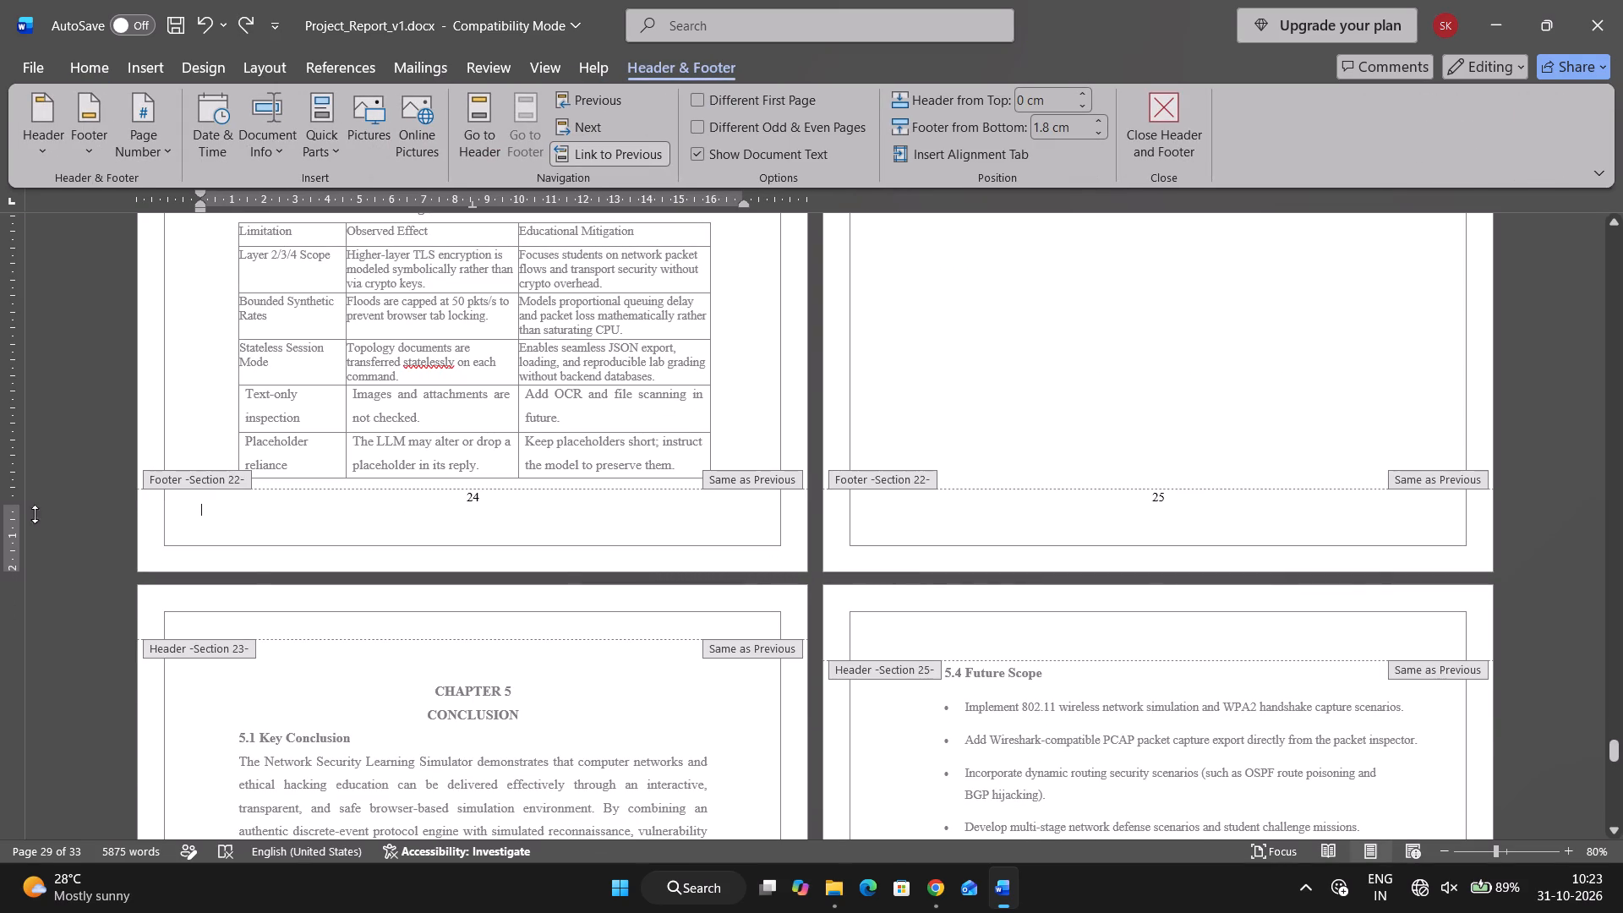
drag(13, 500, 14, 512)
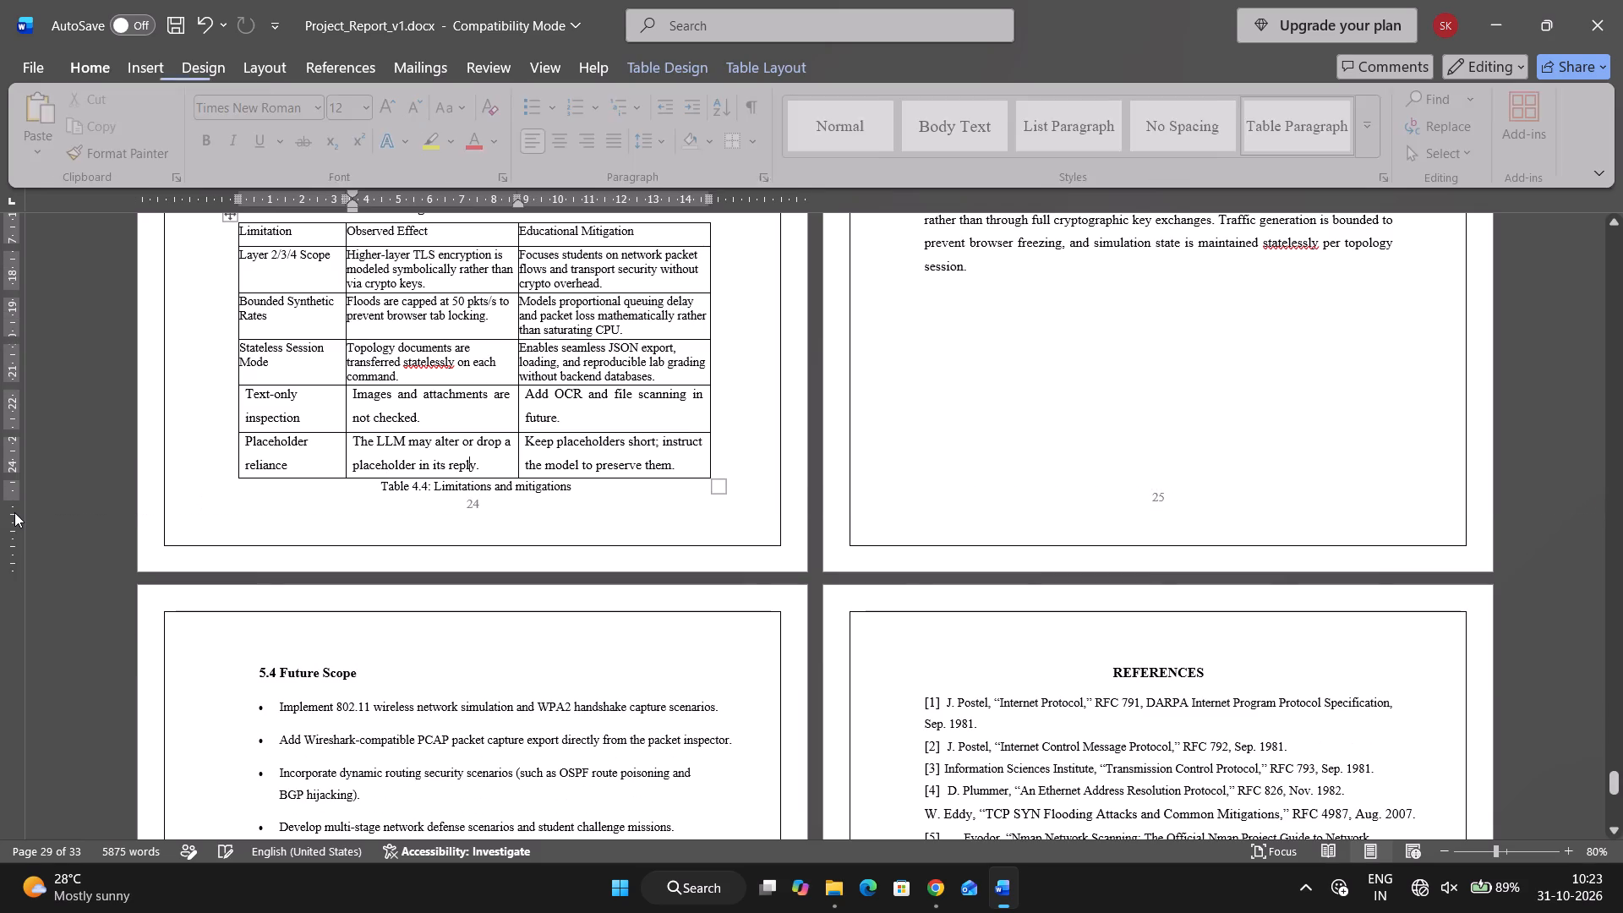
Reduce the bottom margin slightly on pages 22 and 23, which hold Table 4.1 and the tool comparison table.
scroll(1081, 533, up, 3)
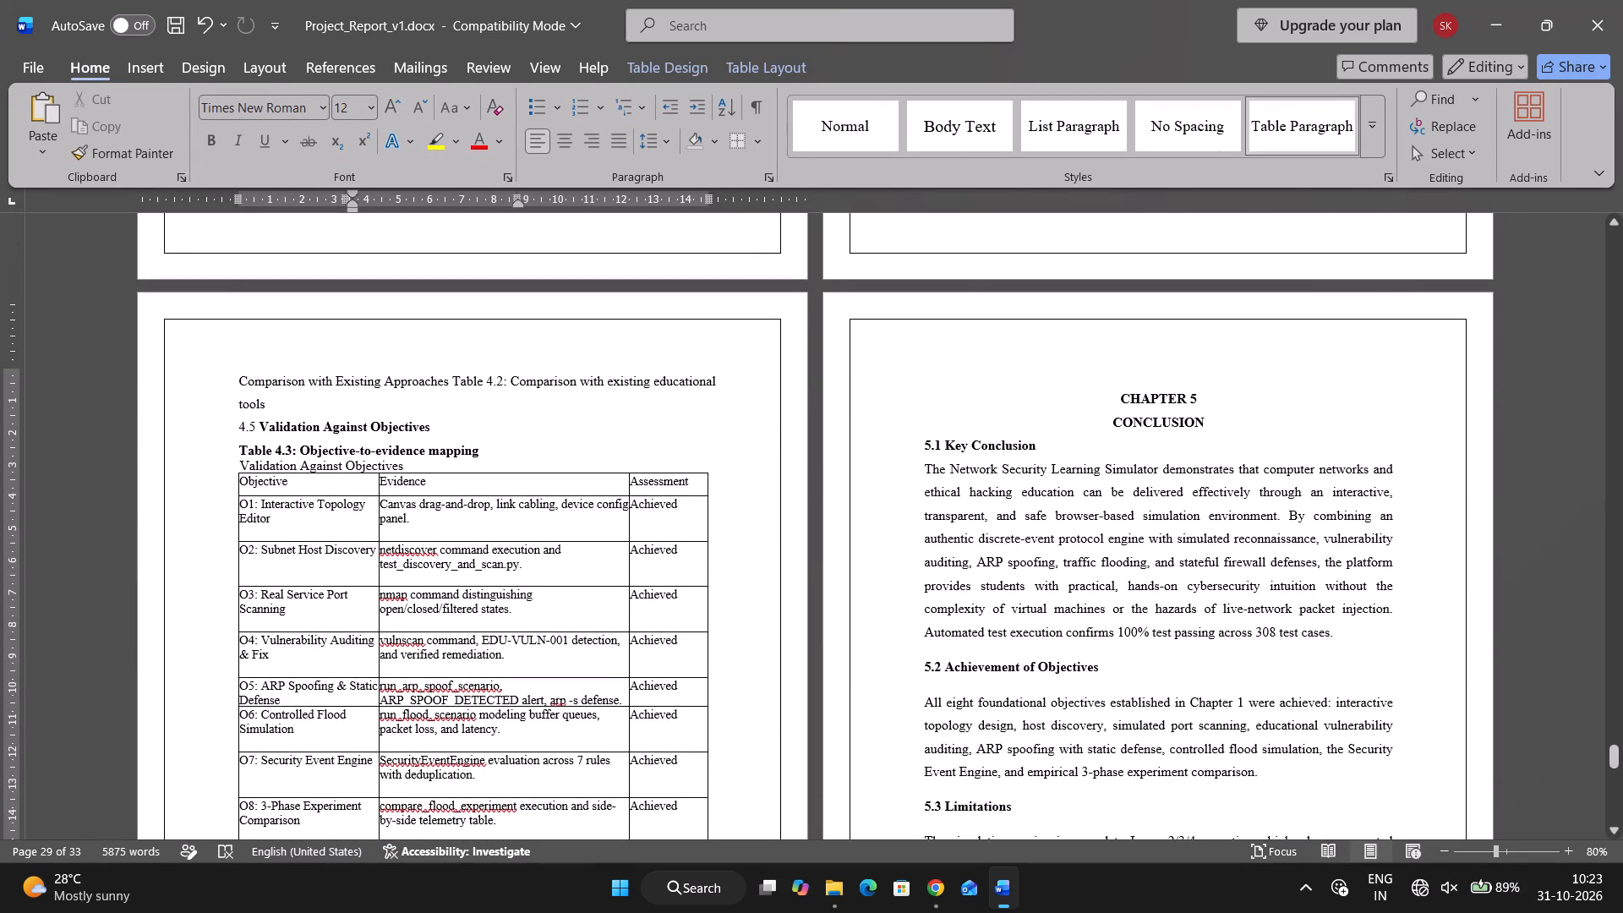
click(1543, 512)
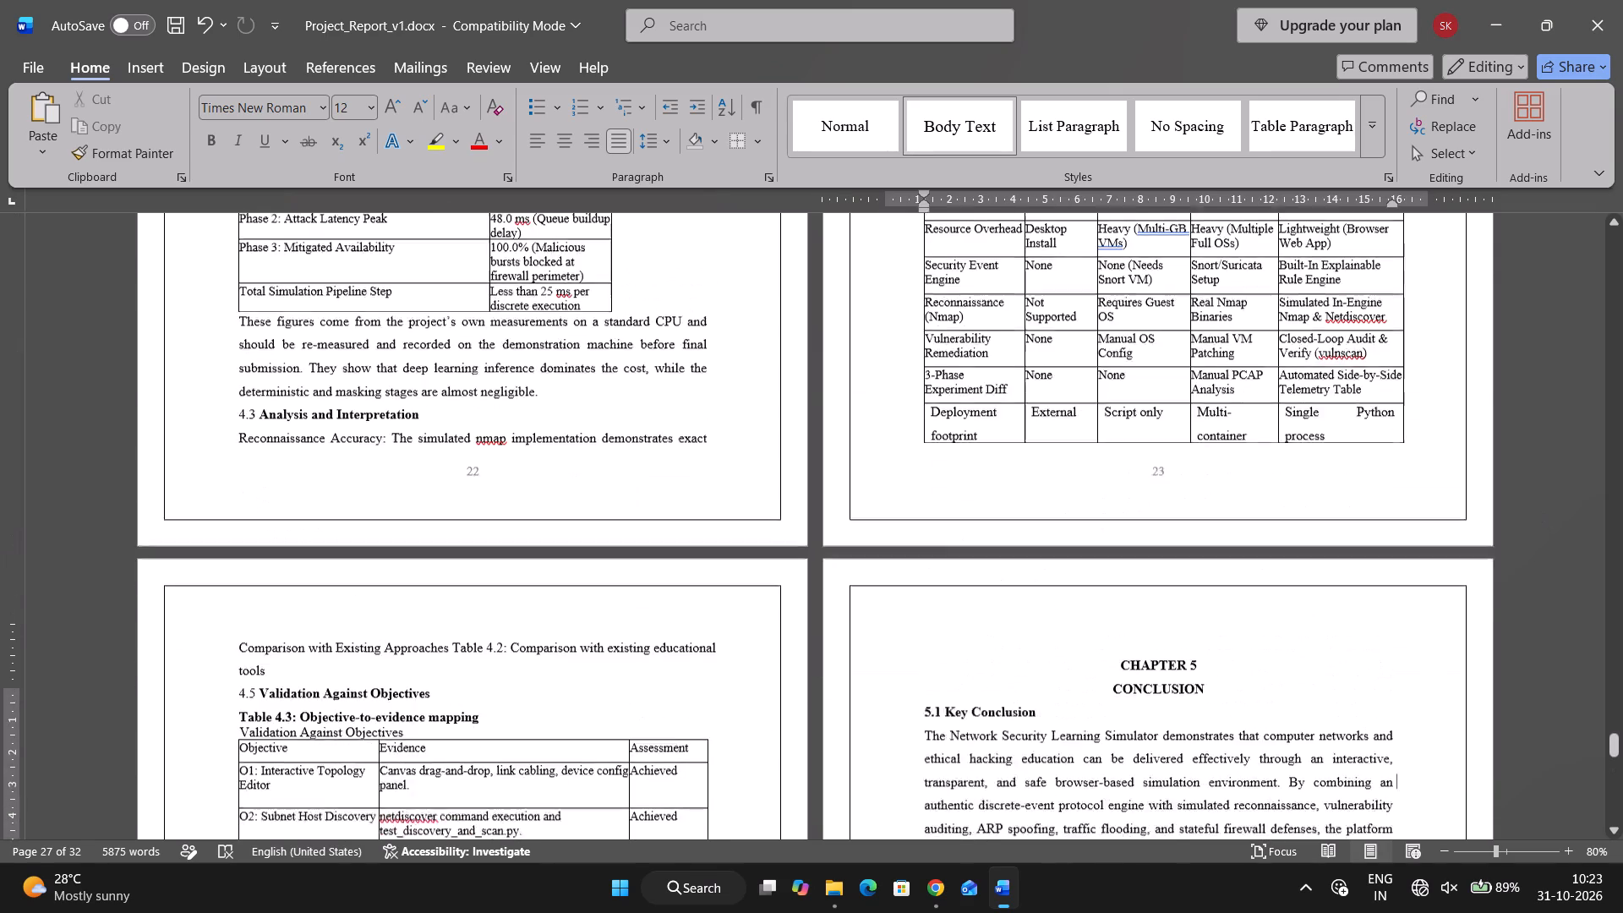
scroll(1543, 512, up, 6)
scroll(1543, 512, down, 4)
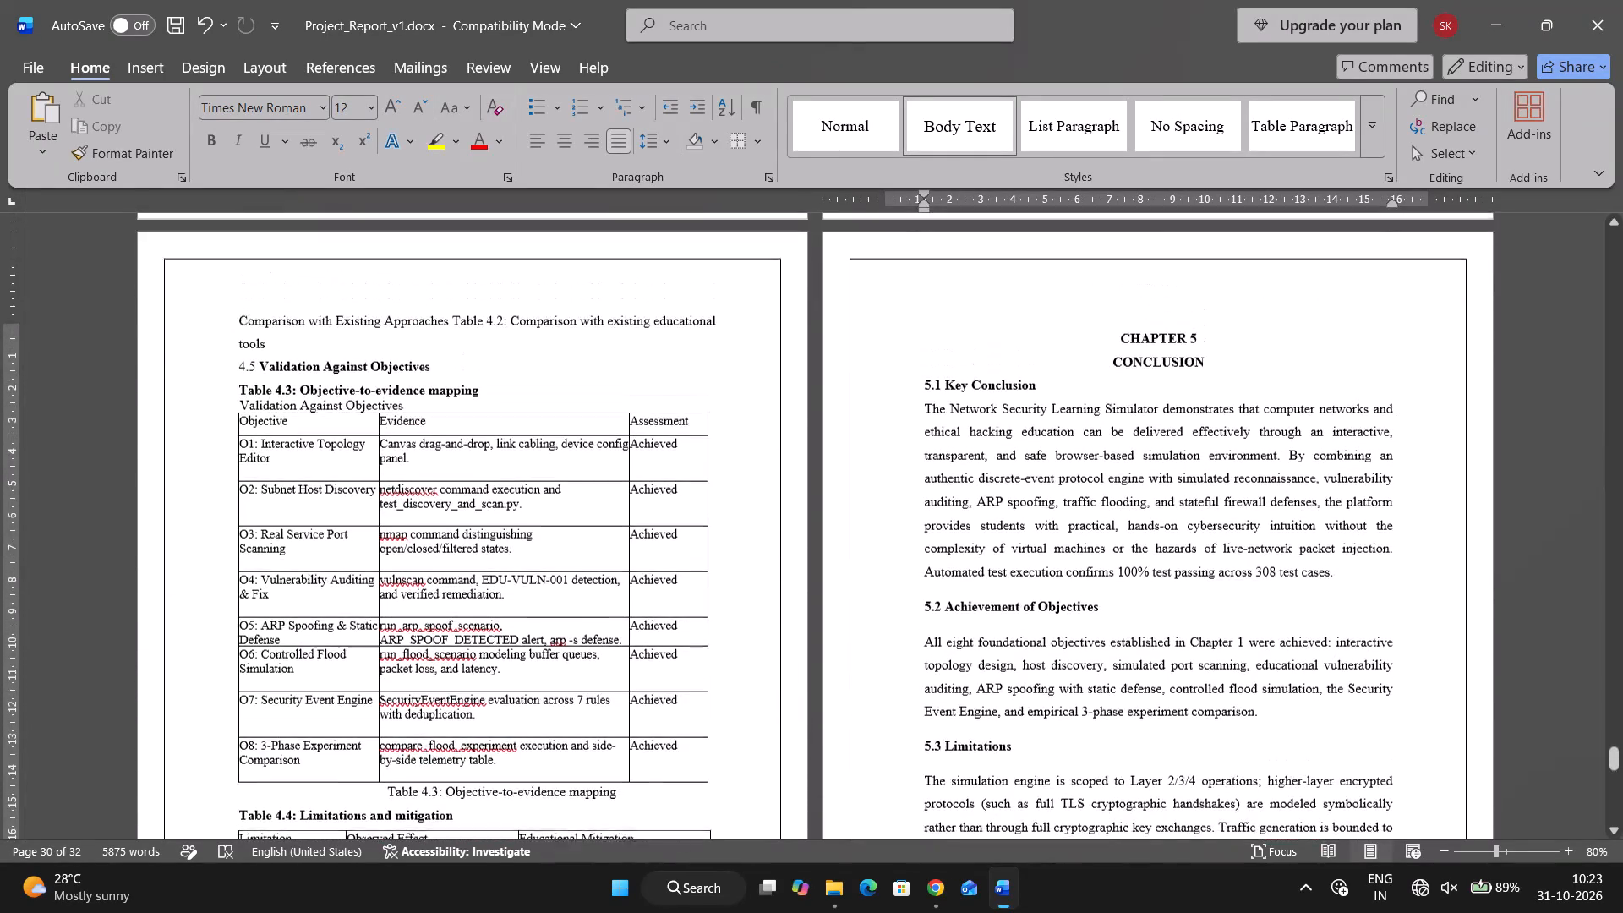
scroll(1543, 512, up, 2)
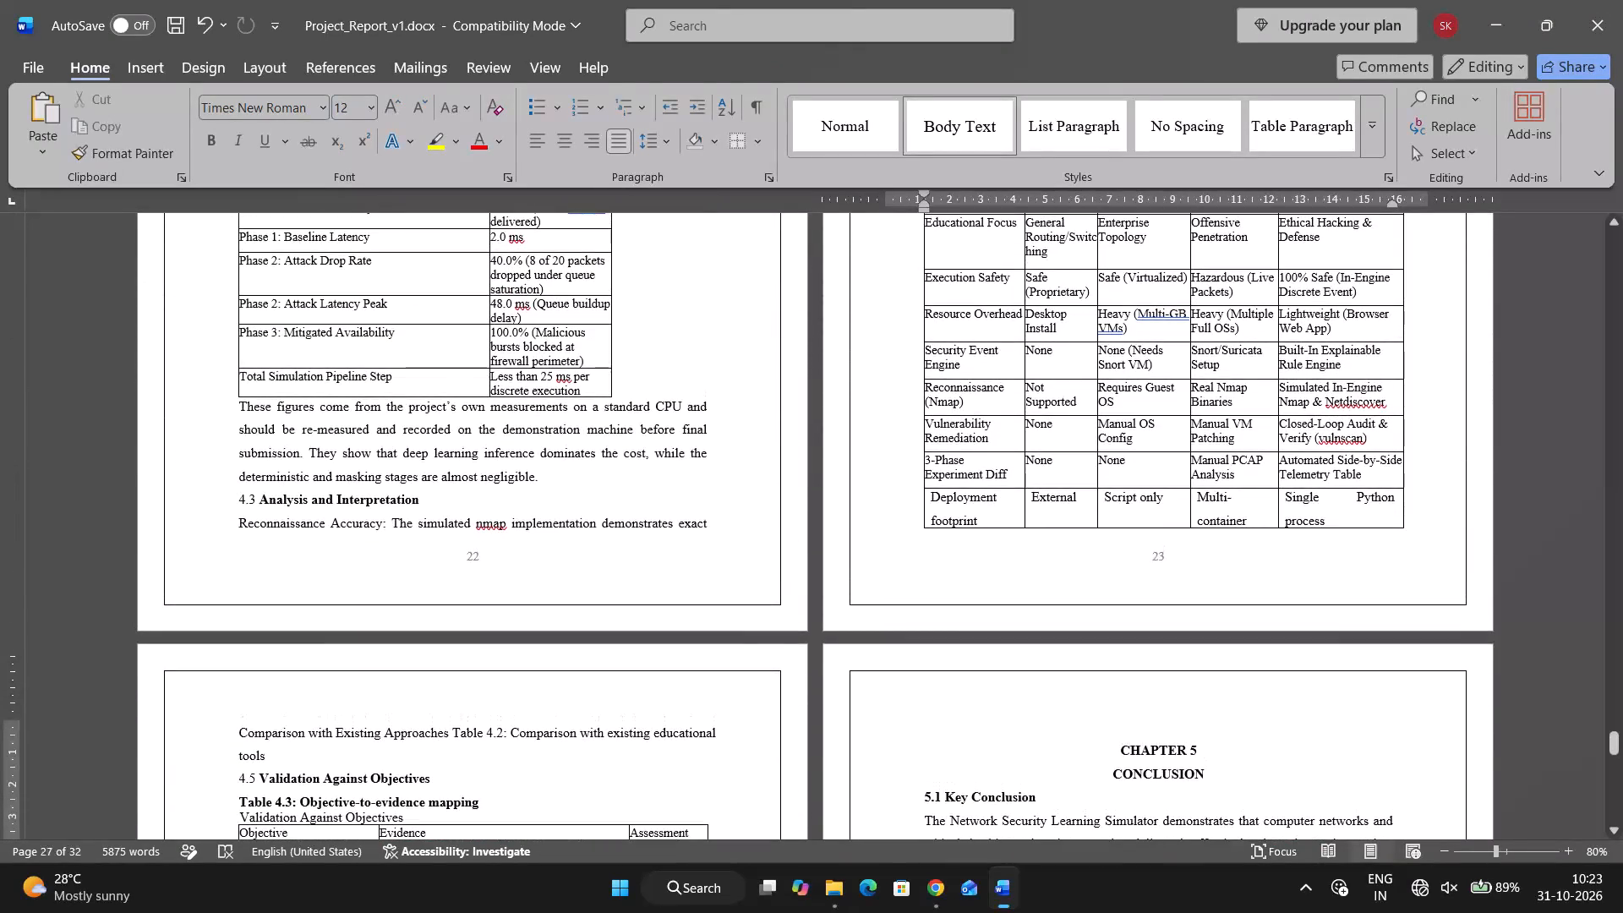
scroll(1543, 512, up, 1)
double_click(1203, 688)
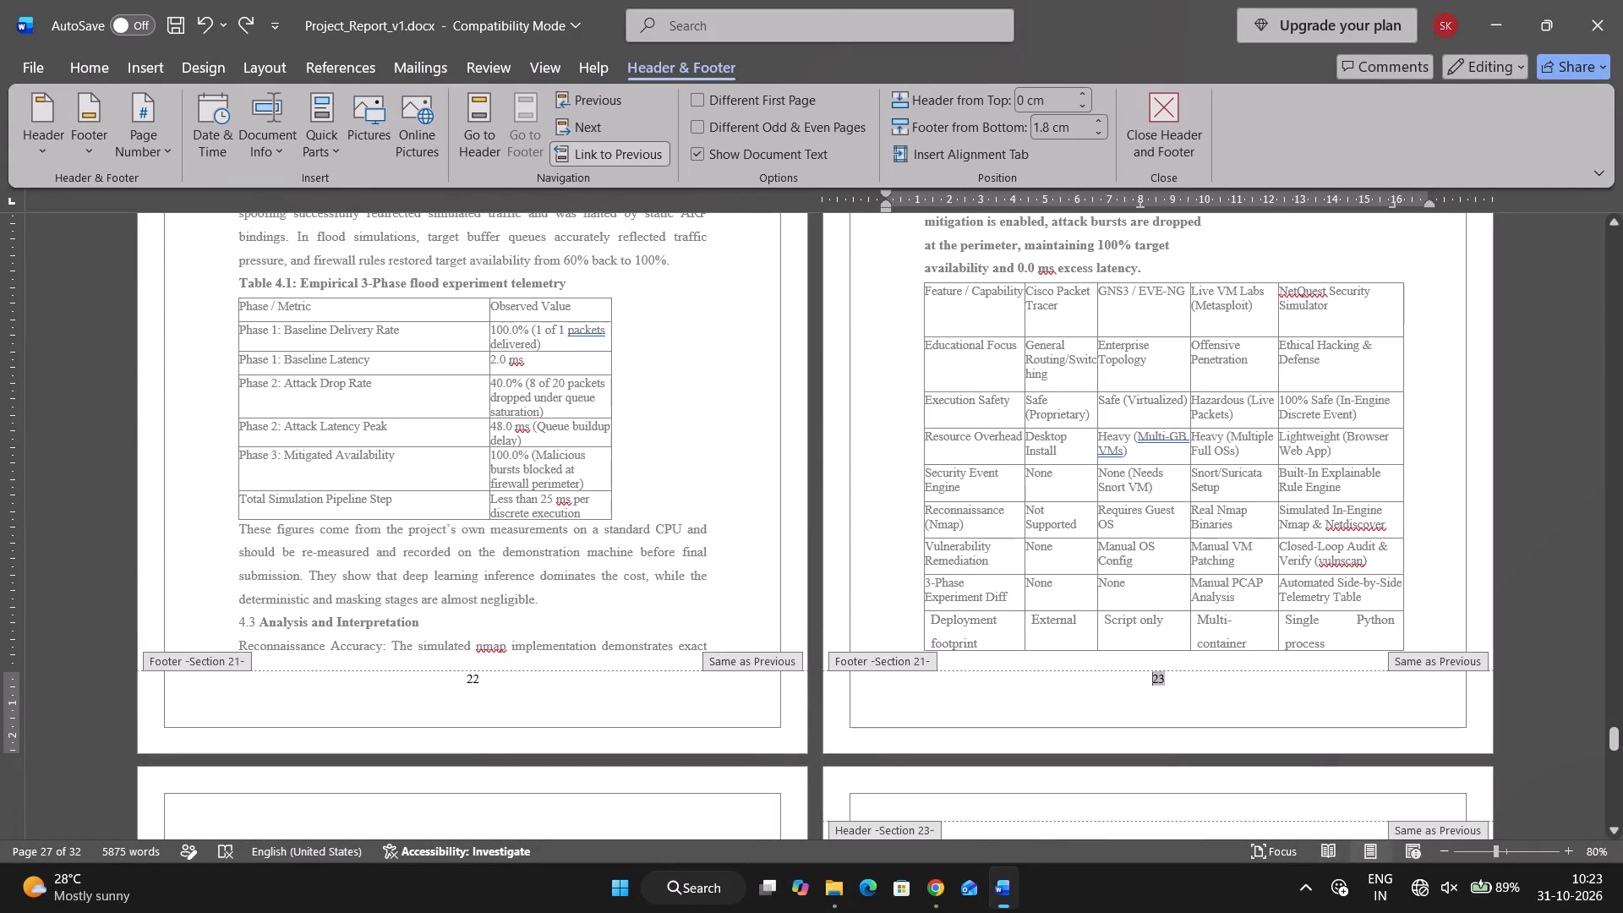
drag(16, 673, 17, 690)
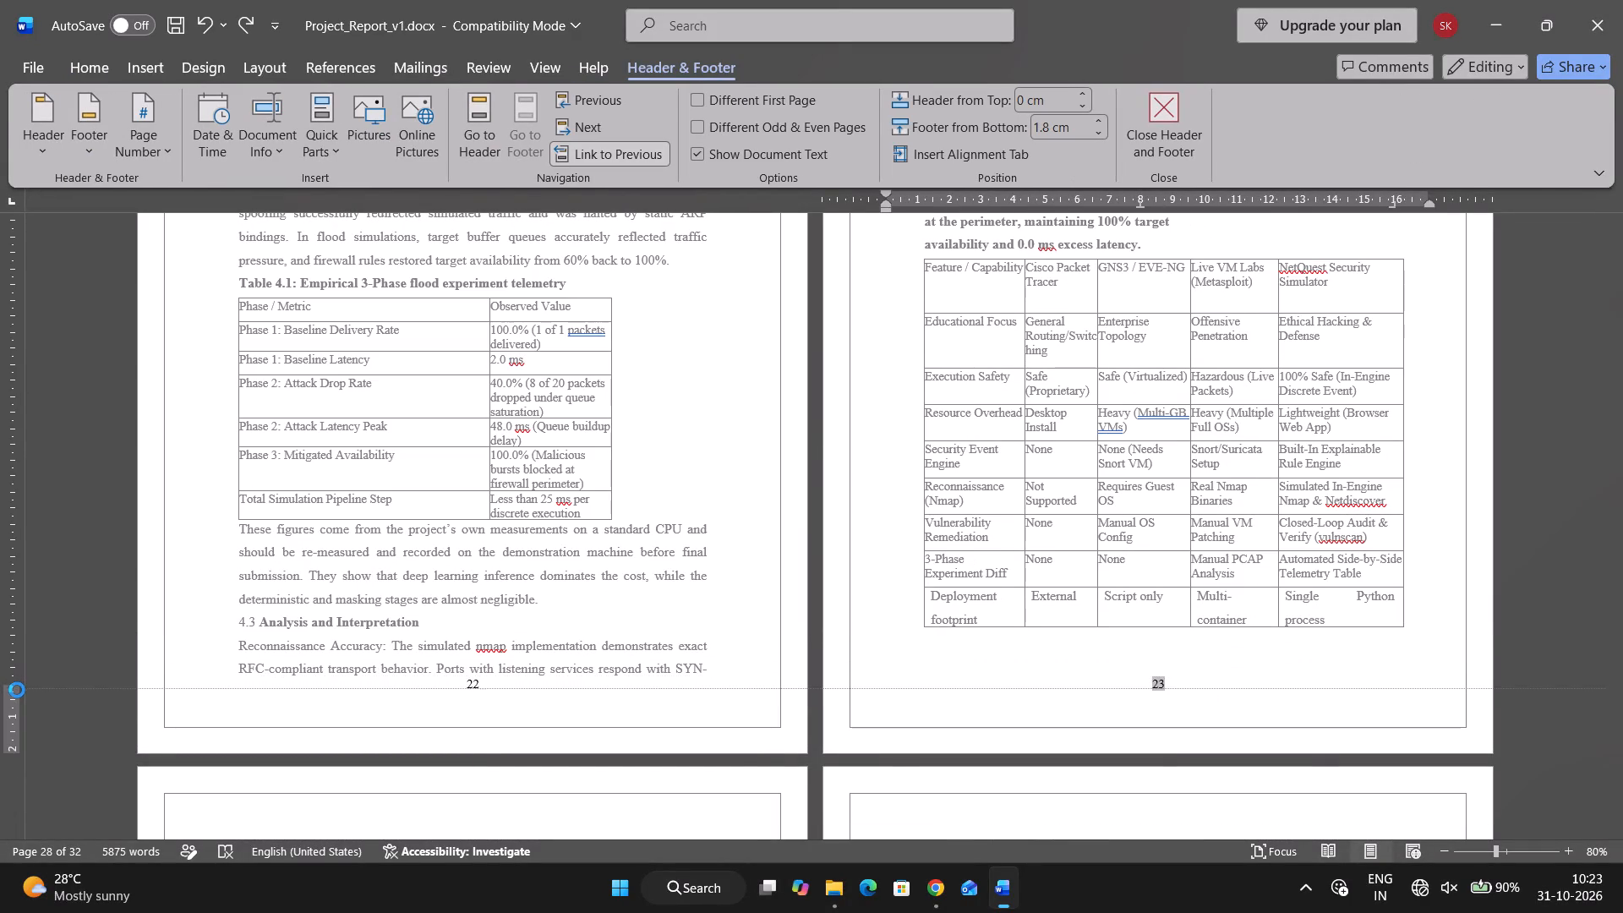
drag(17, 690, 16, 683)
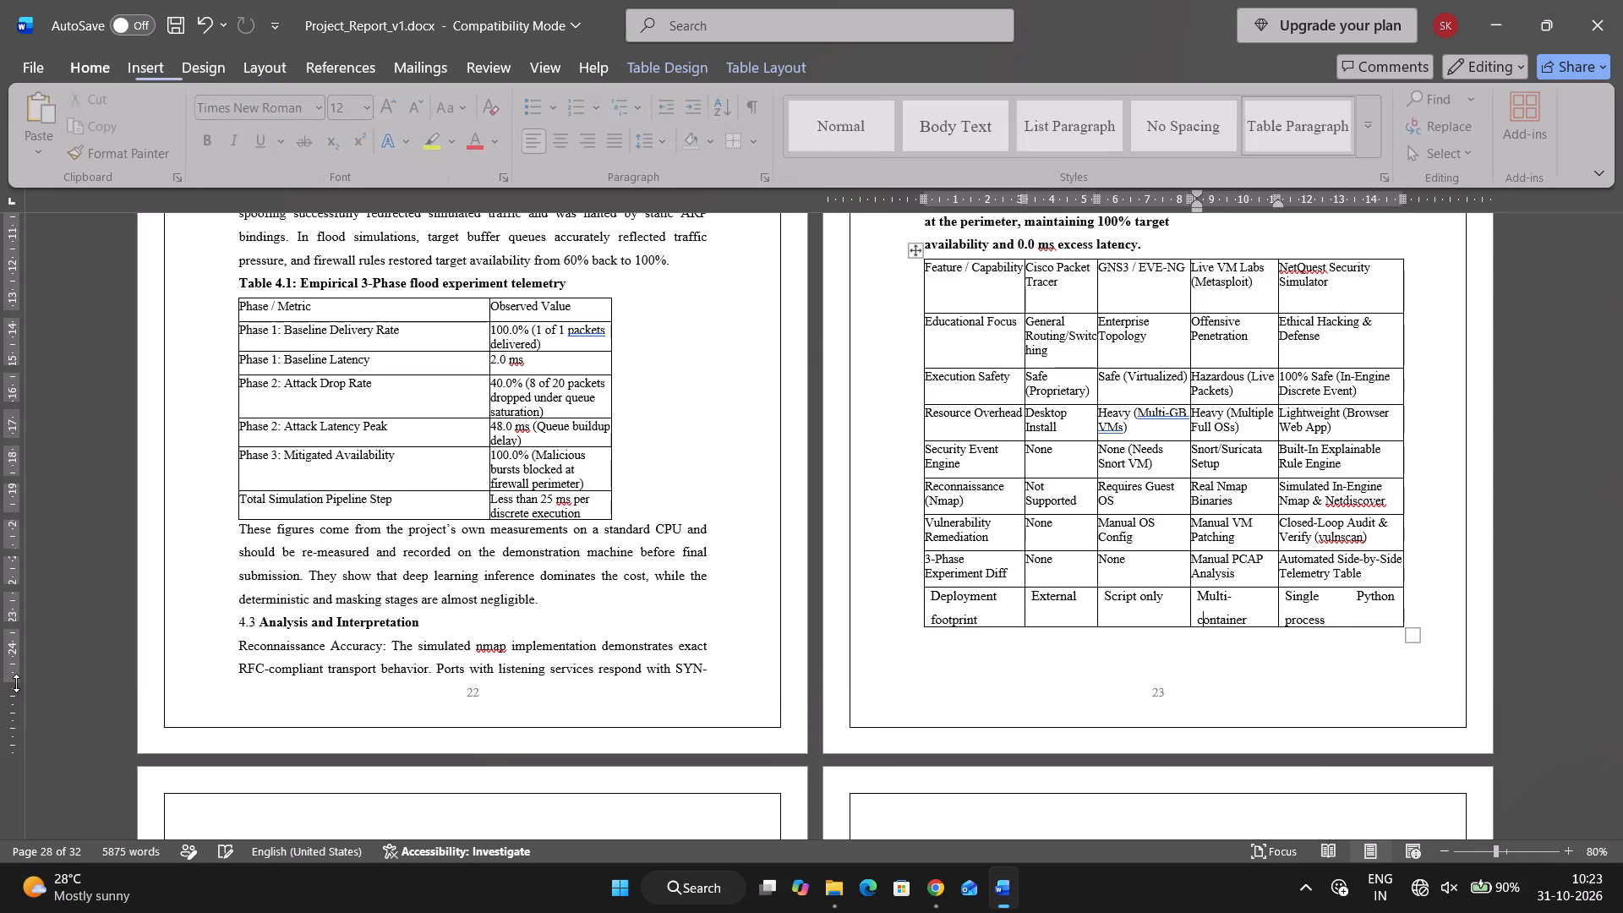
Delete the stray "Comparison with Existing Approaches Table 4.2: Comparison with existing educational tools" paragraph above heading 4.5.
scroll(16, 683, down, 4)
scroll(613, 710, down, 3)
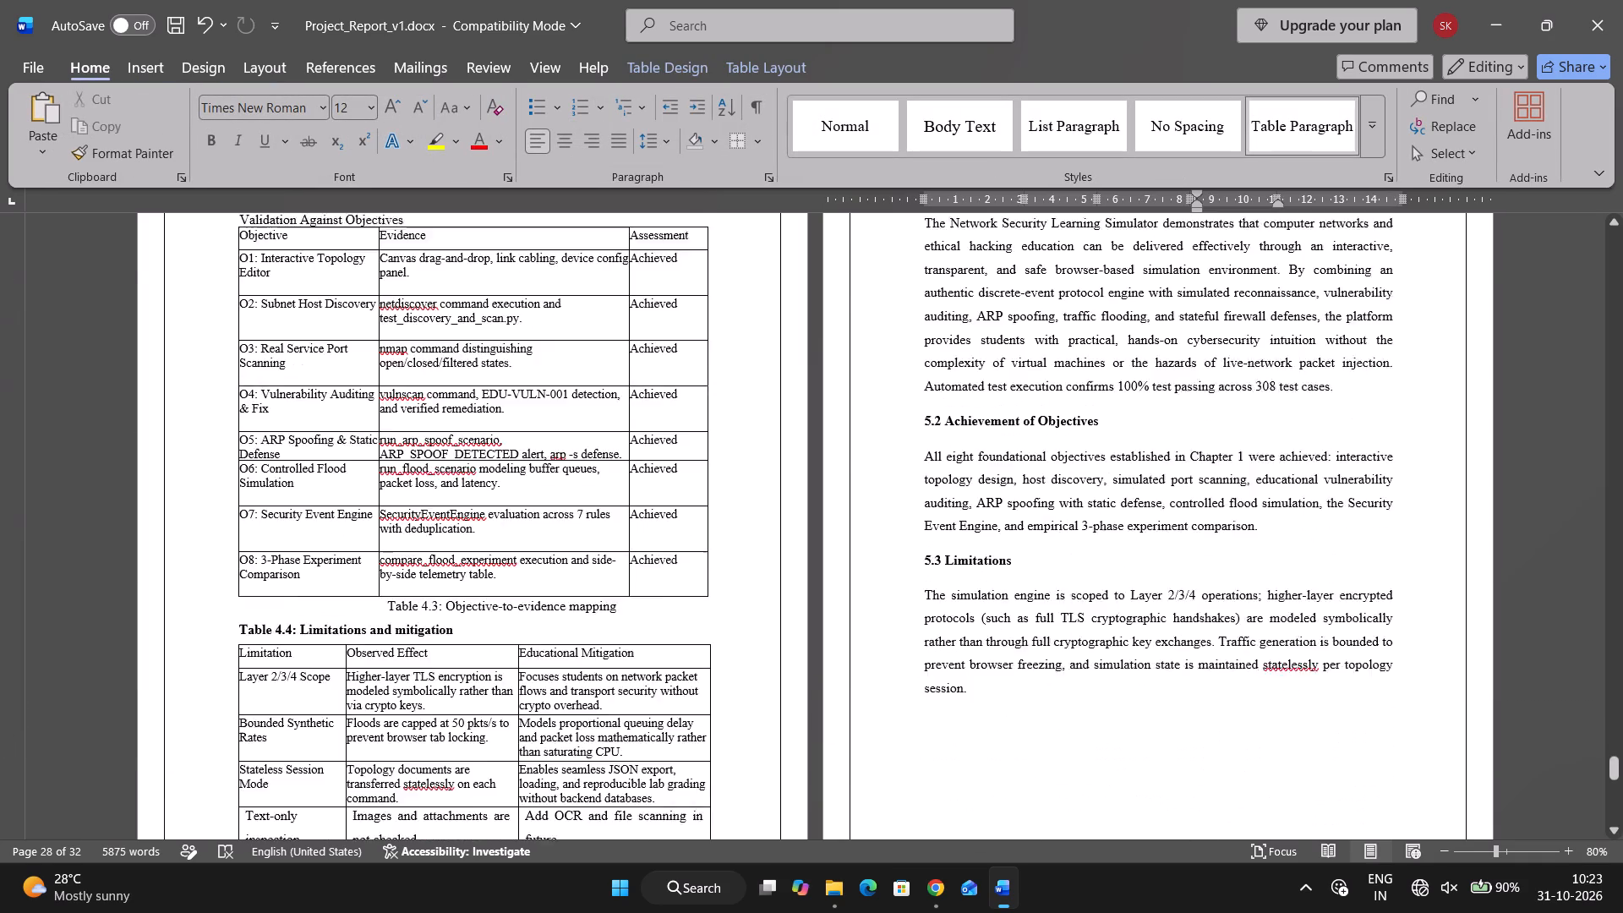
scroll(613, 710, up, 5)
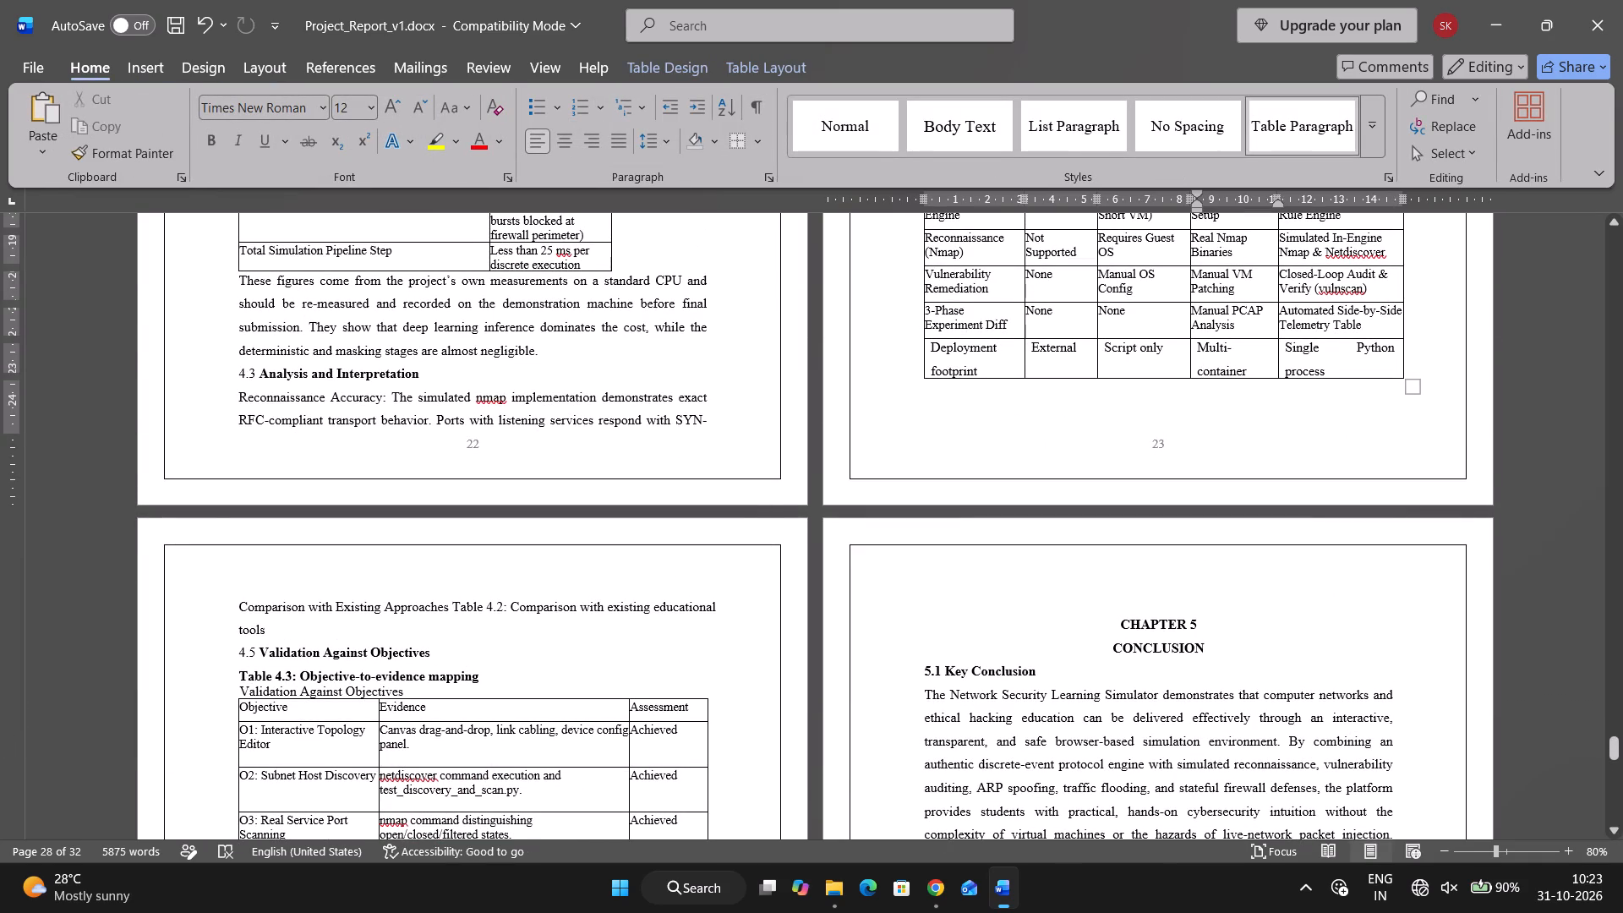
drag(299, 631, 227, 604)
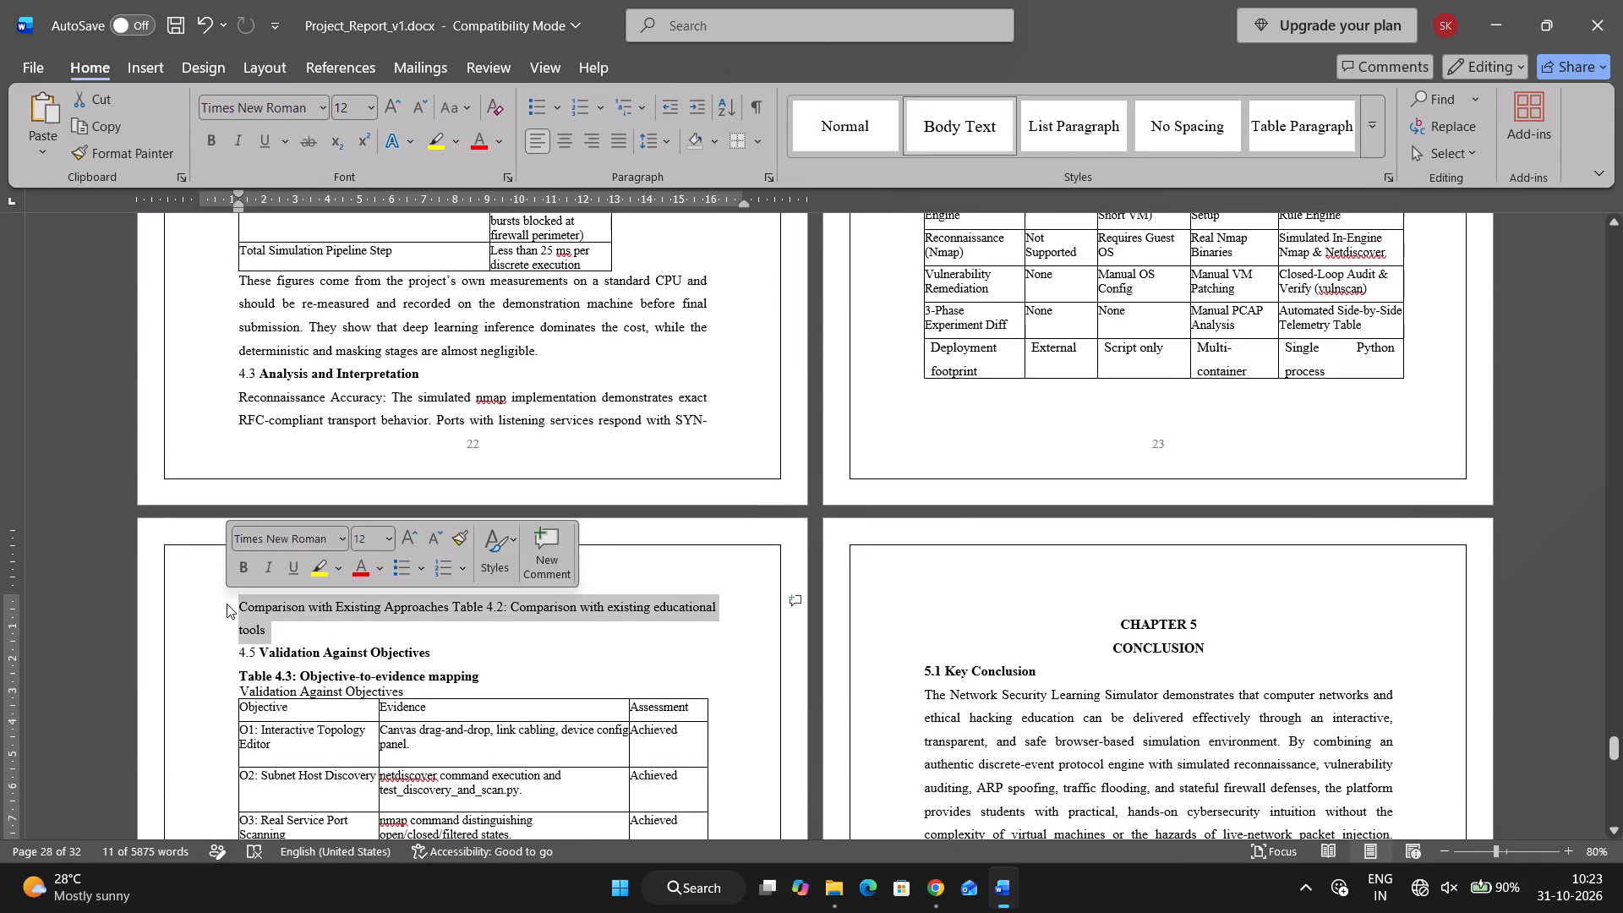
key(BackSpace)
Check the page flow and page numbers from the Table 4.3 page through Chapter 5 to the references.
scroll(1426, 602, down, 2)
scroll(1426, 602, right, 1)
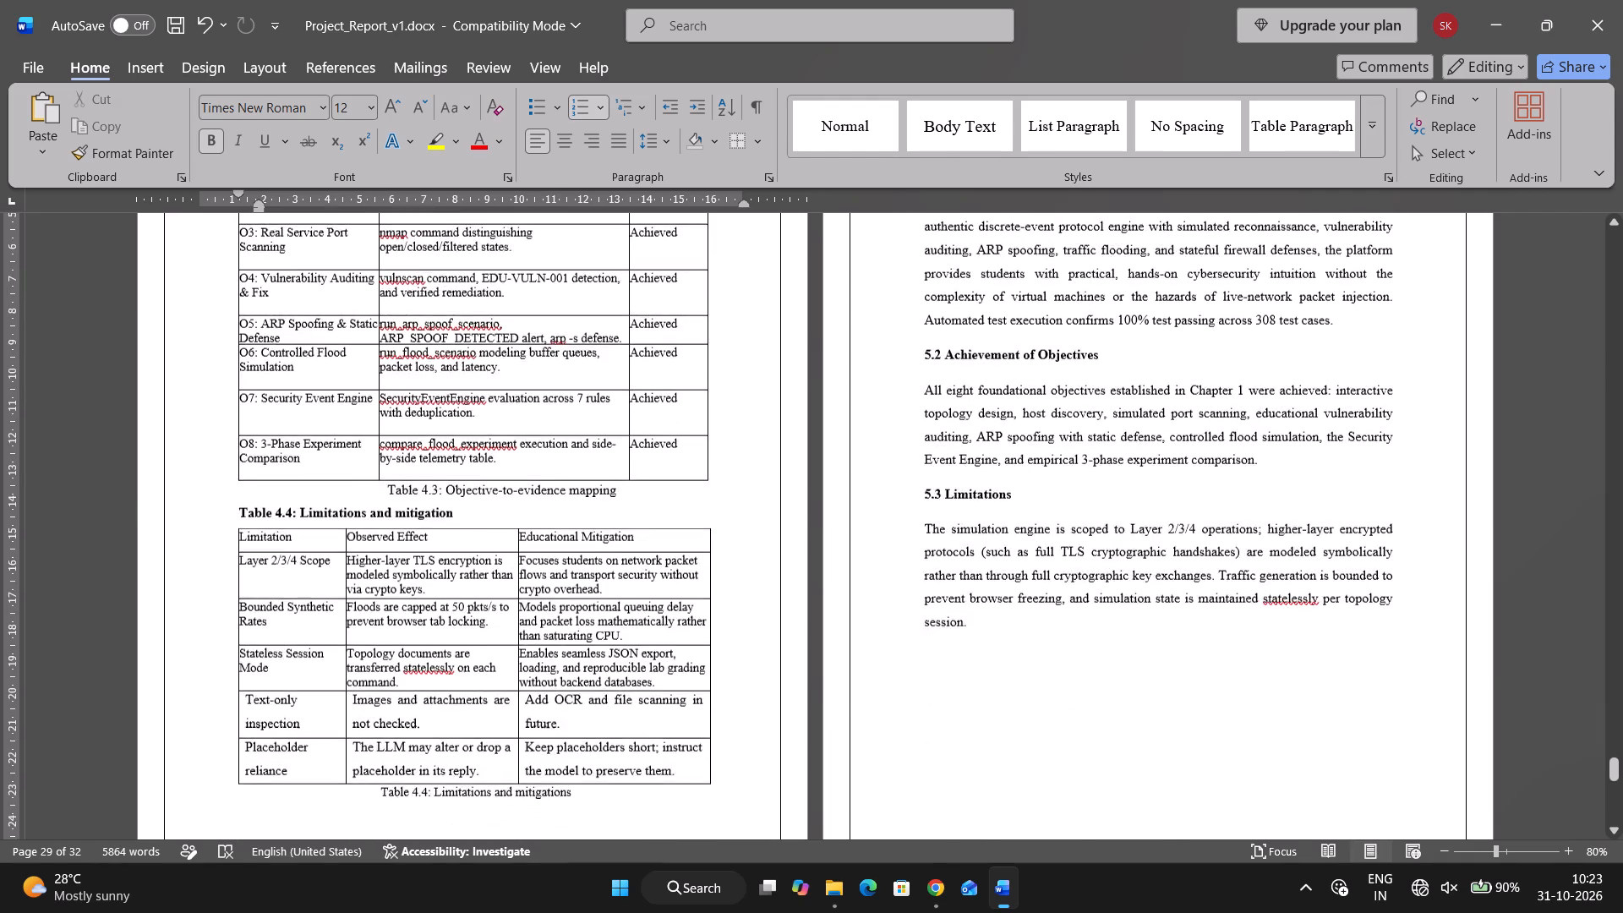
scroll(1426, 602, right, 2)
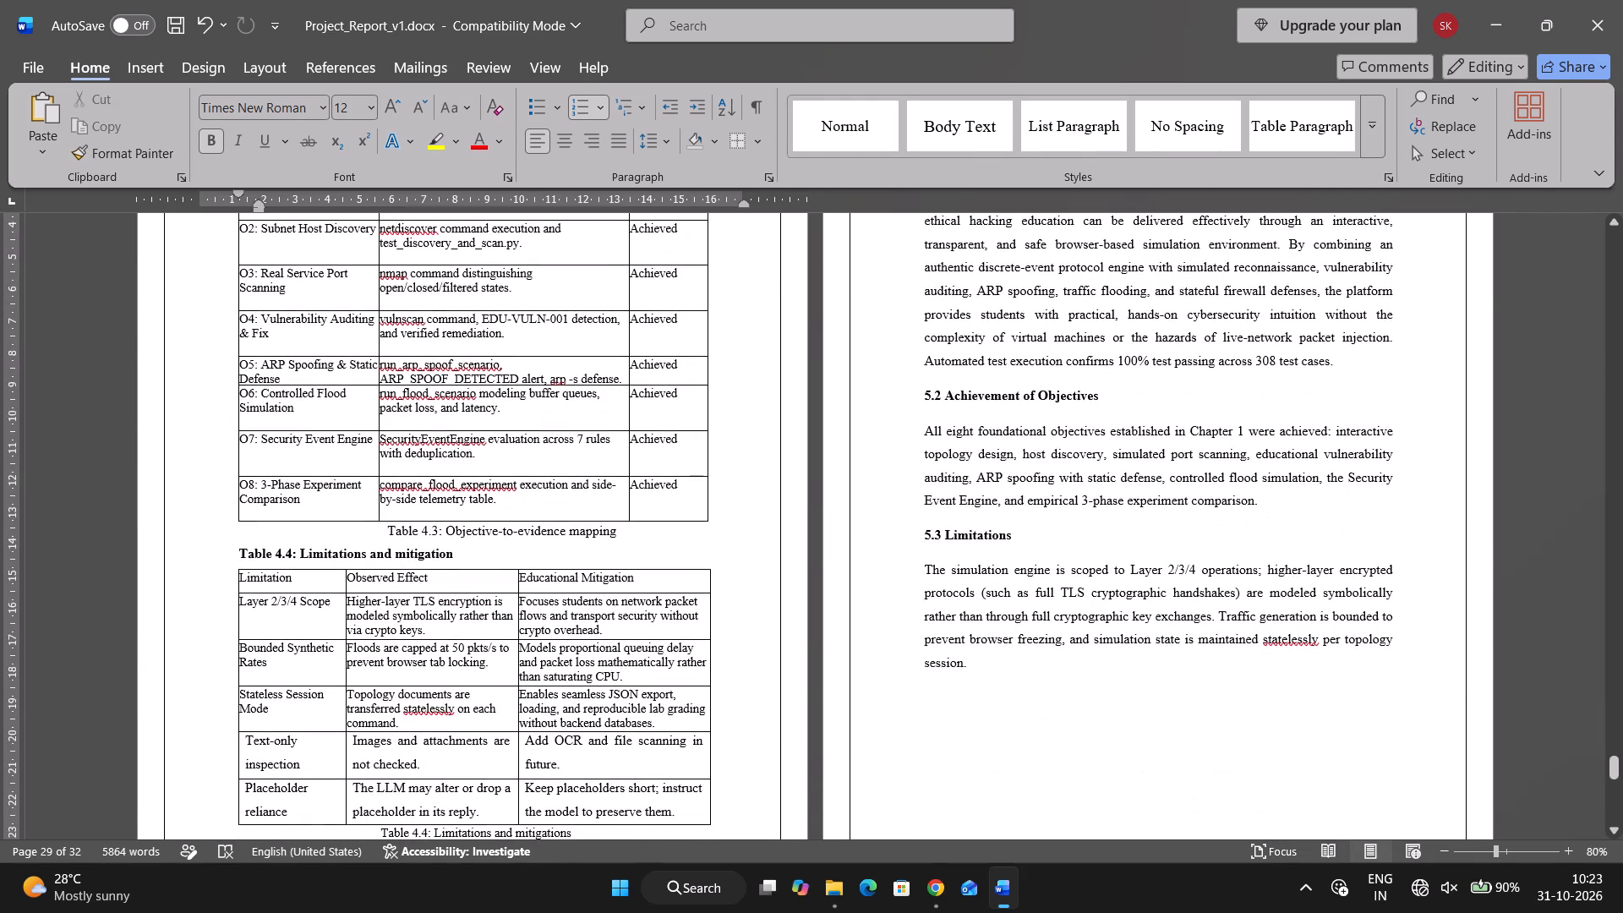
double_click(1524, 407)
scroll(1524, 407, down, 1)
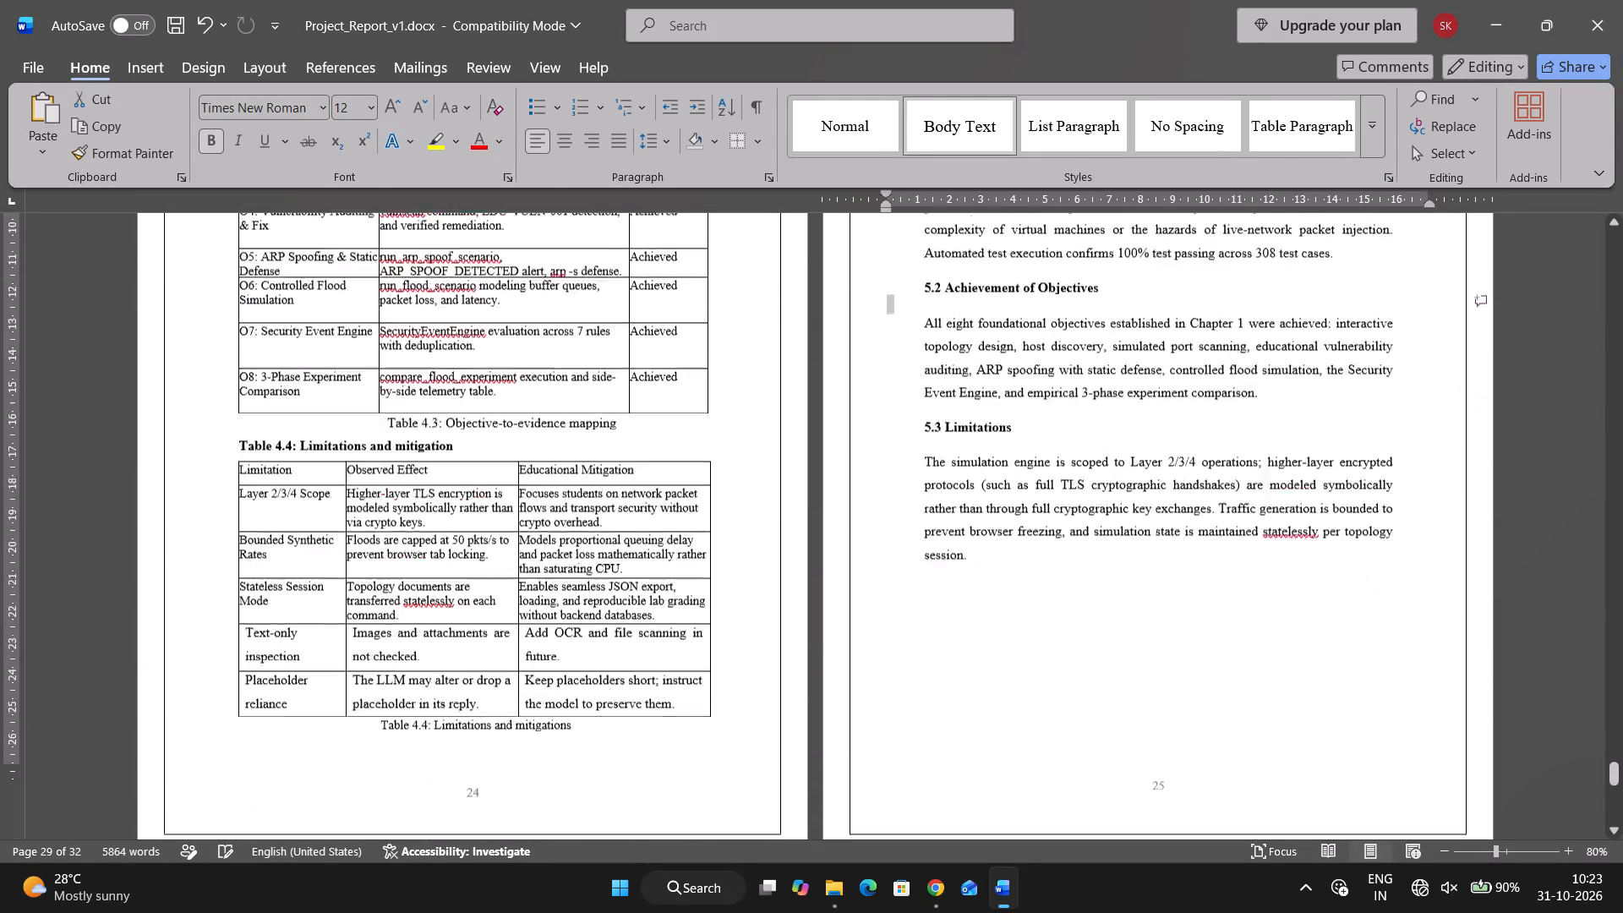
scroll(1524, 407, down, 8)
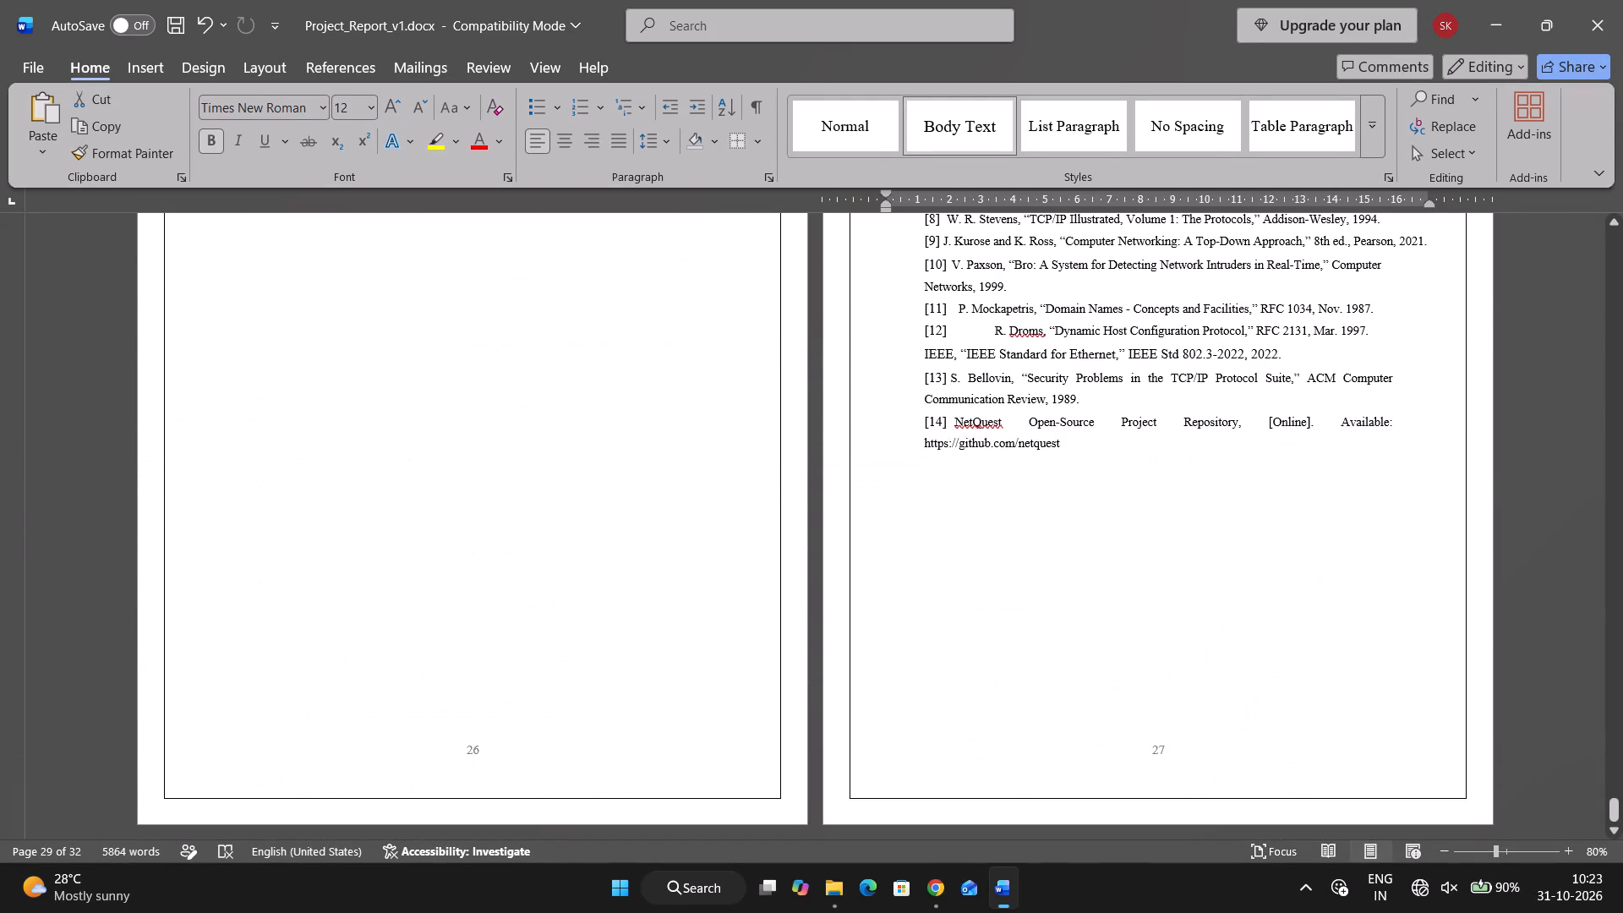
Review the layout and page numbers from the title page through the abstract, List of Tables and Chapter 1.
scroll(1524, 407, up, 8)
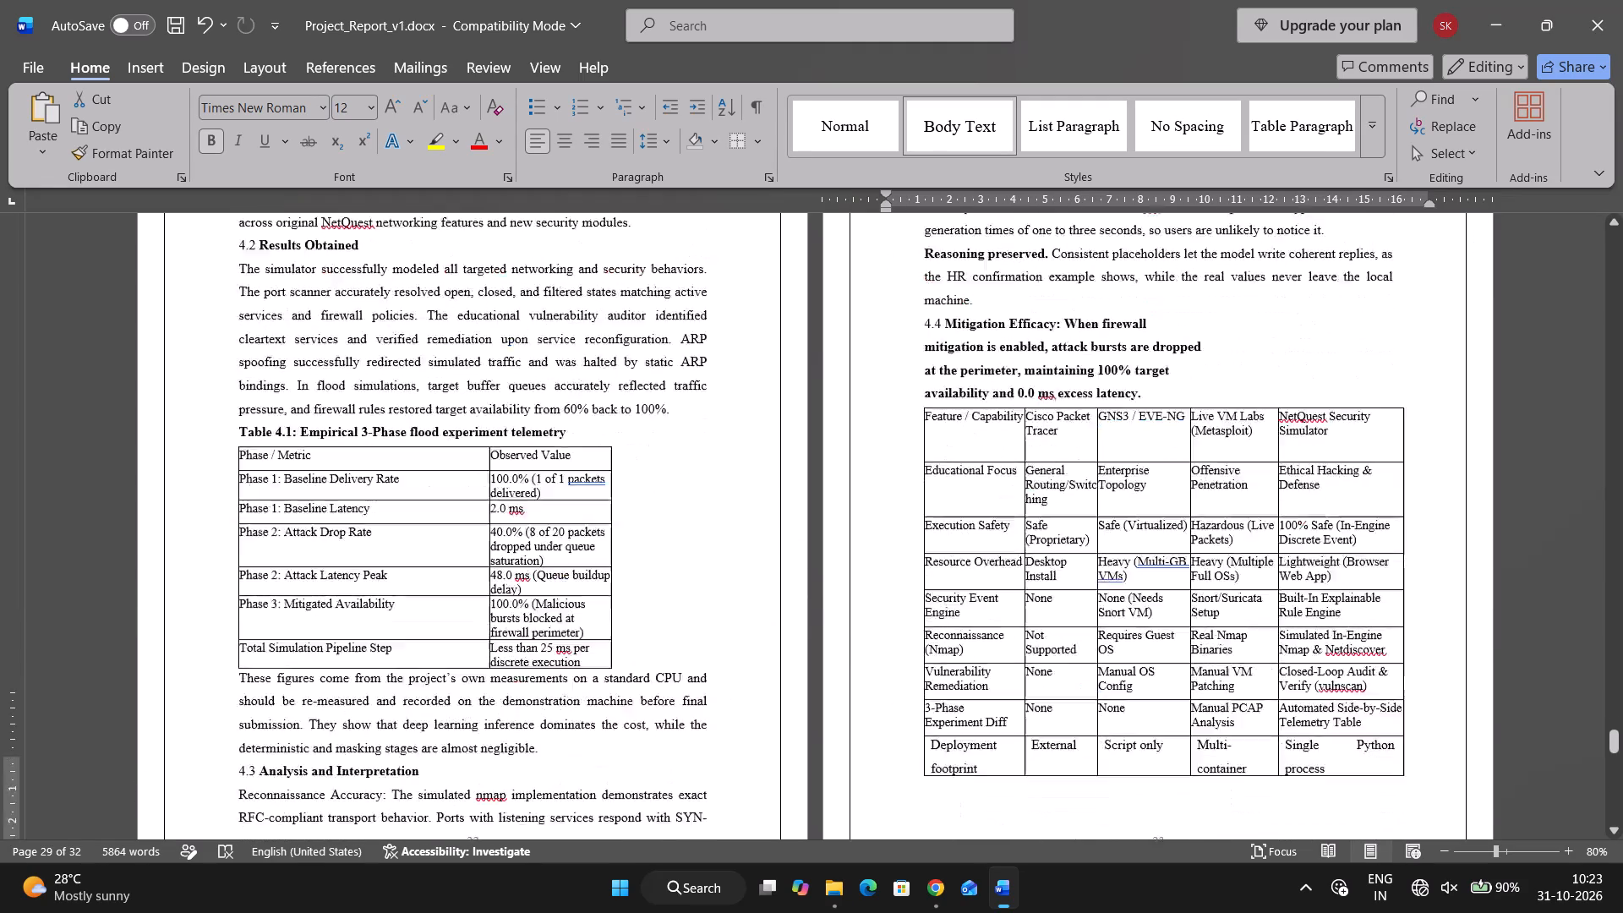
scroll(1524, 407, up, 5)
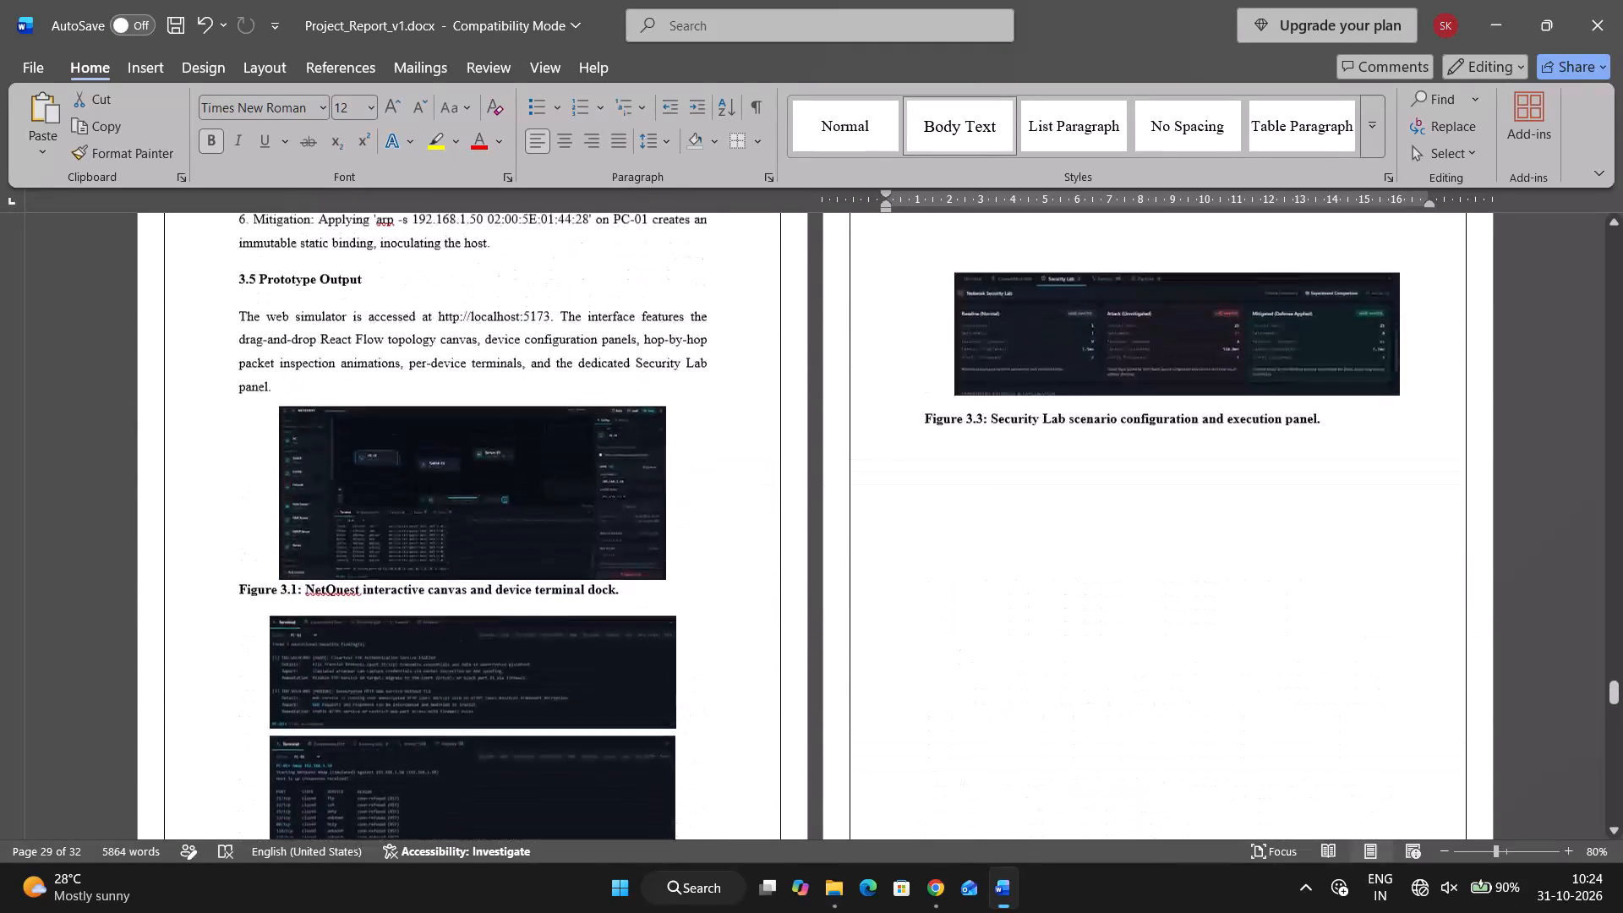
scroll(1524, 407, up, 15)
scroll(1524, 407, up, 12)
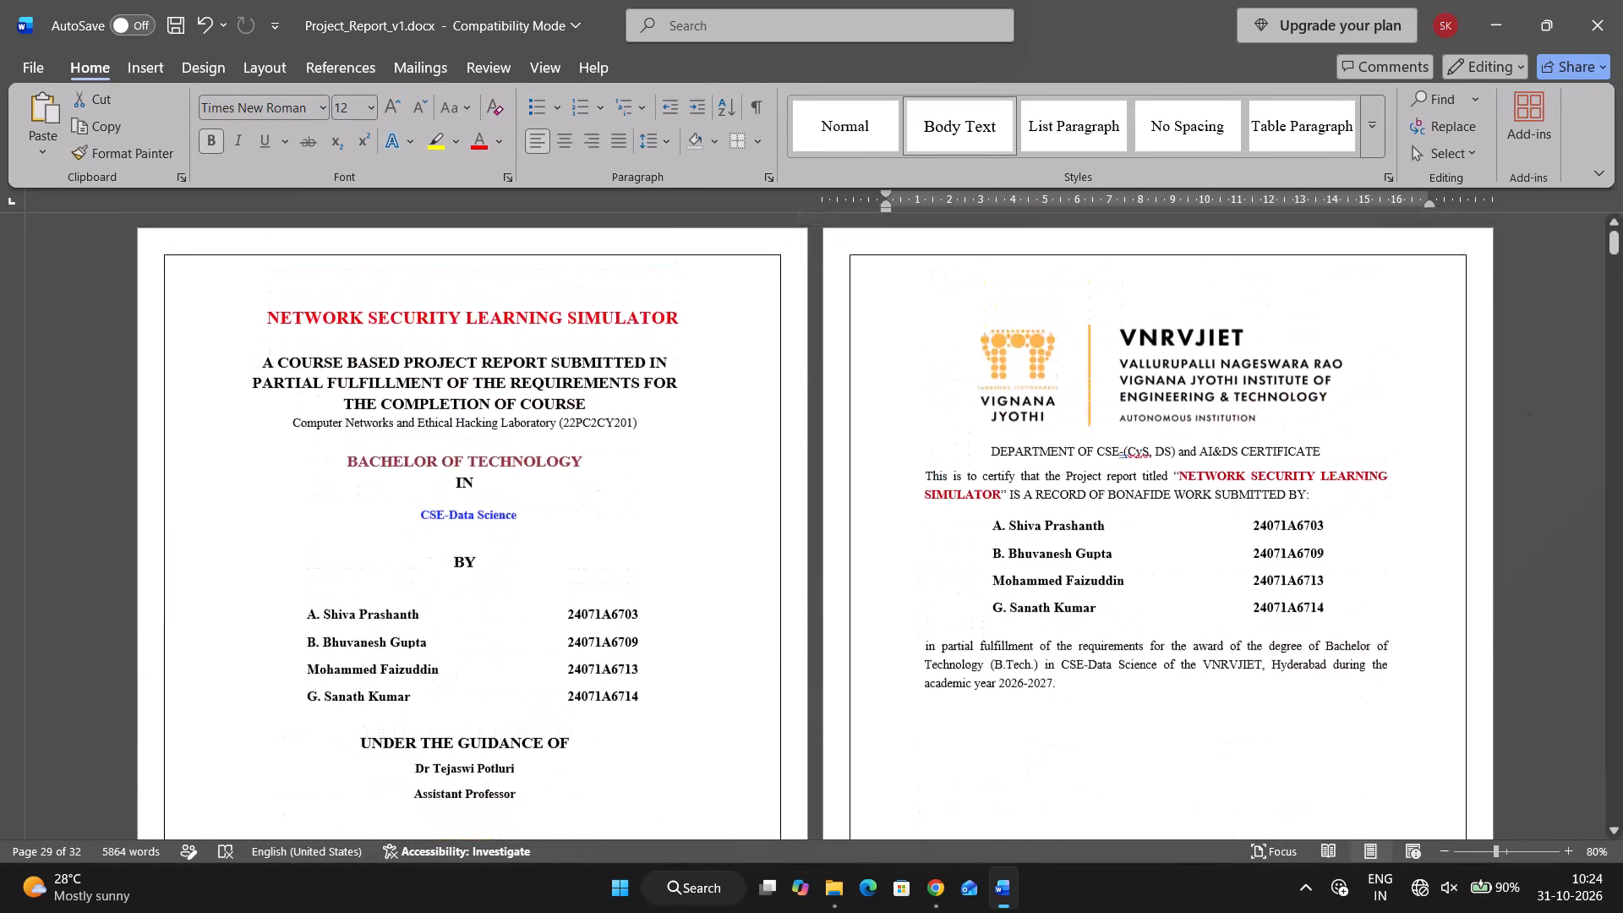
scroll(1524, 407, up, 1)
scroll(1524, 407, down, 7)
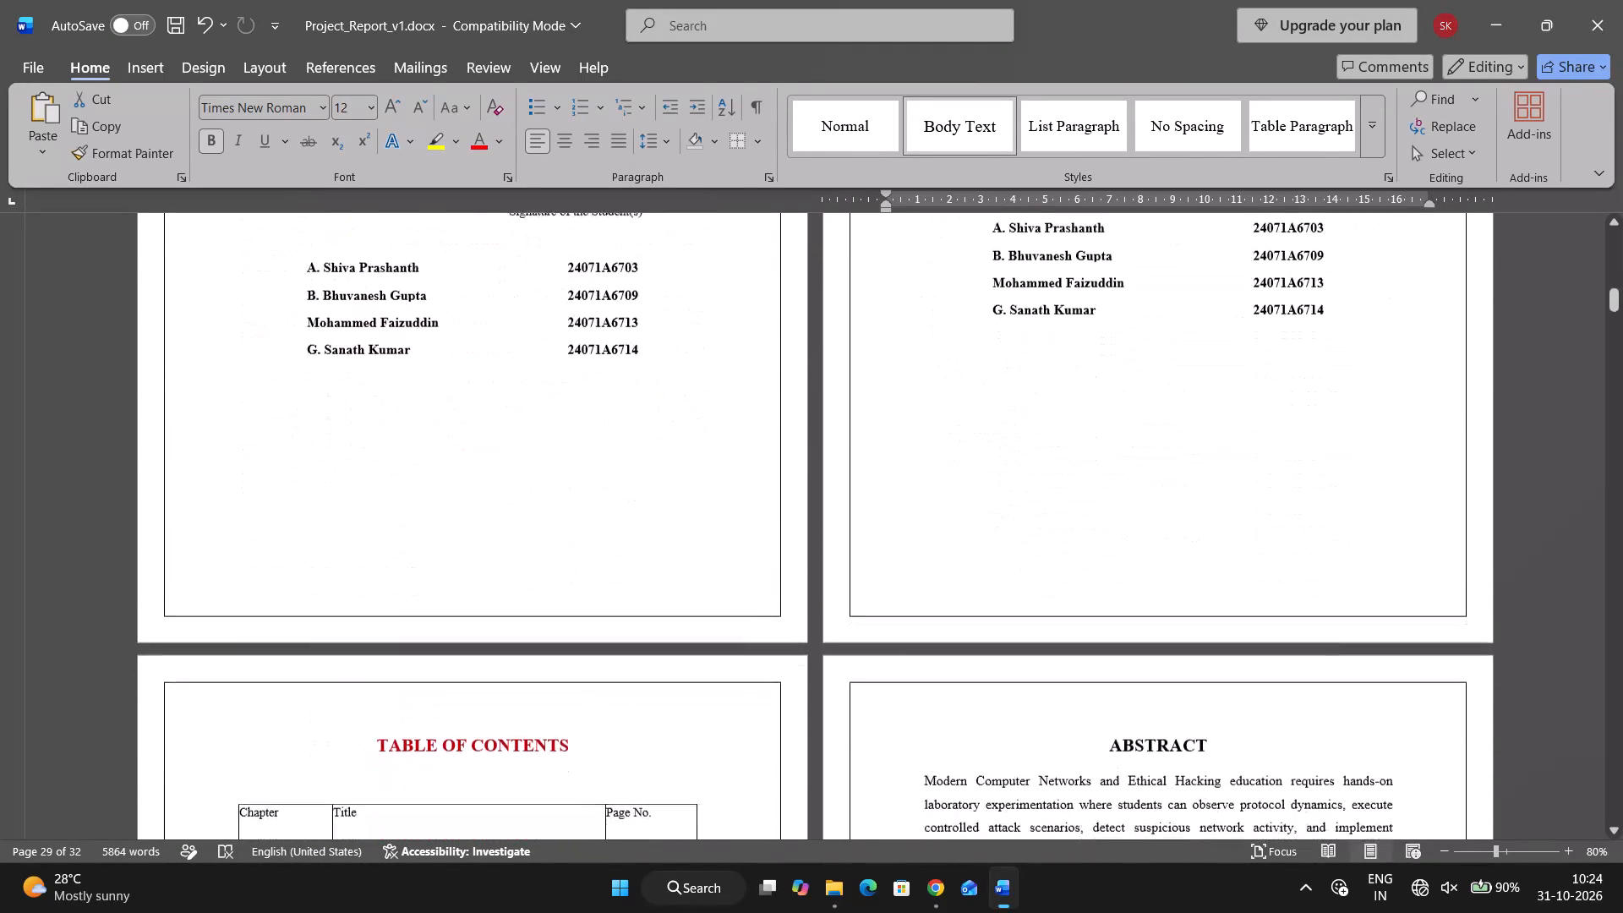
scroll(1524, 407, down, 2)
scroll(1524, 407, up, 1)
scroll(1524, 407, down, 2)
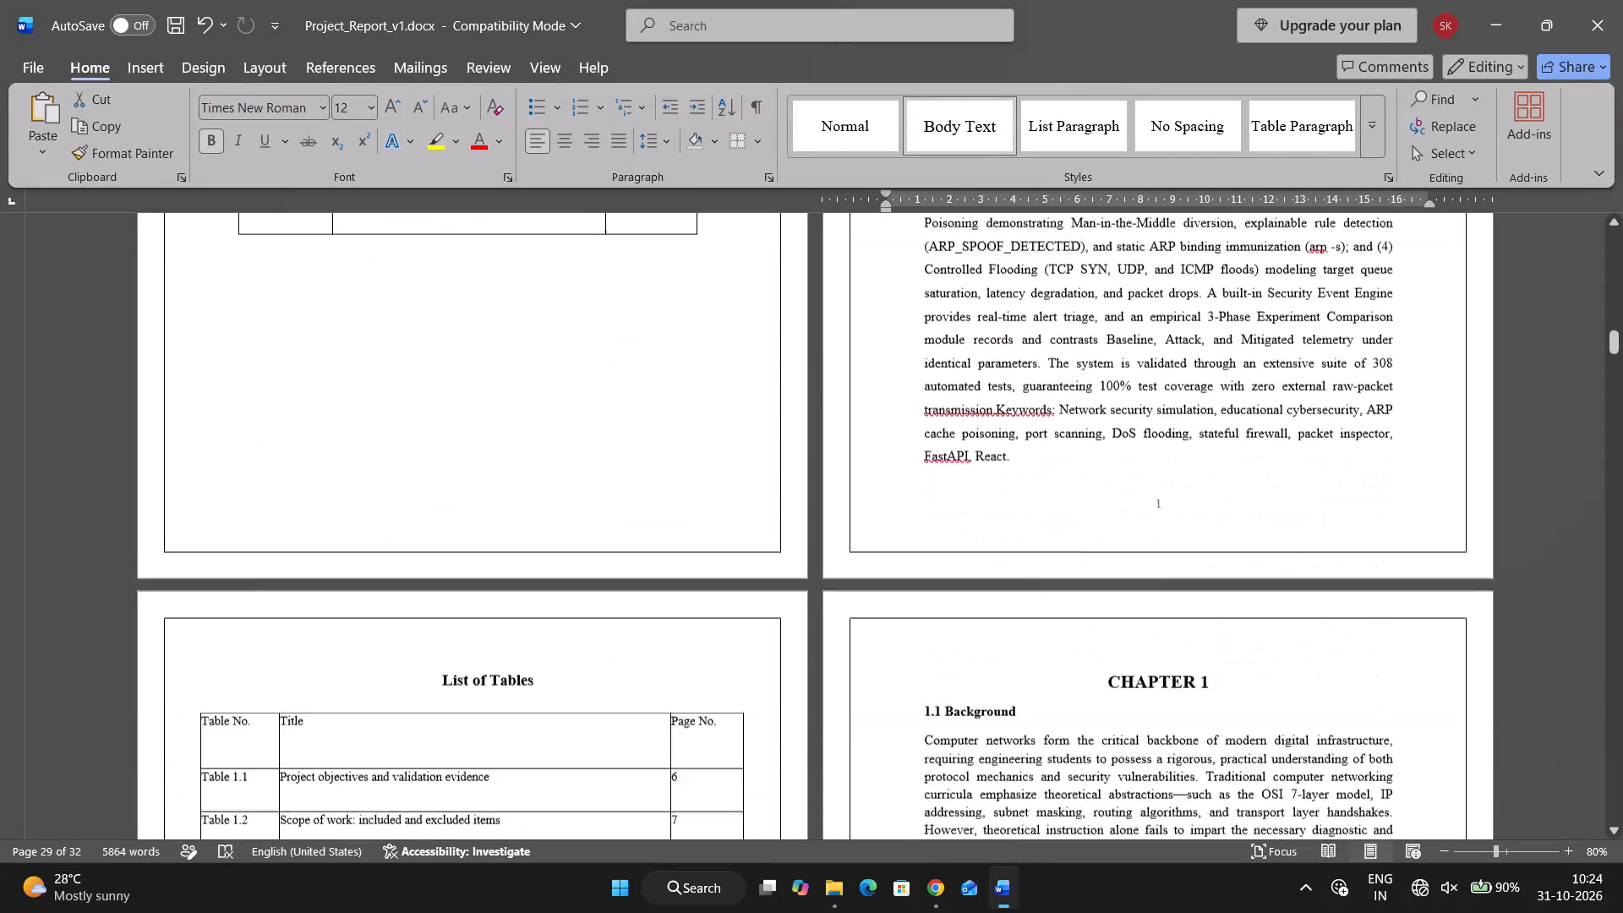
scroll(1524, 407, down, 4)
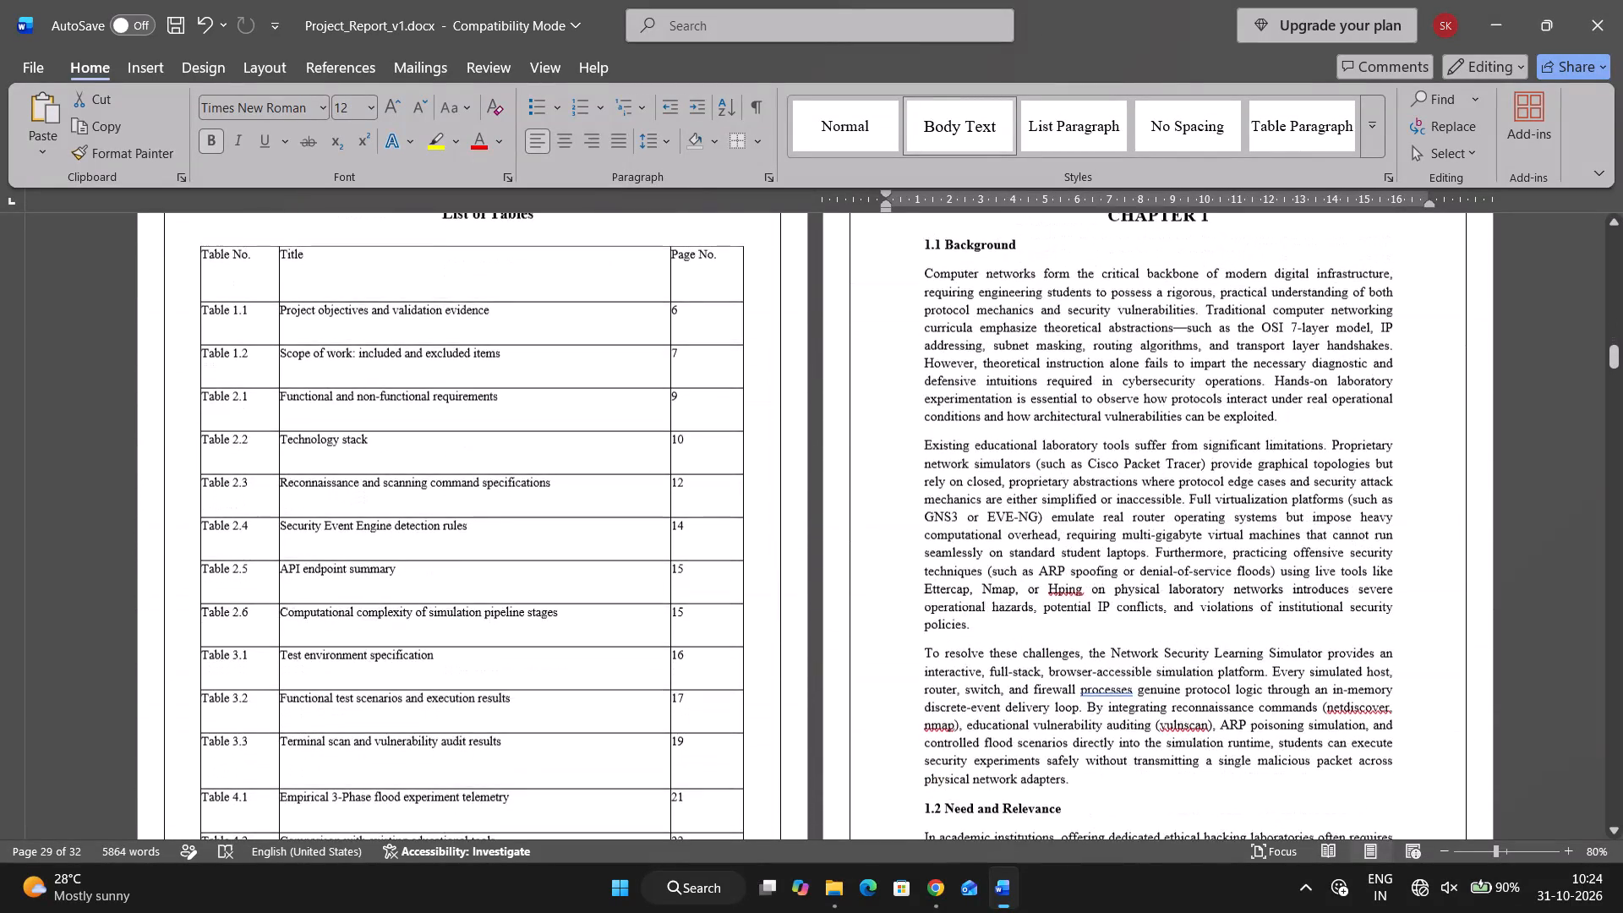
scroll(1524, 407, down, 4)
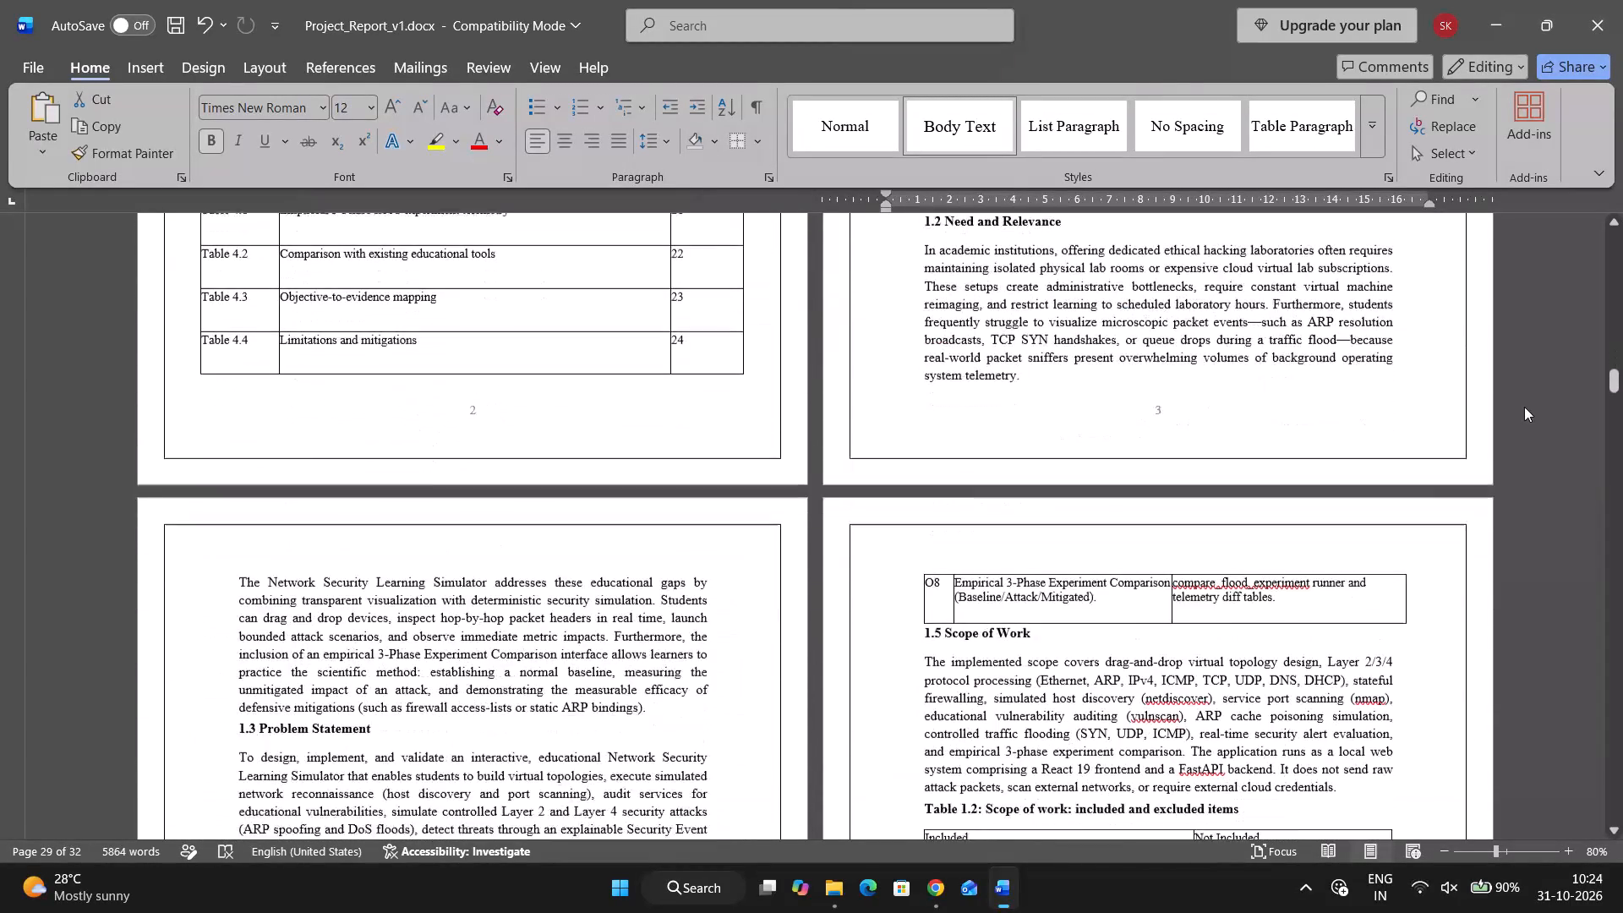
scroll(1524, 407, down, 3)
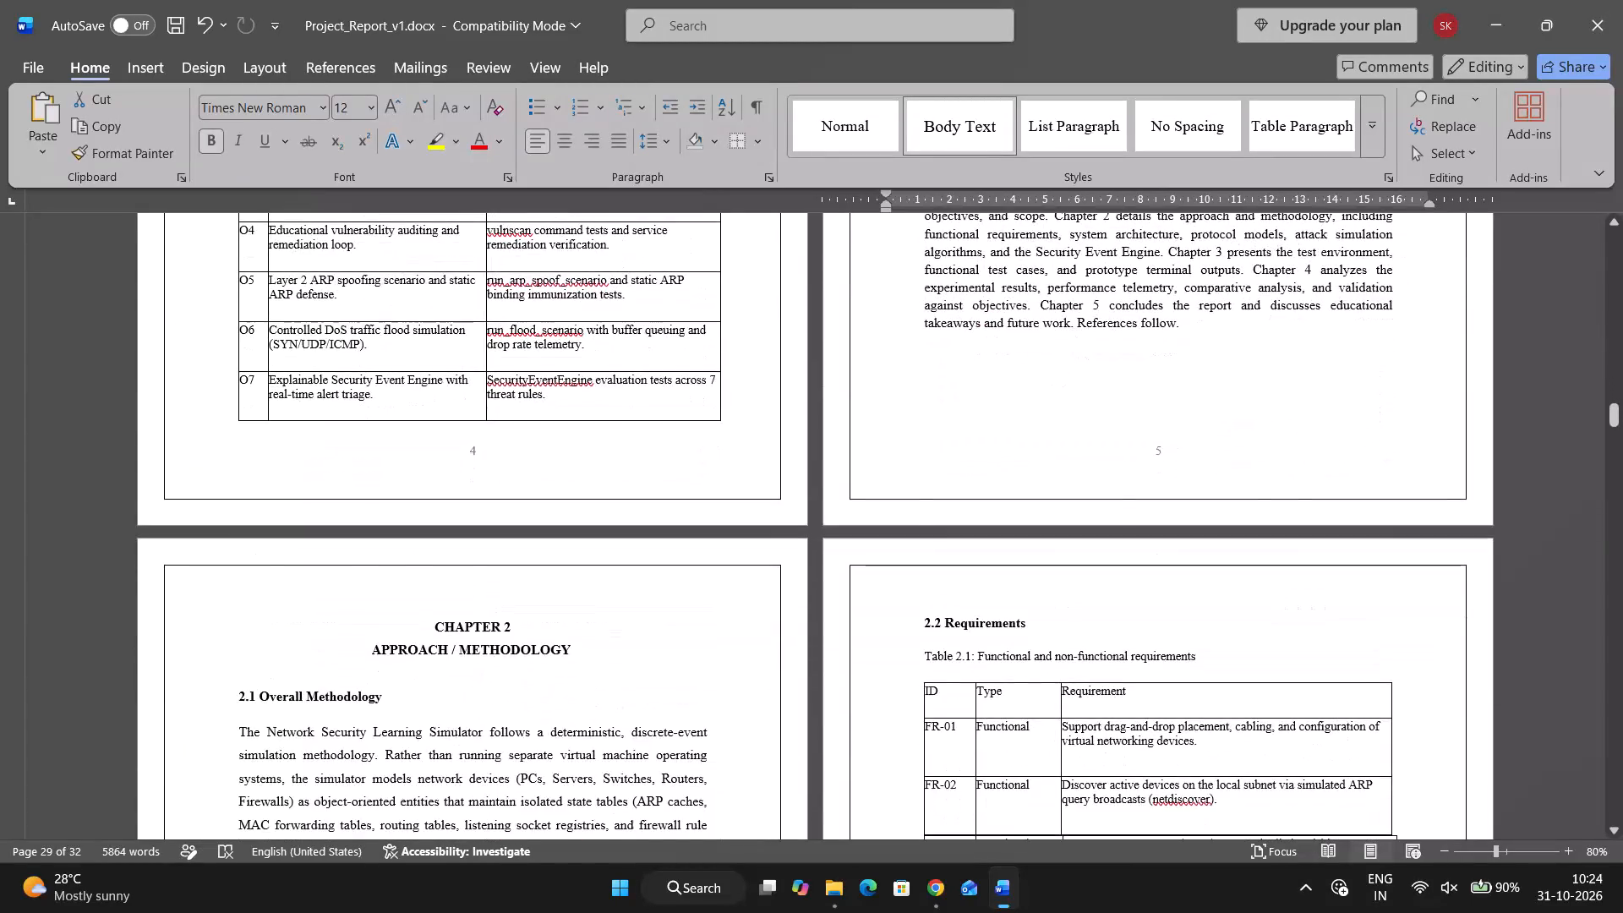
scroll(1524, 407, right, 1)
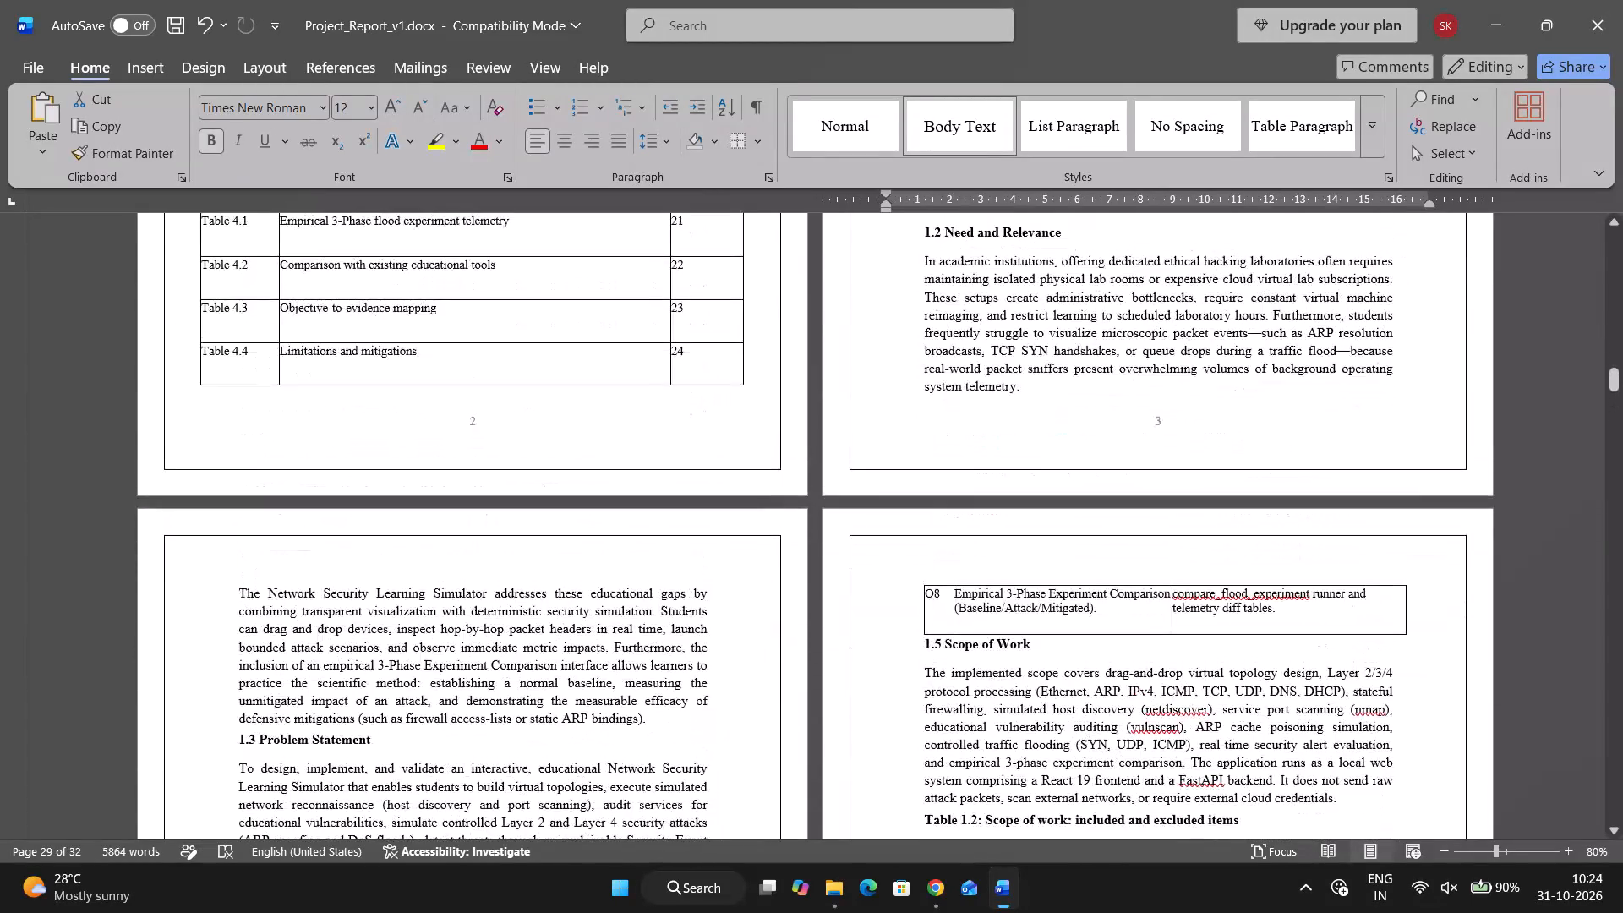
scroll(1524, 407, right, 1)
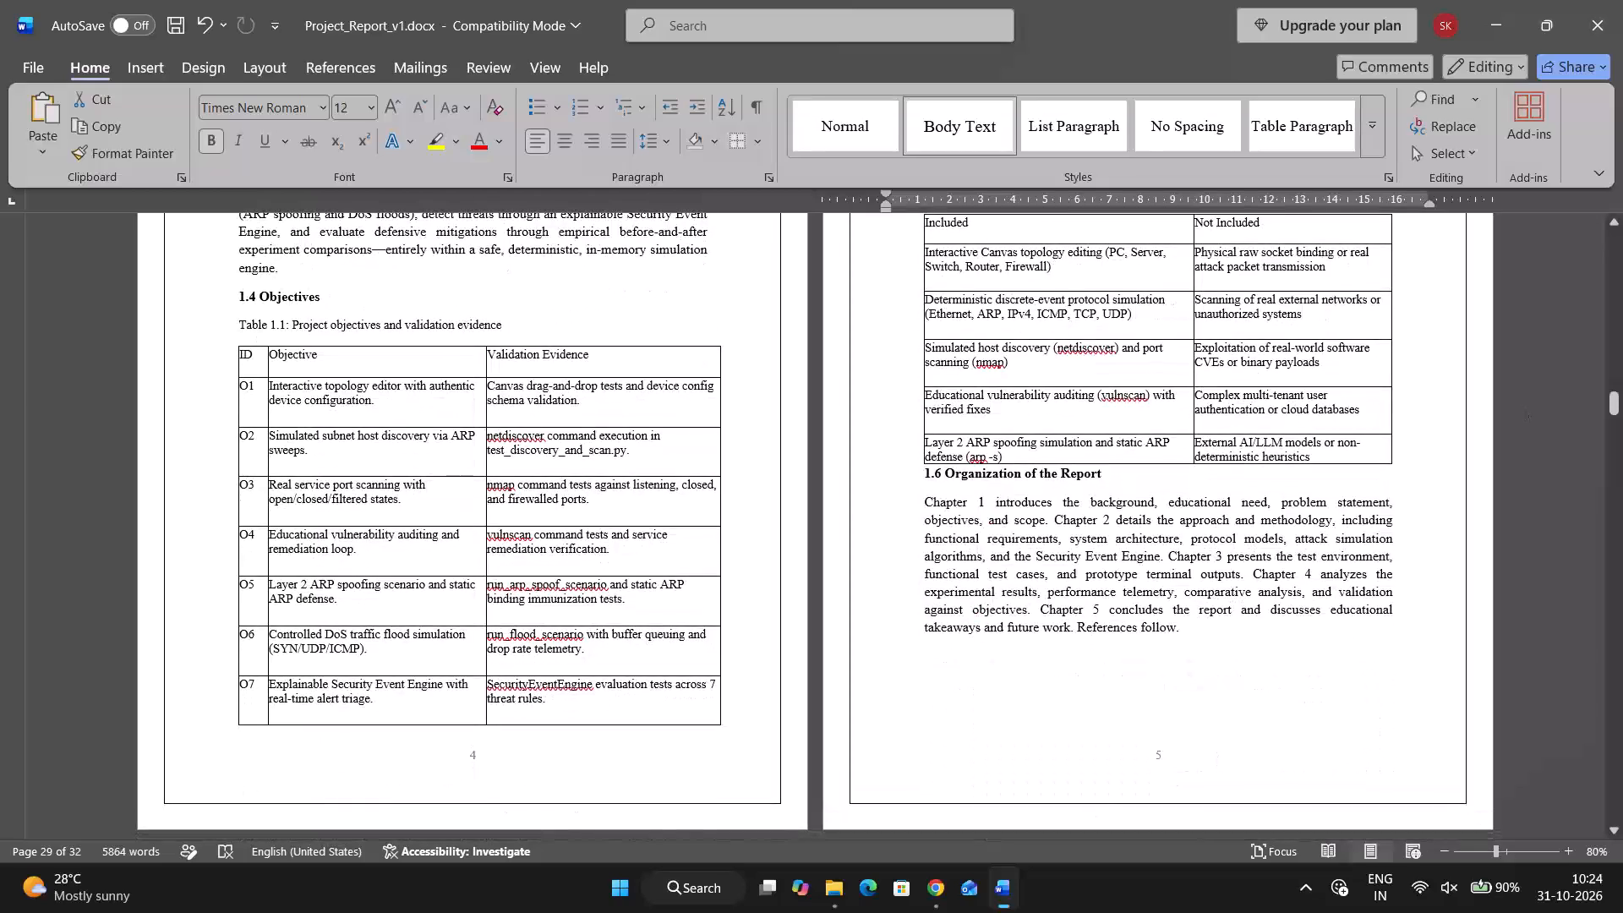
scroll(1257, 382, right, 1)
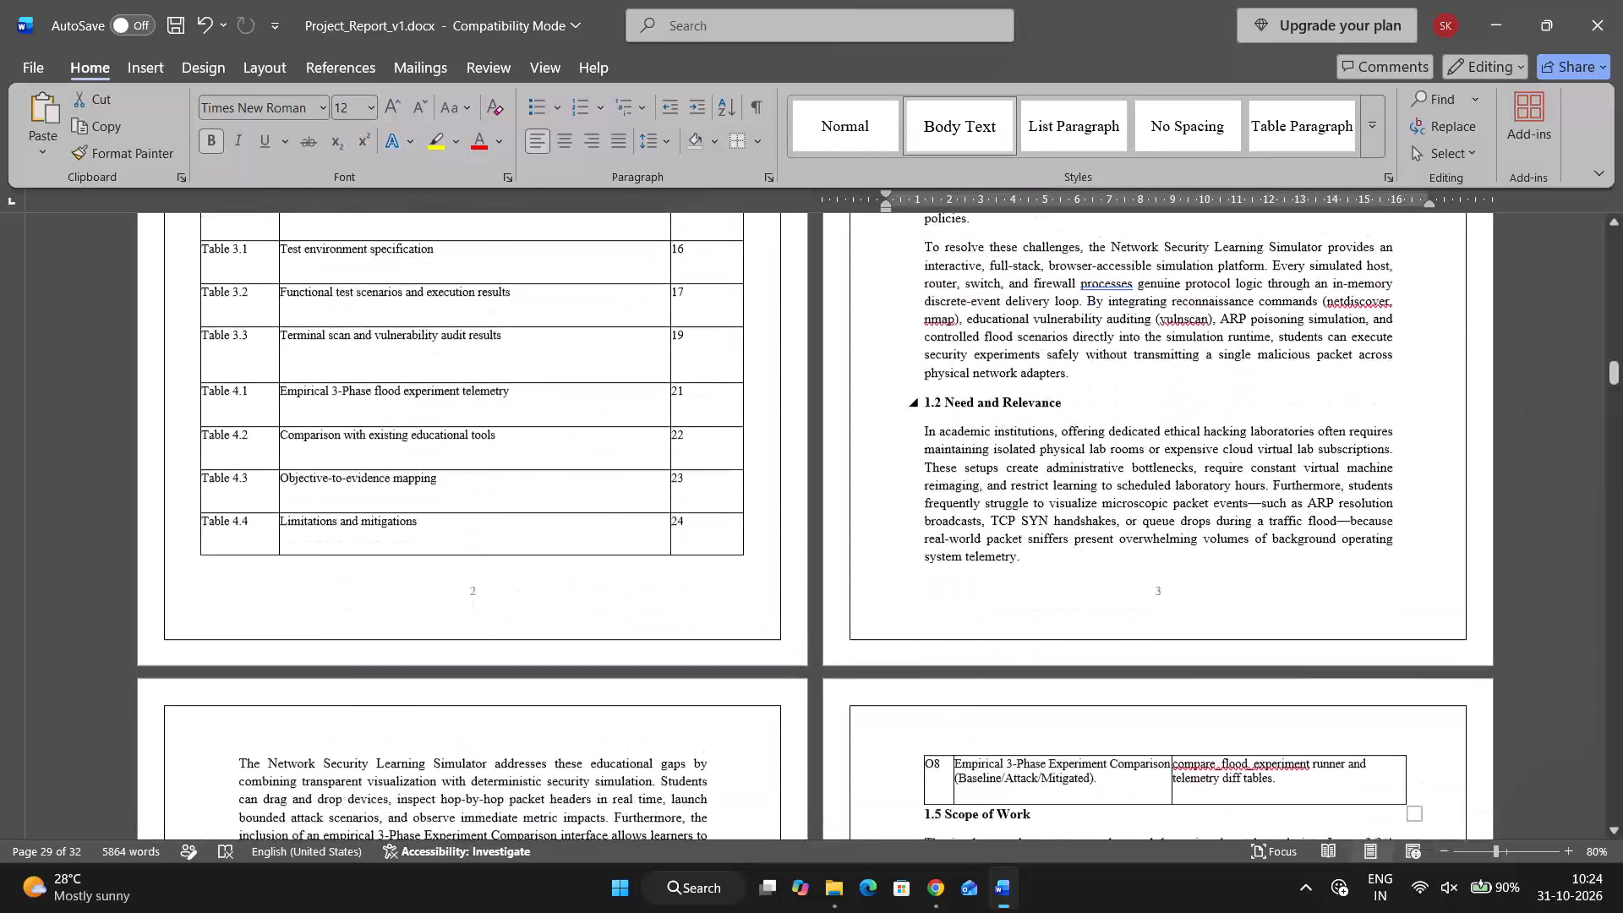
scroll(1257, 382, right, 1)
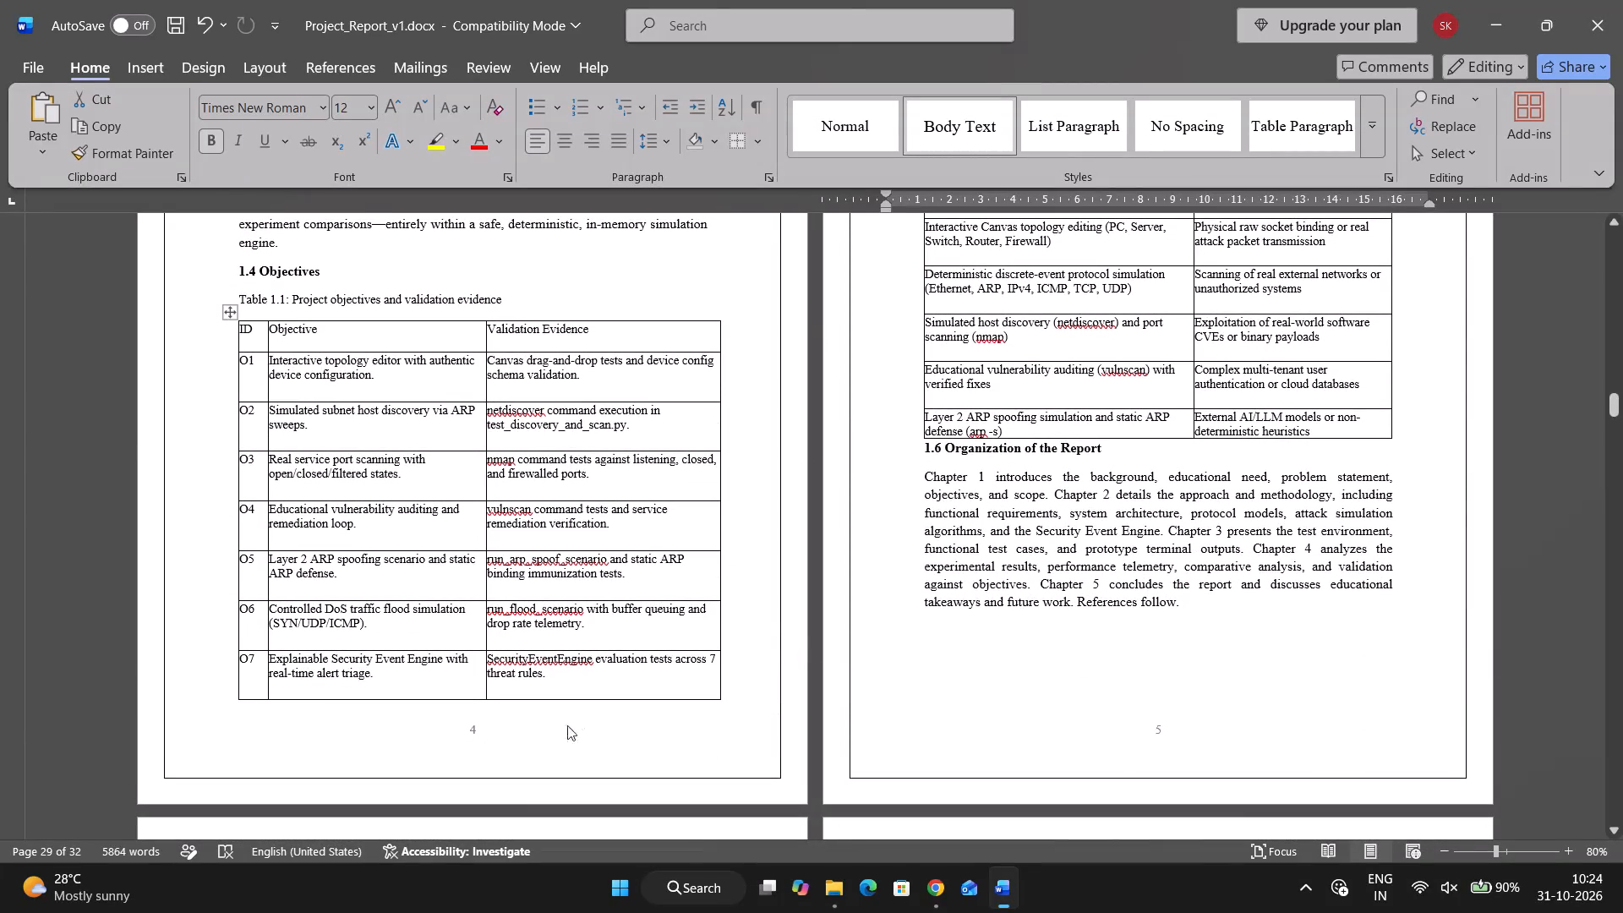
Reduce the bottom margin of page 4 below the Table 1.1 objectives to make more room for its rows.
click(565, 727)
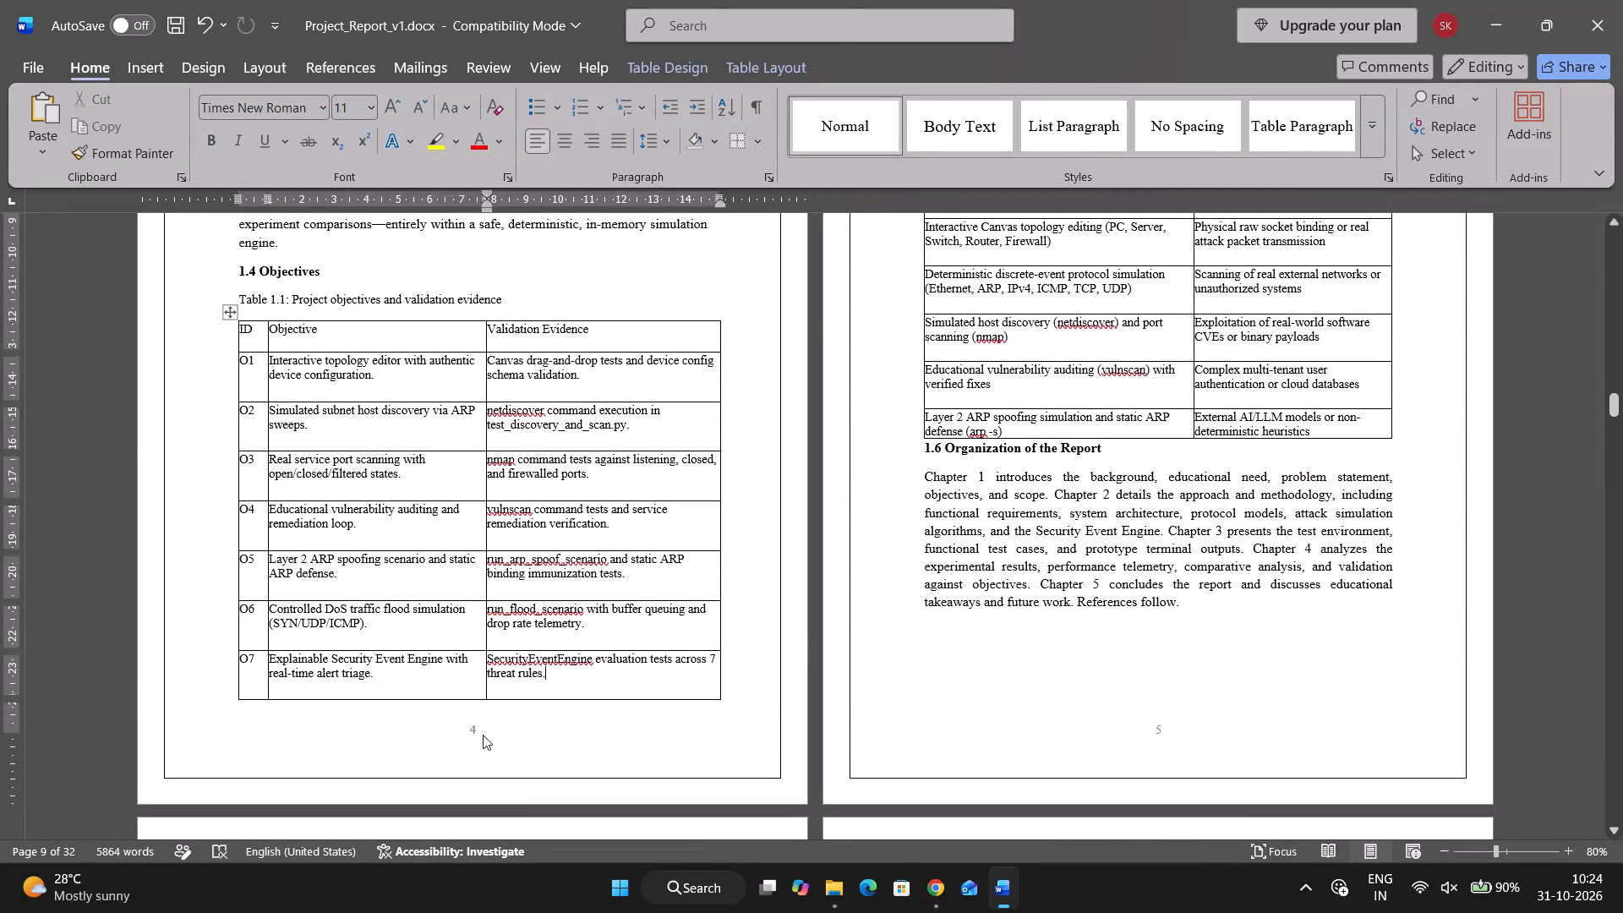
double_click(484, 735)
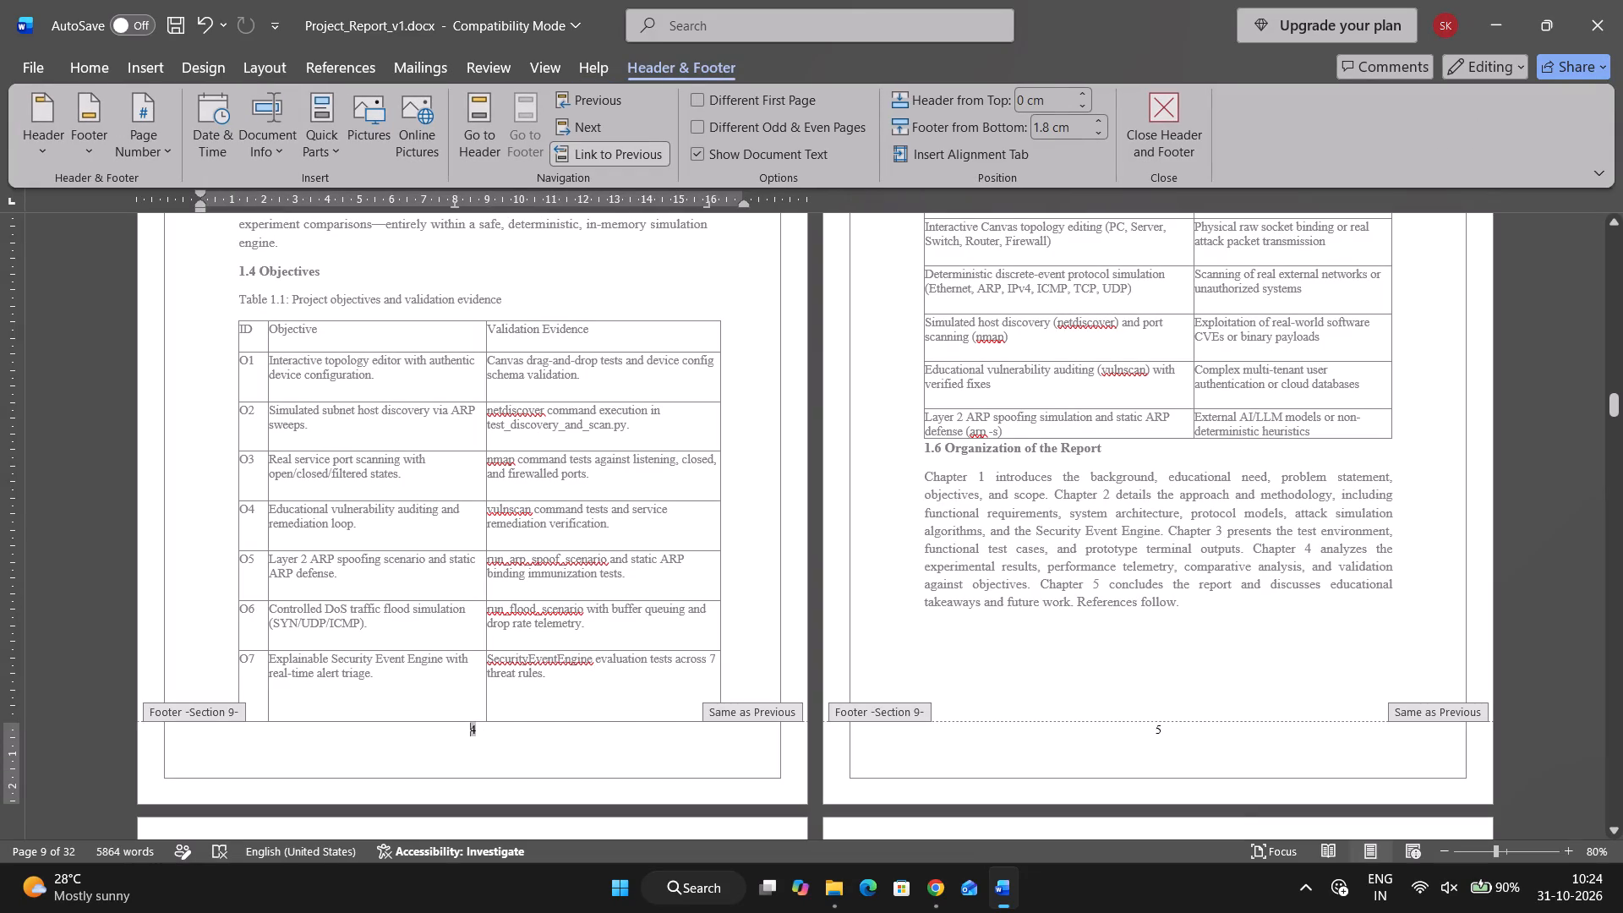
drag(13, 723, 17, 739)
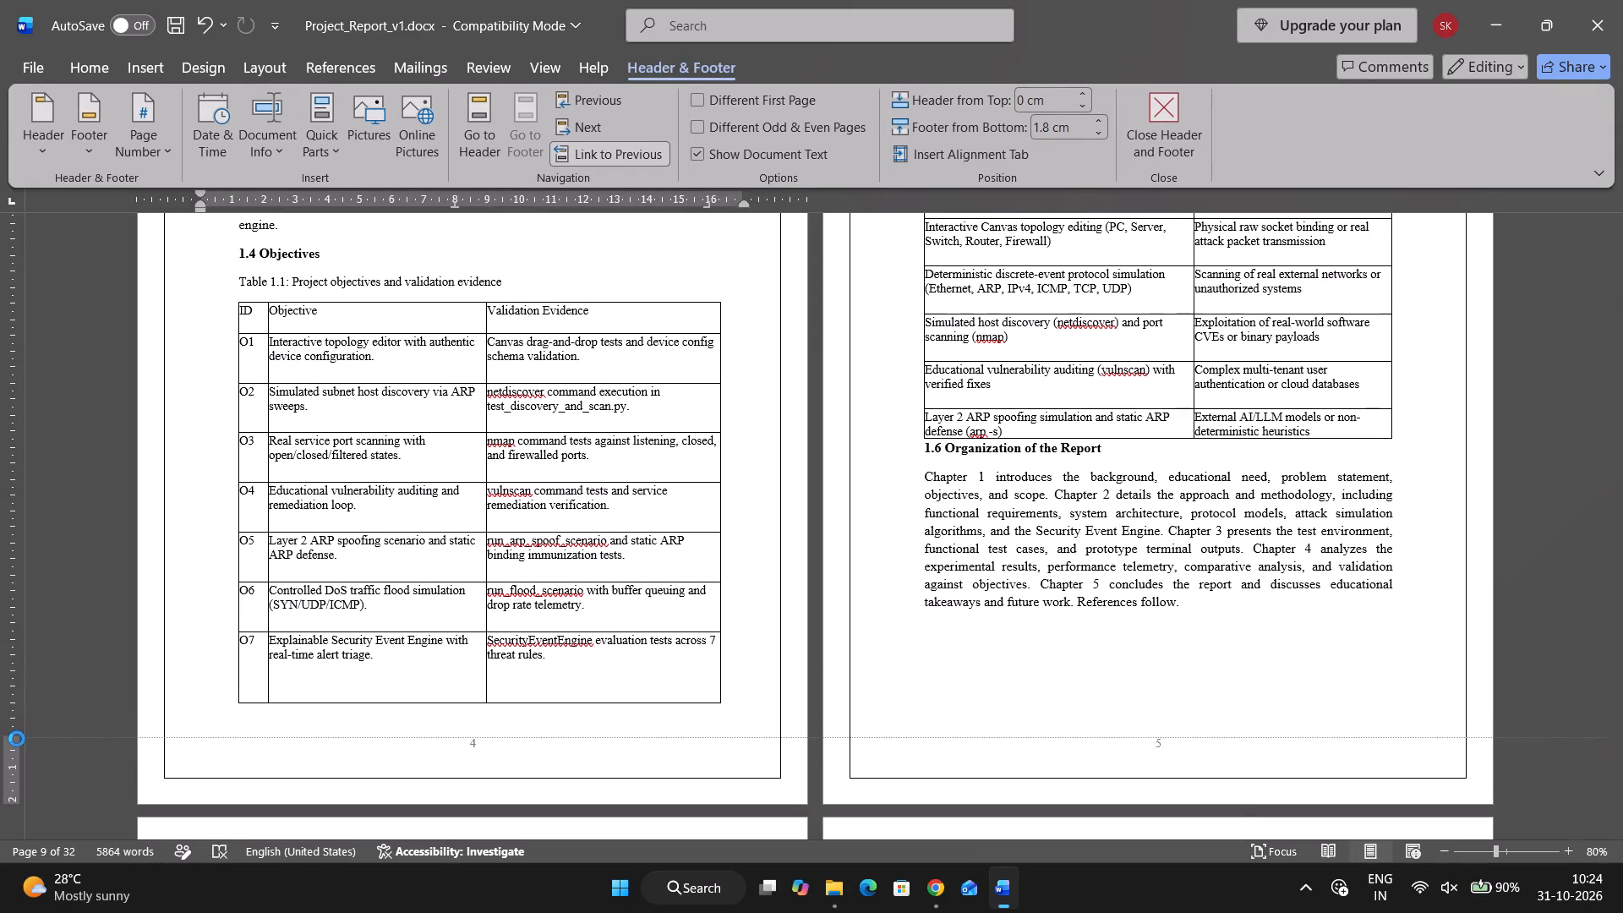
drag(17, 739, 14, 749)
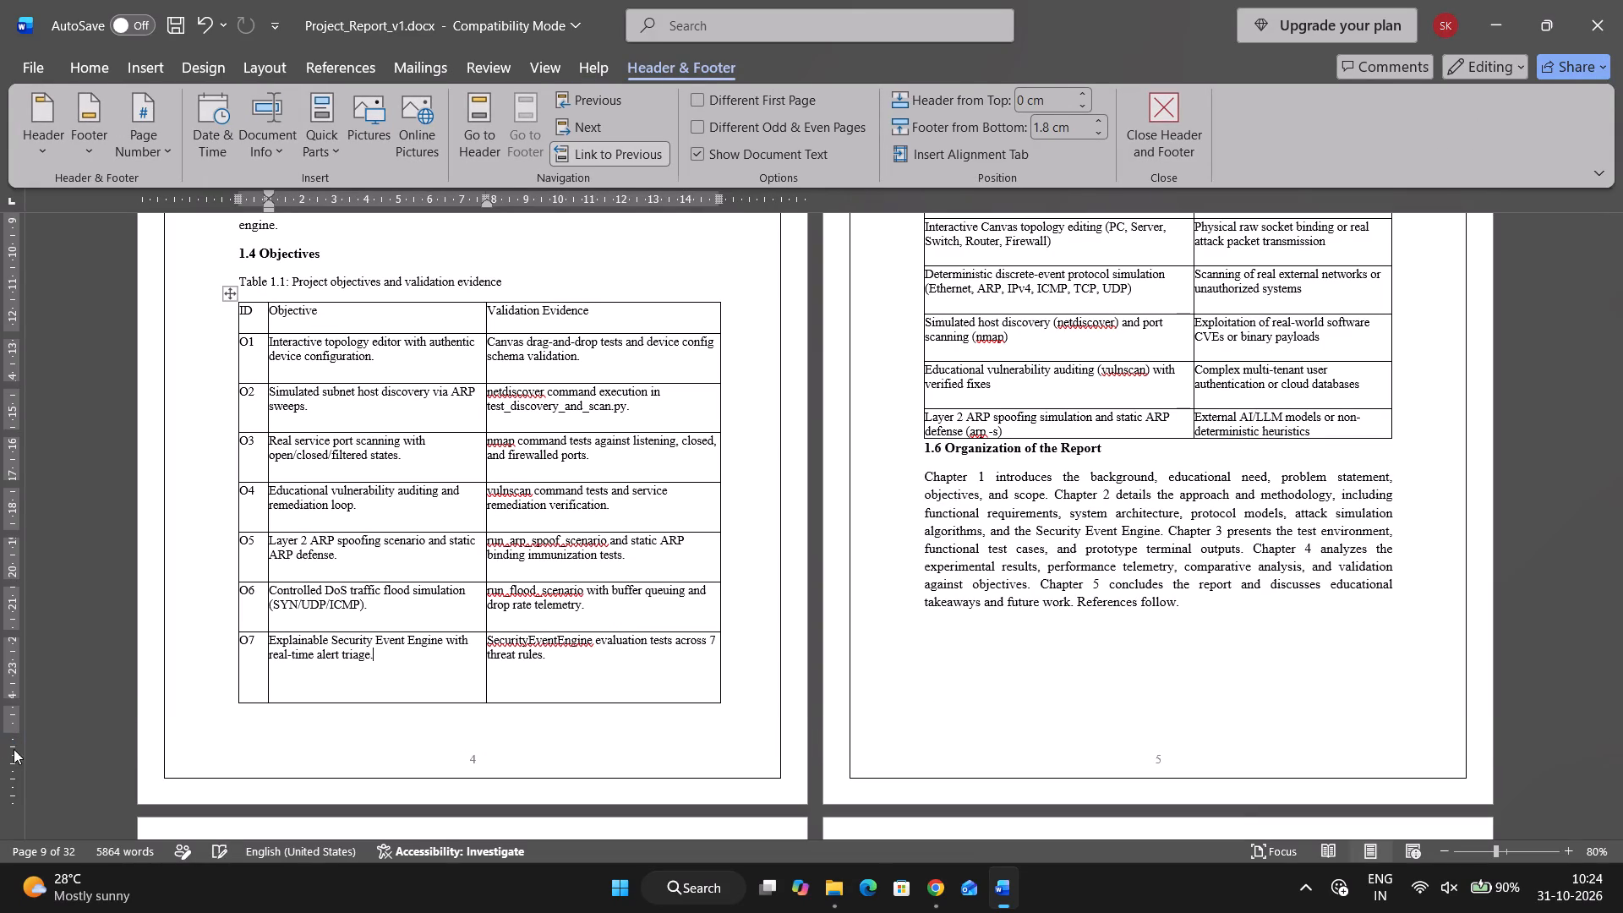
scroll(942, 589, up, 1)
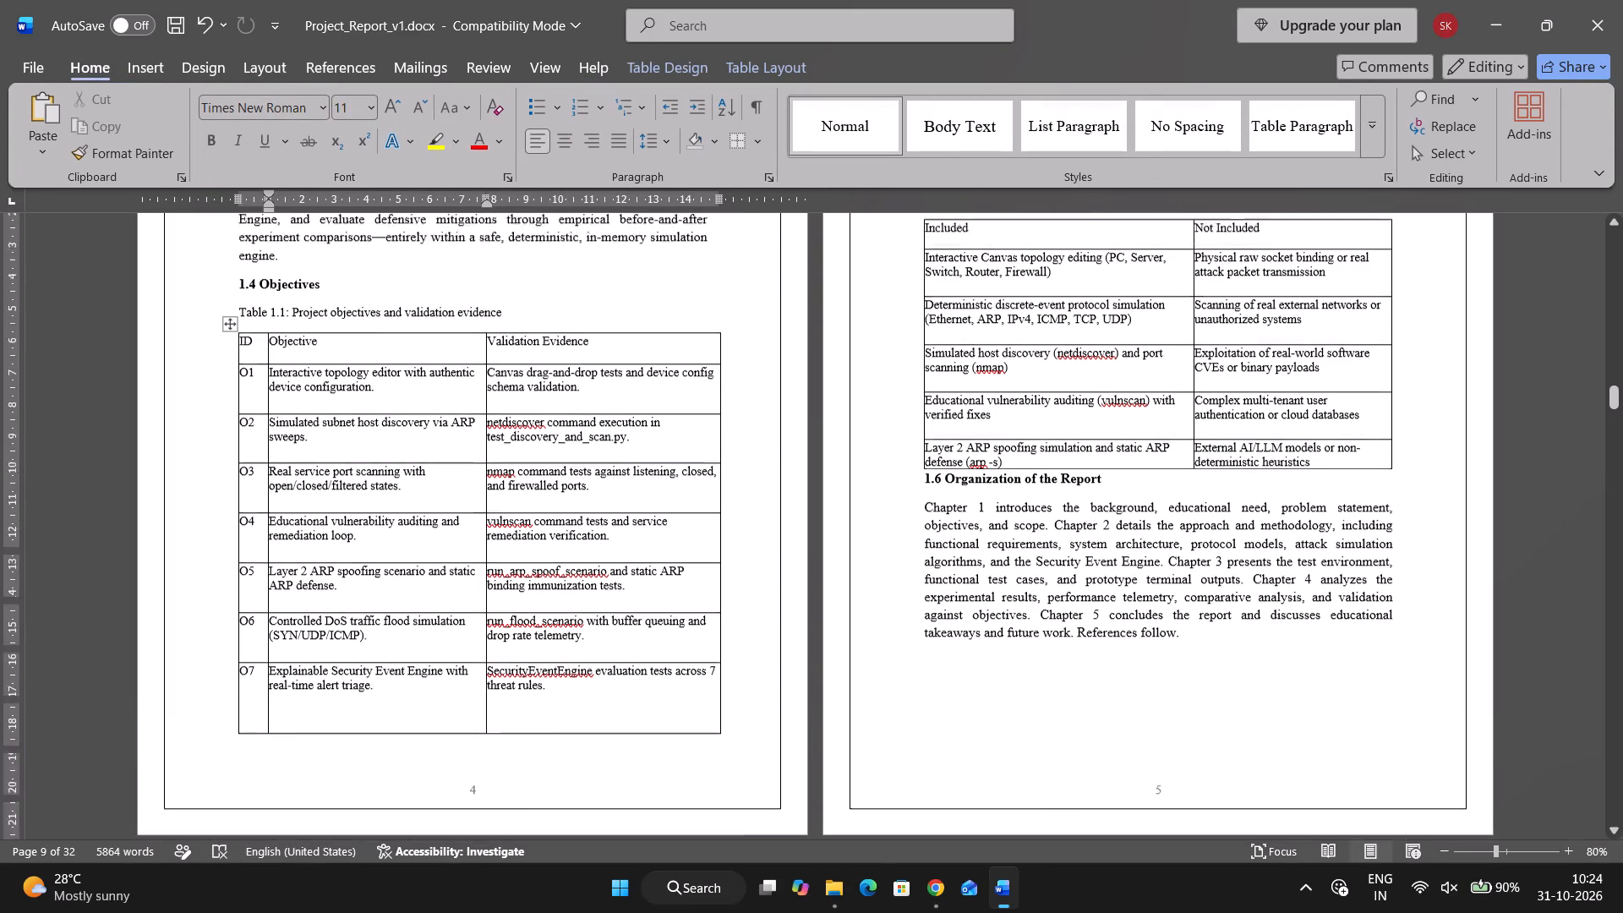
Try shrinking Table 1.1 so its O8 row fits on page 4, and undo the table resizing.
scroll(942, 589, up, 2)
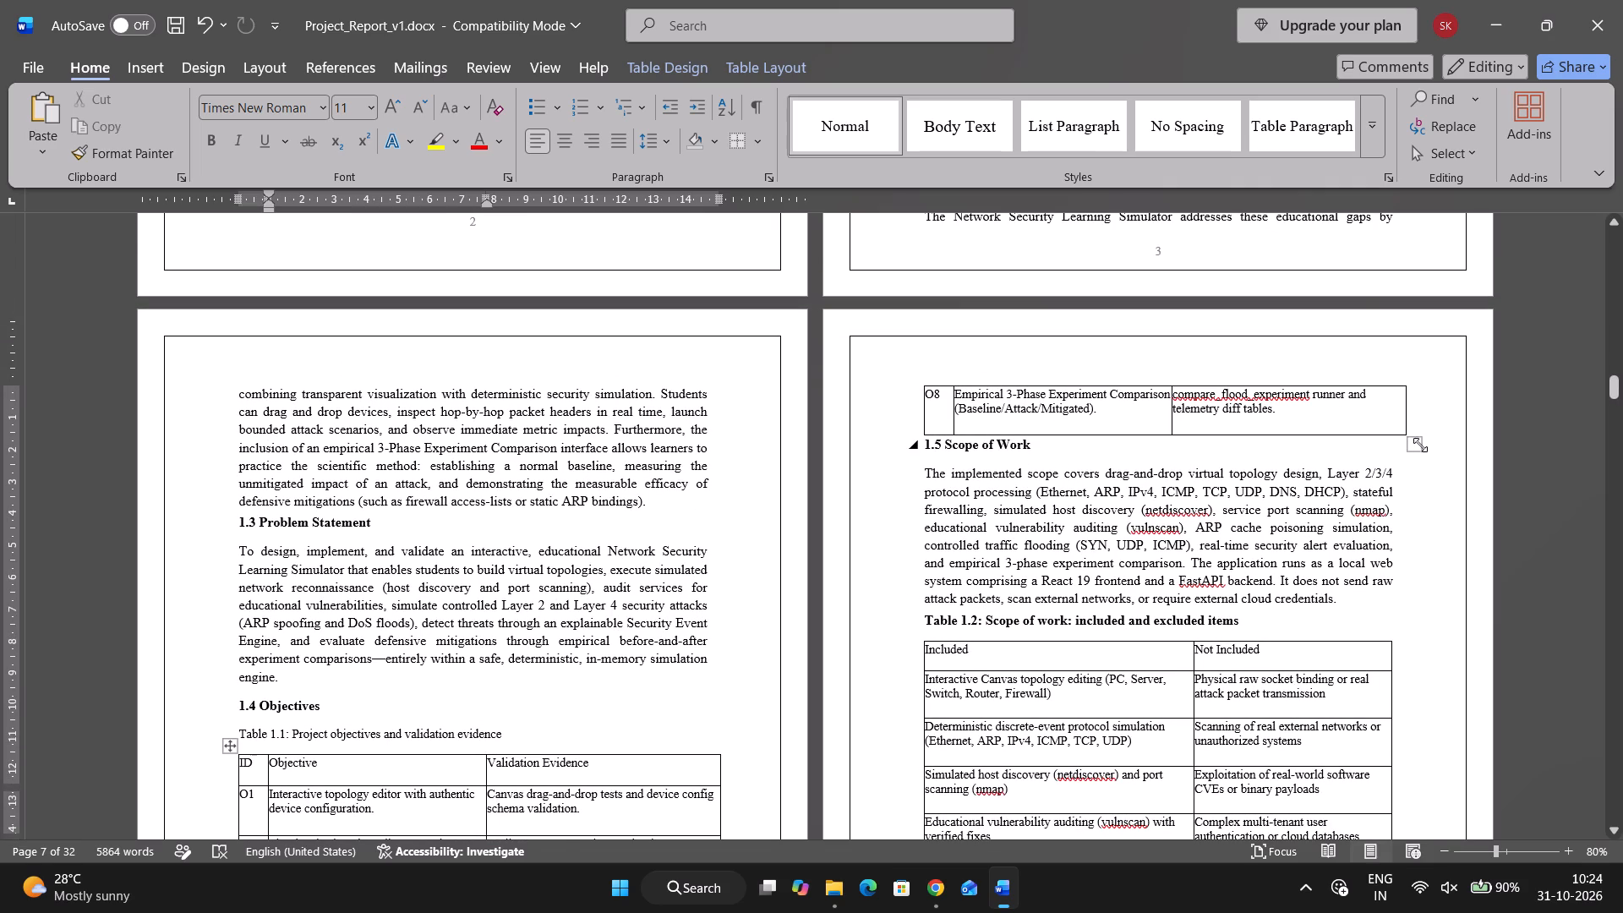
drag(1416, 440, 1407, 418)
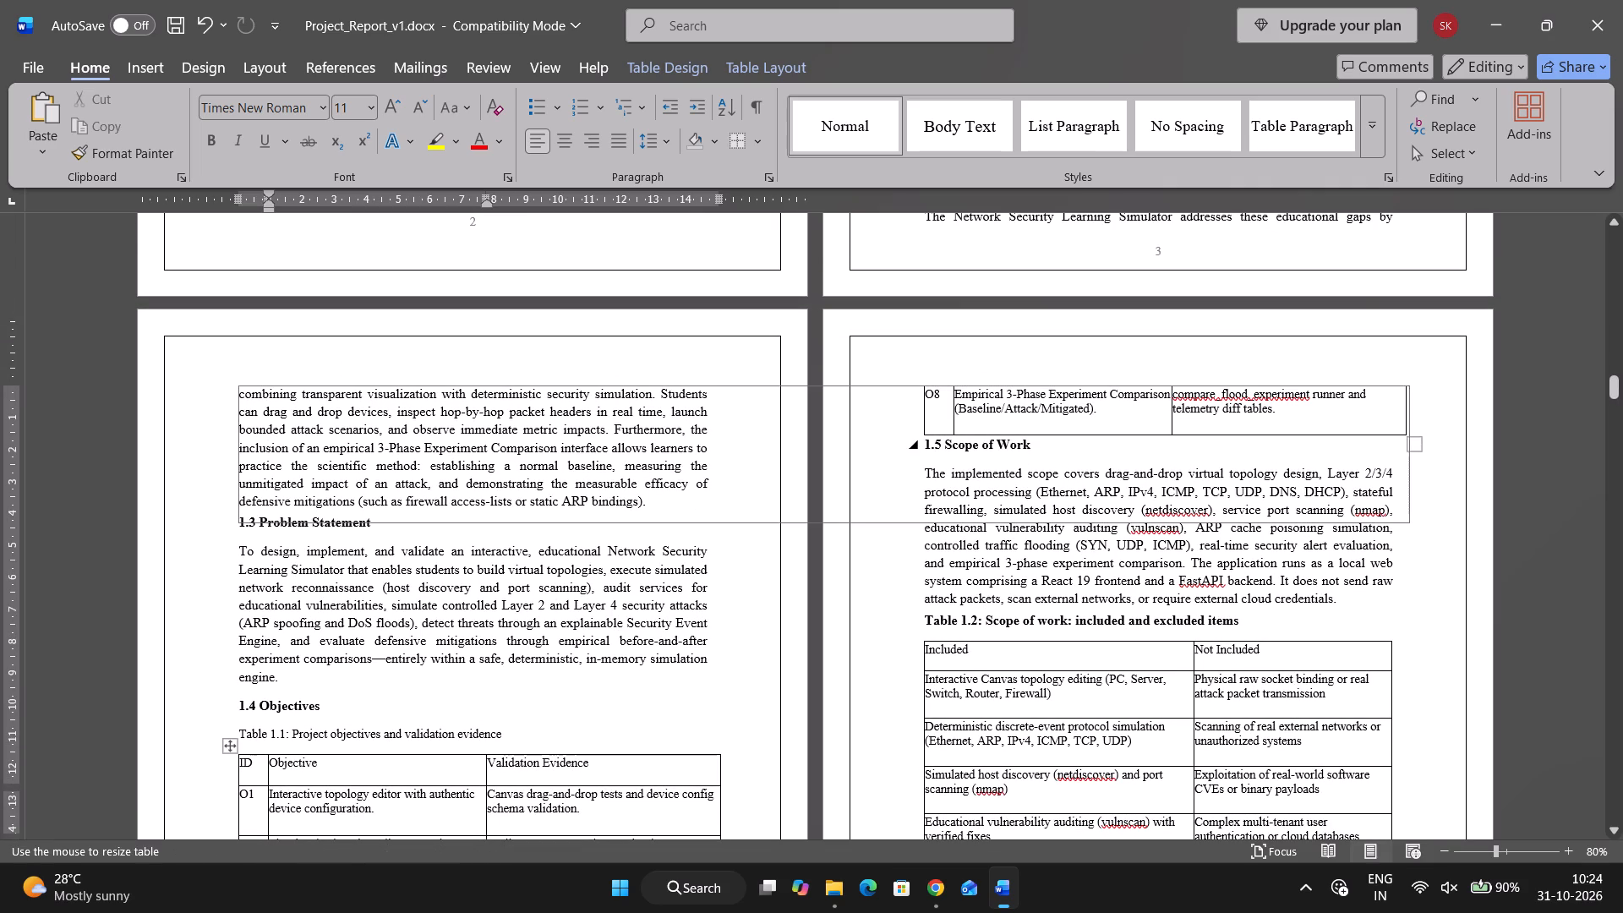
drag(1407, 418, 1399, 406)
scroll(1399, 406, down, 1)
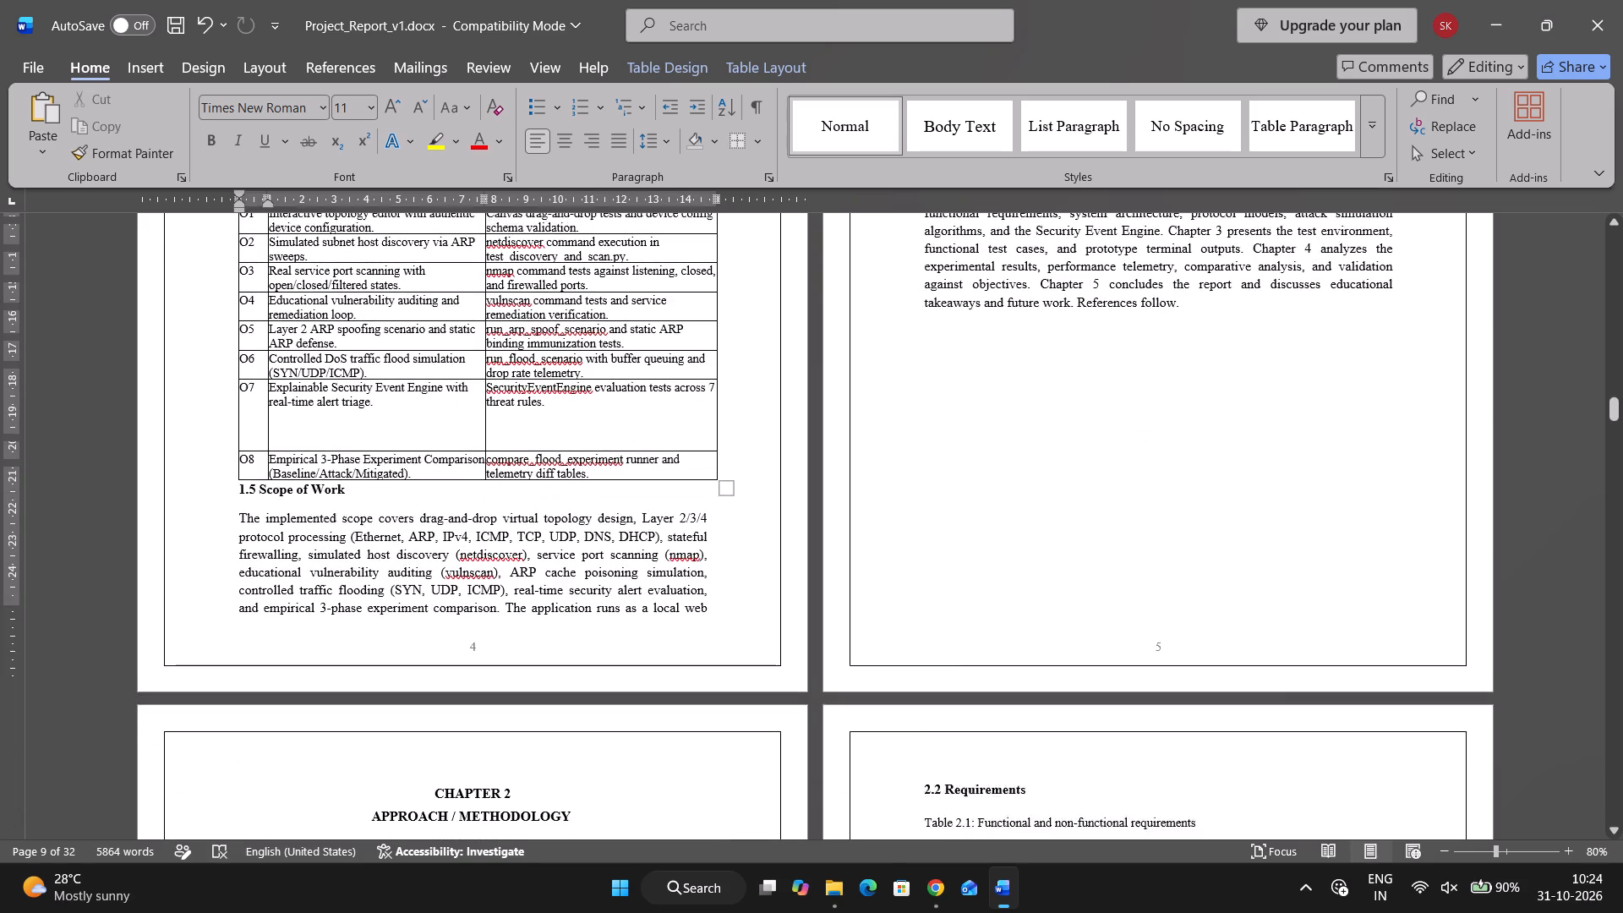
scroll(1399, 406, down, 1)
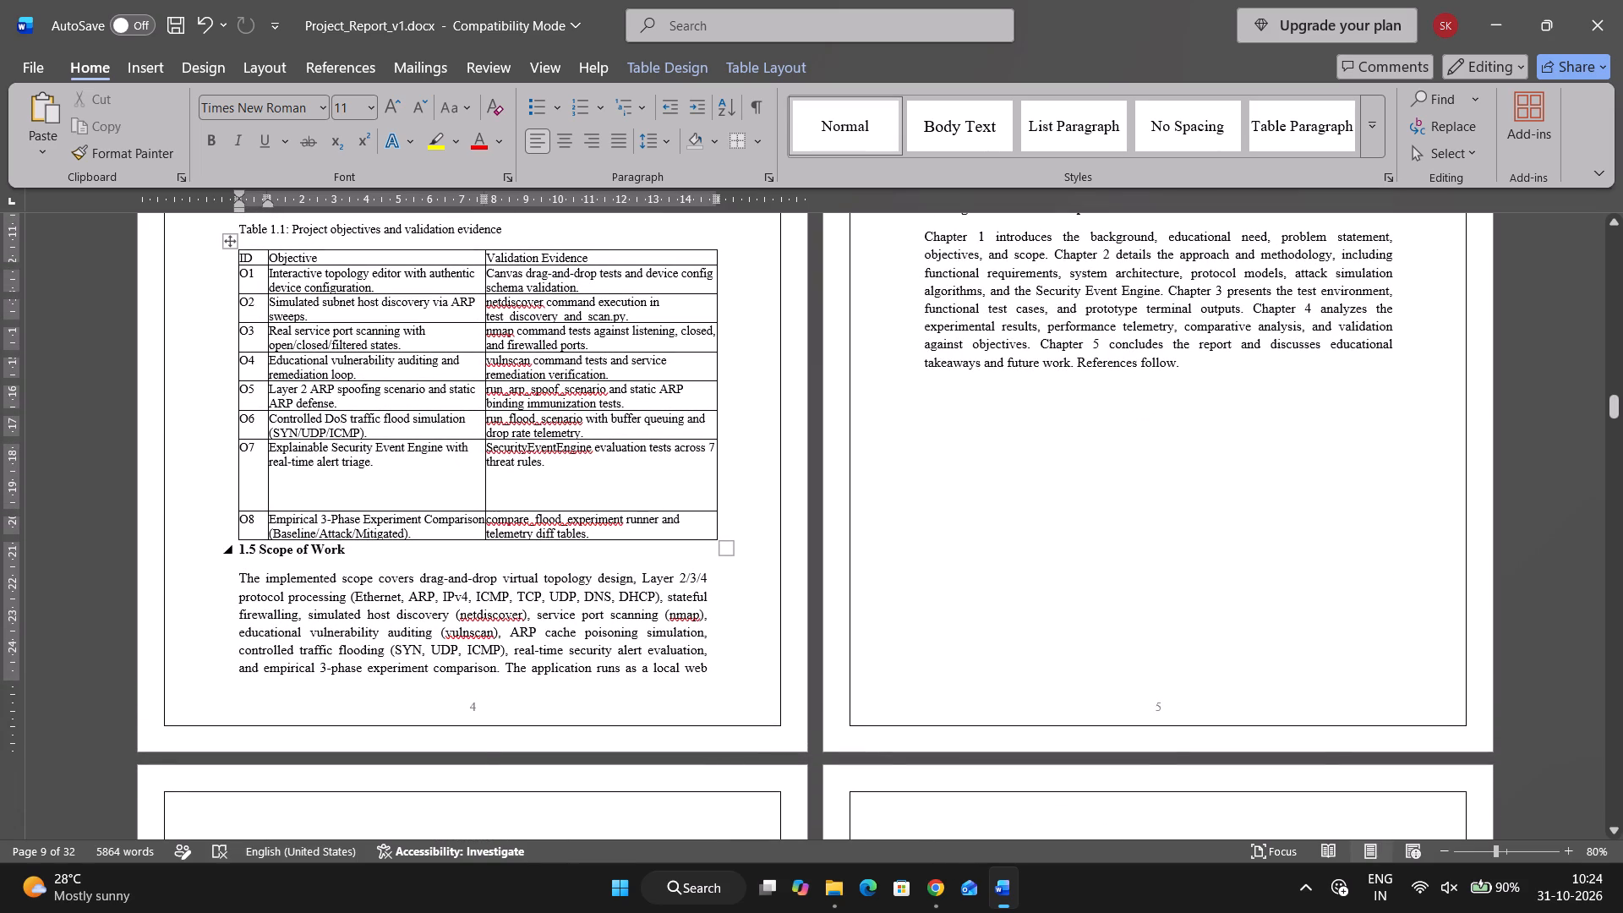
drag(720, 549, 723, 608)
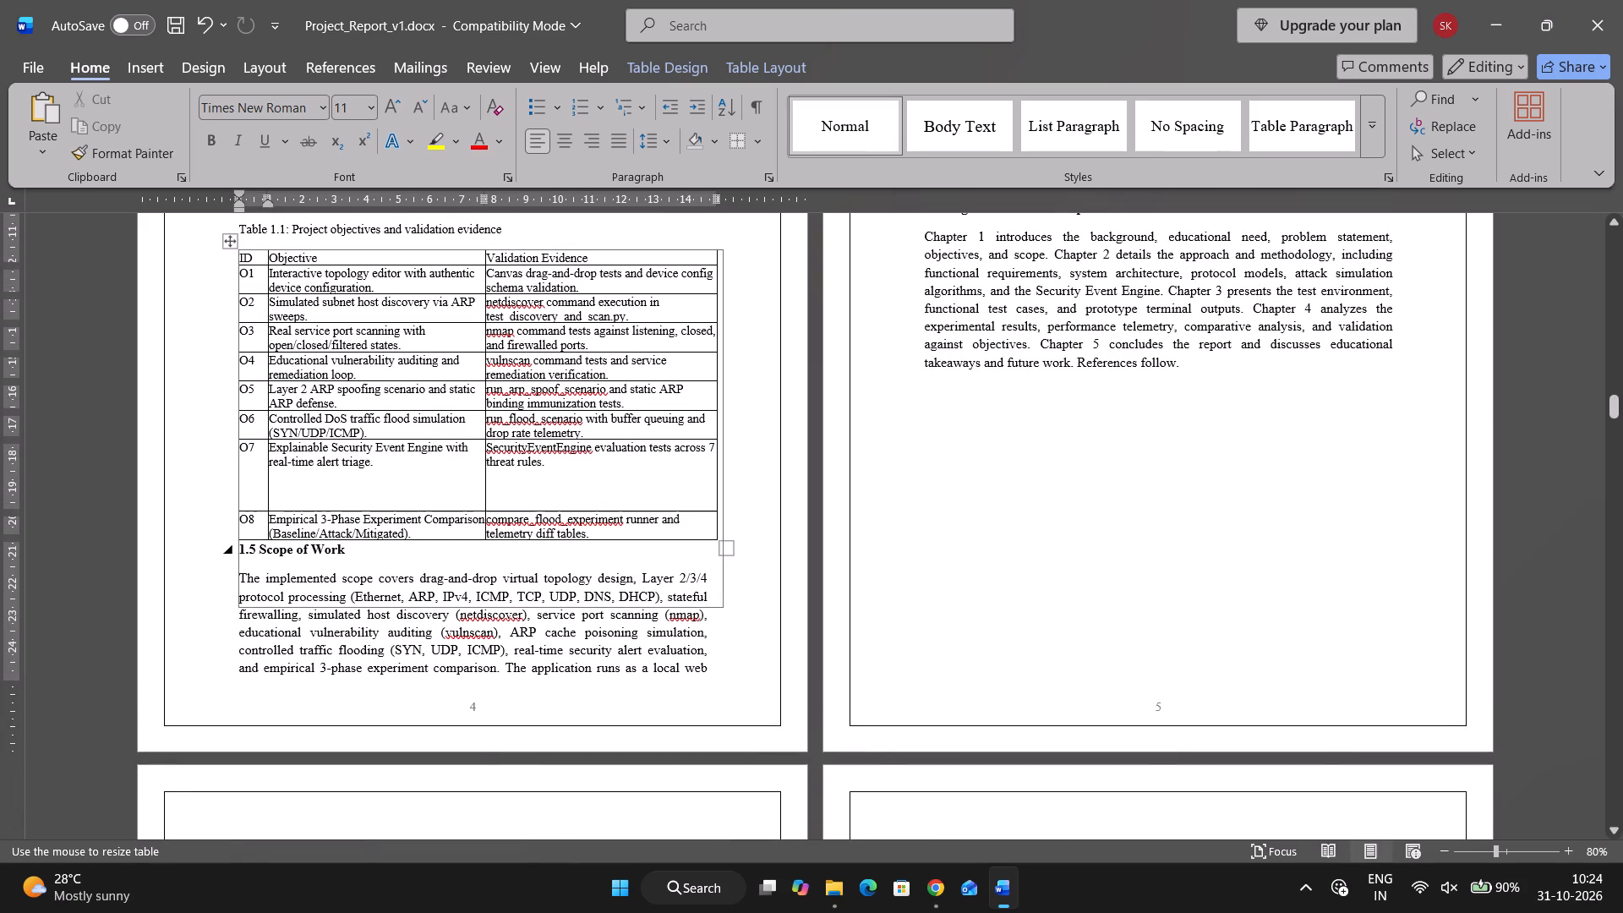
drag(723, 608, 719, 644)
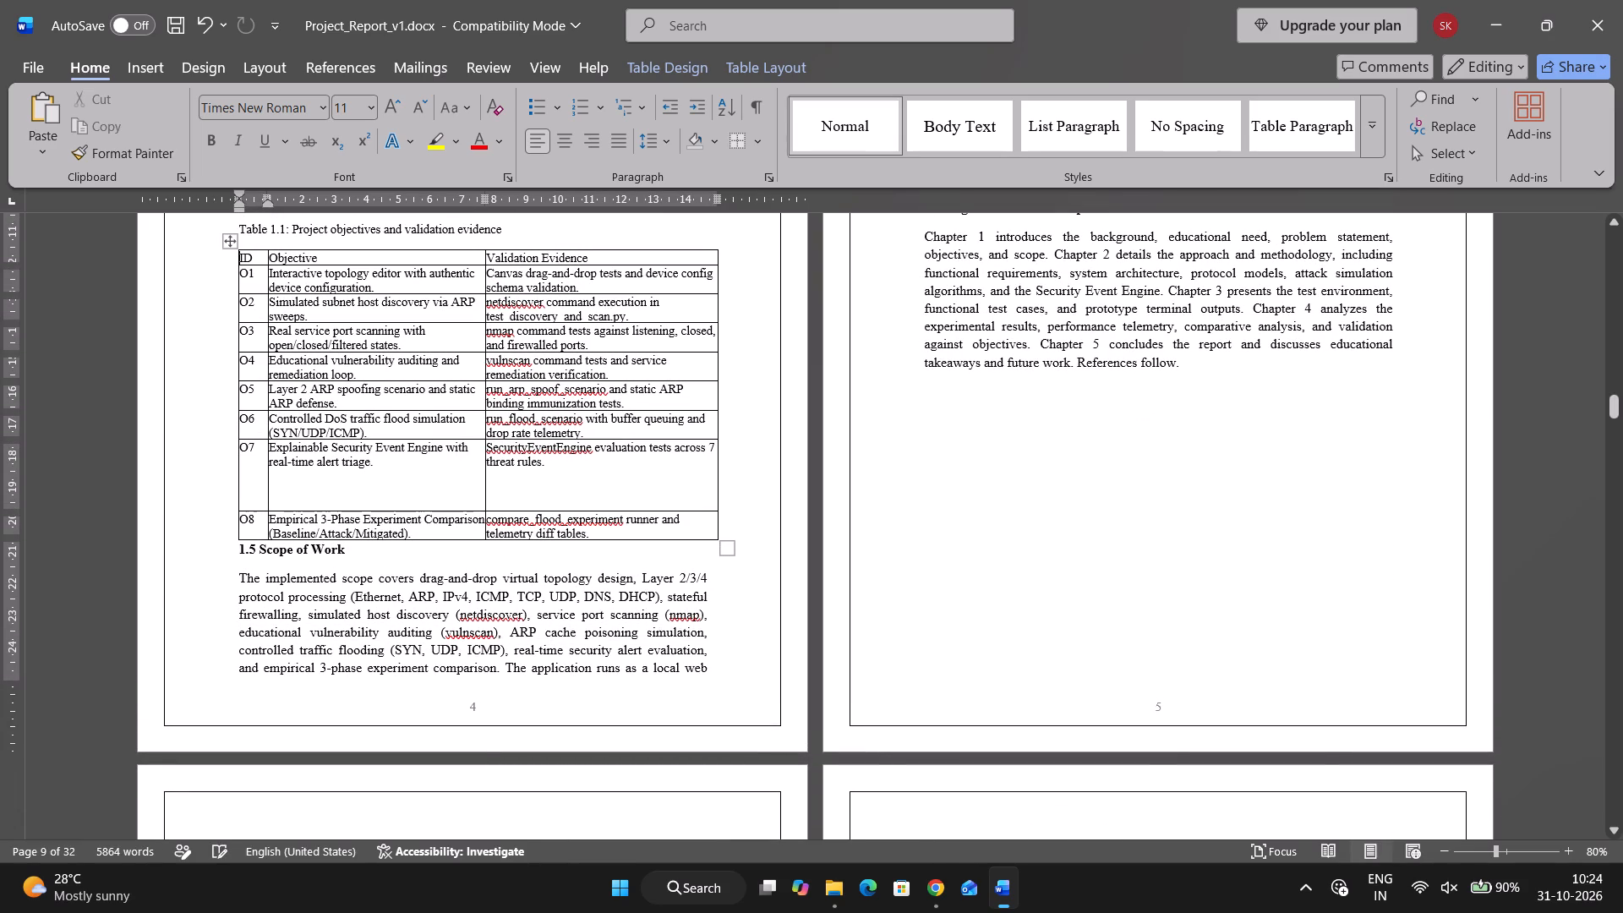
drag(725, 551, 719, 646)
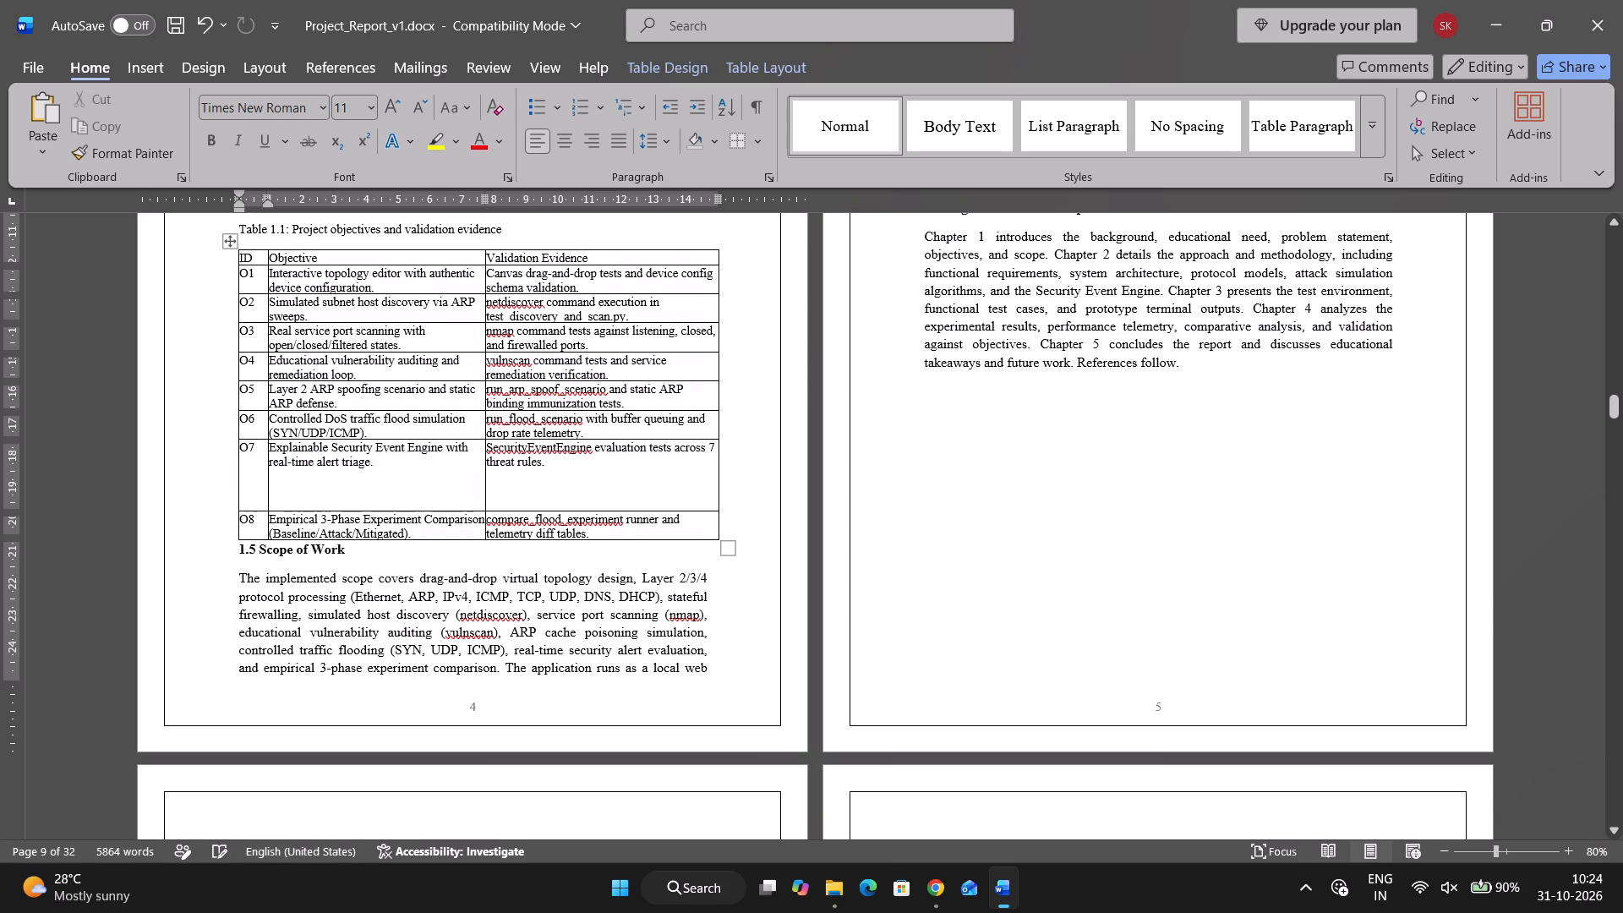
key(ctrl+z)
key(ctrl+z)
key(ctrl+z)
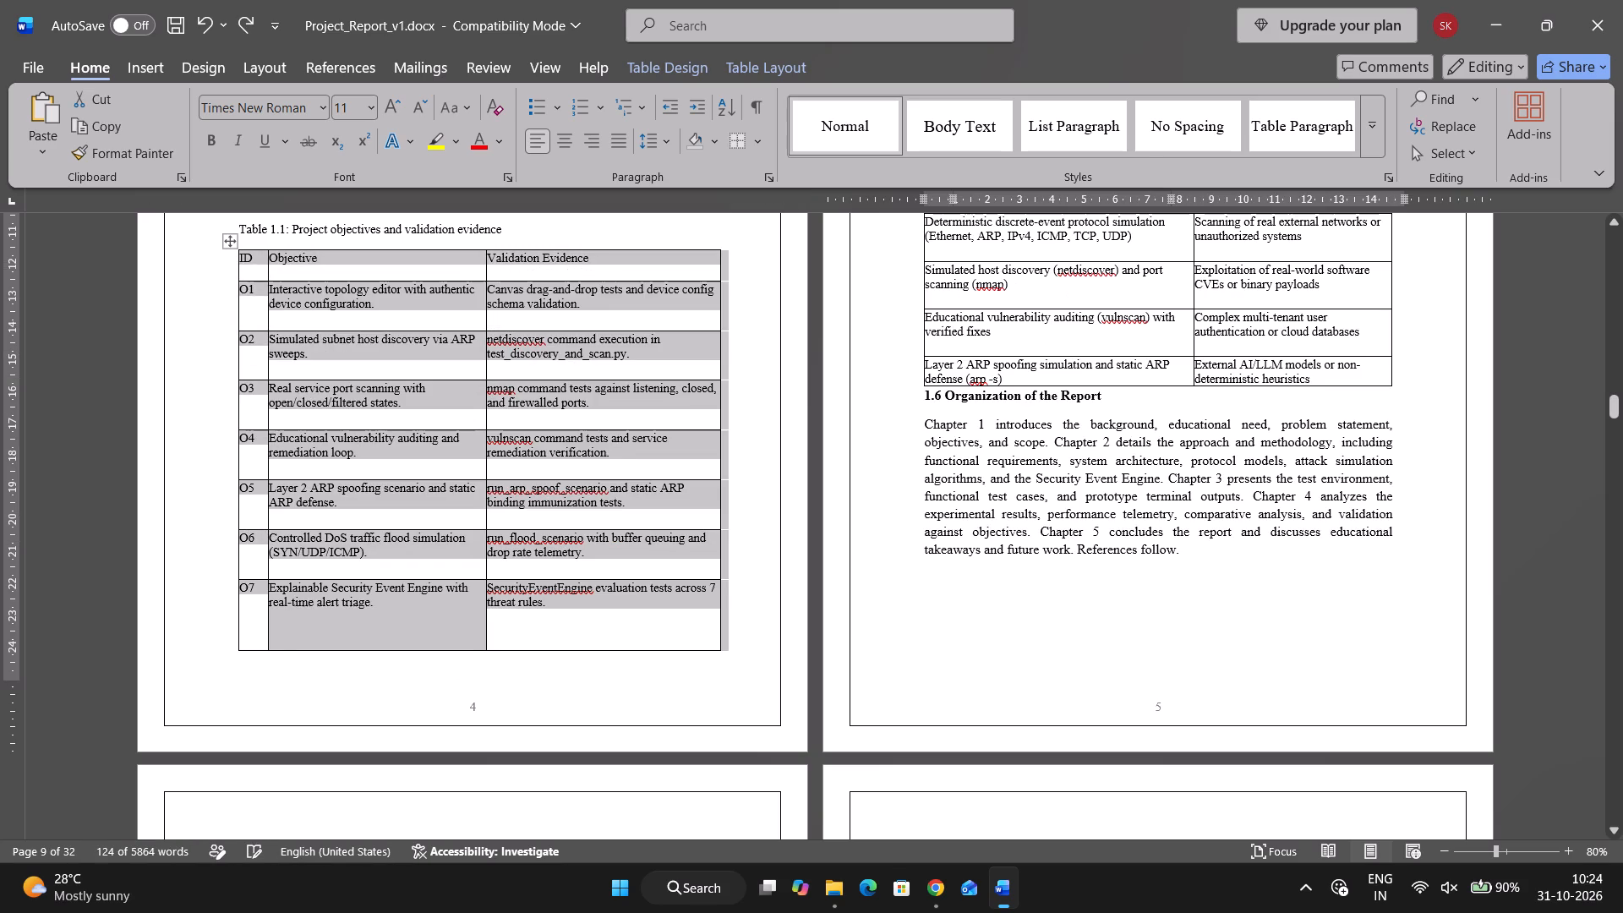
Review the page flow, tables and page numbers from Chapter 2 through Chapter 5.
scroll(719, 646, up, 1)
scroll(1554, 426, down, 5)
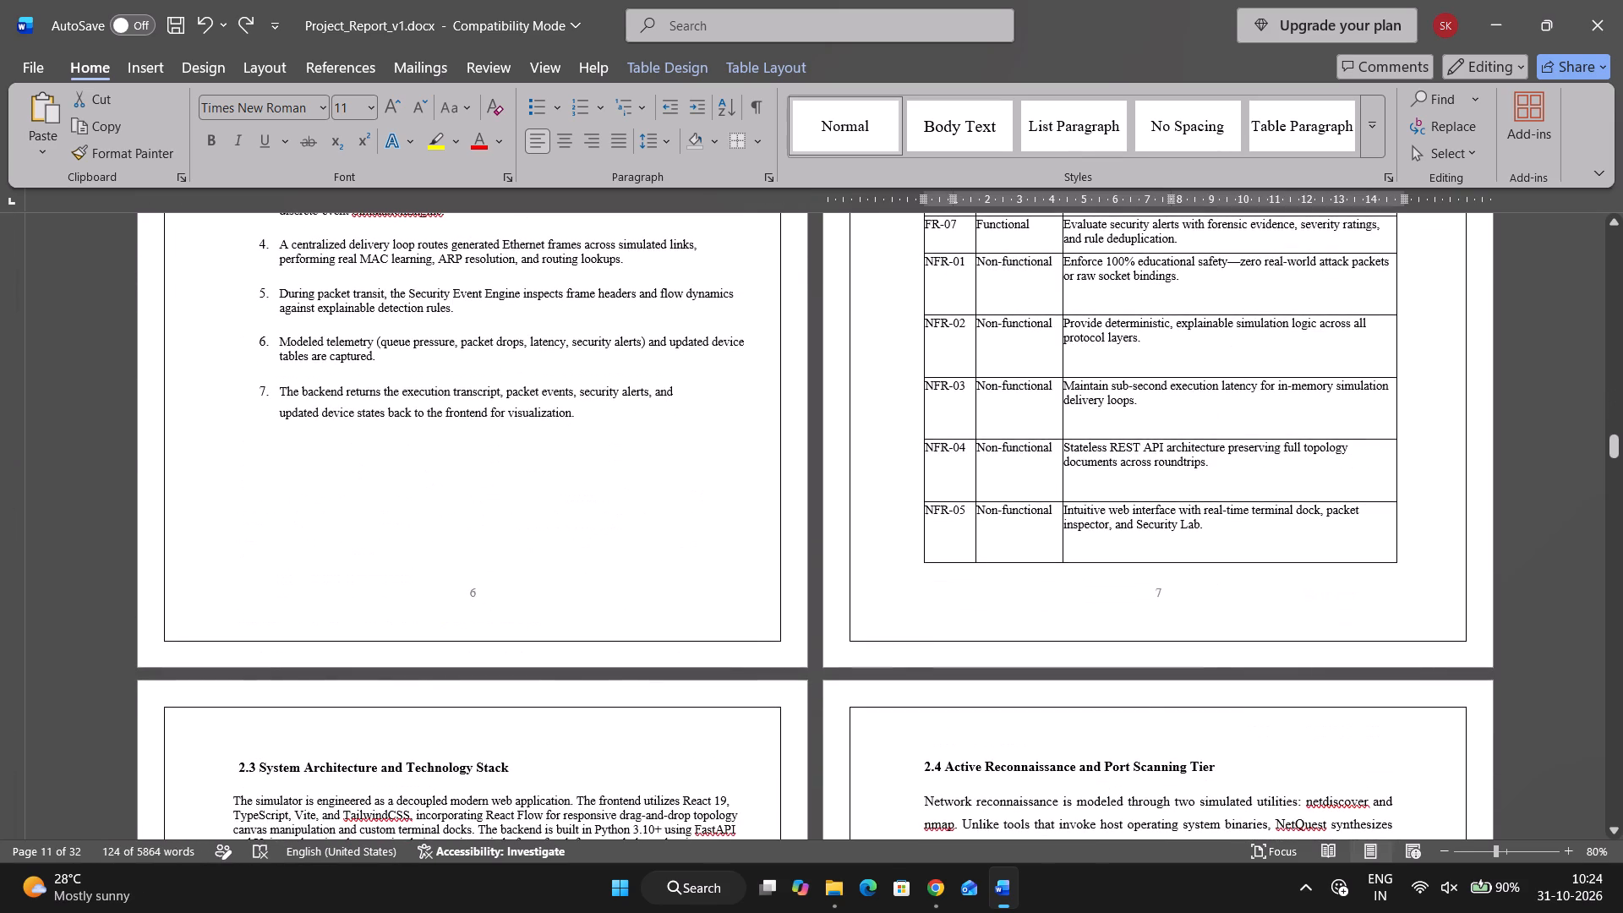
scroll(1554, 426, down, 10)
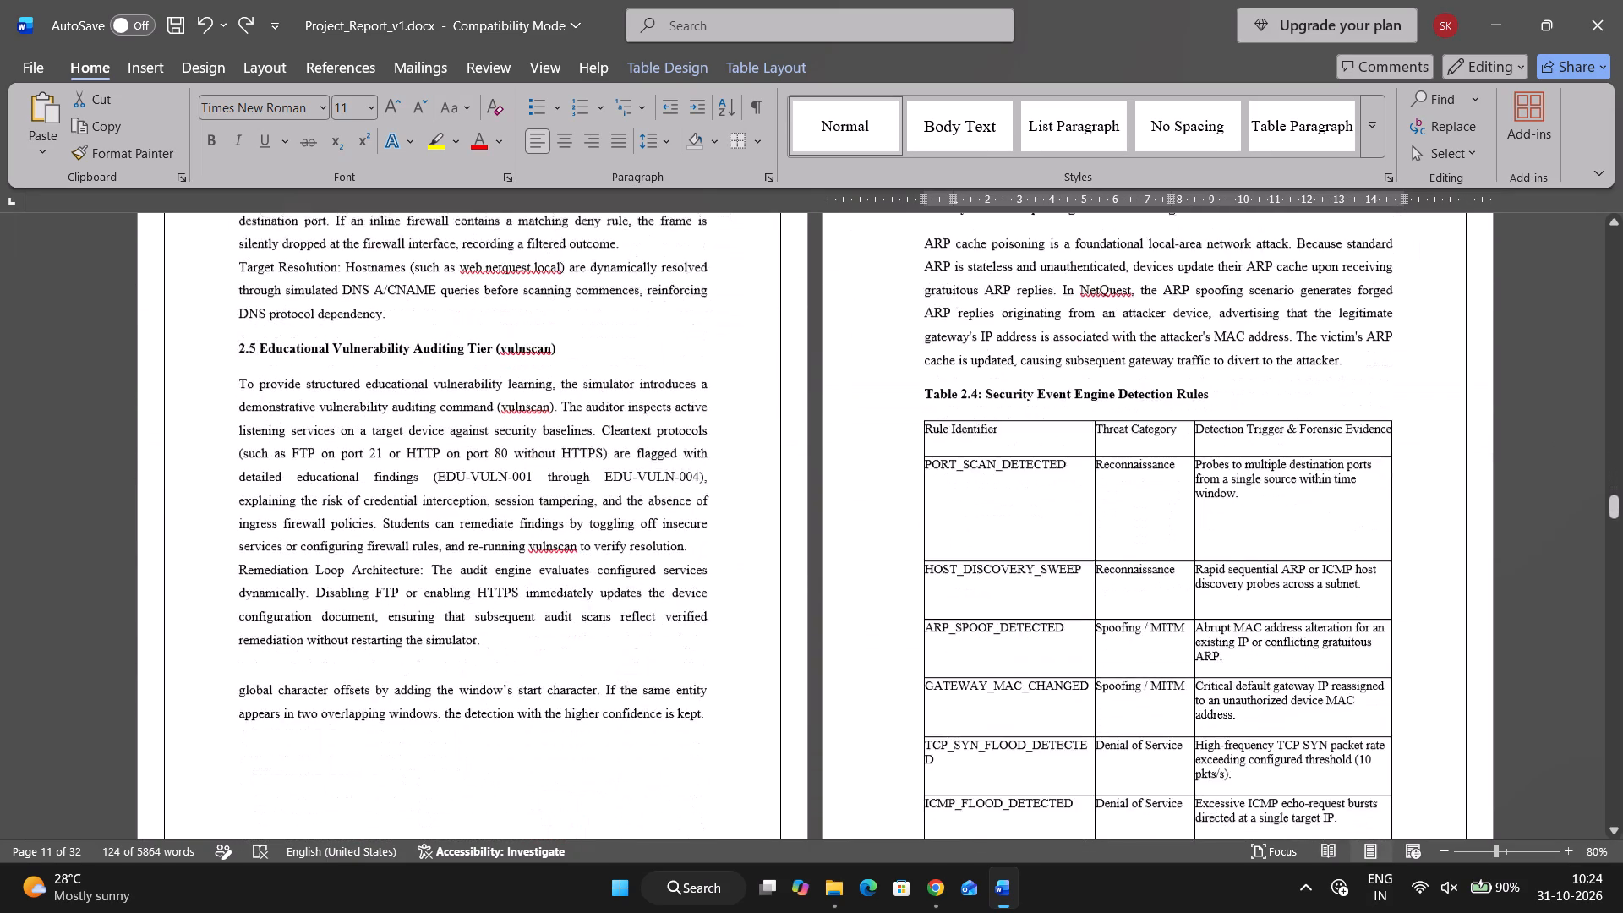
scroll(1554, 426, down, 3)
scroll(1554, 426, up, 1)
scroll(1554, 426, right, 1)
scroll(1554, 426, up, 1)
scroll(1554, 426, down, 2)
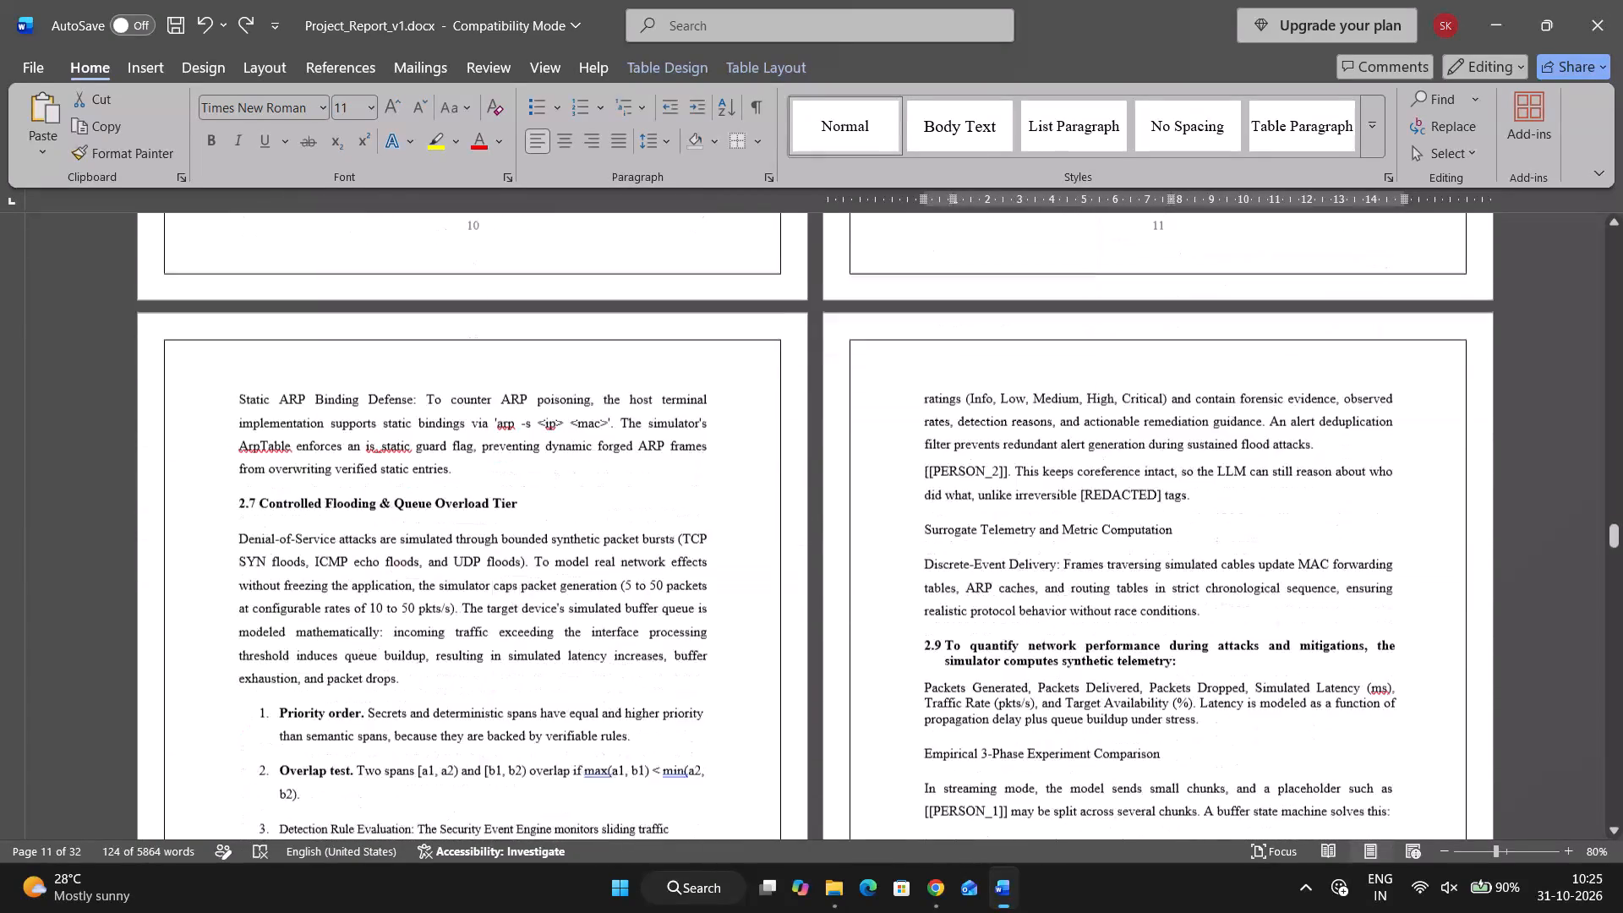
scroll(1554, 426, down, 18)
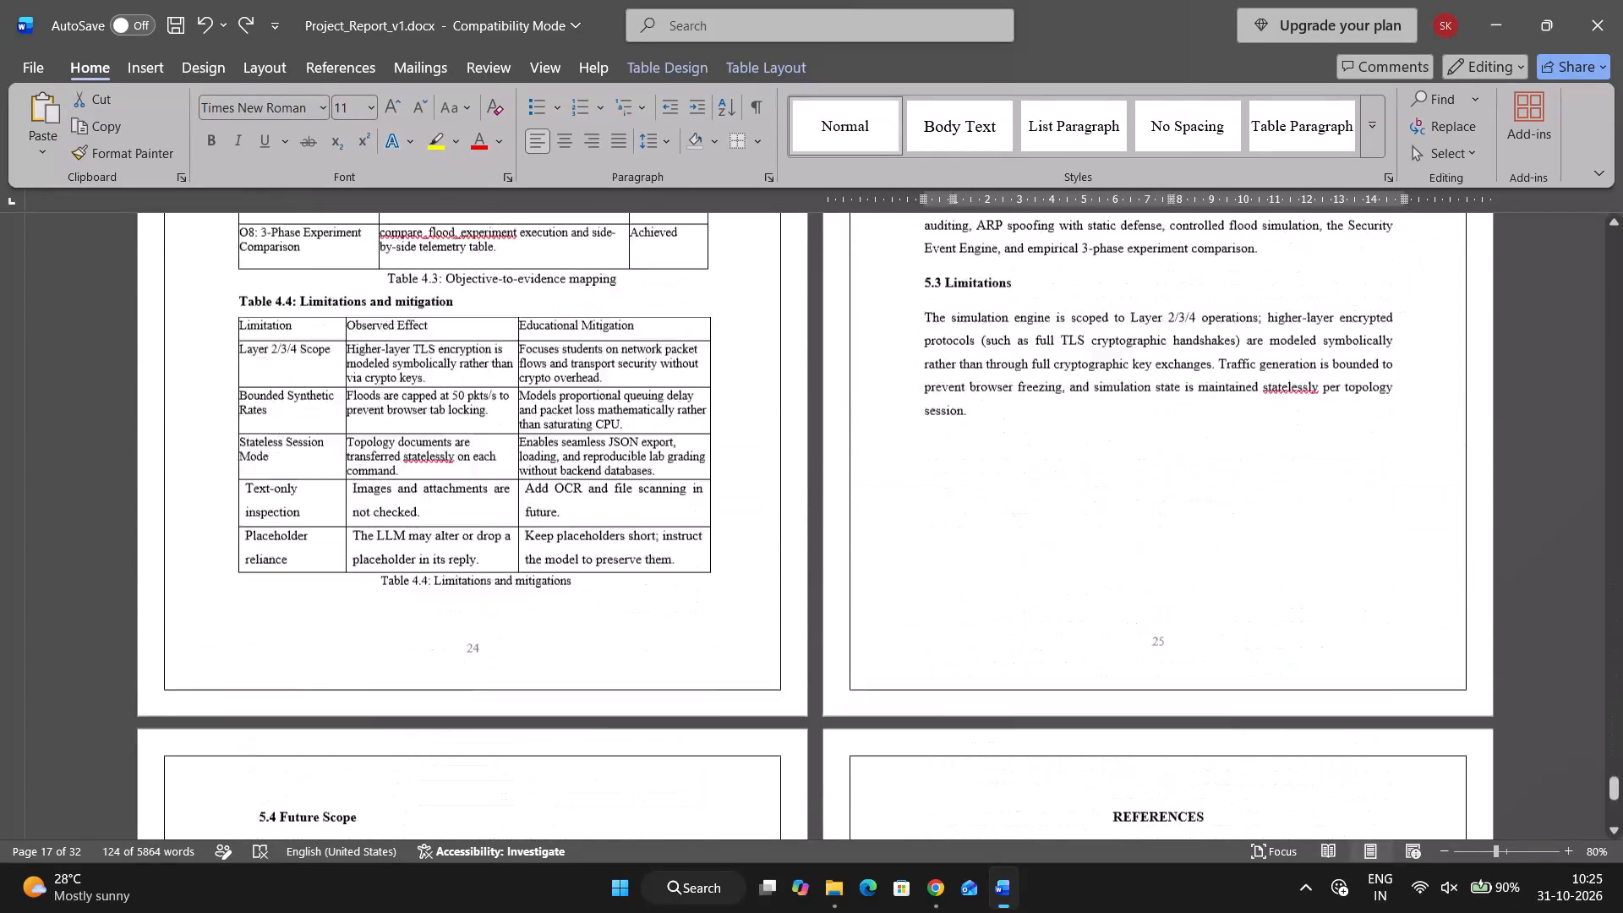
scroll(1554, 426, down, 11)
scroll(1554, 426, up, 5)
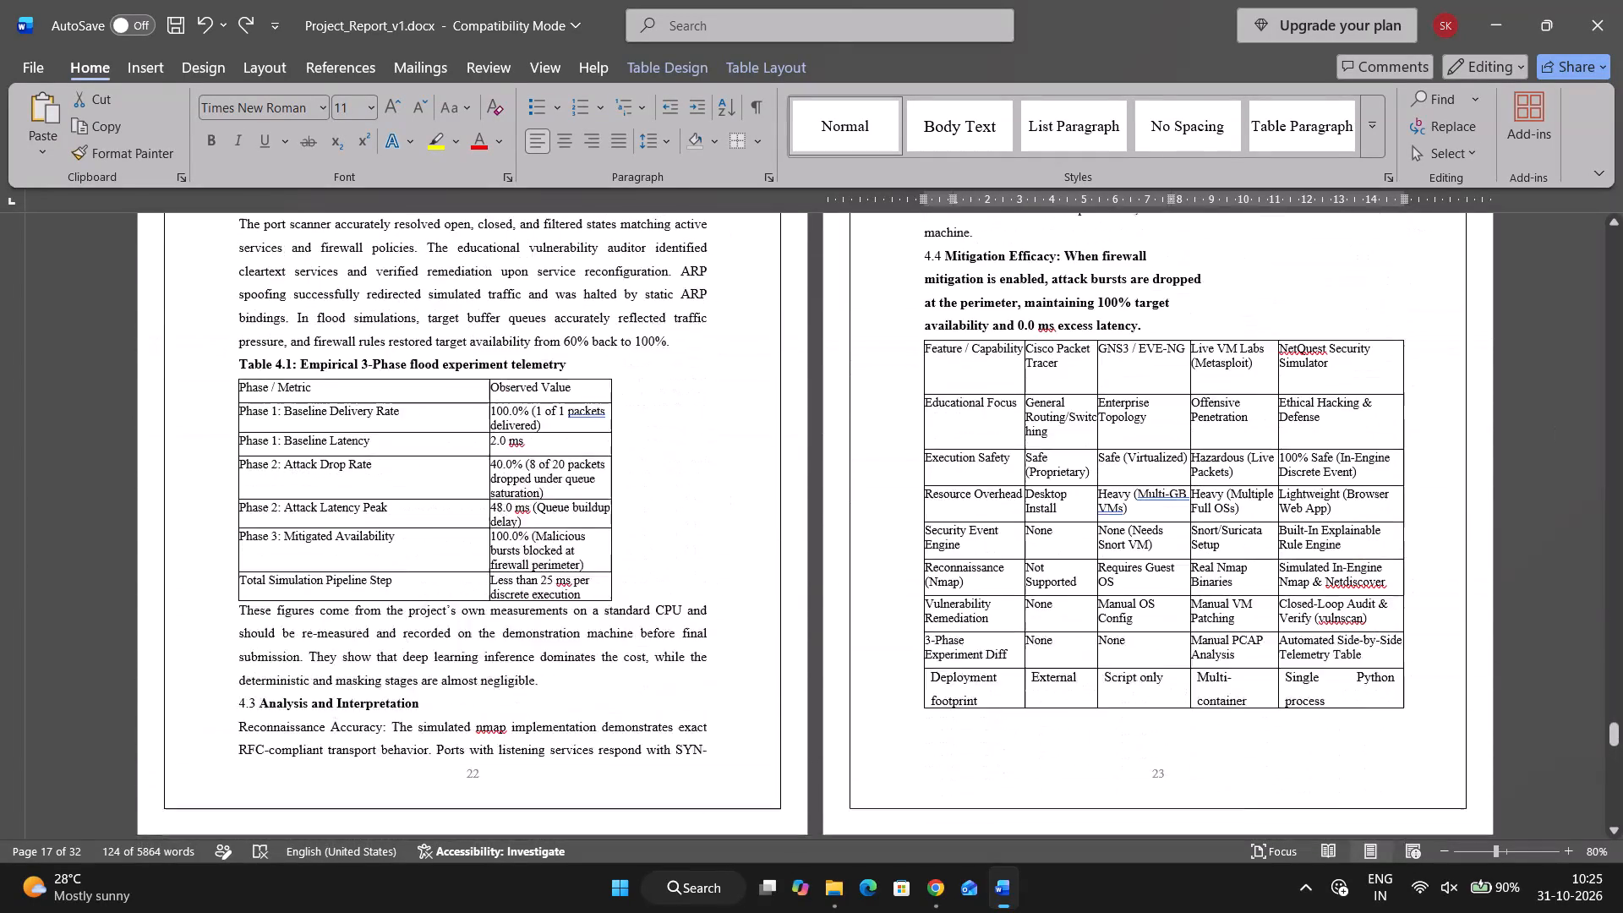
scroll(1554, 426, down, 2)
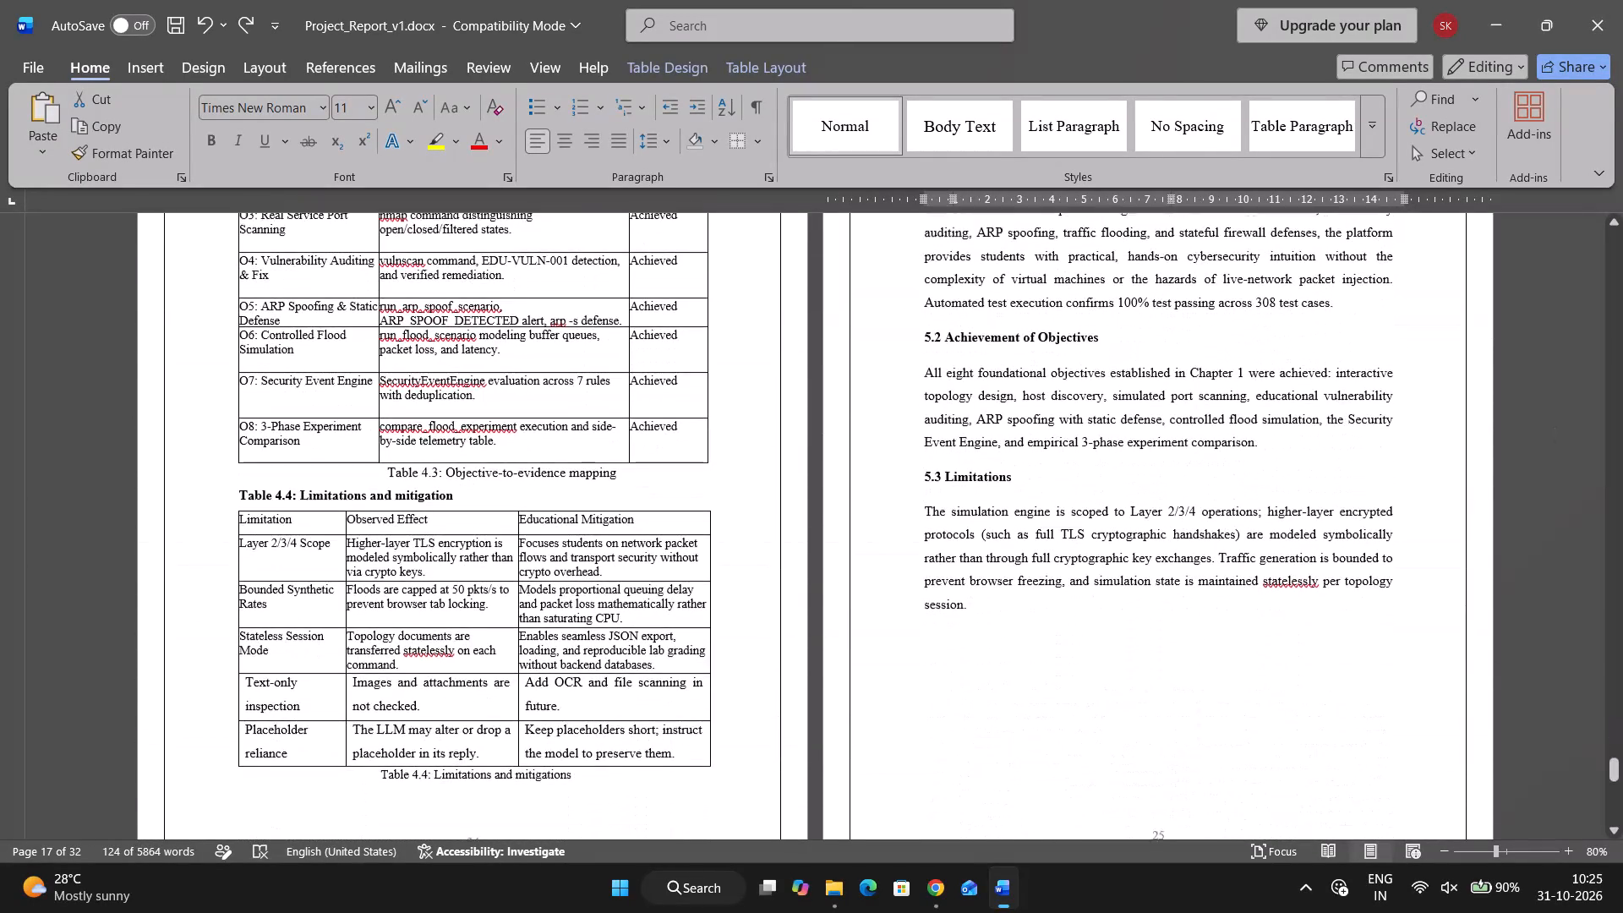
scroll(1554, 426, down, 2)
Examine the Chapter 3 test-case table pages and the End-to-End Walkthrough page for layout and spacing.
scroll(1554, 426, up, 13)
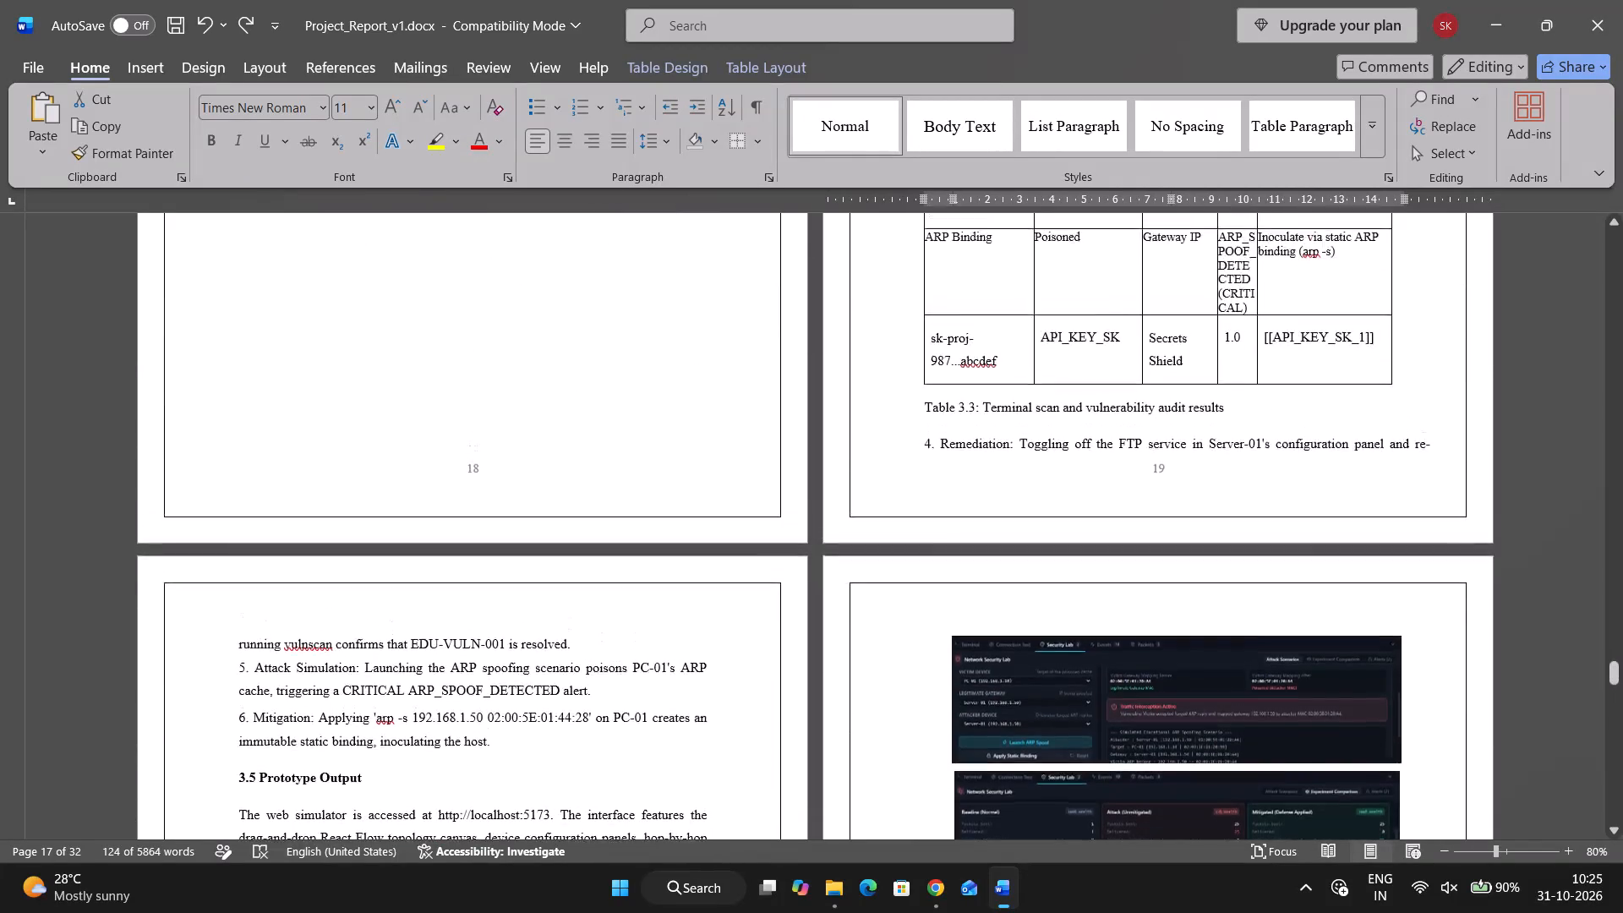
scroll(1554, 426, up, 2)
scroll(1554, 426, right, 2)
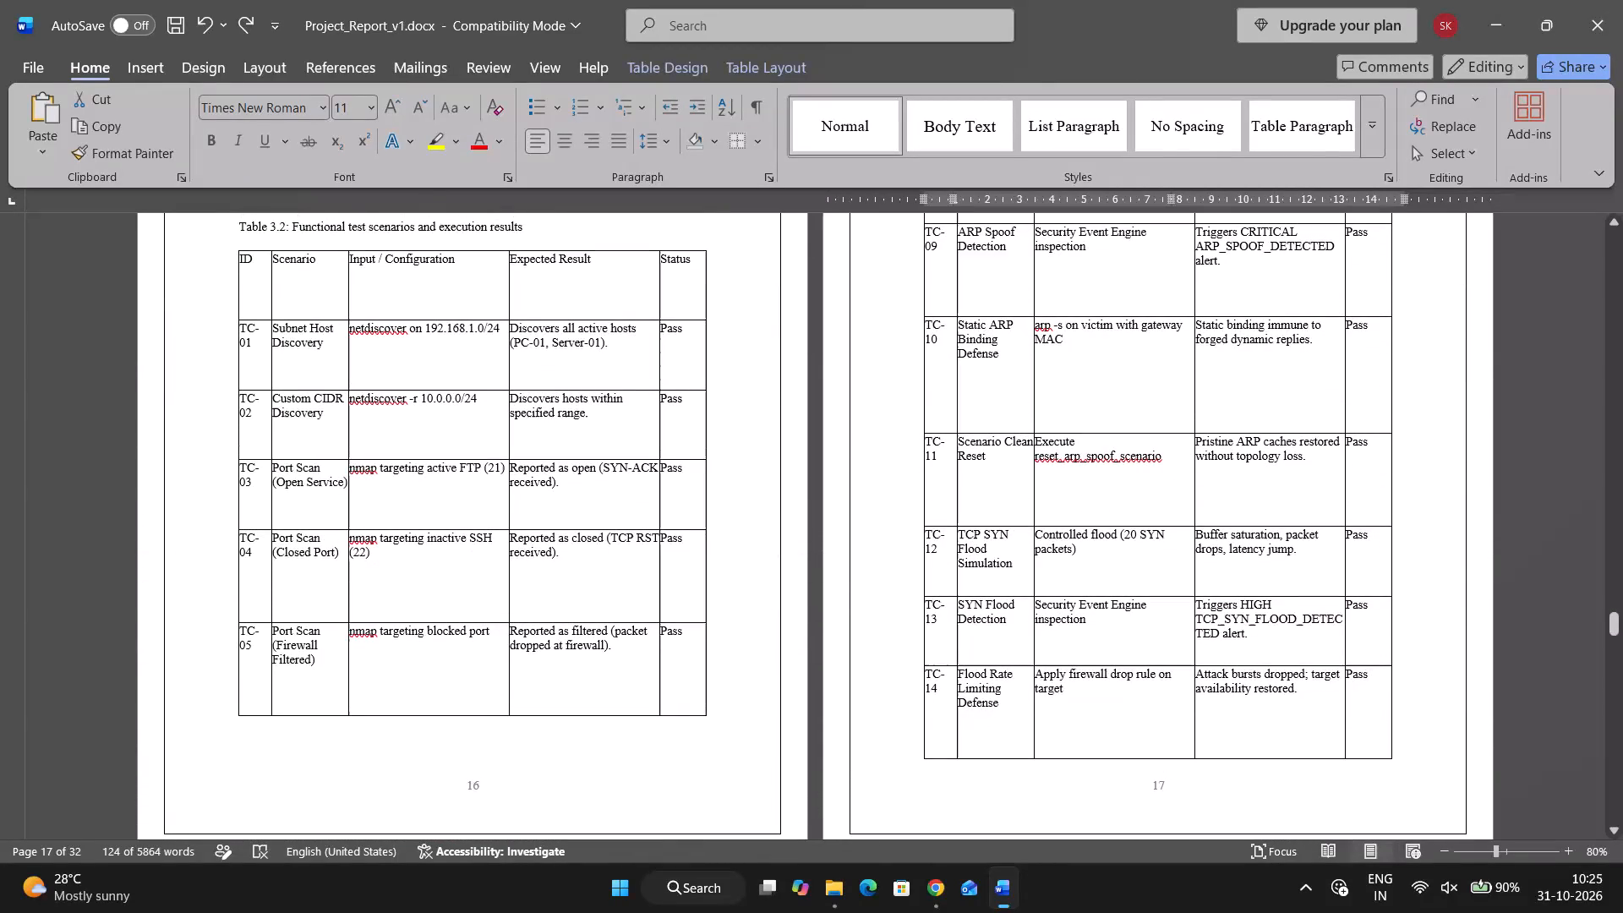
scroll(1554, 426, right, 2)
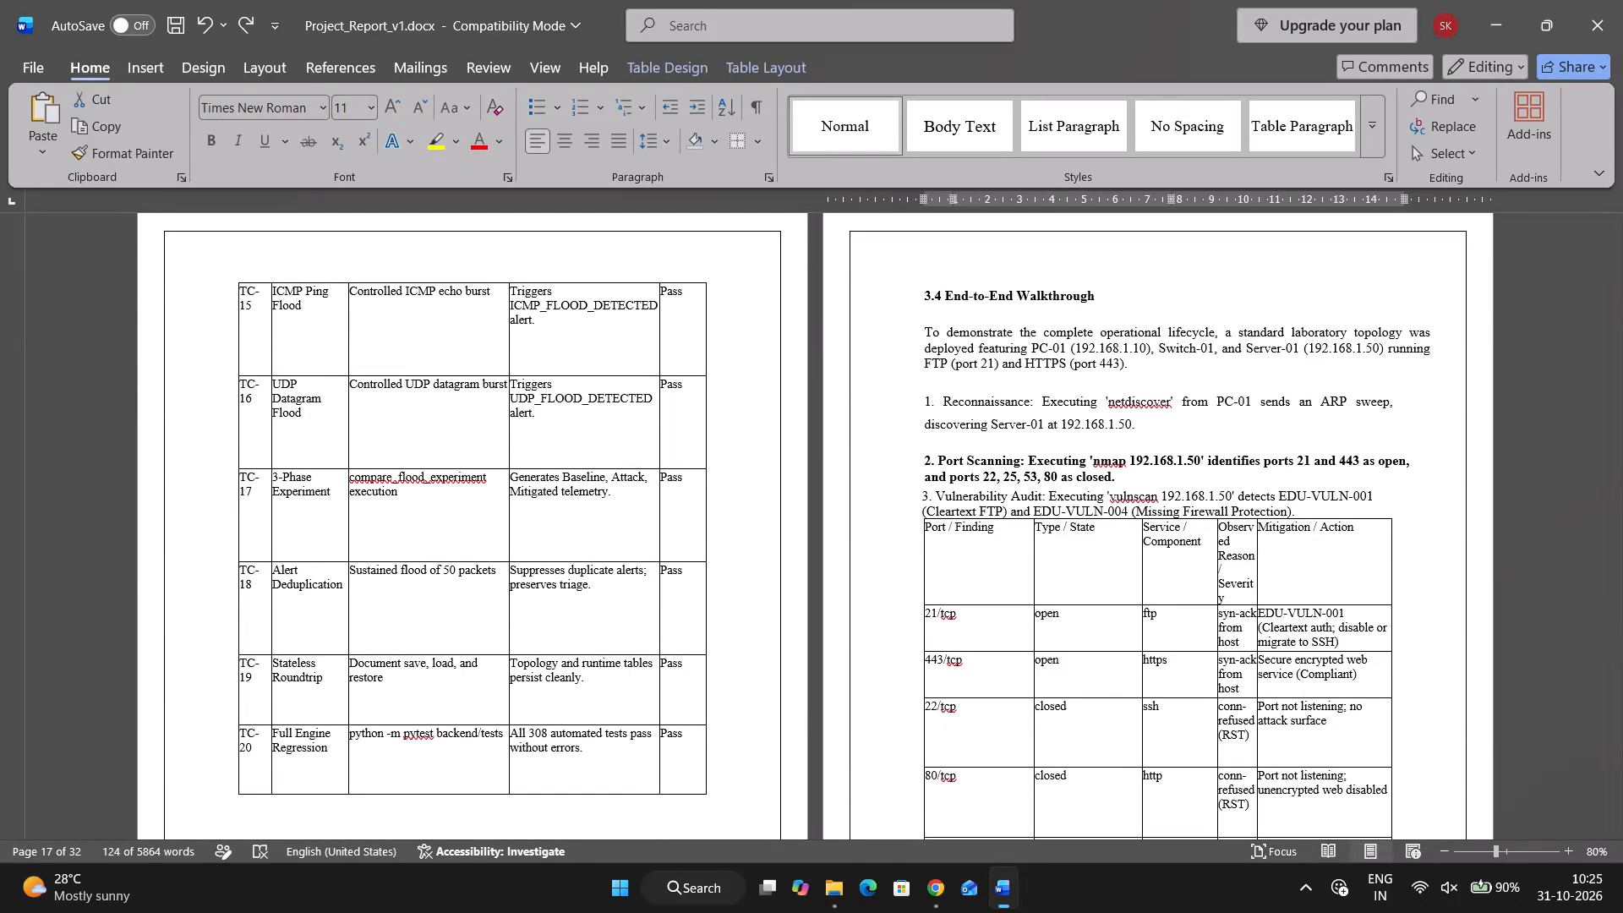
scroll(1554, 426, up, 5)
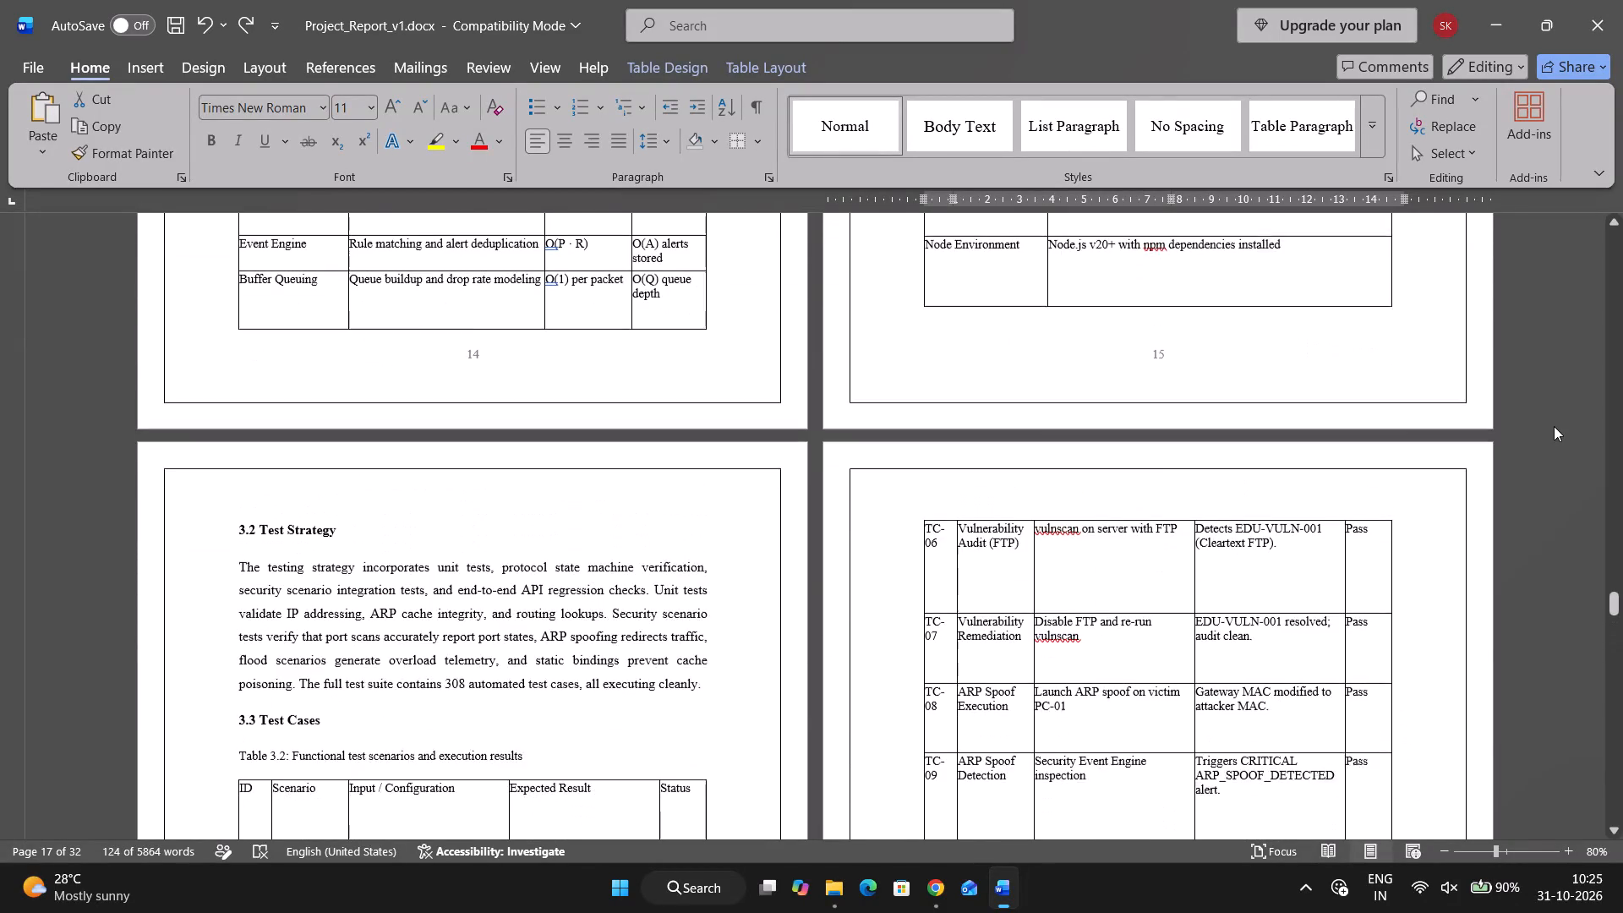
scroll(1554, 426, down, 7)
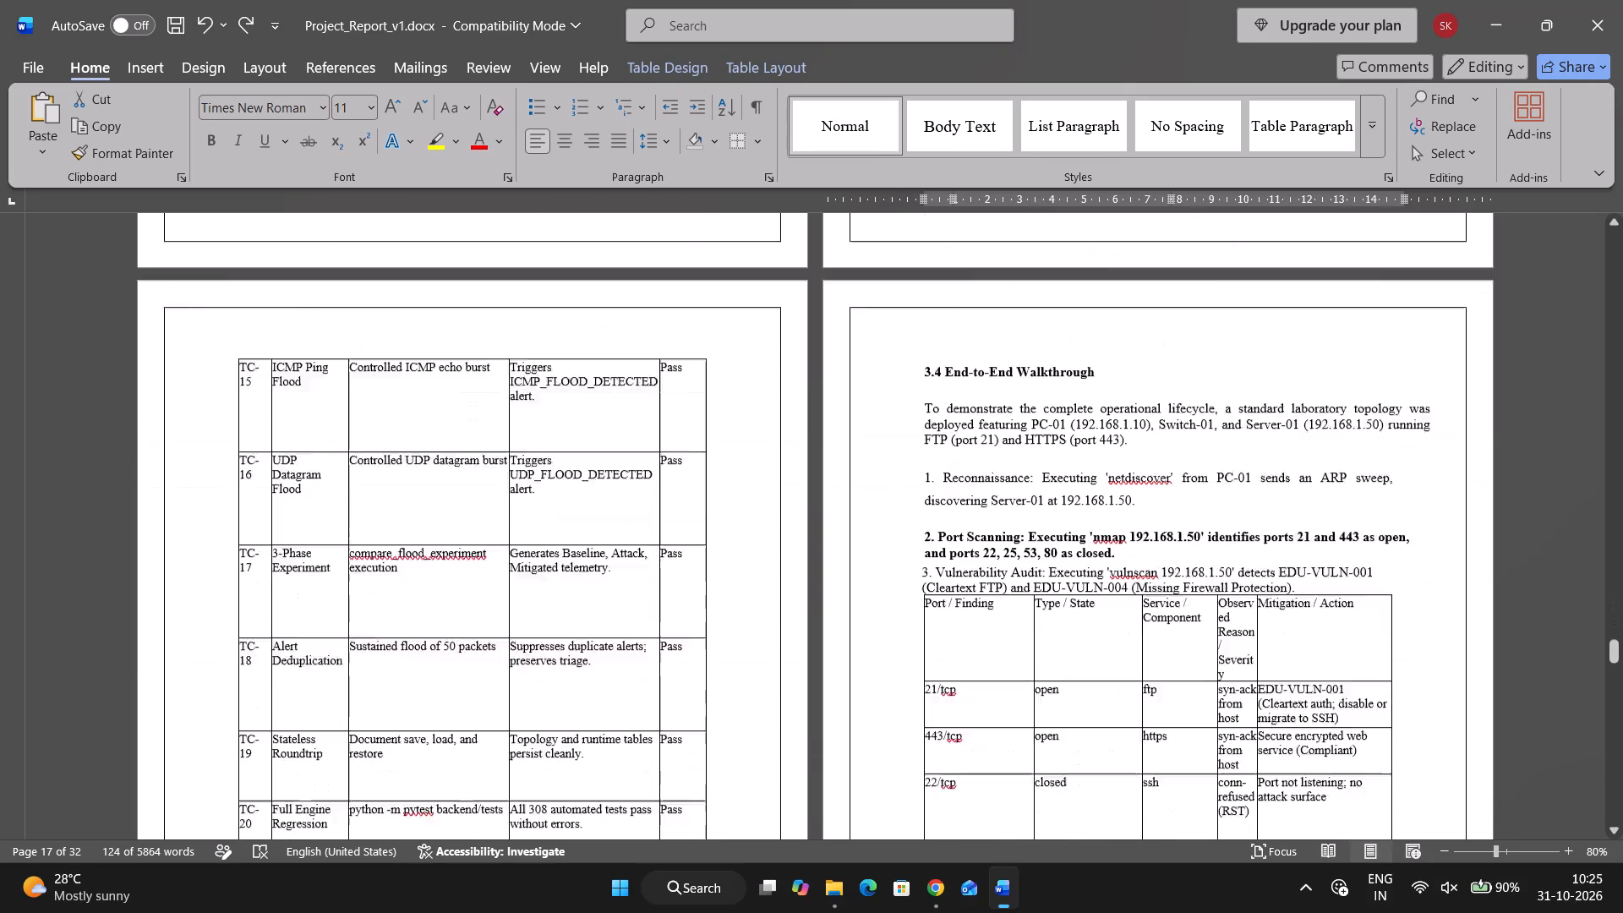
scroll(1554, 426, up, 1)
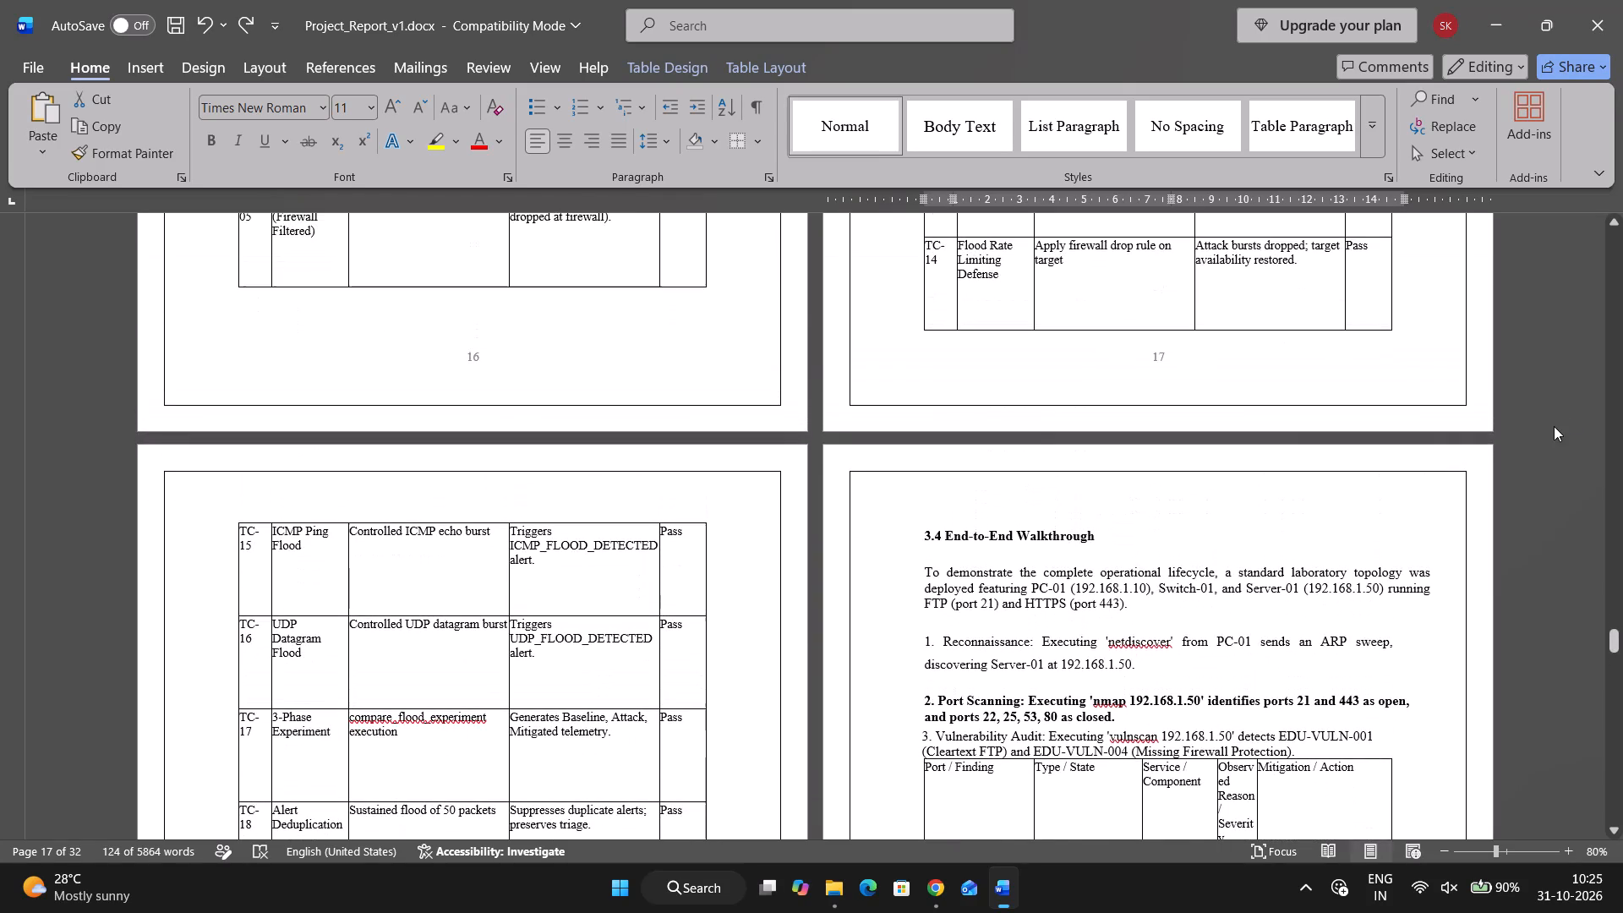
scroll(1554, 426, up, 8)
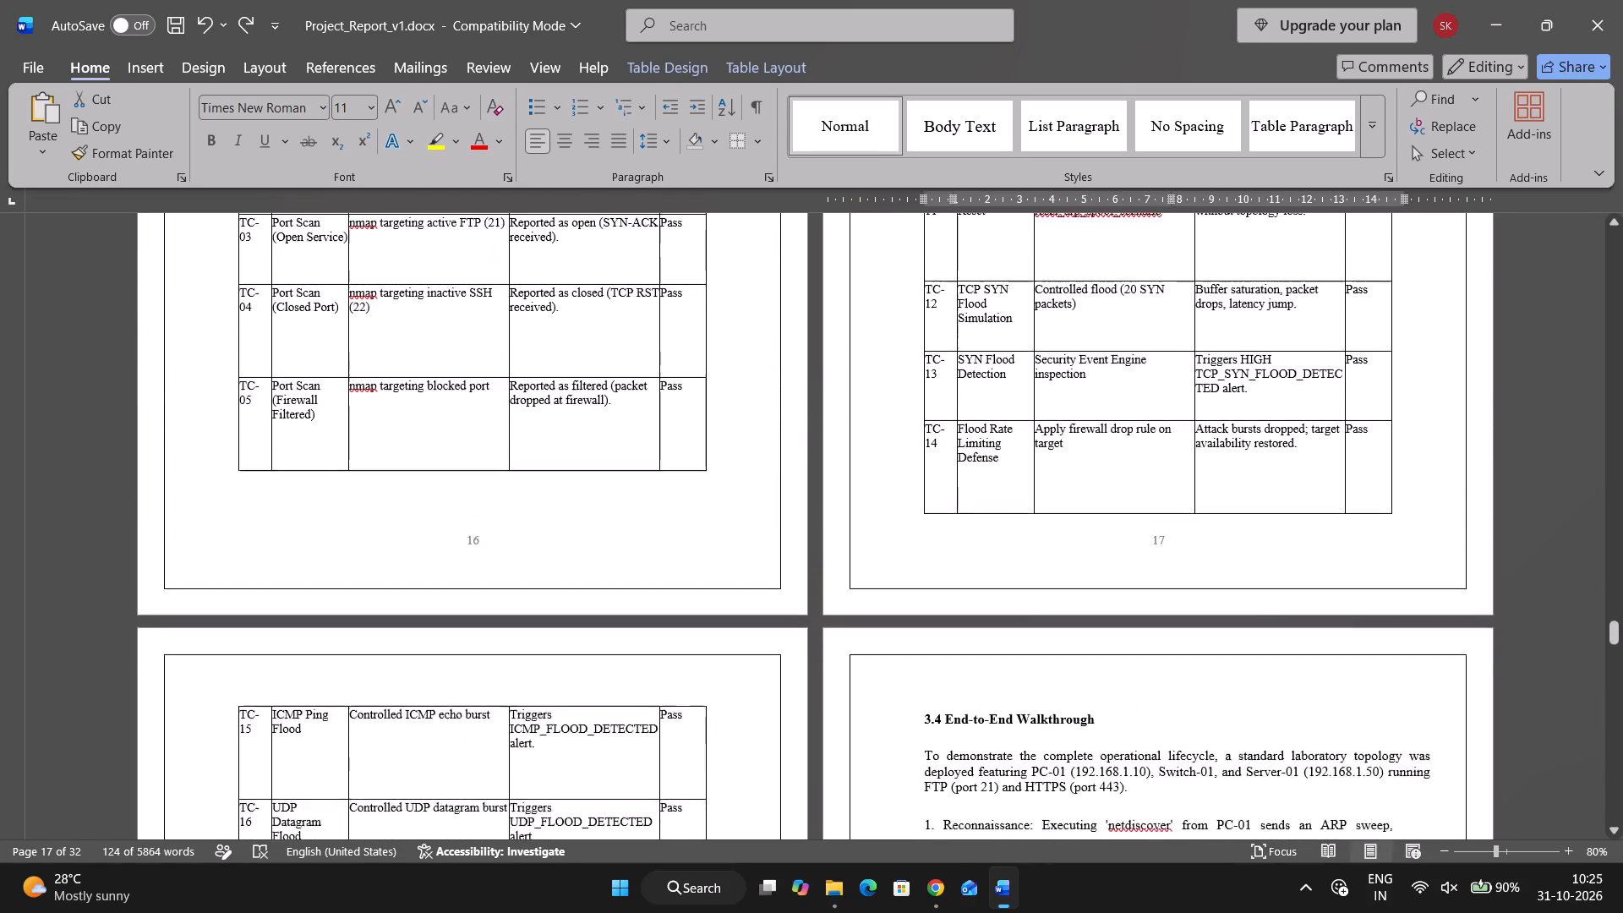
Check the List of Tables and the opening Chapter 1 pages.
scroll(1554, 426, up, 5)
scroll(1554, 426, up, 20)
scroll(1554, 426, up, 20)
scroll(1554, 426, up, 20)
scroll(1554, 426, down, 14)
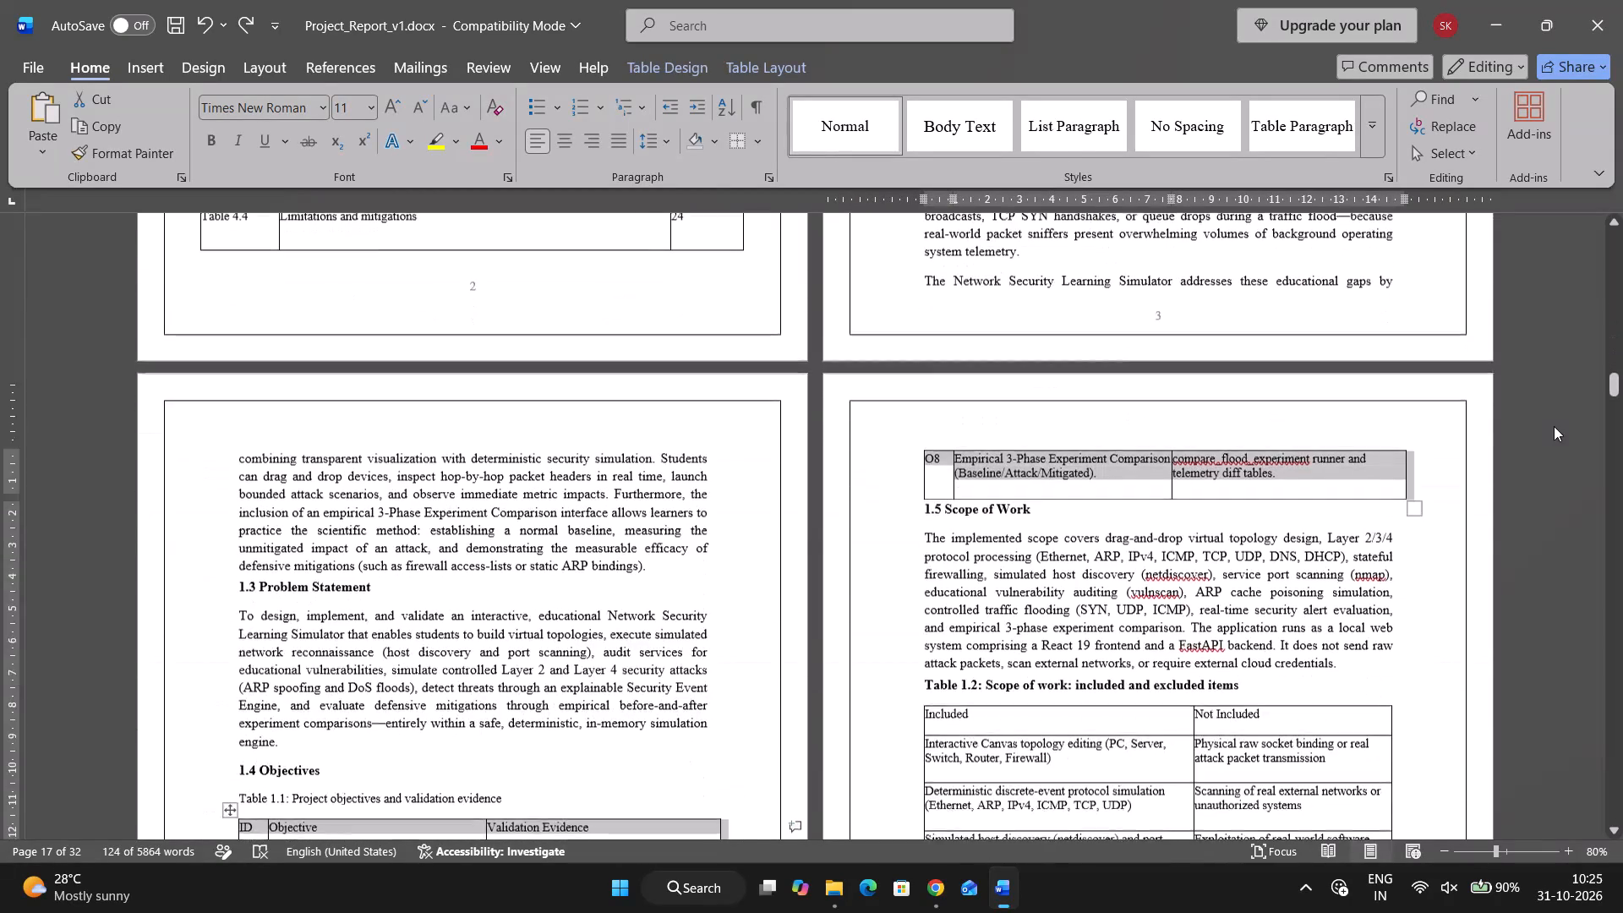
scroll(1554, 426, up, 3)
scroll(1554, 426, right, 1)
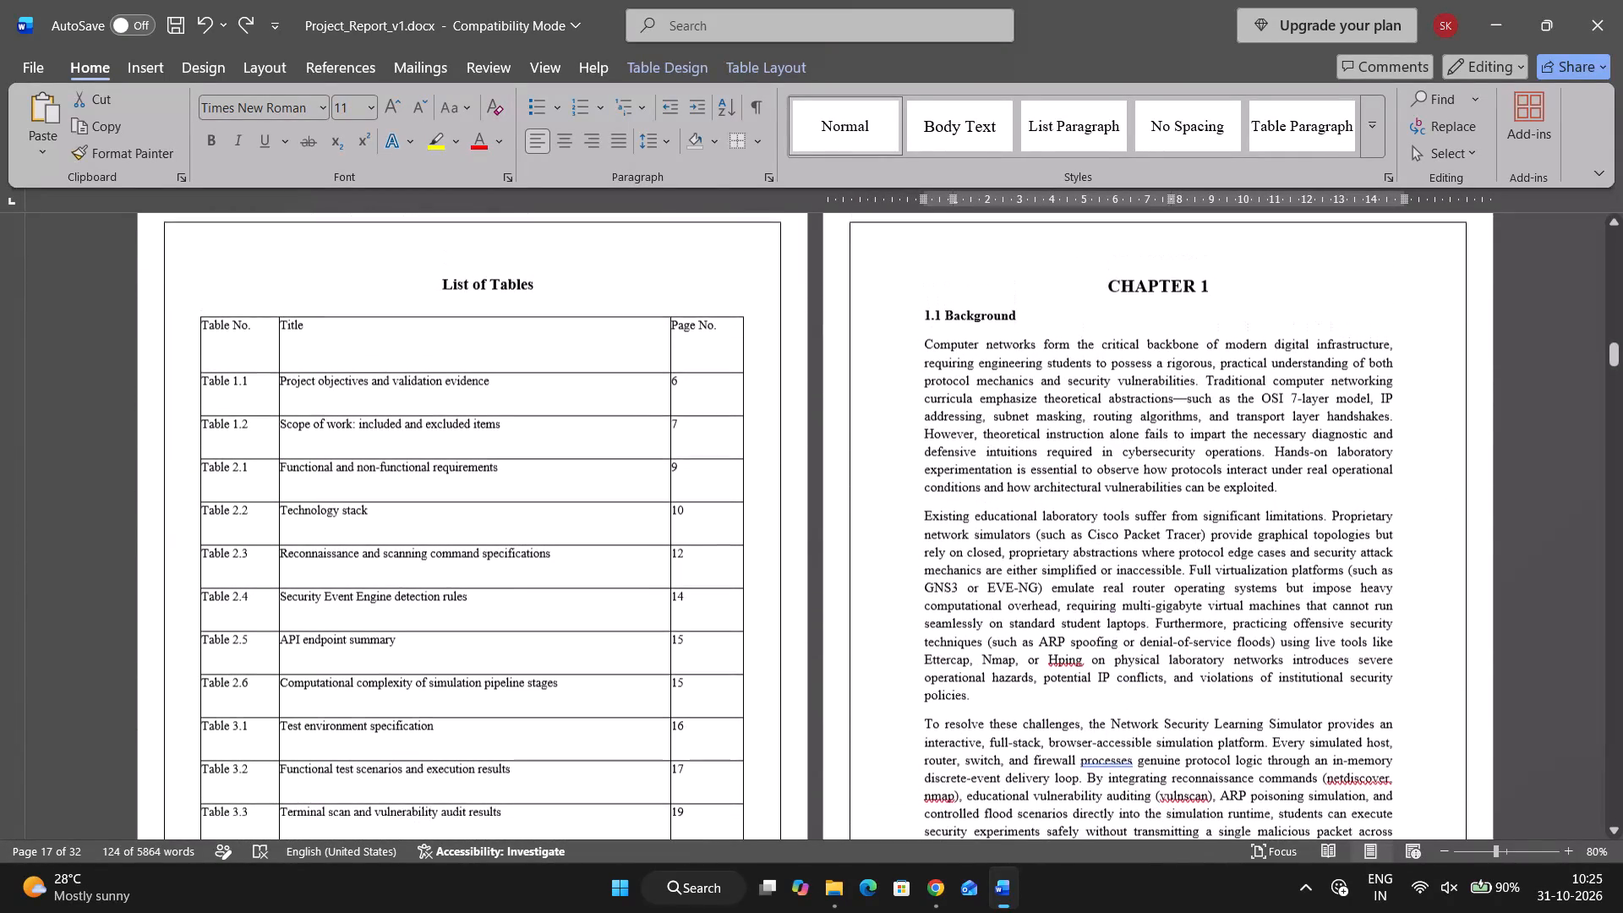
scroll(1554, 426, right, 2)
Delete the entire project objectives and validation evidence table (Table 1.1), including its O8 row on page 5.
scroll(1554, 426, down, 1)
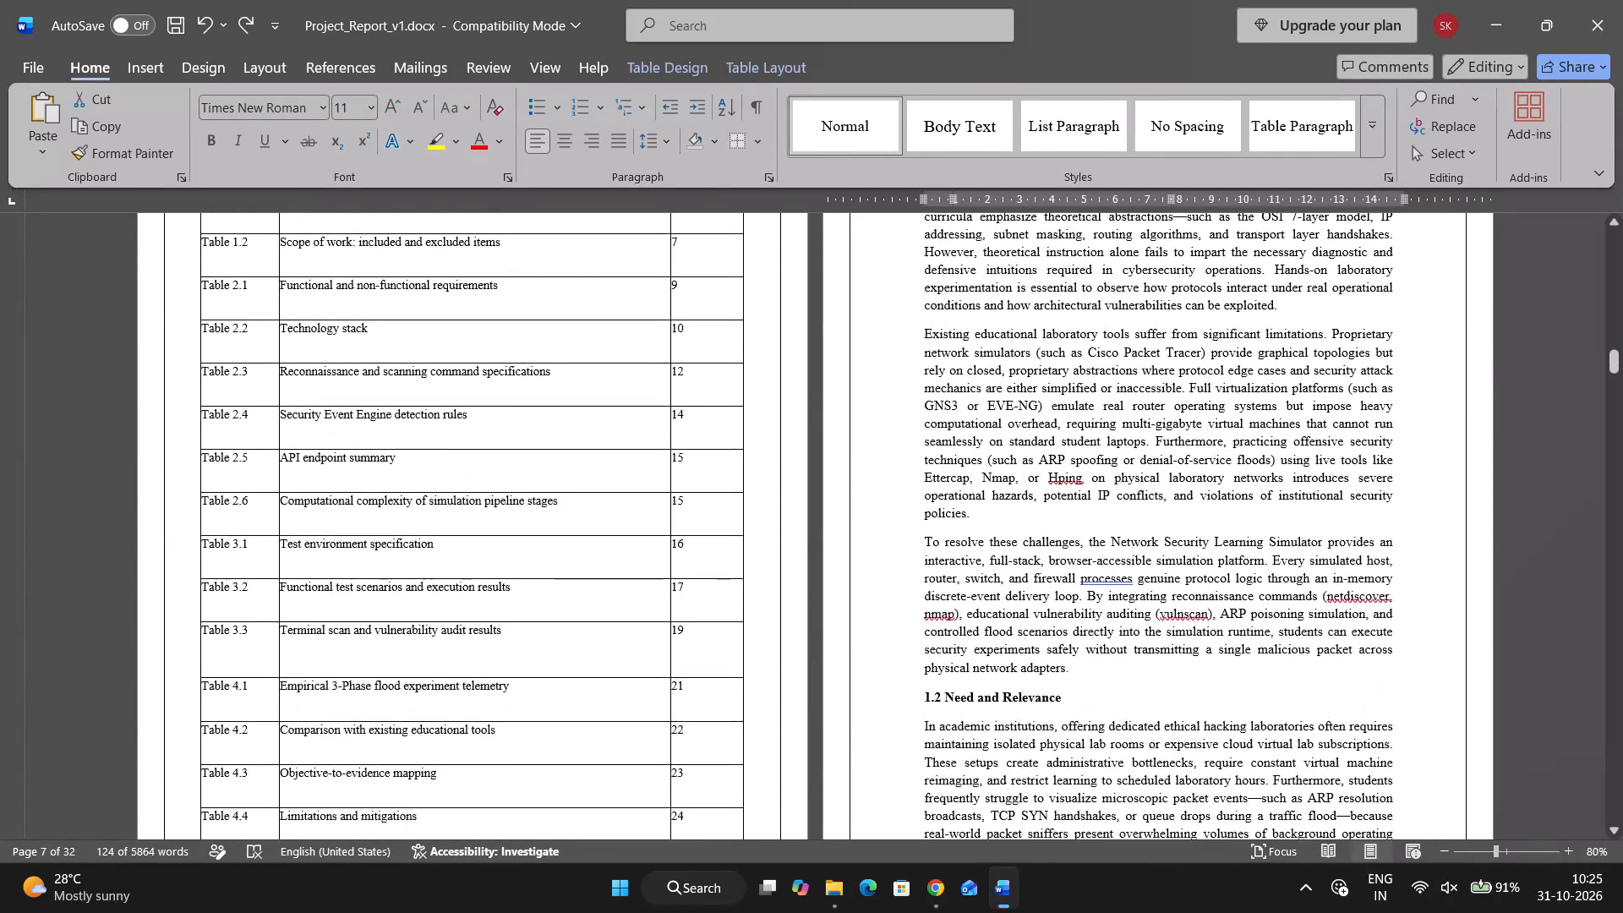
scroll(1554, 426, down, 1)
scroll(1554, 426, right, 1)
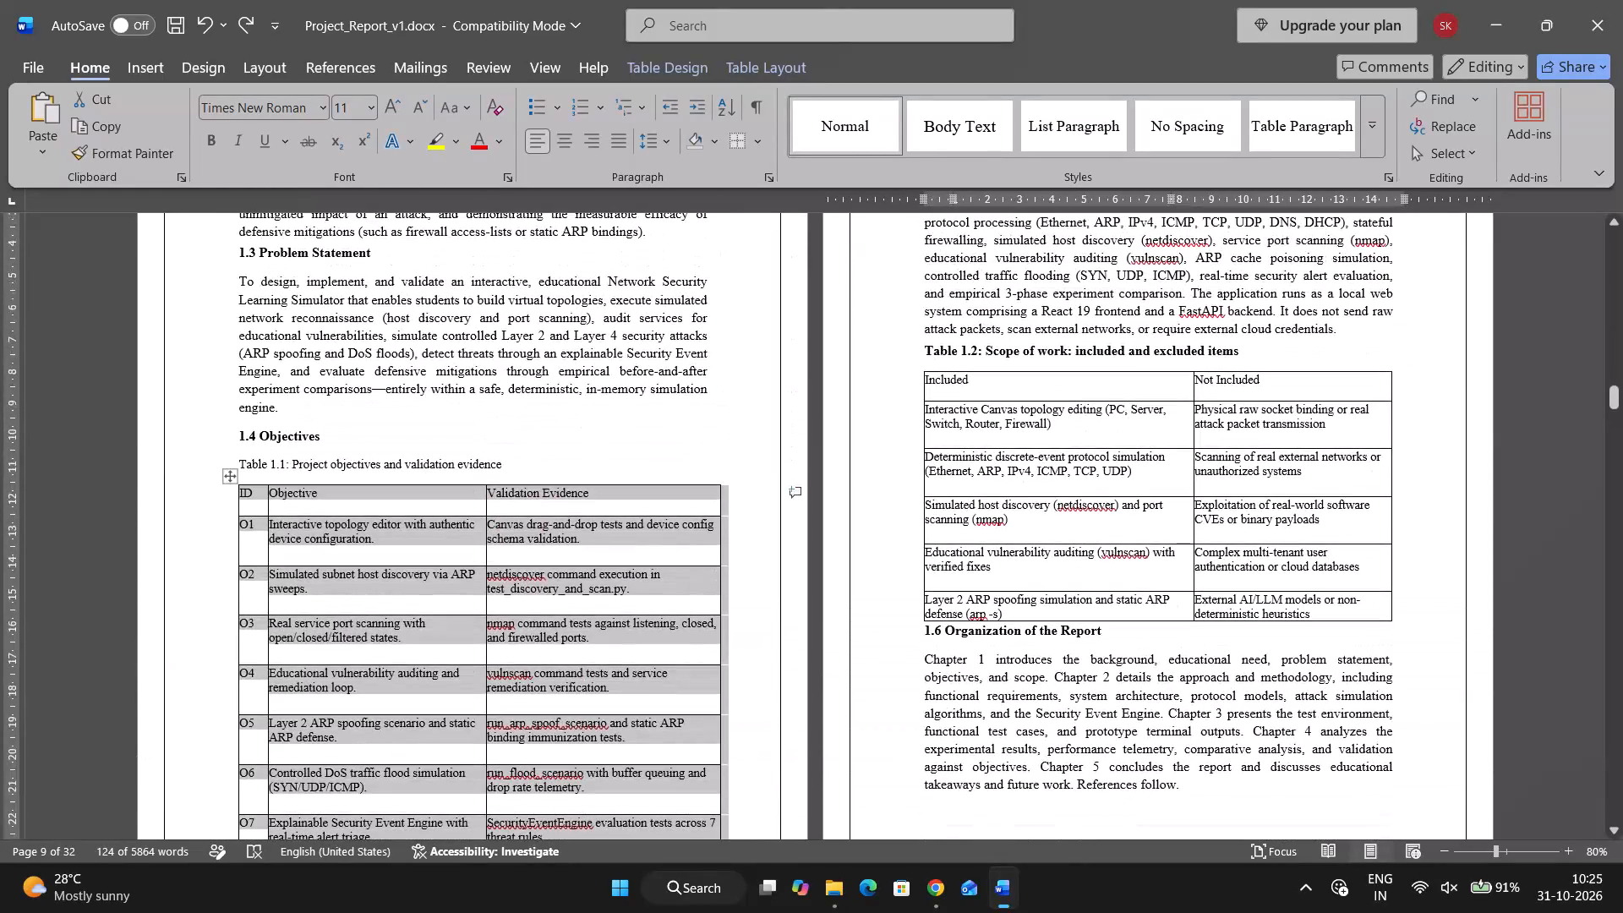
scroll(1554, 426, right, 1)
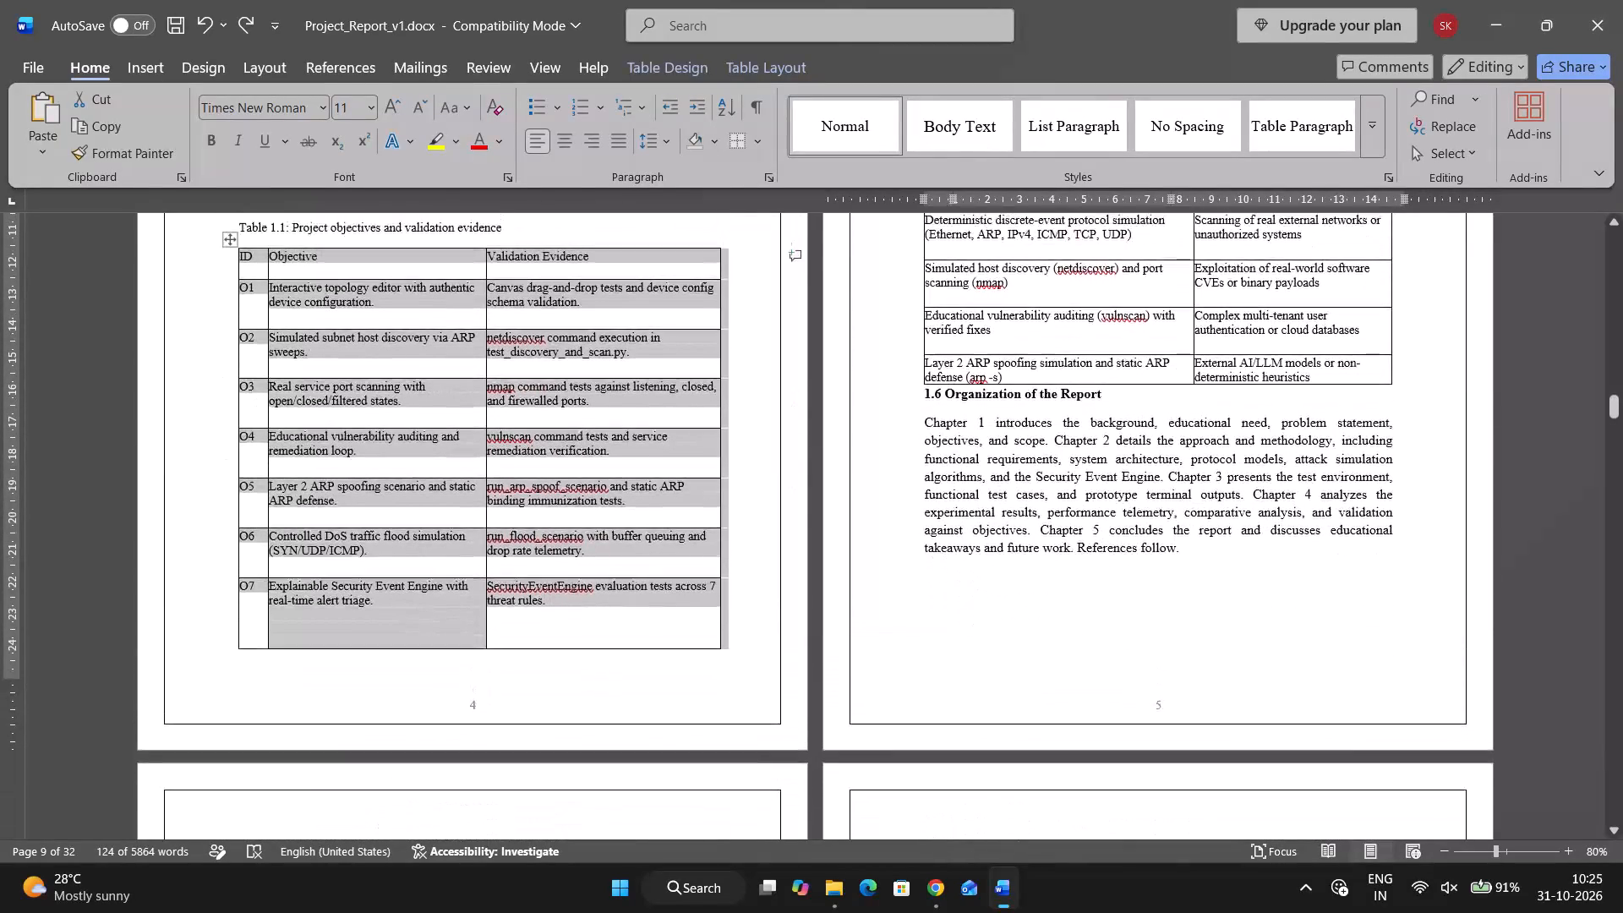
scroll(1063, 285, up, 4)
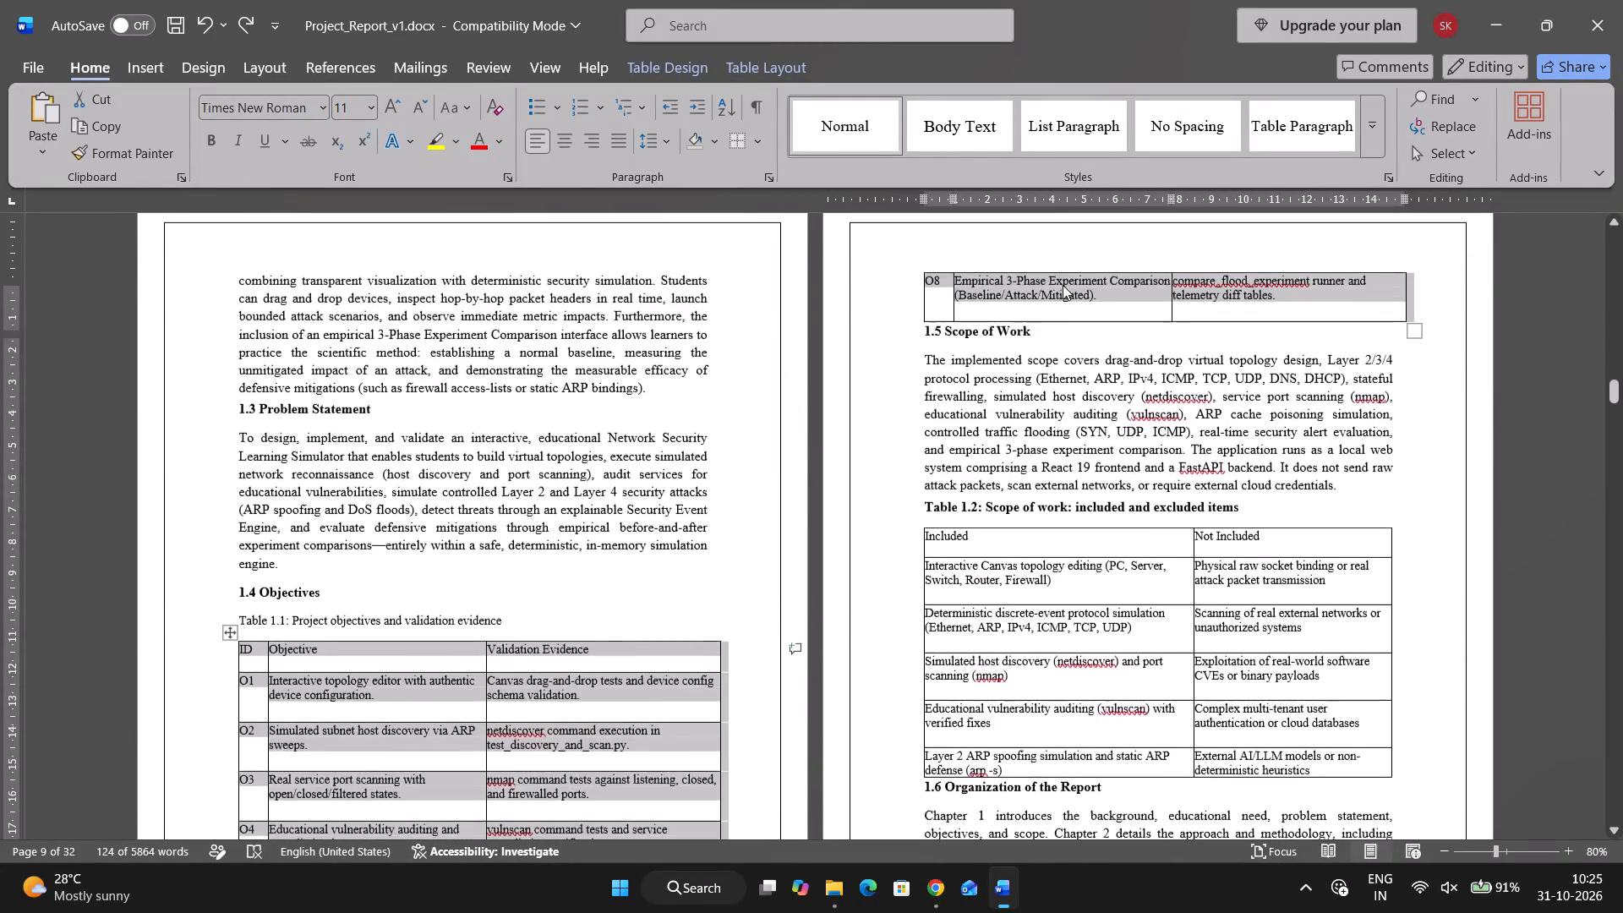
scroll(1063, 285, up, 1)
key(BackSpace)
Delete the "1.4 Objectives" heading and the "Table 1.1: Project objectives and validation evidence" caption above Scope of Work.
scroll(1063, 285, down, 1)
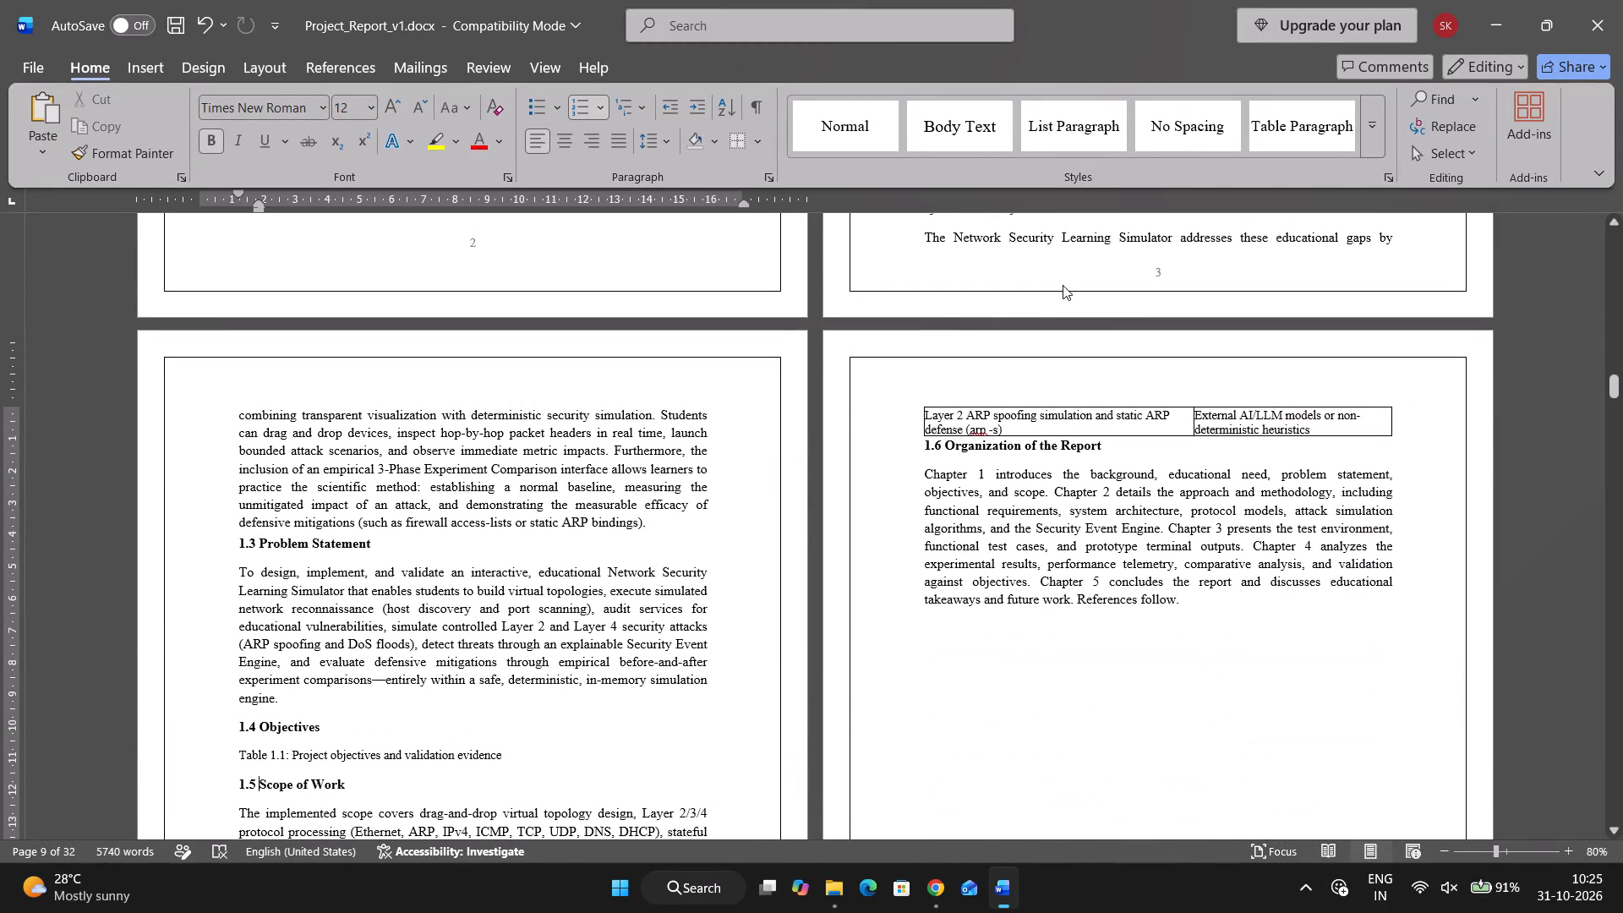
scroll(1063, 285, down, 2)
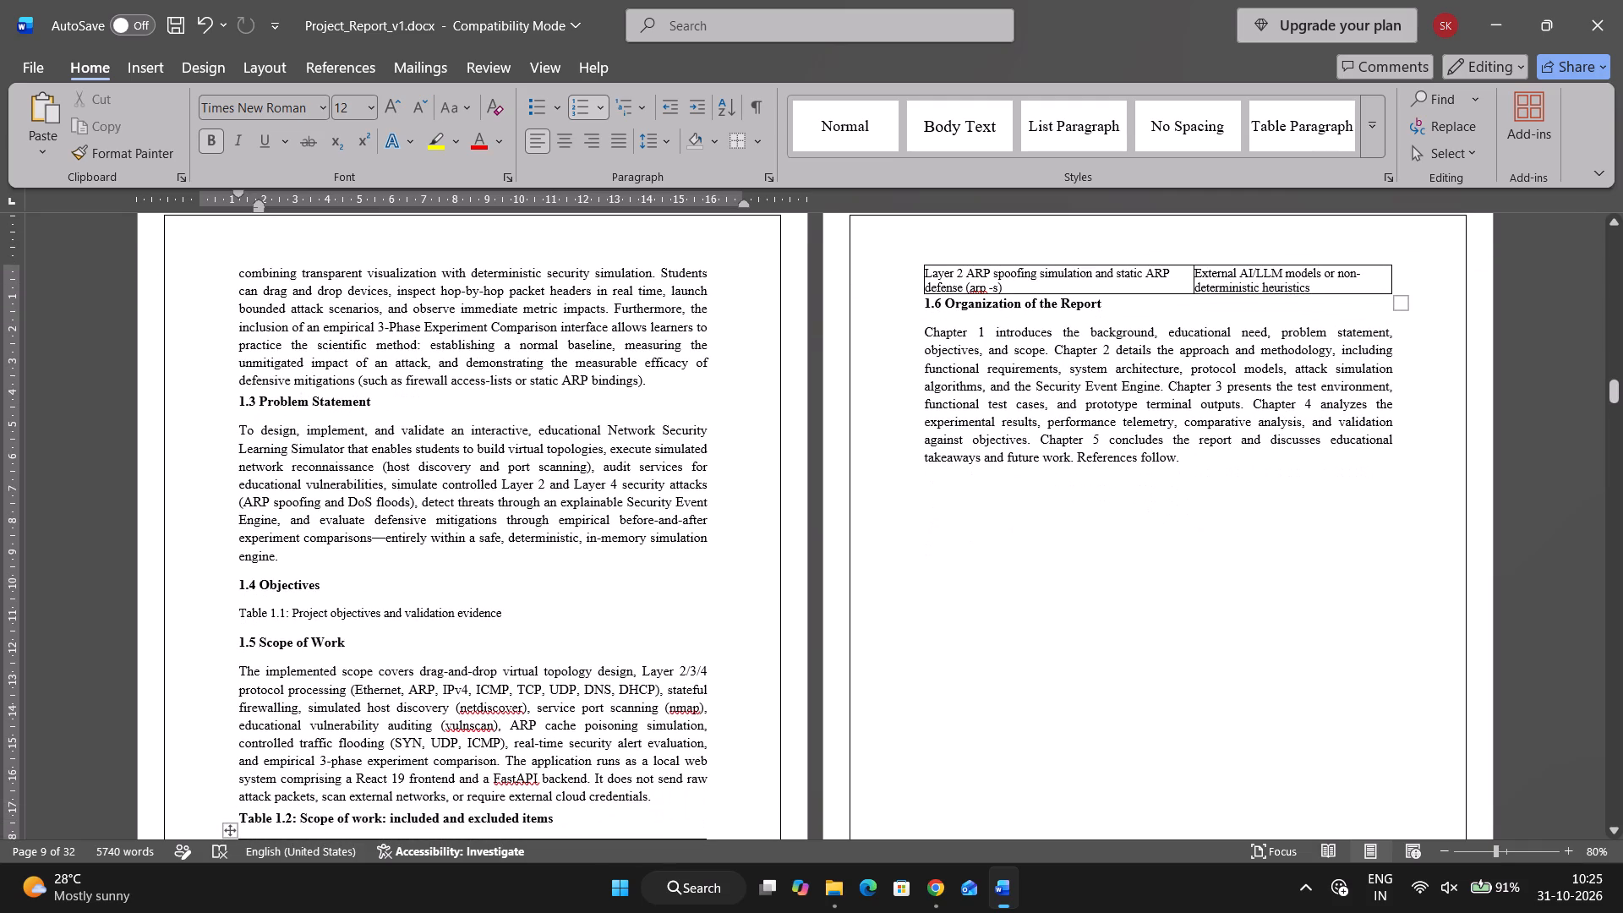
drag(529, 621, 243, 592)
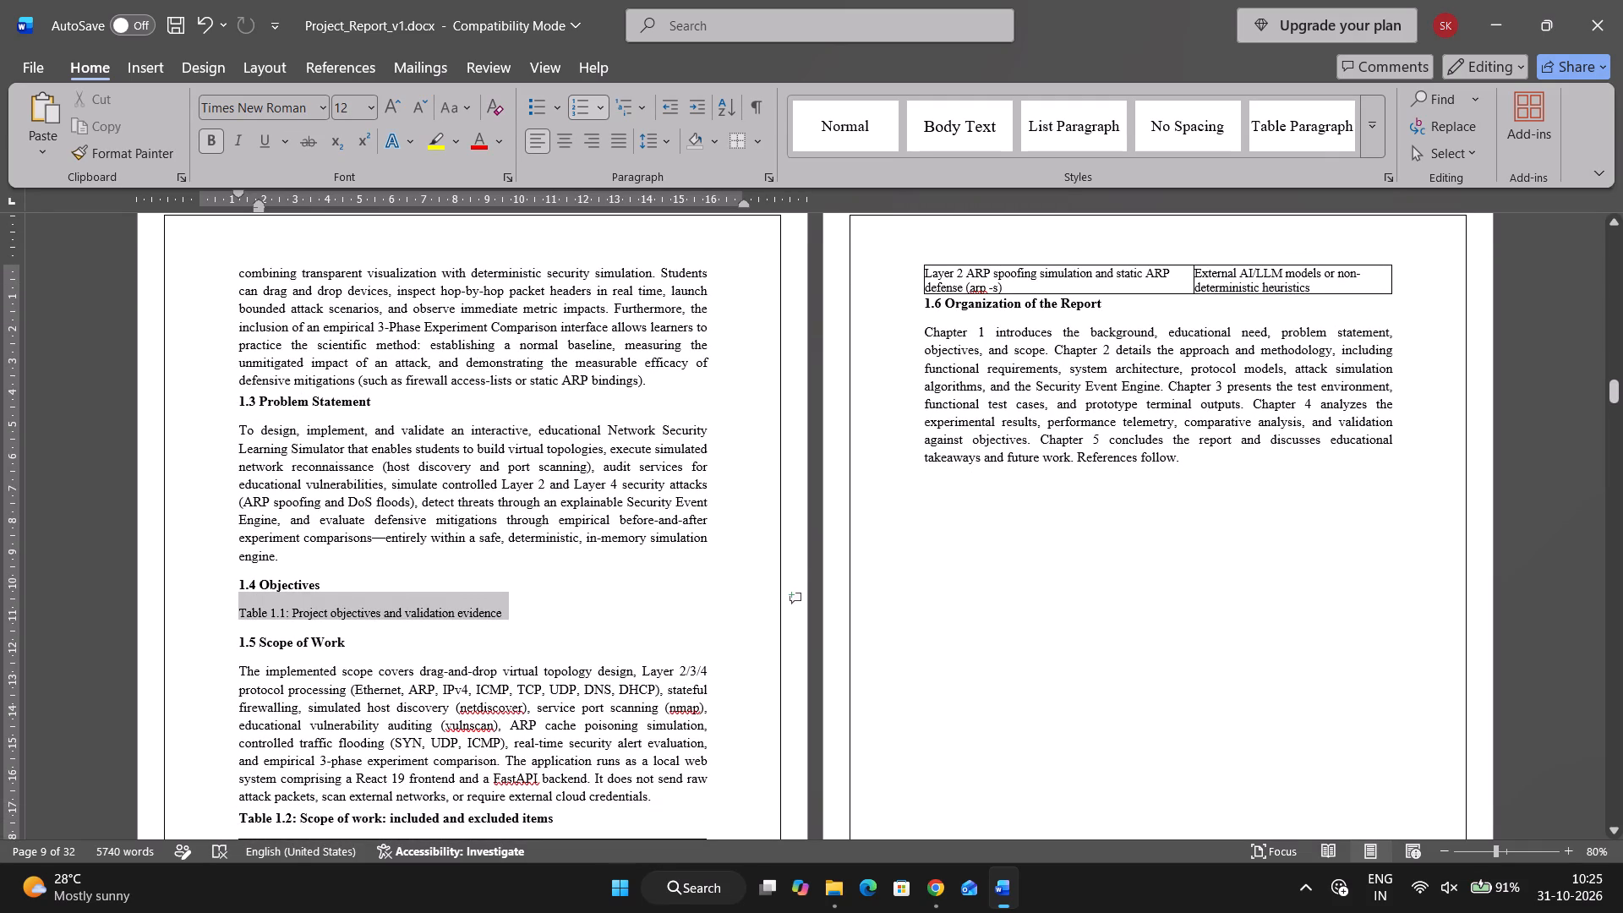
drag(243, 592, 243, 589)
key(BackSpace)
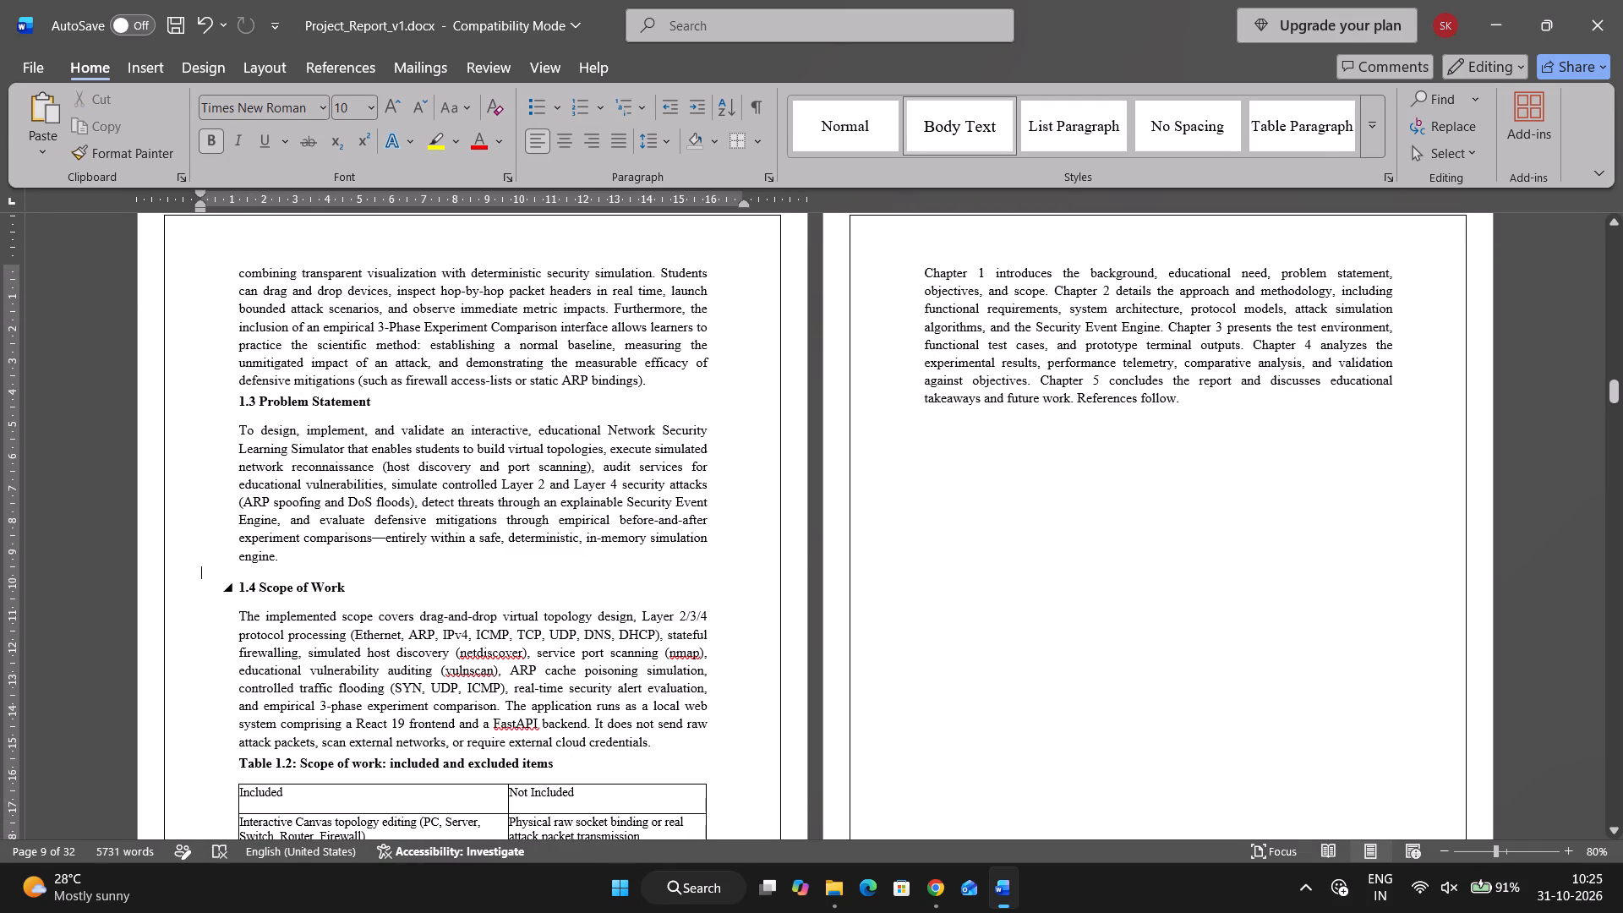
Delete the "Table 1.2: Scope of work: included and excluded items" caption together with its table under Scope of Work.
scroll(842, 628, right, 1)
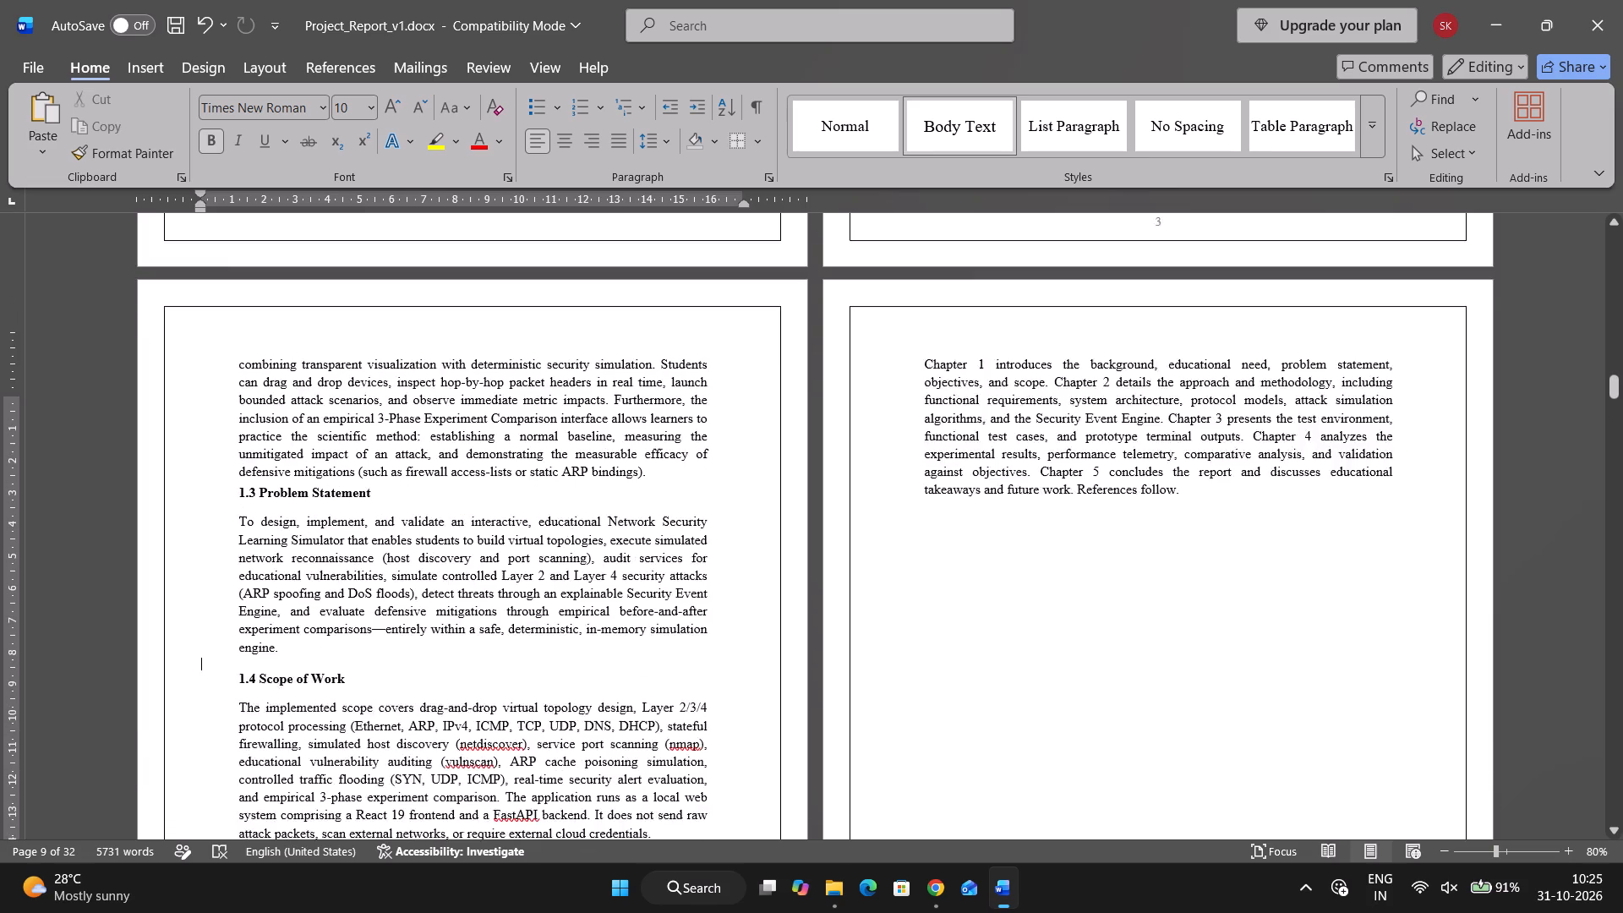
scroll(842, 628, right, 1)
scroll(842, 628, down, 1)
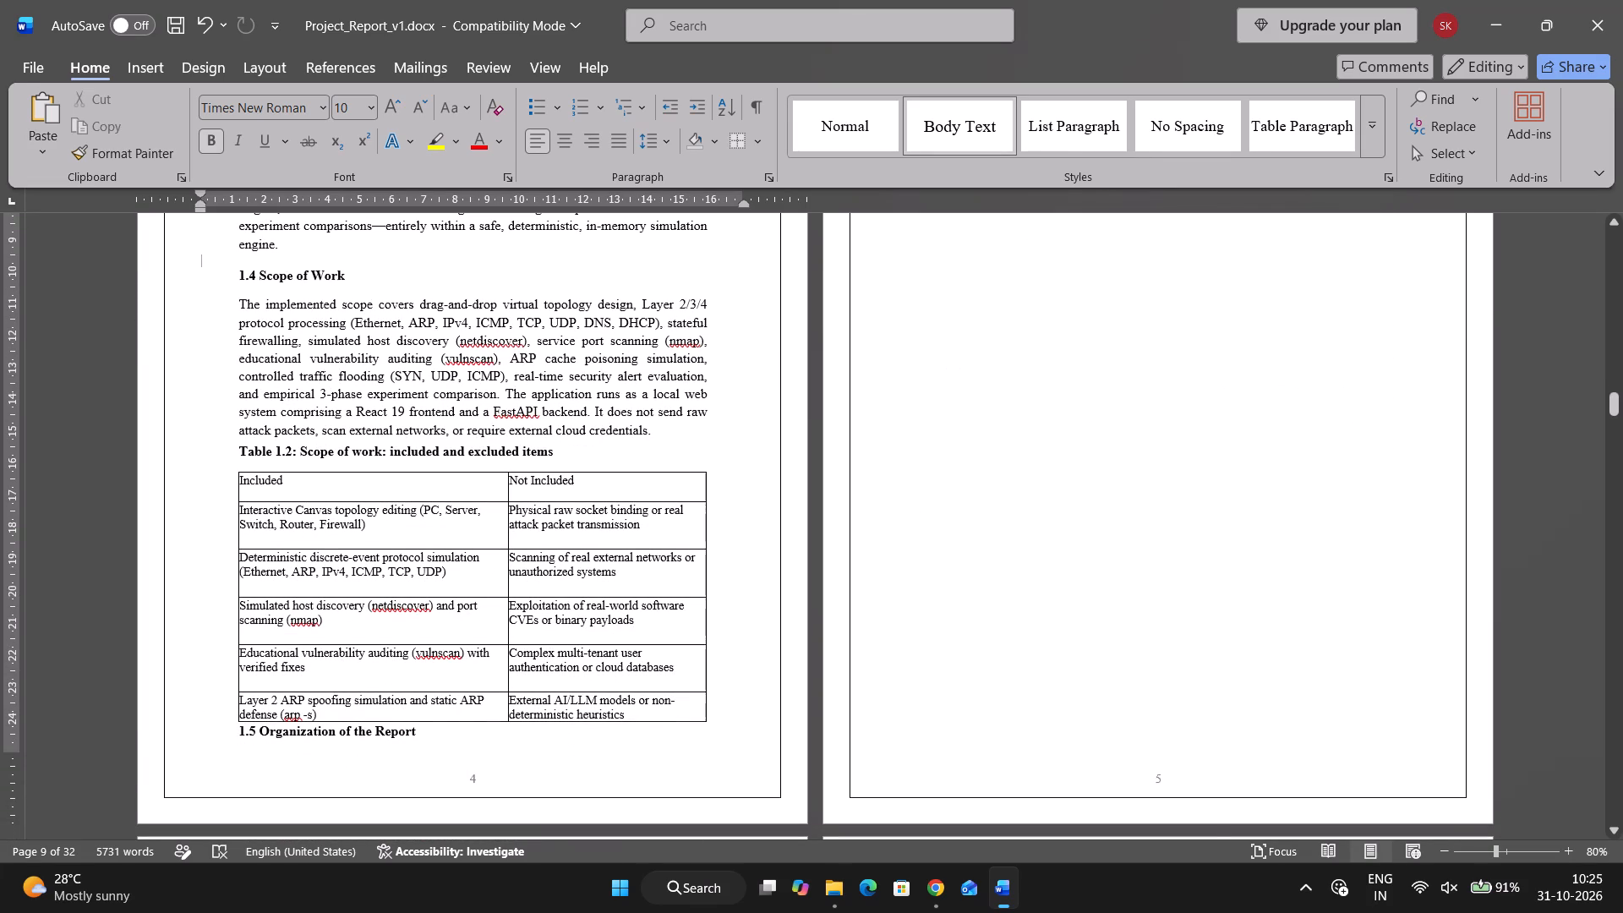
drag(724, 718, 685, 709)
drag(685, 709, 243, 451)
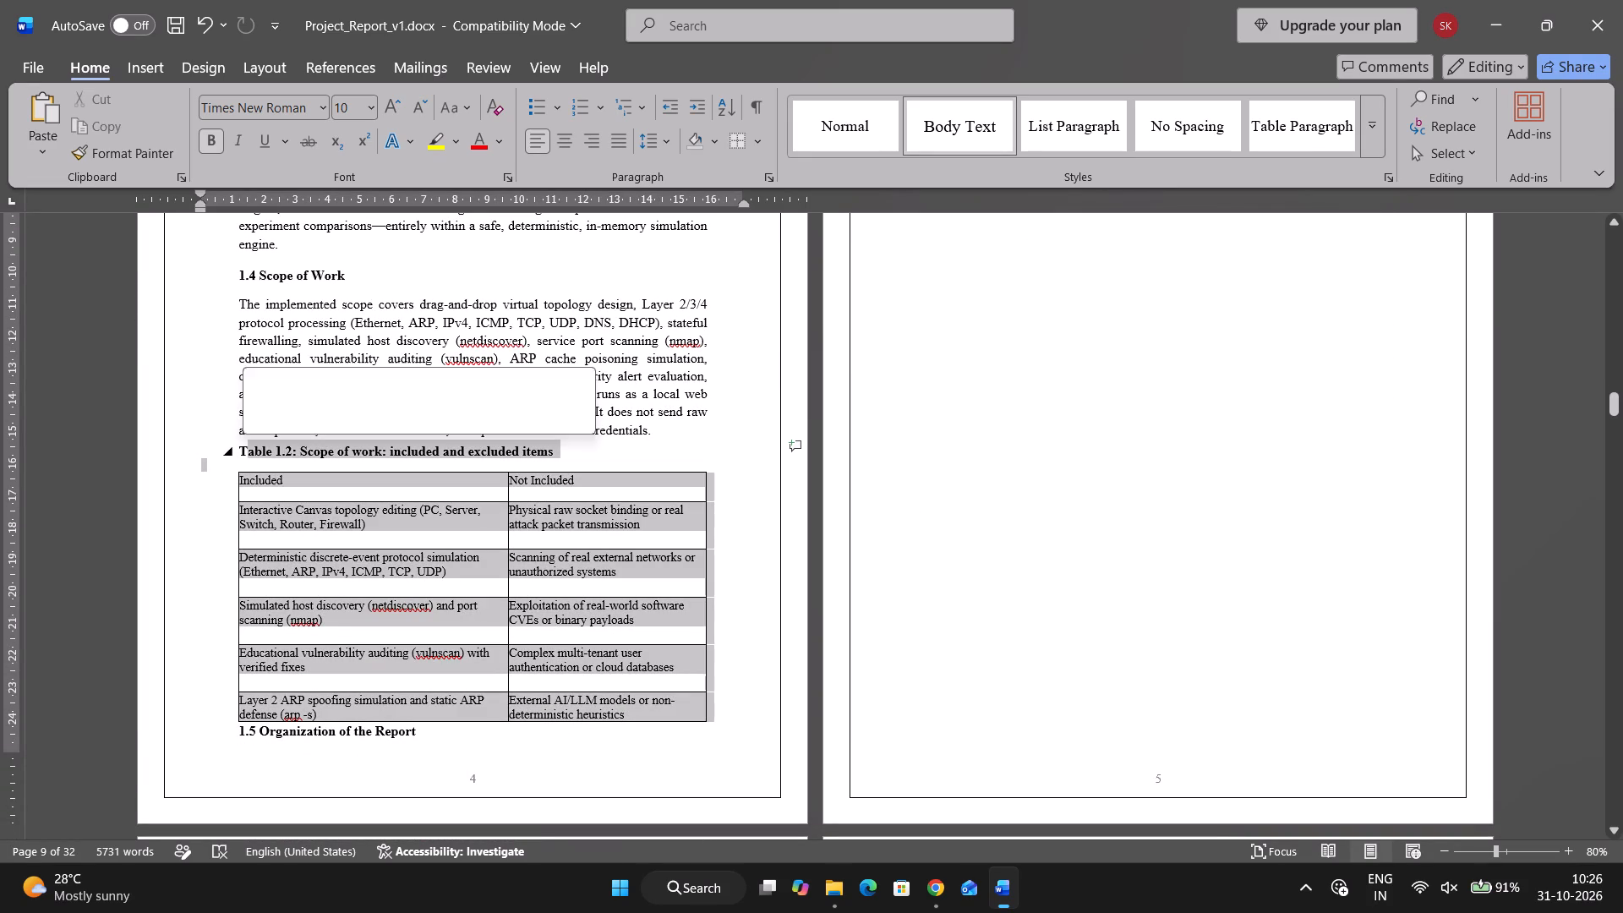
key(BackSpace)
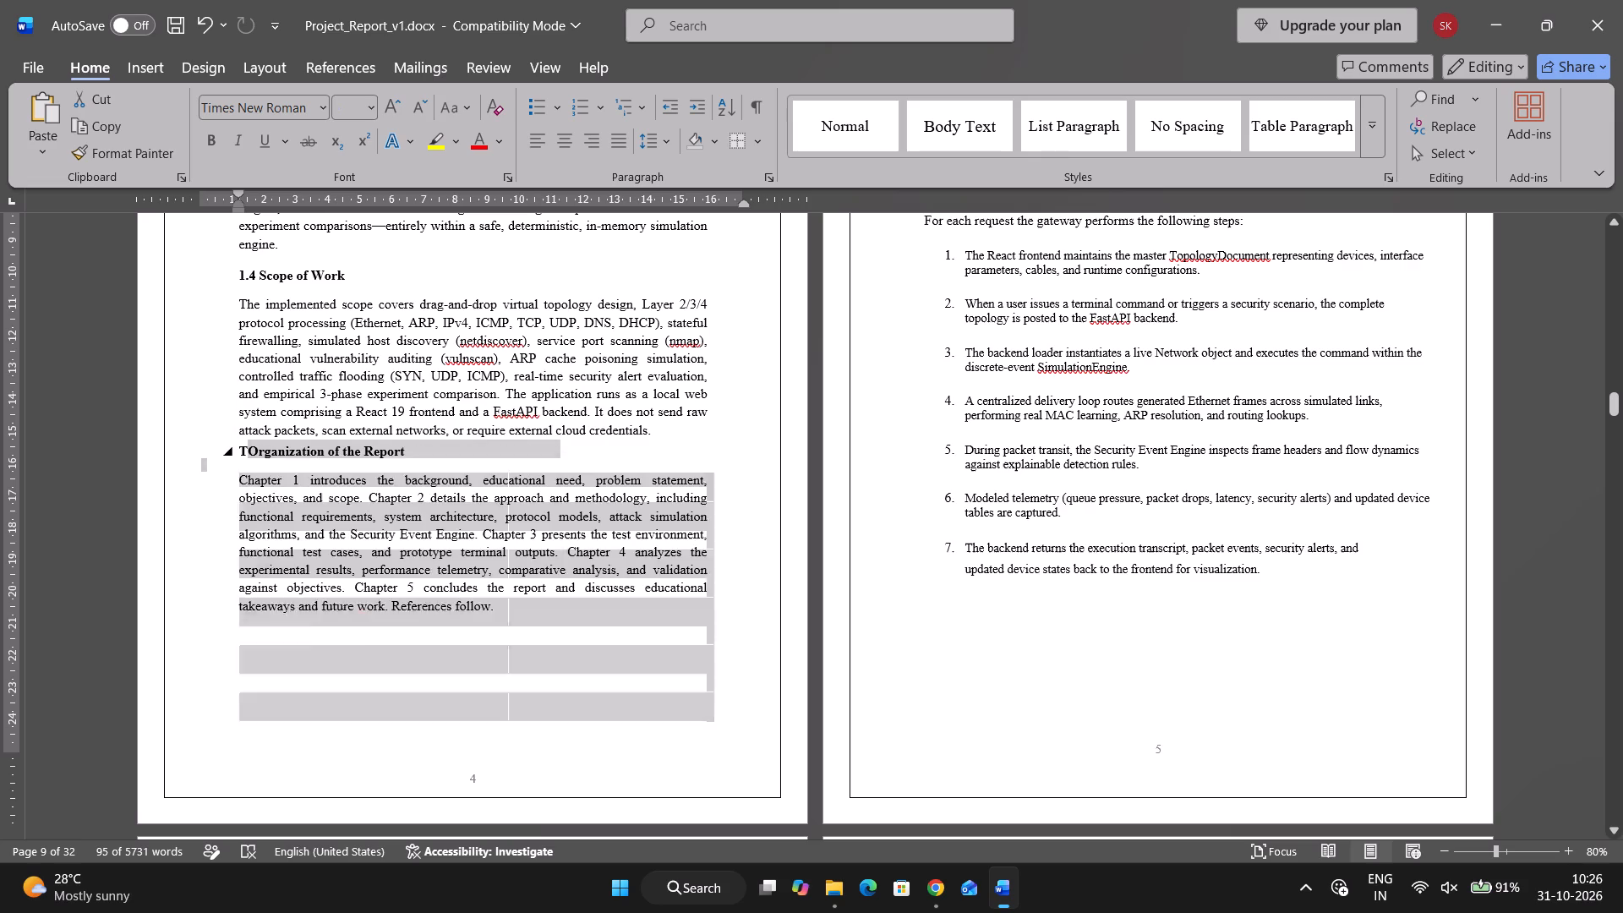
key(BackSpace)
Examine the layout from the end of Chapter 1 through the Chapter 2 methodology, requirements, technology stack and reconnaissance pages.
scroll(915, 464, up, 3)
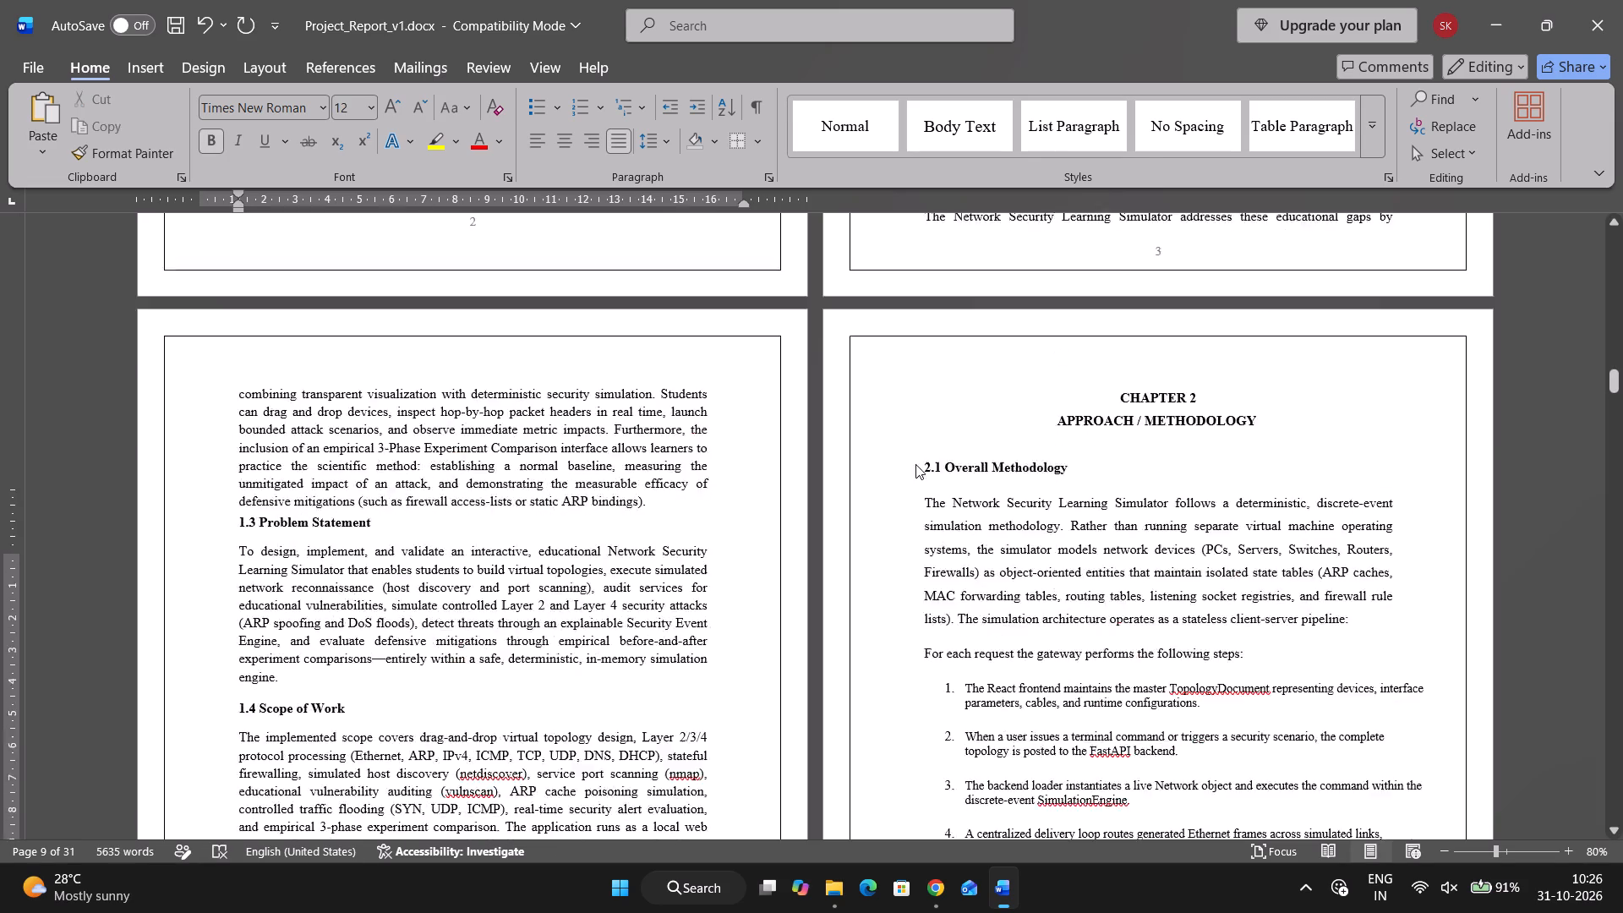
scroll(915, 464, down, 10)
scroll(915, 464, up, 3)
scroll(915, 464, right, 1)
scroll(915, 464, up, 1)
scroll(915, 464, down, 2)
scroll(915, 464, up, 1)
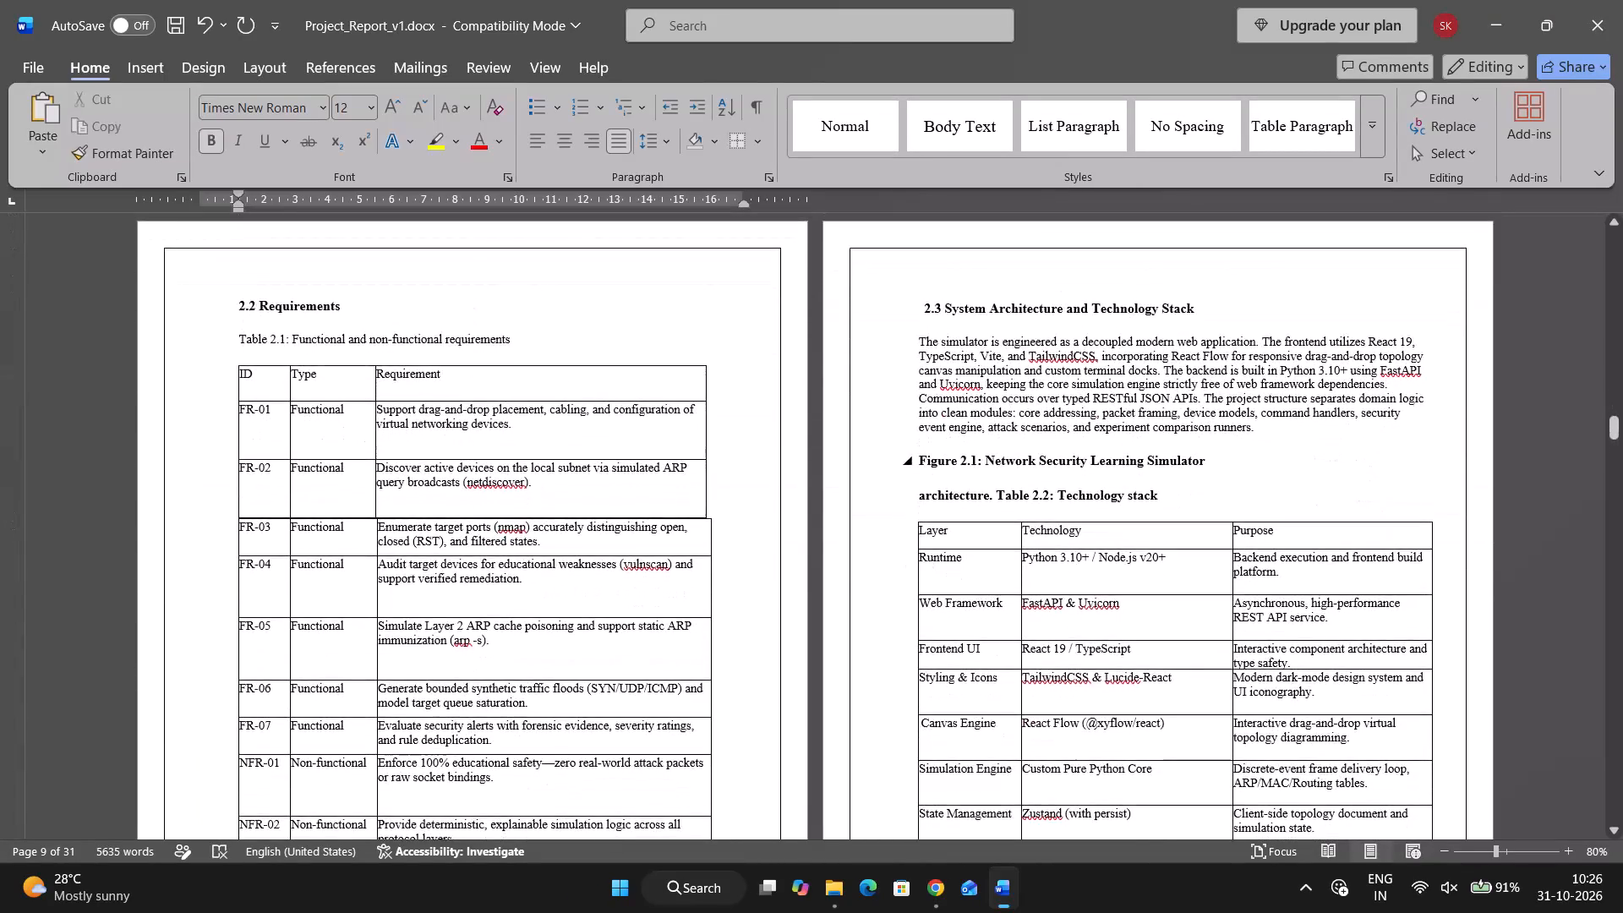
scroll(915, 464, up, 2)
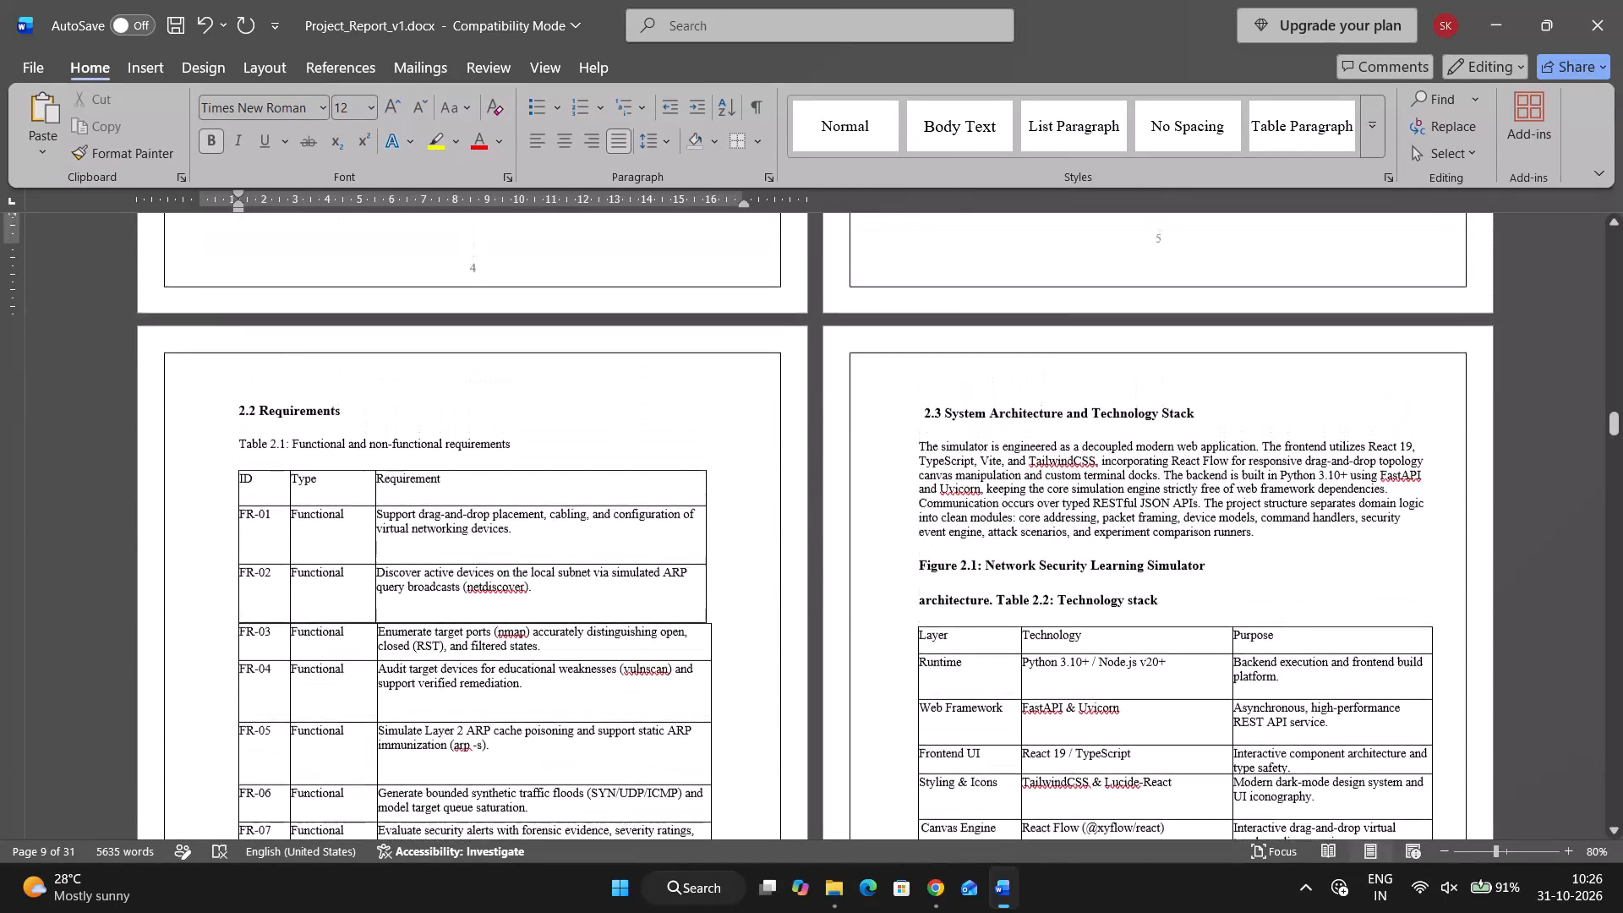
scroll(915, 464, up, 3)
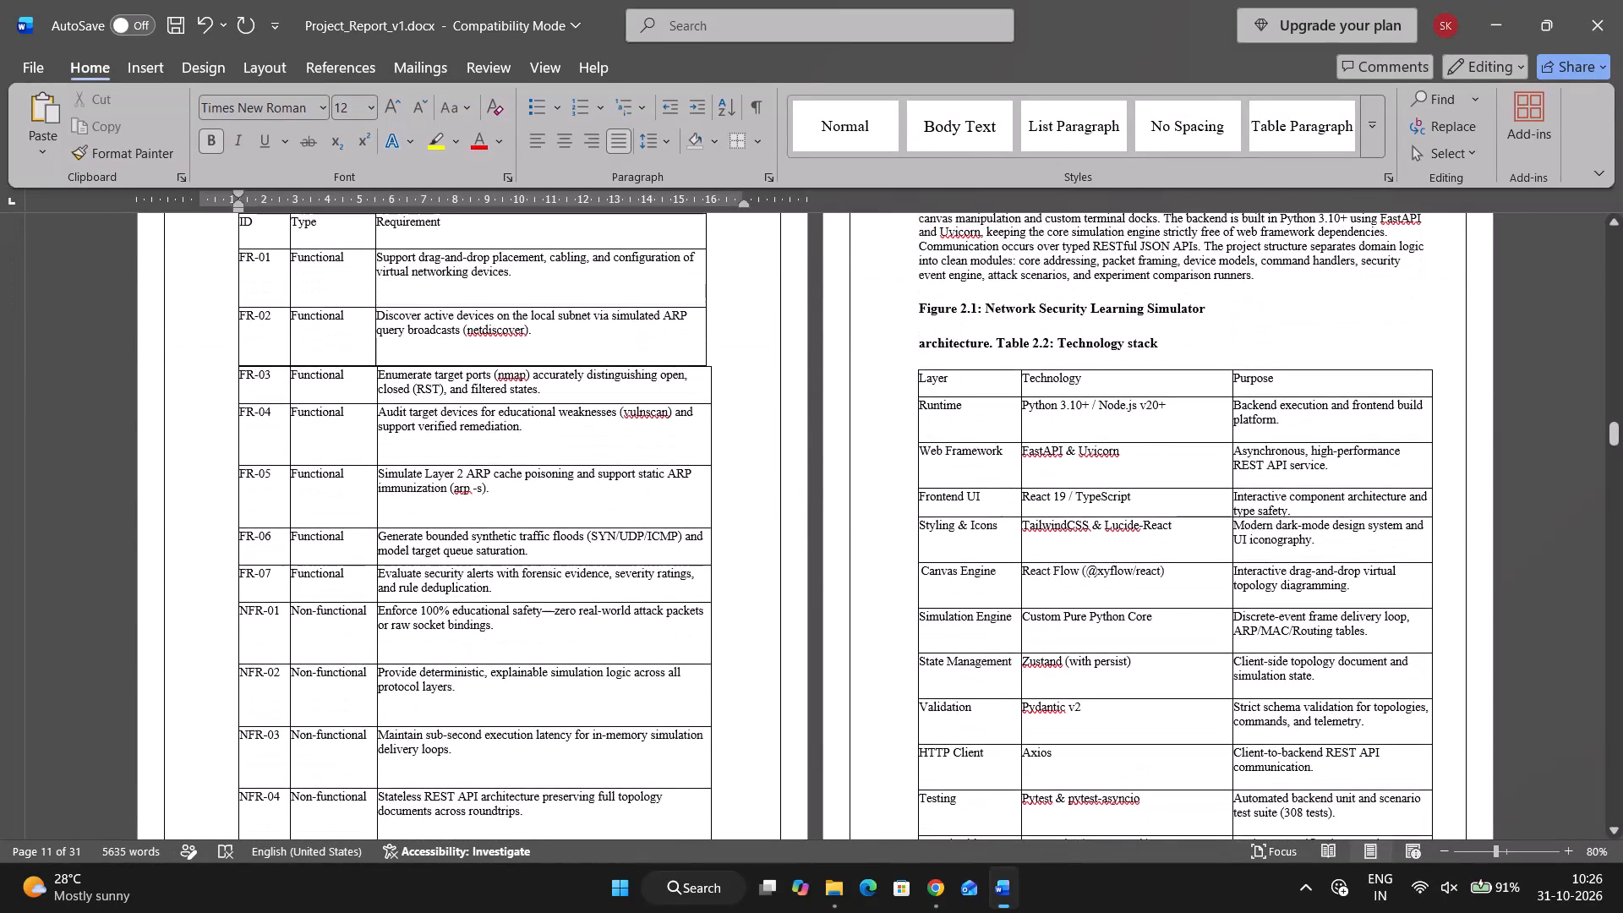
scroll(915, 464, up, 2)
scroll(915, 464, down, 1)
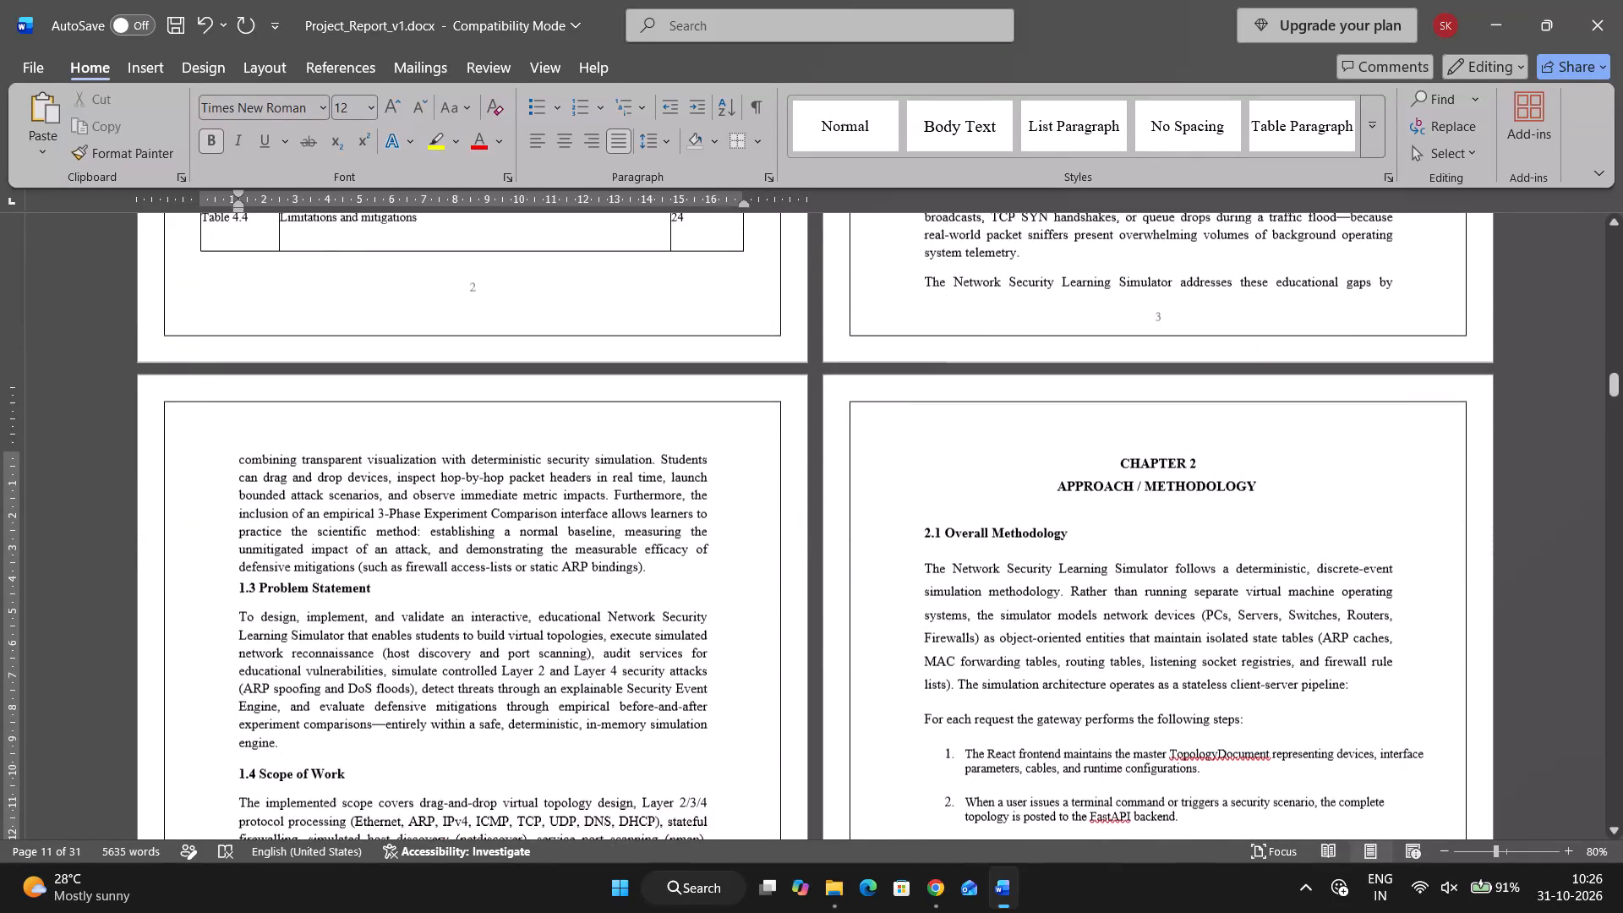
scroll(915, 464, down, 4)
scroll(915, 464, up, 3)
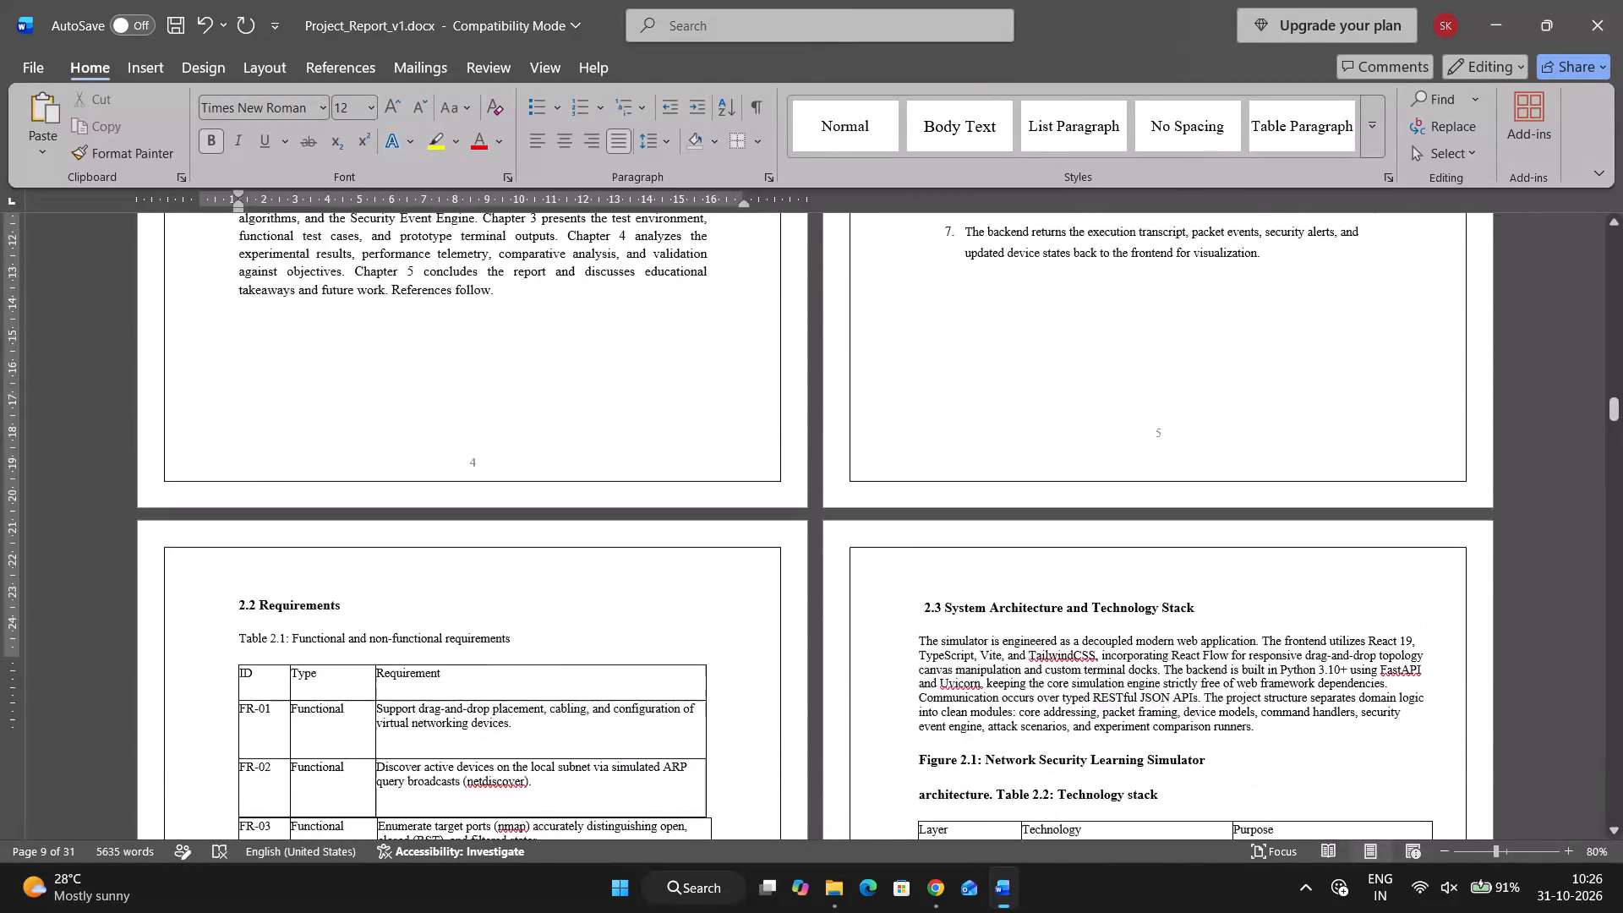
scroll(915, 464, up, 2)
scroll(915, 464, down, 4)
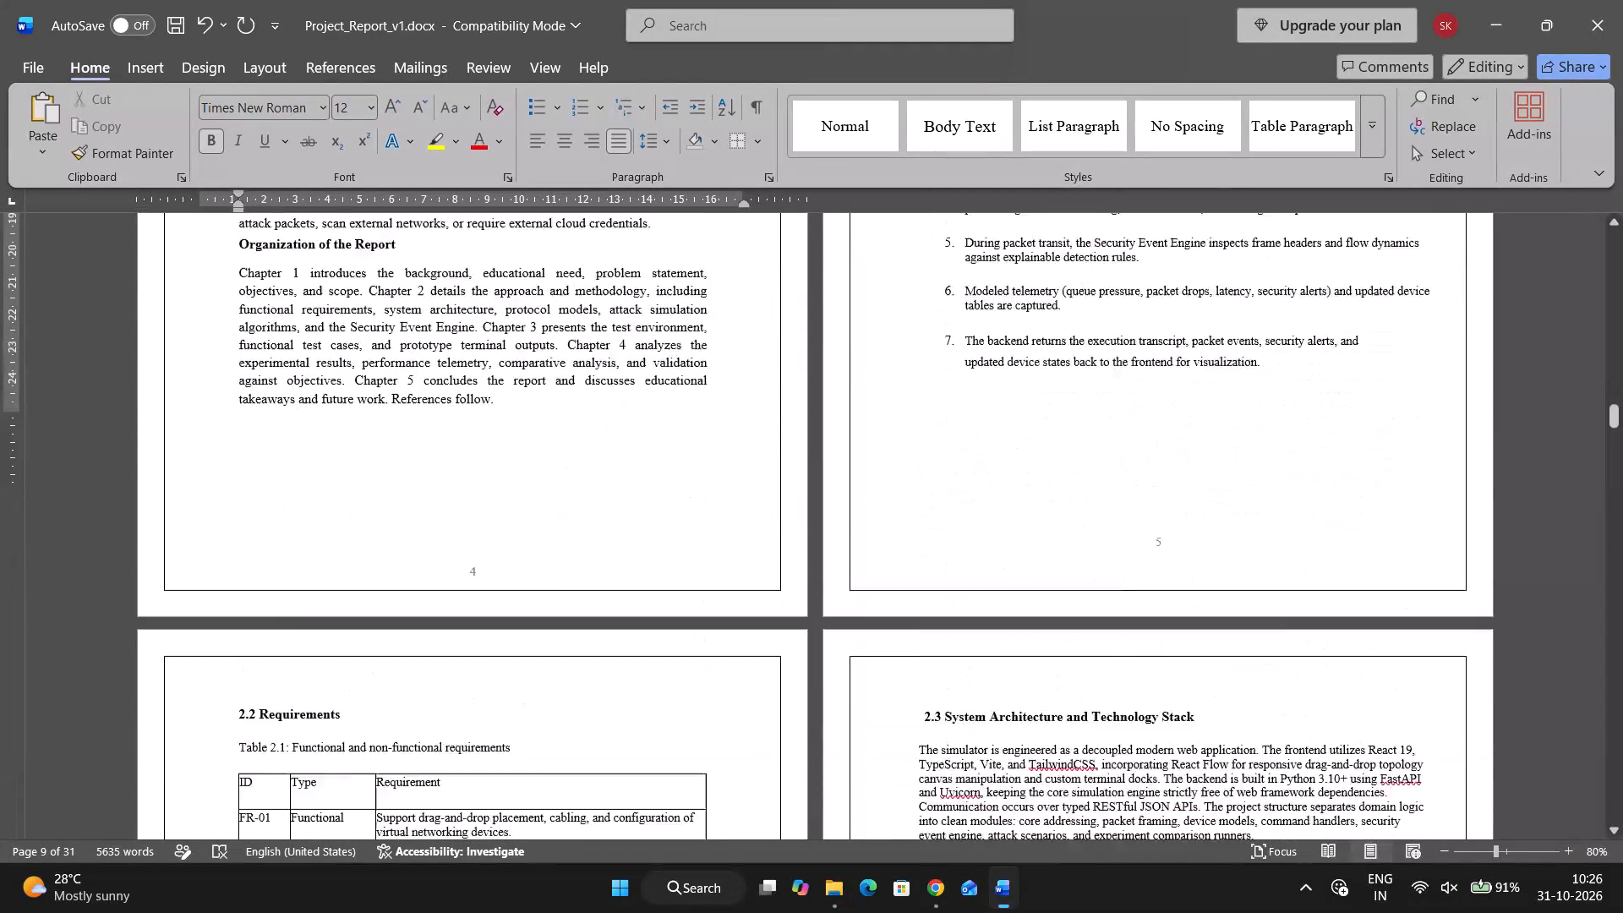
scroll(915, 464, down, 2)
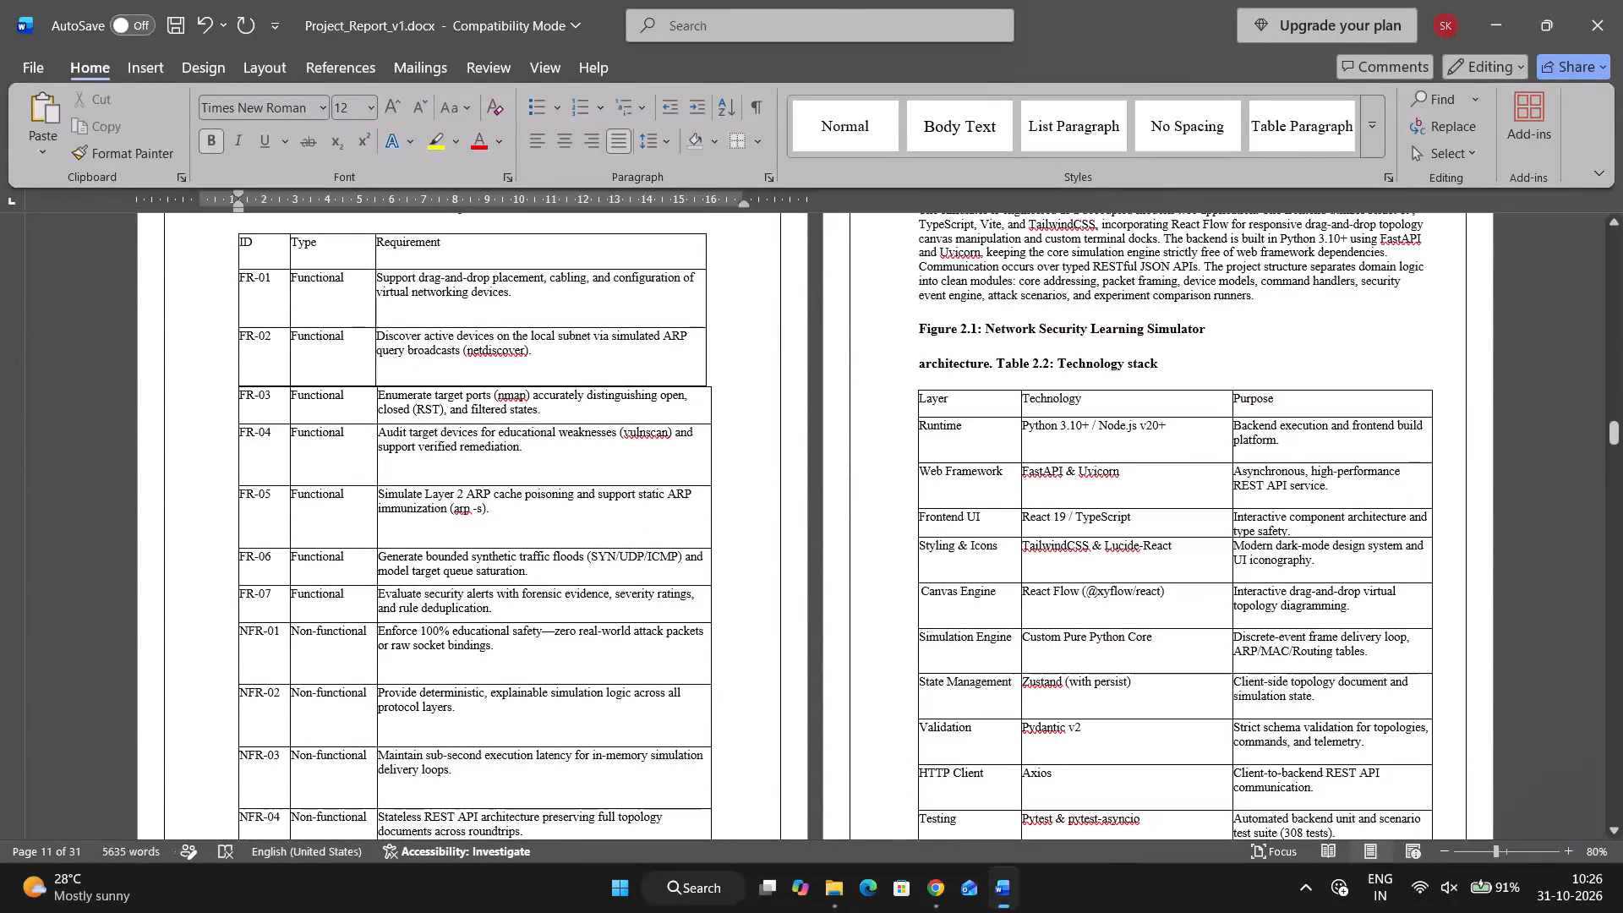
scroll(915, 464, up, 7)
scroll(915, 464, down, 1)
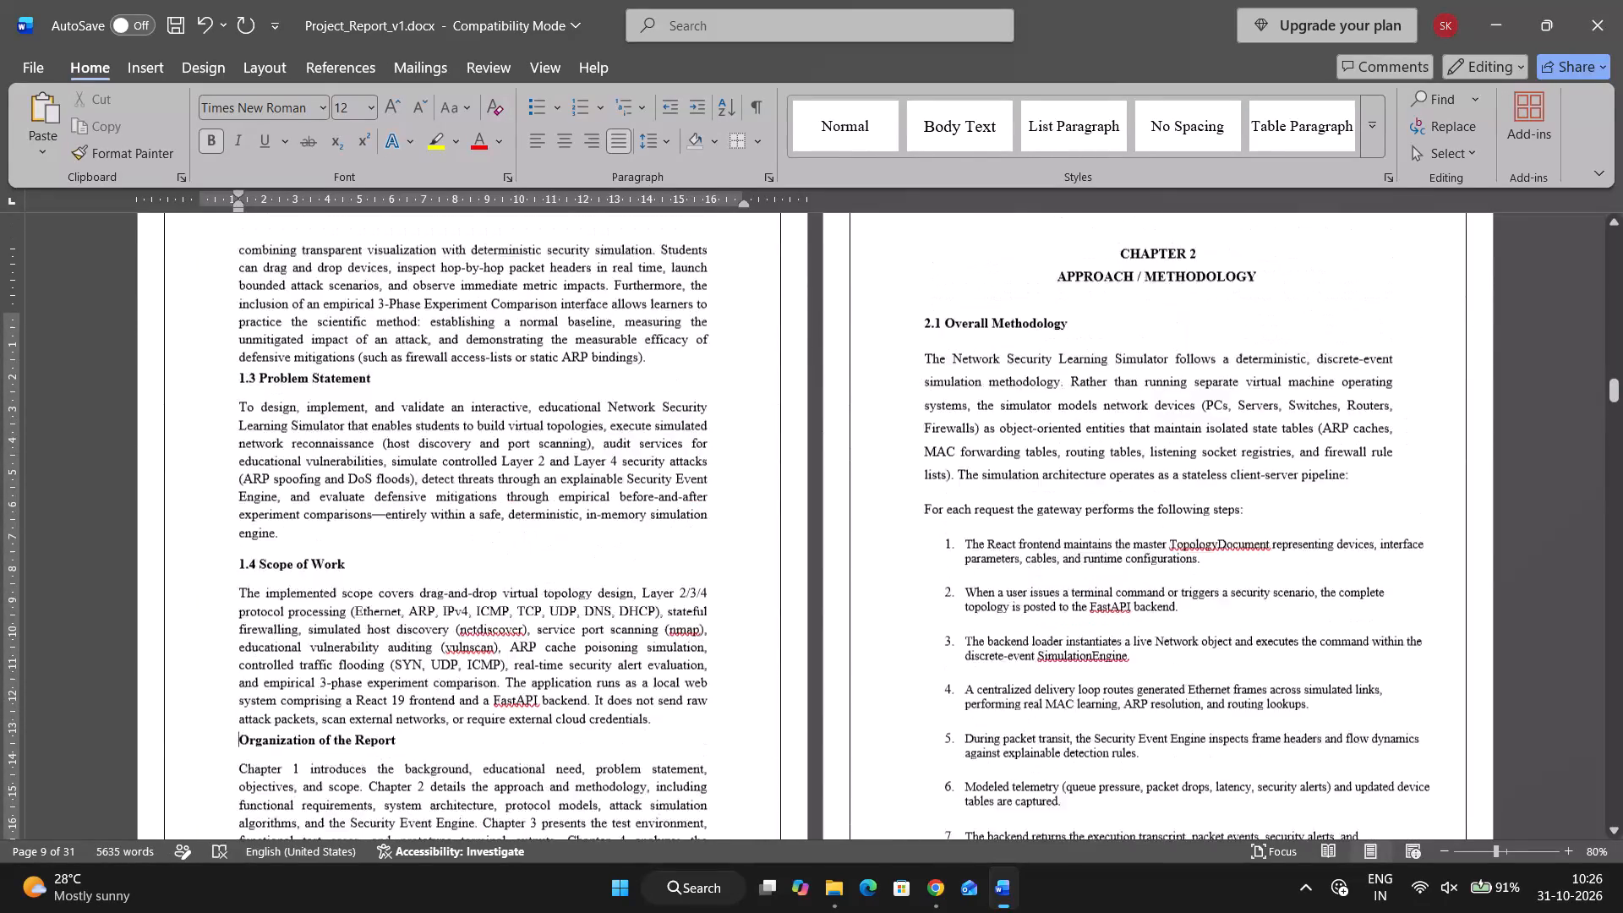
scroll(915, 464, down, 1)
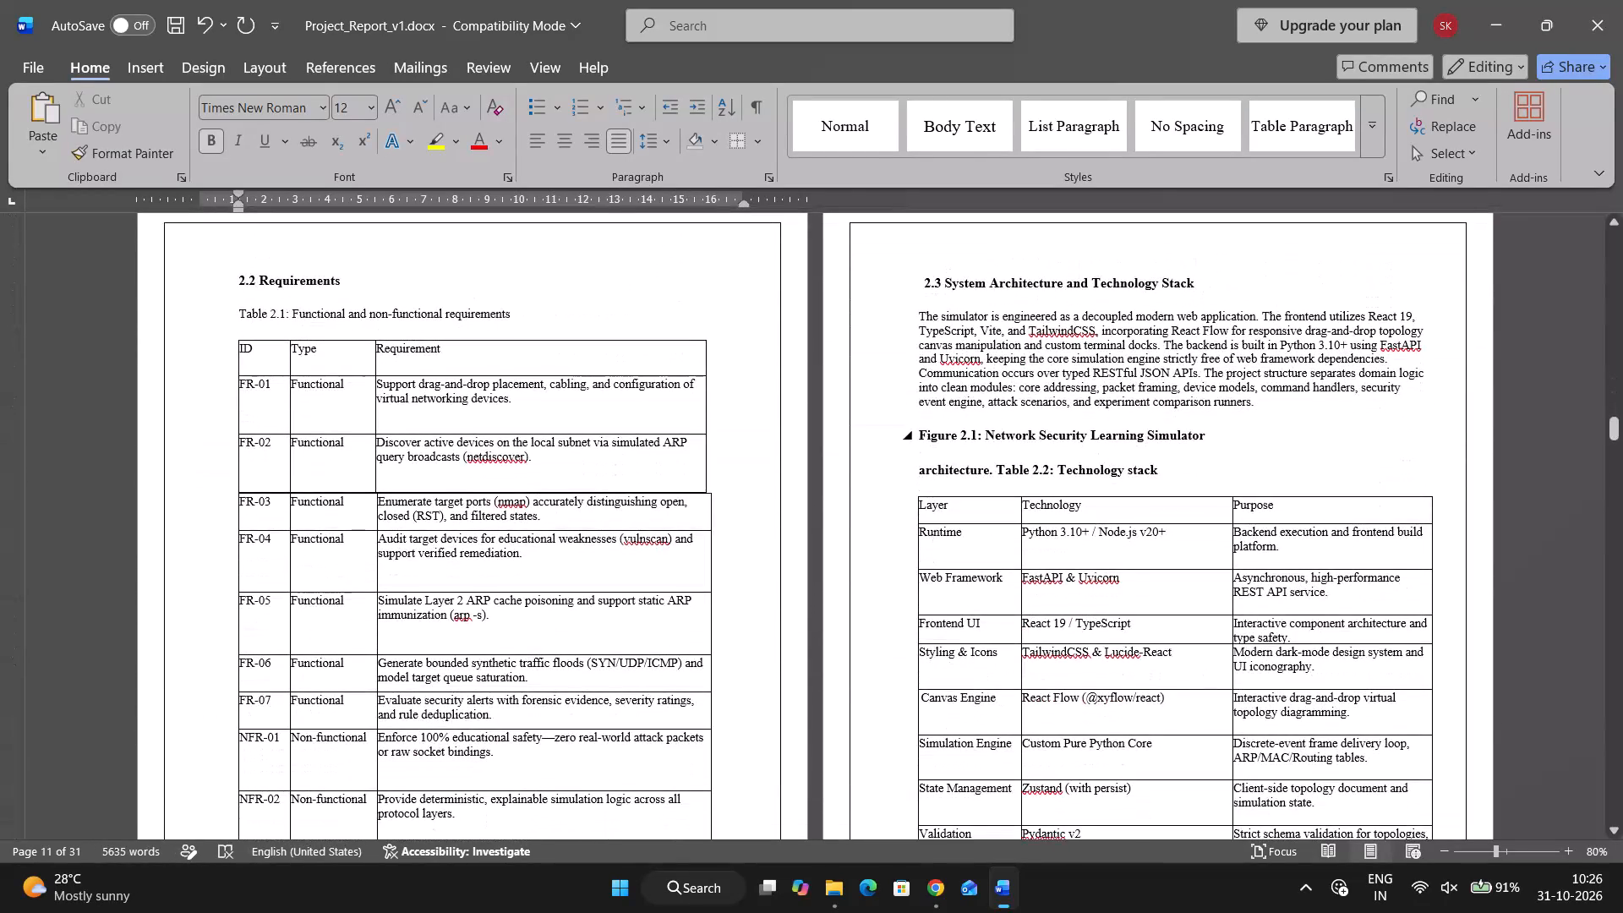
scroll(915, 464, down, 1)
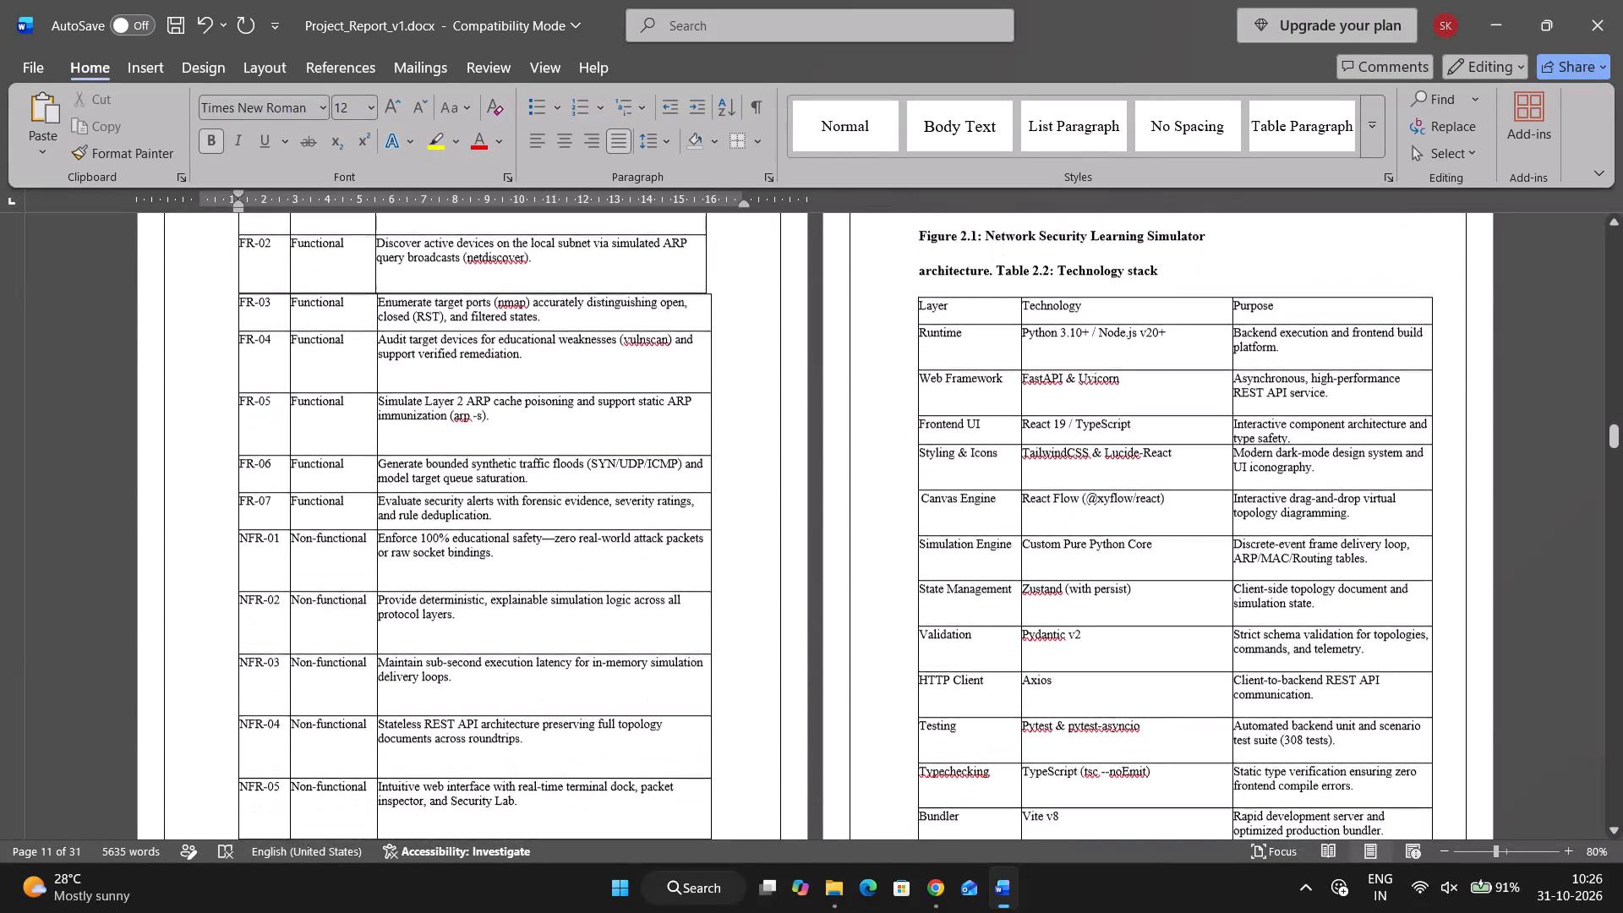
scroll(915, 464, down, 1)
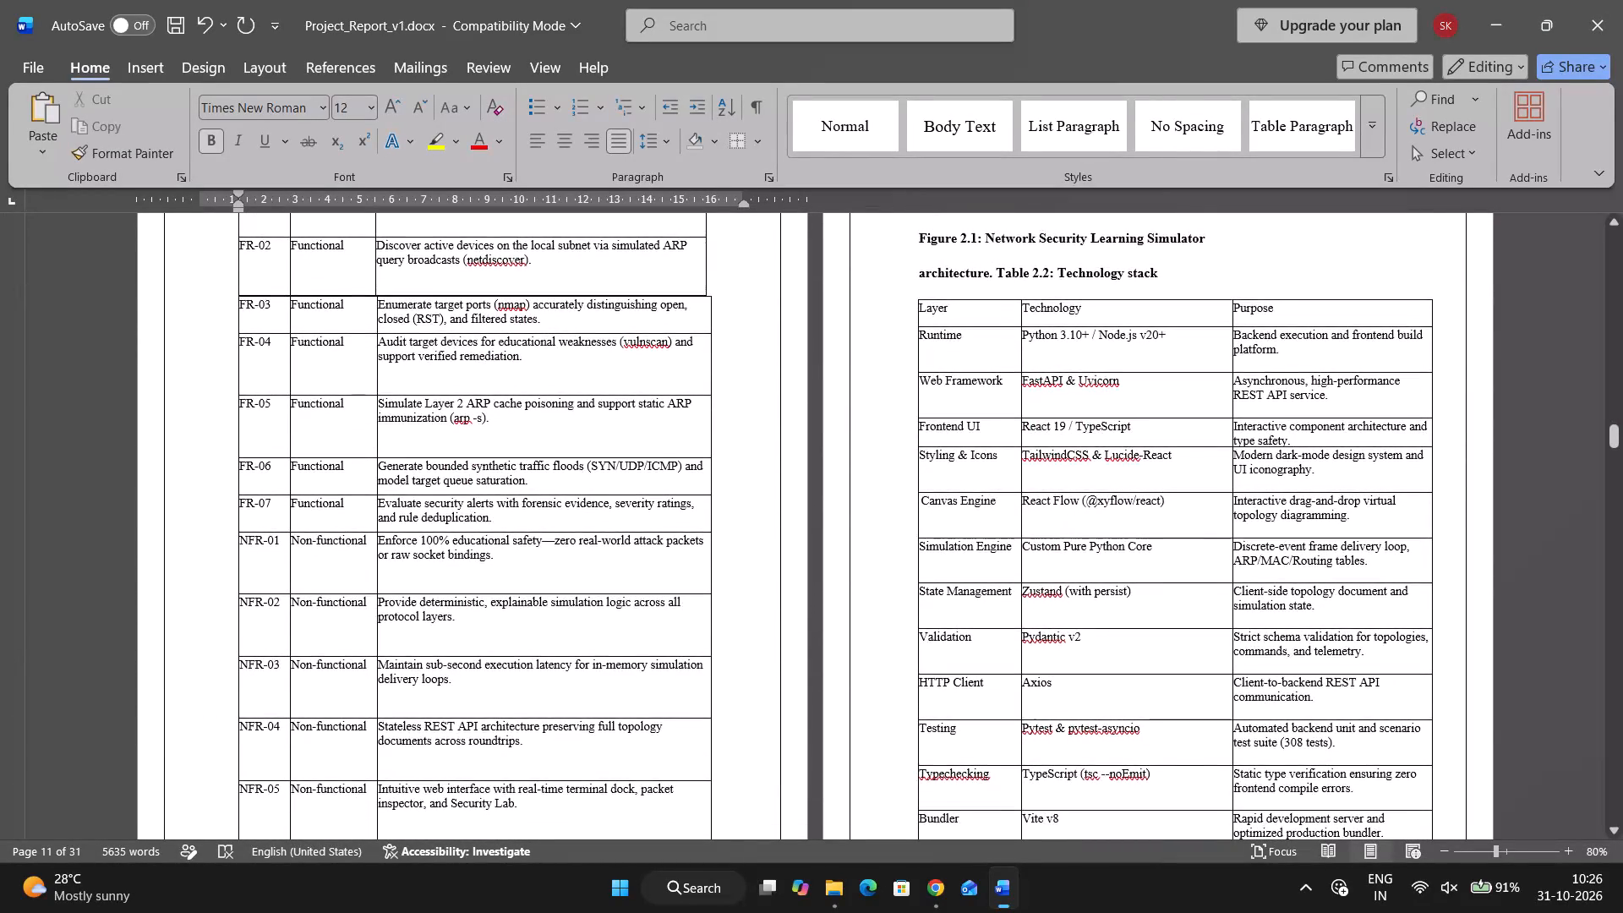
scroll(915, 464, down, 1)
scroll(915, 464, up, 1)
scroll(915, 464, down, 1)
scroll(915, 464, up, 1)
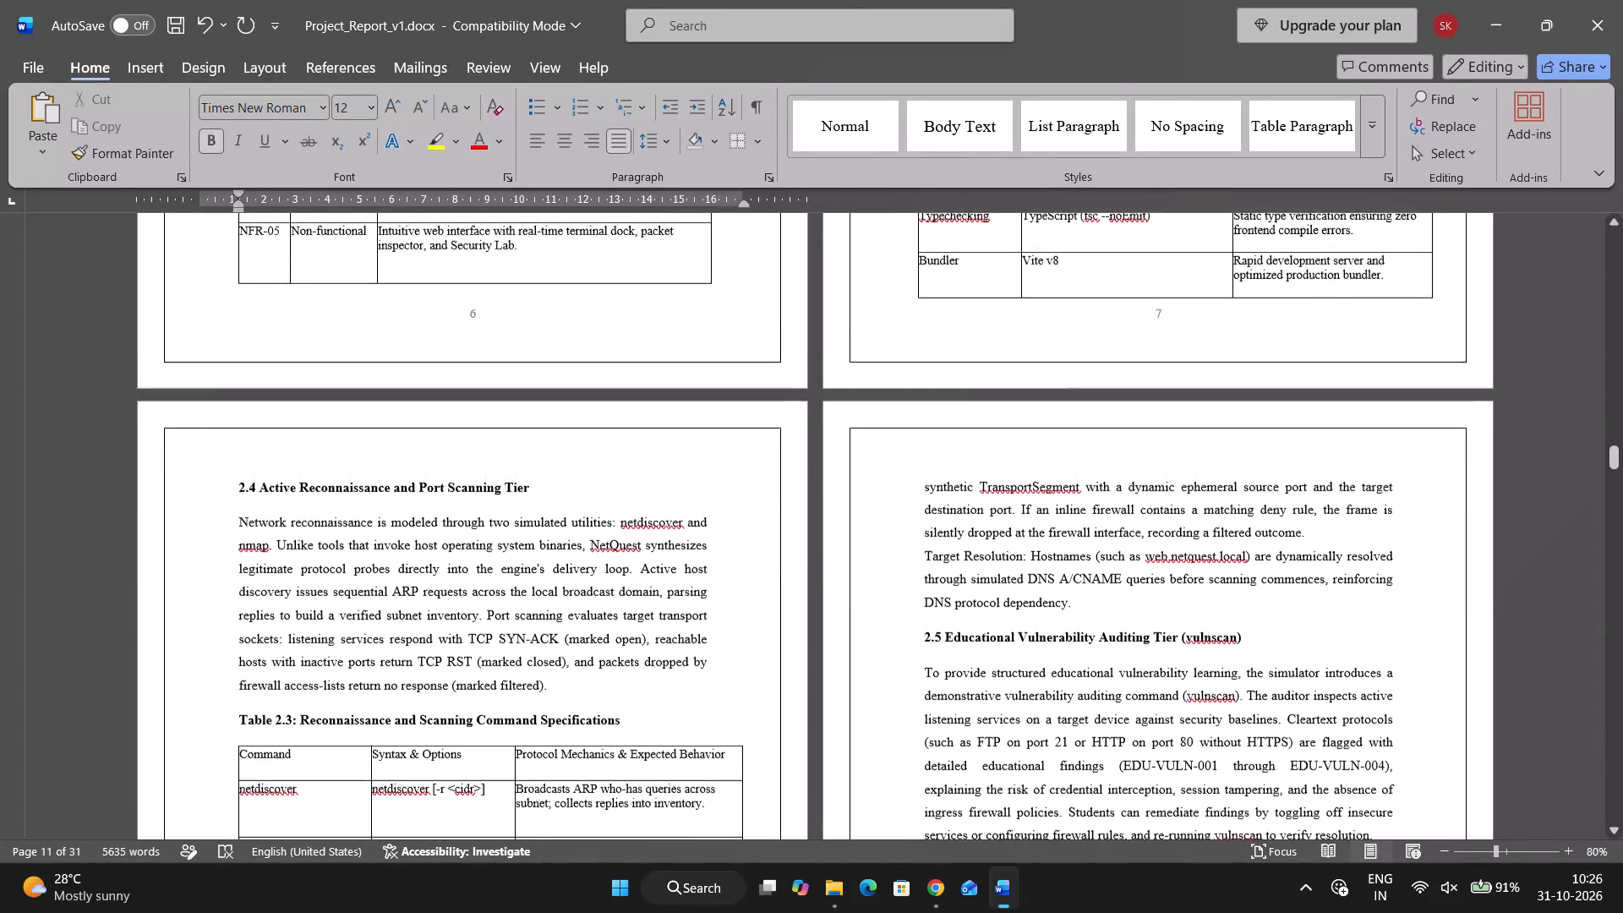
scroll(915, 464, up, 1)
scroll(915, 464, down, 3)
Delete the "Requirements" heading text in 2.2, the Table 2.1 caption and the whole functional and non-functional requirements table.
scroll(915, 464, down, 1)
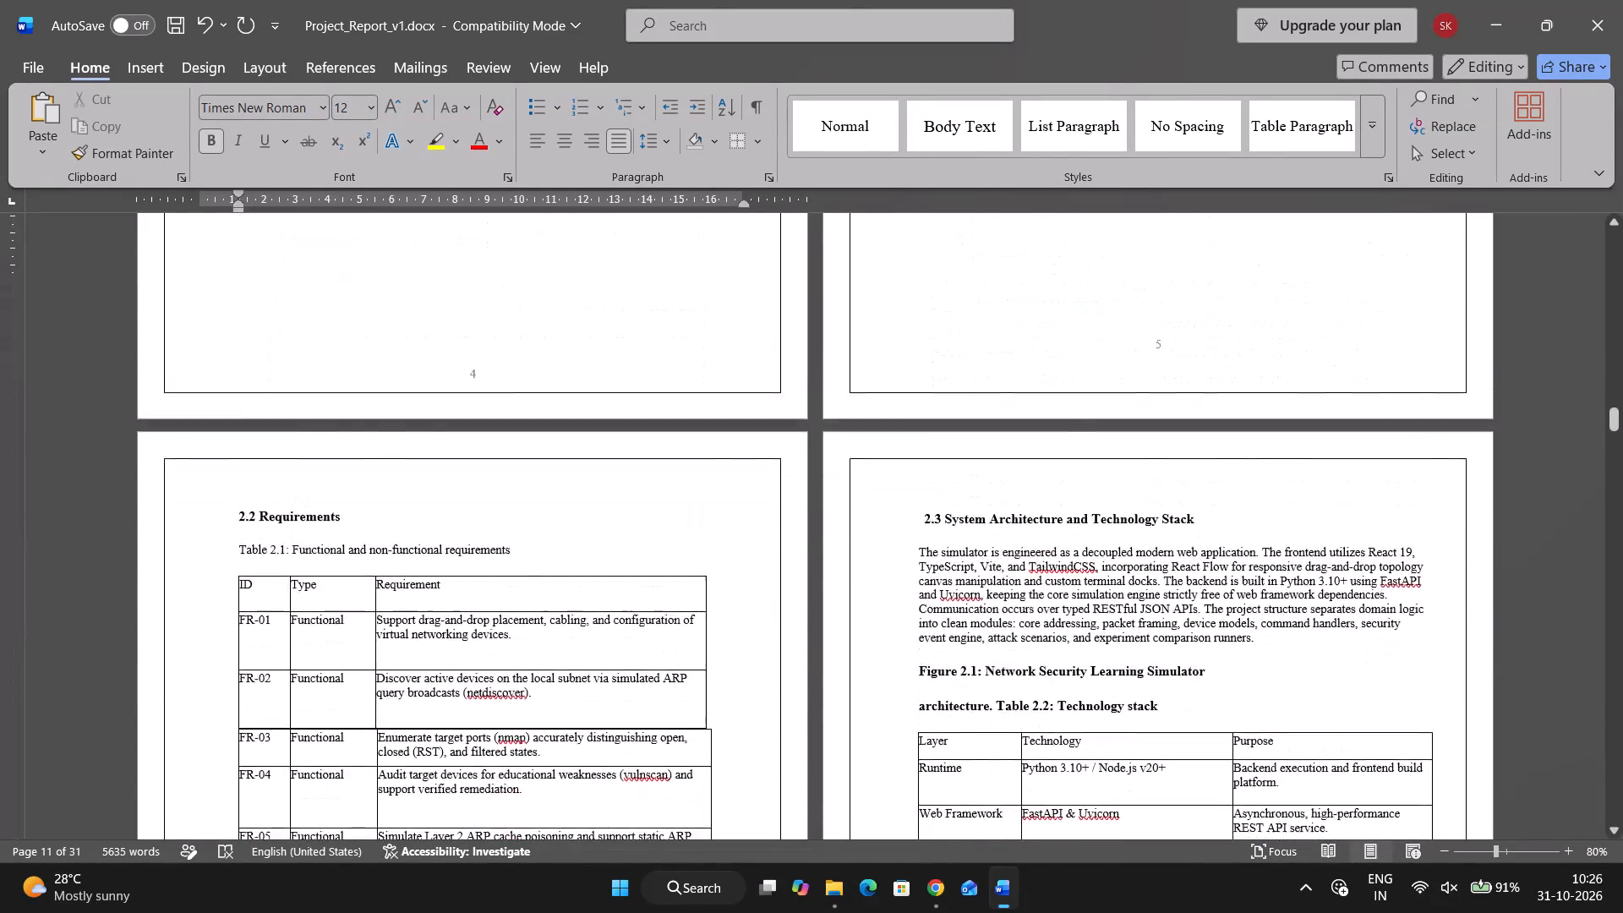
scroll(915, 464, down, 1)
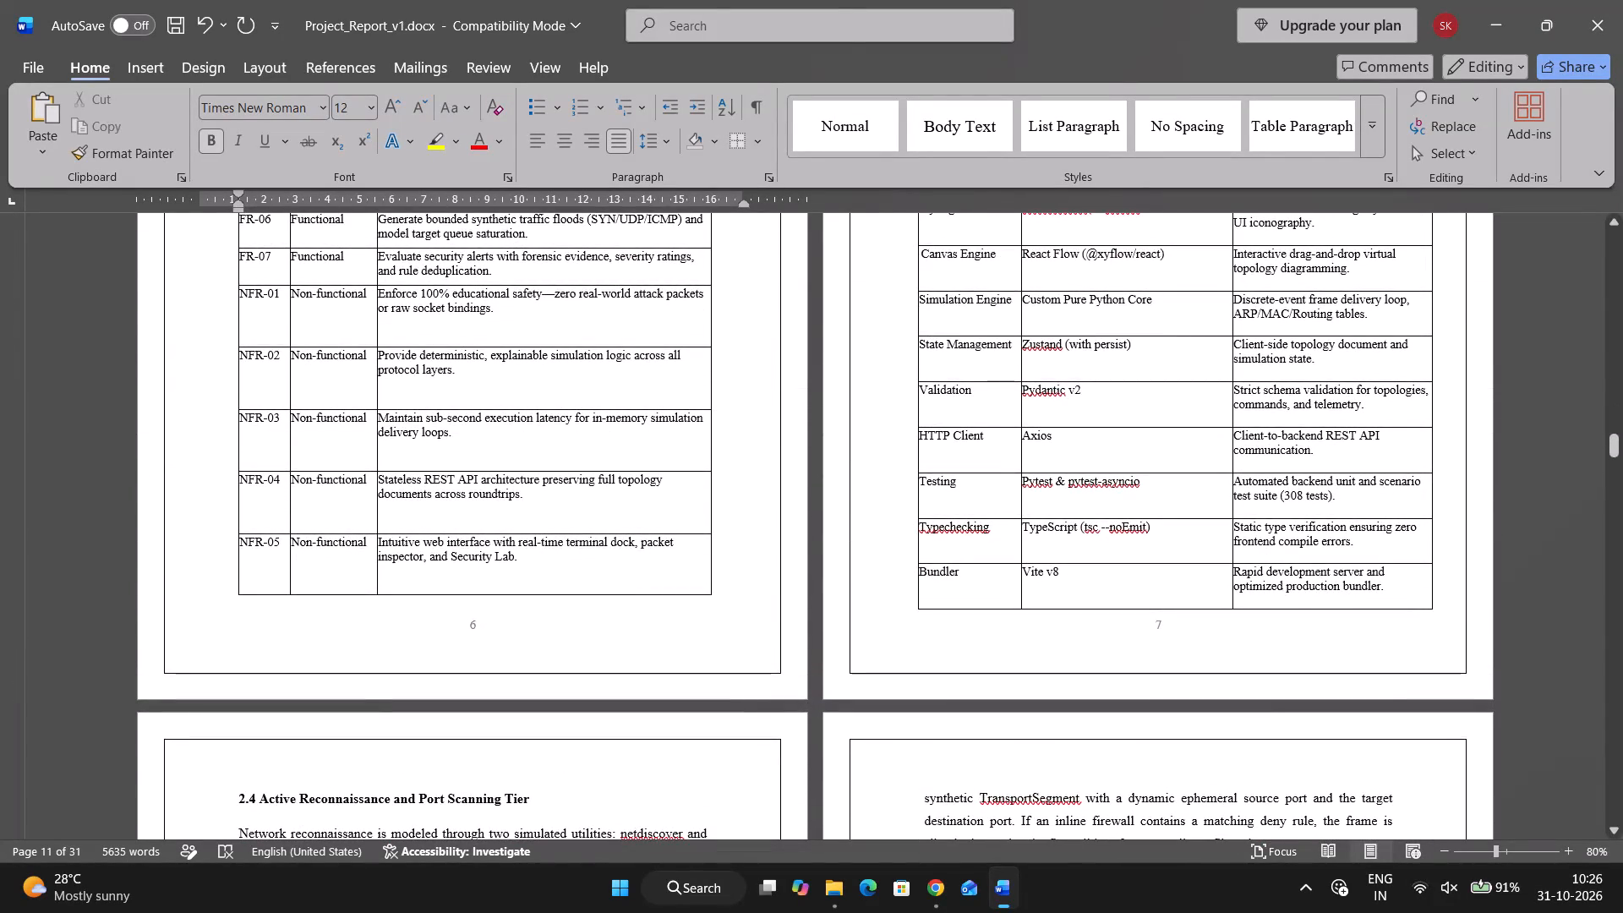
drag(728, 600, 337, 216)
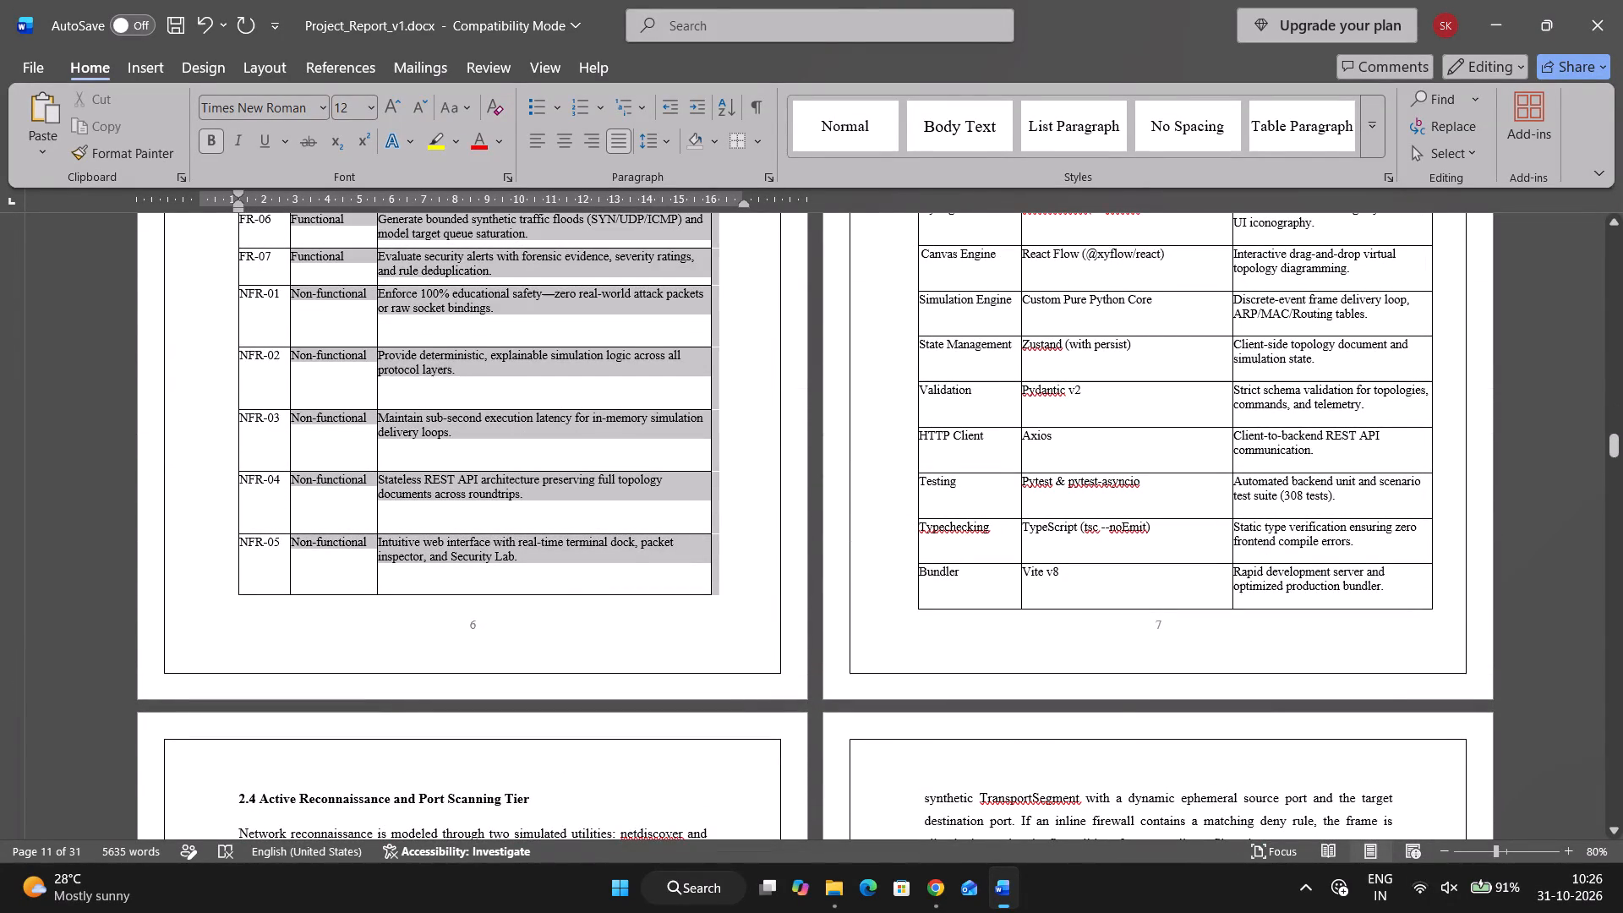
drag(337, 216, 309, 227)
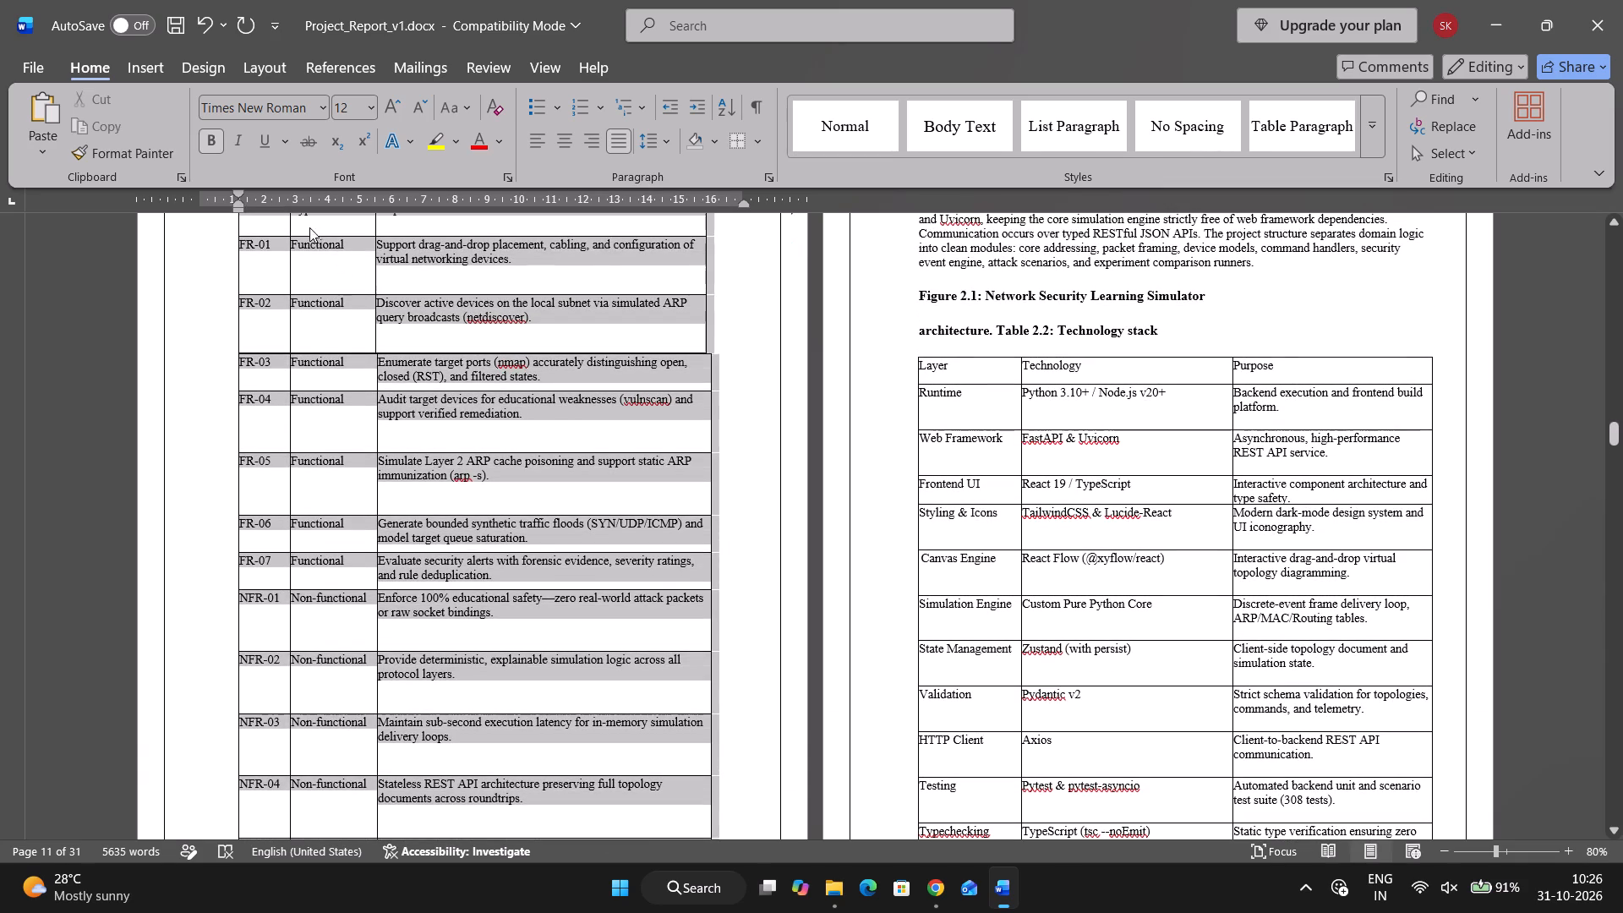
drag(309, 227, 247, 306)
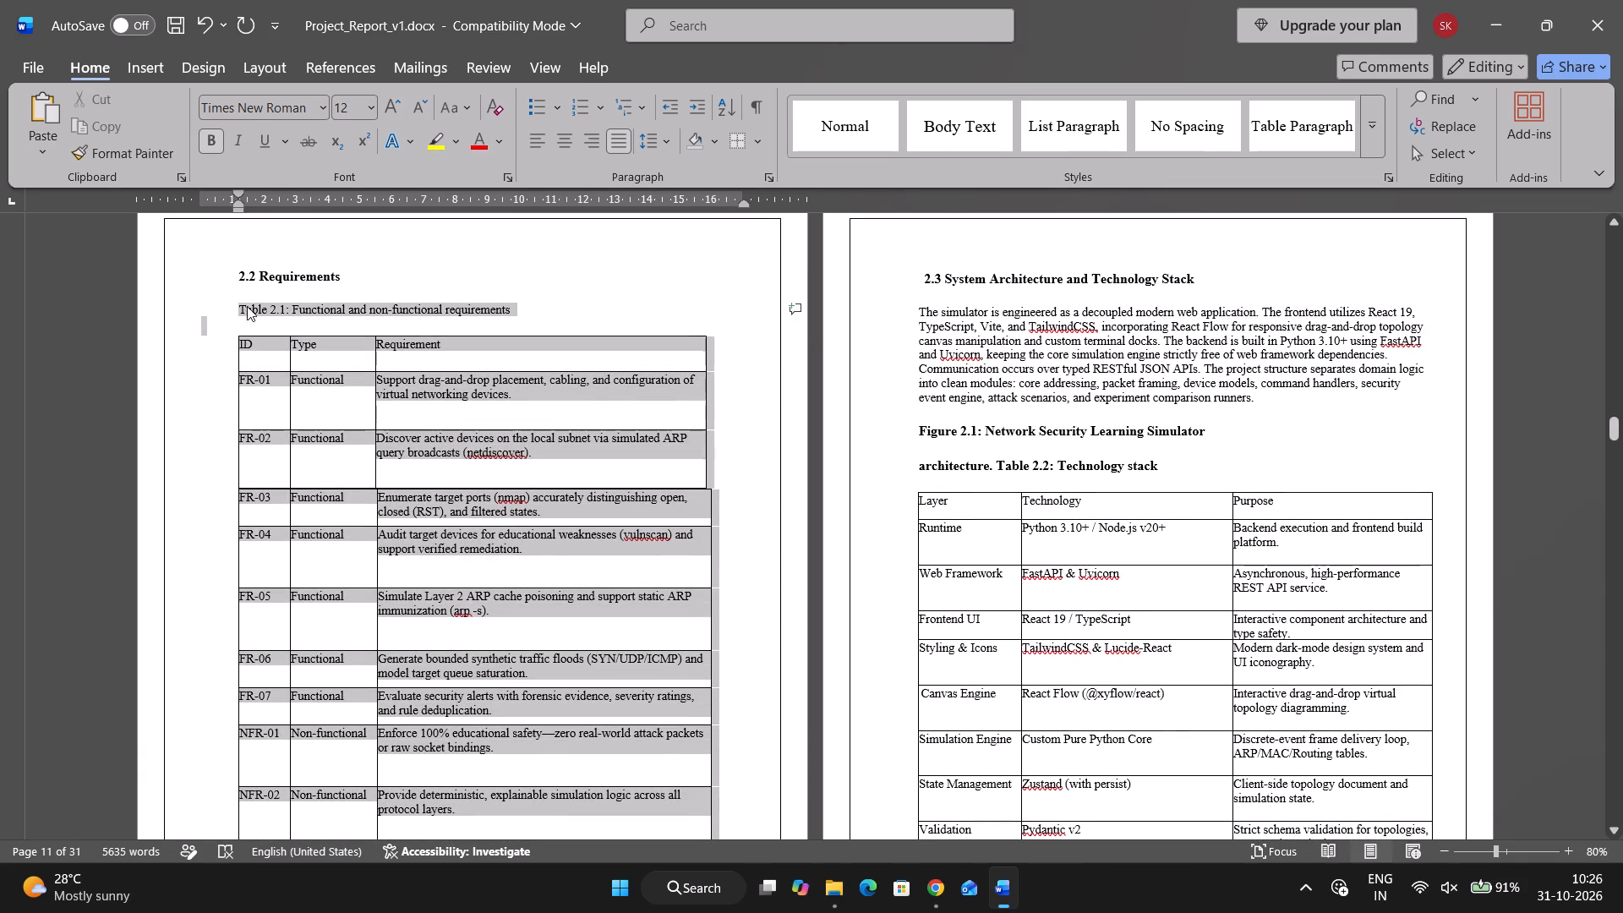
drag(247, 306, 258, 282)
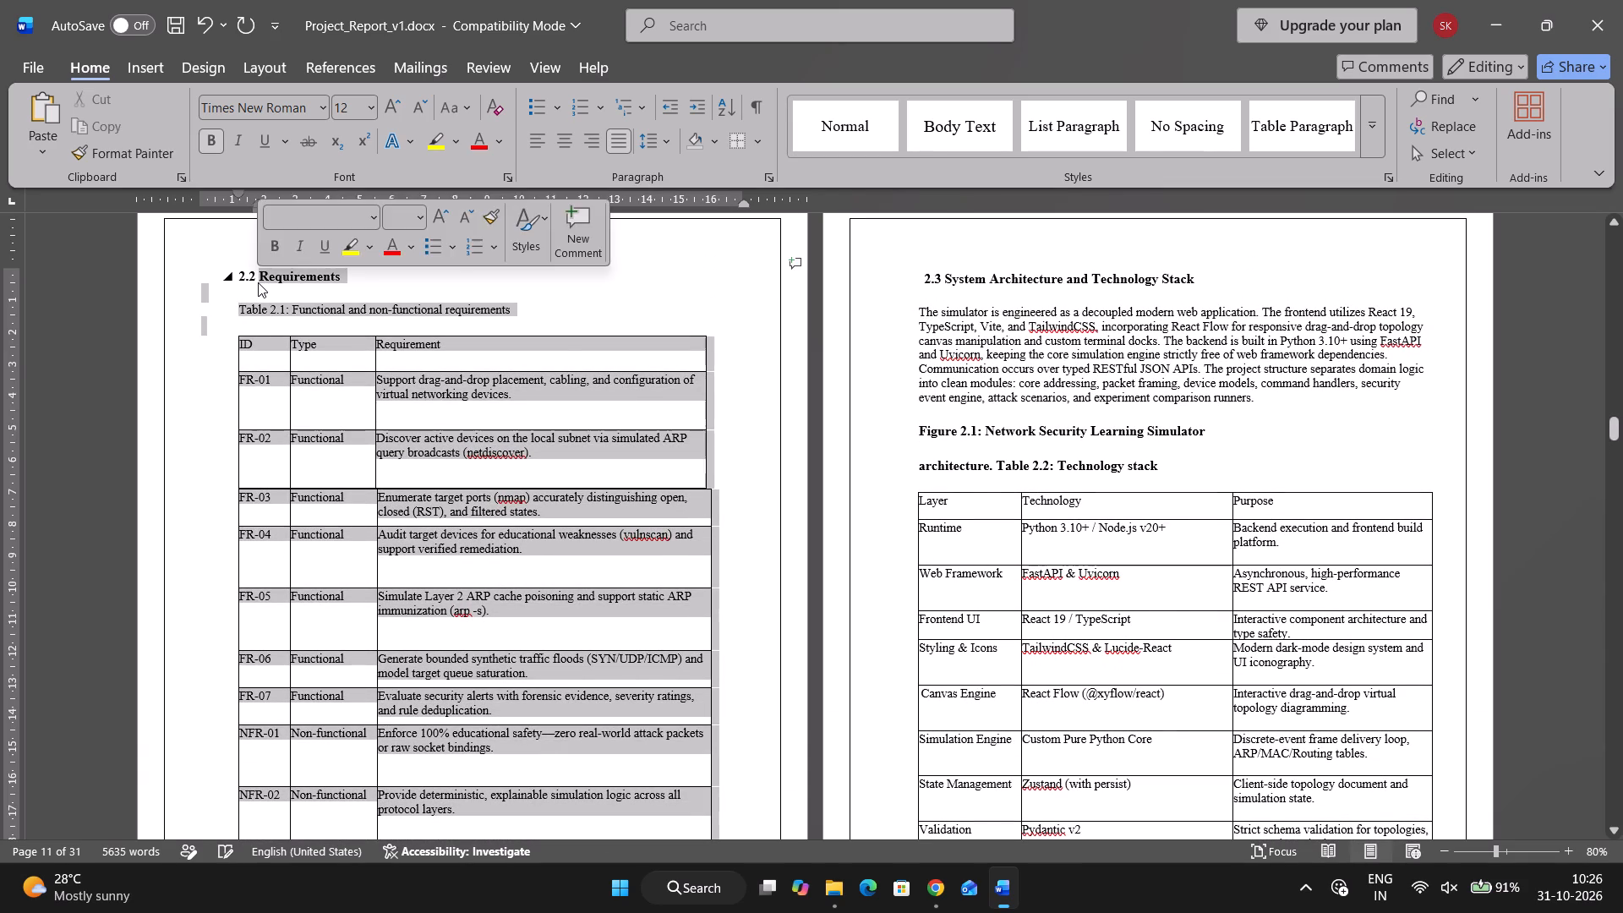
key(BackSpace)
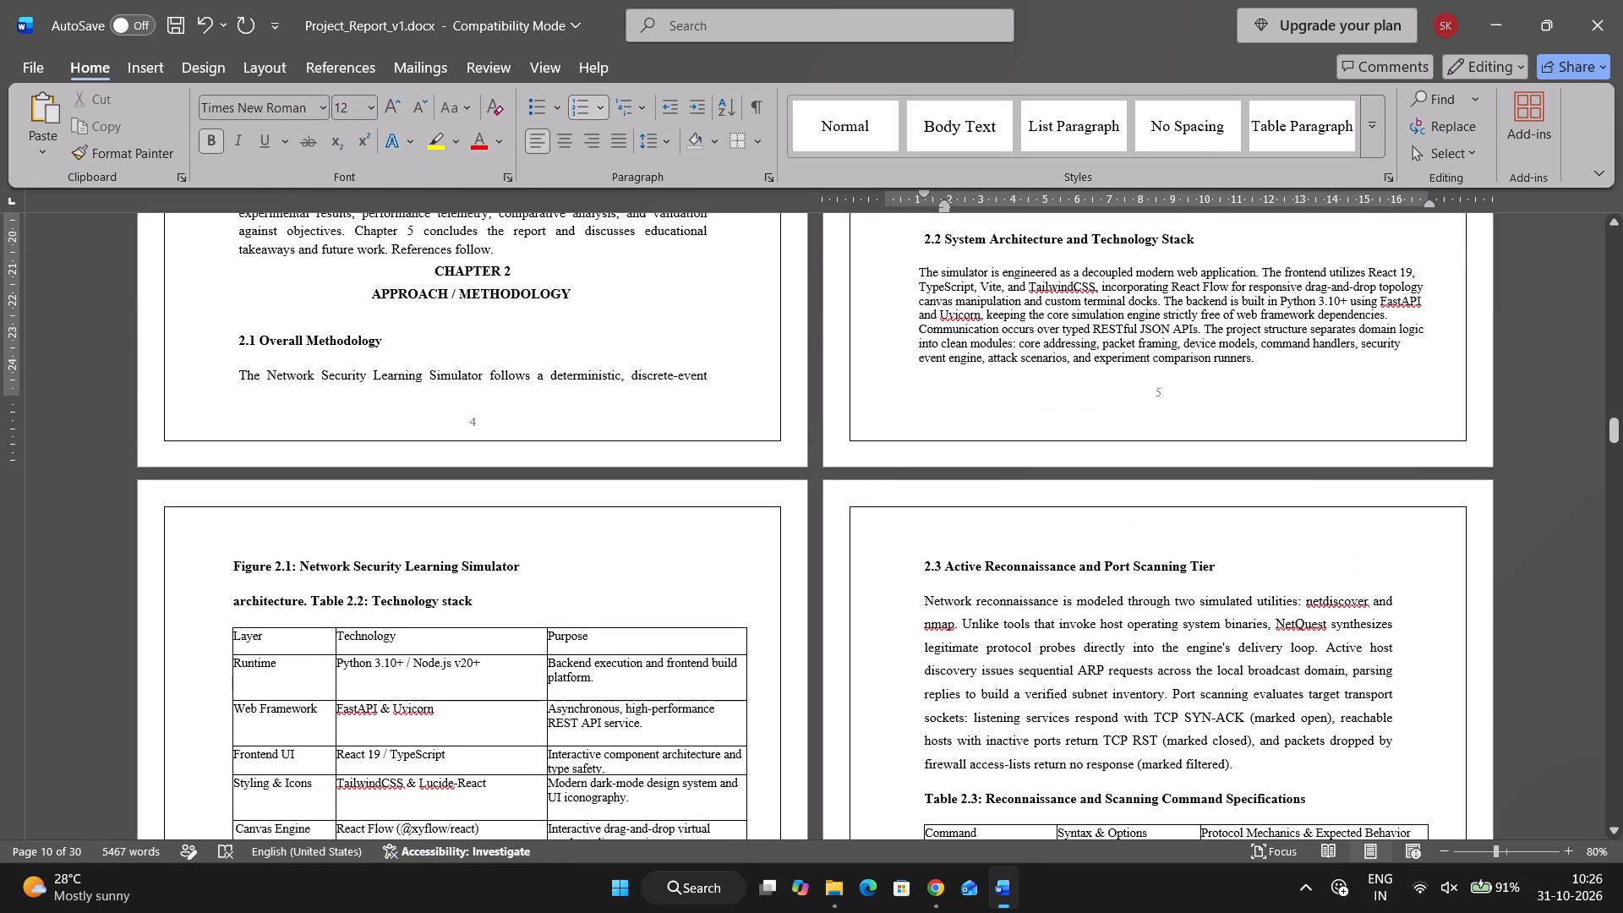
Insert blank lines after the Organization of the Report paragraph to push the Chapter 2 heading onto the following page.
scroll(683, 531, up, 3)
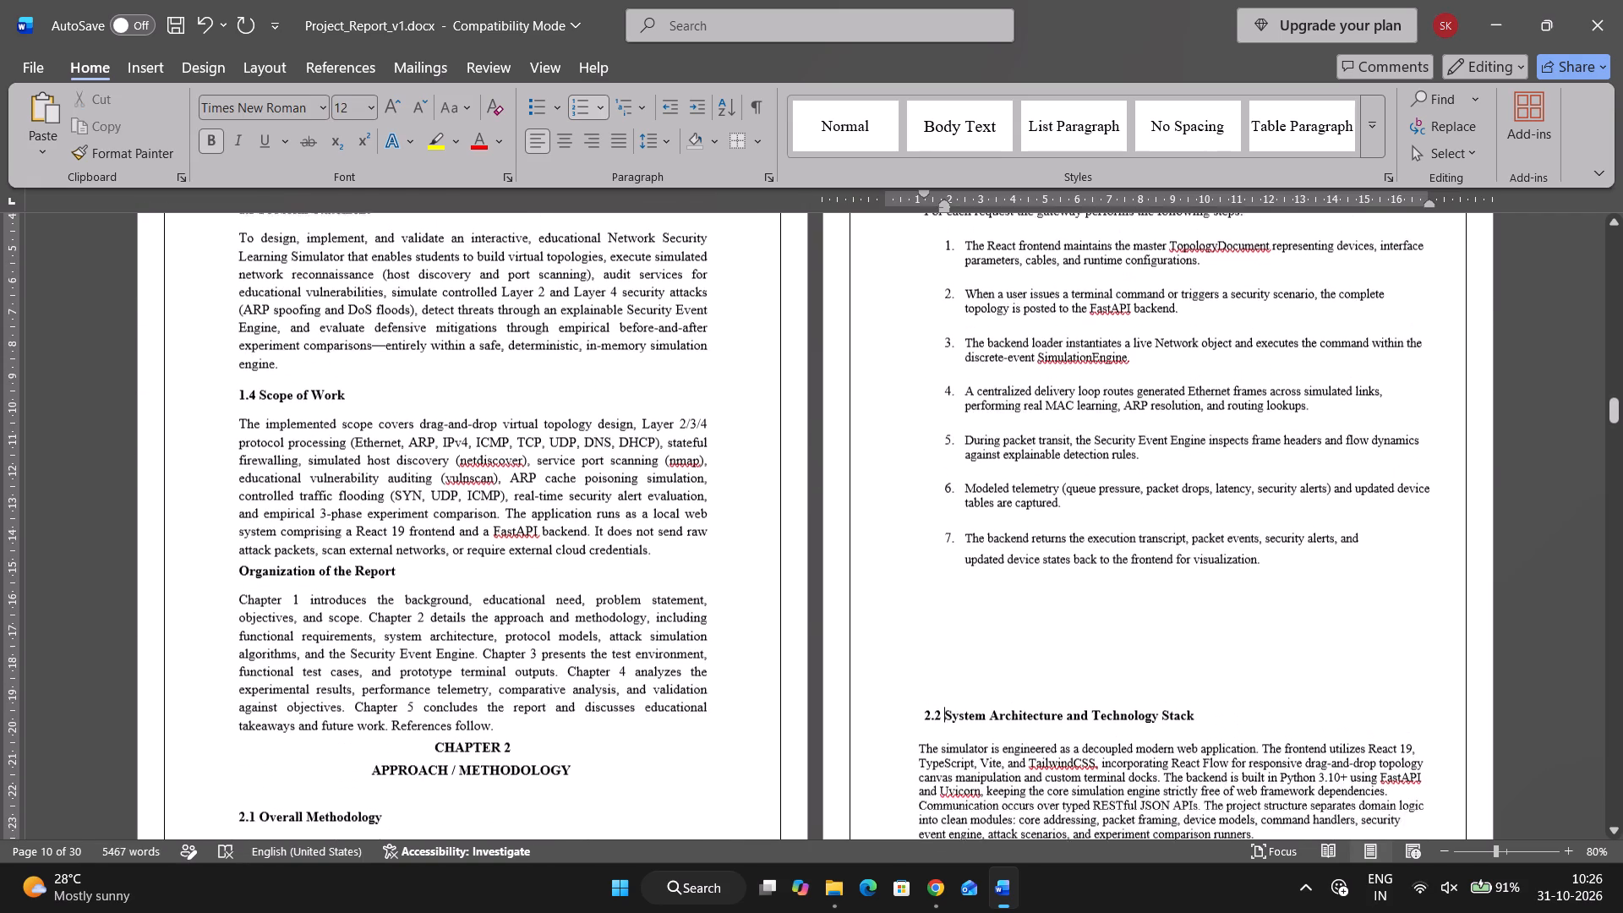
scroll(683, 531, up, 2)
scroll(683, 531, right, 1)
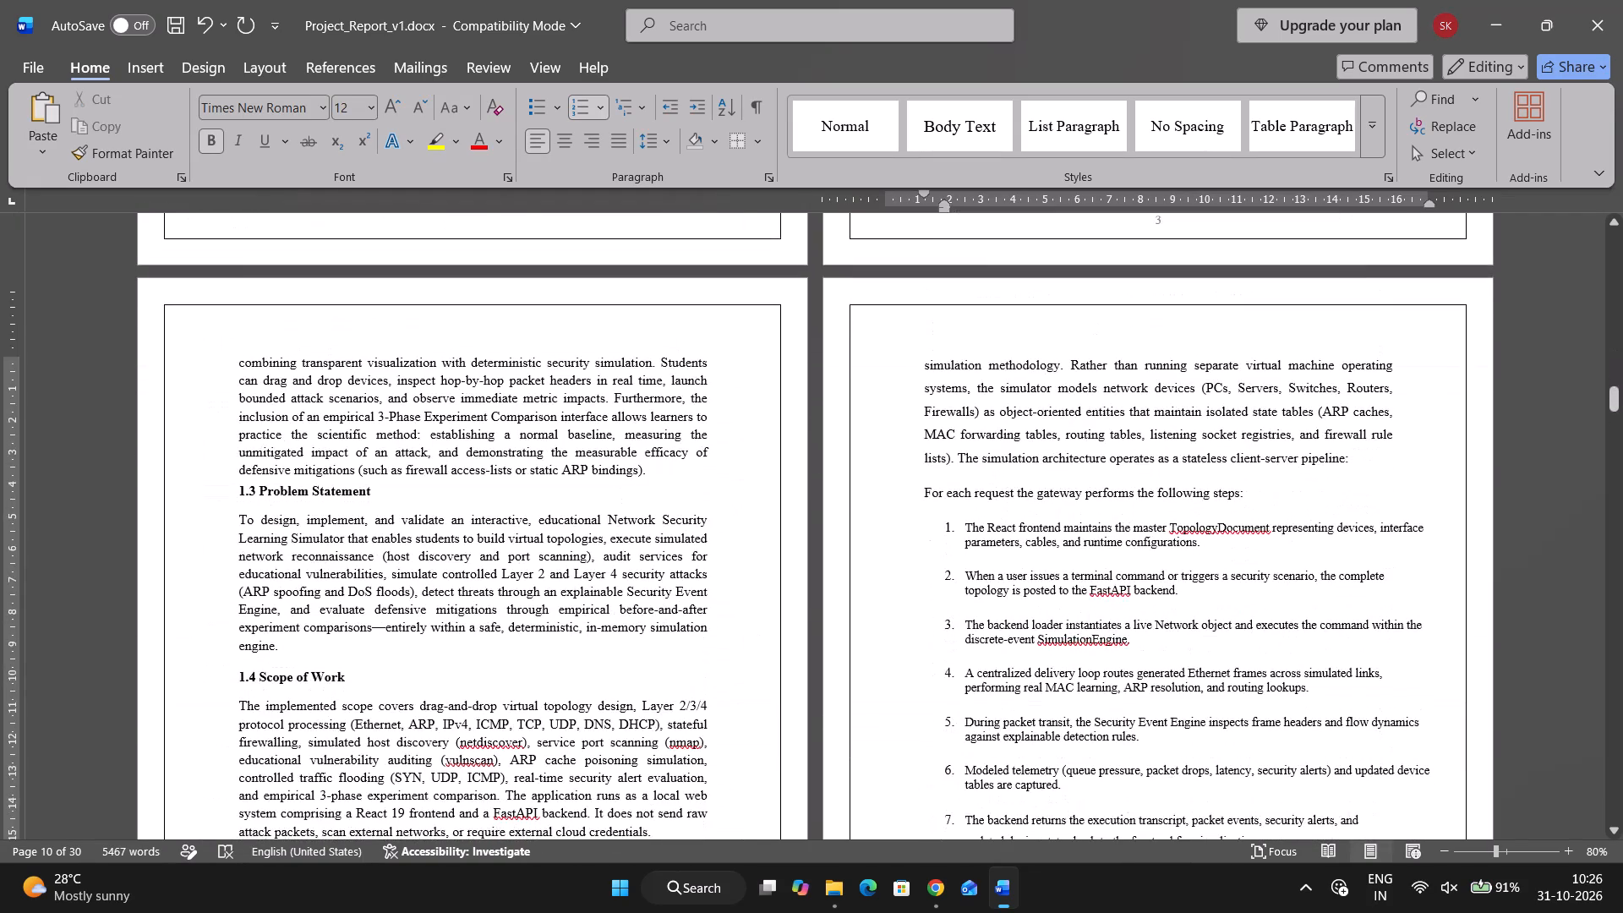
scroll(683, 531, up, 4)
scroll(683, 531, down, 2)
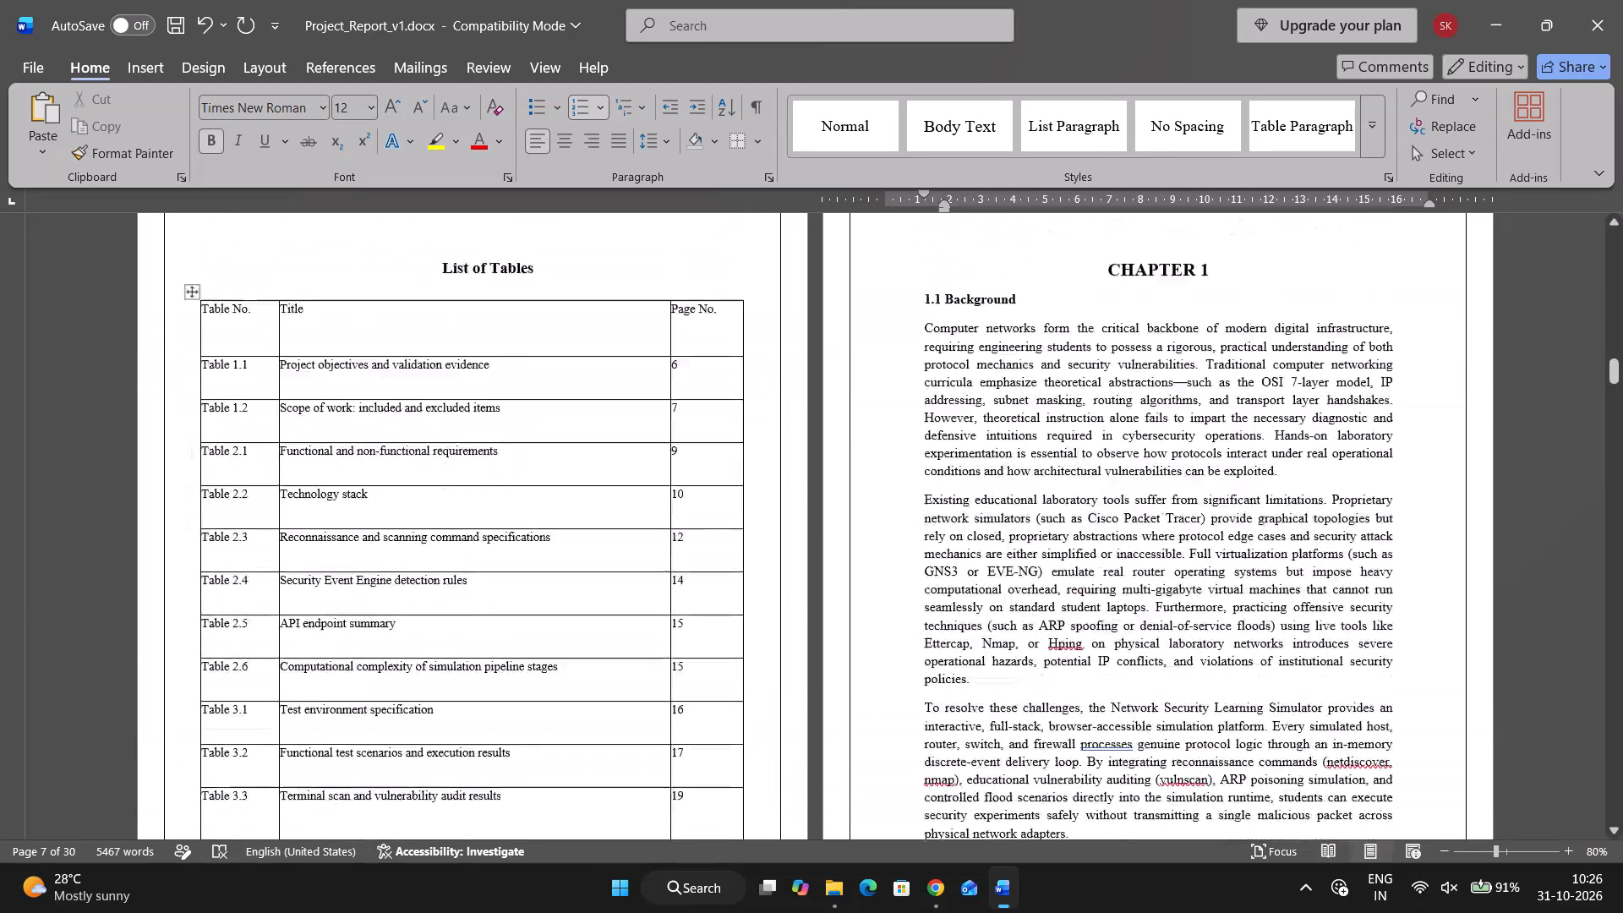
scroll(683, 531, down, 2)
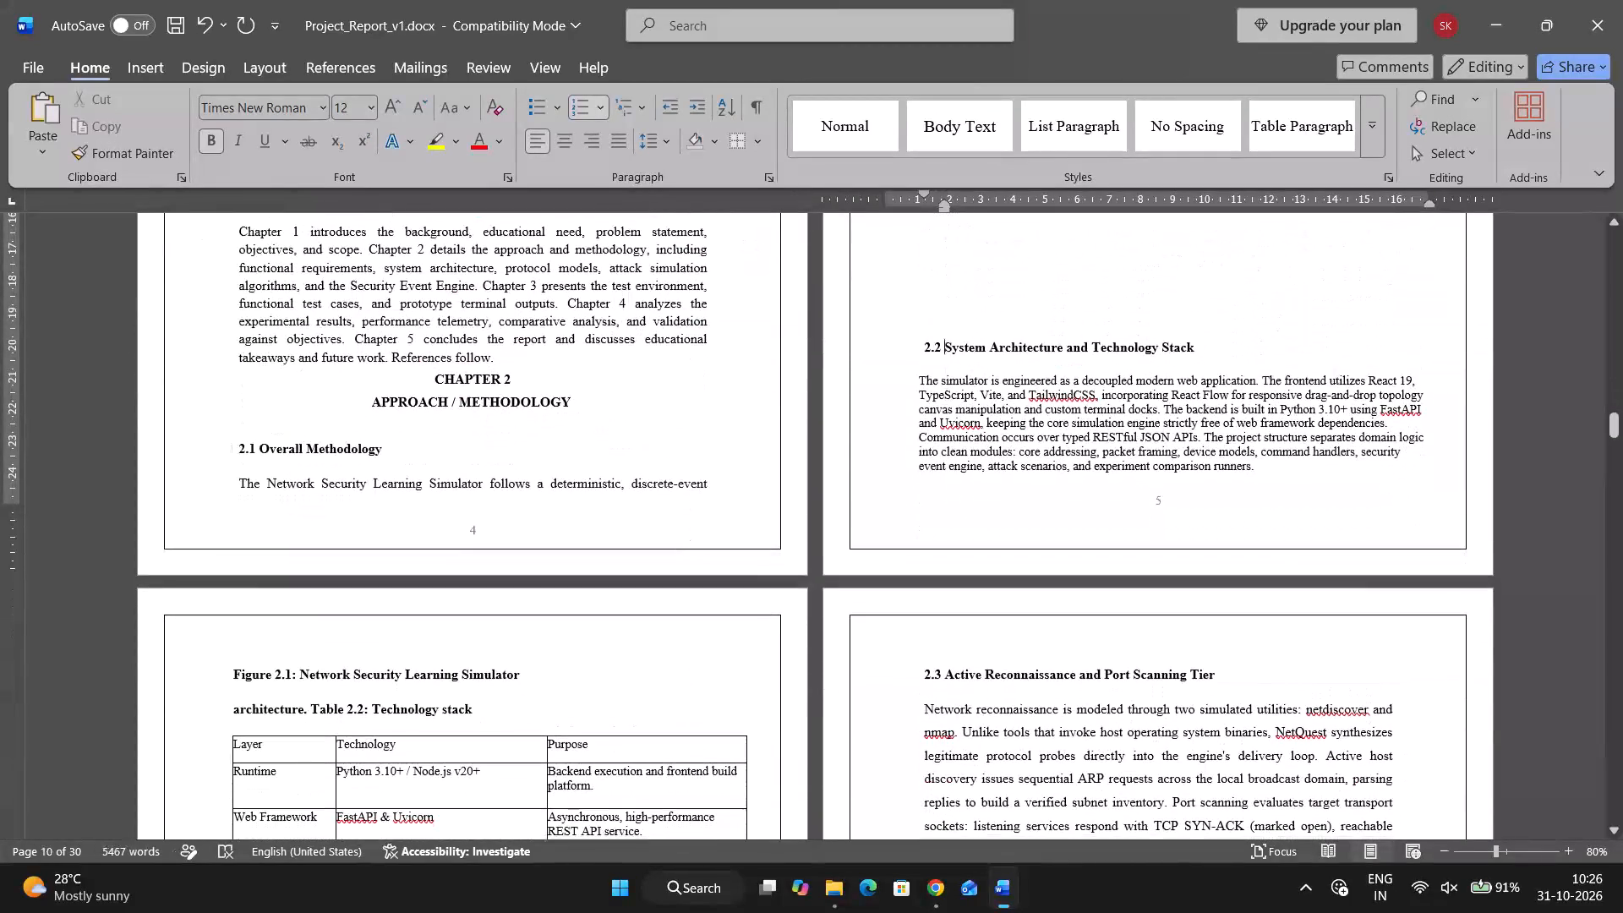
click(513, 358)
key(Return)
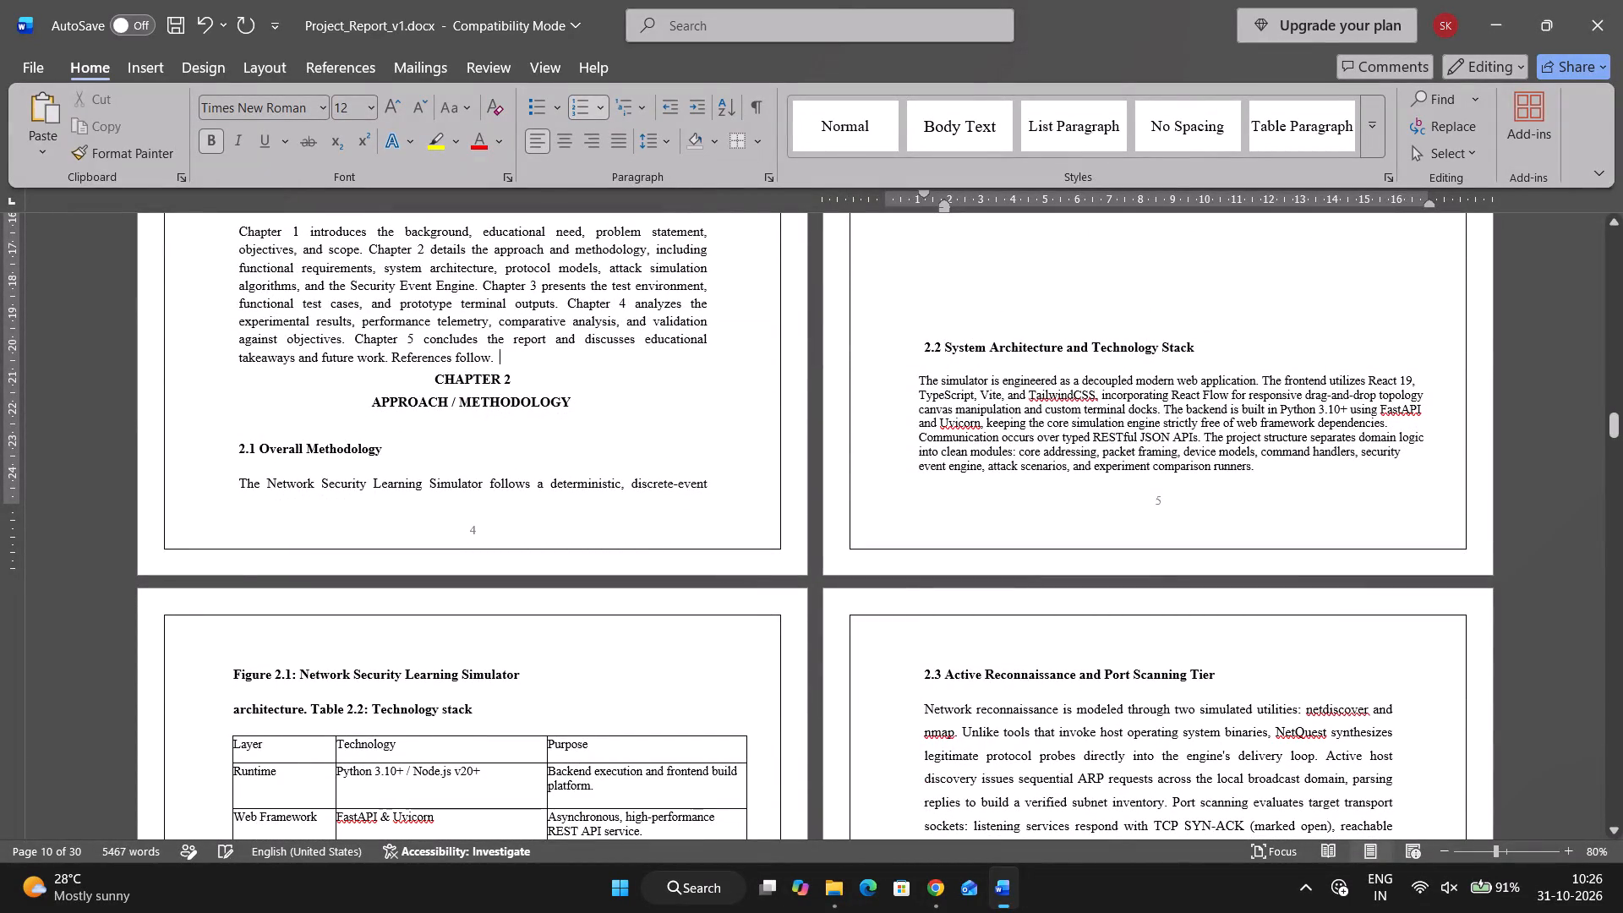
key(Return)
key(Return)
key(Return)
key(Return)
key(Return)
key(Return)
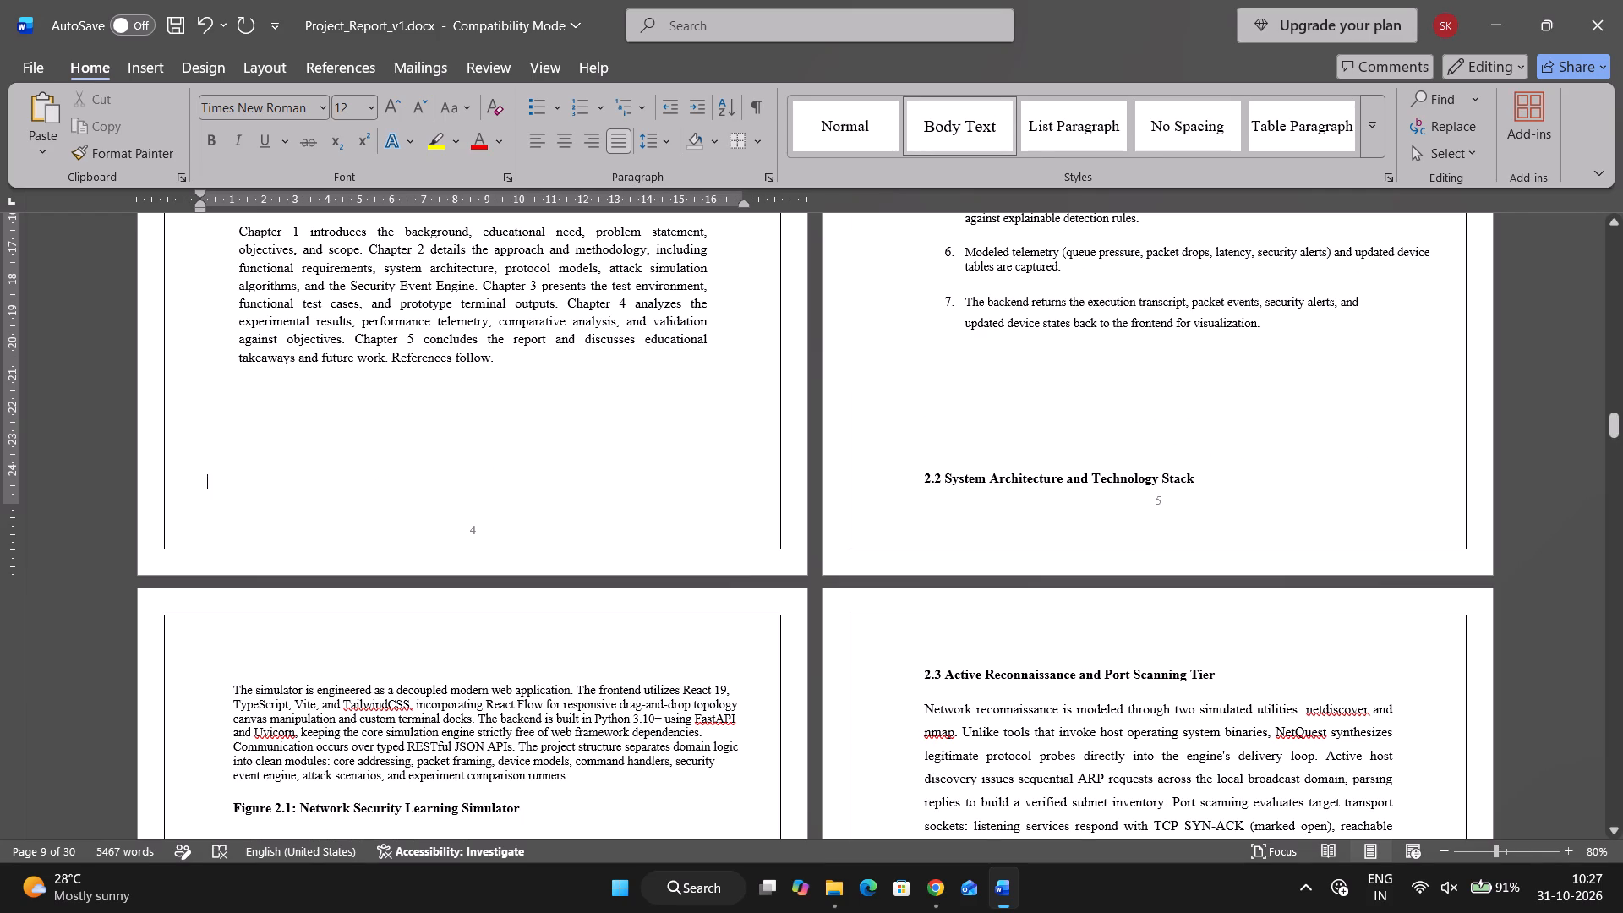
Add a blank line above "2.2 System Architecture and Technology Stack" to move the heading onto the page with its text.
scroll(753, 345, up, 3)
scroll(753, 345, down, 4)
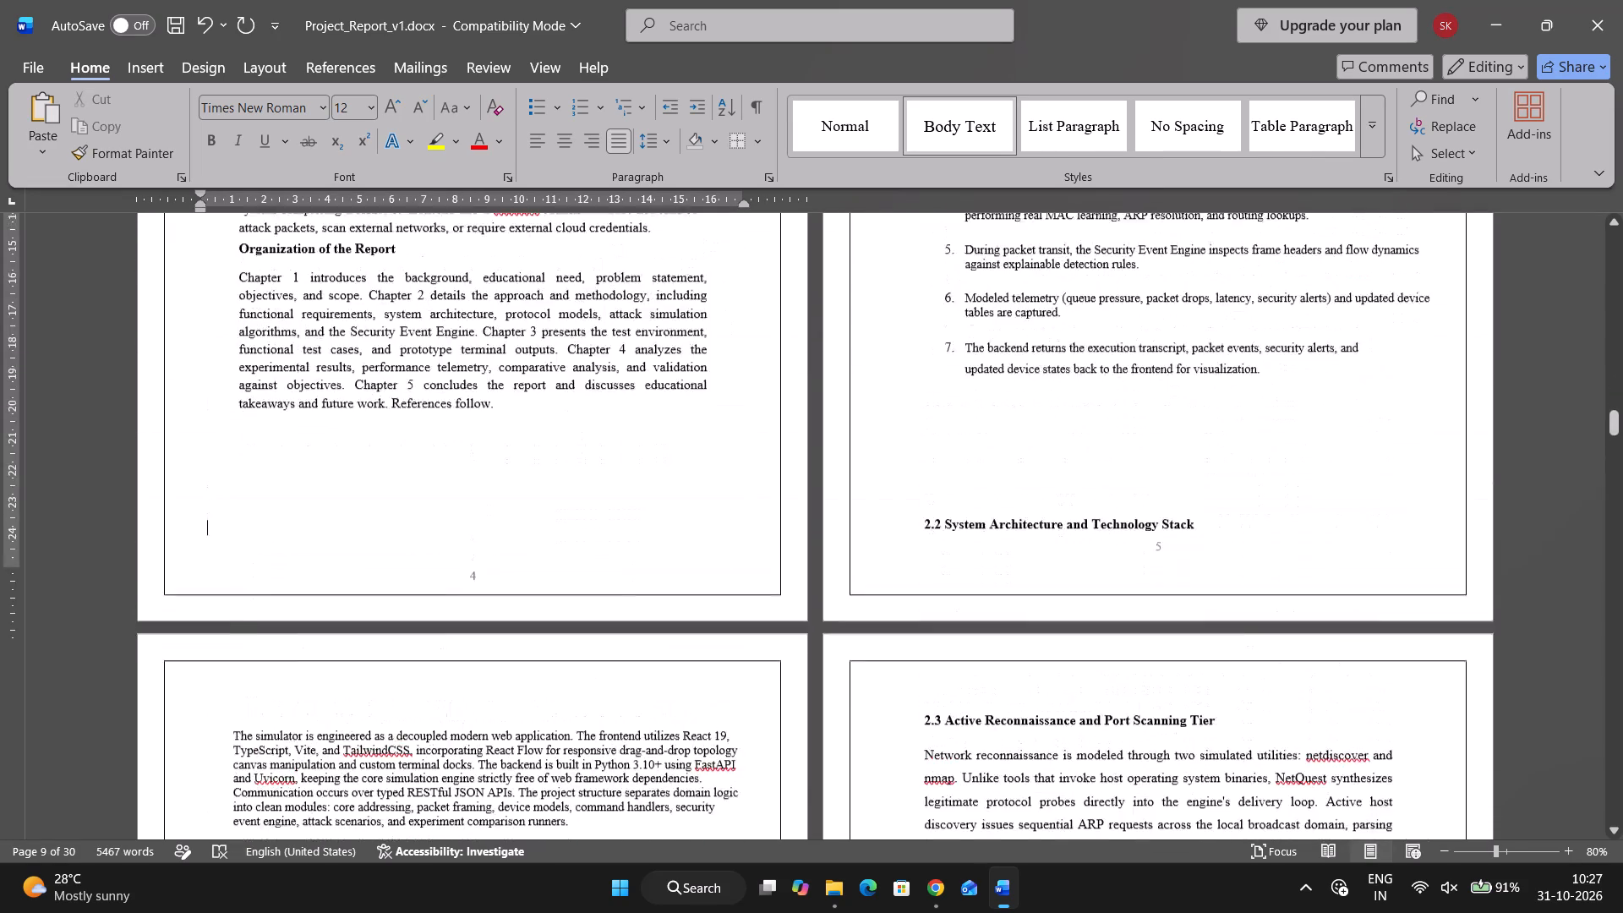
scroll(753, 345, down, 1)
click(1074, 456)
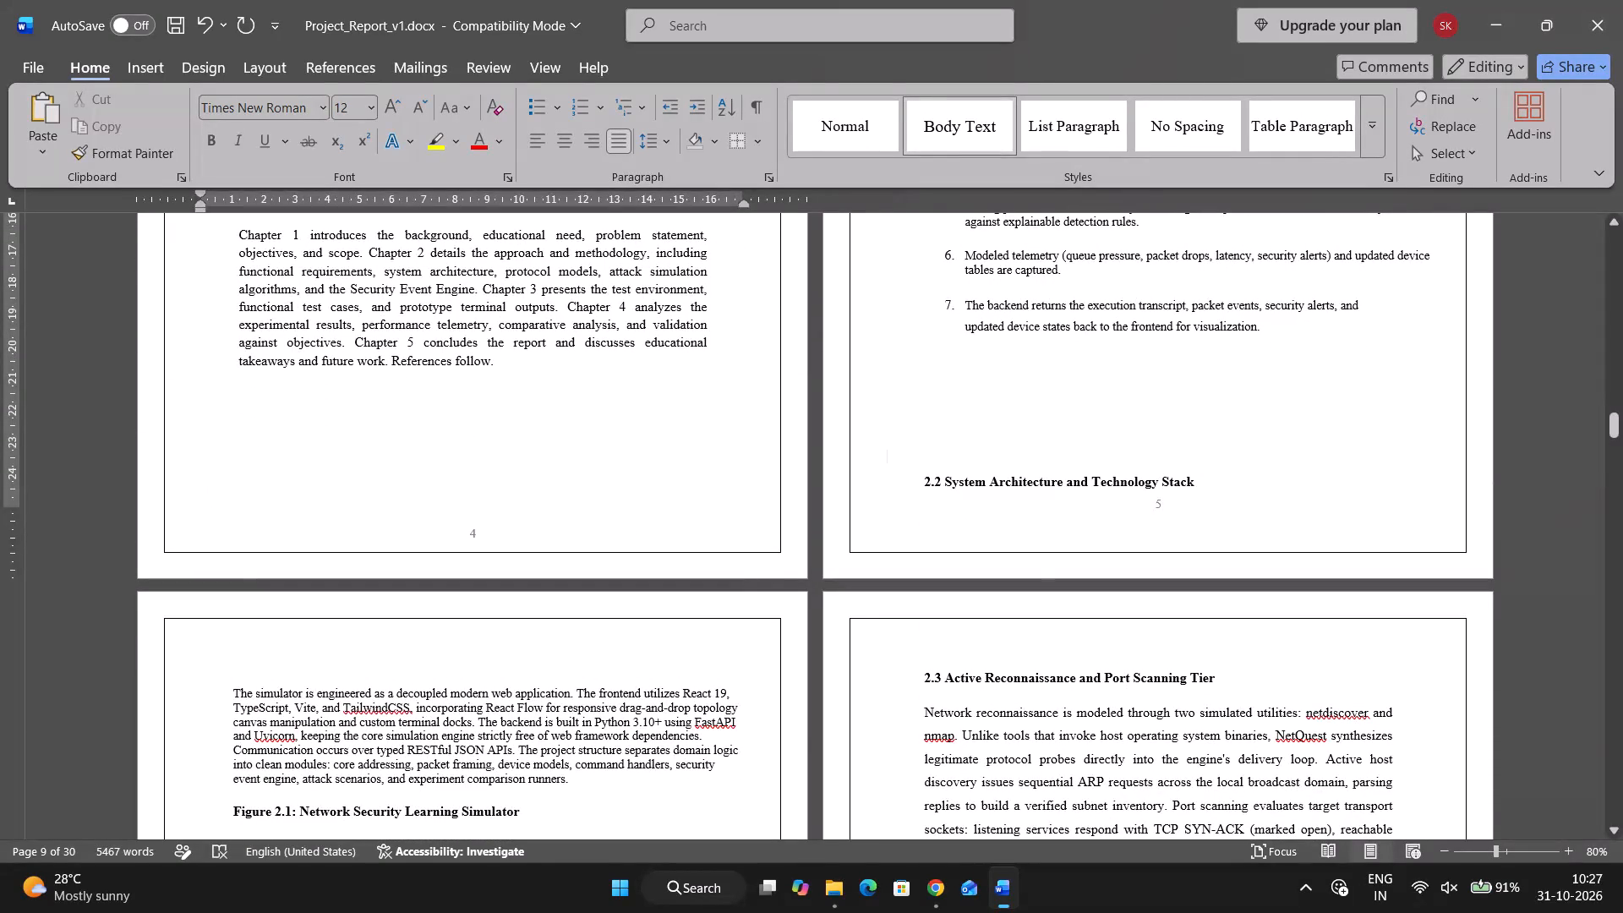
key(Return)
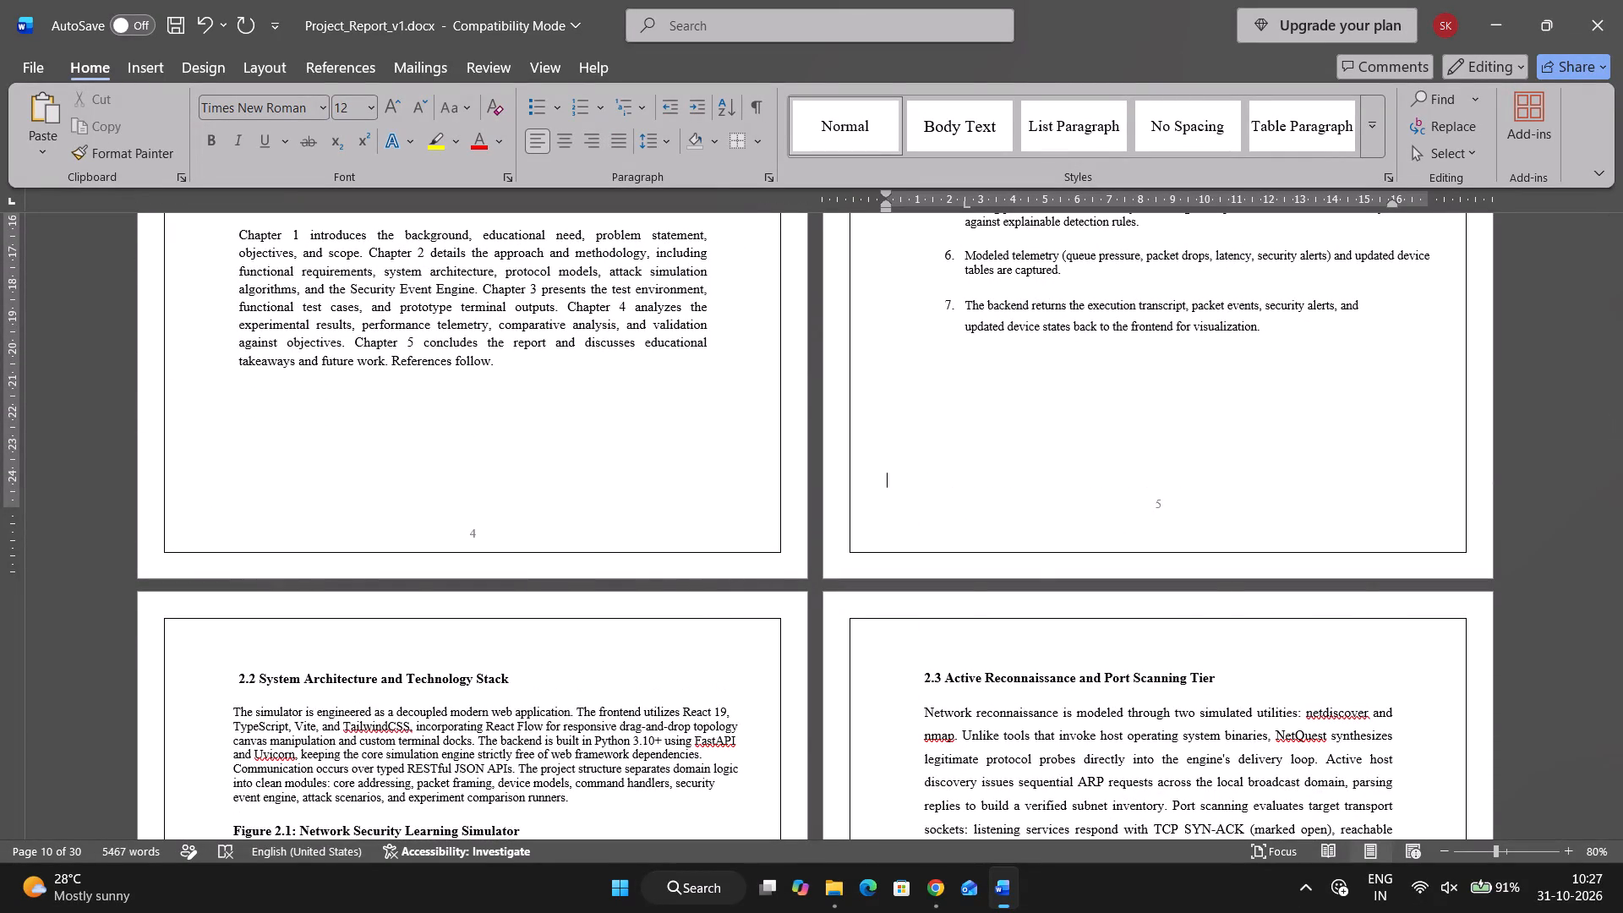
scroll(1074, 456, down, 1)
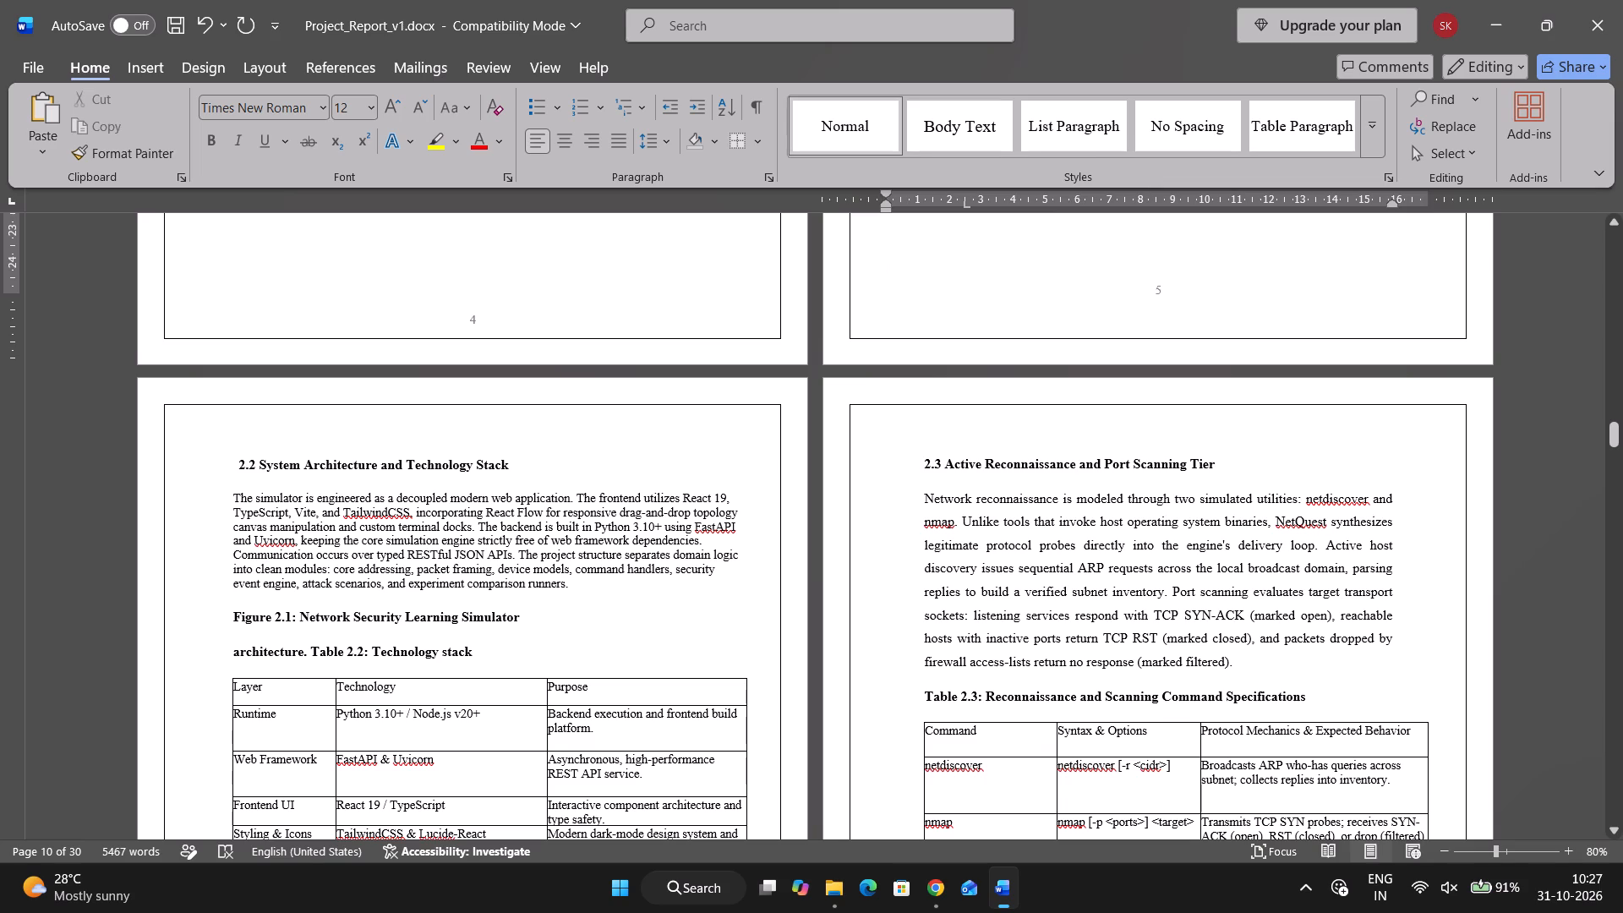
Delete the "Figure 2.1: Network Security Learning Simulator" caption line below the 2.2 System Architecture paragraph.
scroll(554, 568, down, 1)
drag(554, 568, 533, 568)
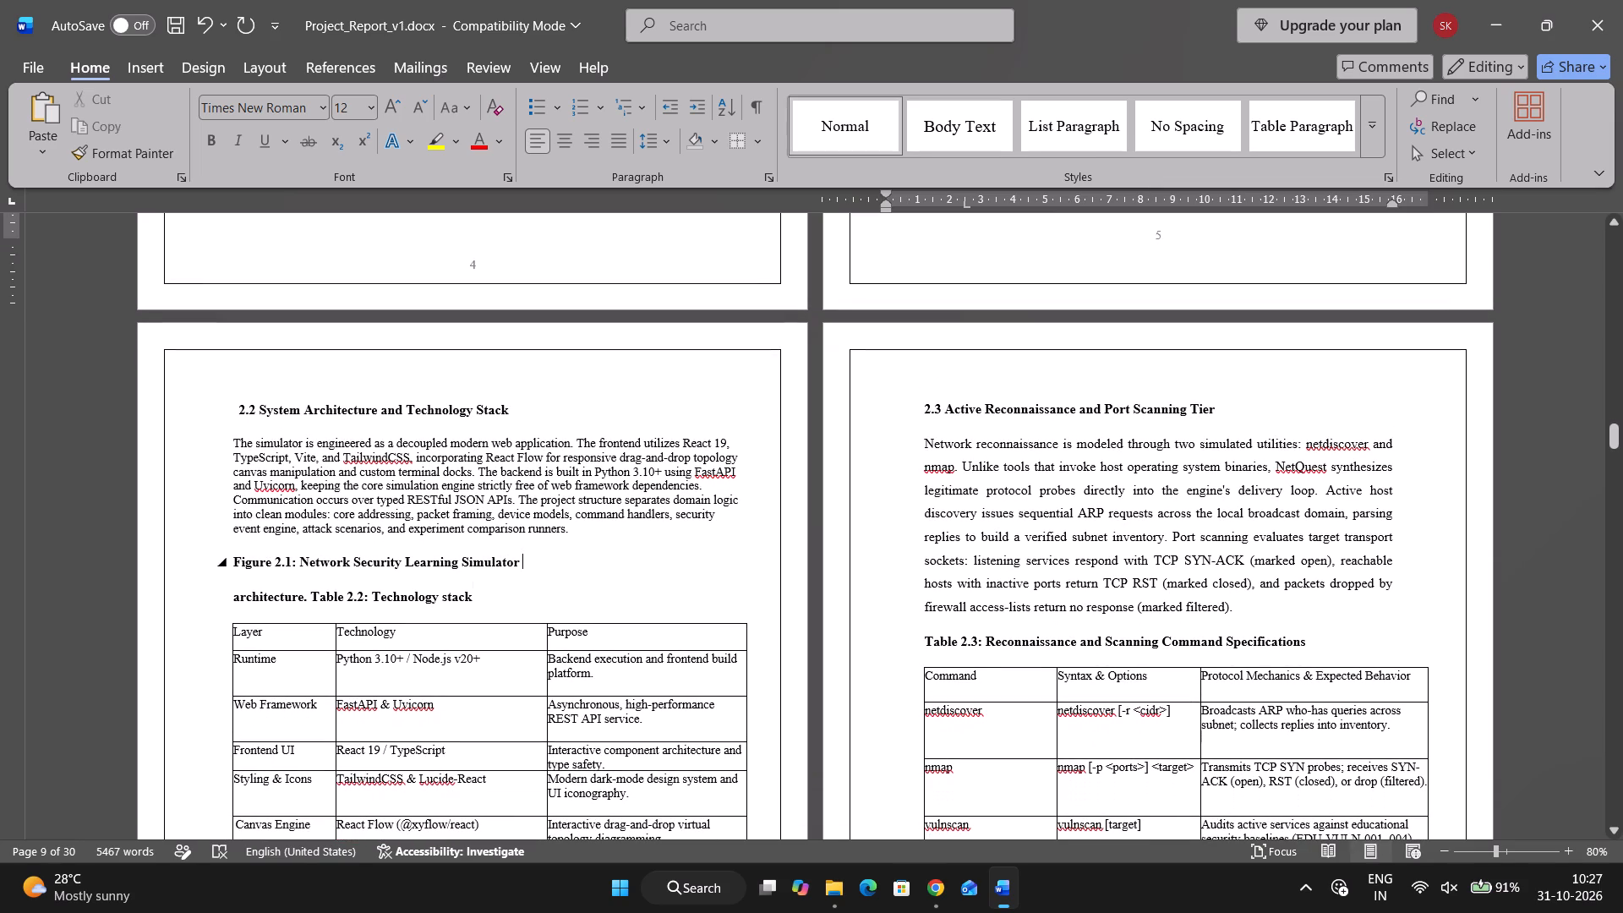
drag(533, 568, 212, 548)
key(BackSpace)
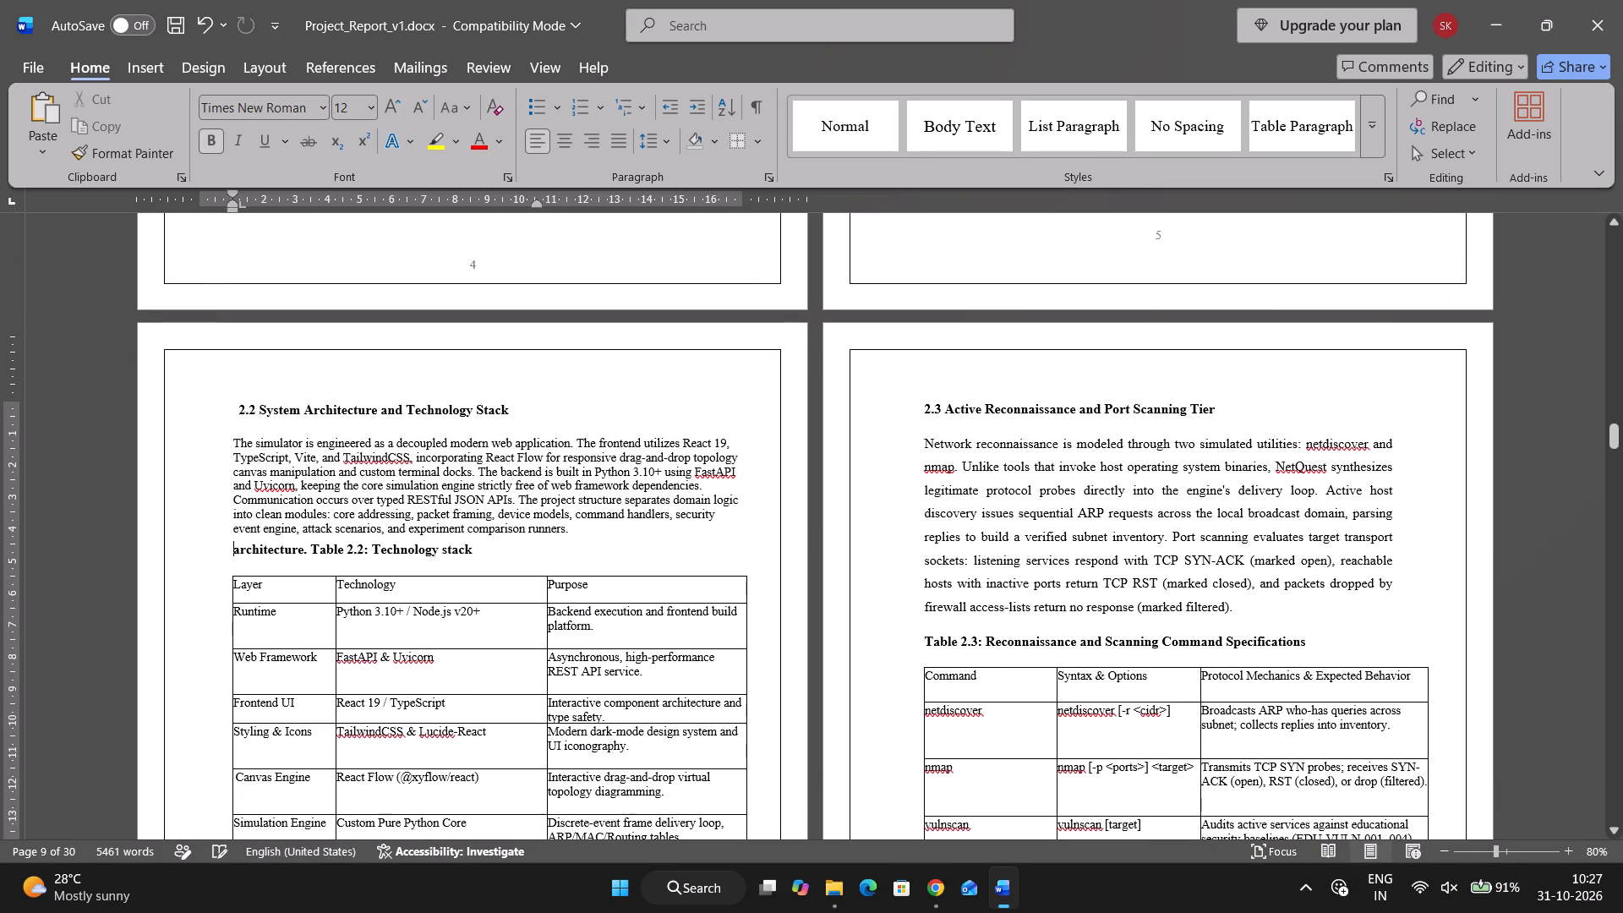
Delete the entire technology stack table (Layer, Technology, Purpose) in section 2.2.
scroll(505, 614, right, 1)
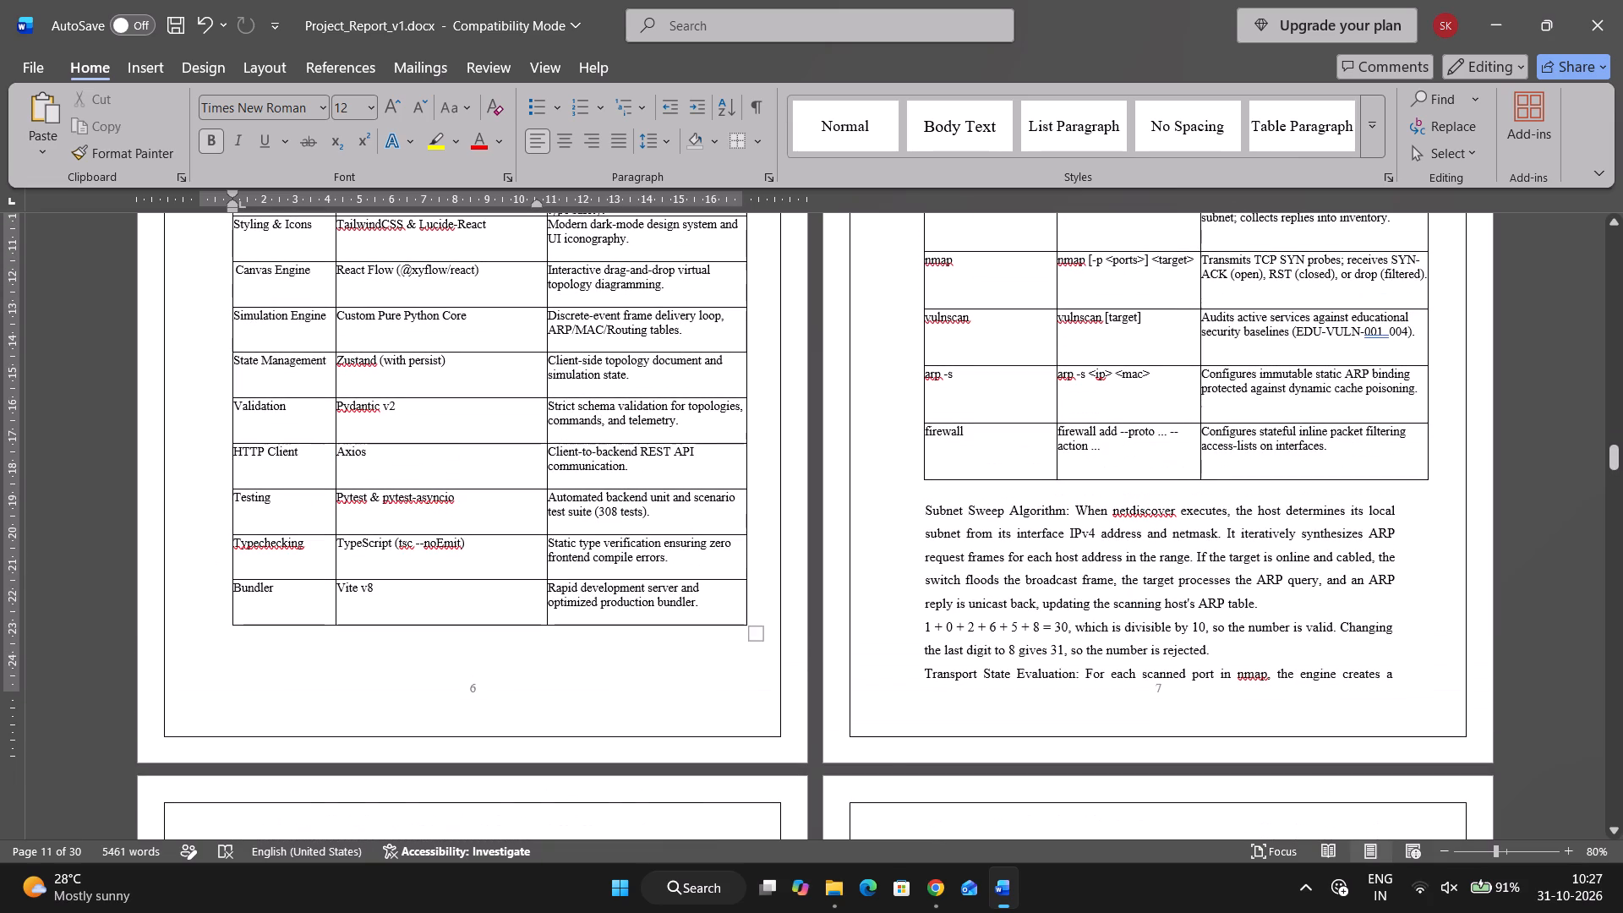
click(751, 636)
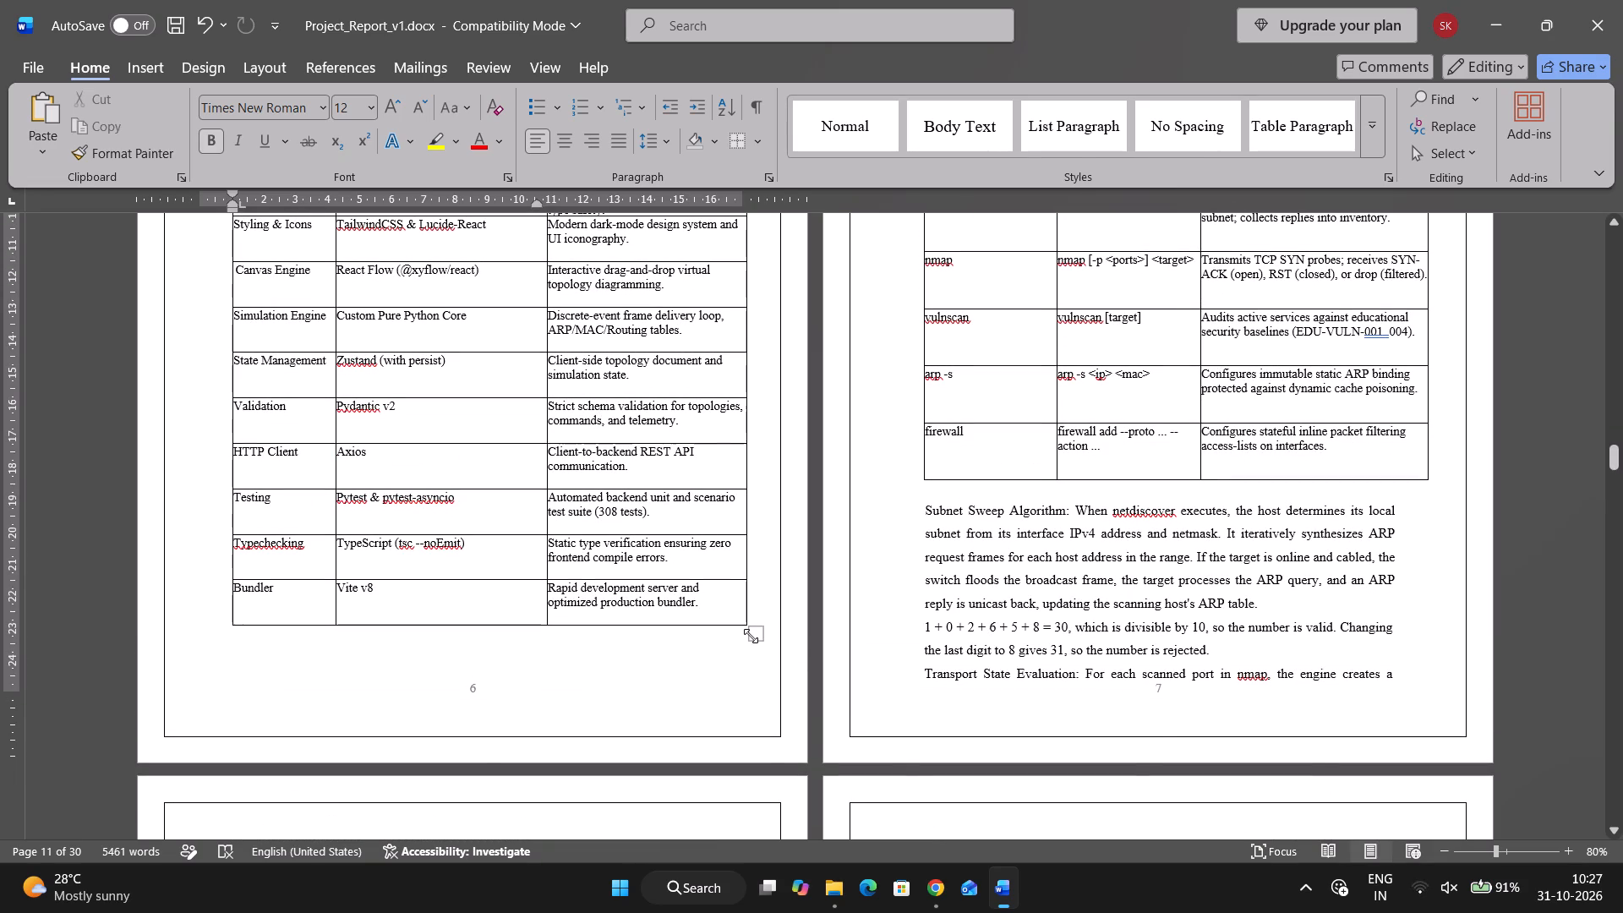
click(1096, 690)
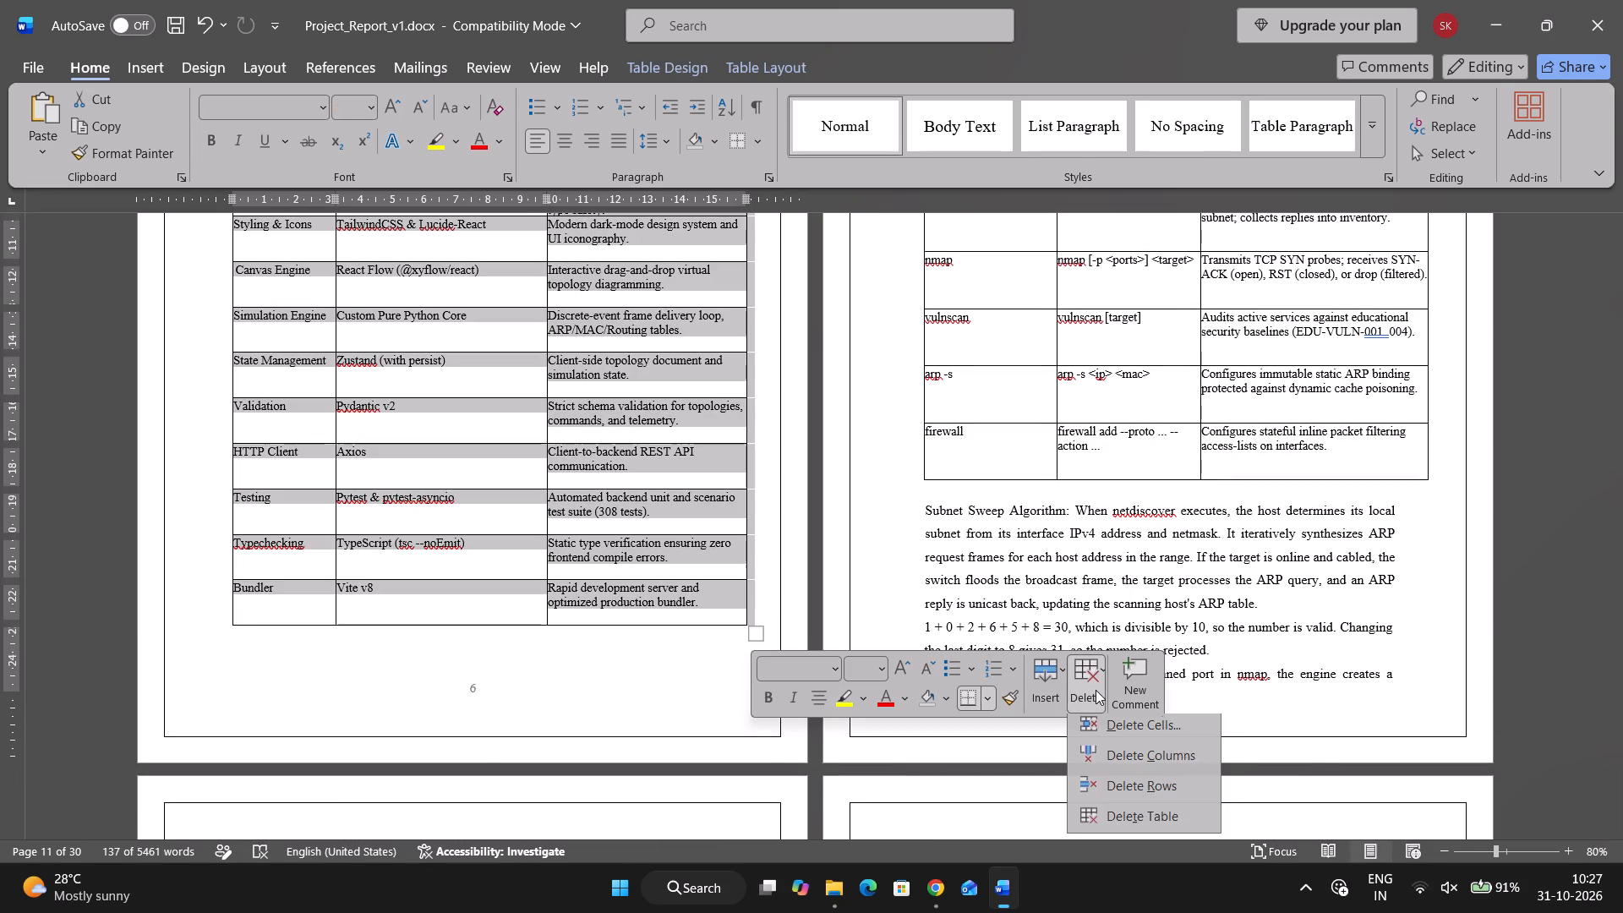
click(1179, 817)
Pull section 2.3 up onto the 2.2 page and delete the leftover "architecture. Table 2.2: Technology stack" caption.
scroll(1030, 513, up, 2)
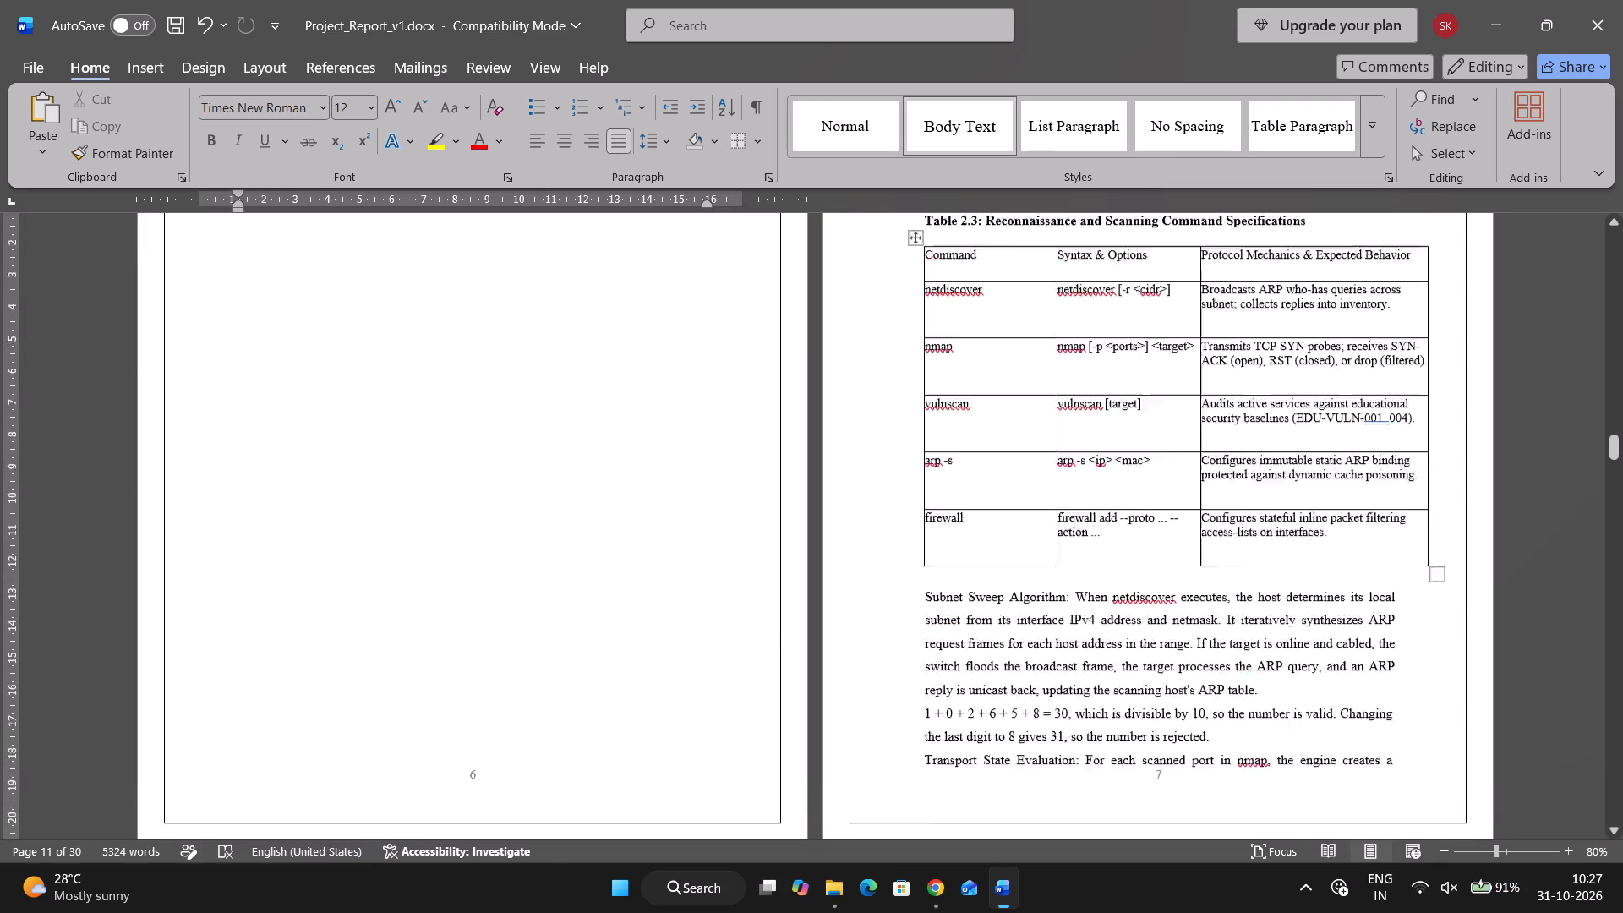
scroll(1030, 513, up, 1)
scroll(1030, 513, down, 2)
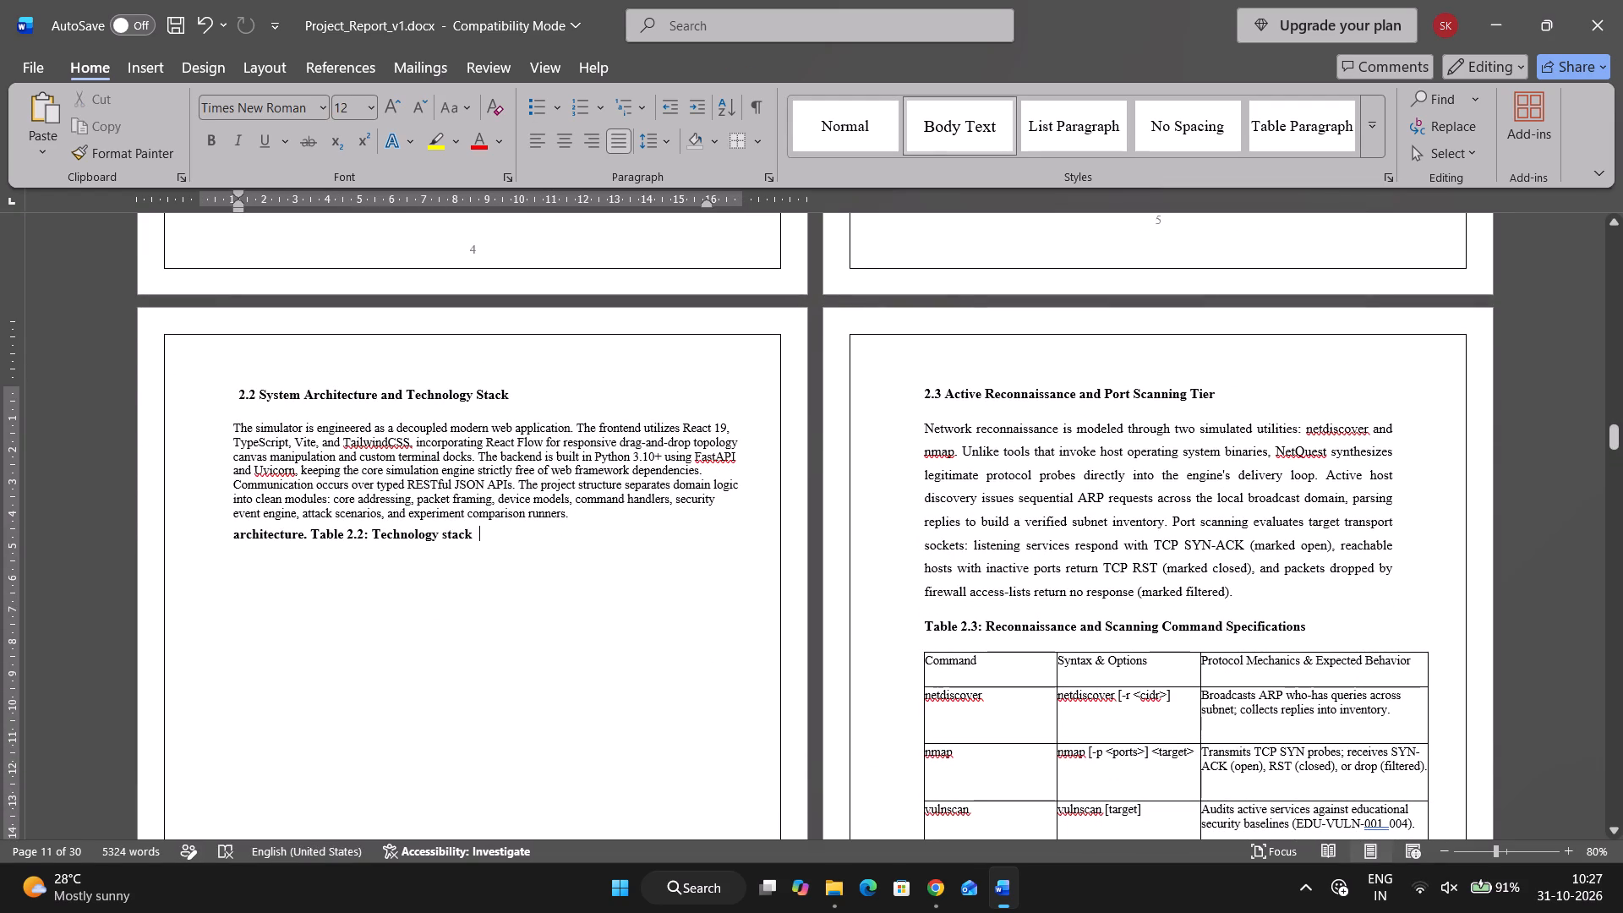
key(Delete)
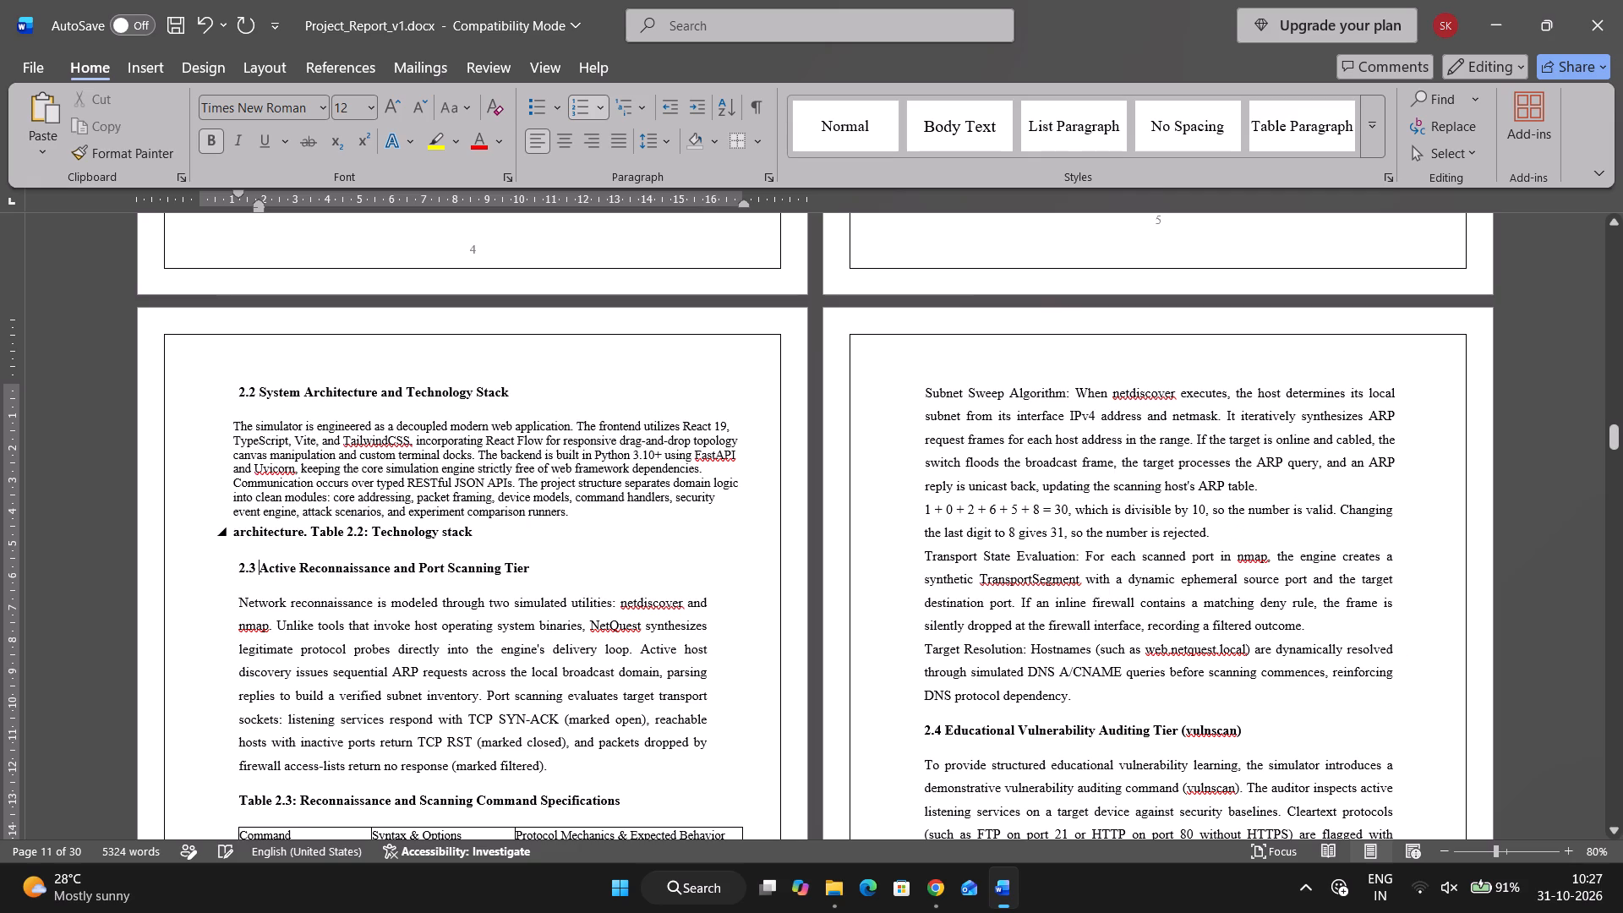
drag(477, 534, 225, 522)
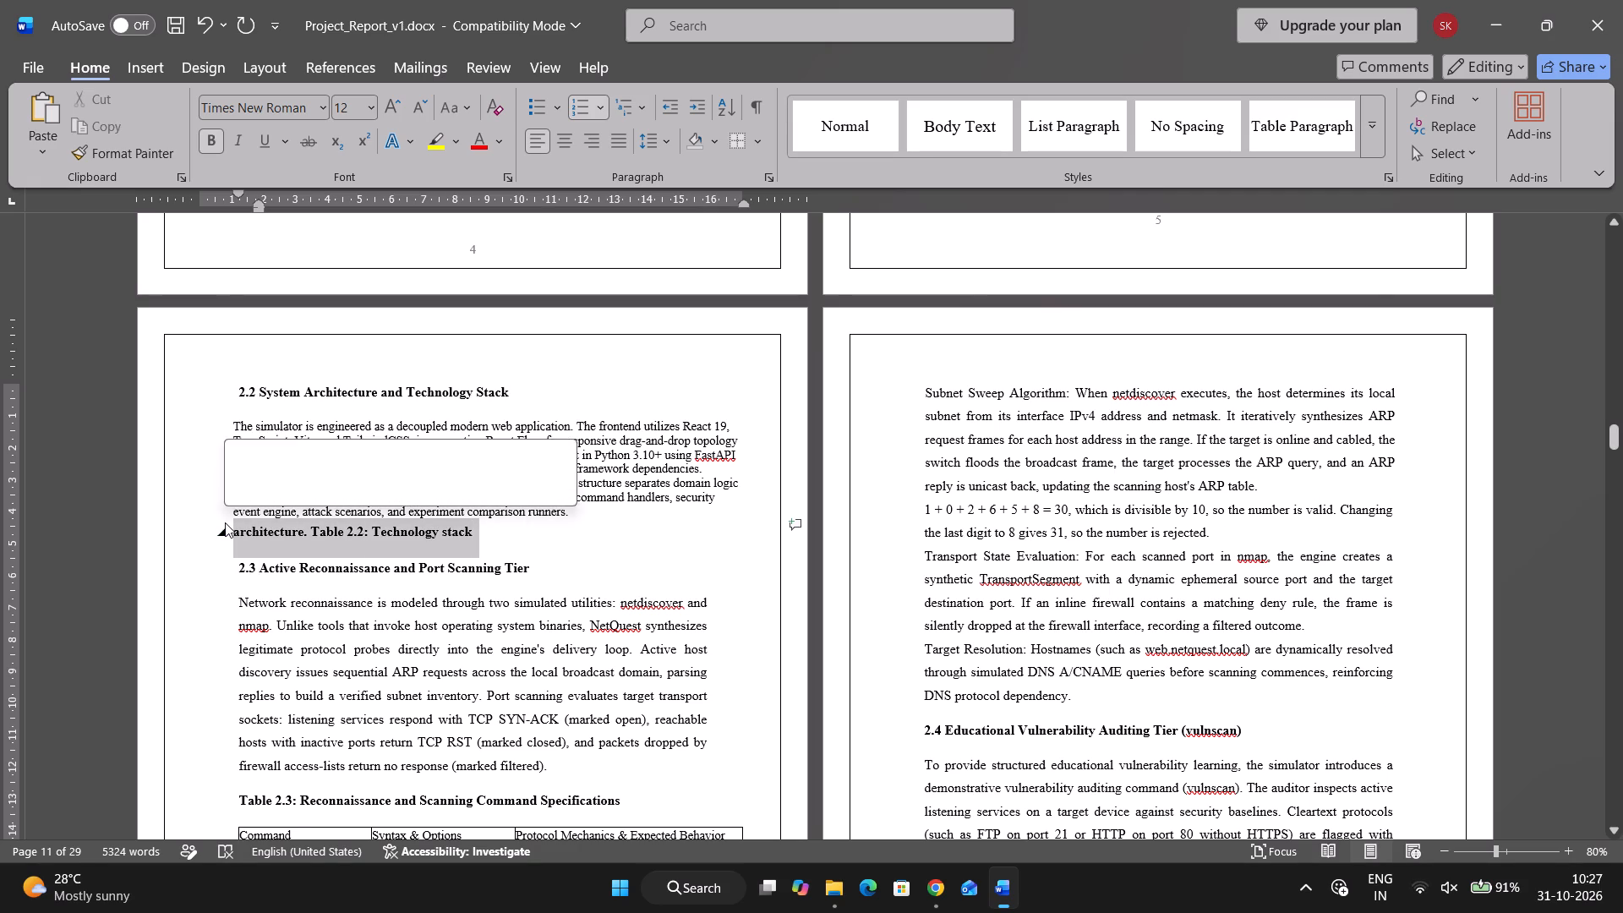
key(BackSpace)
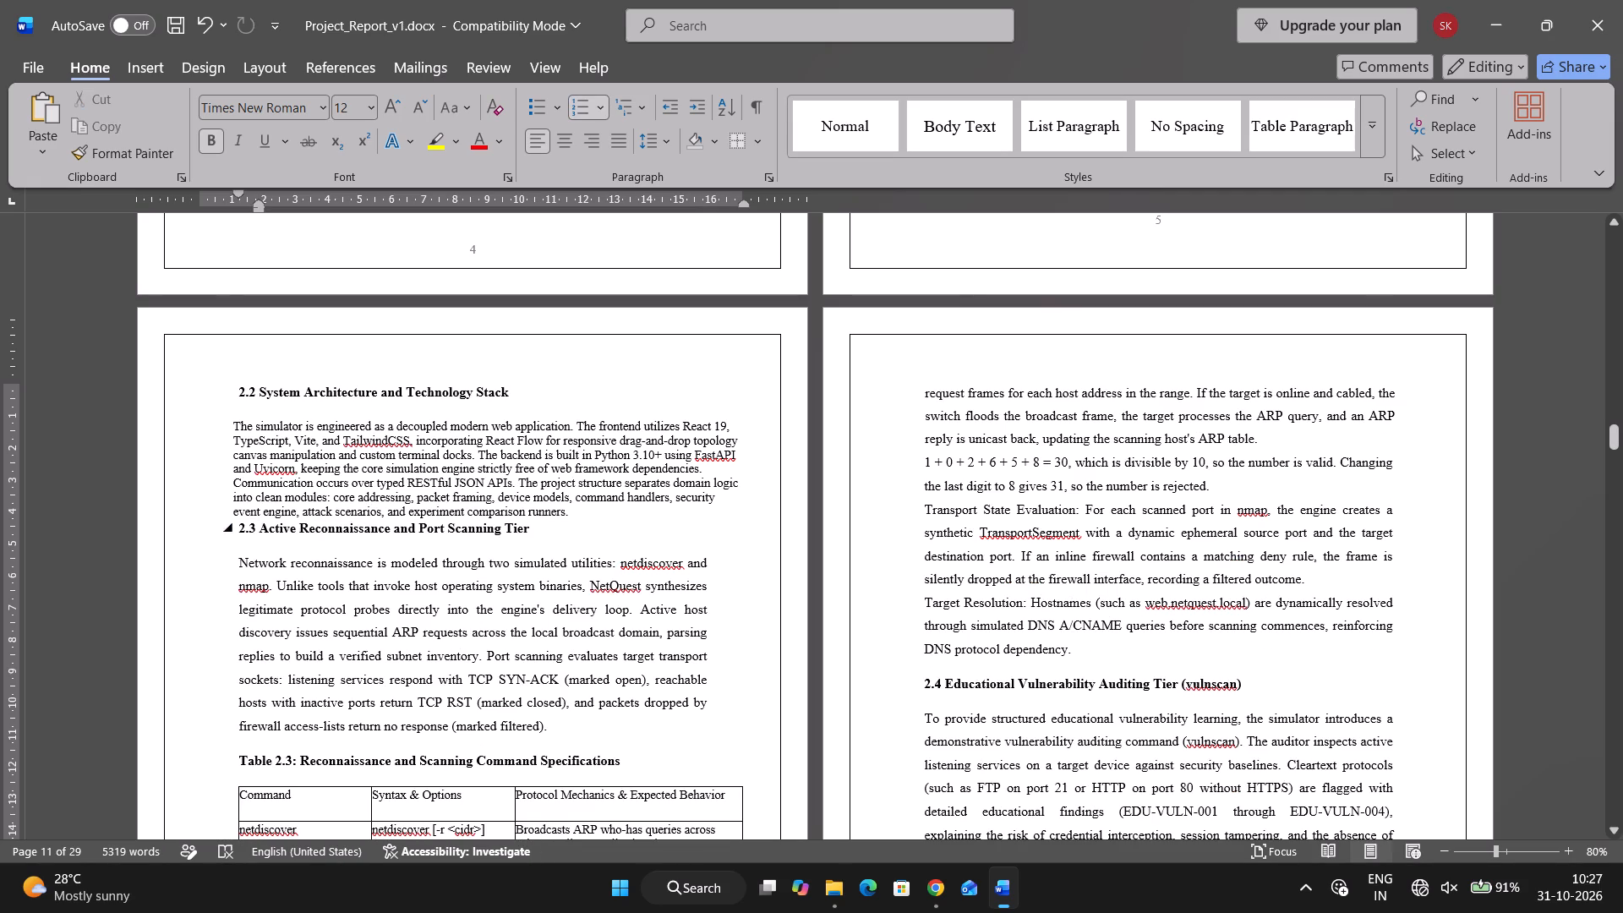
Justify the 2.2 System Architecture paragraph and increase its text from "simulator" onward to 12 pt.
click(577, 510)
click(577, 510)
drag(577, 510, 257, 429)
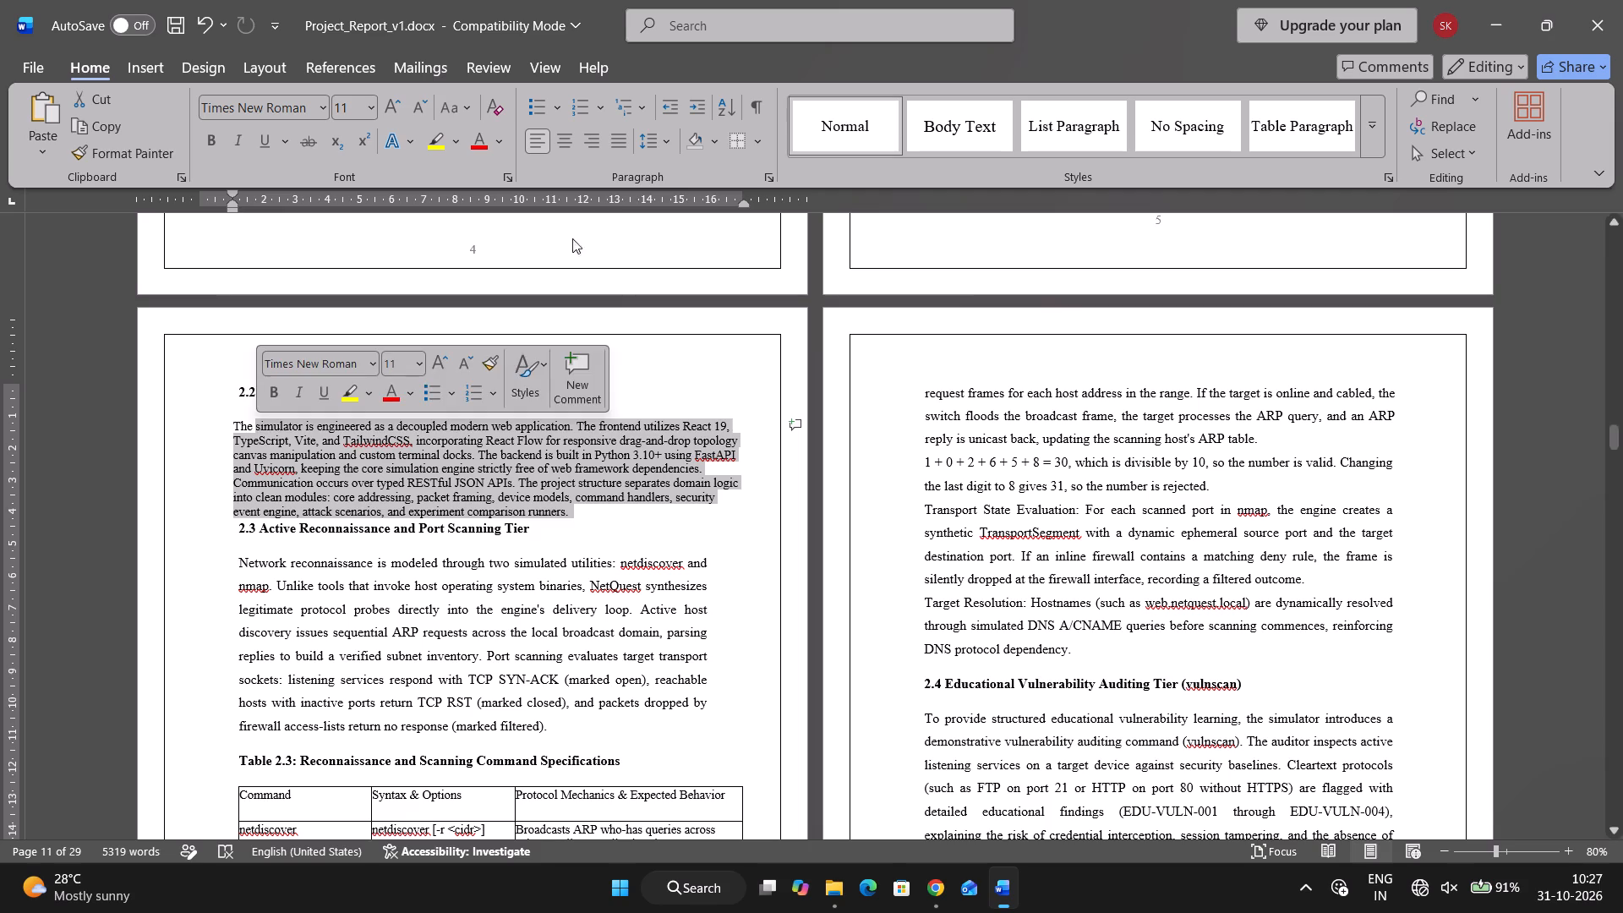
click(611, 140)
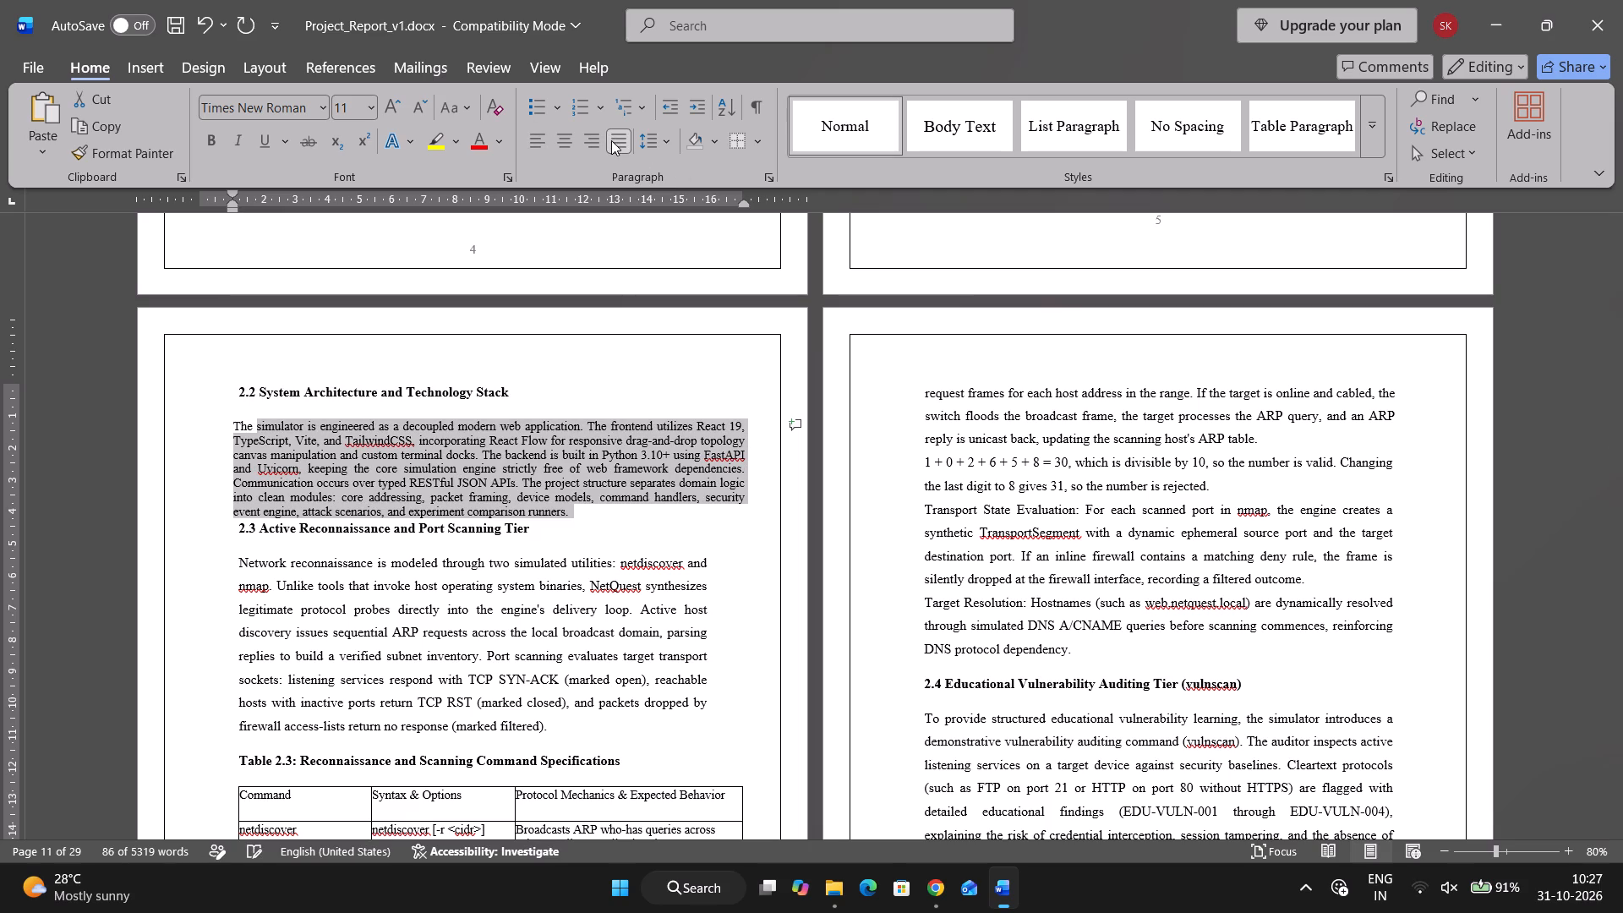
click(395, 117)
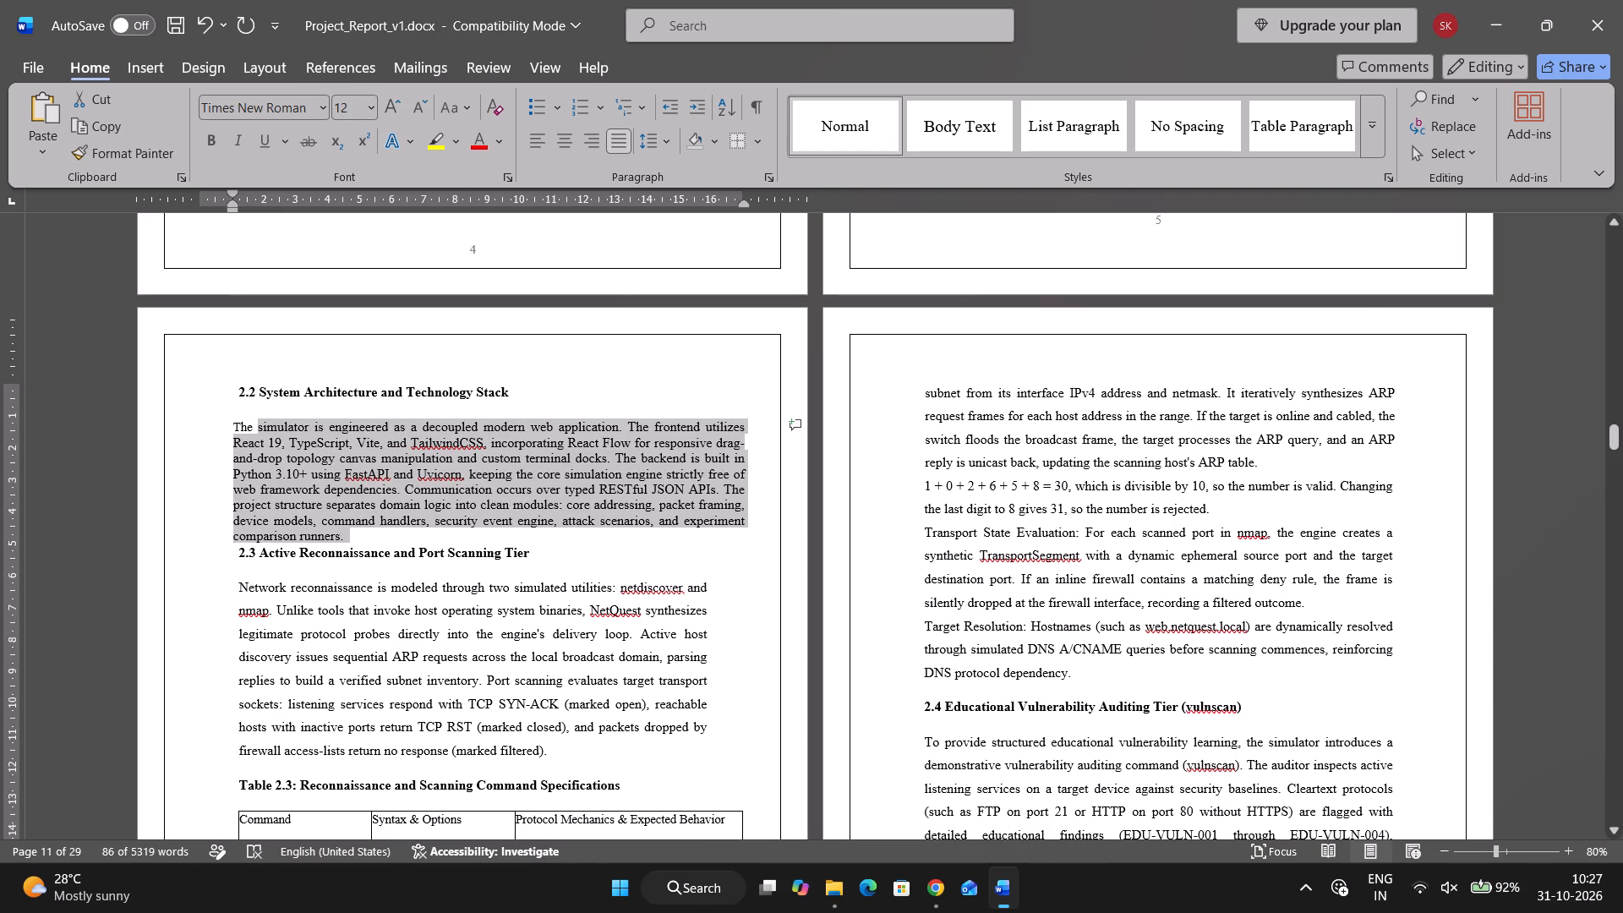
Set the 2.2 paragraph's text, including its opening word "The", to a uniform 12 pt size.
click(587, 636)
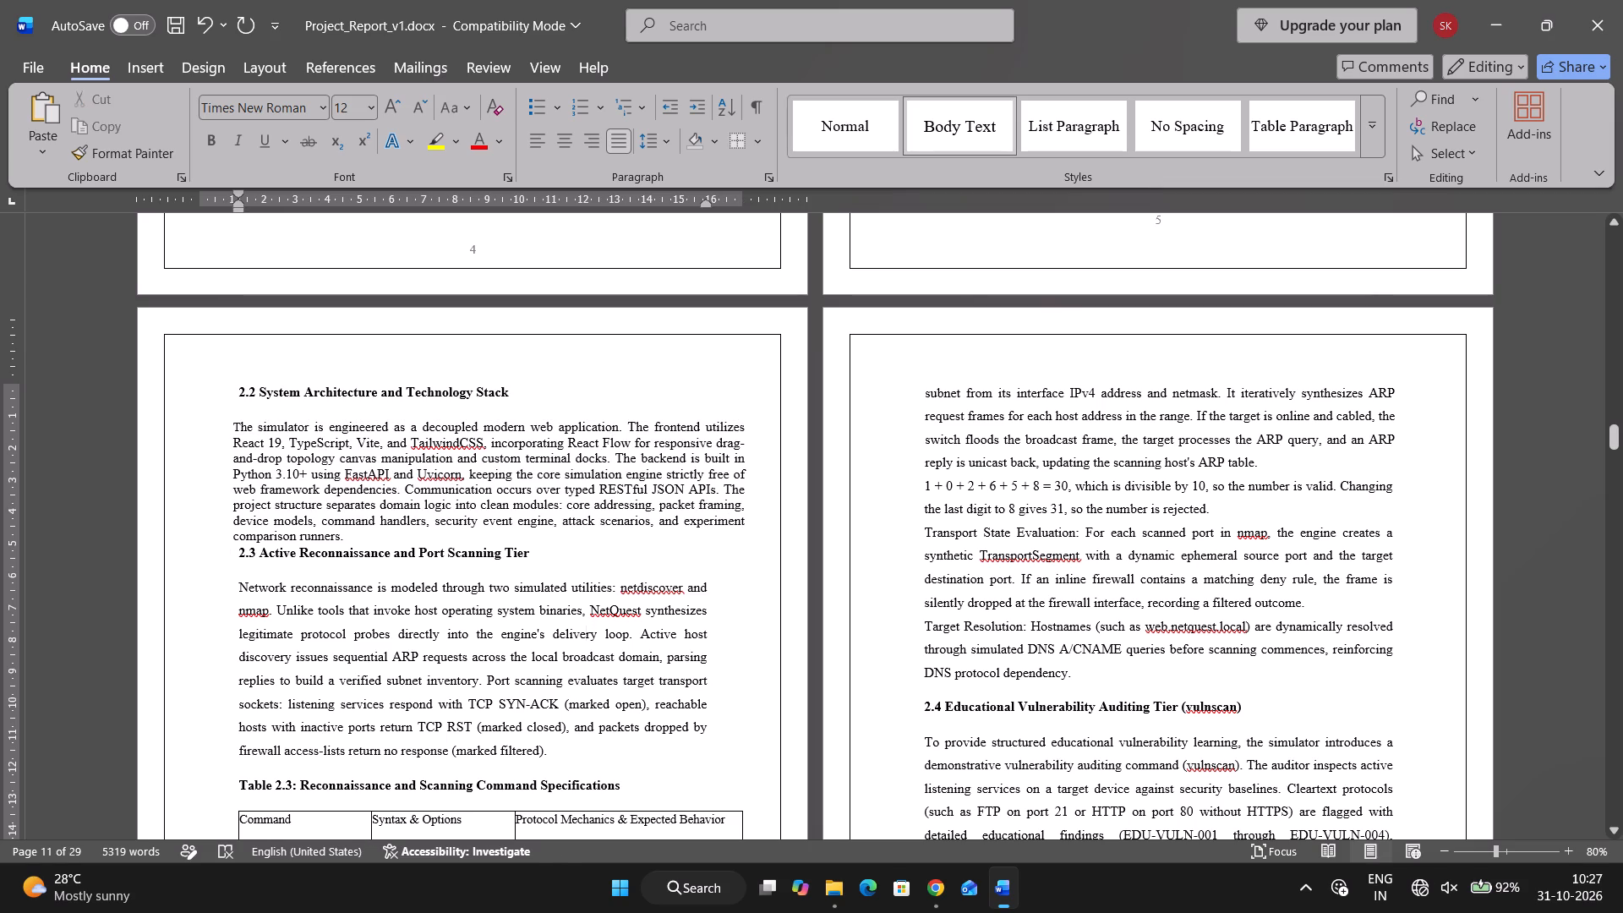
drag(398, 533, 241, 428)
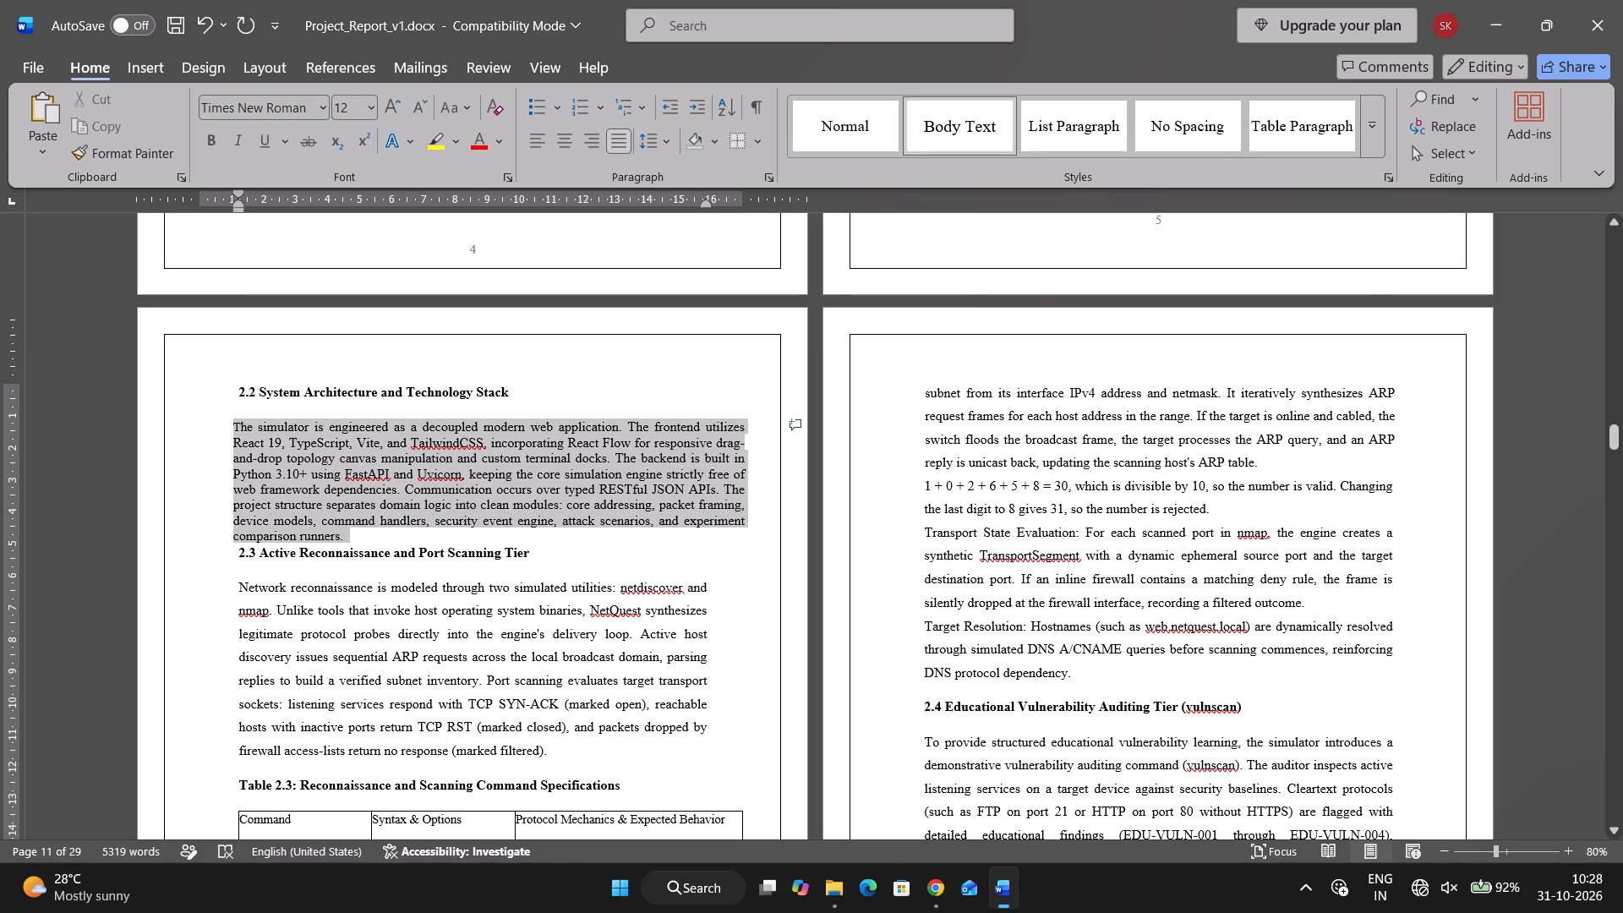
drag(241, 428, 243, 430)
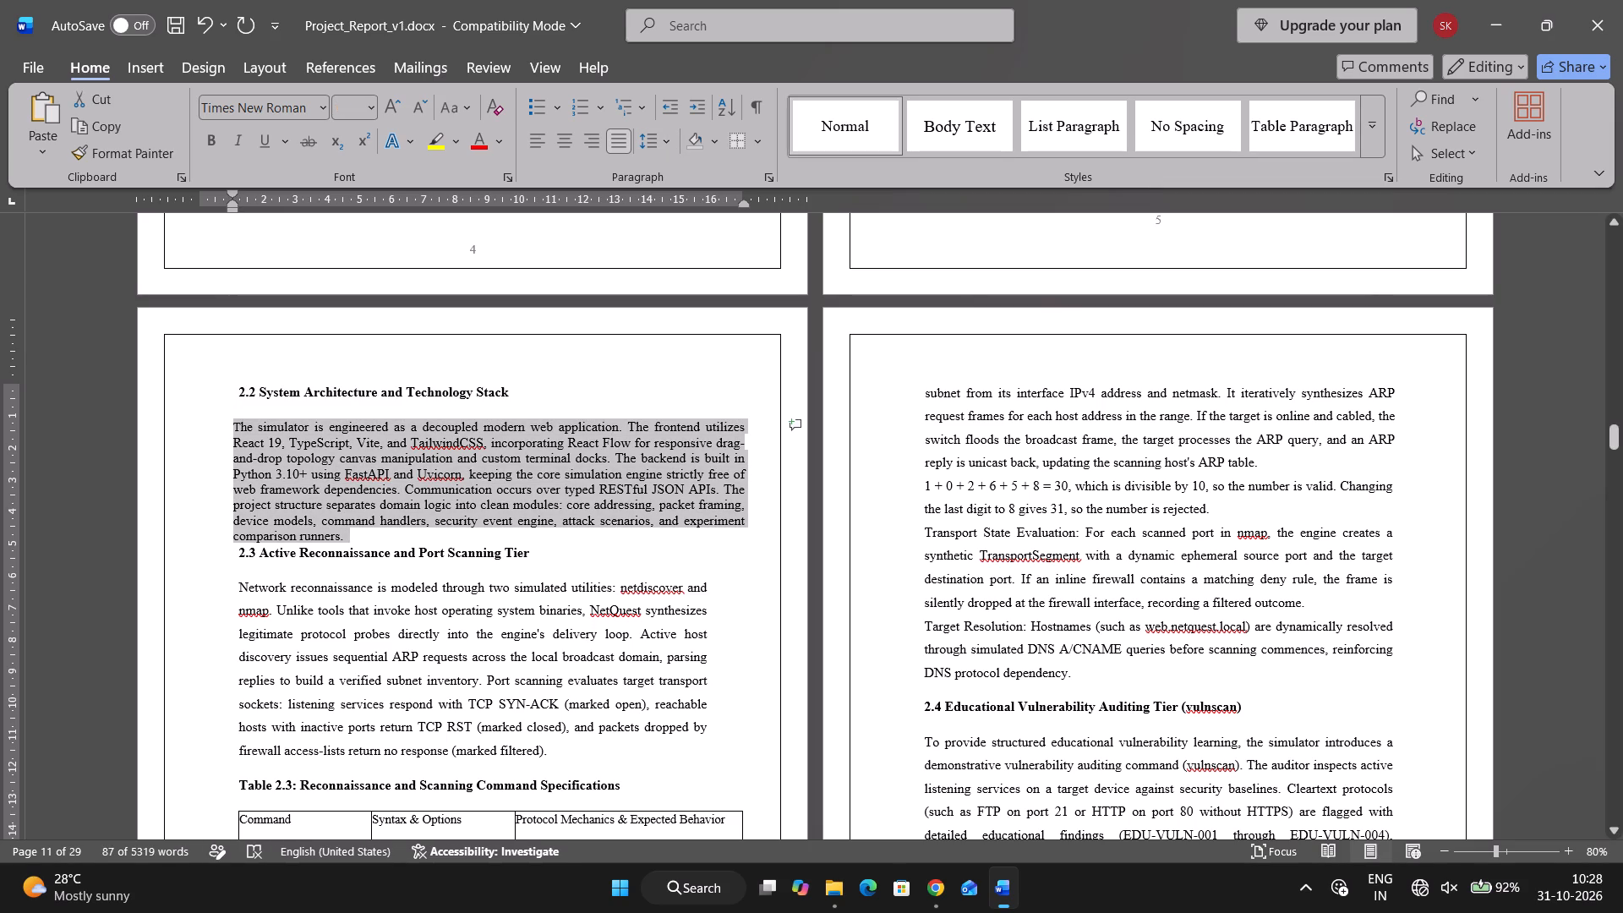
drag(605, 664, 394, 652)
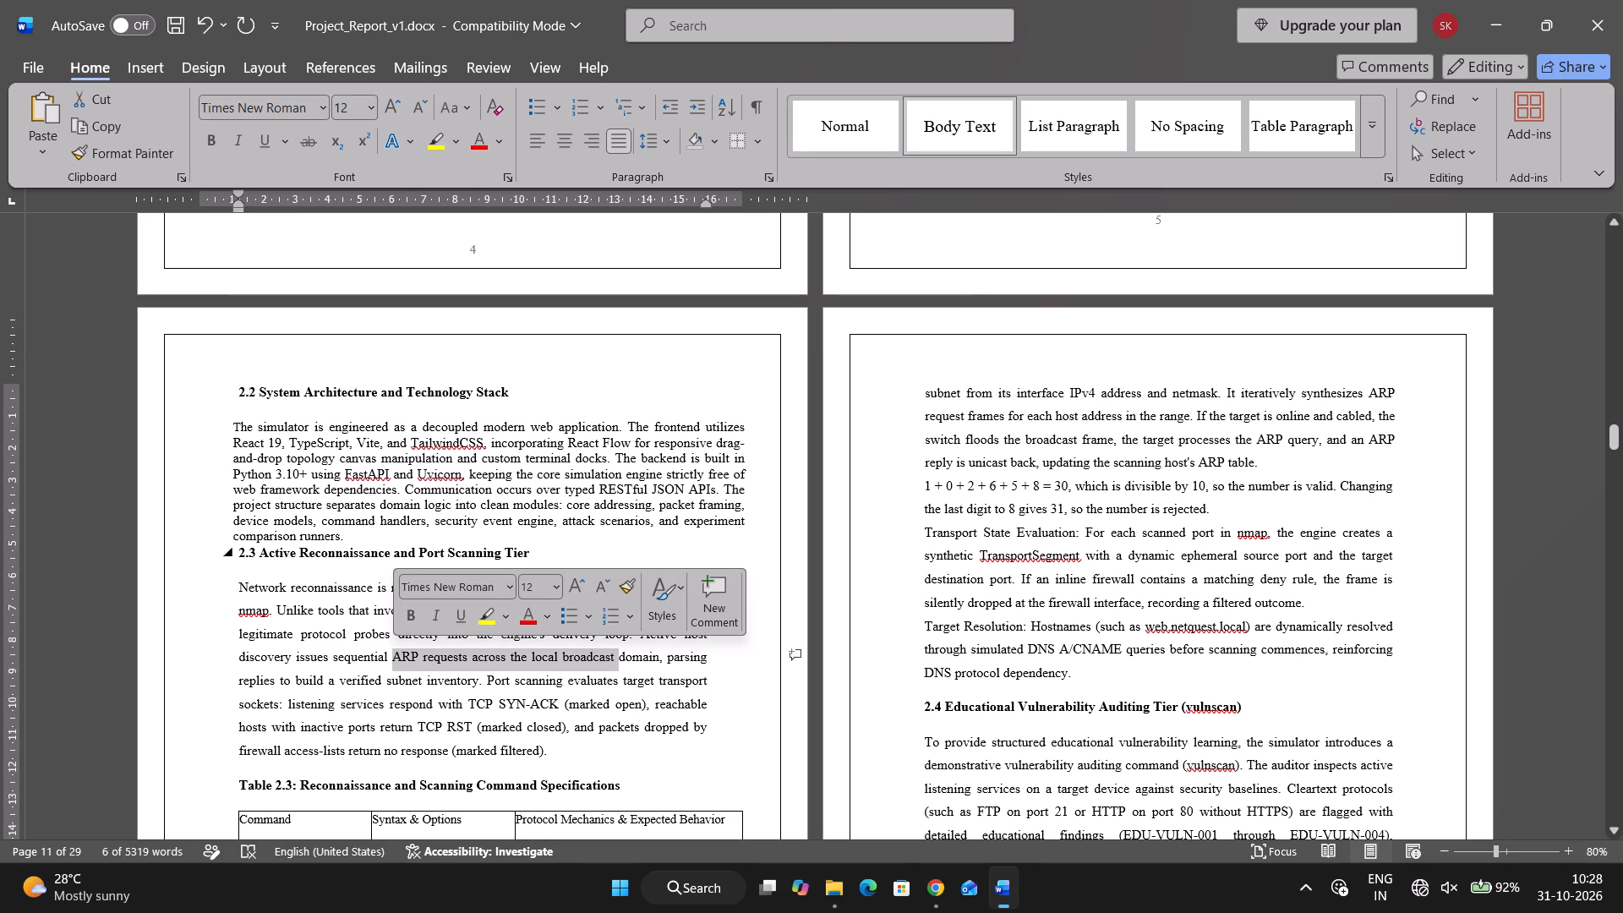
drag(366, 547, 238, 427)
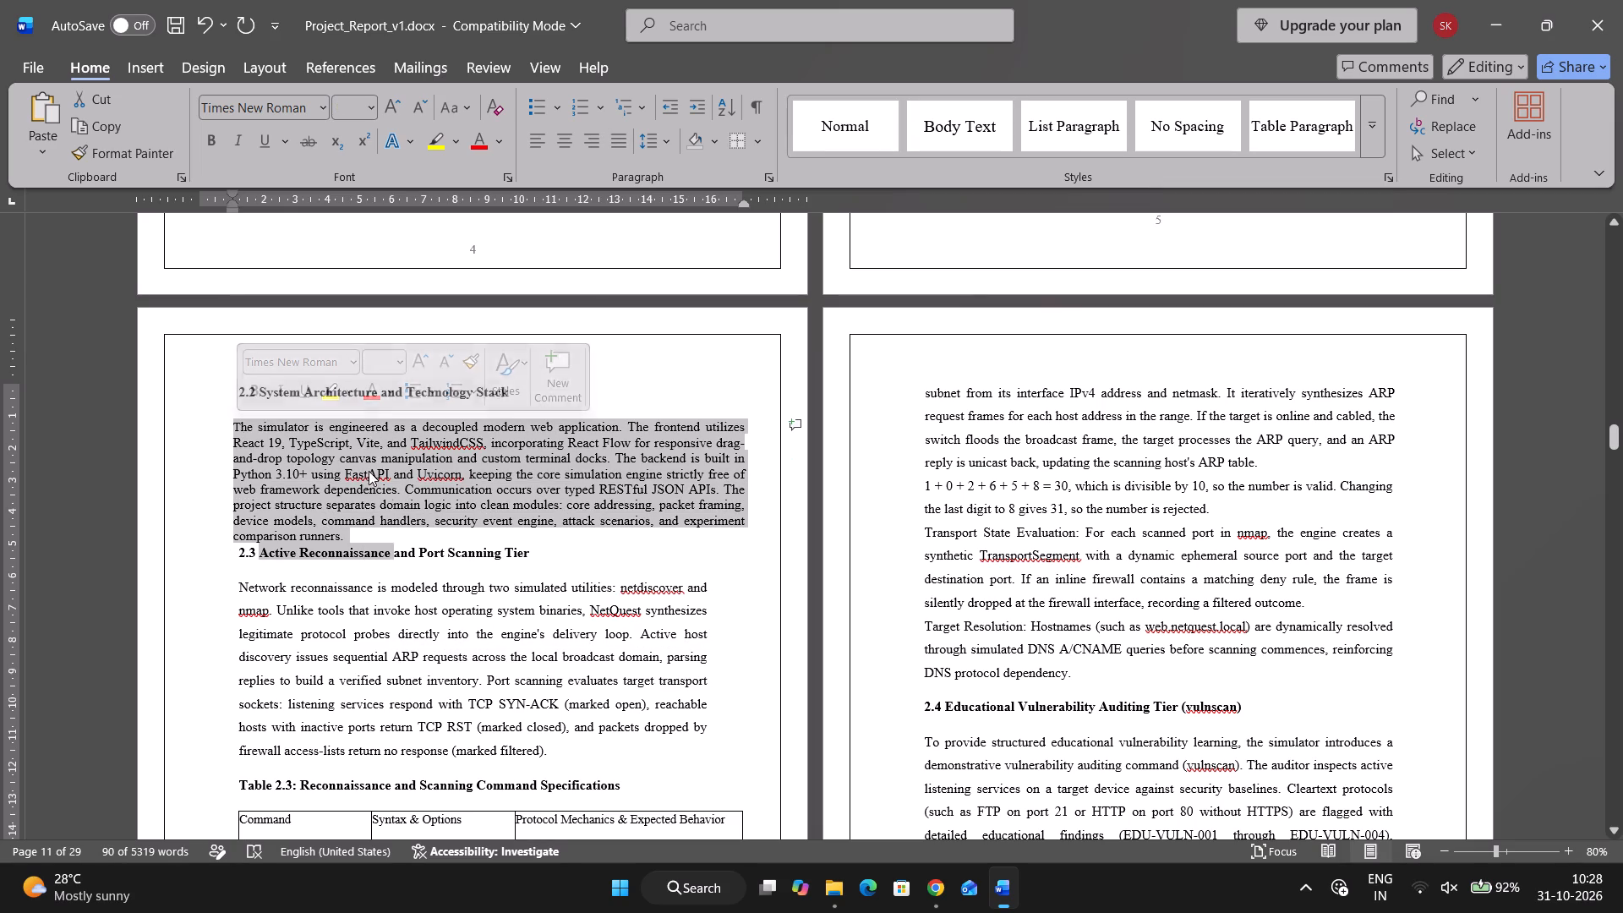
click(403, 528)
drag(363, 526, 254, 439)
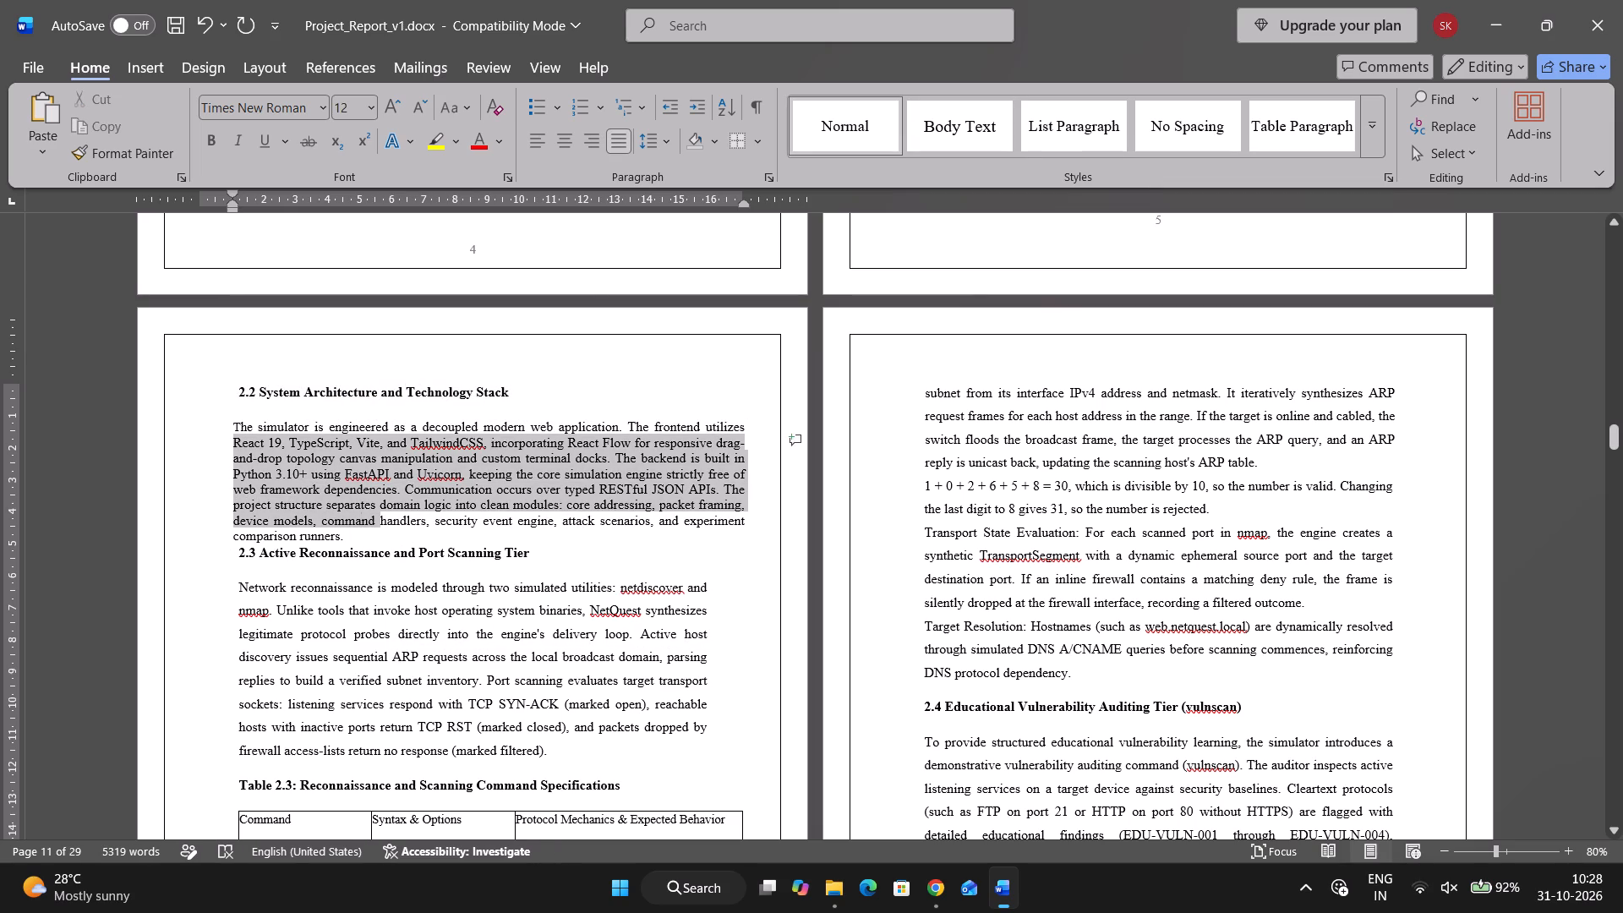
drag(254, 439, 237, 428)
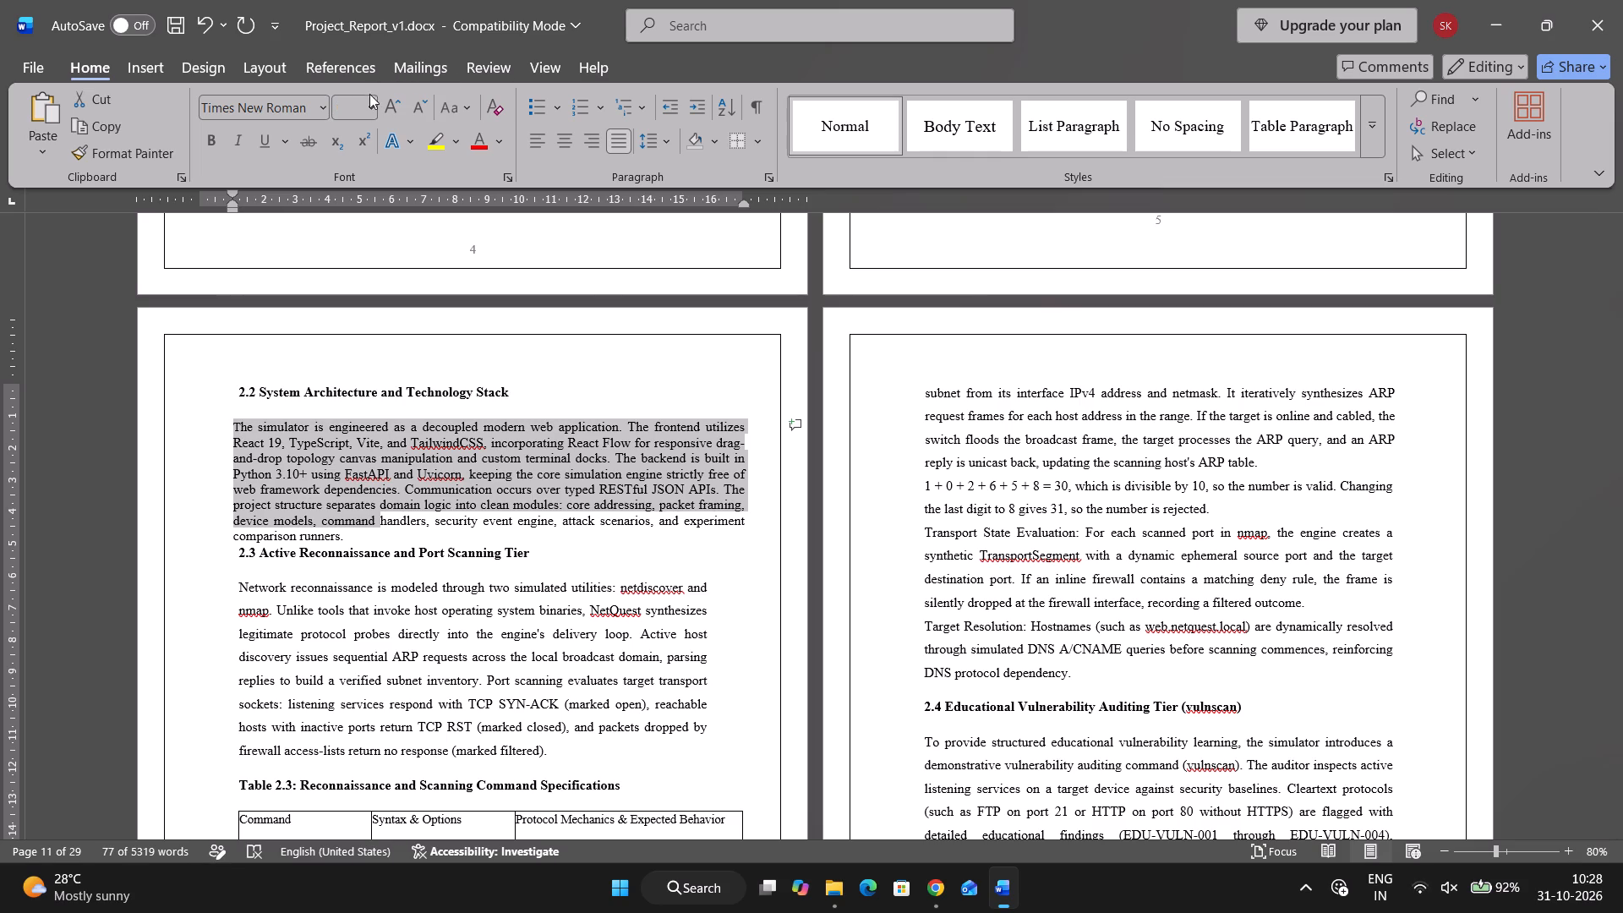
click(369, 100)
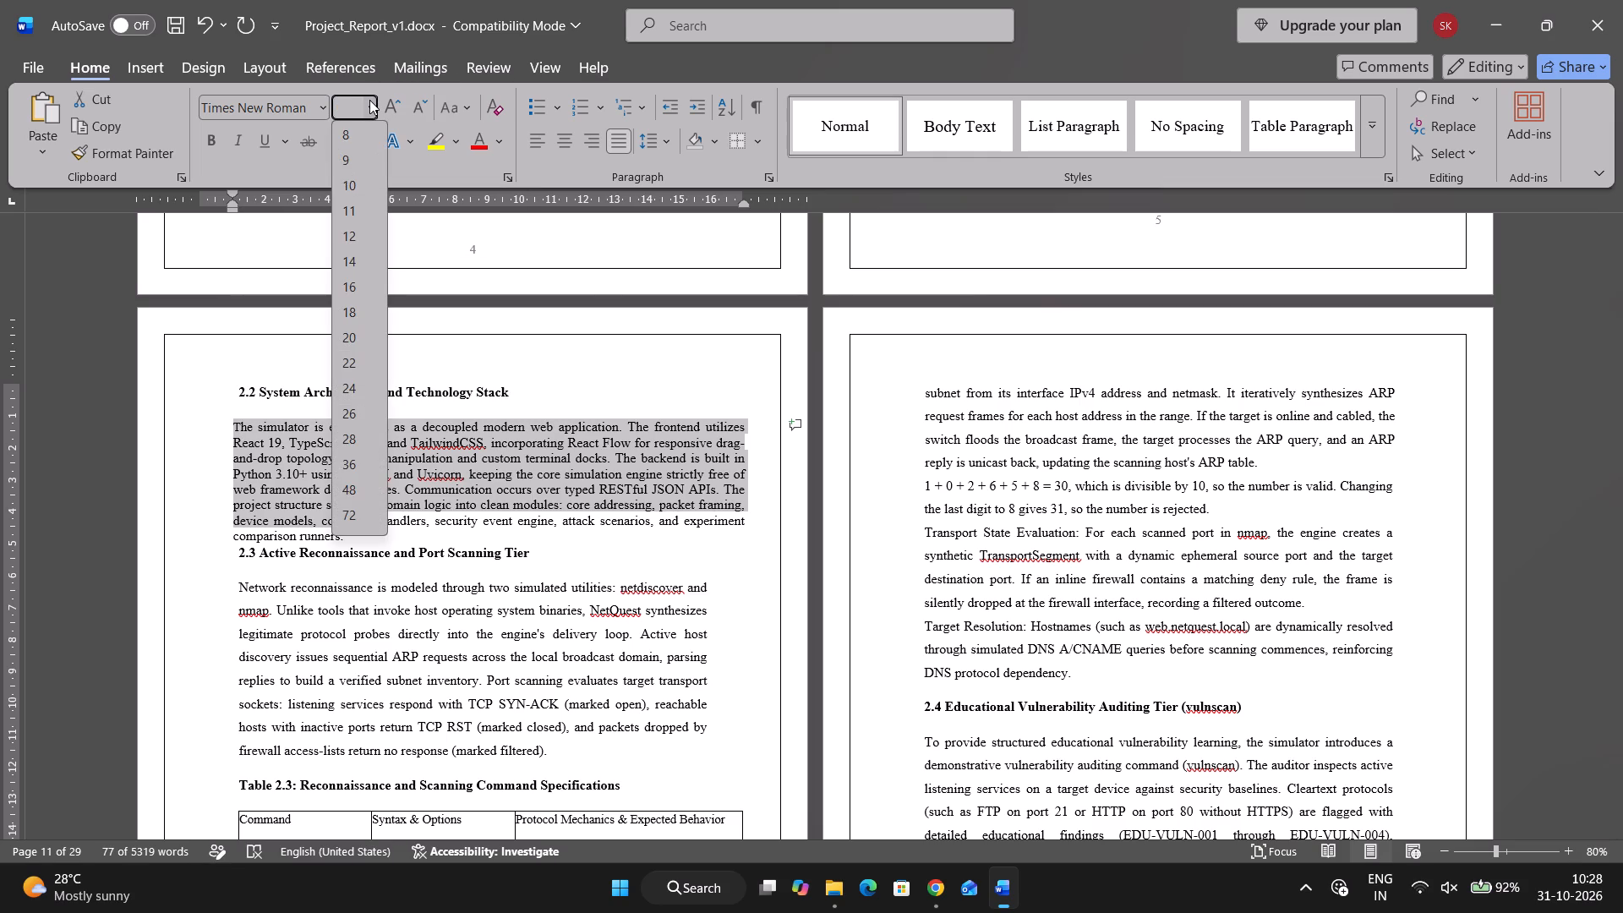
click(354, 234)
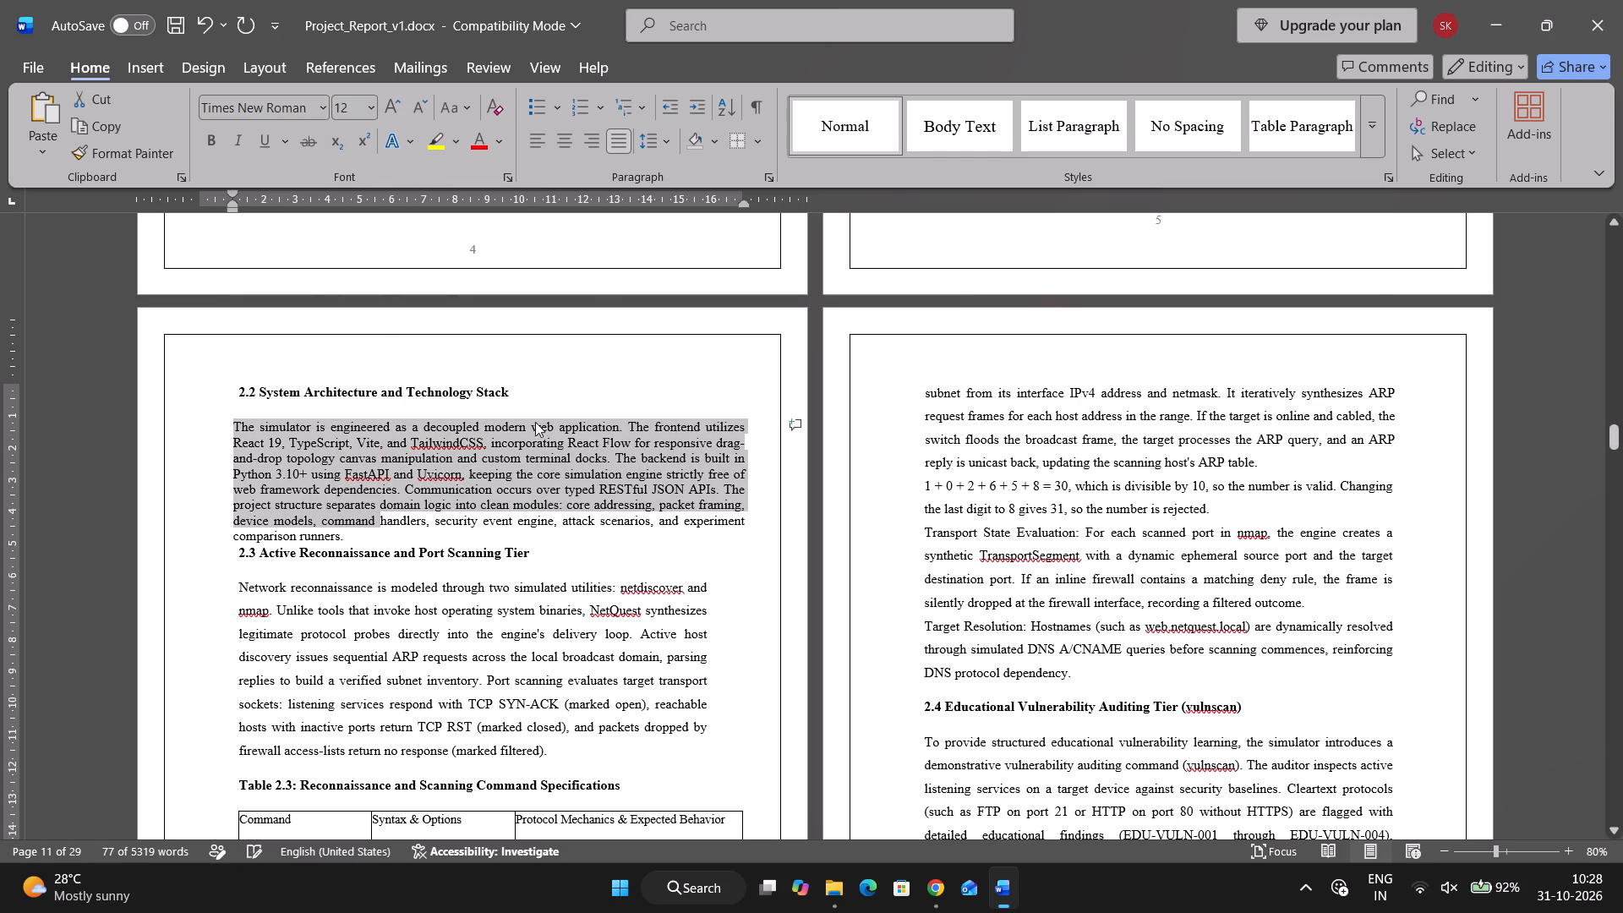
click(566, 509)
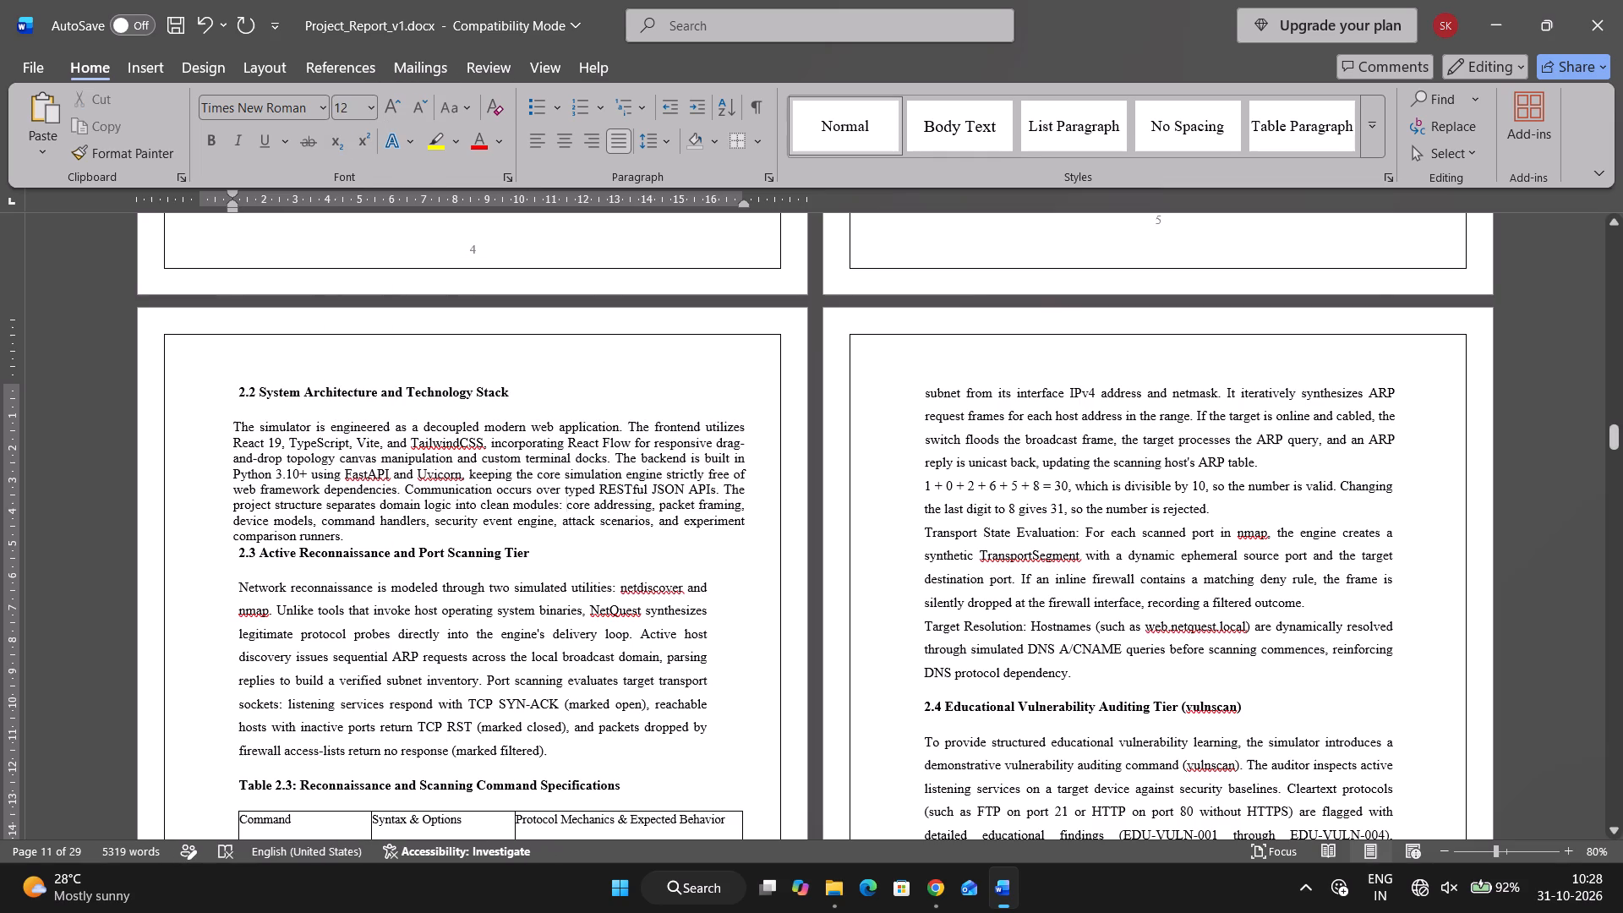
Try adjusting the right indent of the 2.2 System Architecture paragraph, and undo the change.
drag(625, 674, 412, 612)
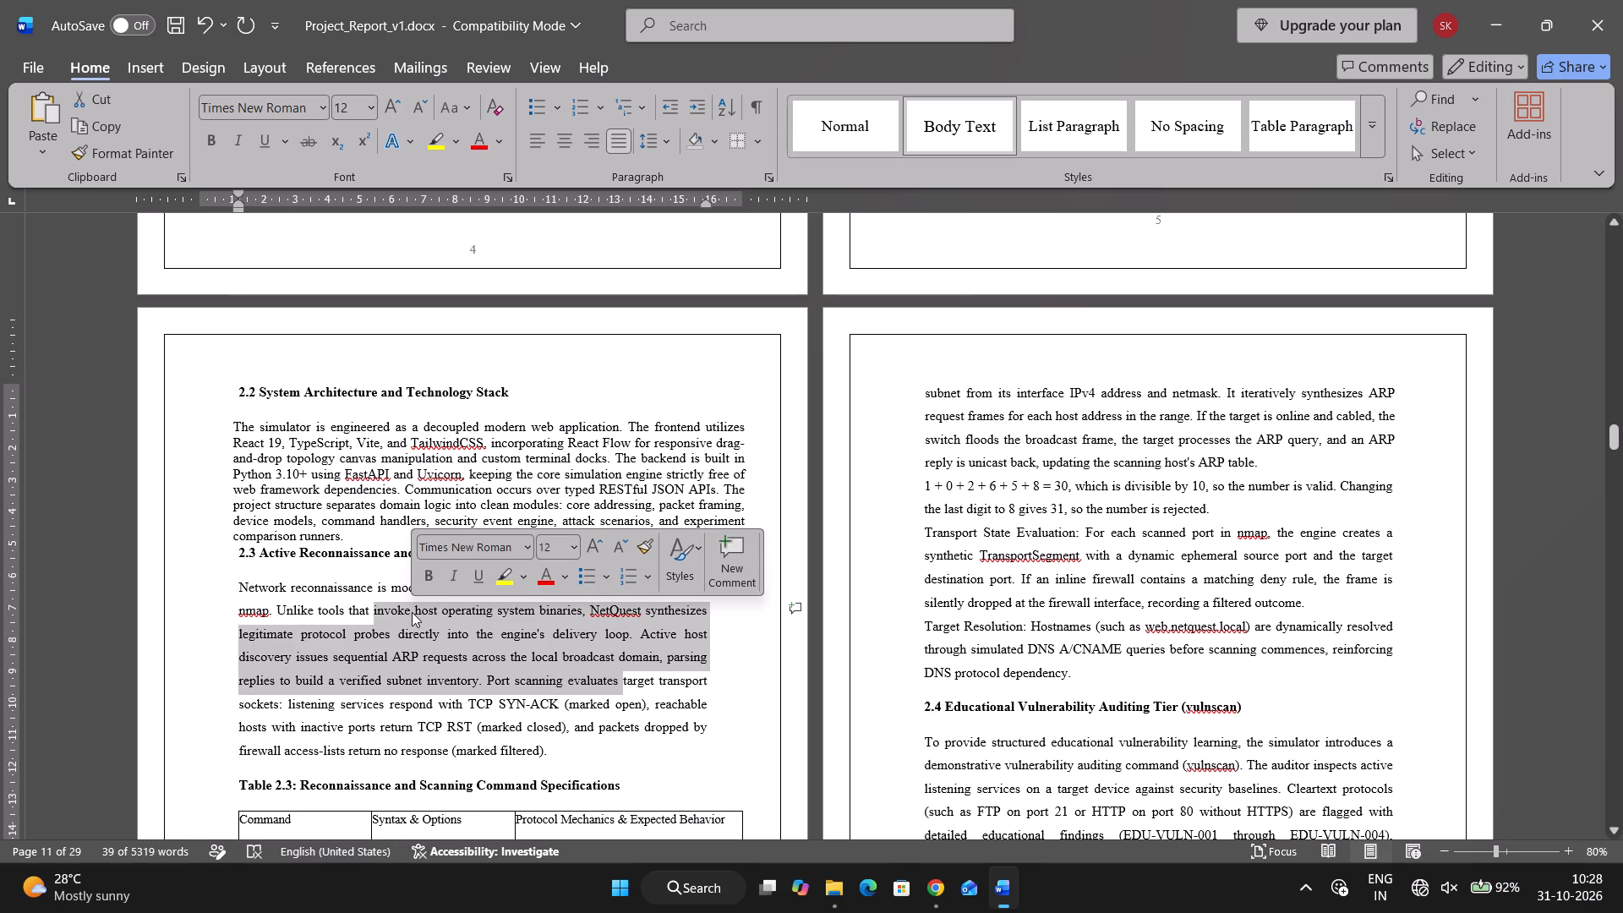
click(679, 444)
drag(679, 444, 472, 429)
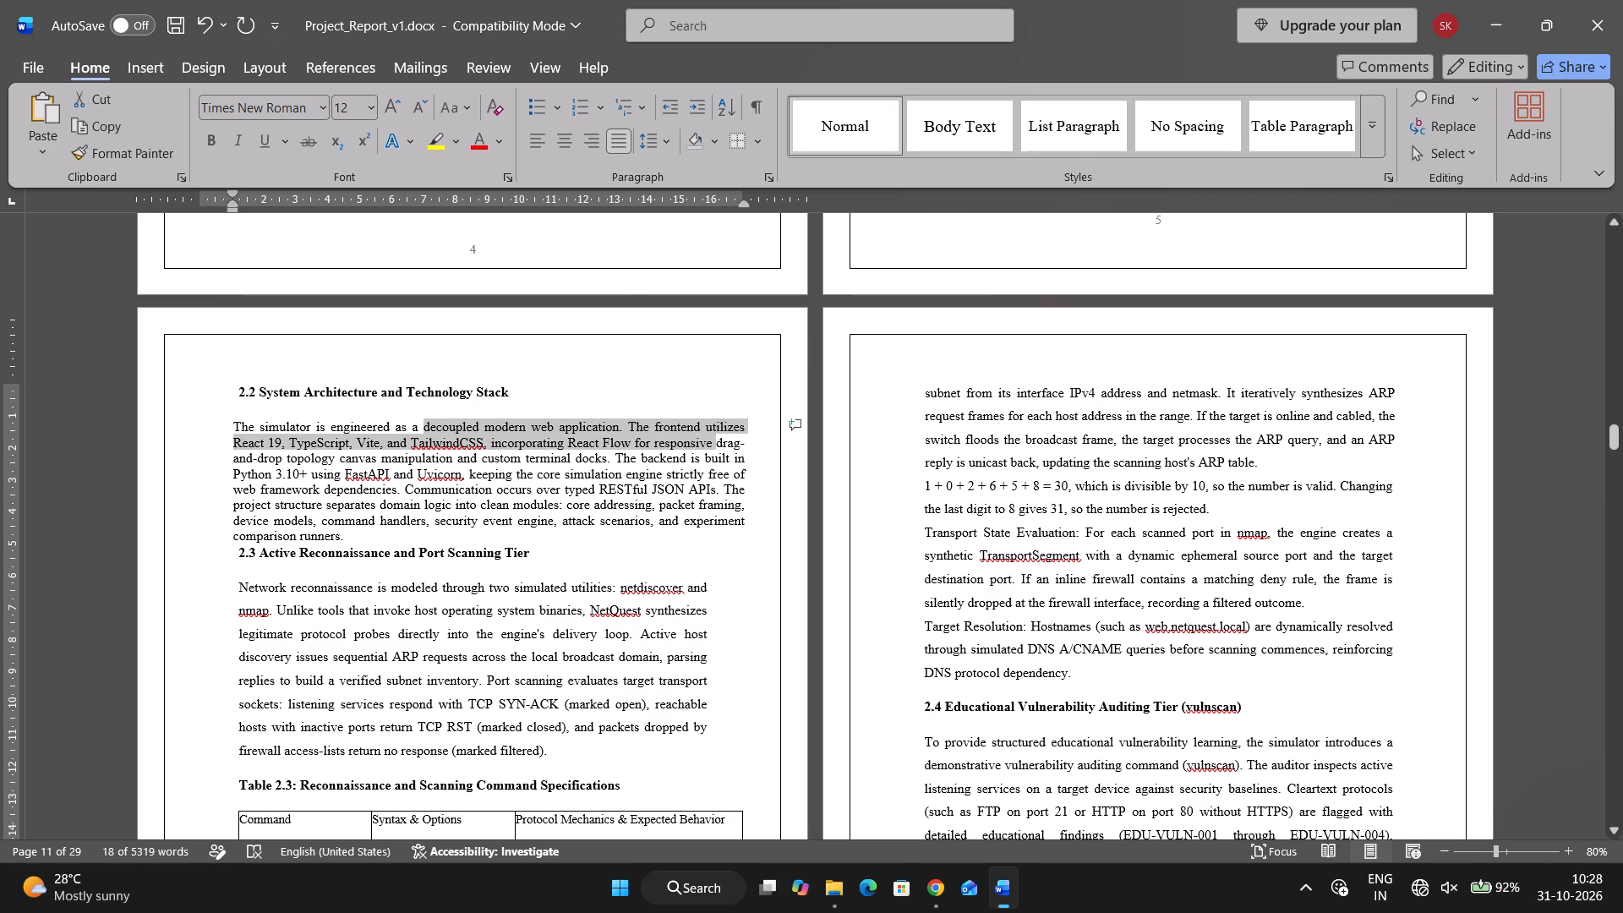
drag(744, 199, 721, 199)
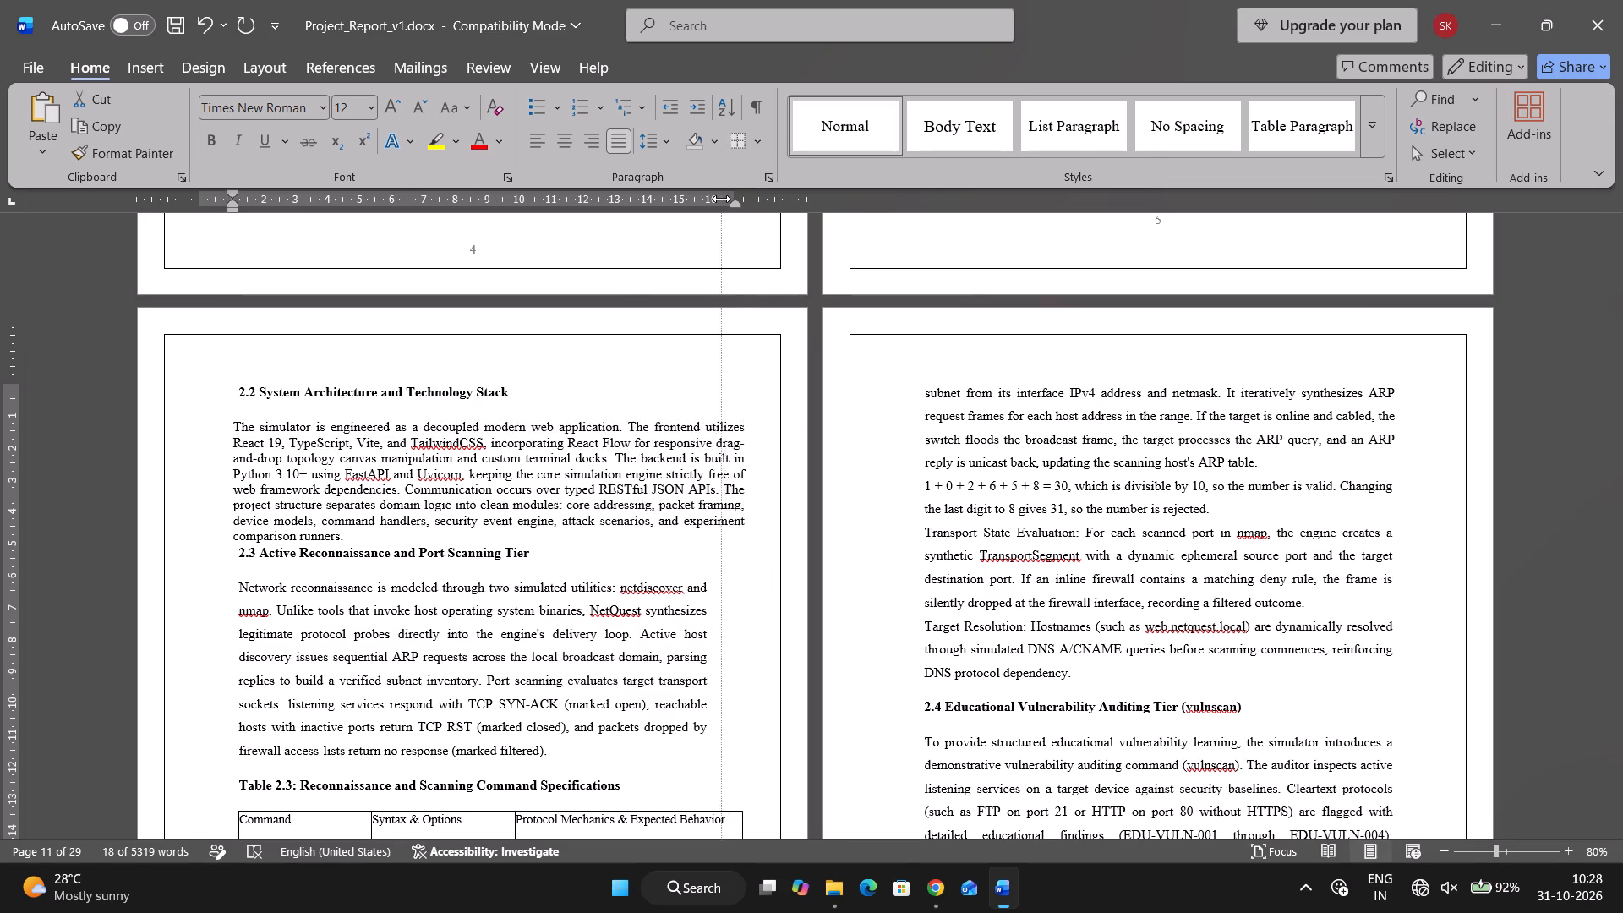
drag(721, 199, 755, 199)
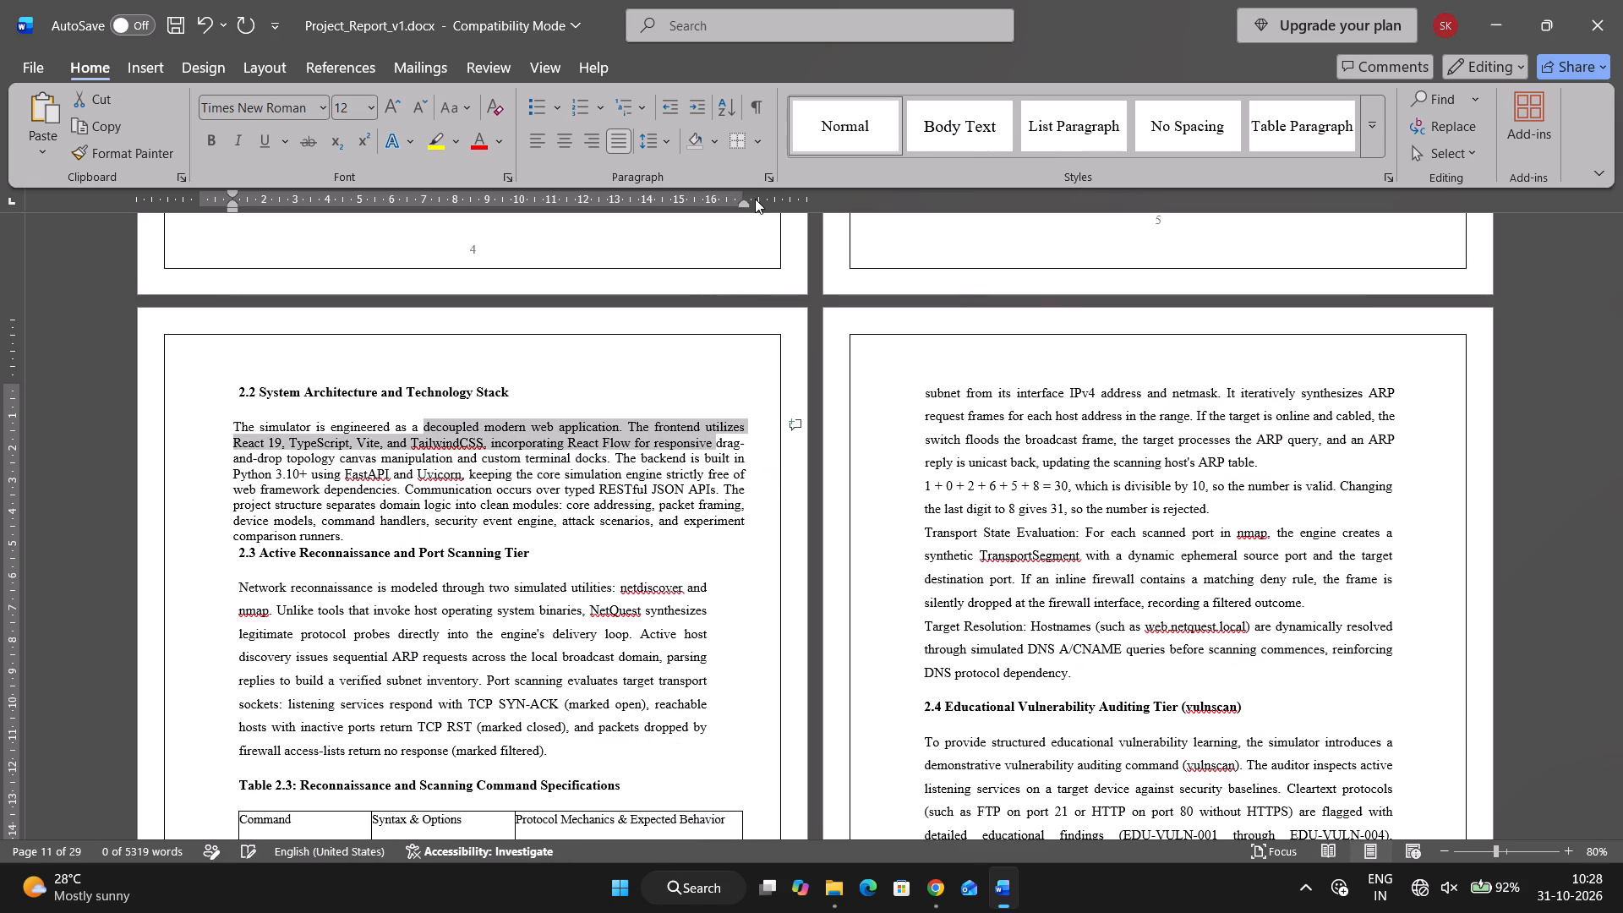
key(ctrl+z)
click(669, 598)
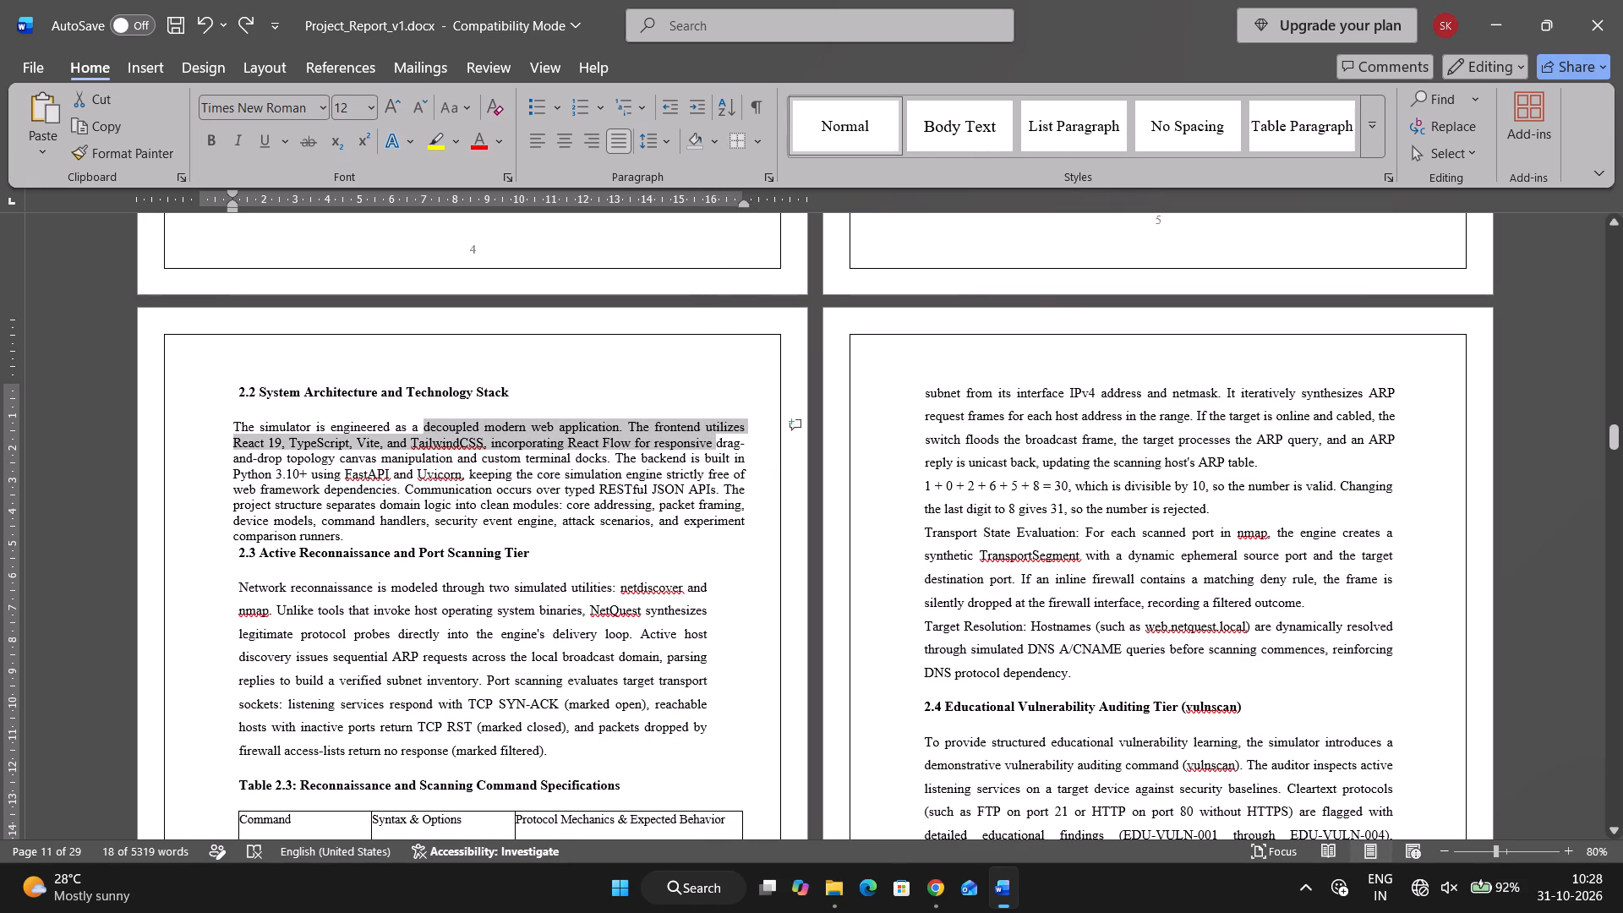
Delete the "Table 2.3: Reconnaissance and Scanning Command Specifications" caption together with its whole command table.
scroll(1129, 506, right, 1)
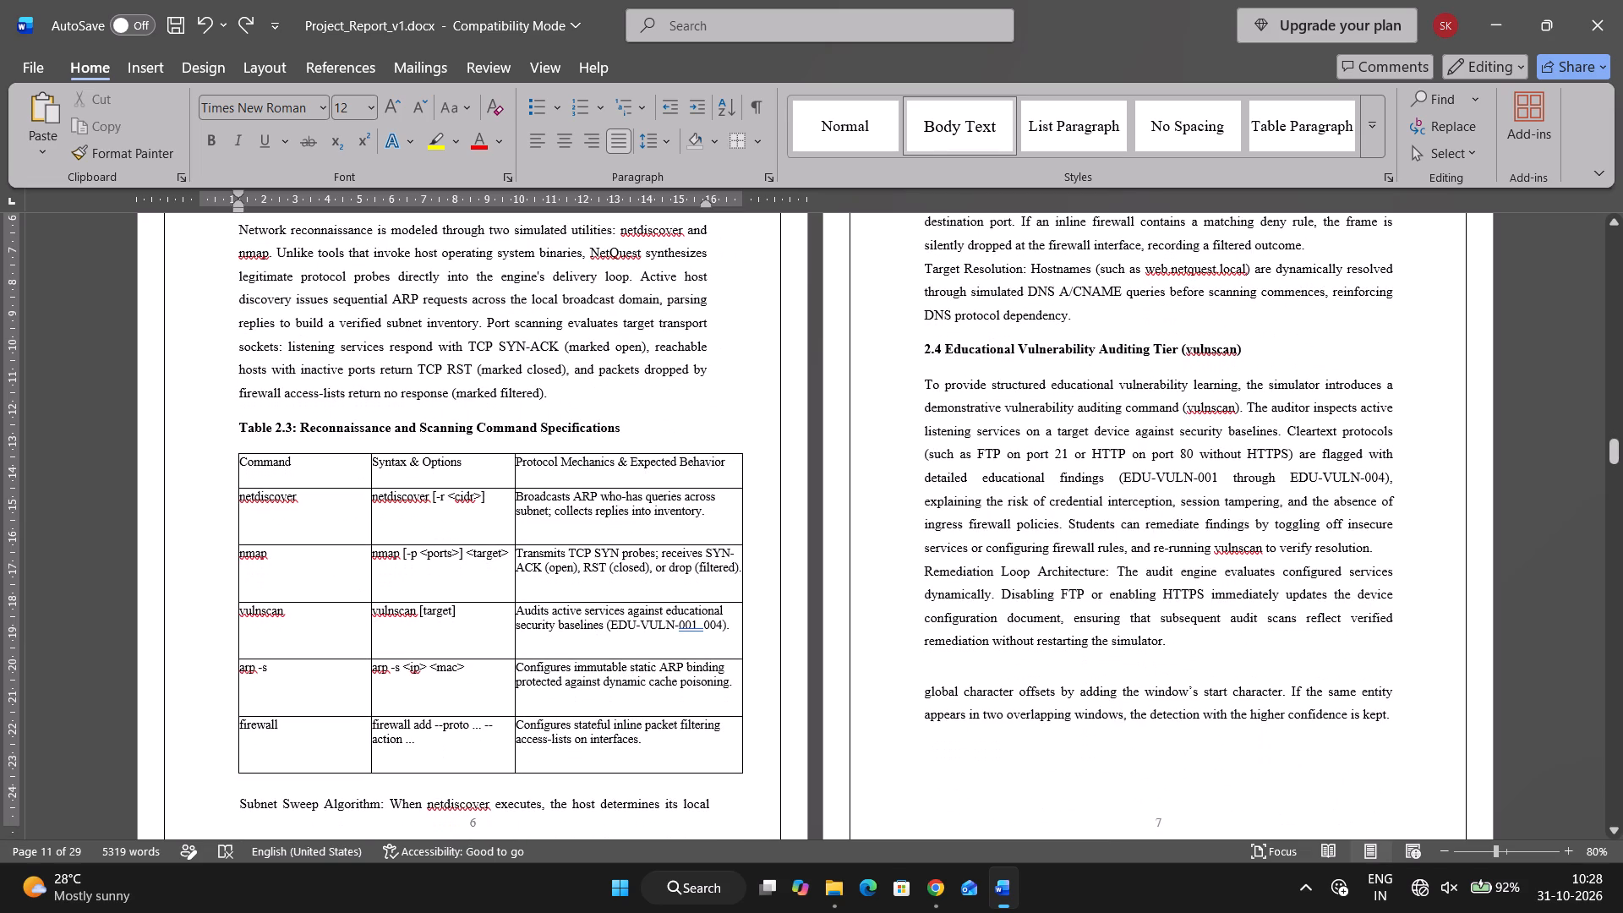
scroll(1129, 506, down, 1)
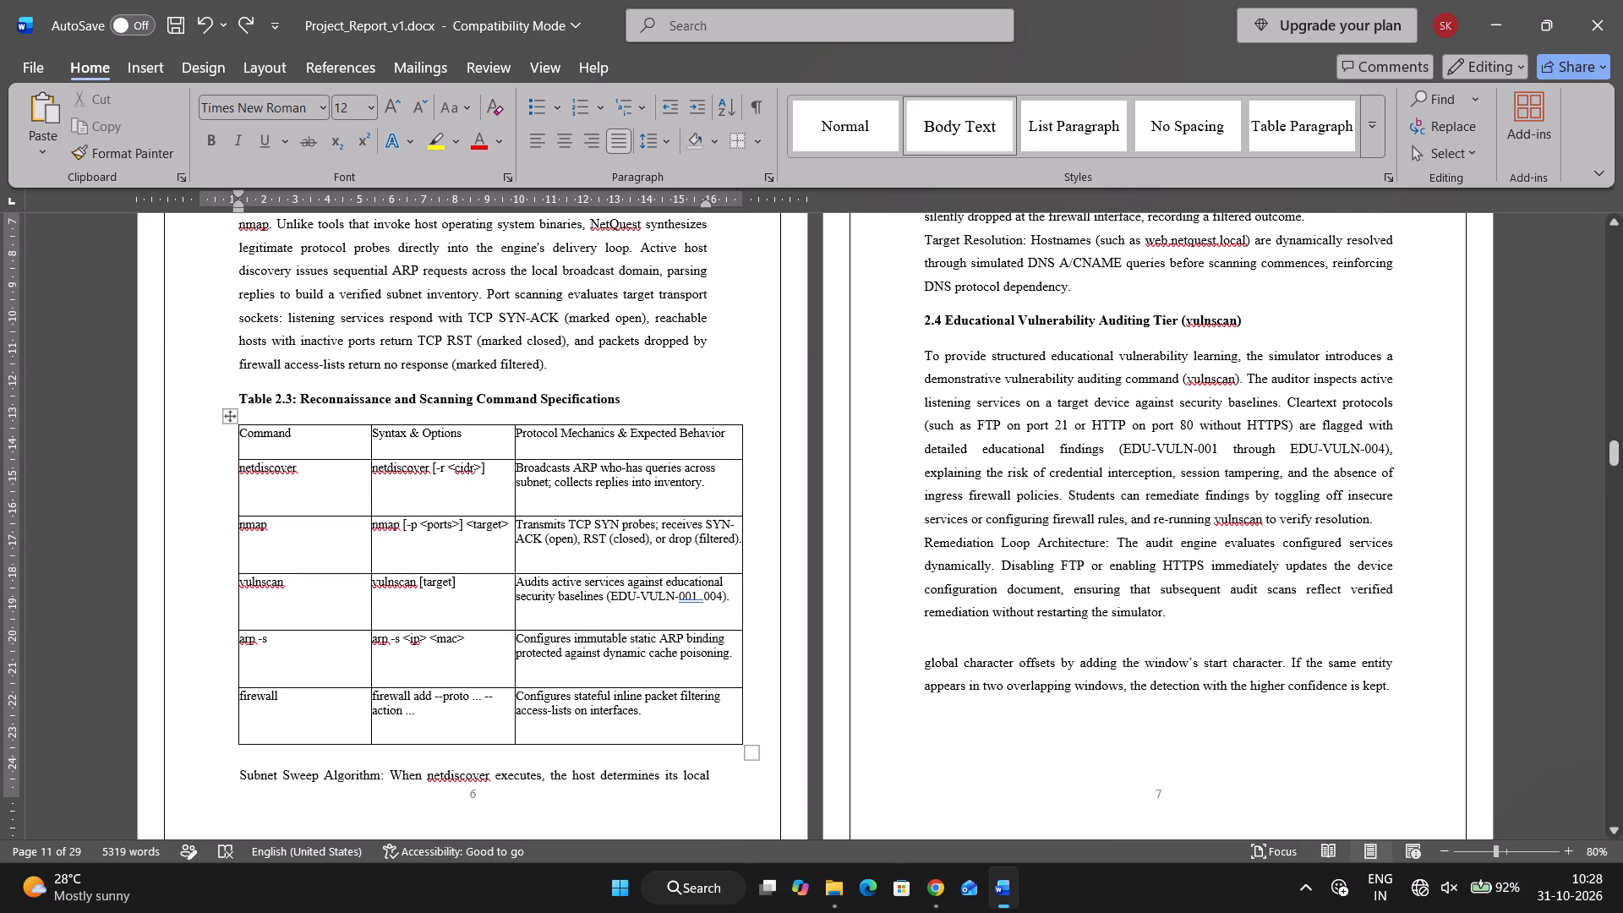
drag(758, 737, 713, 691)
drag(713, 691, 243, 396)
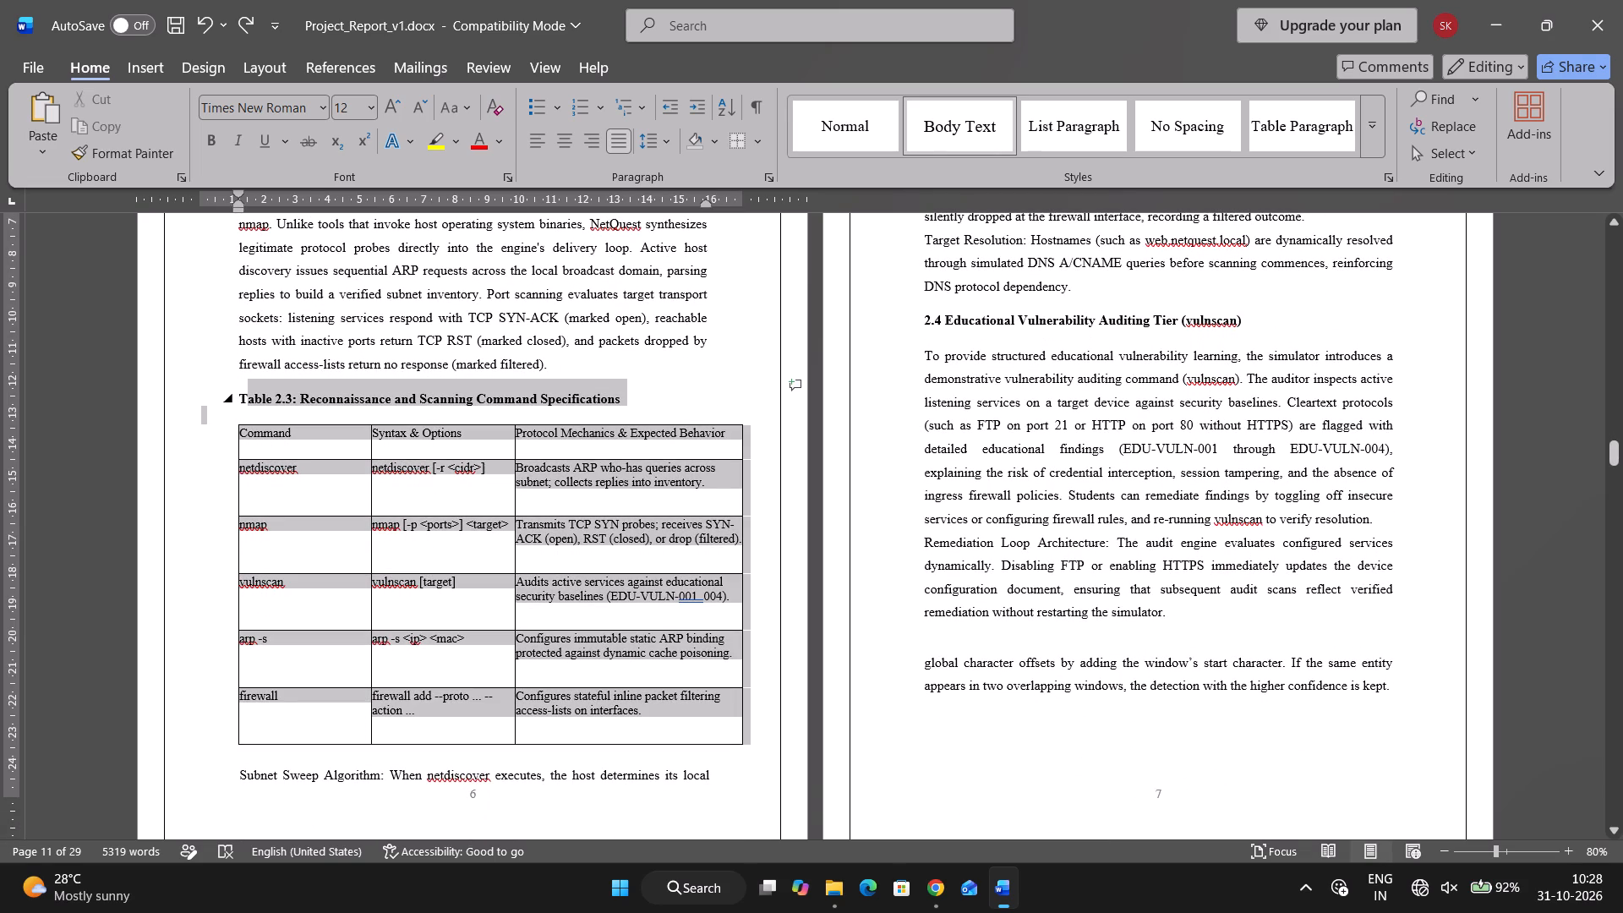
drag(243, 396, 244, 402)
key(BackSpace)
key(BackSpace)
key(BackSpace)
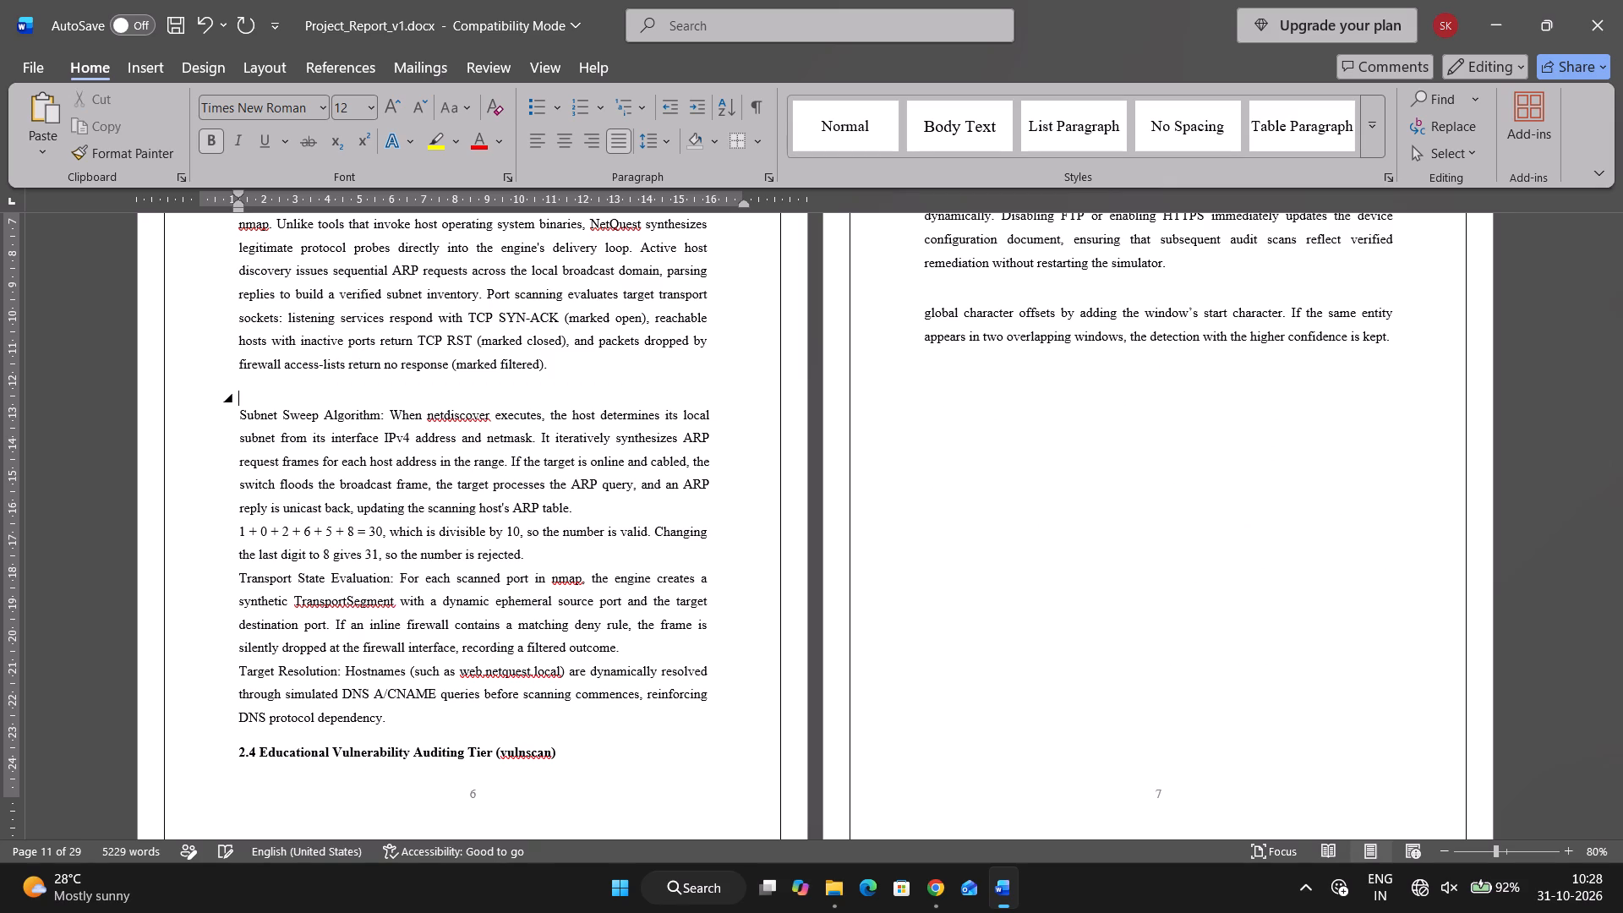
Insert two blank lines after the Target Resolution paragraph to push the 2.4 heading onto the following page.
click(425, 718)
key(Return)
key(Return)
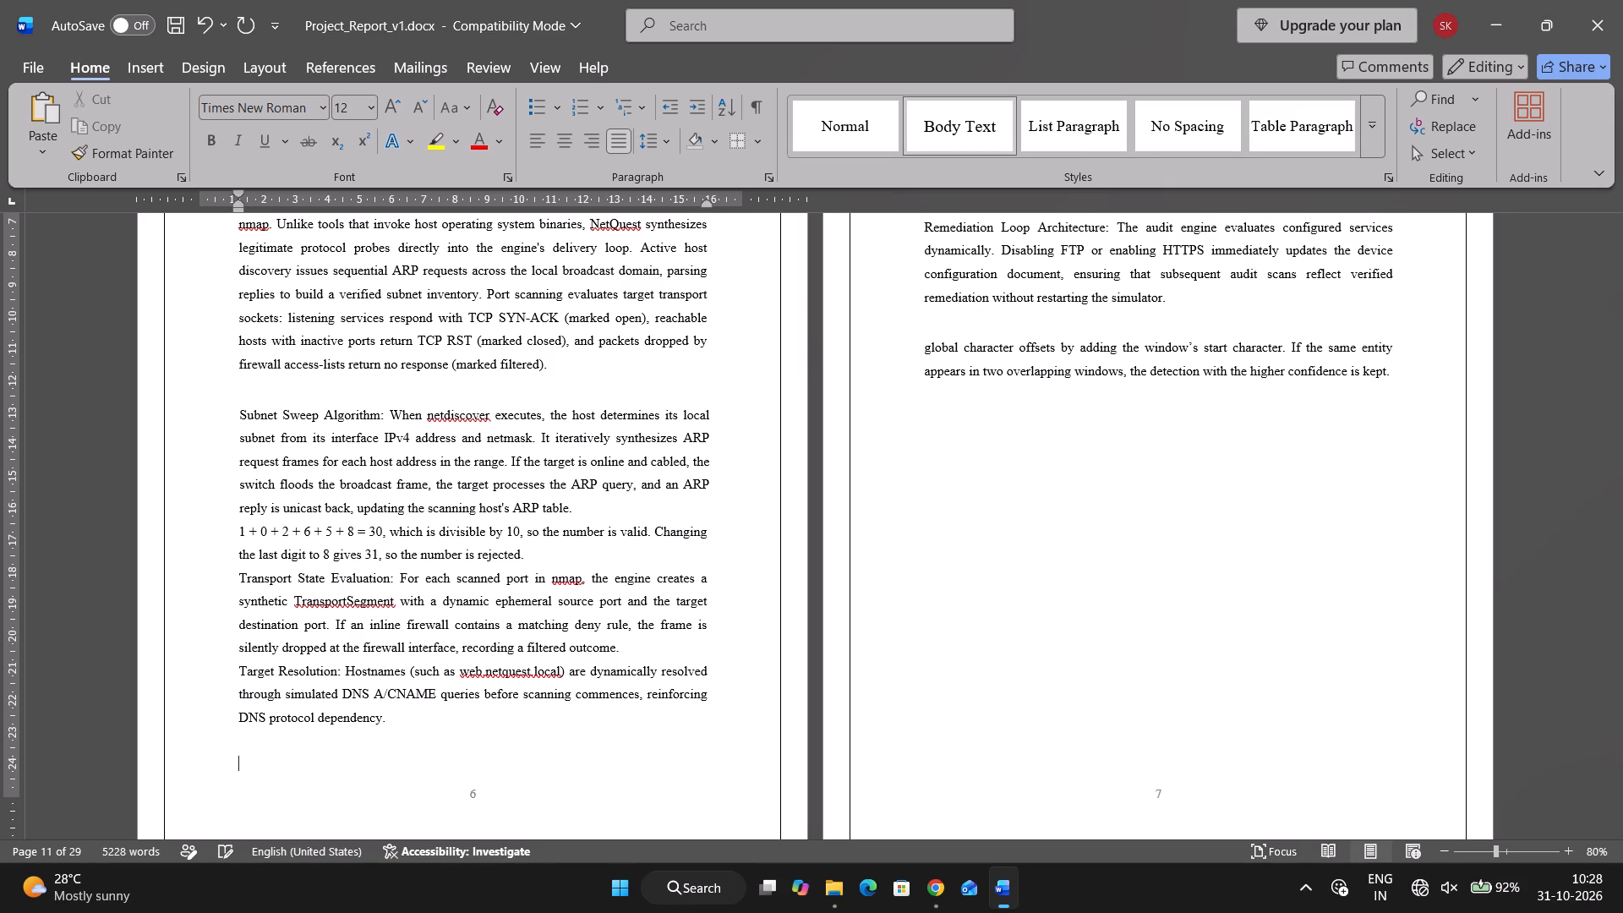
scroll(1145, 590, up, 3)
scroll(1145, 590, down, 4)
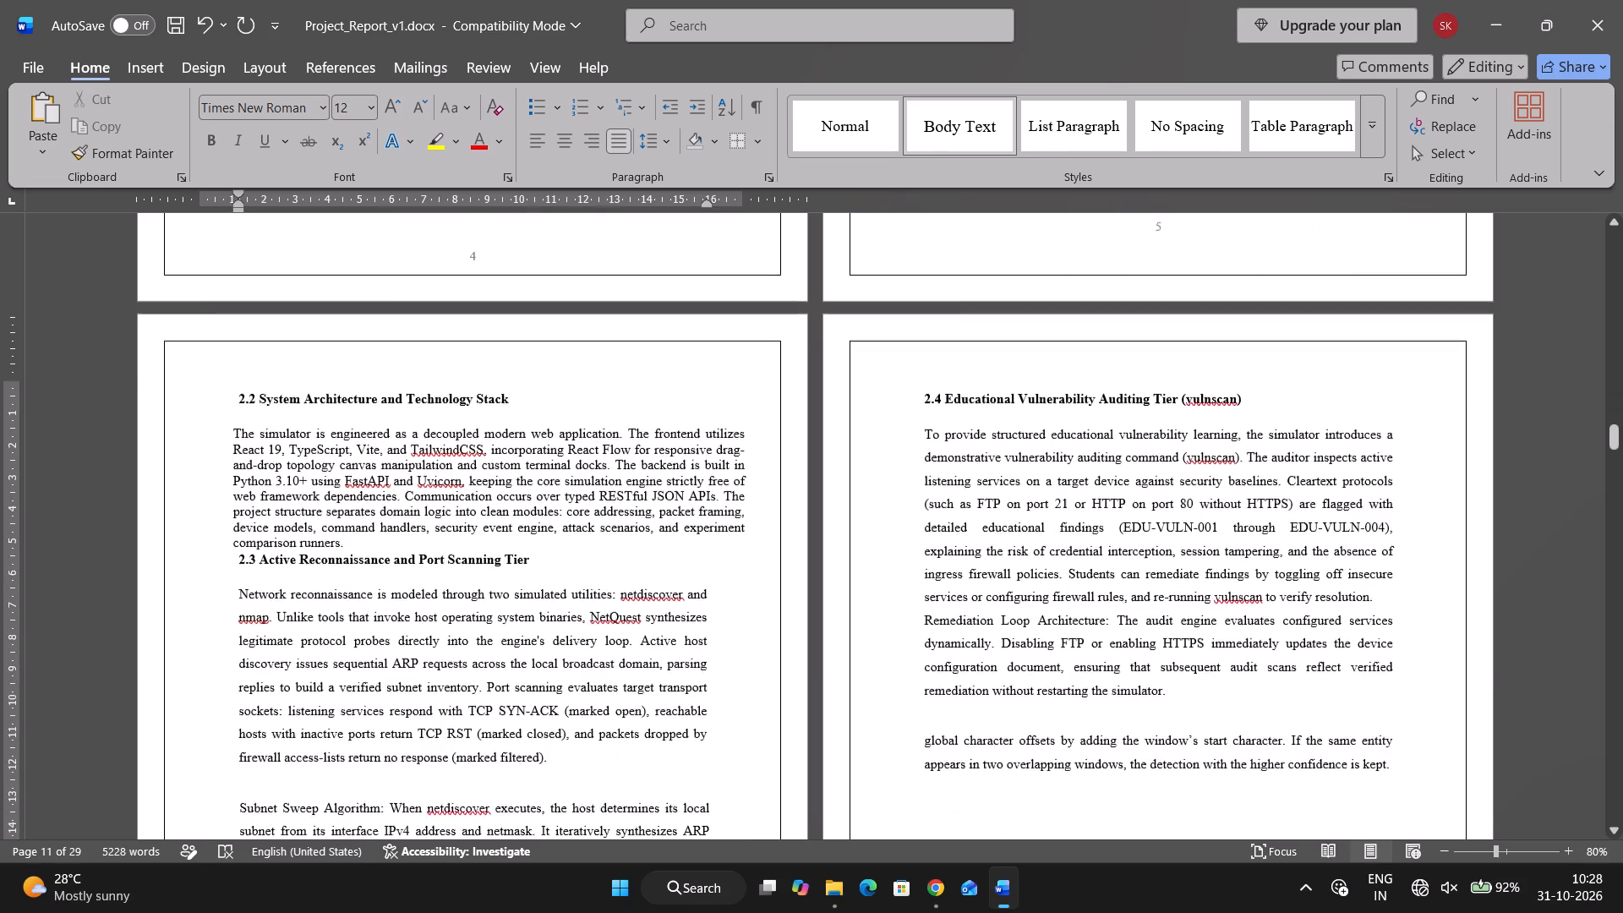
Delete the "Table 2.4: Security Event Engine Detection Rules" caption with its whole table, and pull the Static ARP Binding Defense paragraph up under 2.5.
scroll(1145, 590, down, 8)
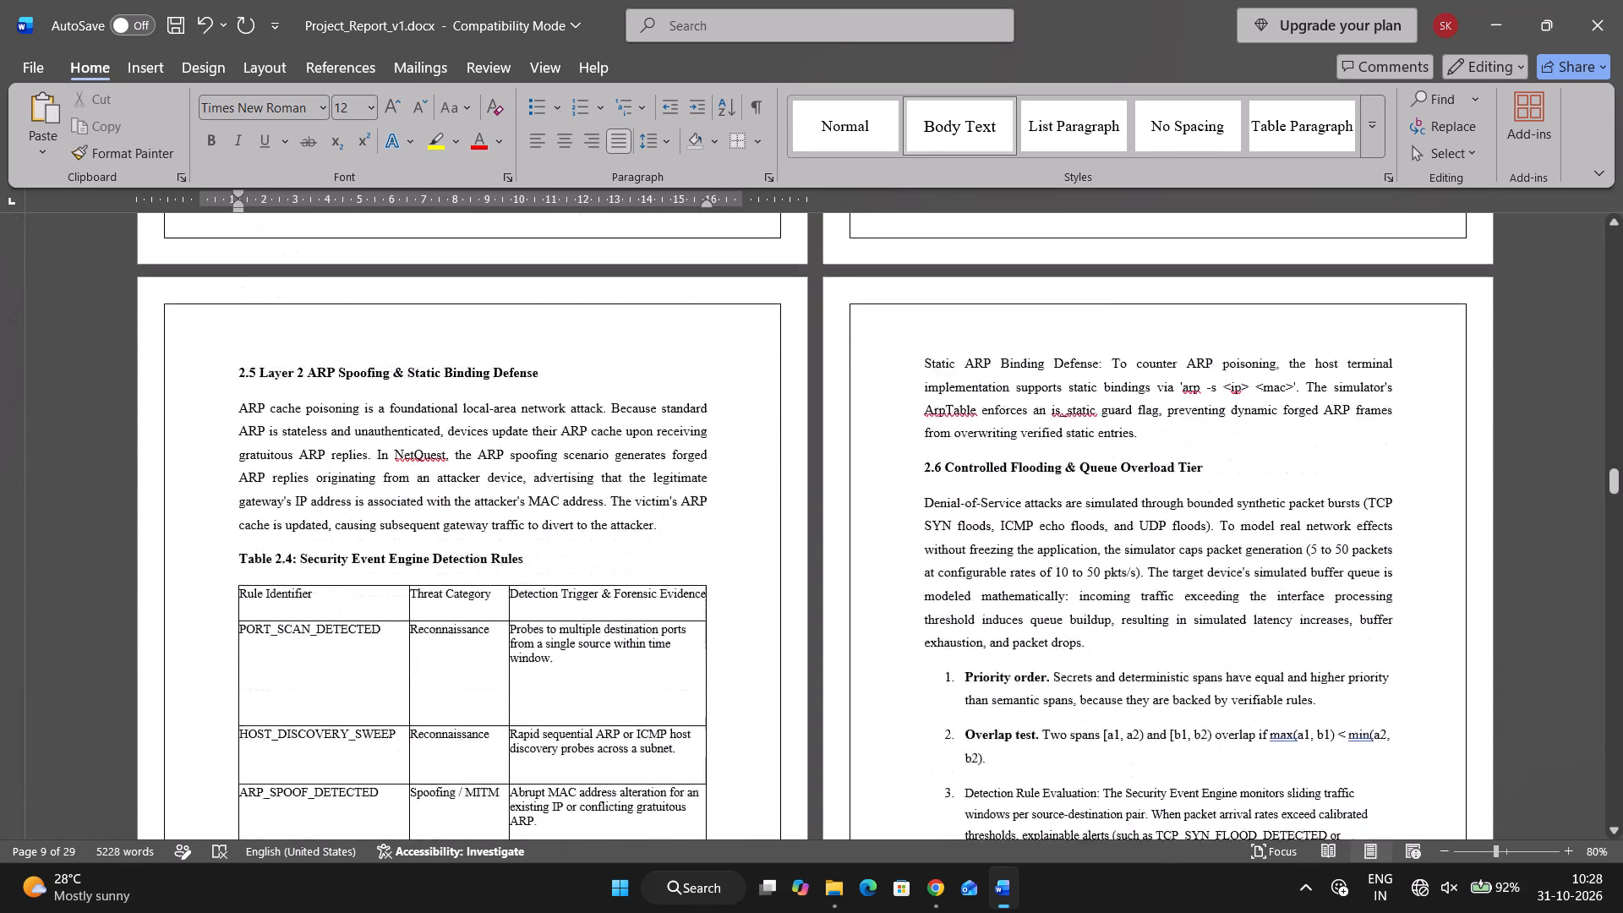
scroll(1145, 590, down, 1)
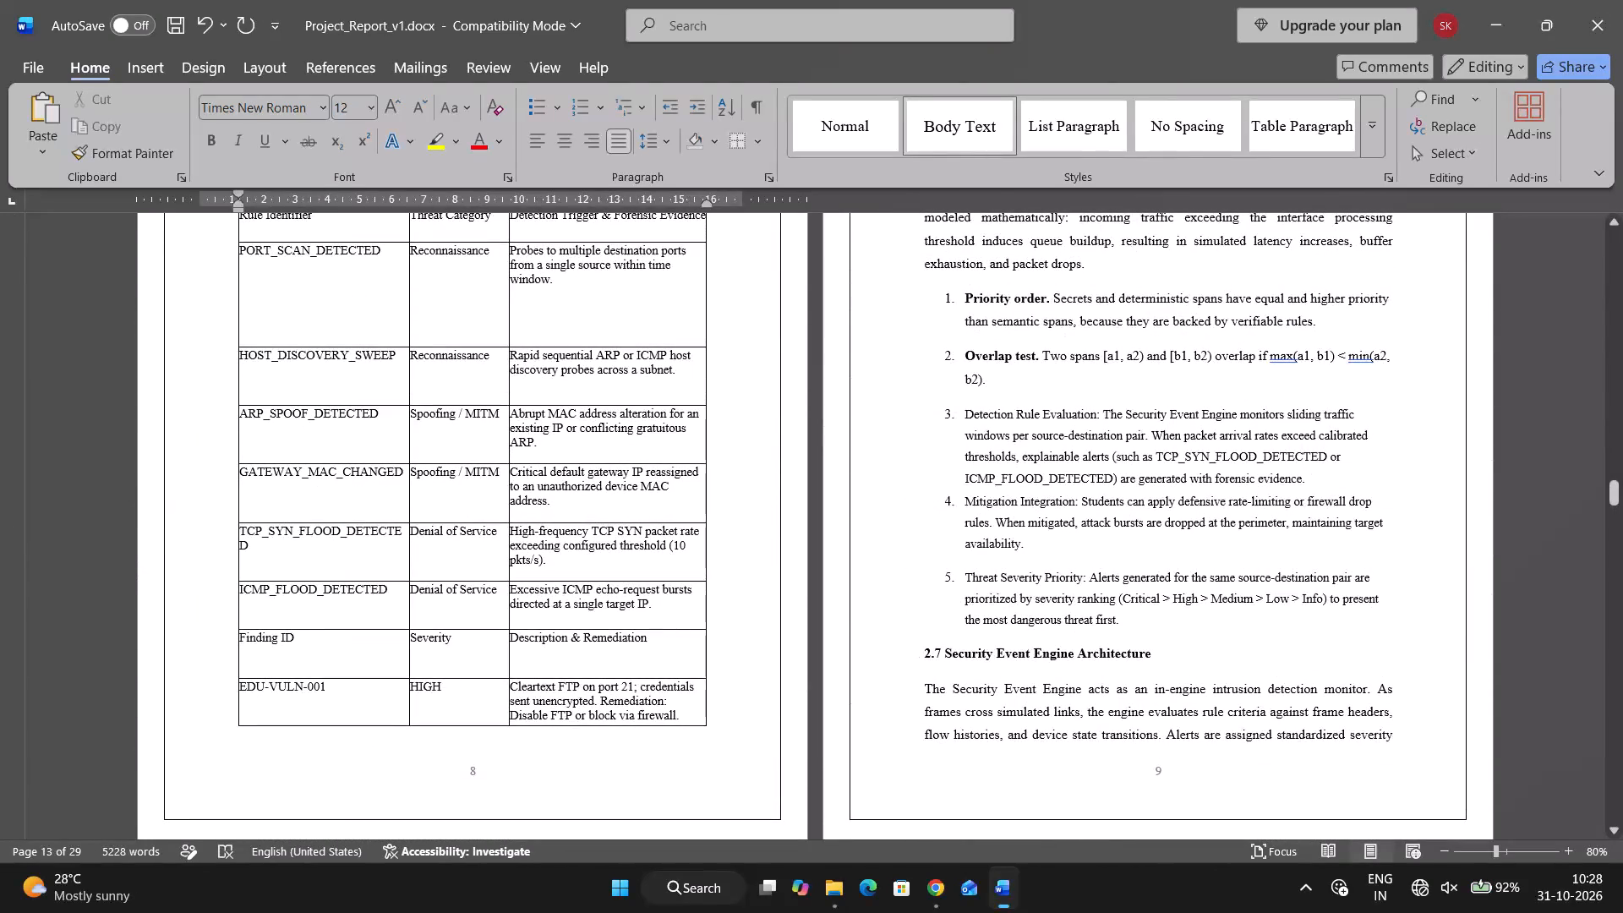
drag(754, 748, 549, 453)
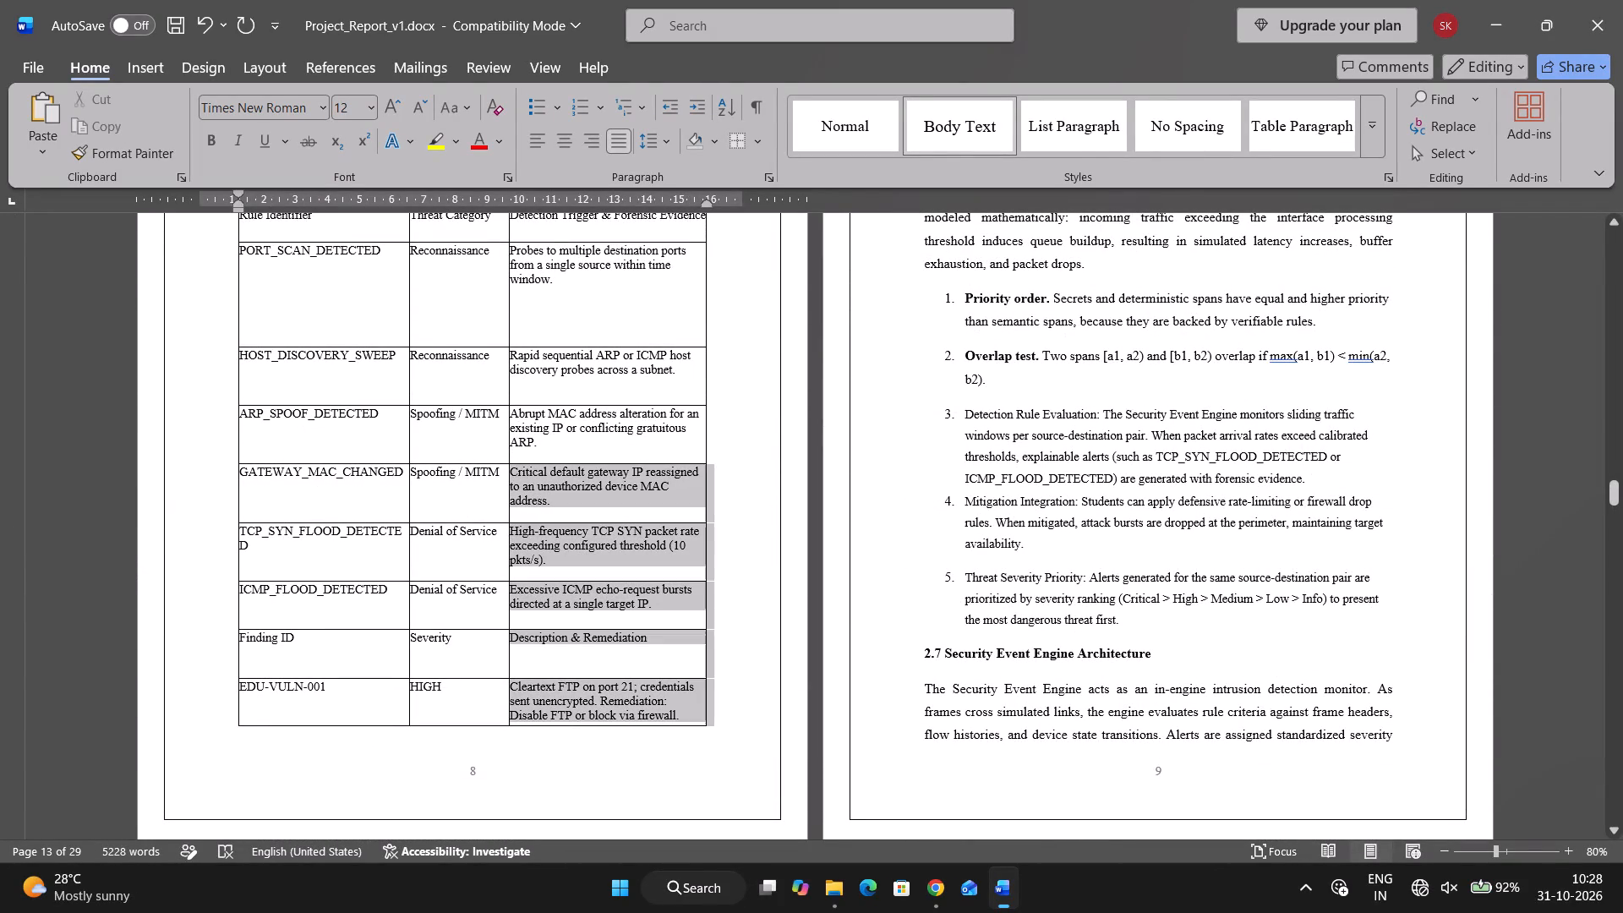
drag(549, 453, 245, 608)
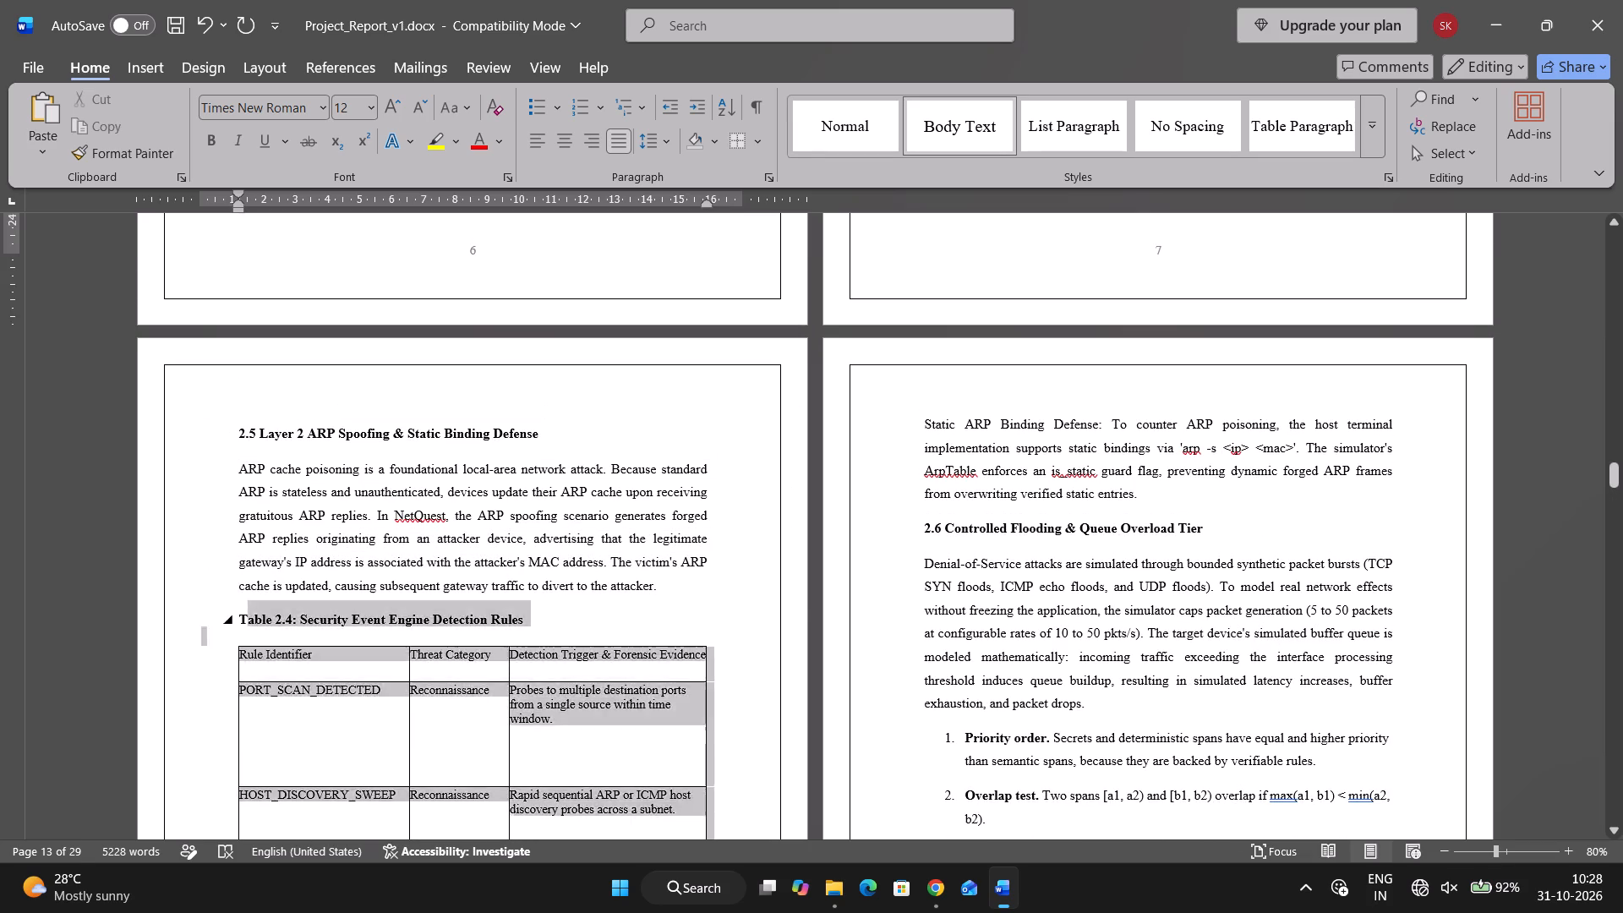
drag(245, 608, 241, 620)
key(BackSpace)
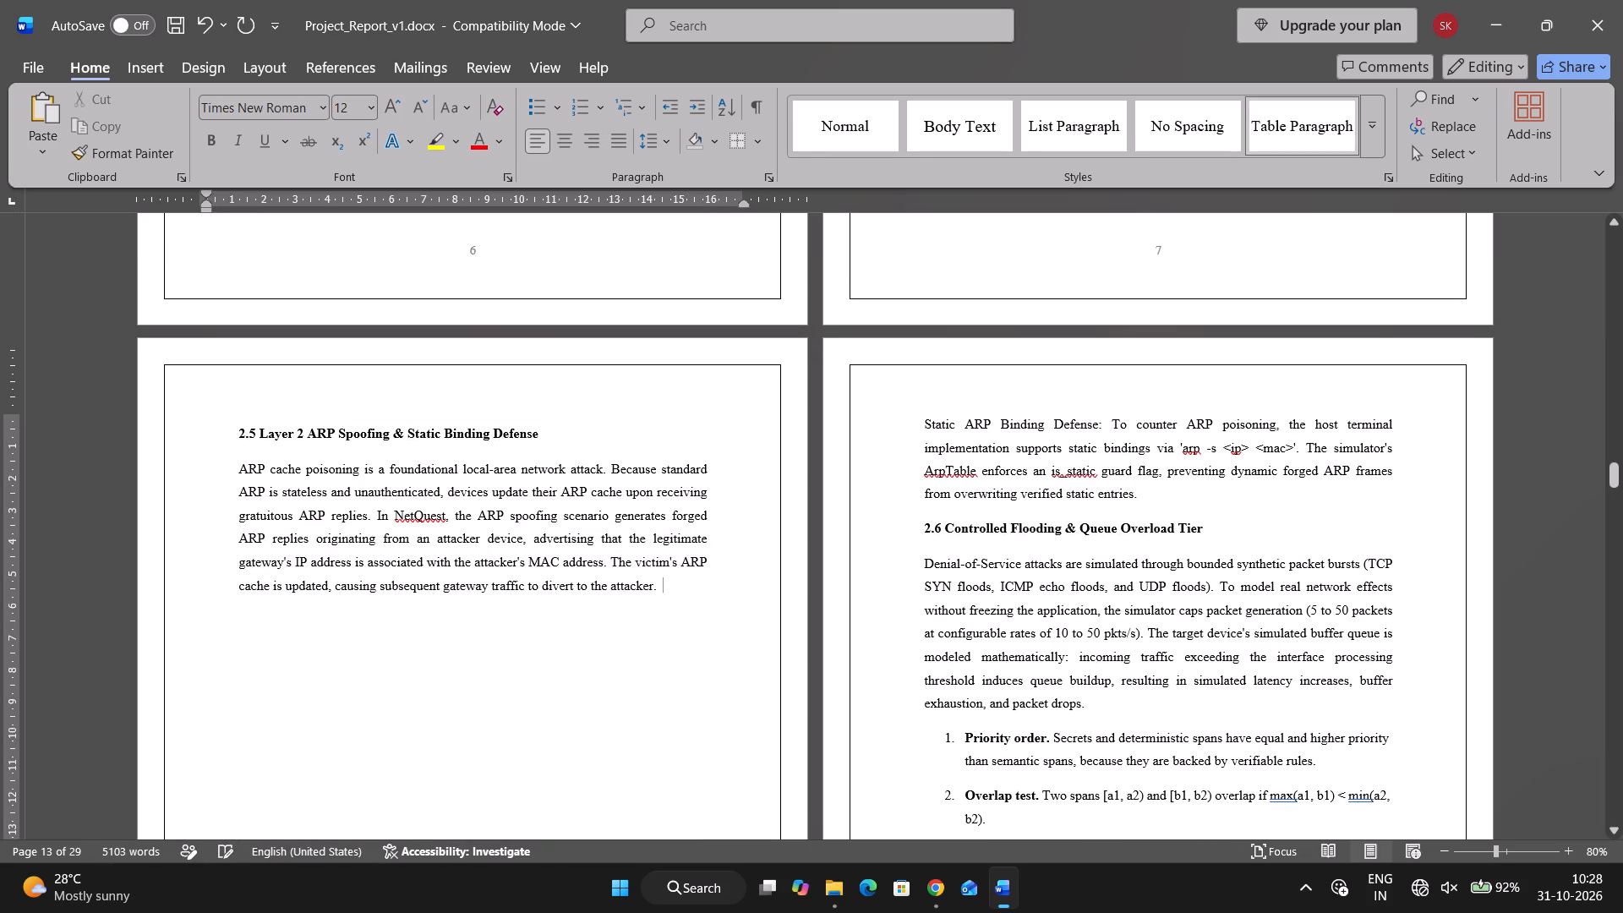
key(Delete)
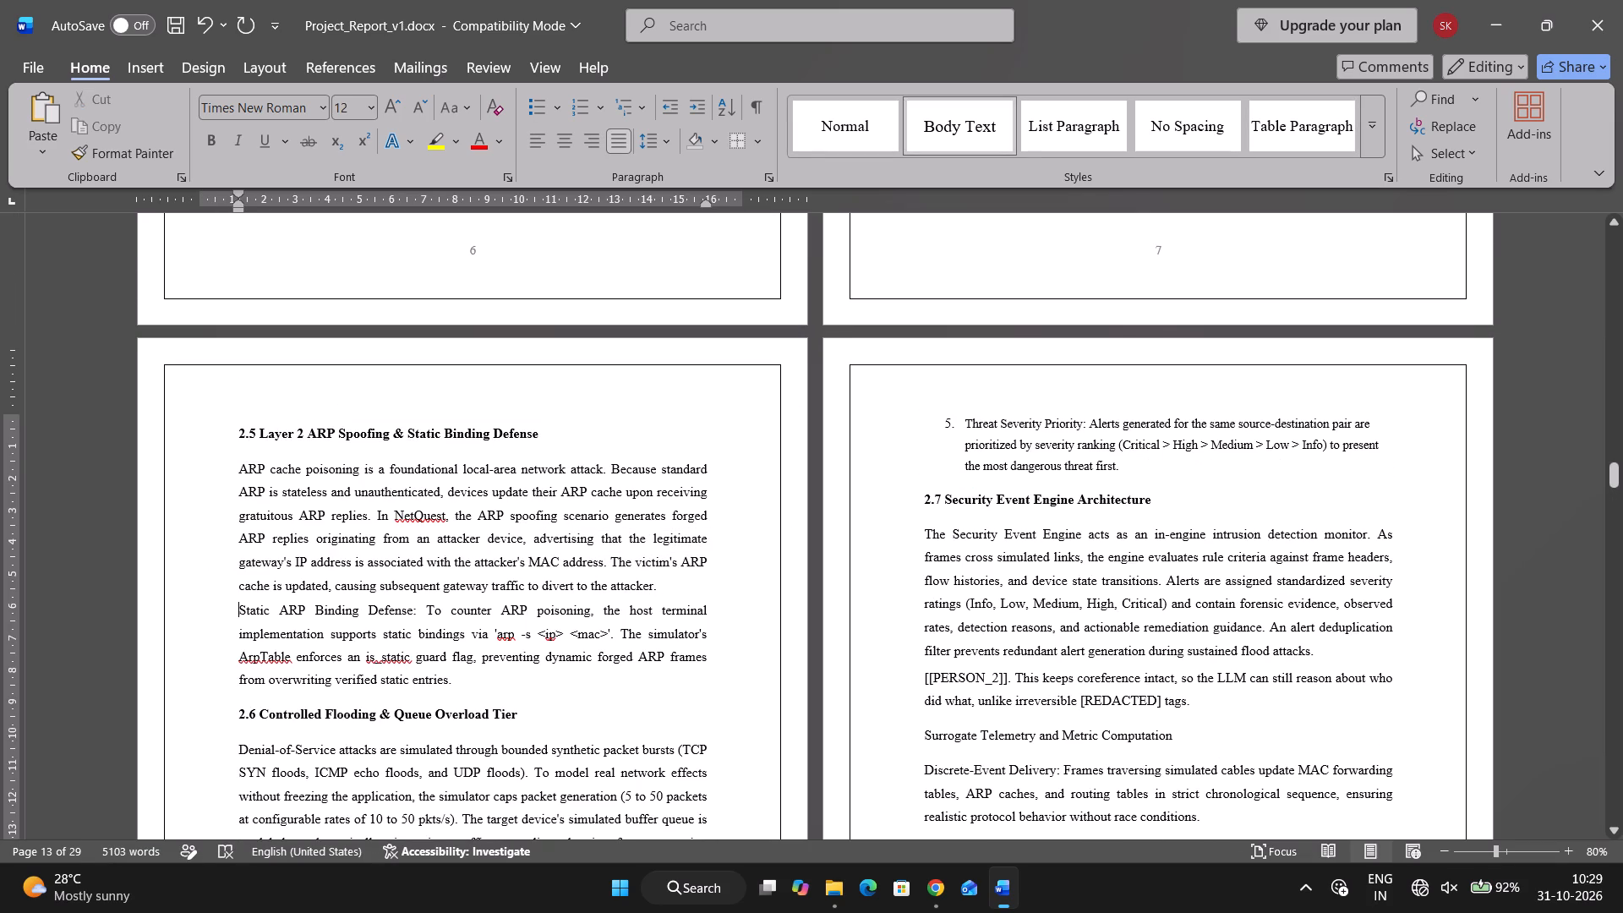
Delete section 2.8, from its "To quantify network performance during attacks and mitigations" heading through the "Flush" list item.
scroll(936, 578, down, 5)
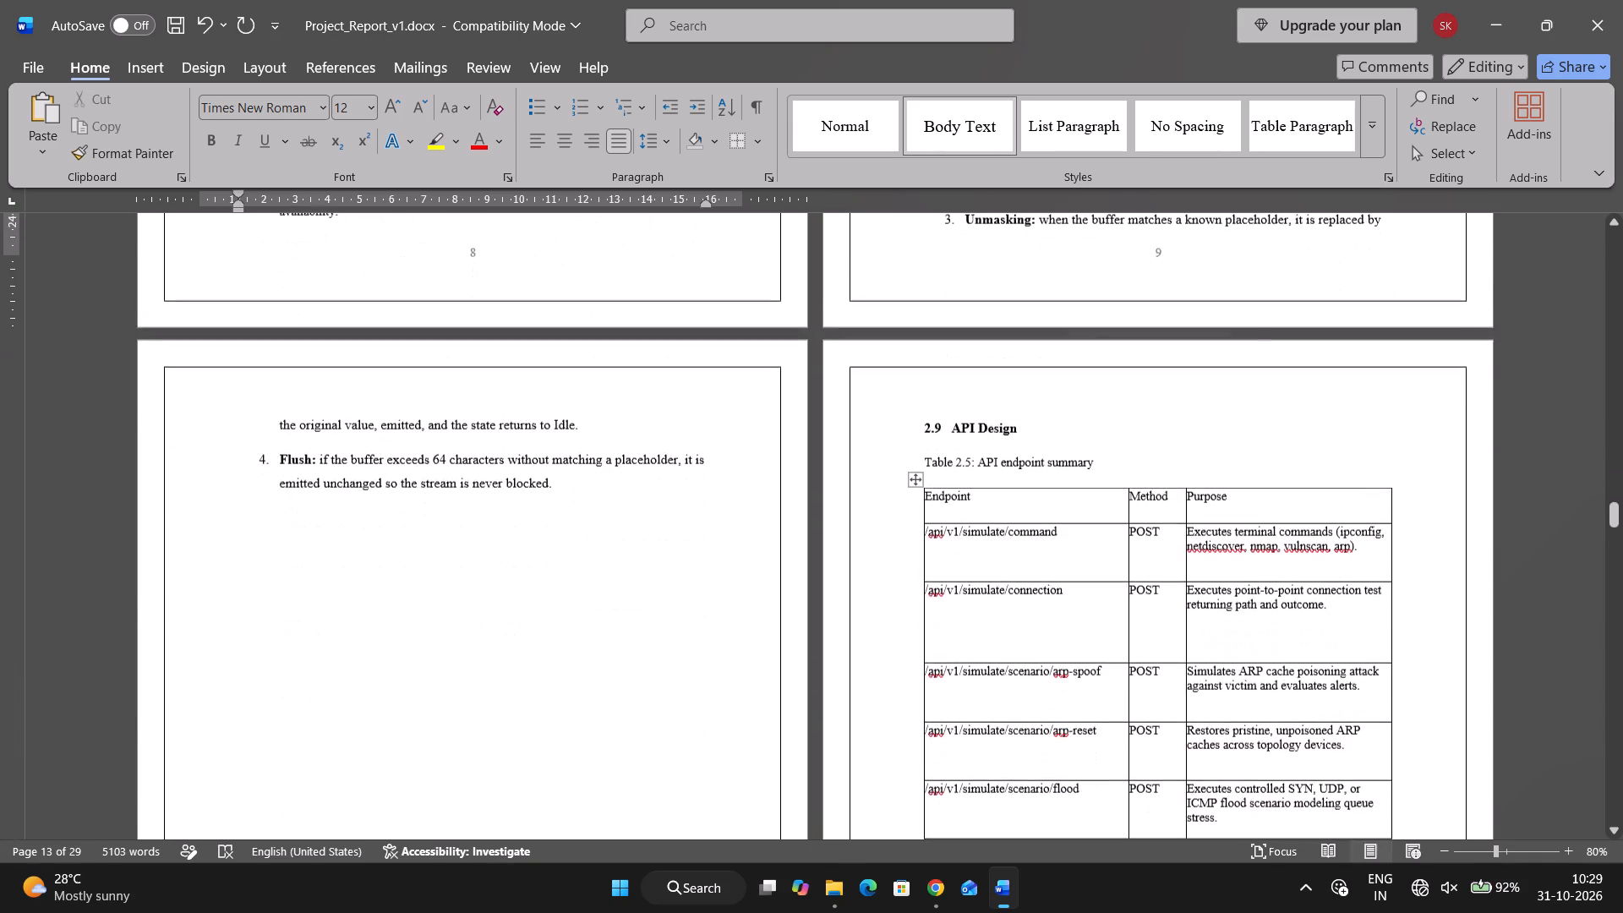
scroll(936, 578, up, 1)
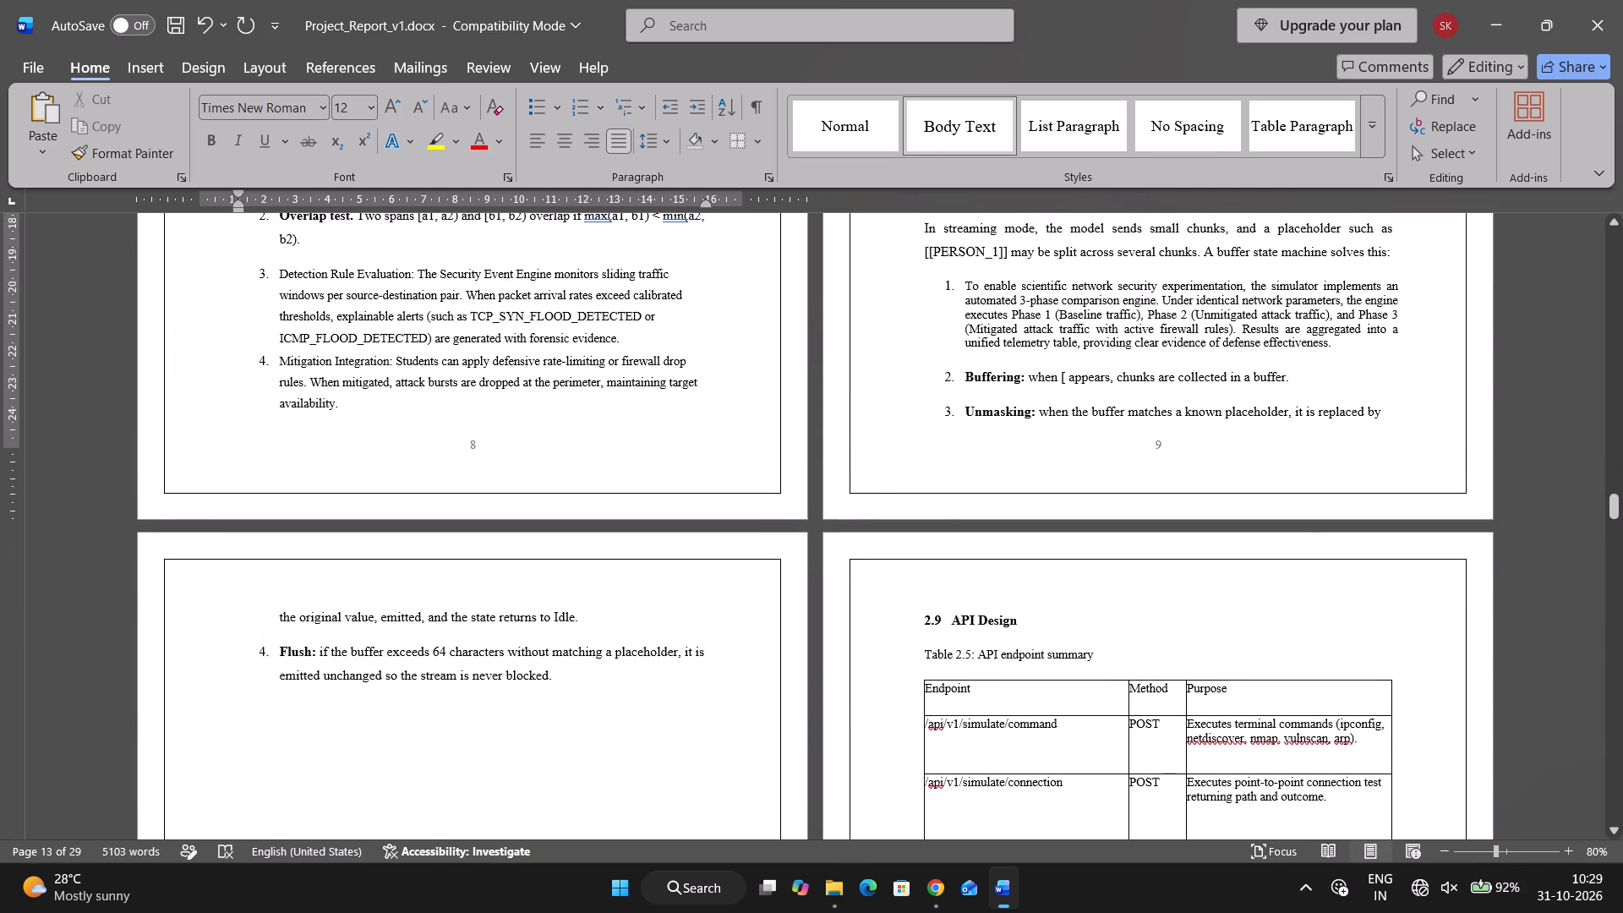
drag(579, 683, 981, 146)
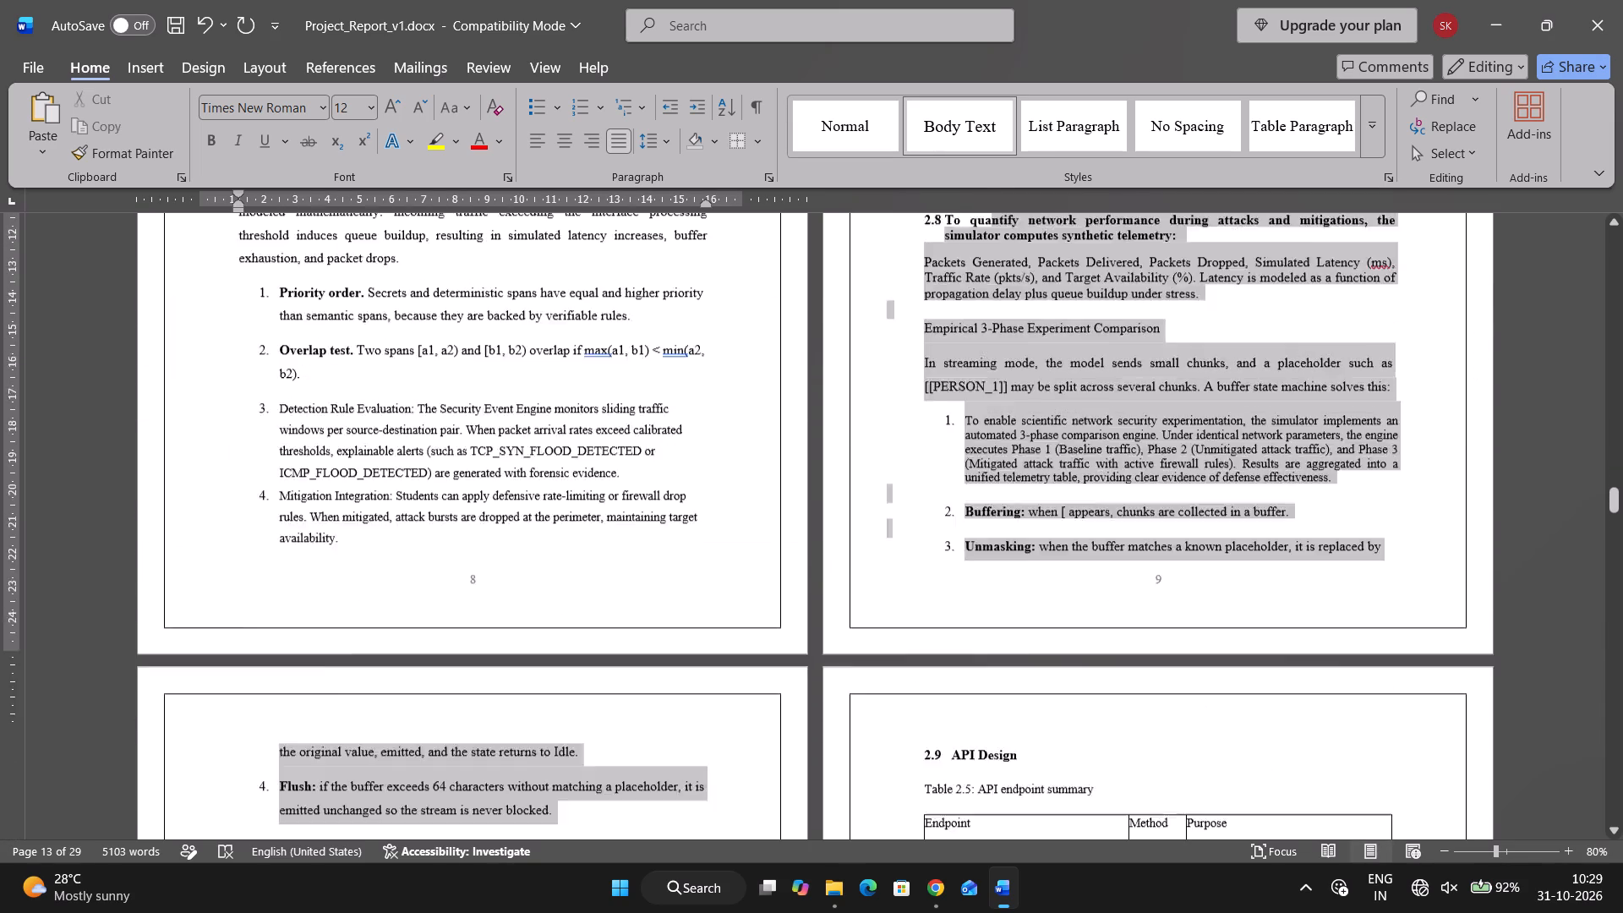
drag(981, 146, 912, 664)
key(Down)
key(Down)
key(Down)
key(Down)
key(Down)
key(Down)
key(Down)
key(Down)
key(Down)
key(Down)
key(Down)
key(Down)
key(Down)
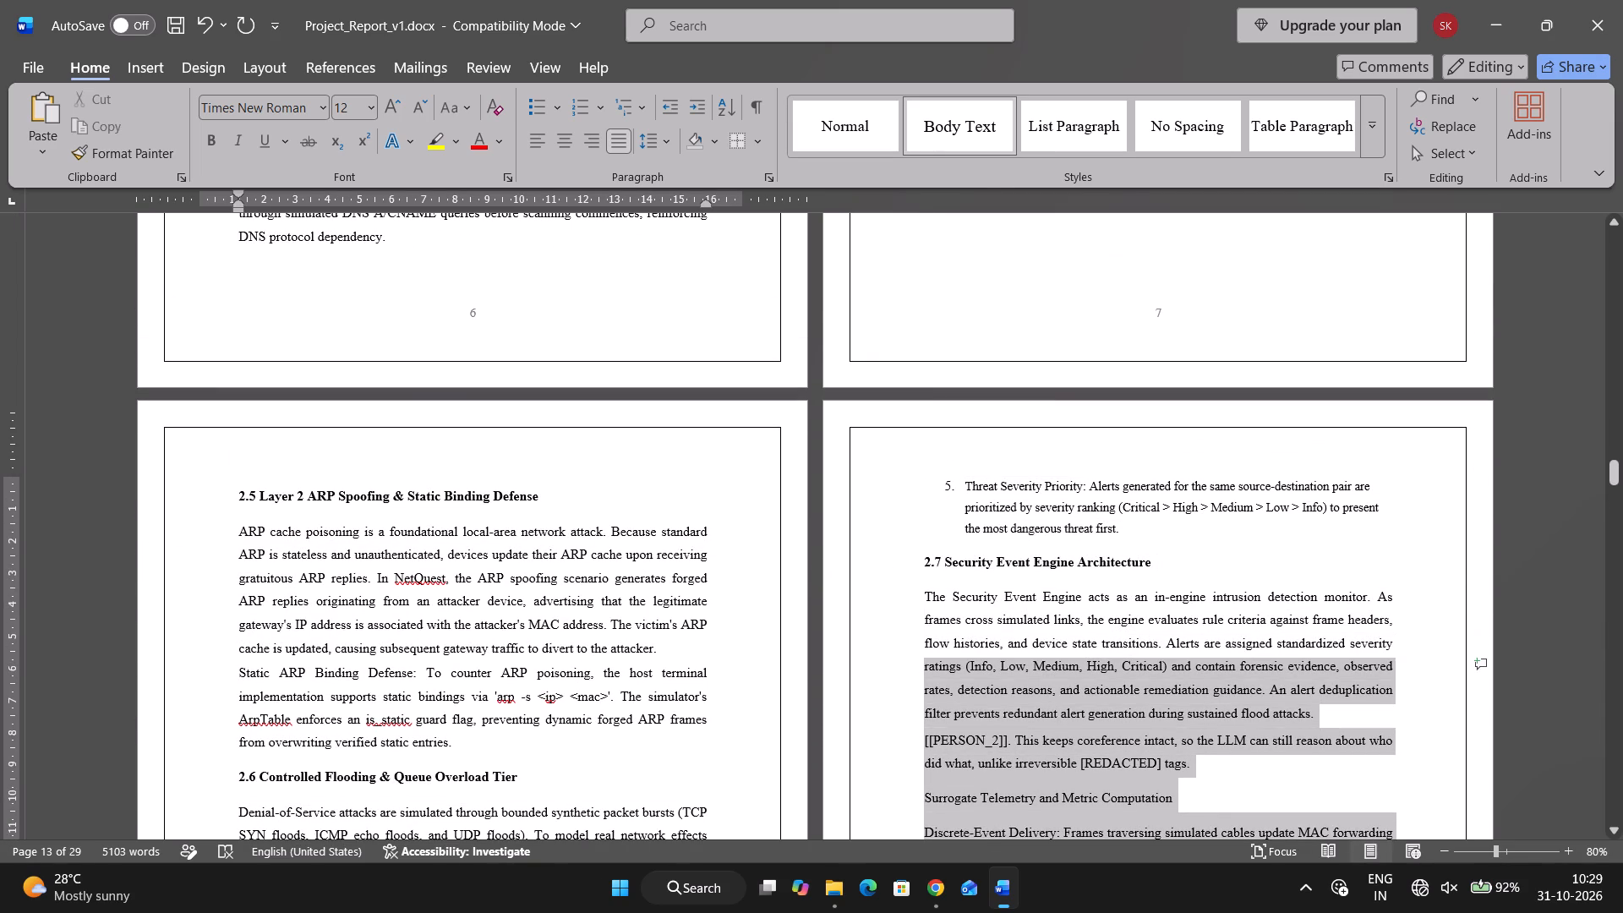
drag(912, 664, 1017, 827)
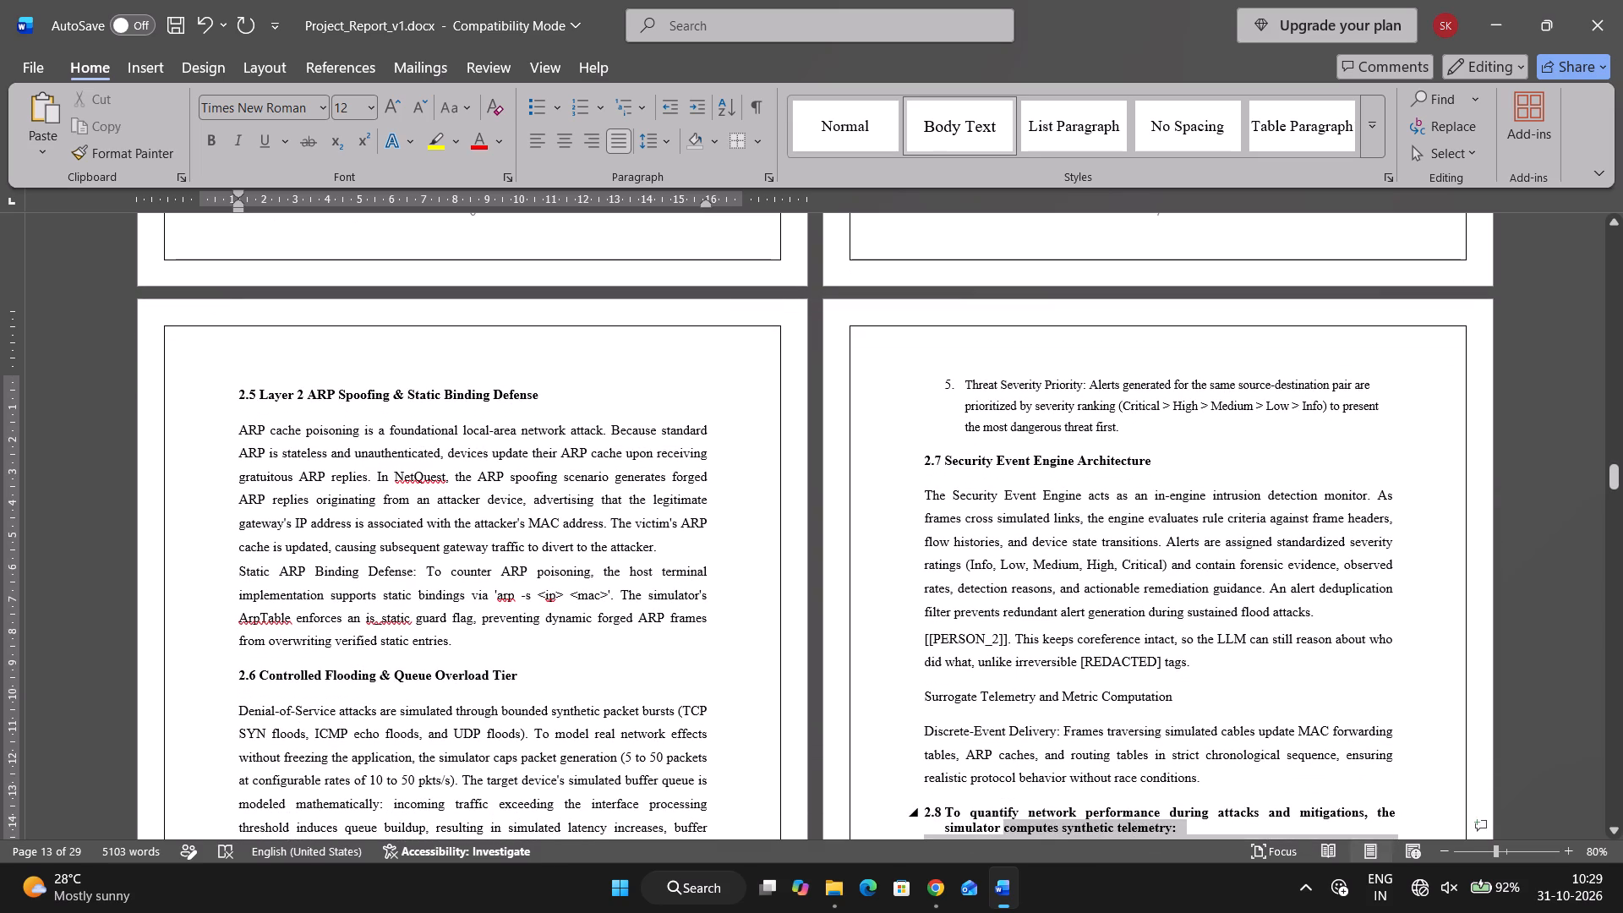
drag(1017, 827, 926, 810)
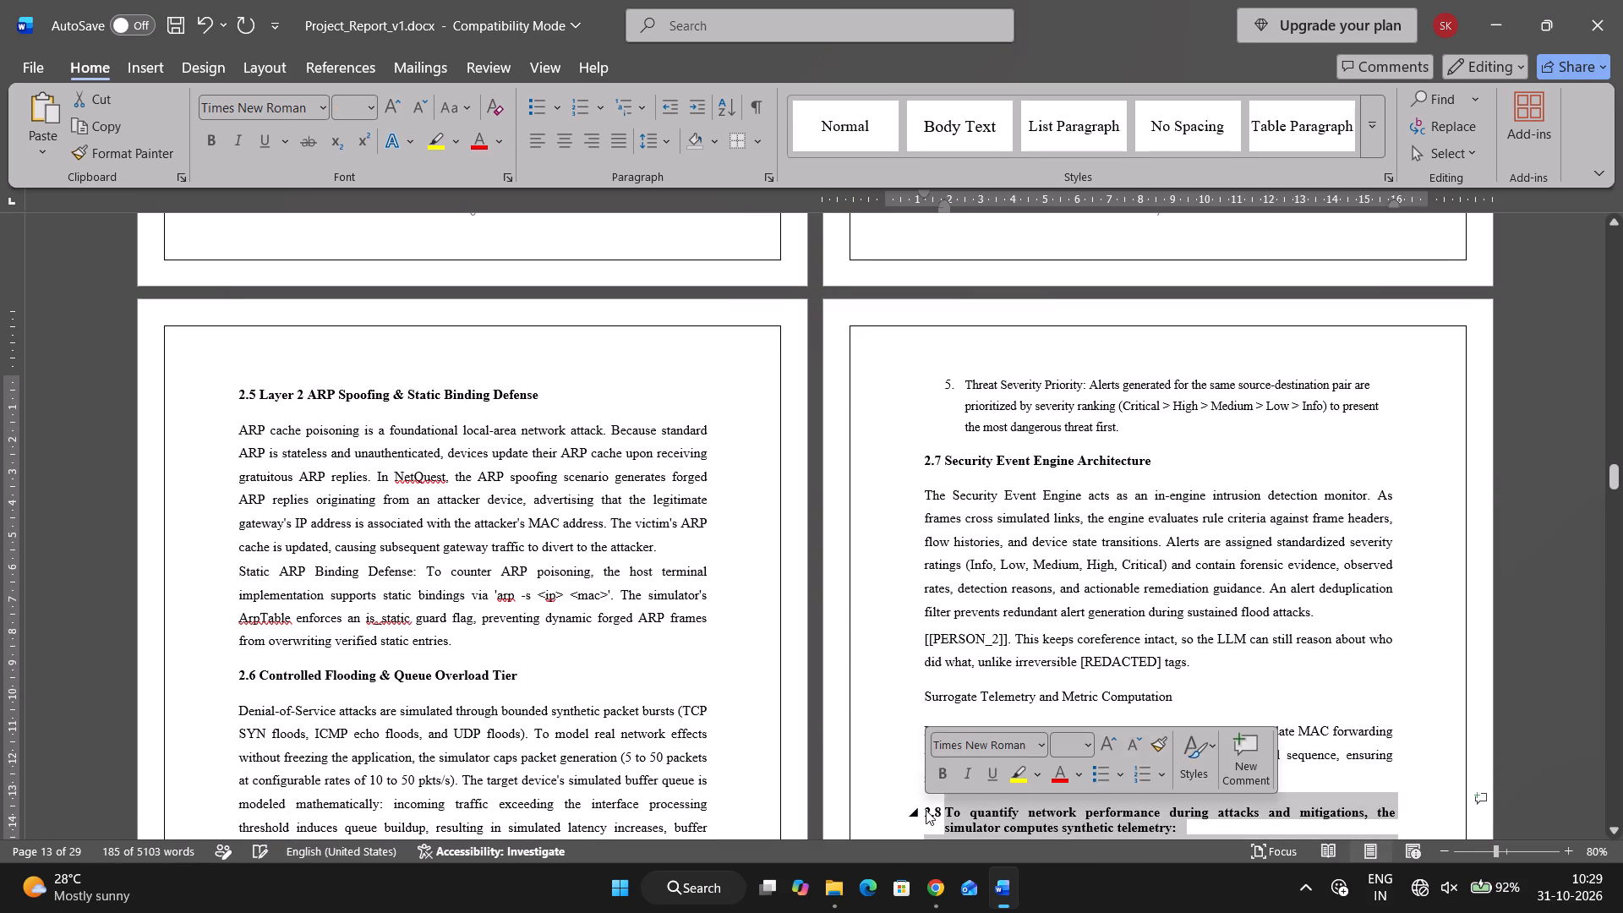
key(BackSpace)
key(BackSpace)
Delete the API Design and Computational Complexity sections together with Table 2.5, Table 2.6 and their captions.
scroll(926, 810, down, 2)
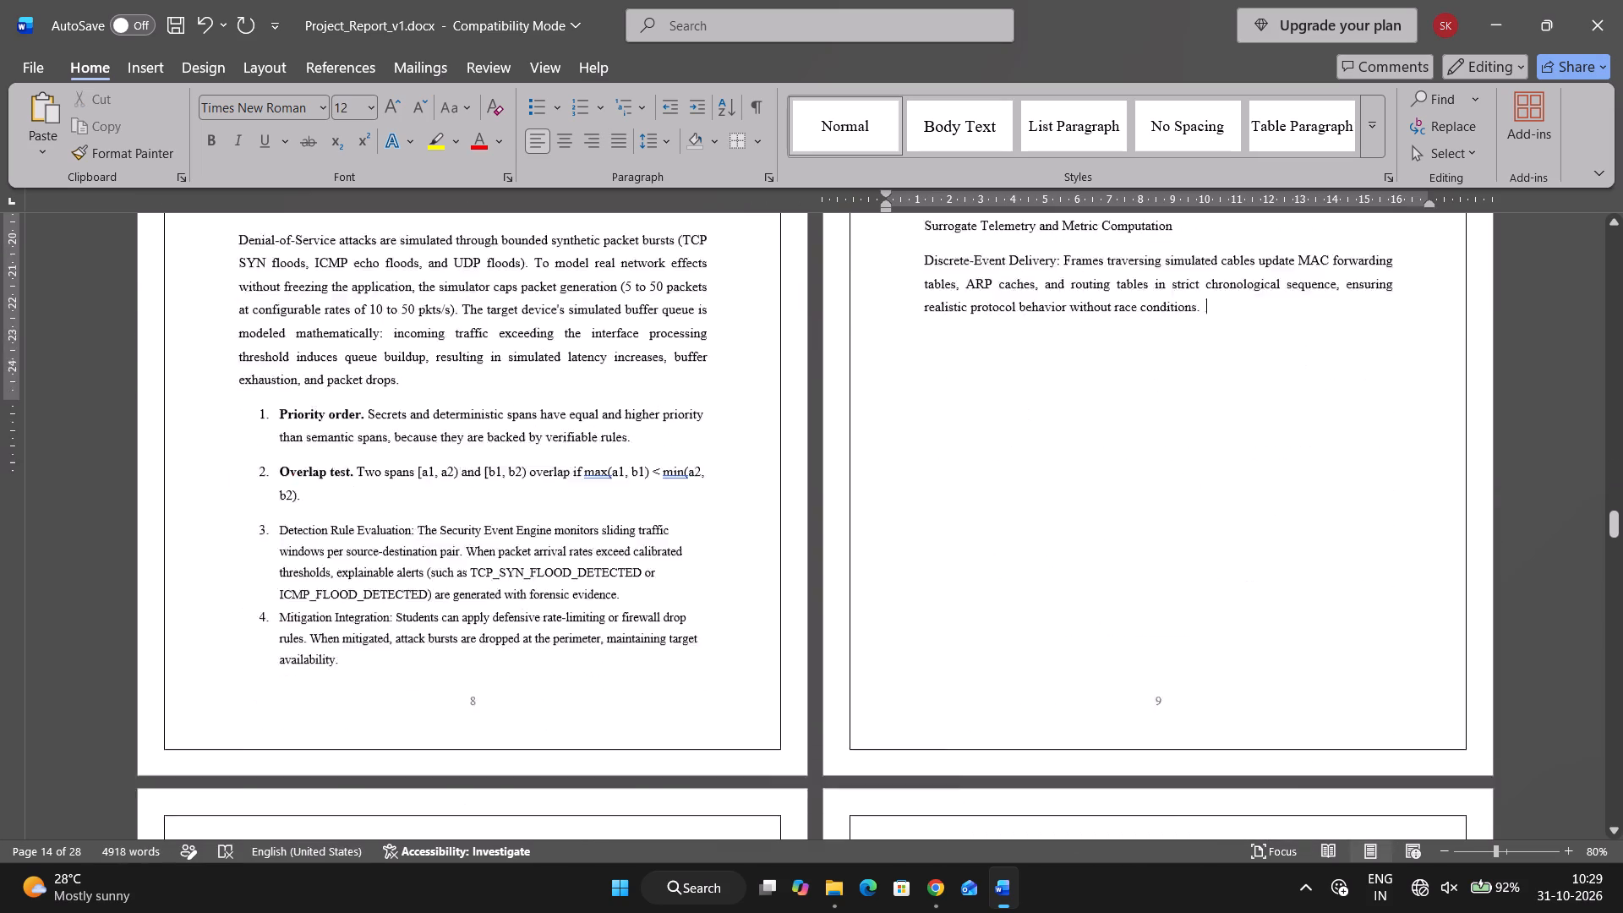
scroll(926, 810, down, 3)
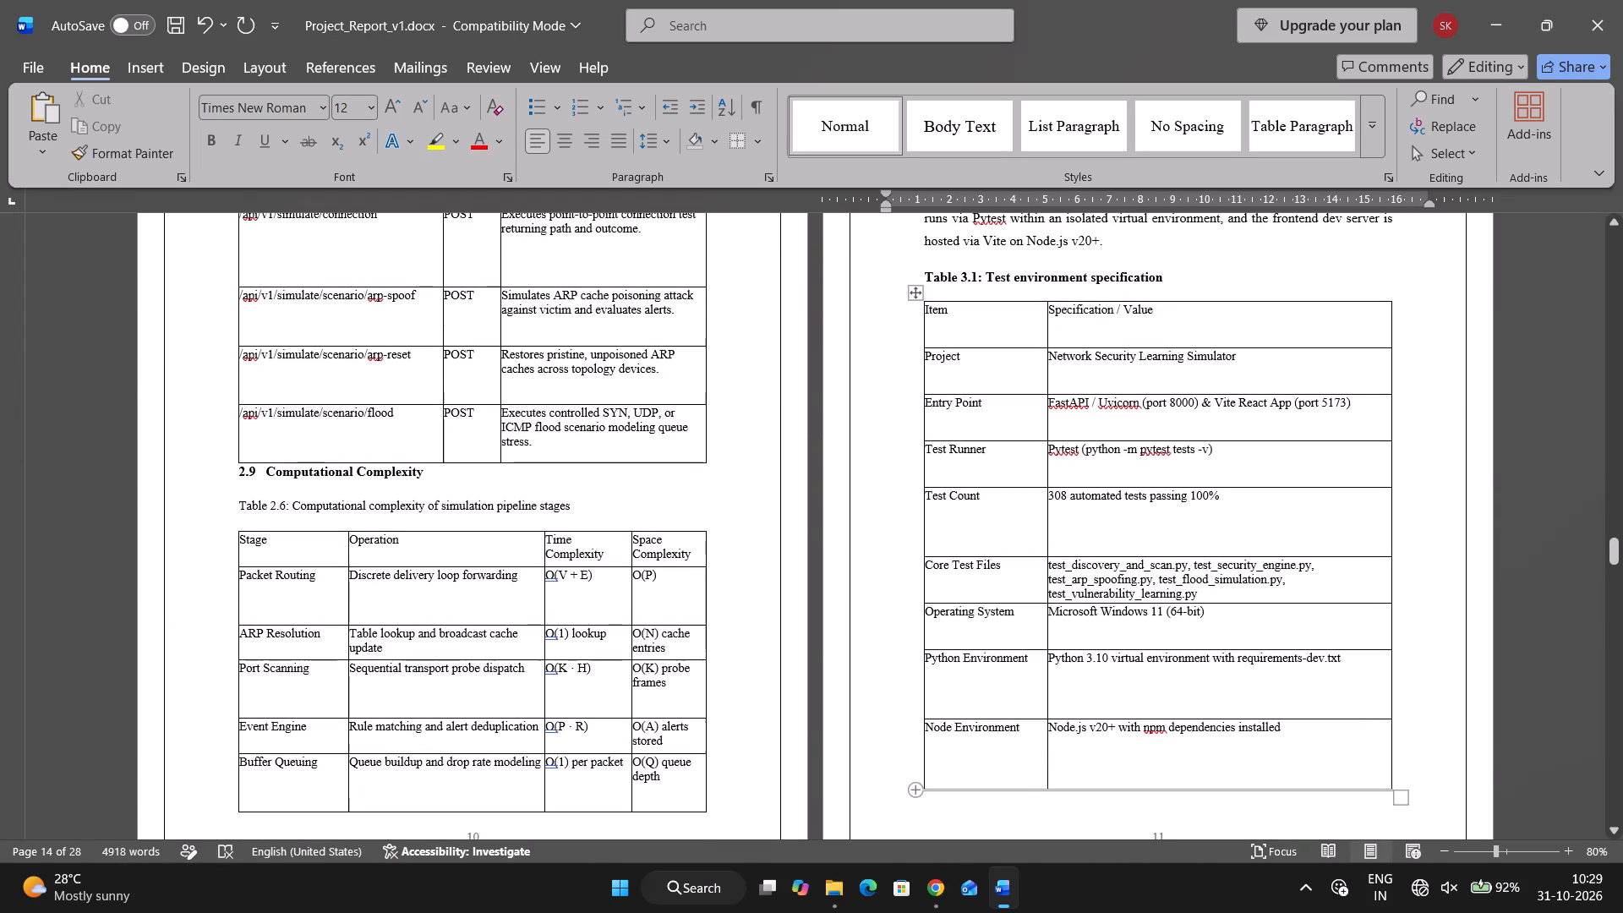
scroll(926, 810, down, 1)
drag(740, 807, 641, 568)
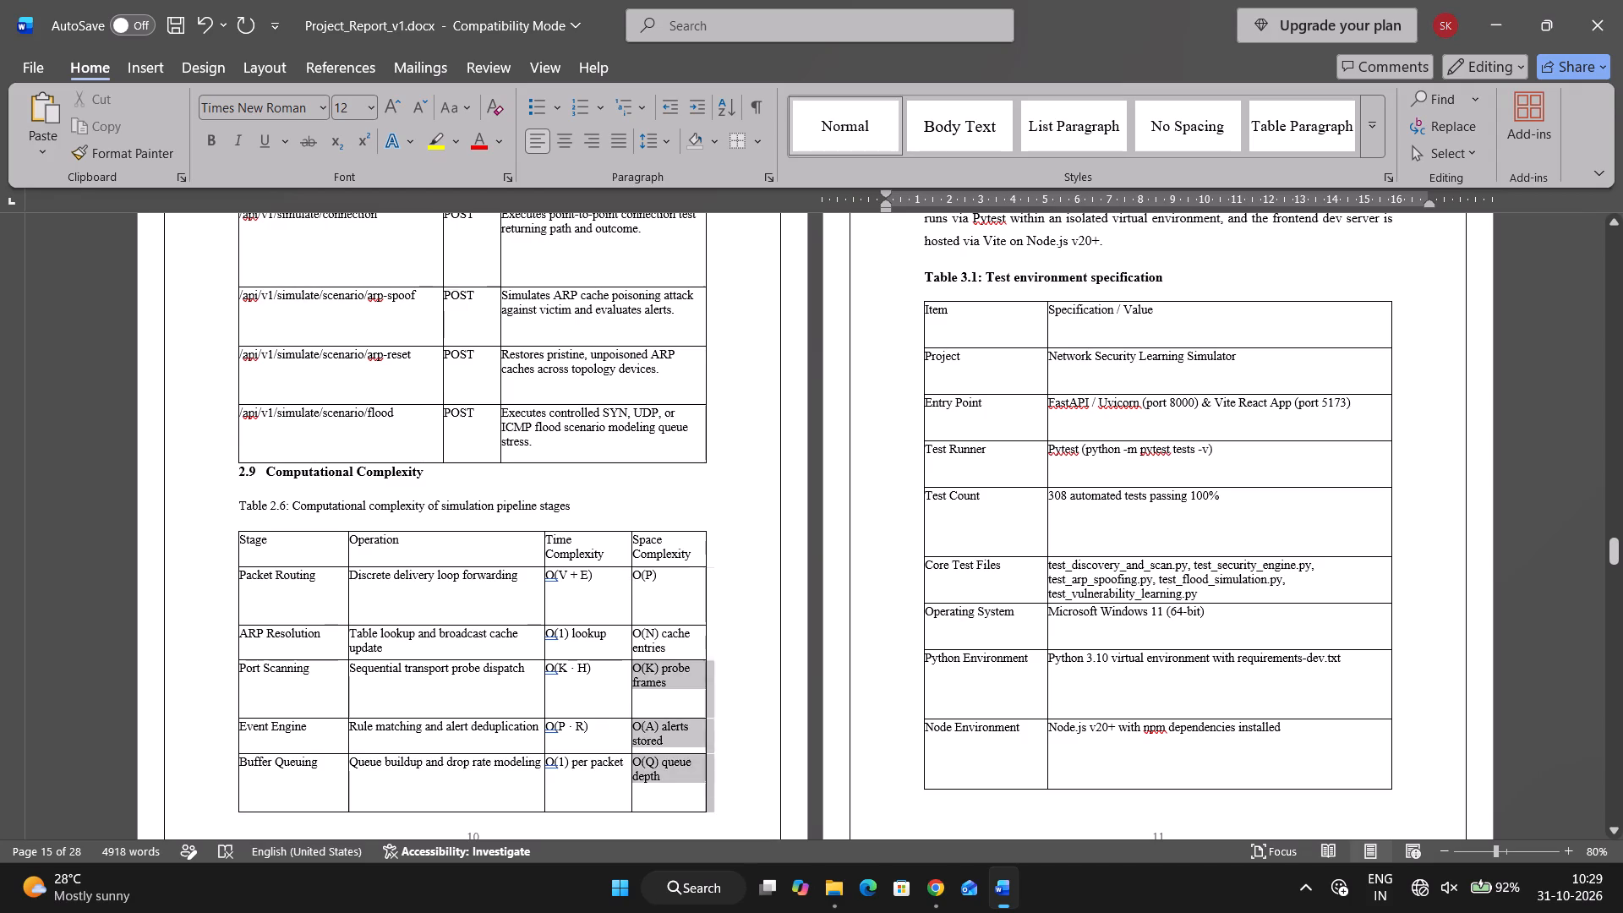
drag(641, 568, 229, 610)
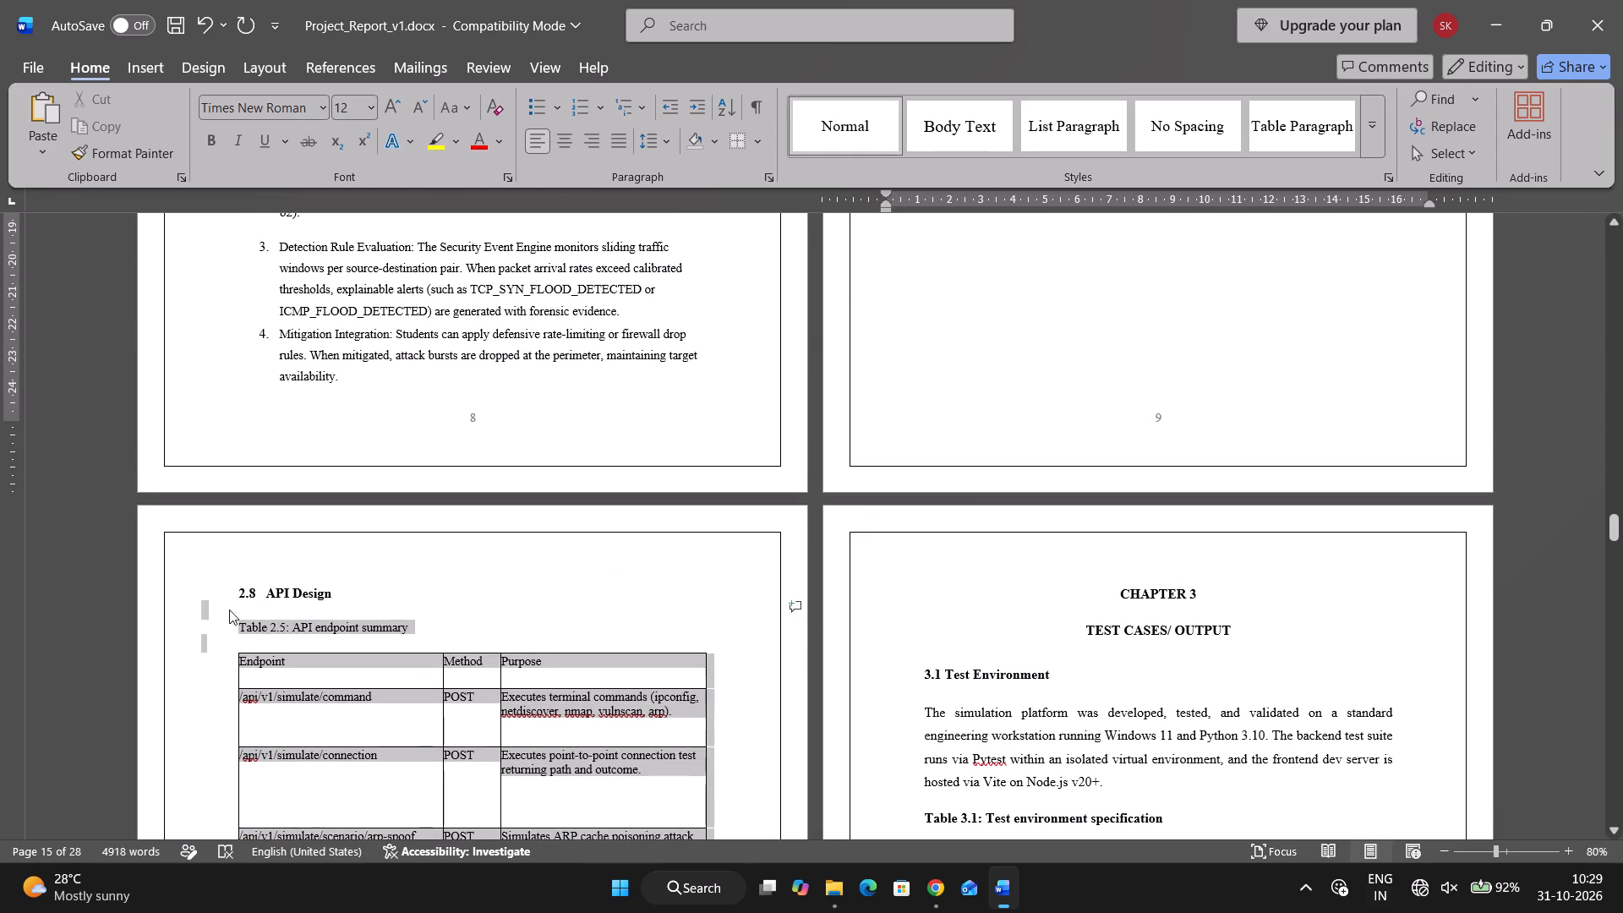
drag(229, 610, 233, 596)
key(BackSpace)
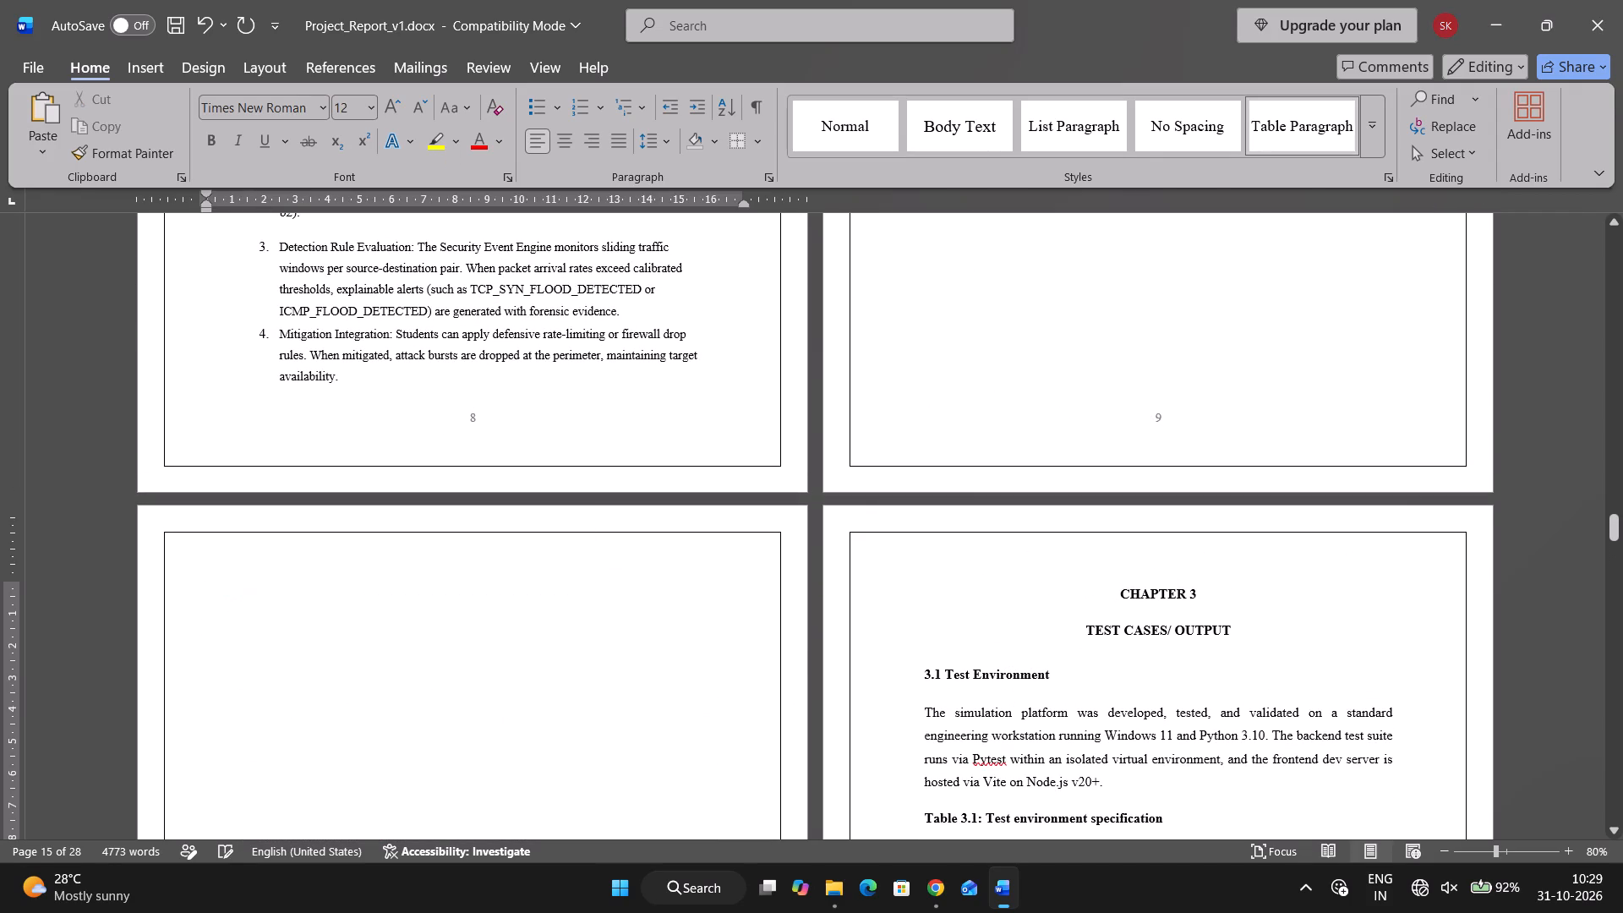
key(BackSpace)
Remove the blank page between the Discrete-Event Delivery paragraph and the Chapter 3 heading.
click(308, 655)
scroll(308, 655, down, 2)
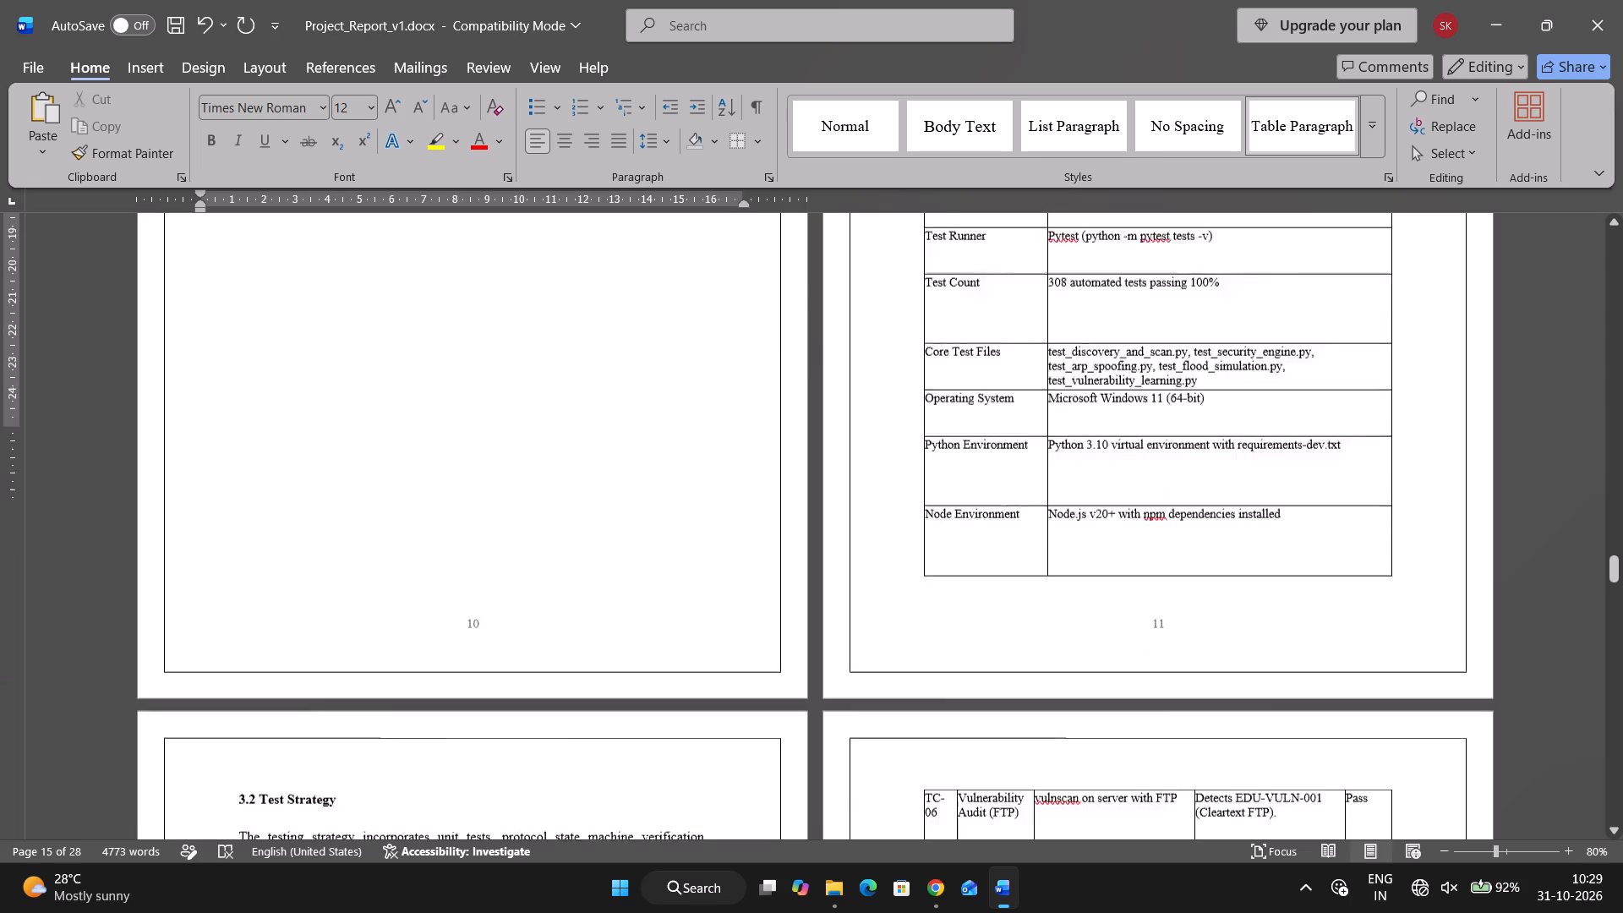
scroll(308, 655, up, 6)
scroll(308, 655, down, 1)
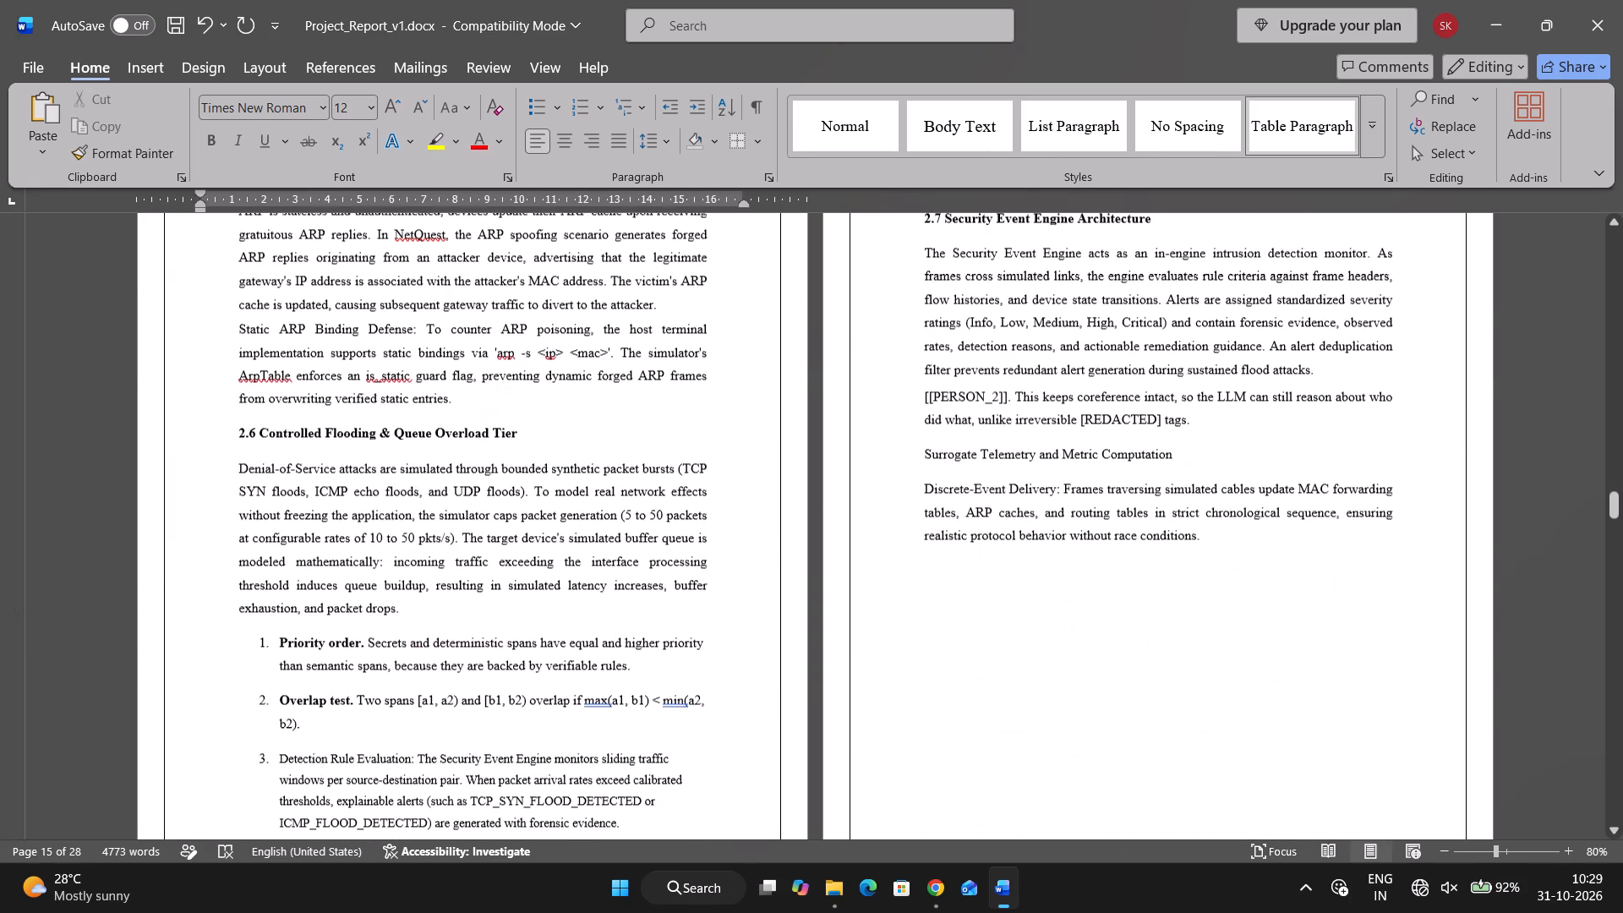
click(1254, 540)
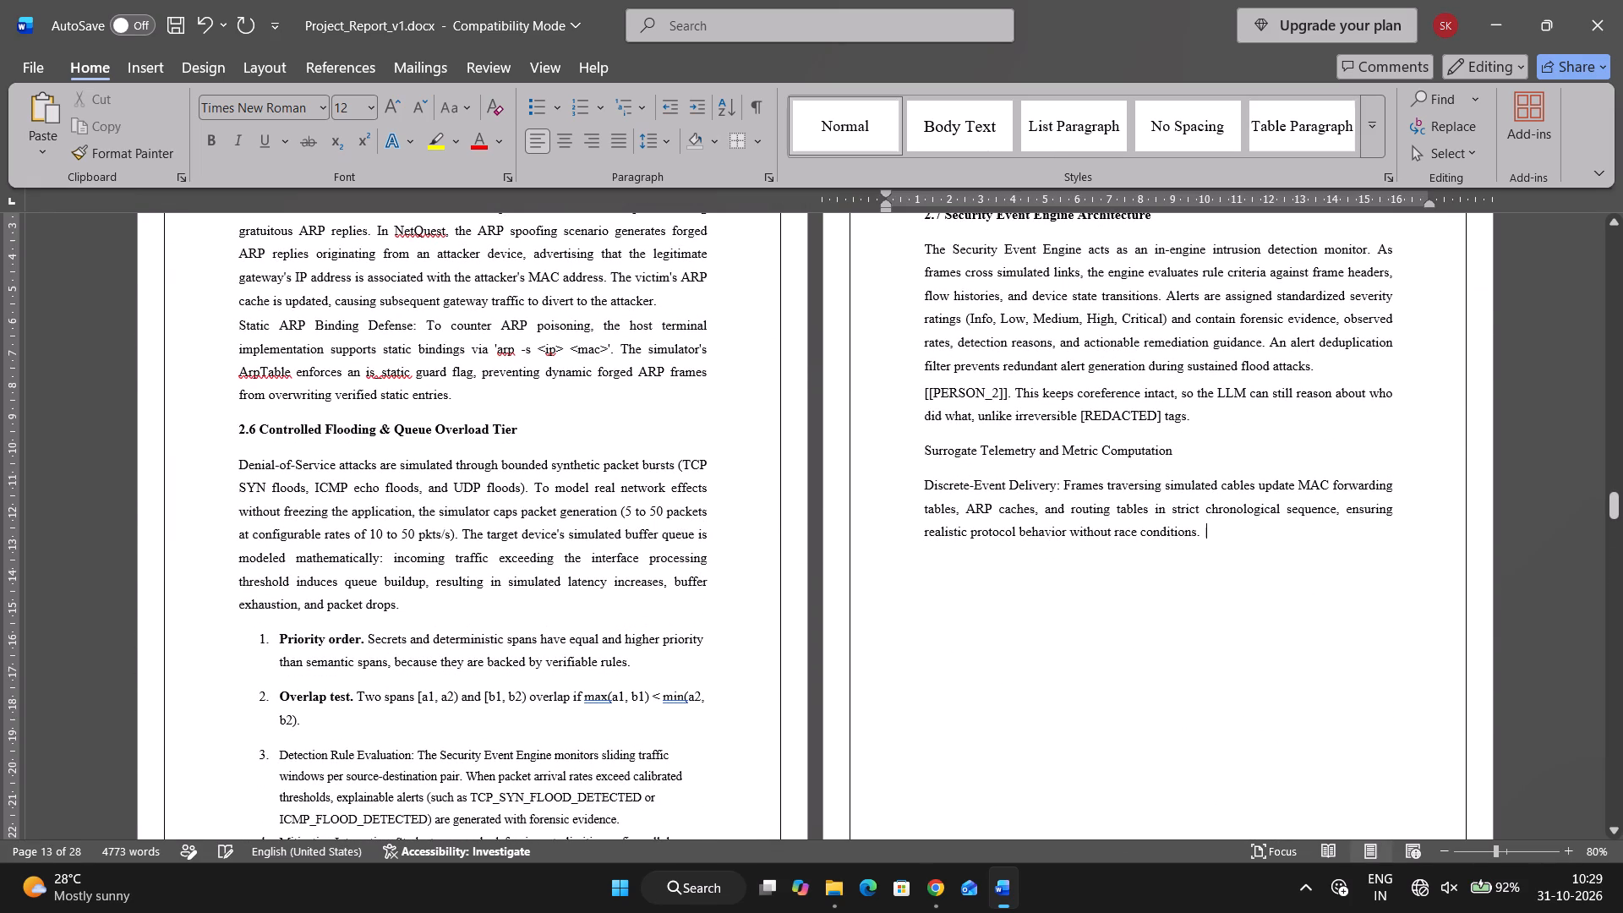
key(Delete)
Delete the "Table 3.1: Test environment specification" caption with its whole table, and pull the 3.2 Test Strategy section up beneath 3.1.
scroll(1254, 540, down, 2)
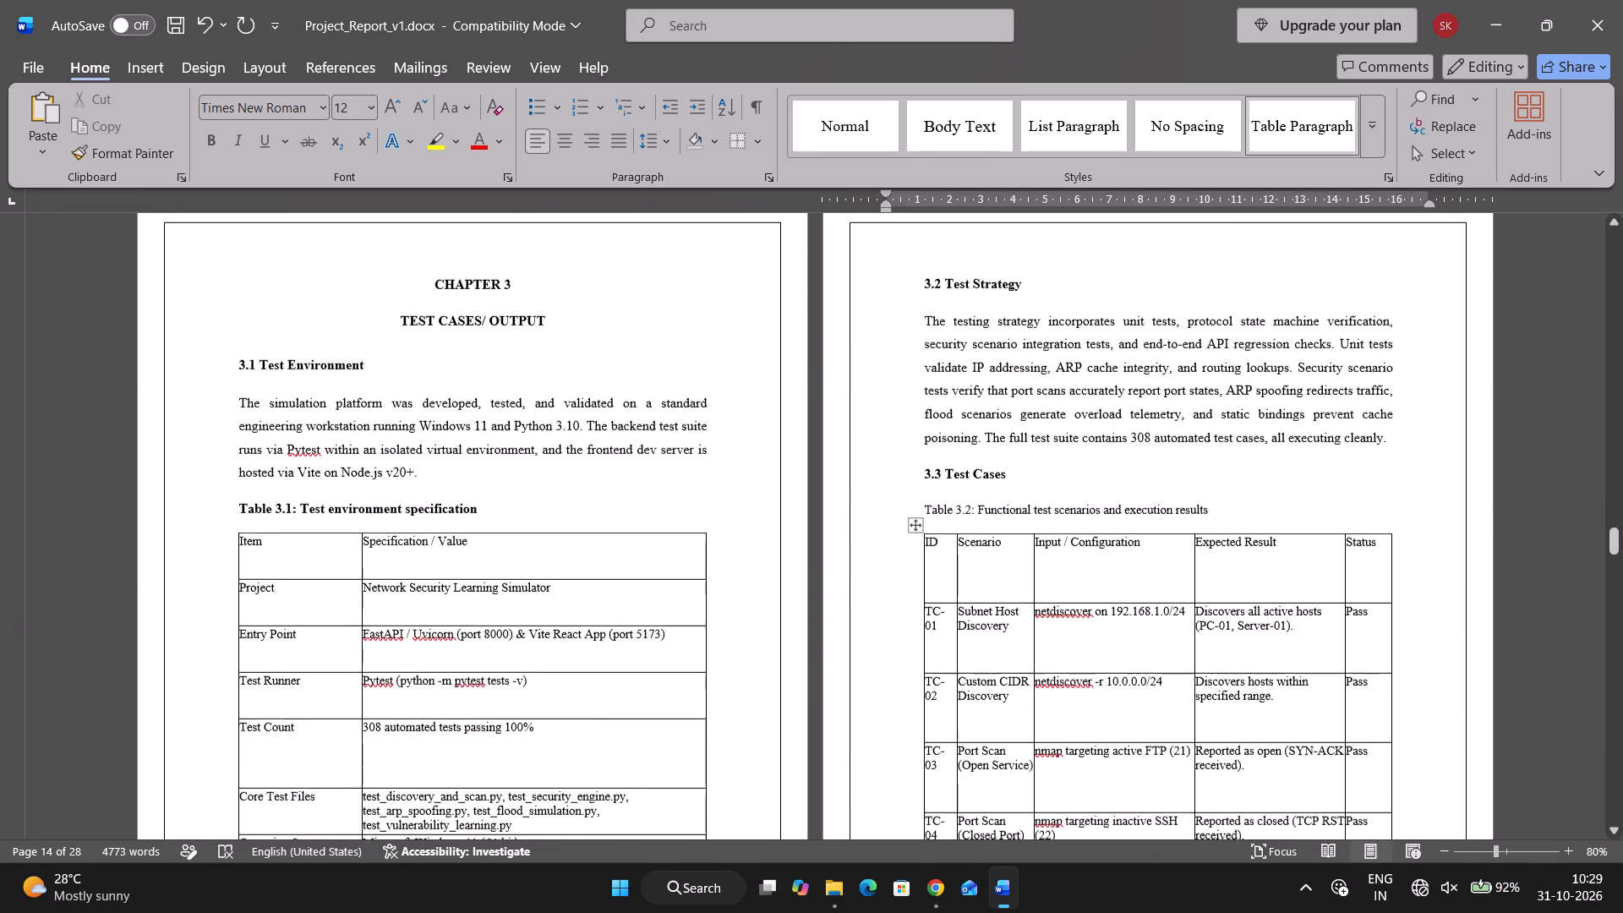
scroll(1254, 540, down, 3)
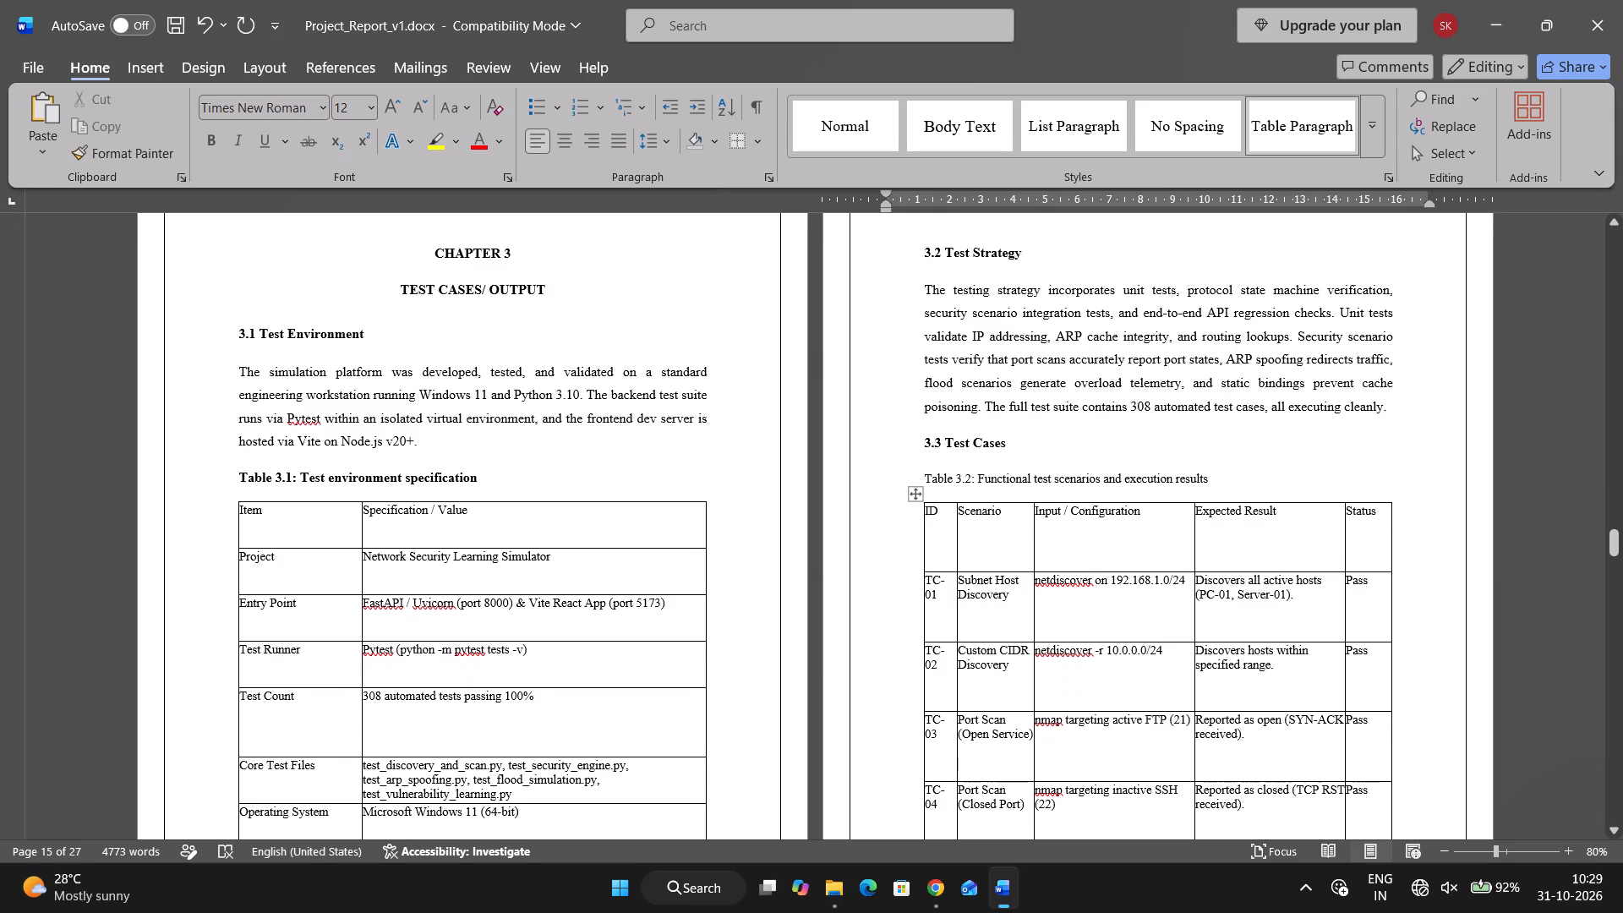
scroll(1254, 540, down, 1)
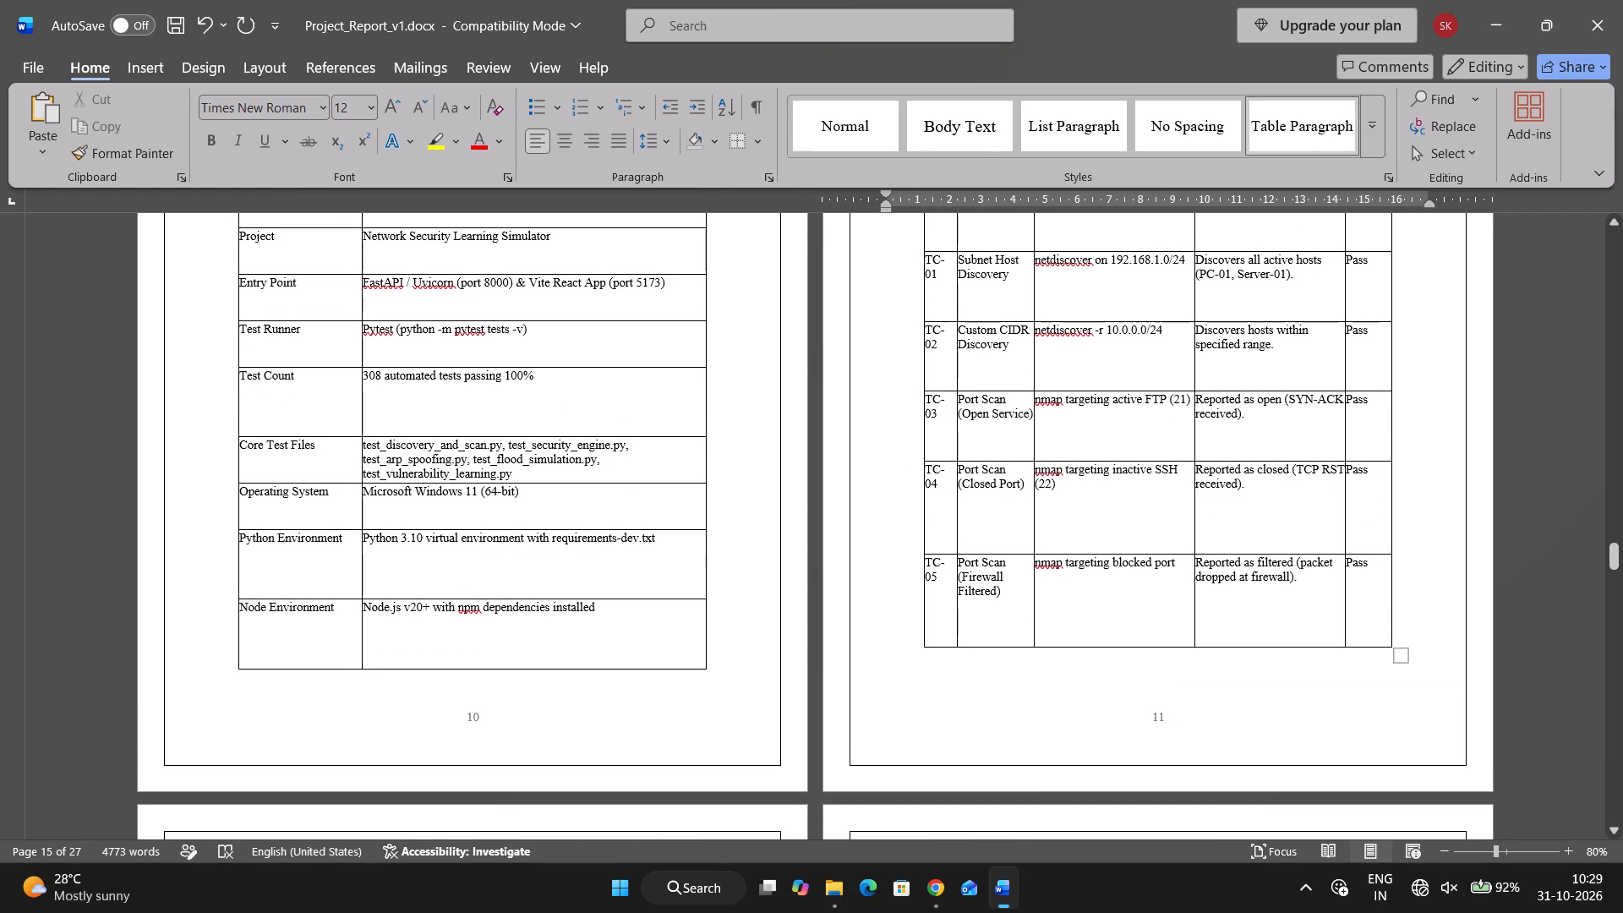
drag(737, 663, 343, 223)
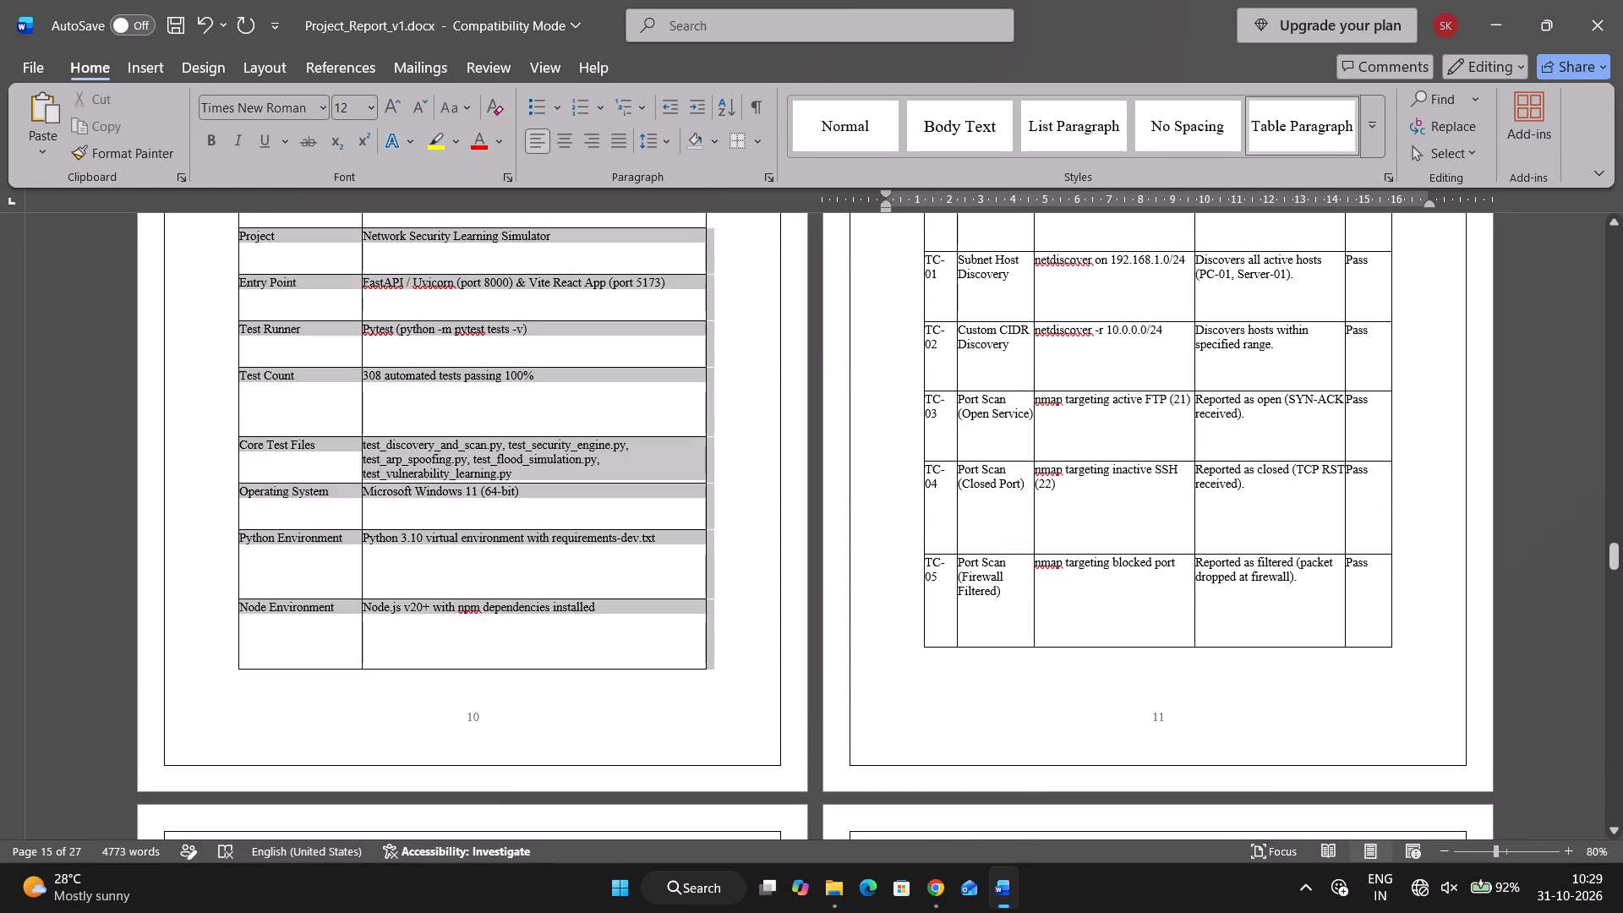
drag(343, 223, 245, 277)
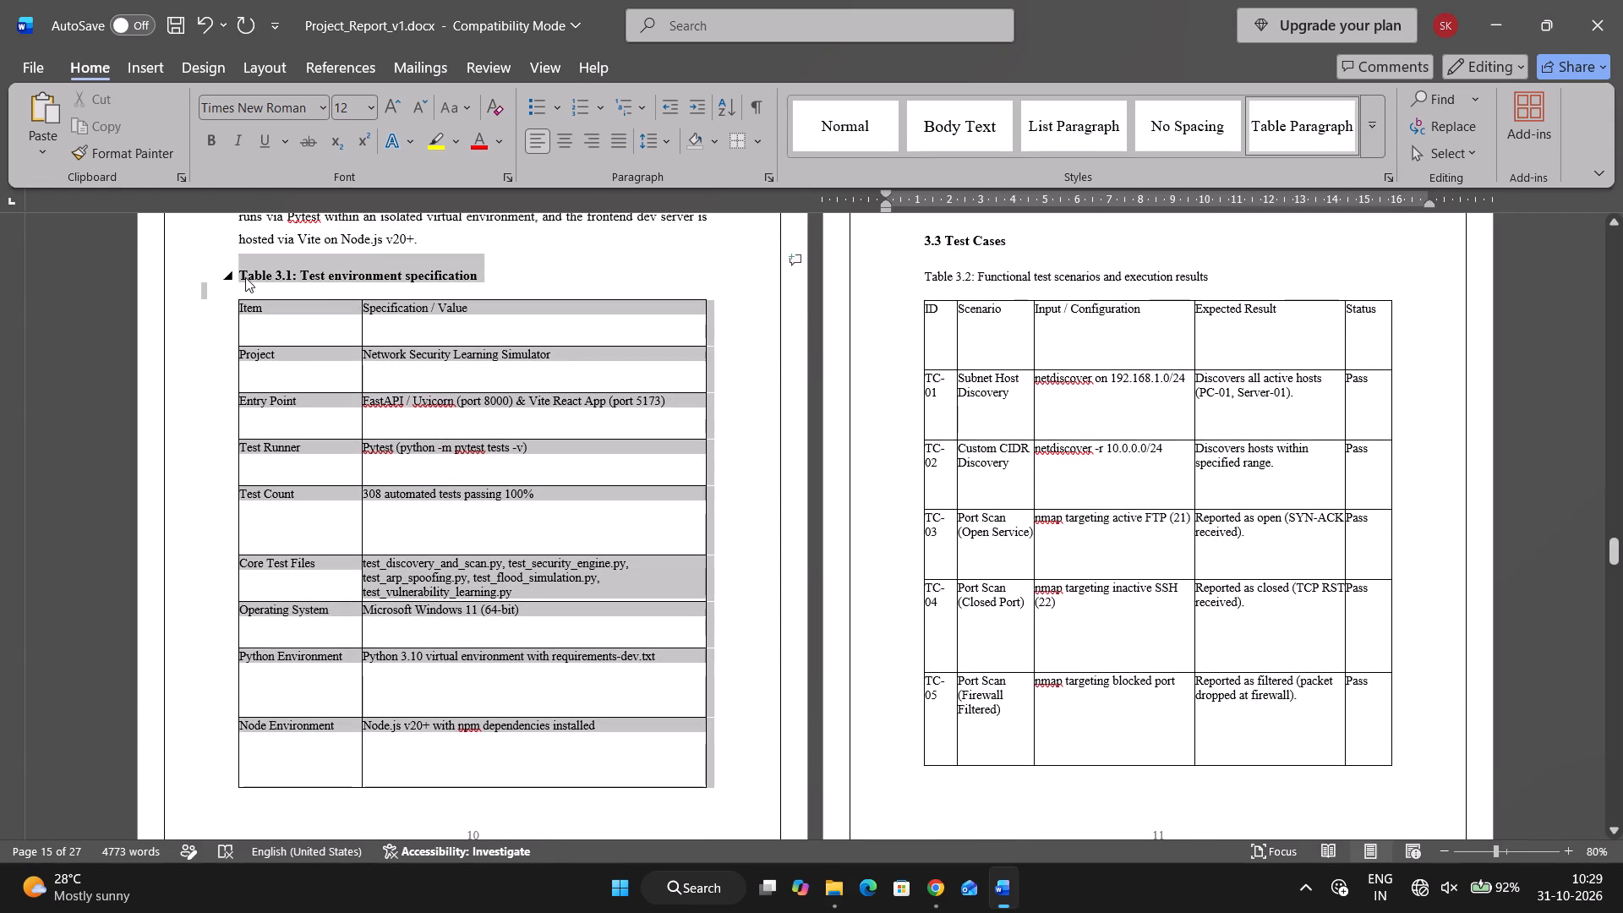
drag(245, 277, 247, 282)
key(BackSpace)
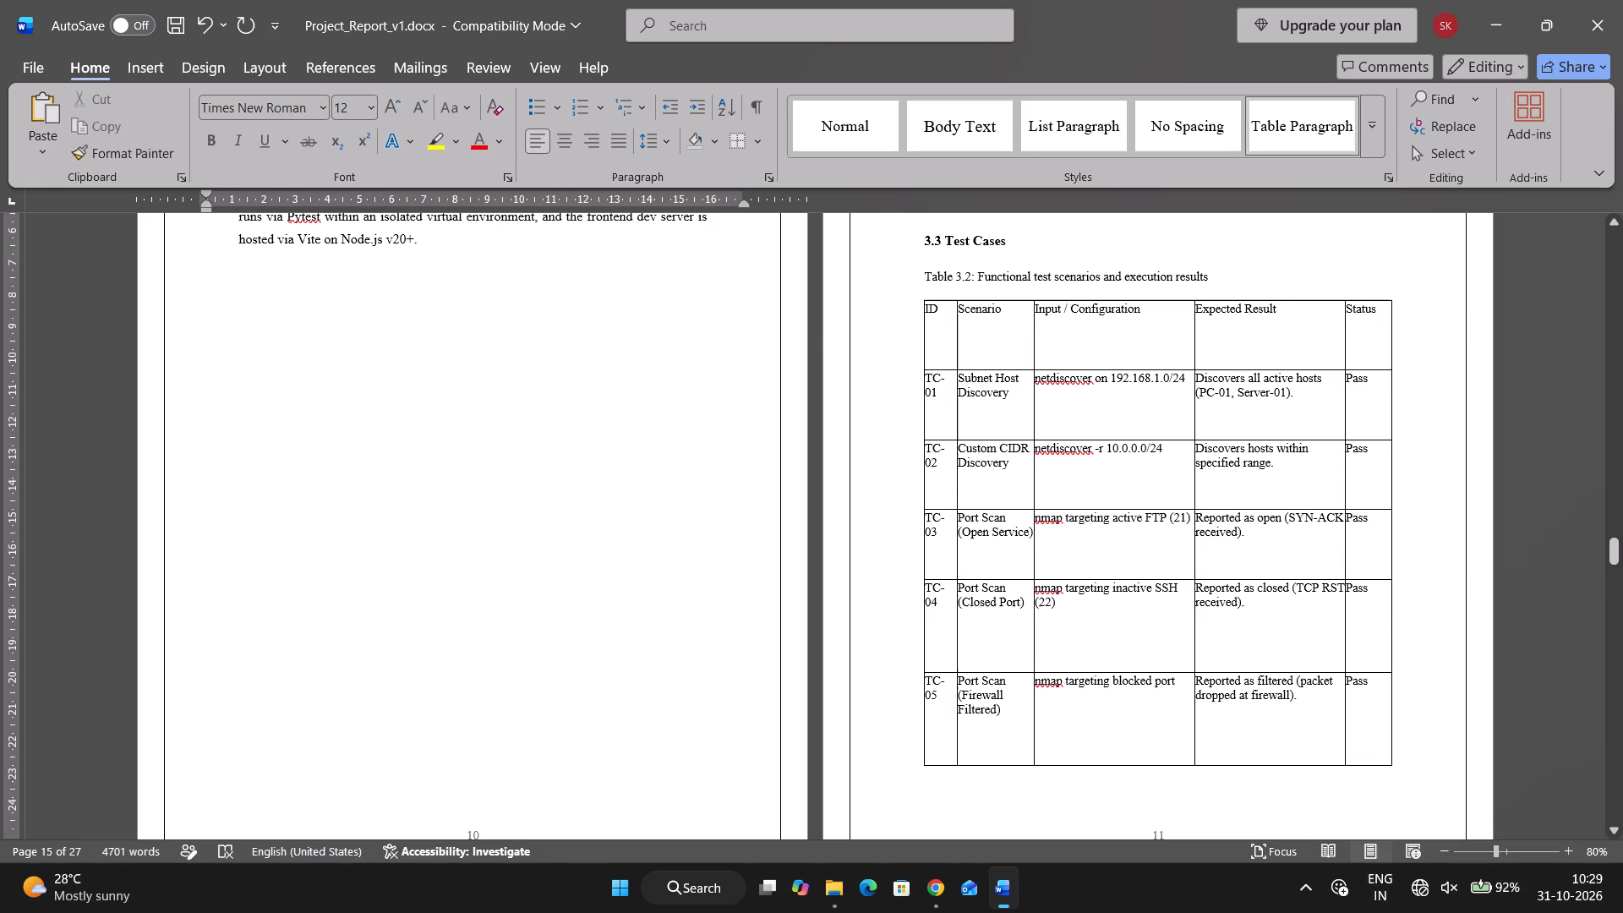
key(Delete)
Delete the 3.3 Test Cases heading, the Table 3.2 caption, and the table's header, TC-01 and TC-02 rows.
scroll(247, 282, up, 1)
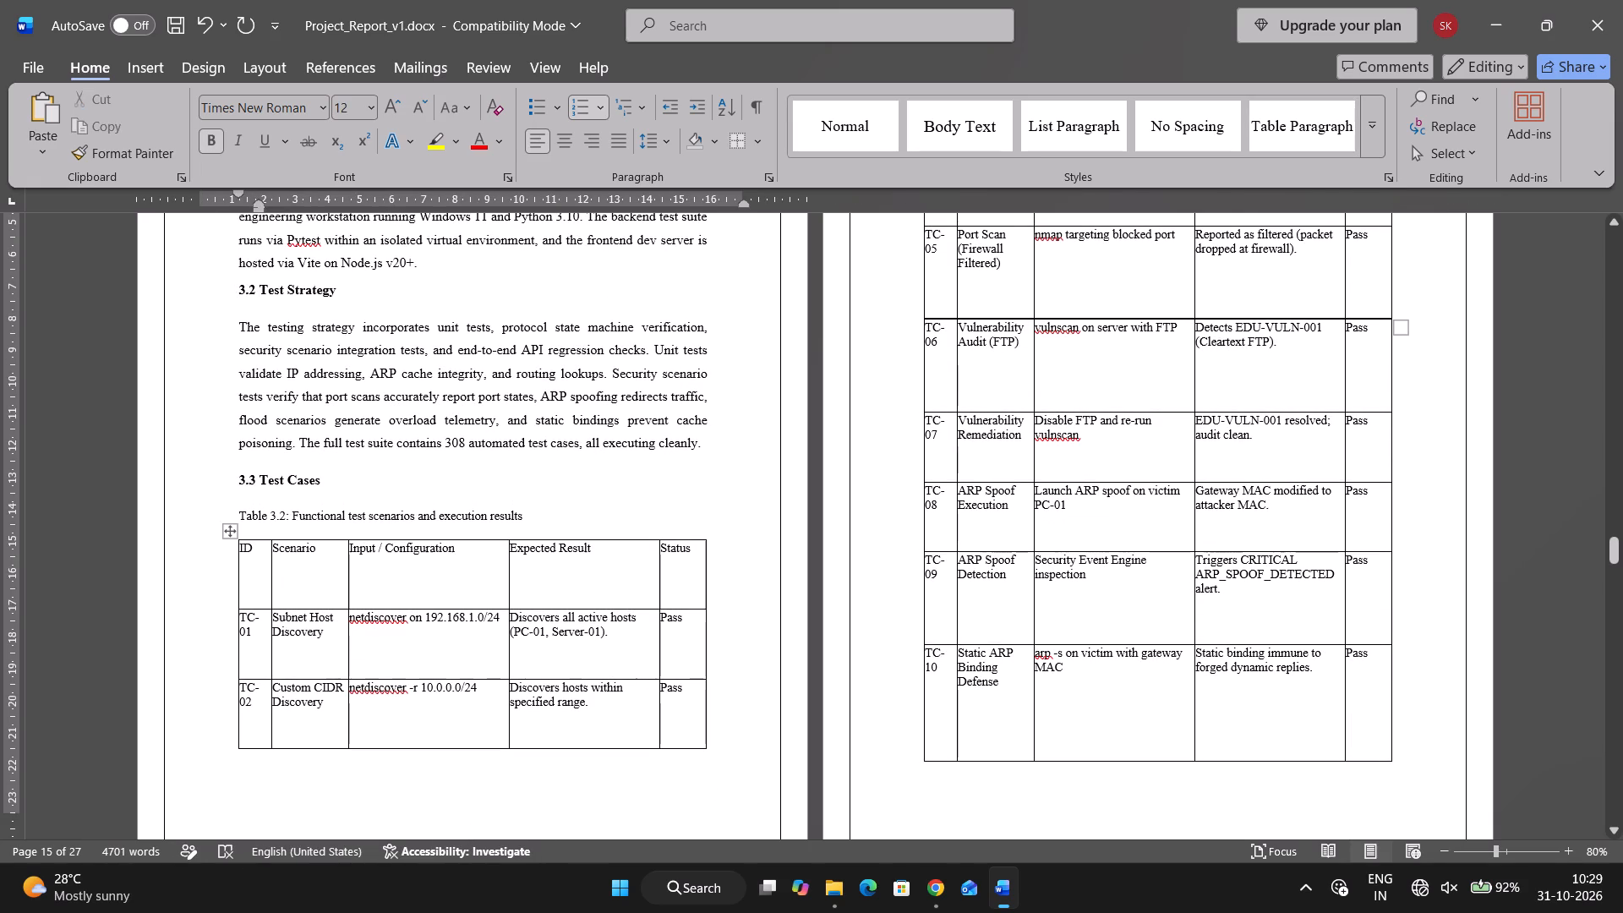
drag(714, 742, 255, 544)
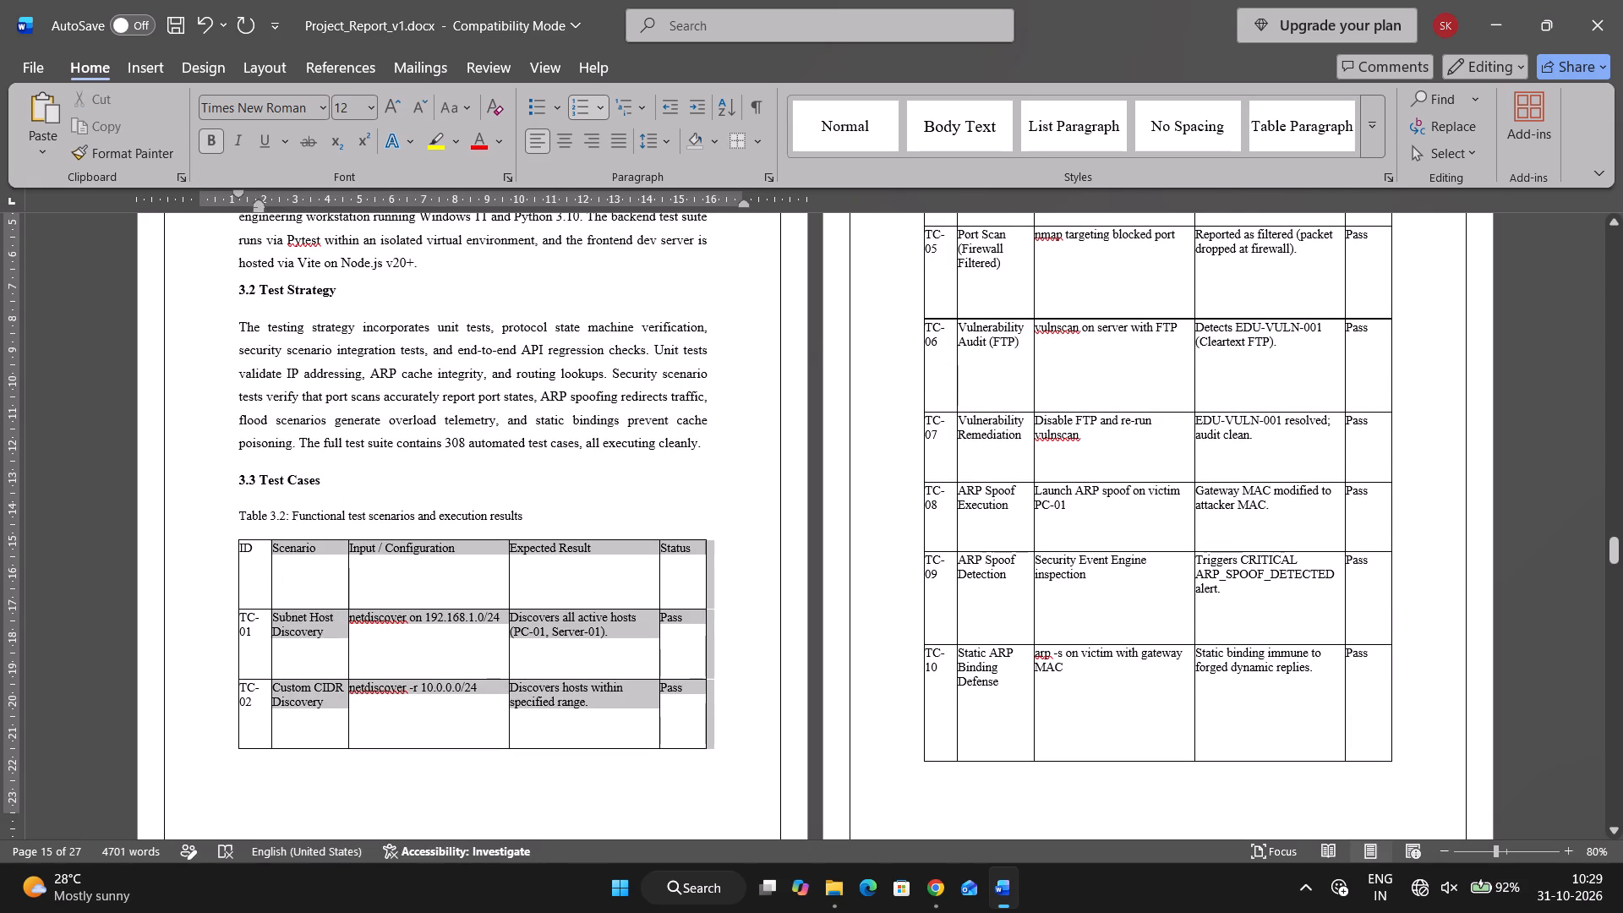
drag(255, 544, 254, 501)
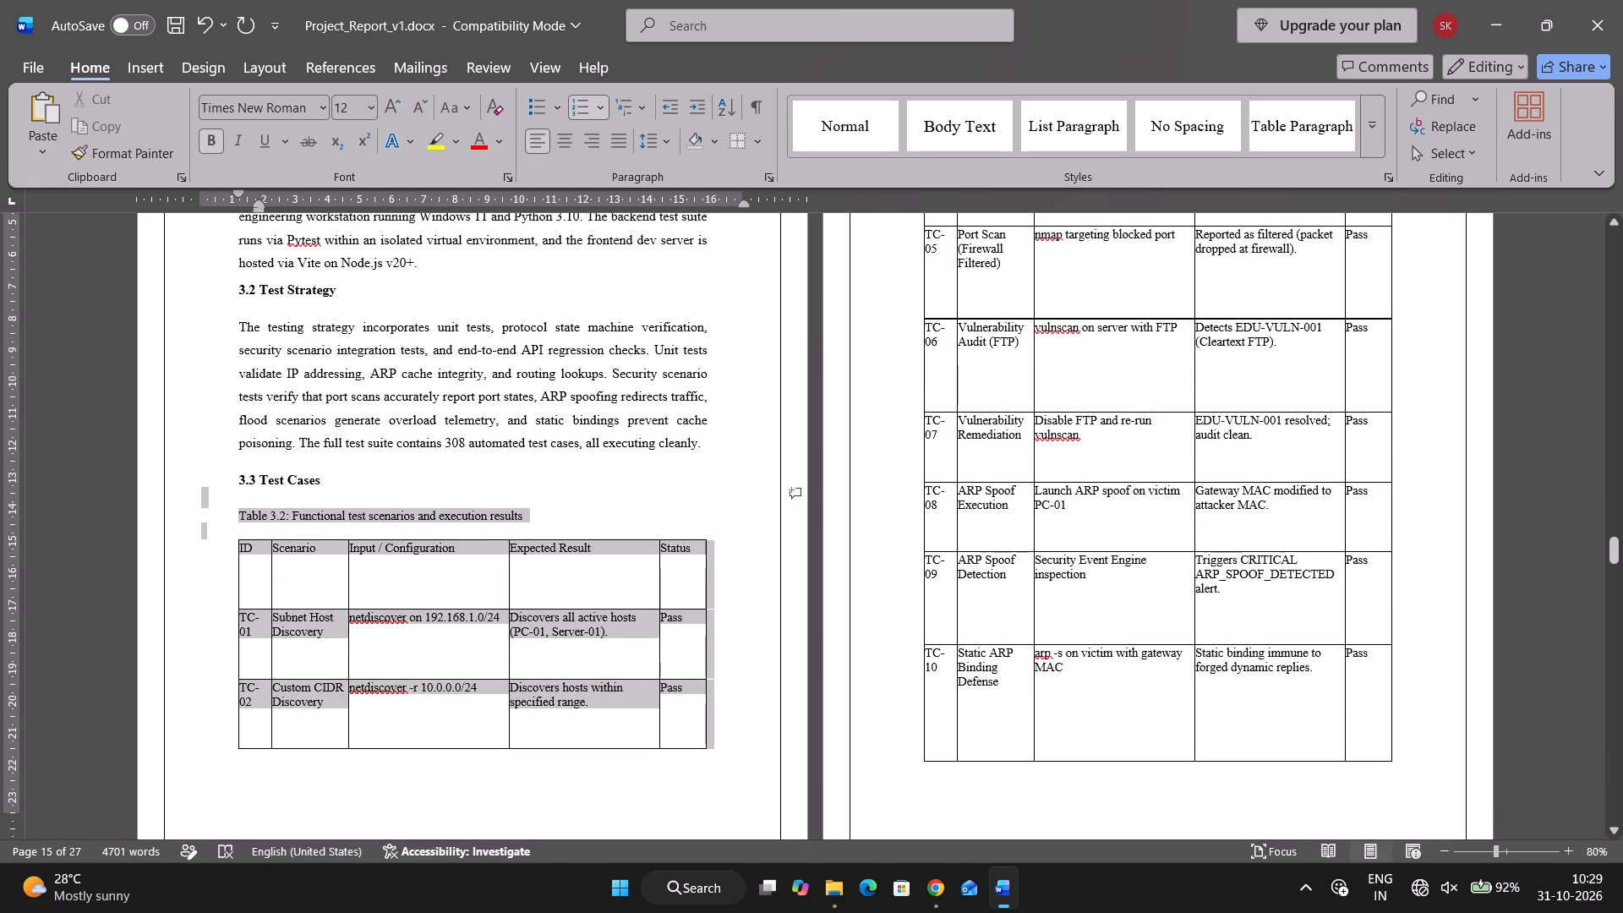
drag(254, 501, 238, 476)
key(BackSpace)
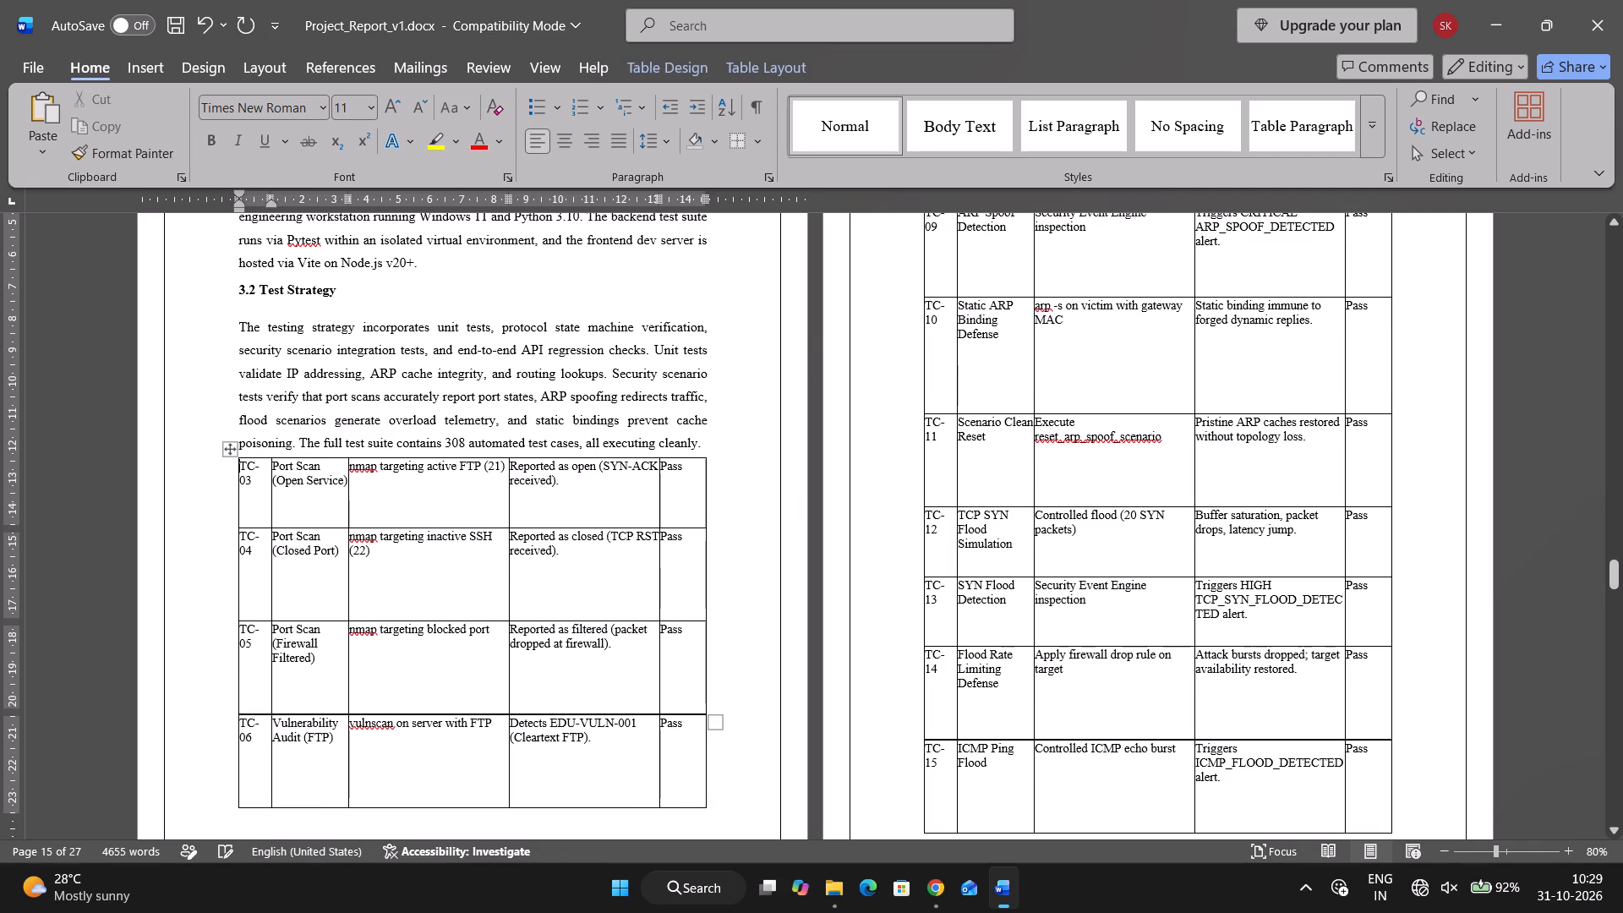
drag(238, 476, 925, 646)
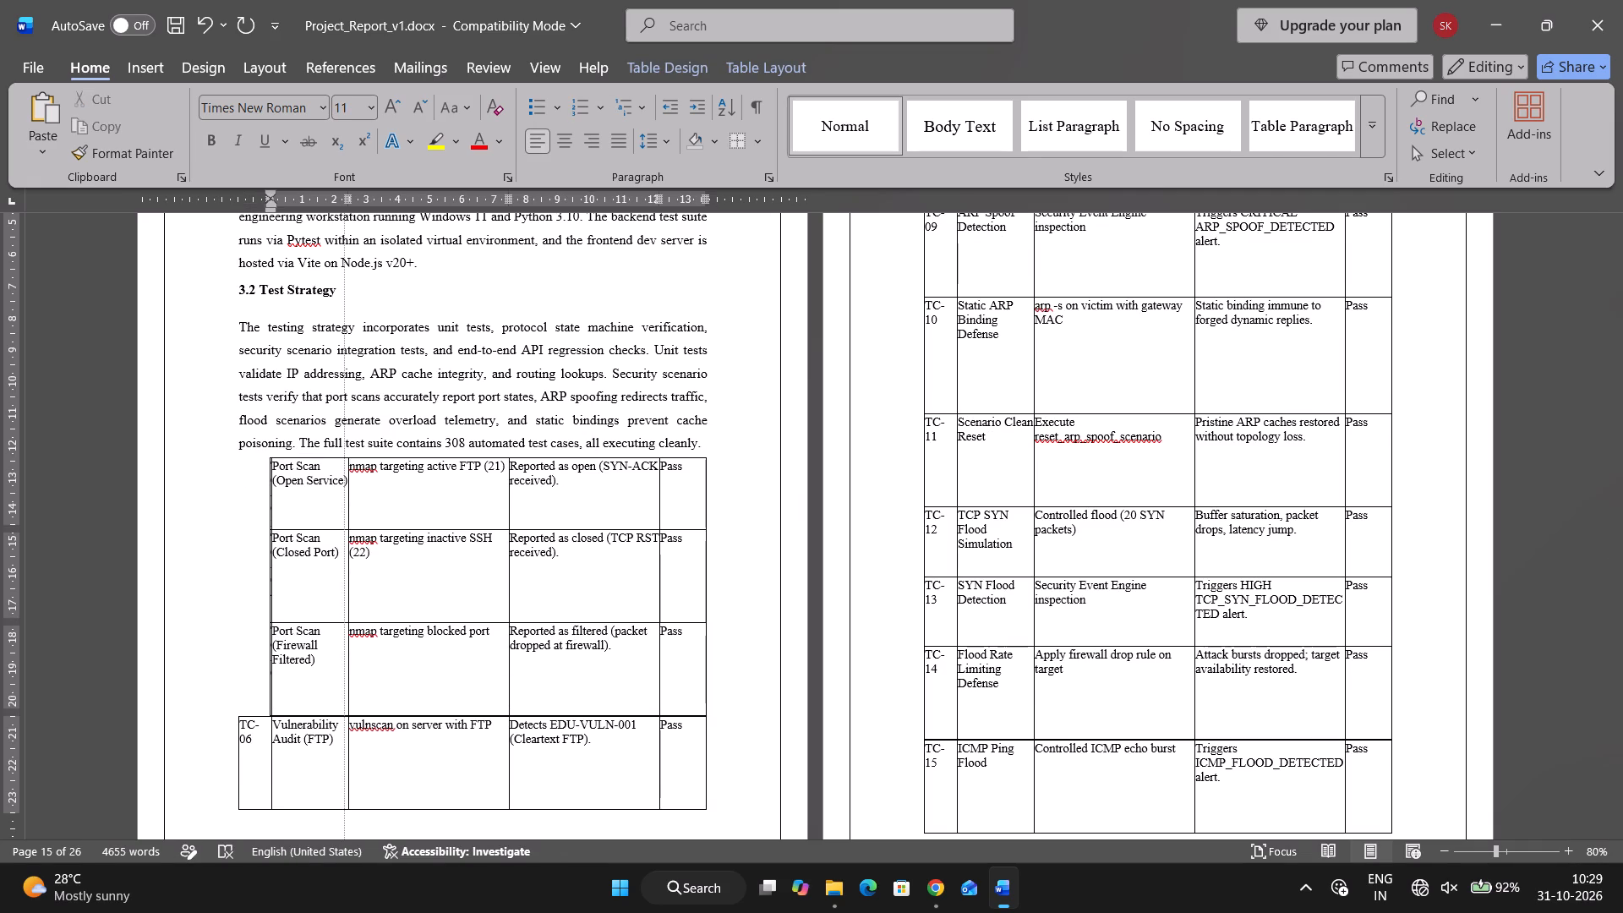
drag(925, 646, 252, 563)
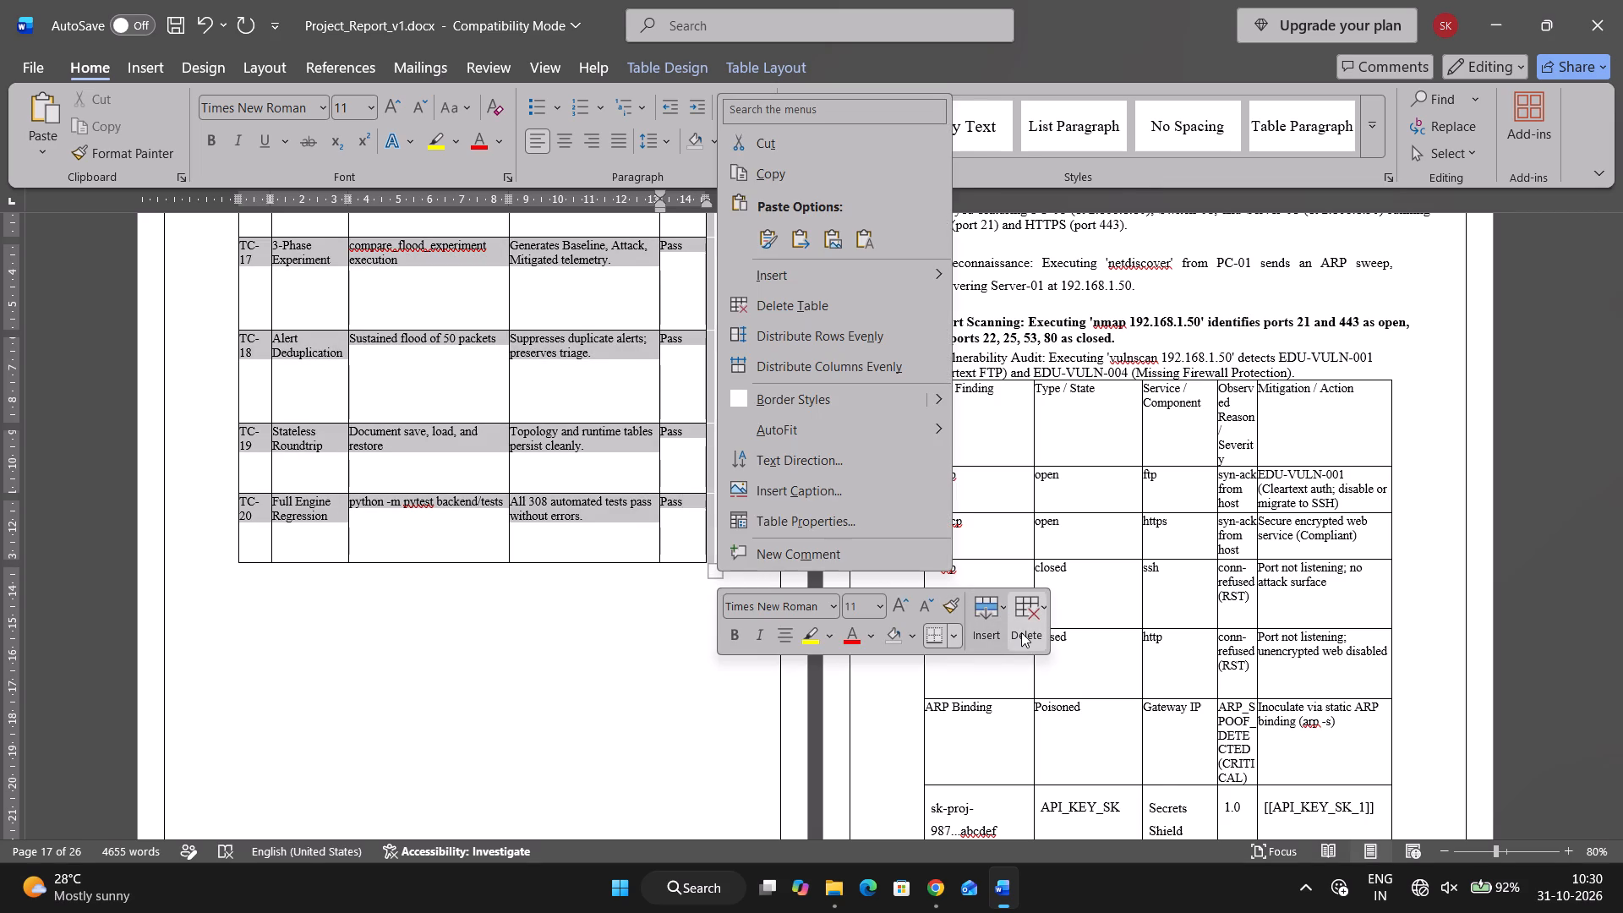
click(1021, 632)
click(1079, 764)
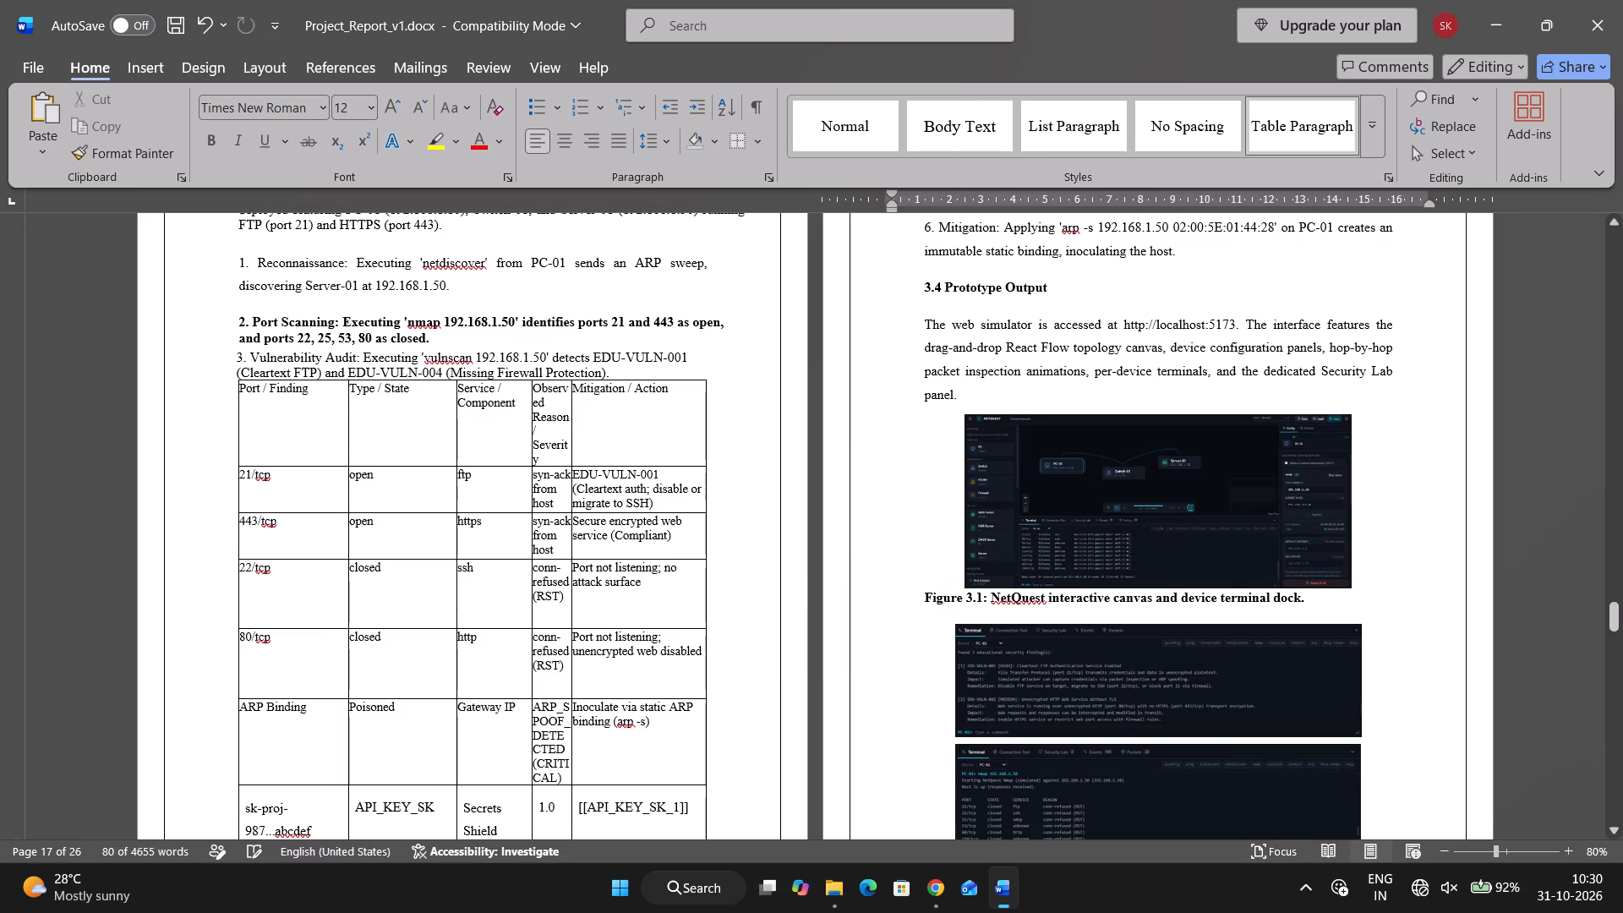
Delete the test-case table holding rows TC-06 to TC-14.
scroll(1357, 602, up, 1)
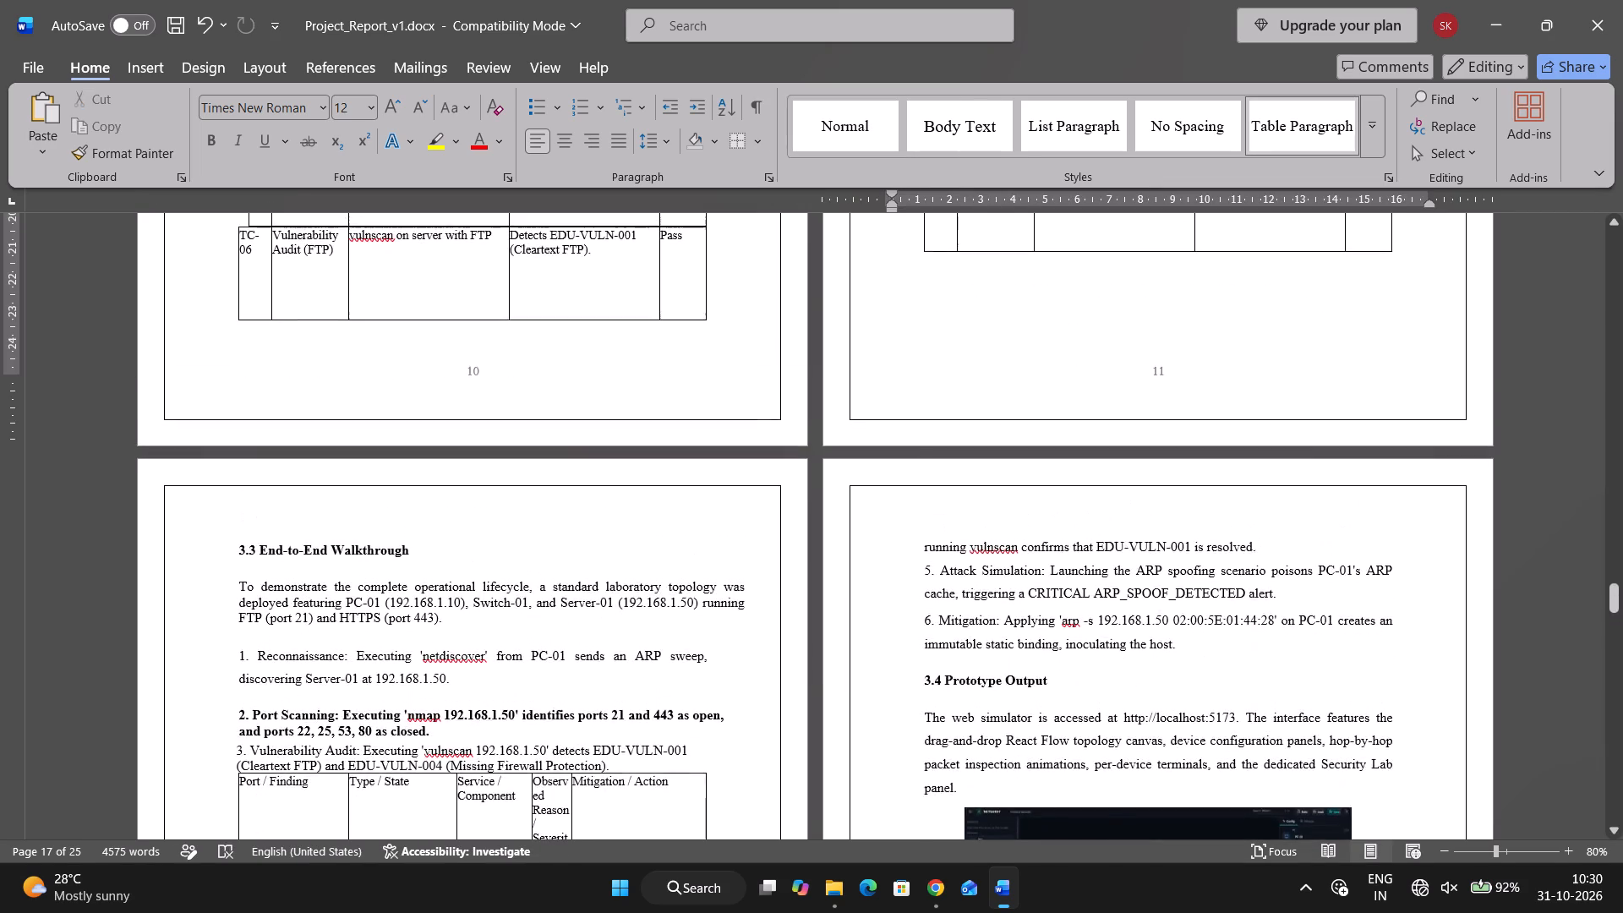
scroll(1357, 602, up, 2)
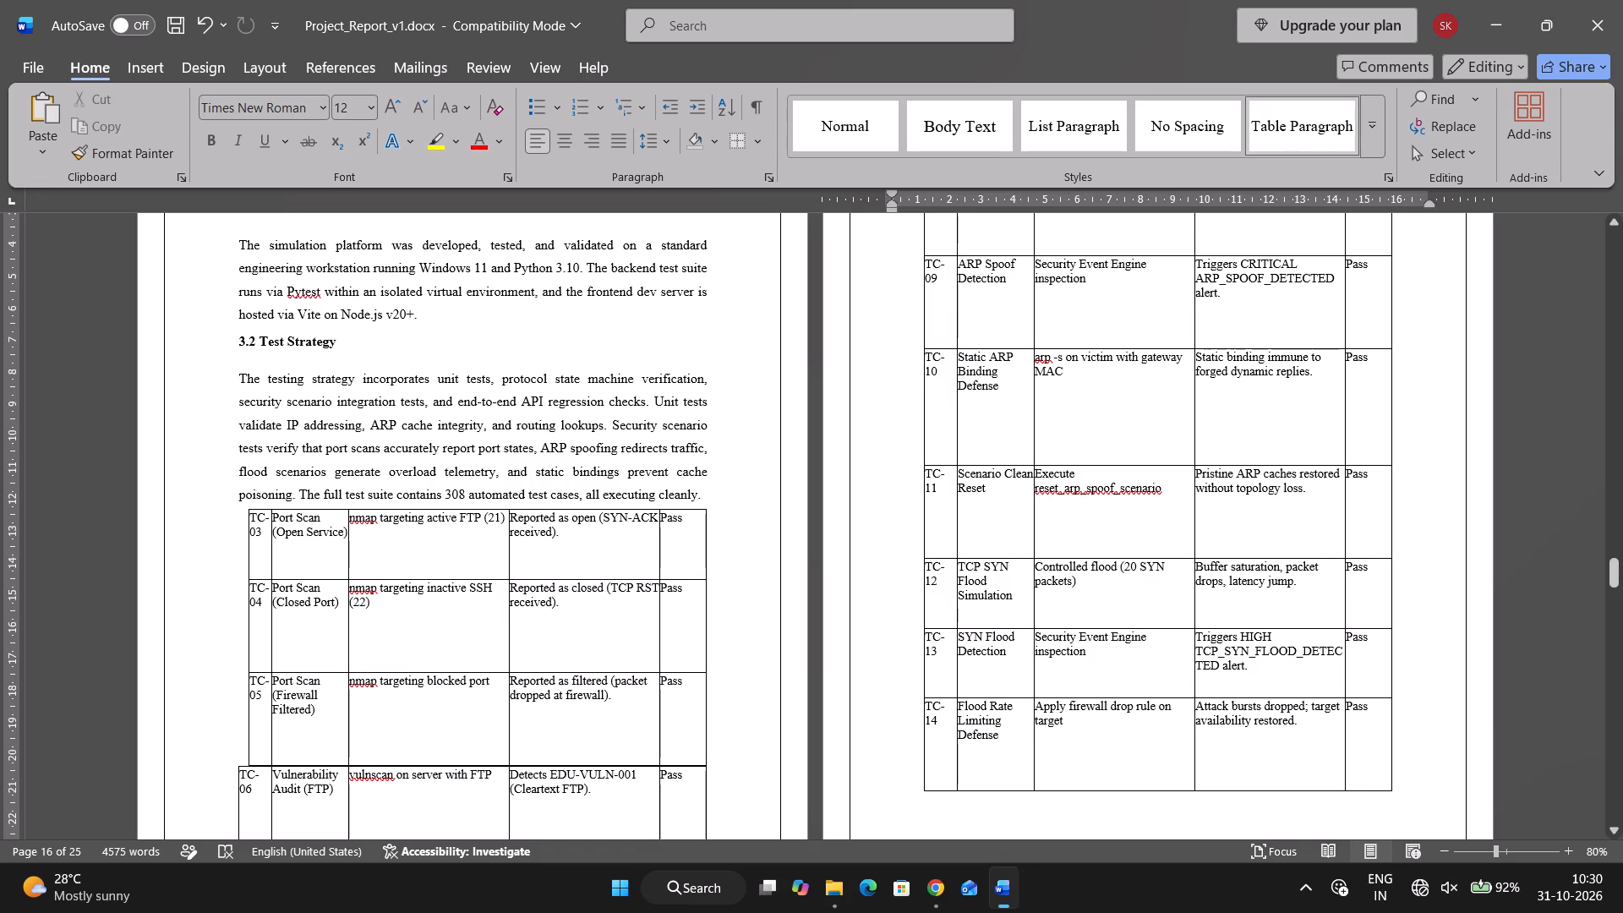
click(1391, 794)
click(1353, 772)
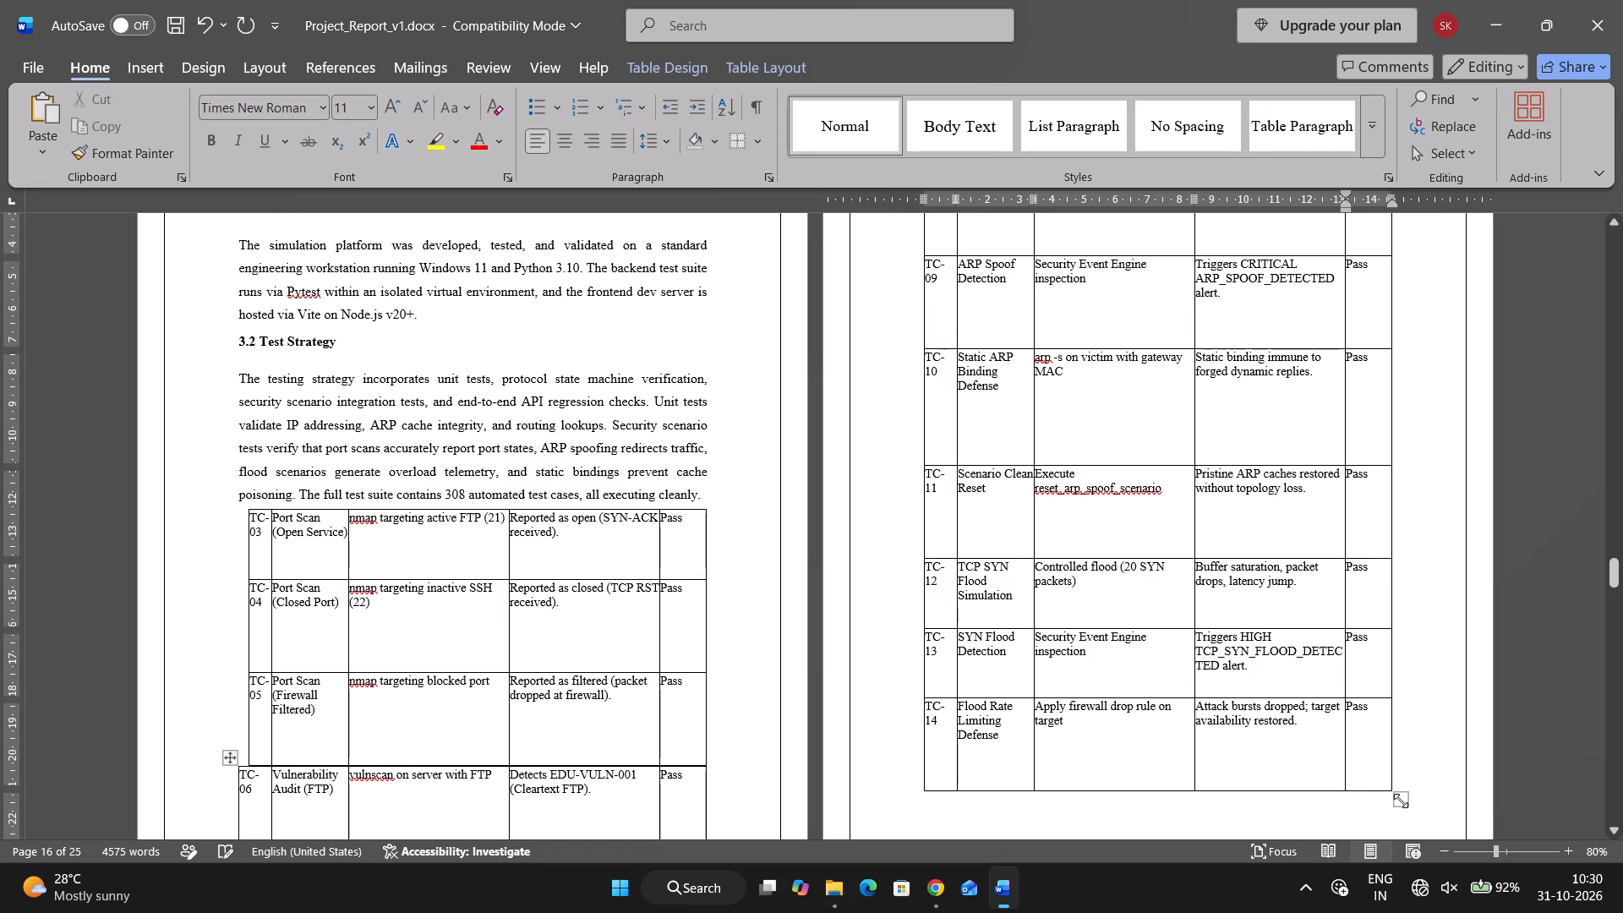
right_click(1401, 801)
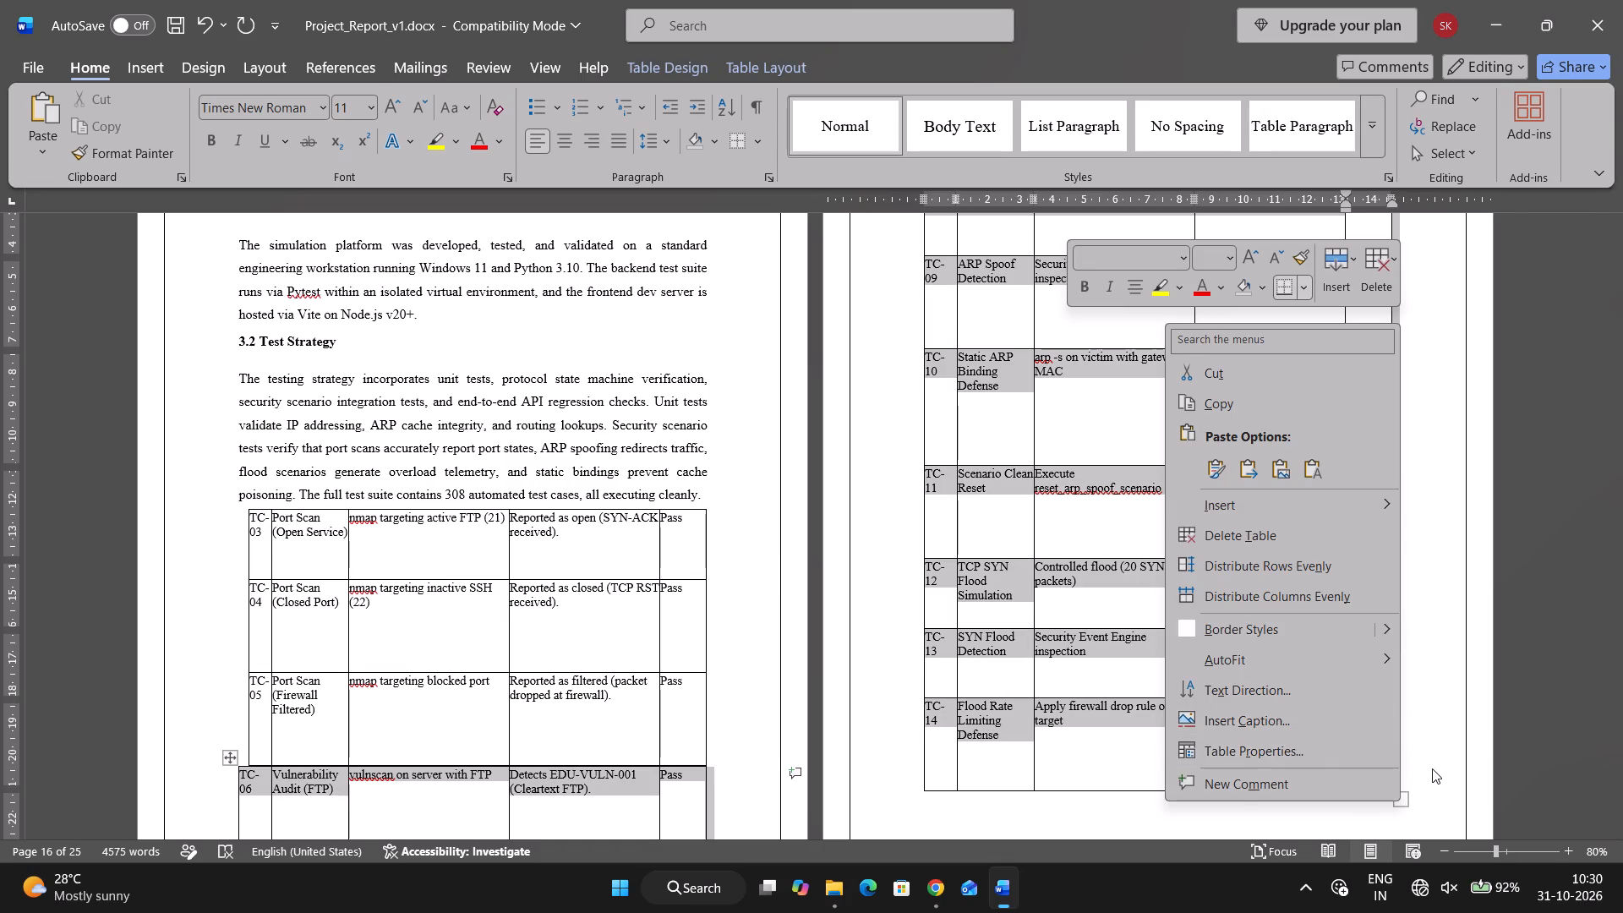
click(1384, 253)
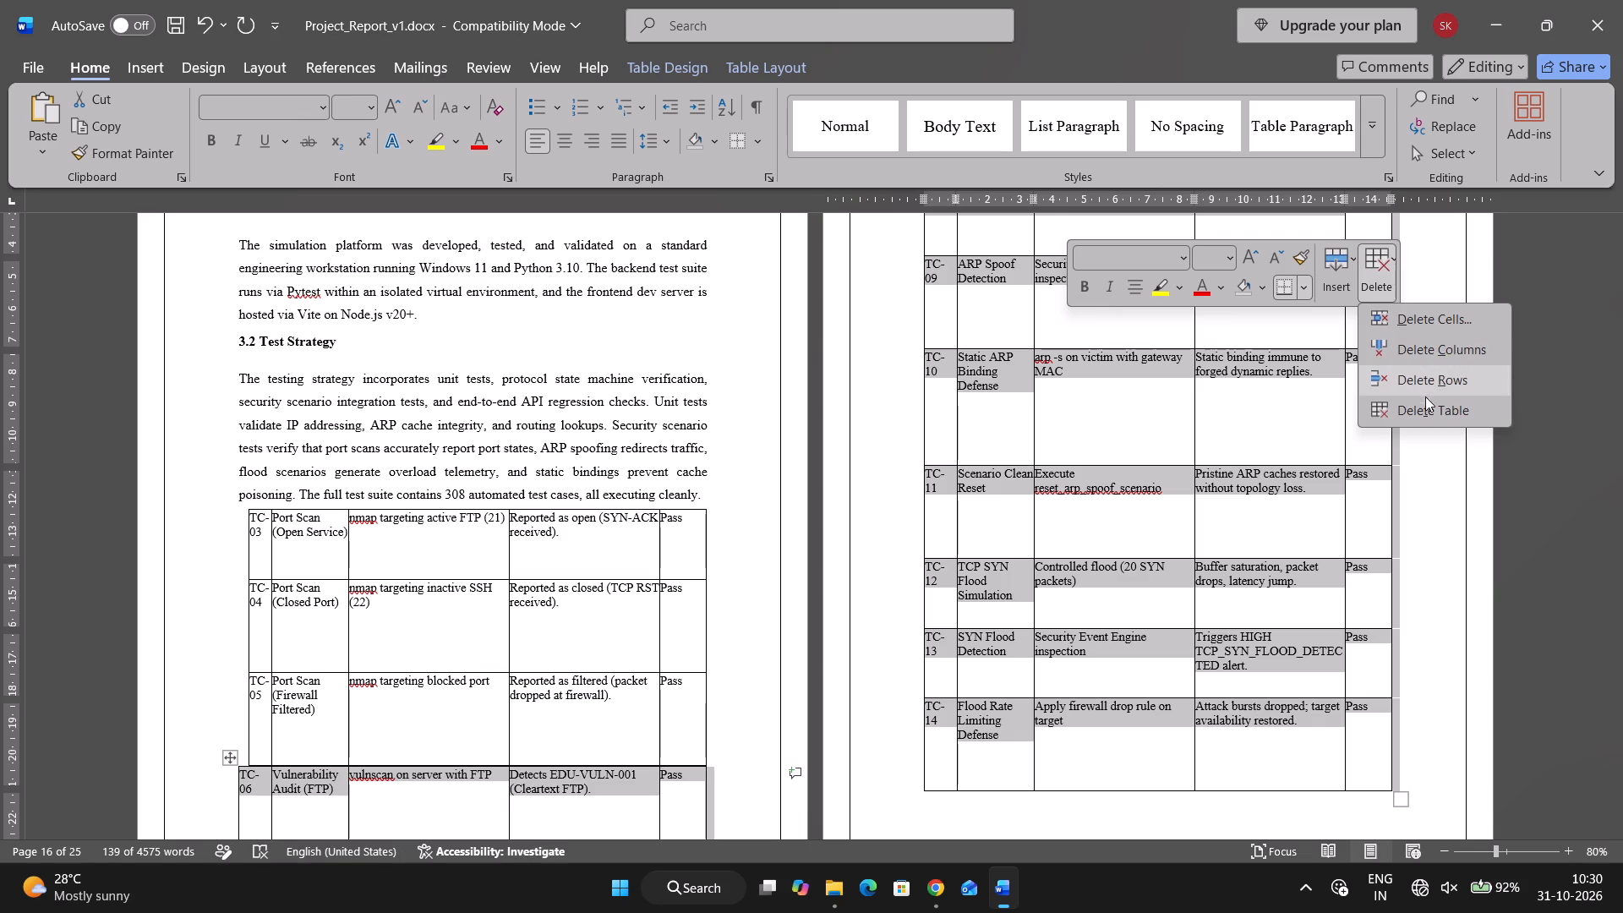
click(1432, 417)
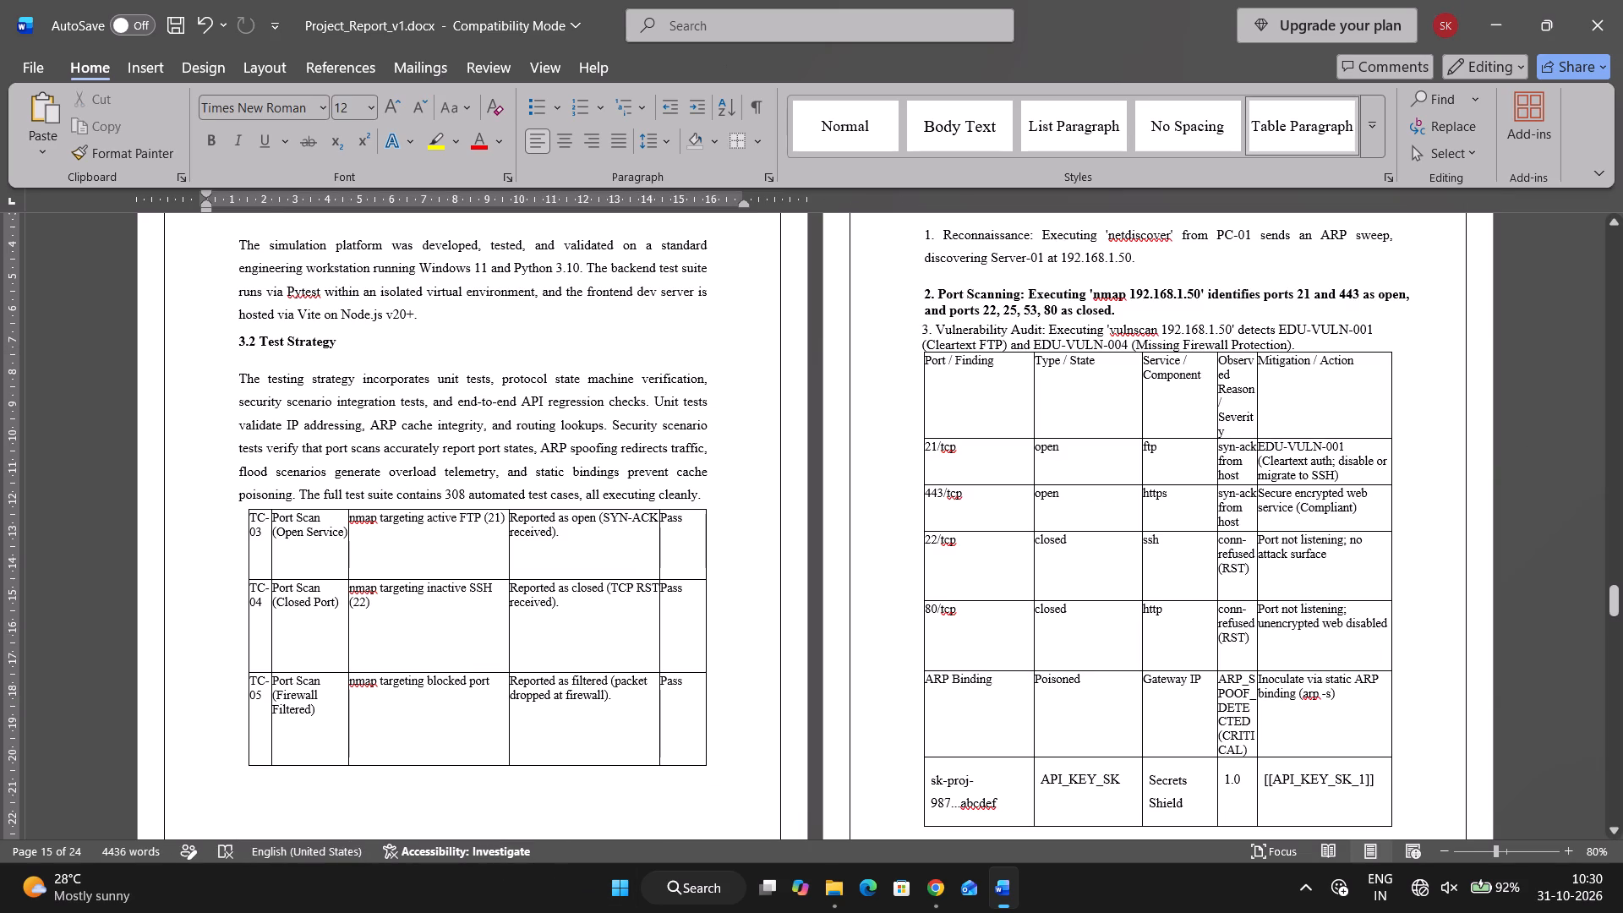
Delete the 3.2 Test Strategy heading and paragraph together with the remaining TC-03 to TC-05 table.
drag(727, 762, 259, 346)
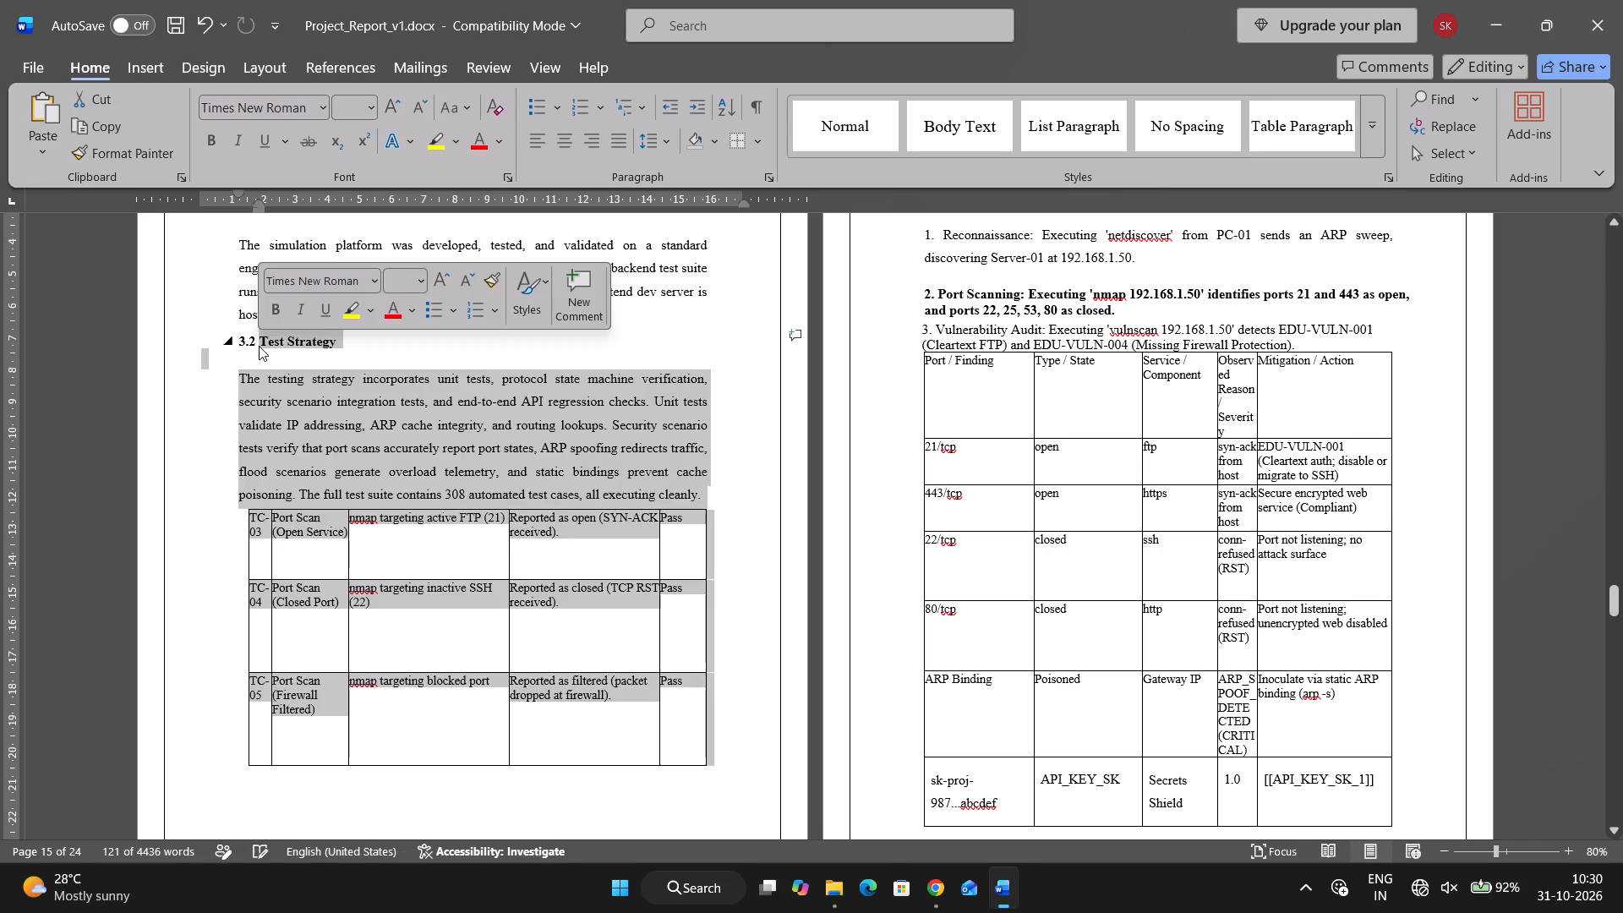
key(BackSpace)
key(Delete)
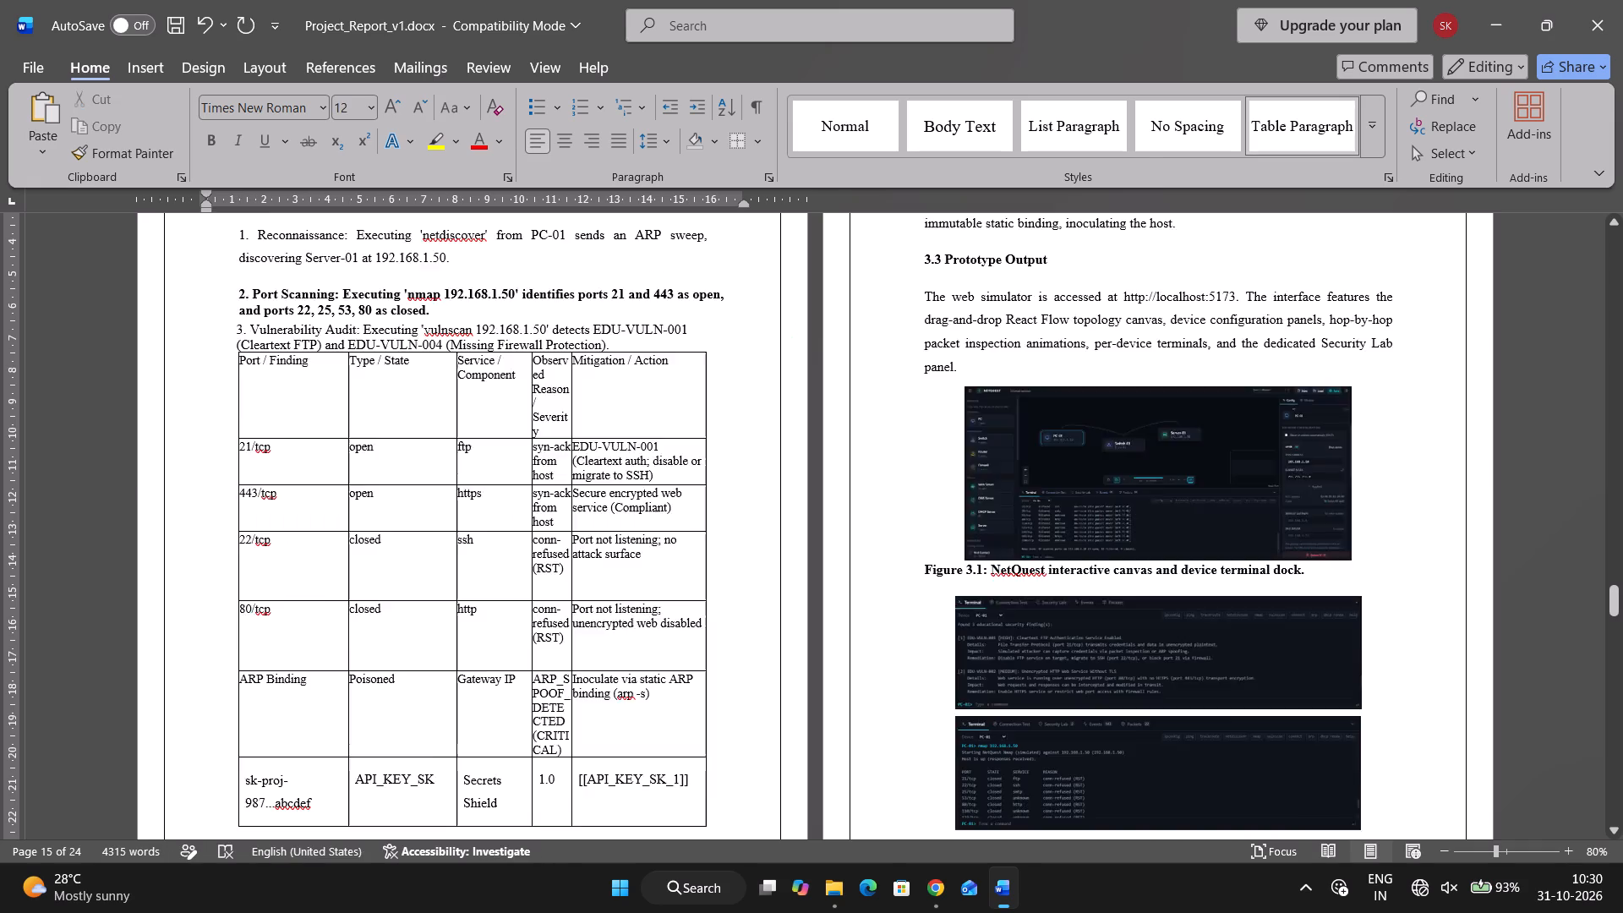
Add blank lines after the Discrete-Event Delivery paragraph to push the Chapter 3 heading onto the top of a new page.
scroll(259, 346, up, 3)
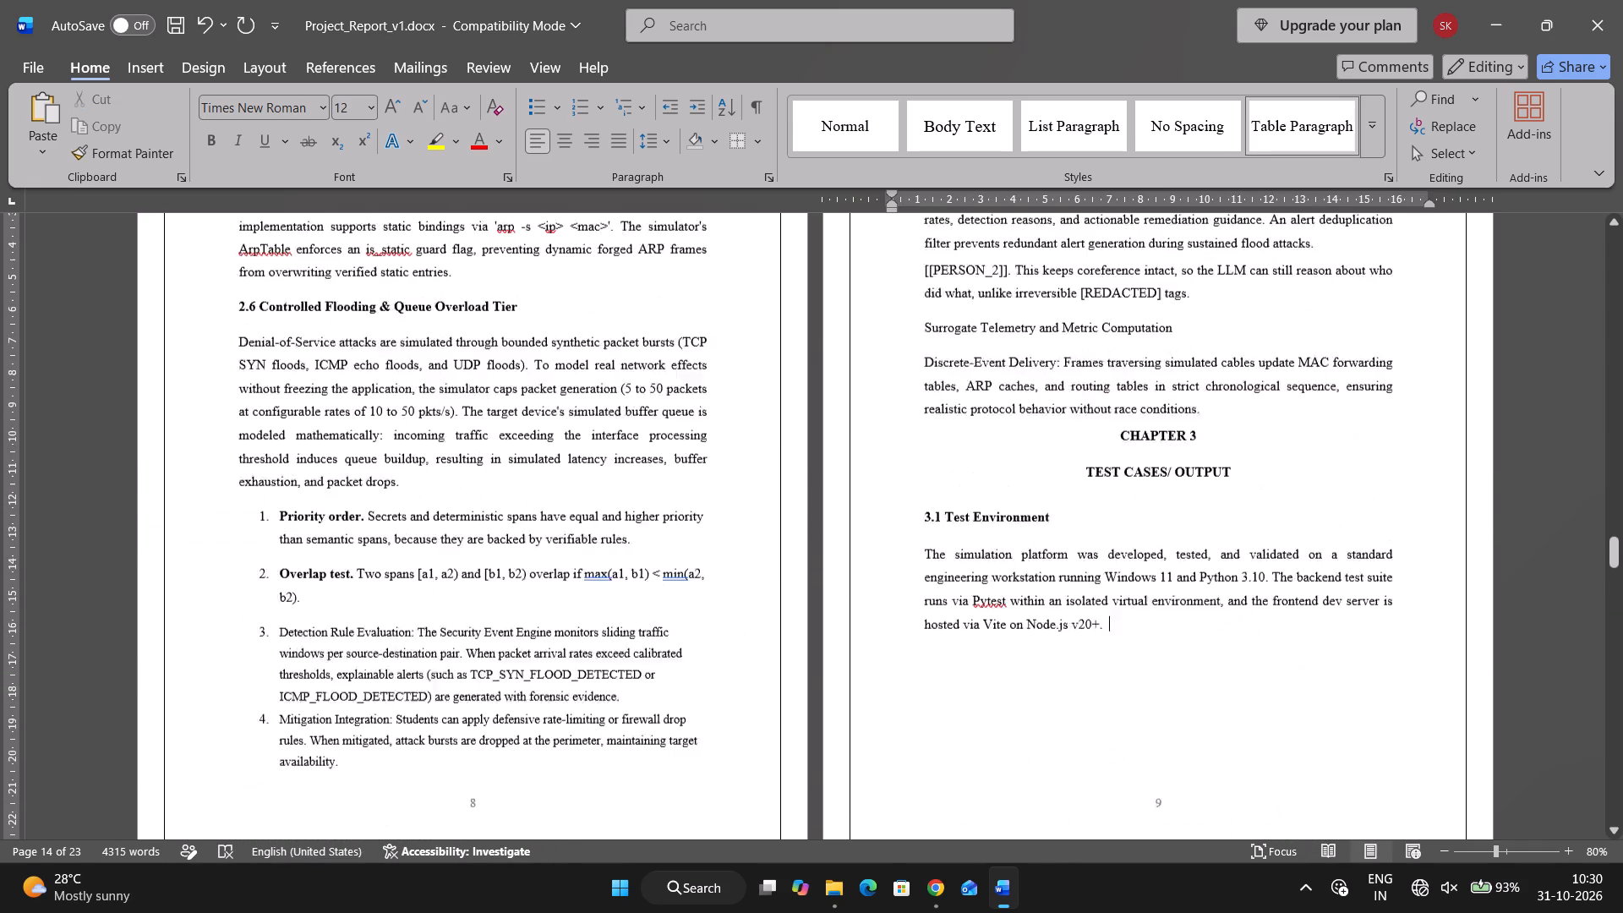
scroll(259, 346, down, 2)
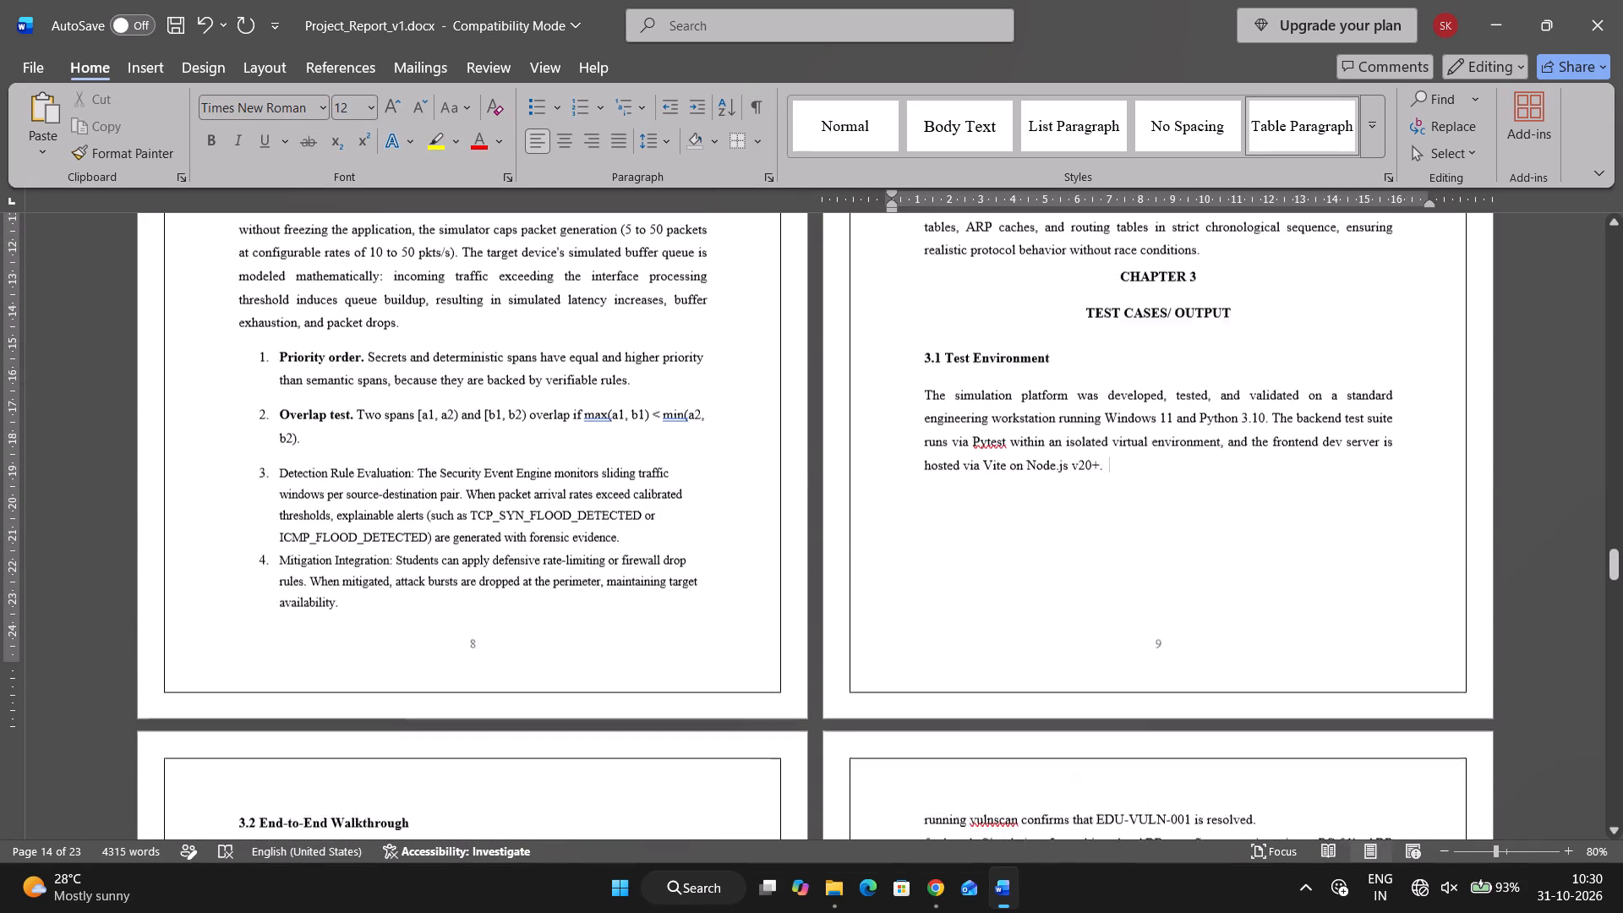
scroll(259, 346, down, 2)
scroll(259, 346, up, 4)
scroll(259, 346, down, 1)
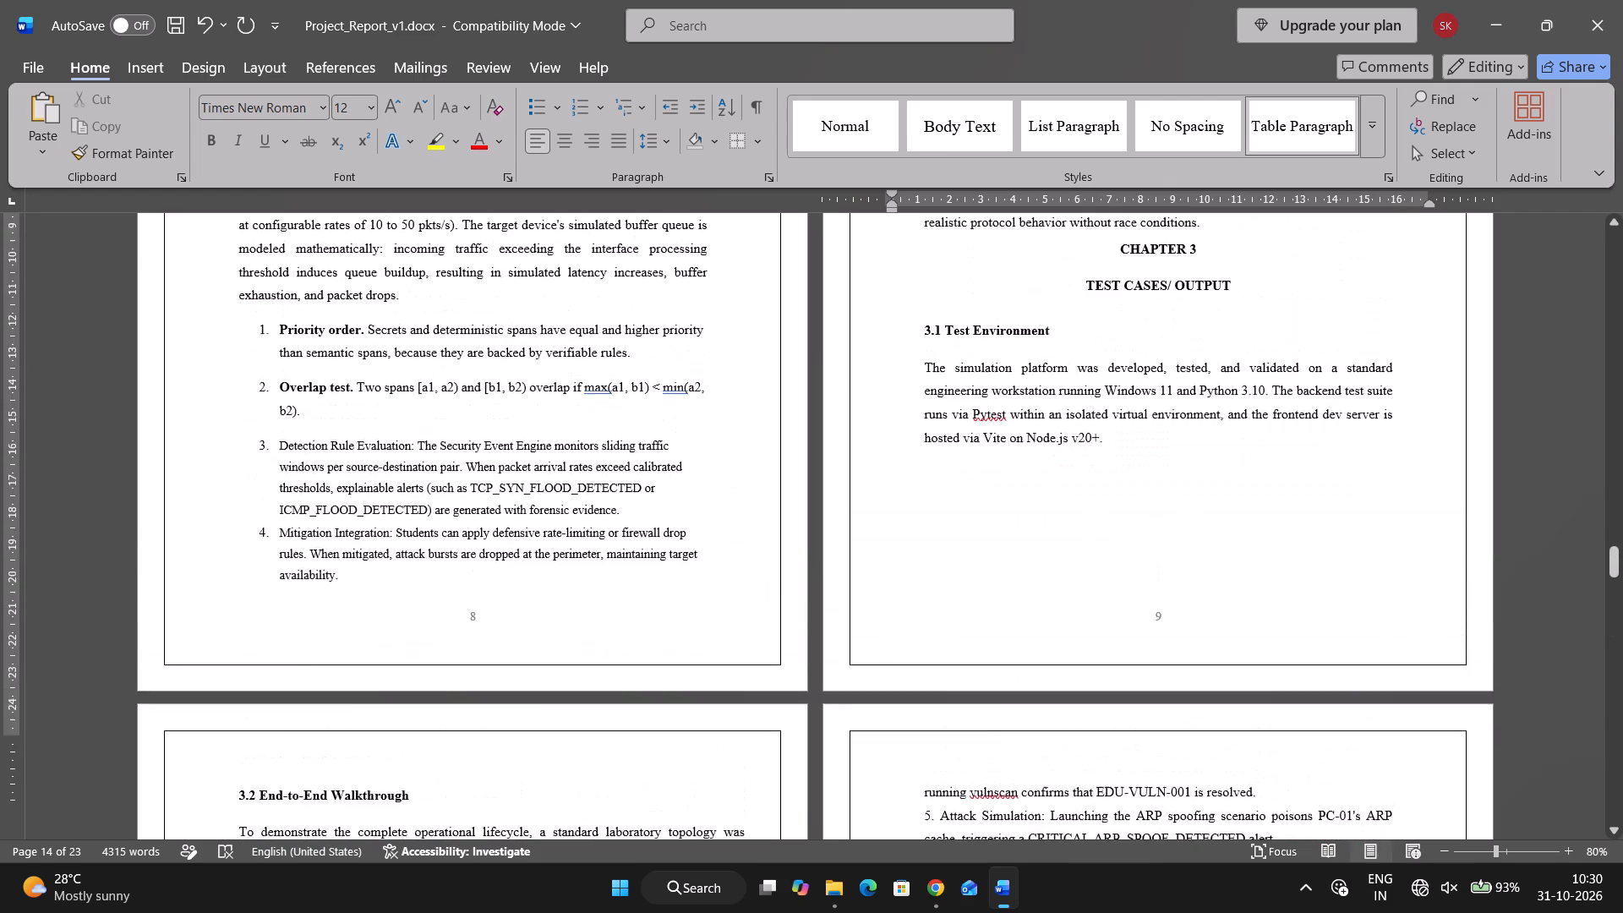
scroll(259, 346, down, 2)
scroll(259, 346, up, 4)
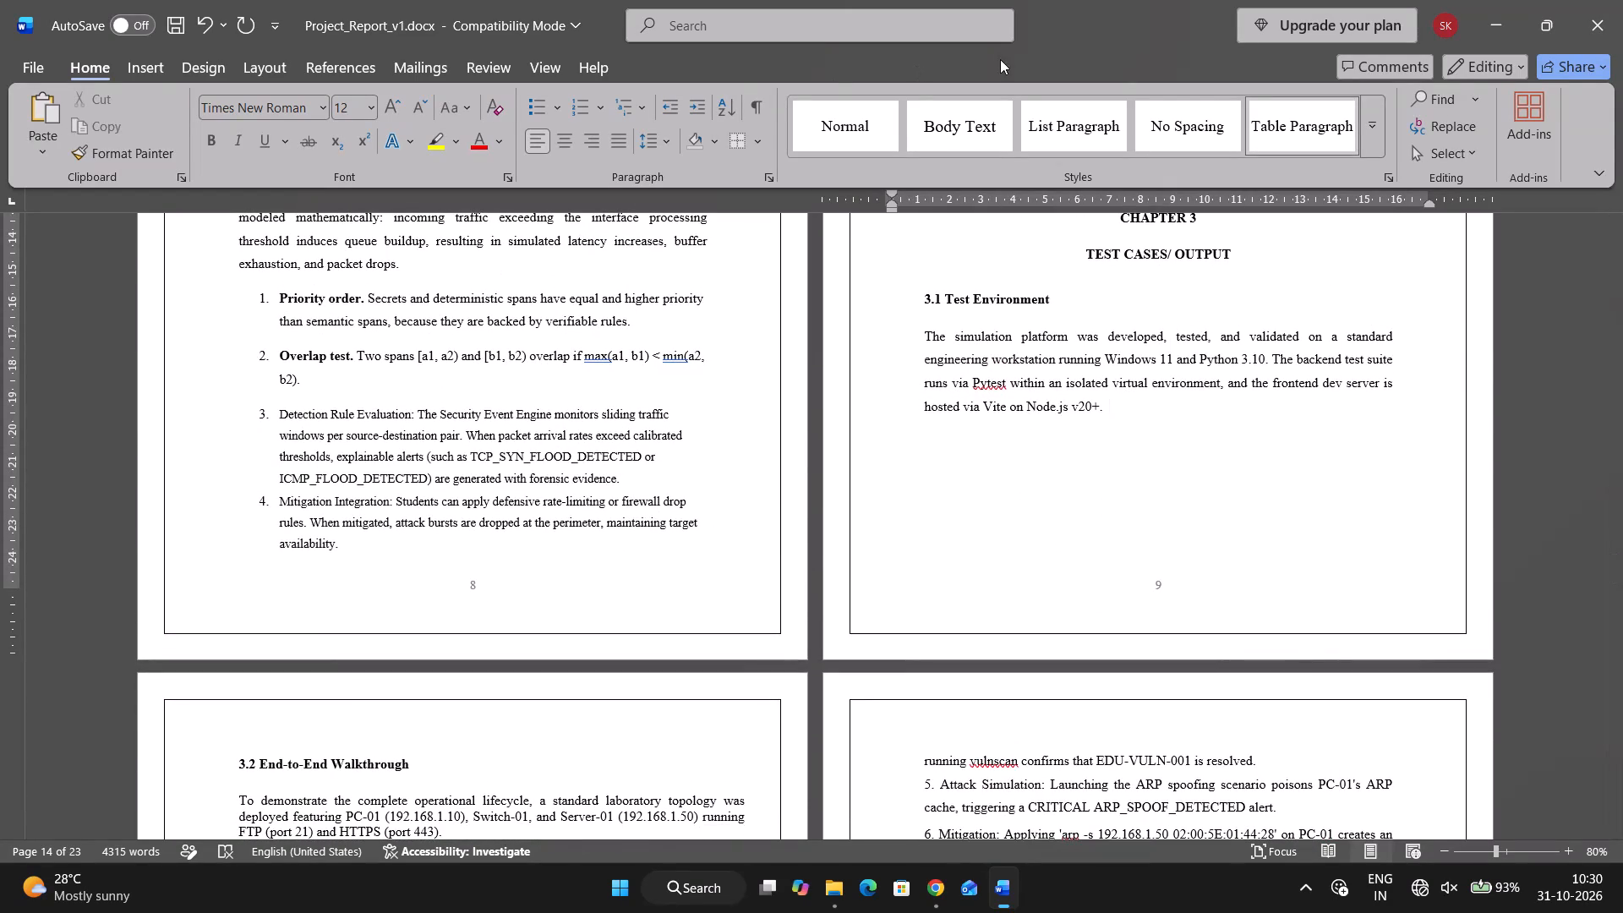
scroll(1163, 346, up, 2)
click(1231, 556)
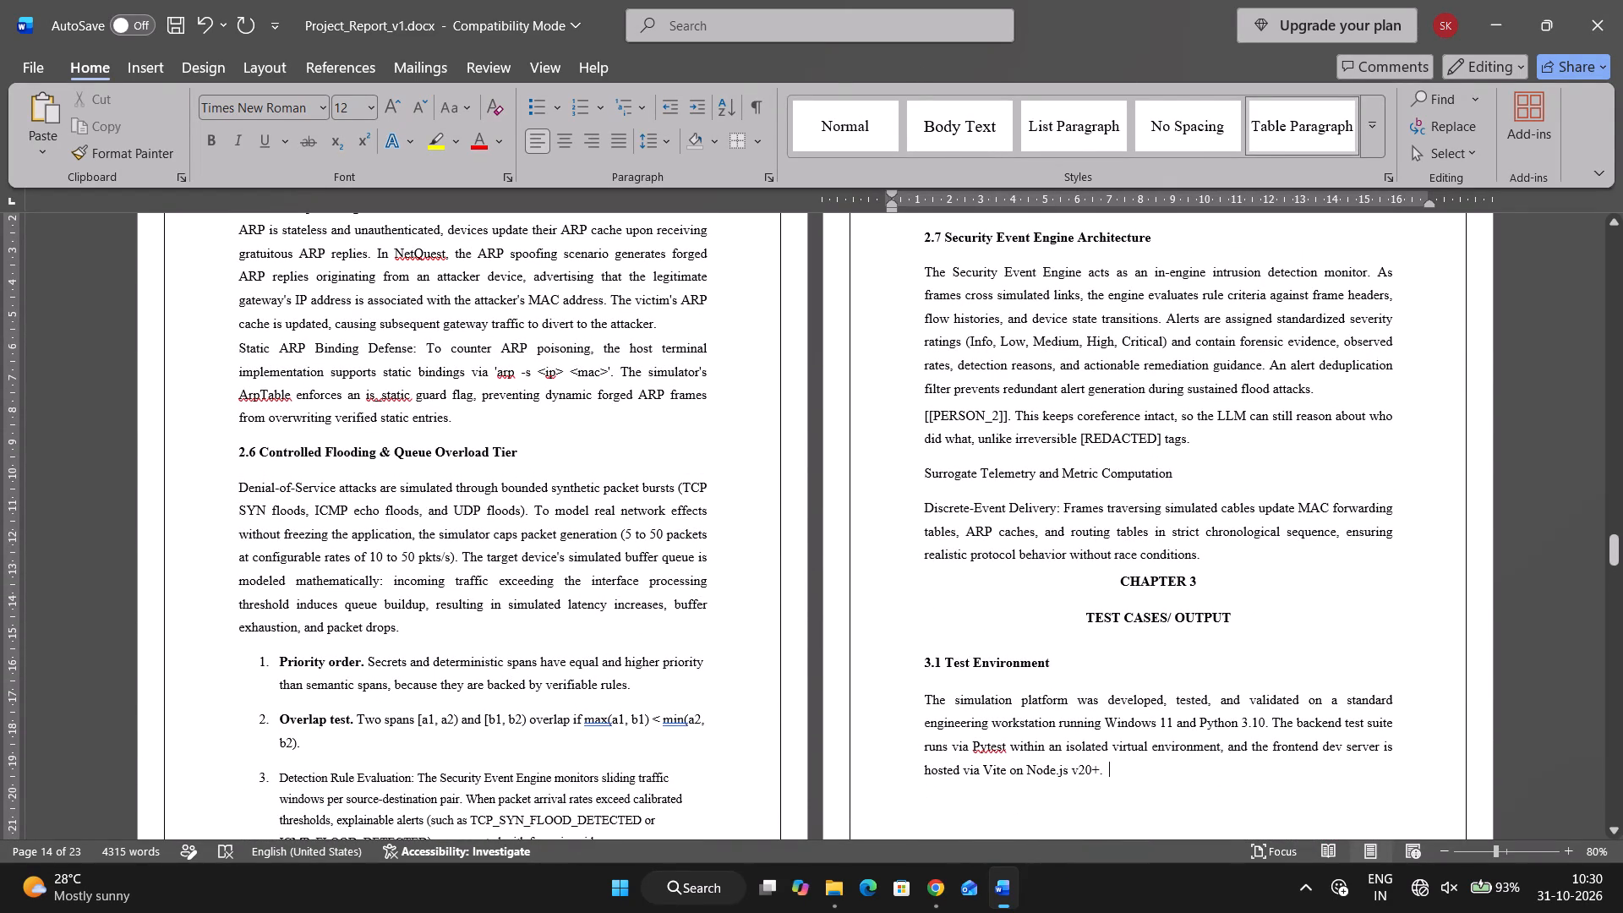
key(Return)
key(Return)
key(Return)
key(Return)
key(Return)
key(Return)
key(Return)
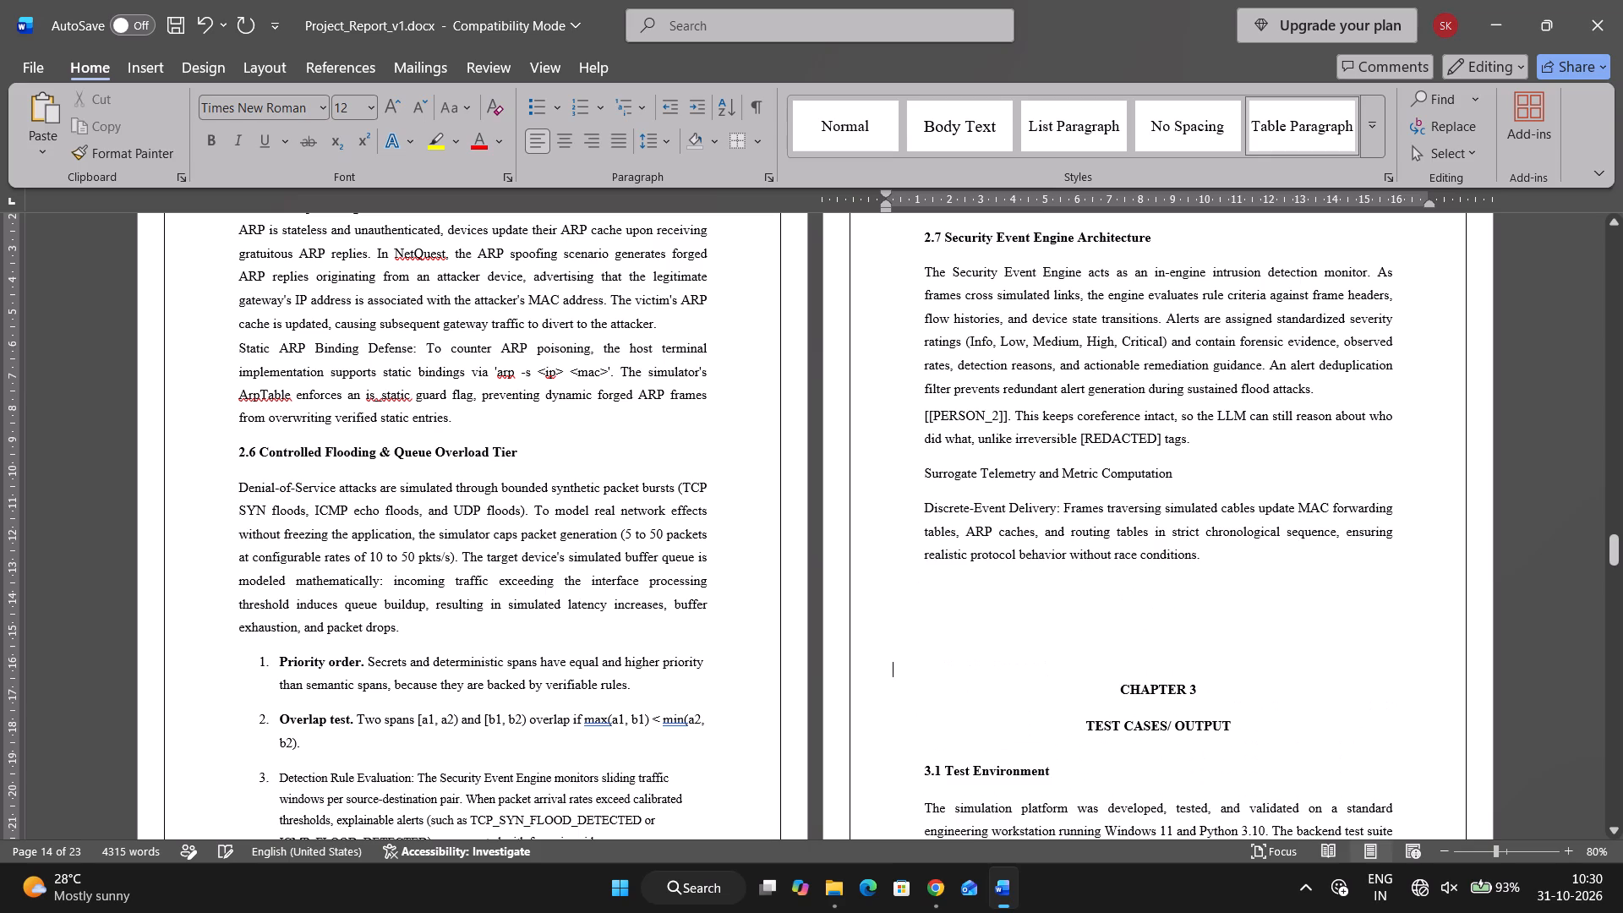
key(Return)
key(Return)
key(Return)
key(Return)
key(Return)
key(Return)
key(Return)
key(Return)
key(Return)
key(Return)
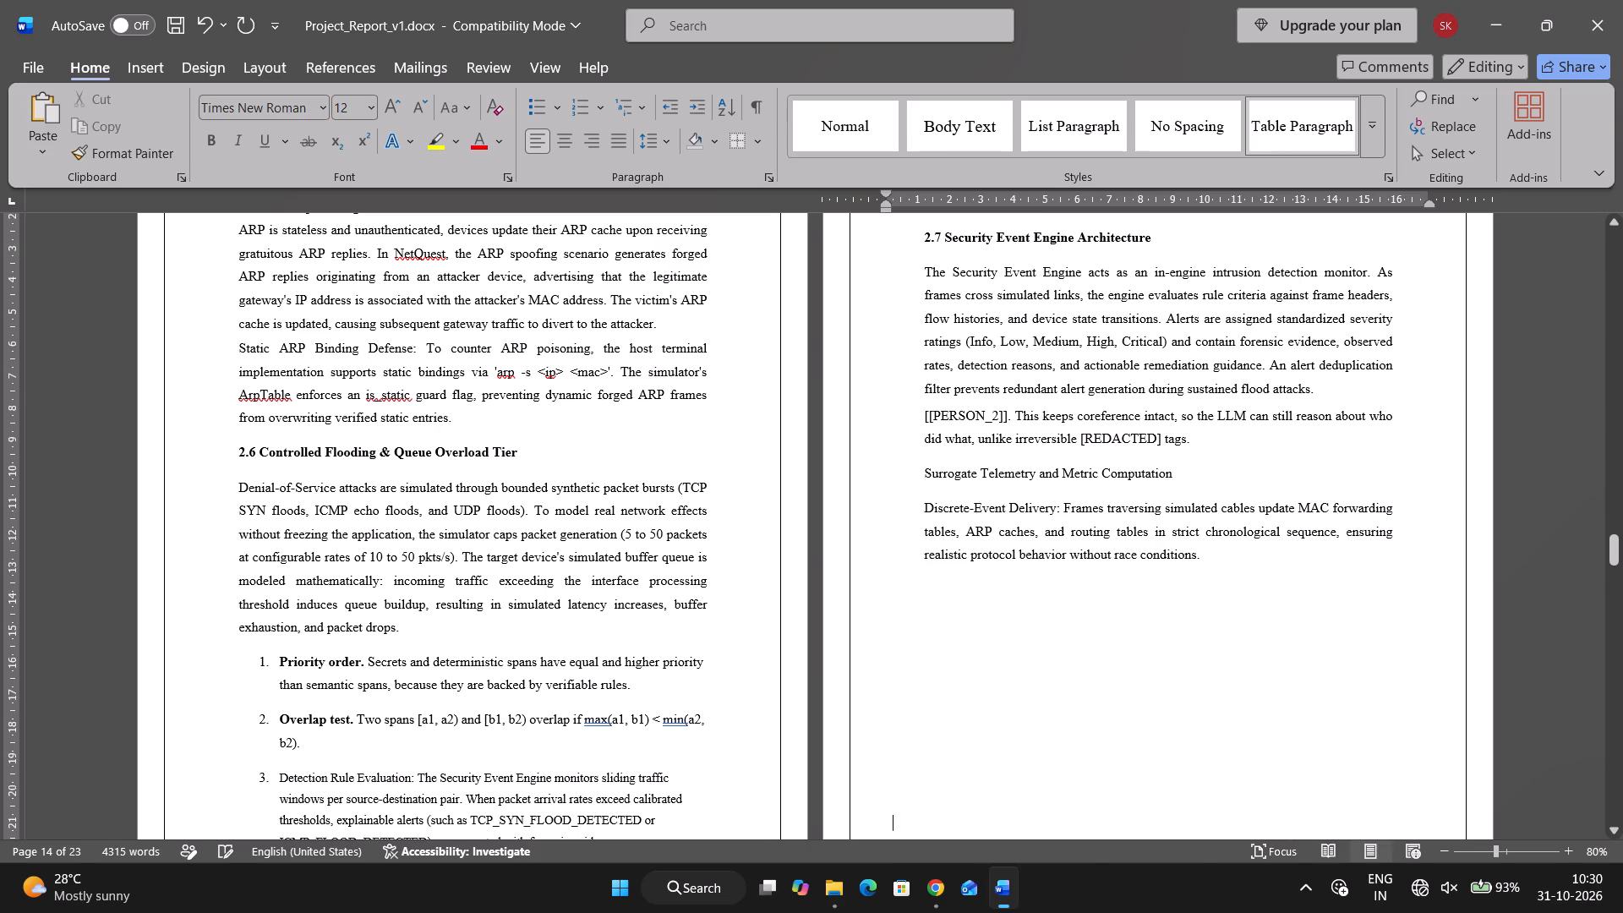
key(Return)
scroll(1231, 556, down, 2)
key(Return)
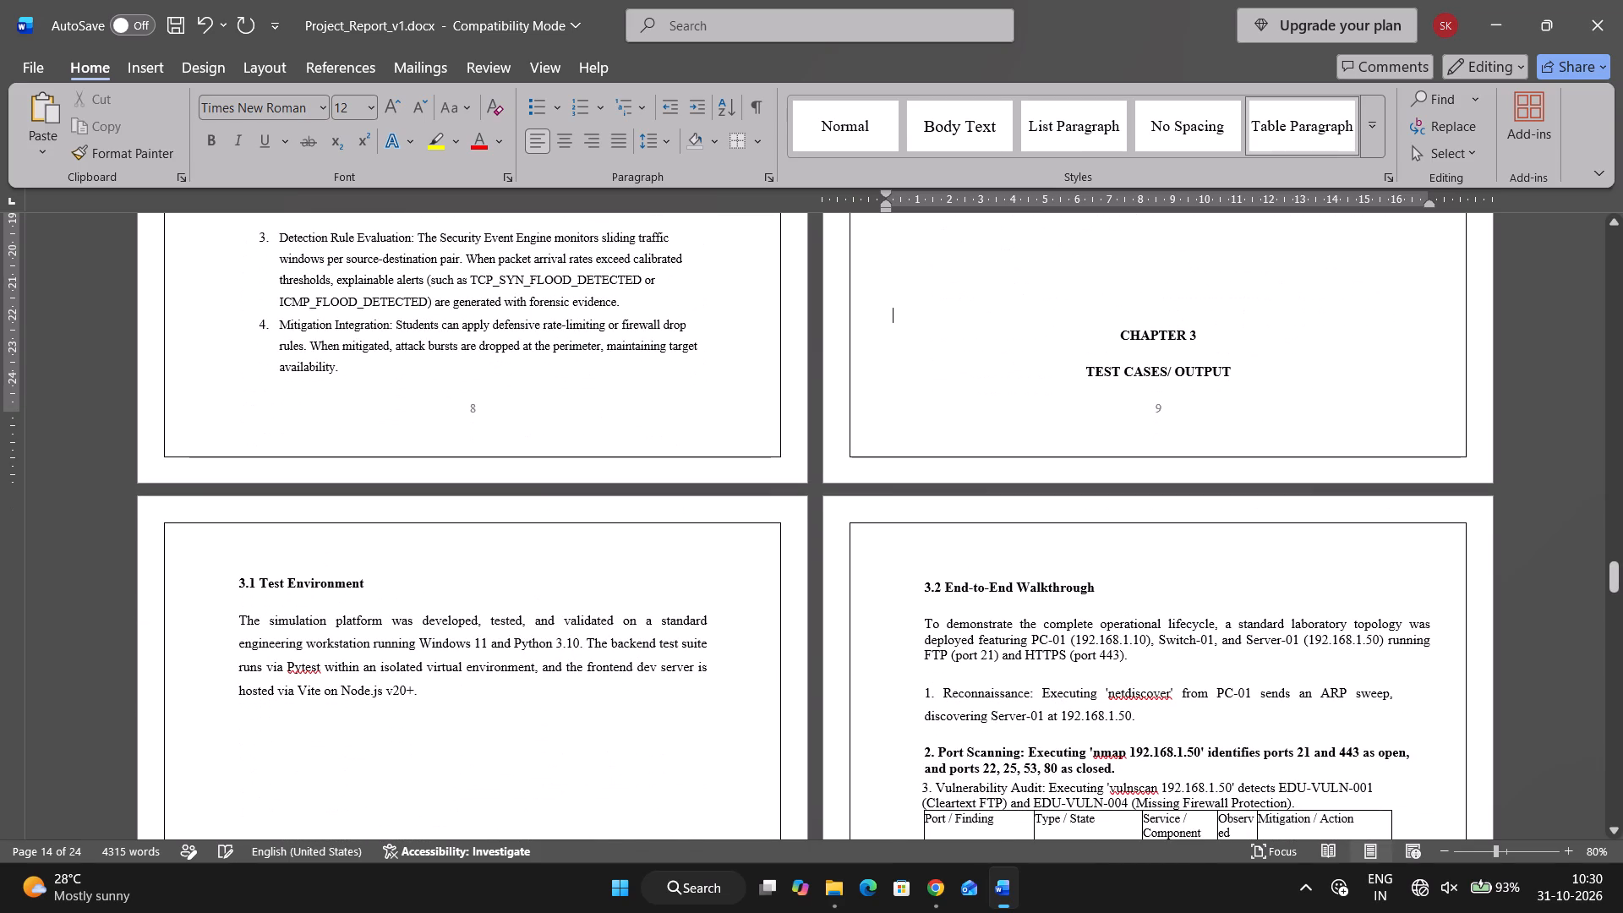
key(Return)
key(Return)
key(Return)
key(Return)
Remove the break after the 3.1 Test Environment paragraph so the End-to-End Walkthrough section follows directly beneath it.
scroll(1231, 556, down, 1)
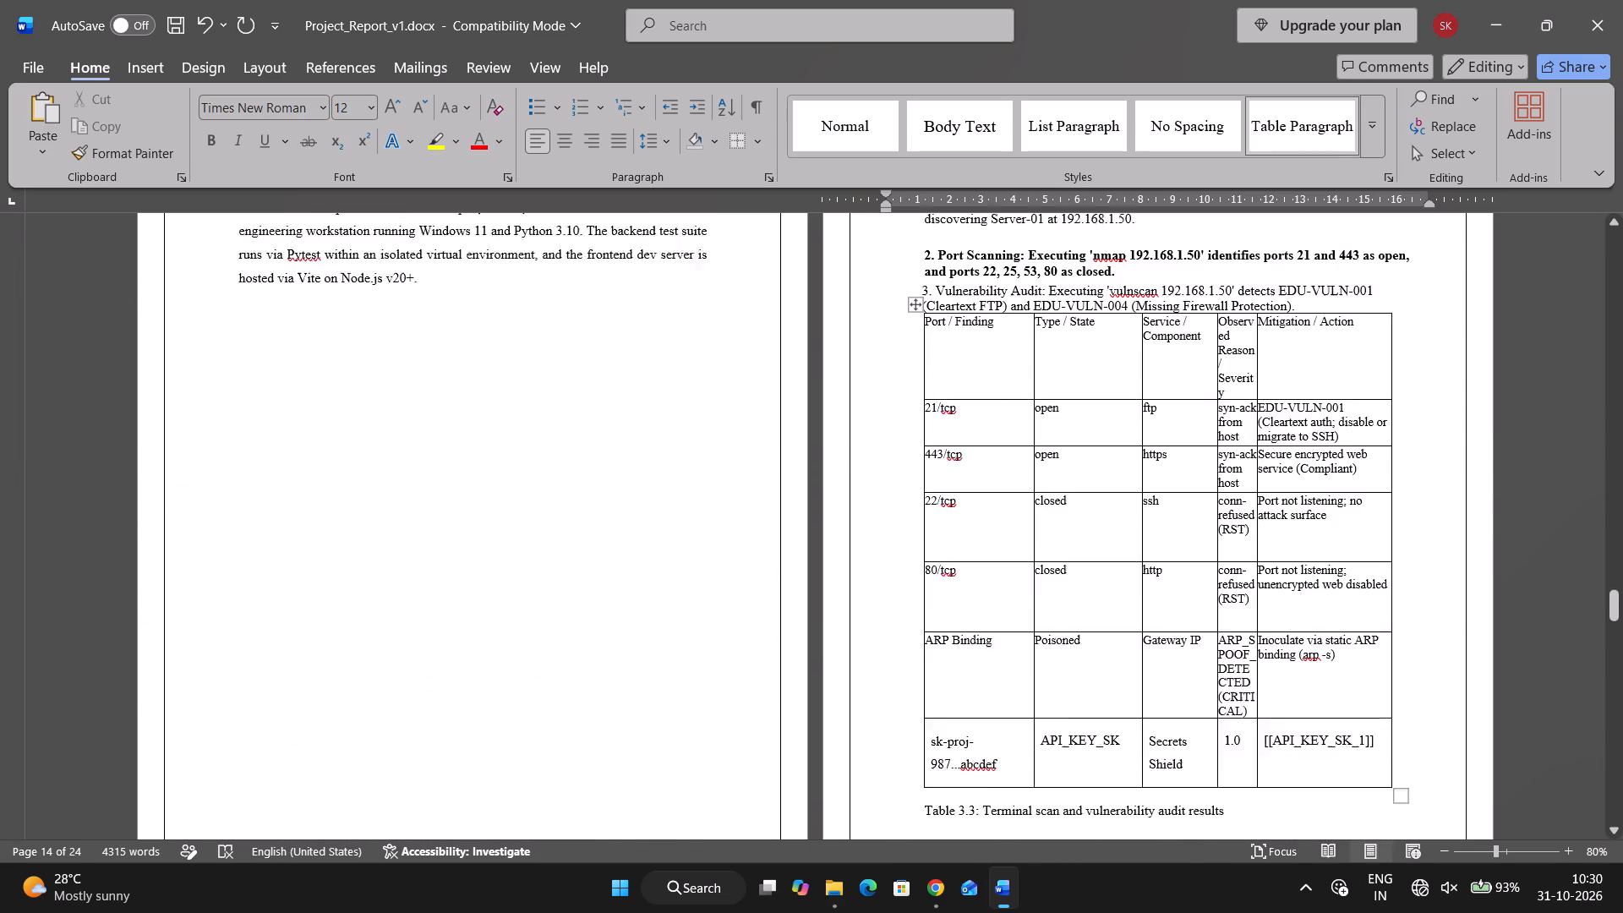
scroll(1231, 556, down, 1)
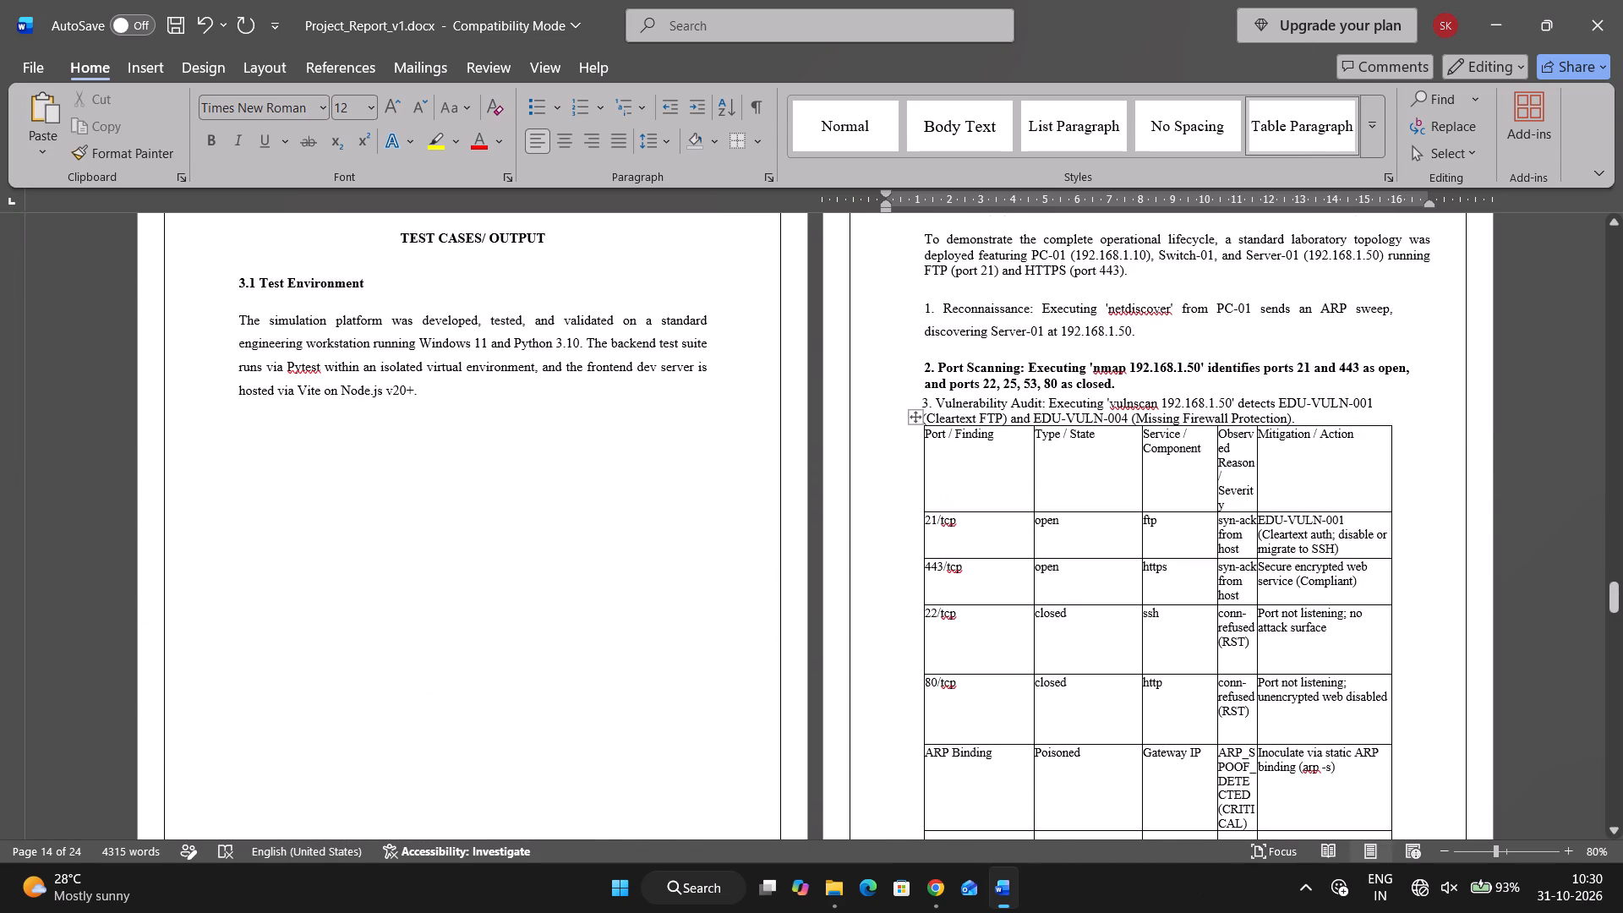
click(510, 400)
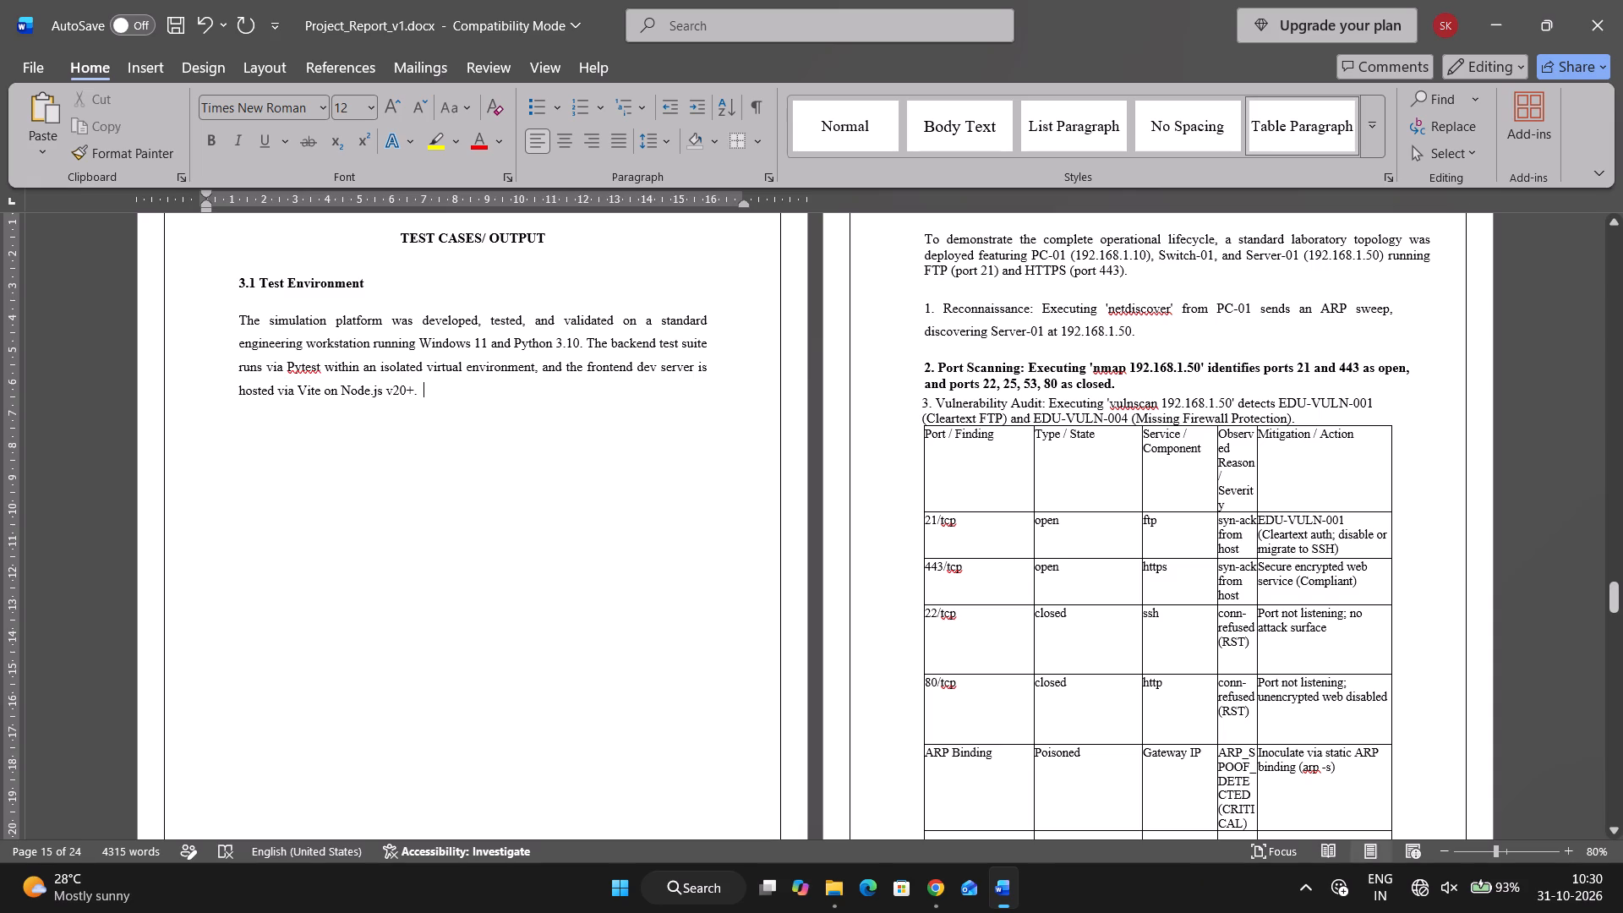
key(Delete)
key(Delete)
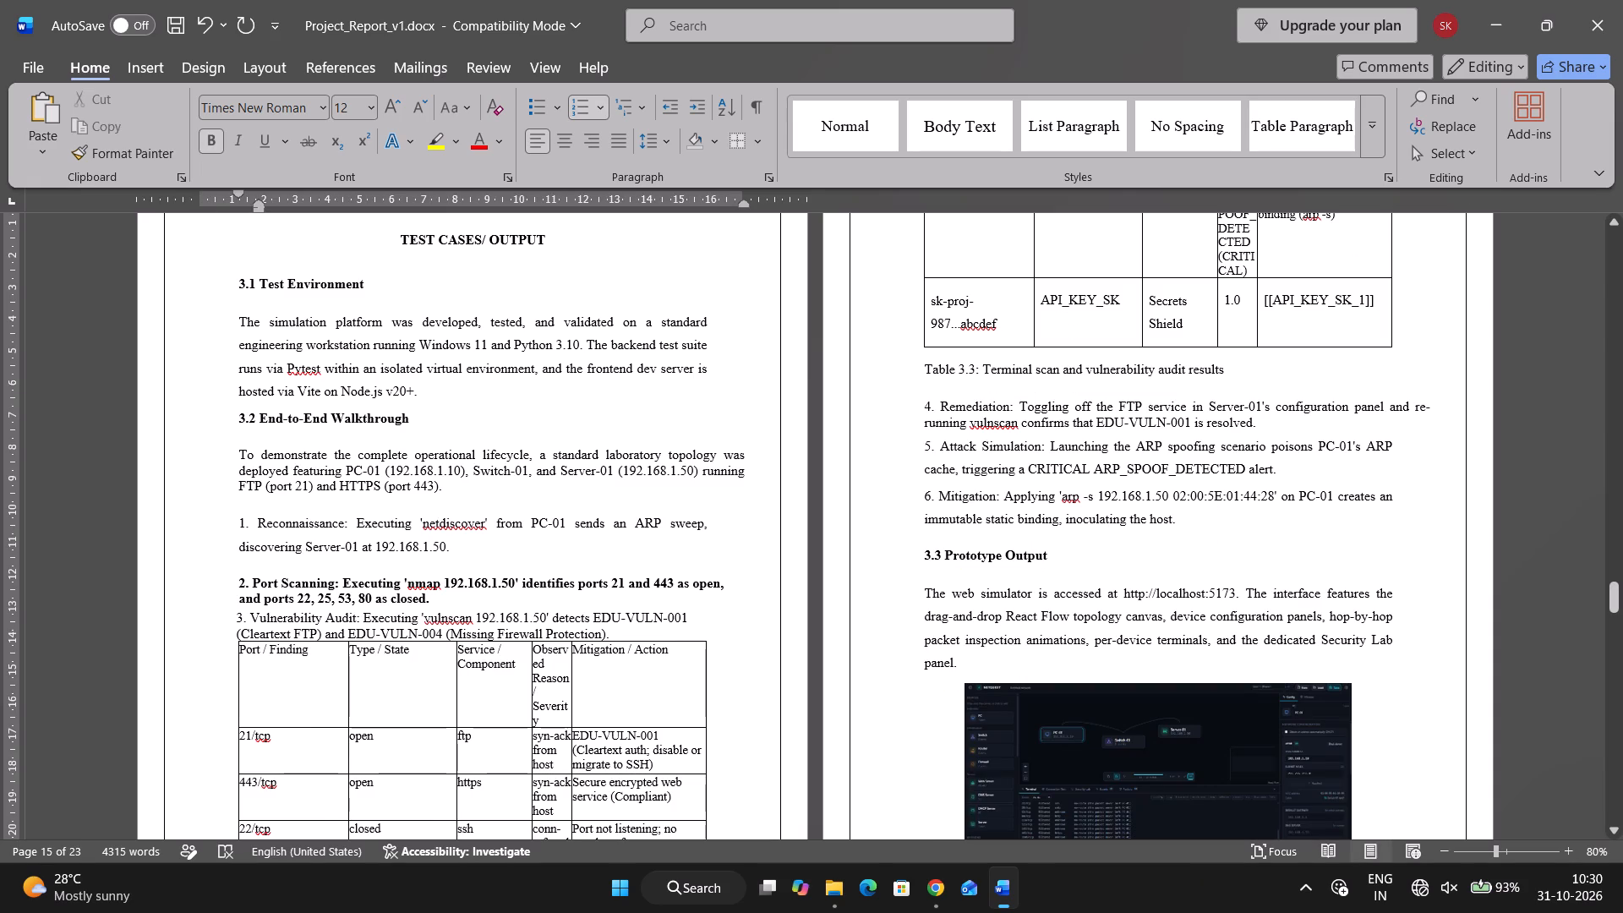
Delete the Port / Finding scan results table below the Vulnerability Audit item in the End-to-End Walkthrough section.
scroll(641, 621, down, 1)
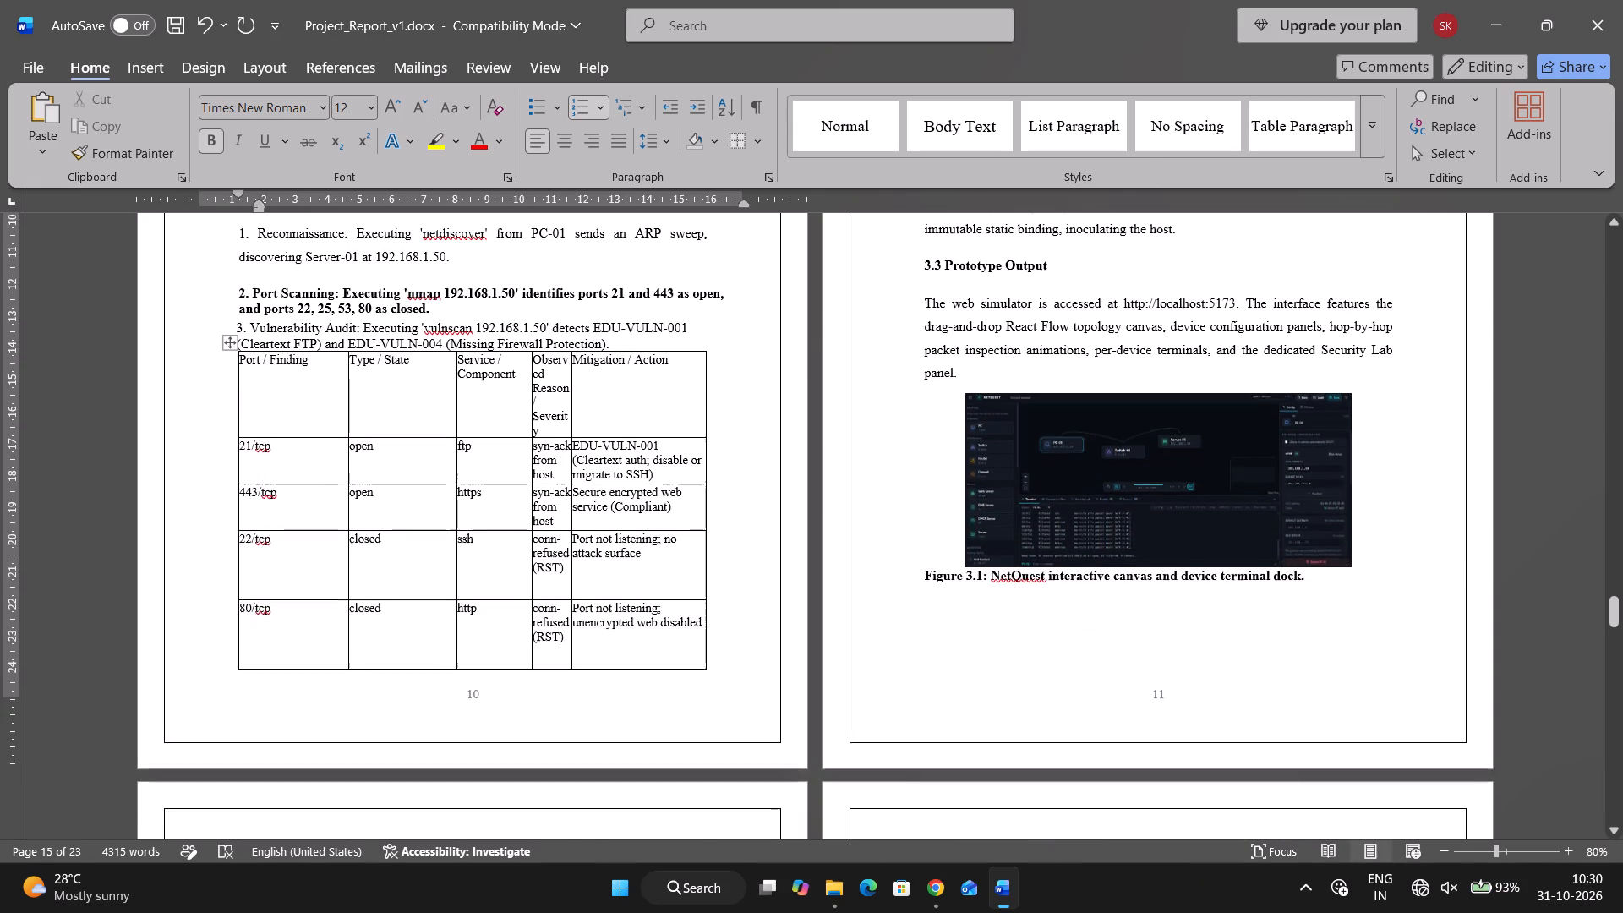
scroll(641, 621, down, 1)
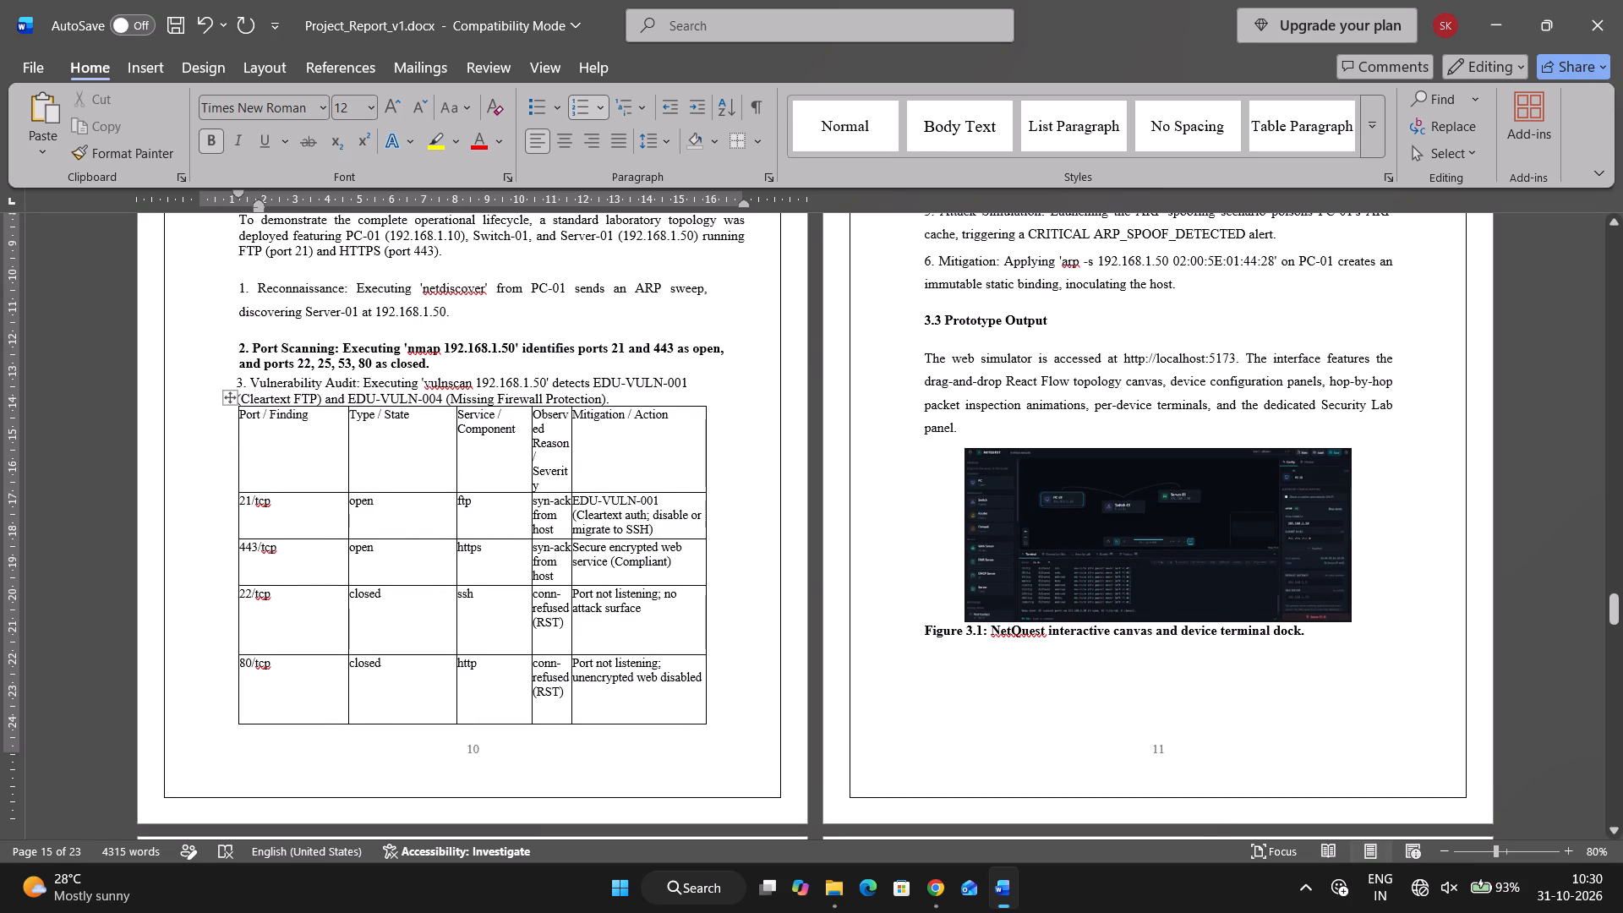
scroll(292, 406, up, 1)
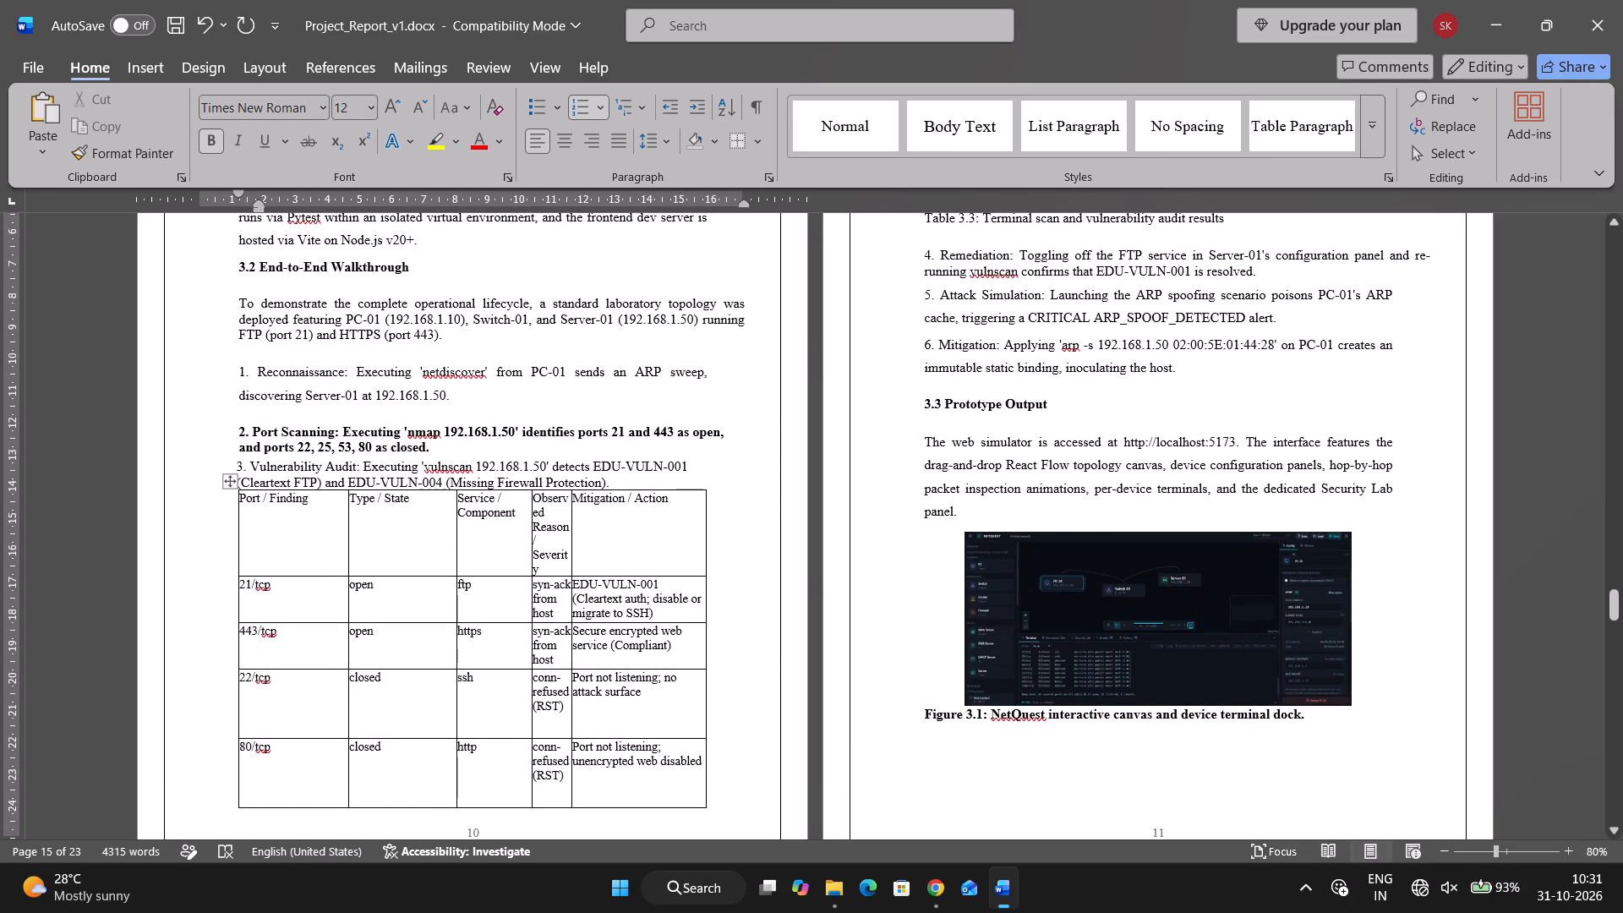
click(705, 808)
click(577, 713)
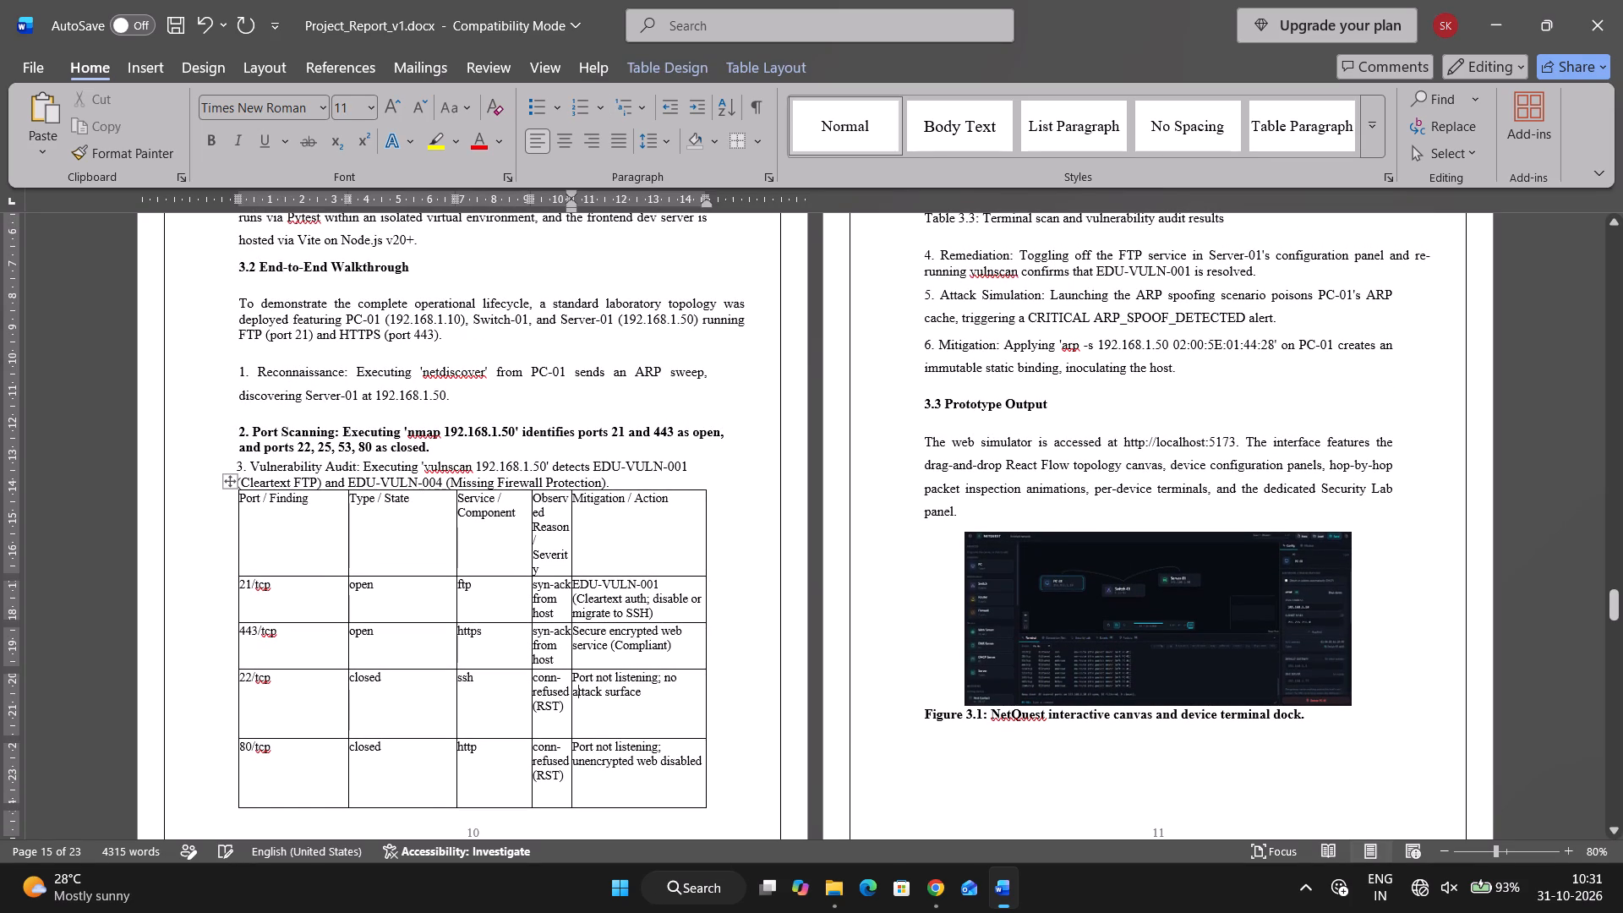
scroll(754, 774, down, 1)
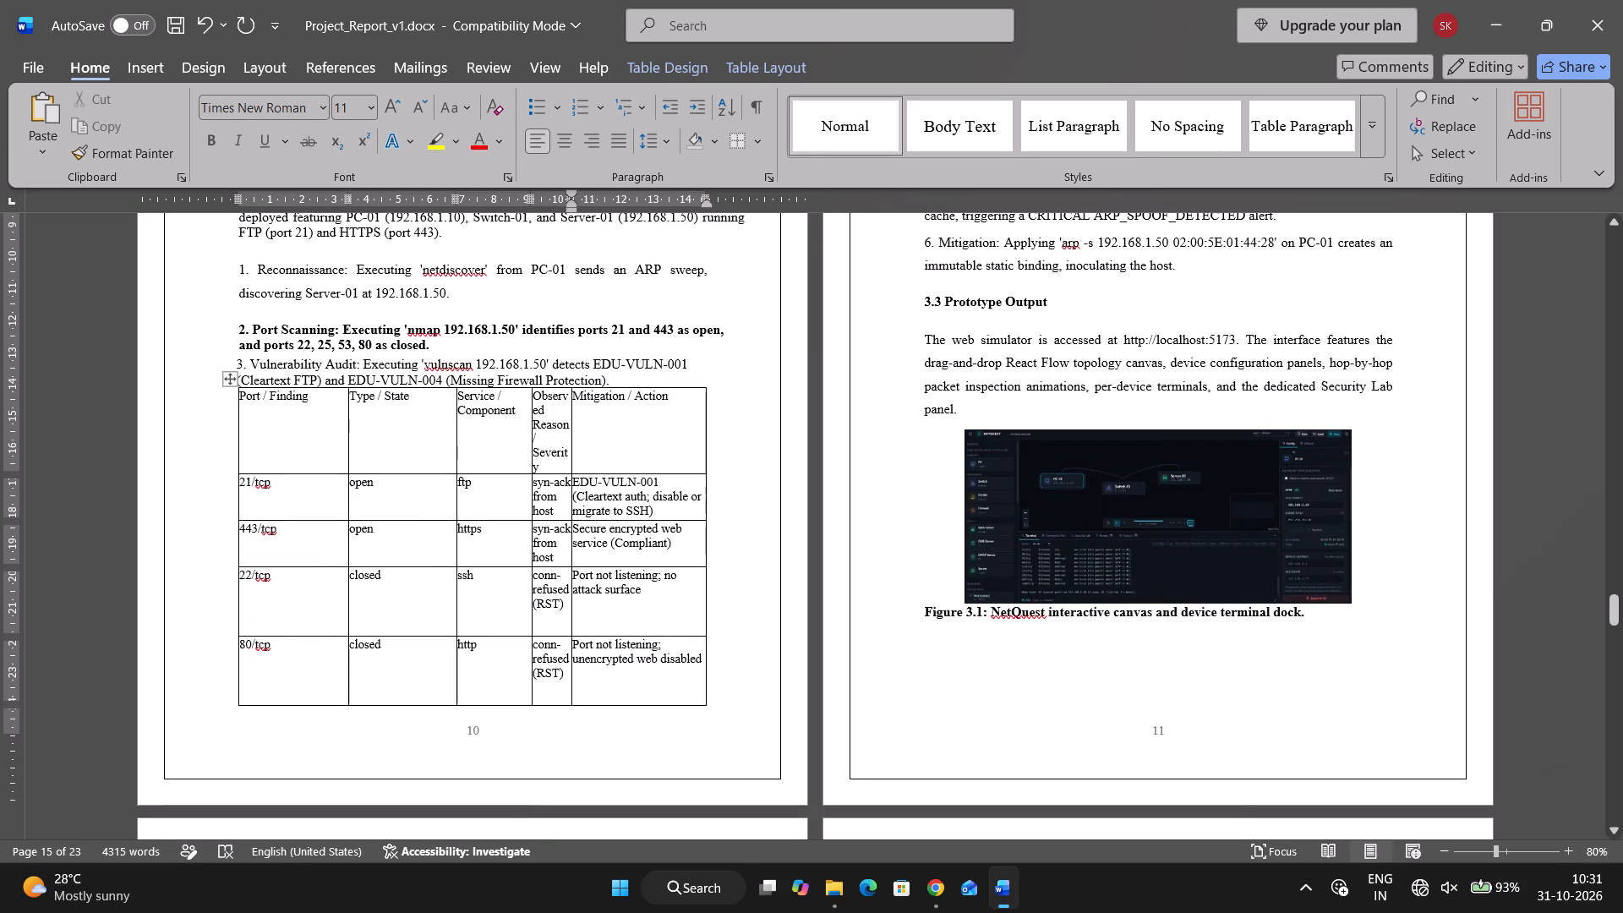
scroll(1158, 469, up, 3)
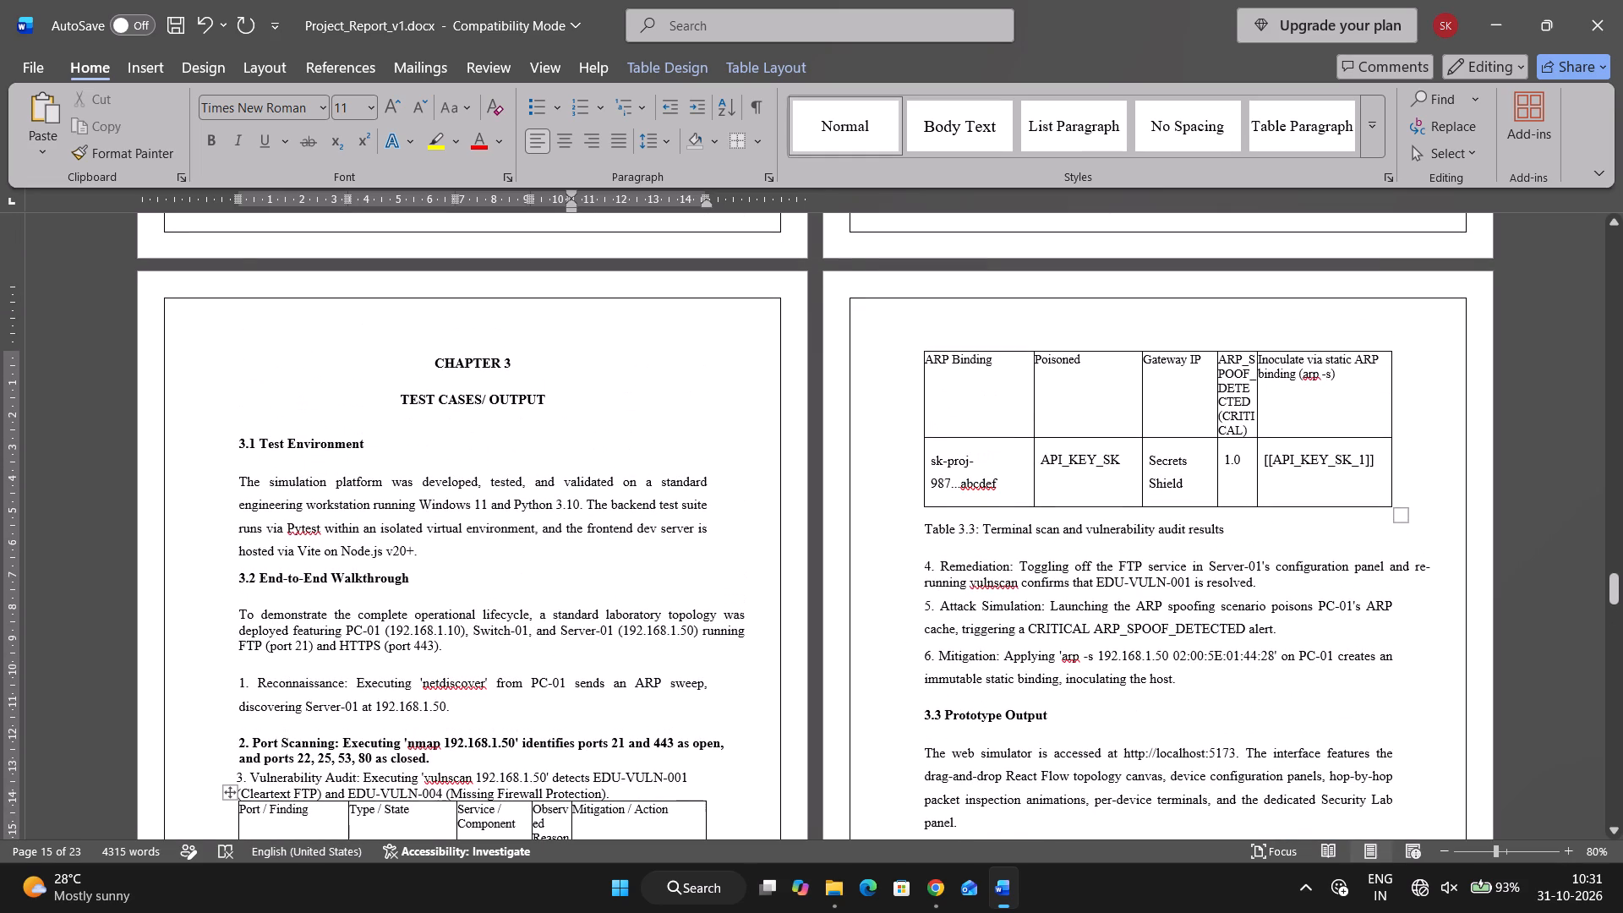
click(1401, 517)
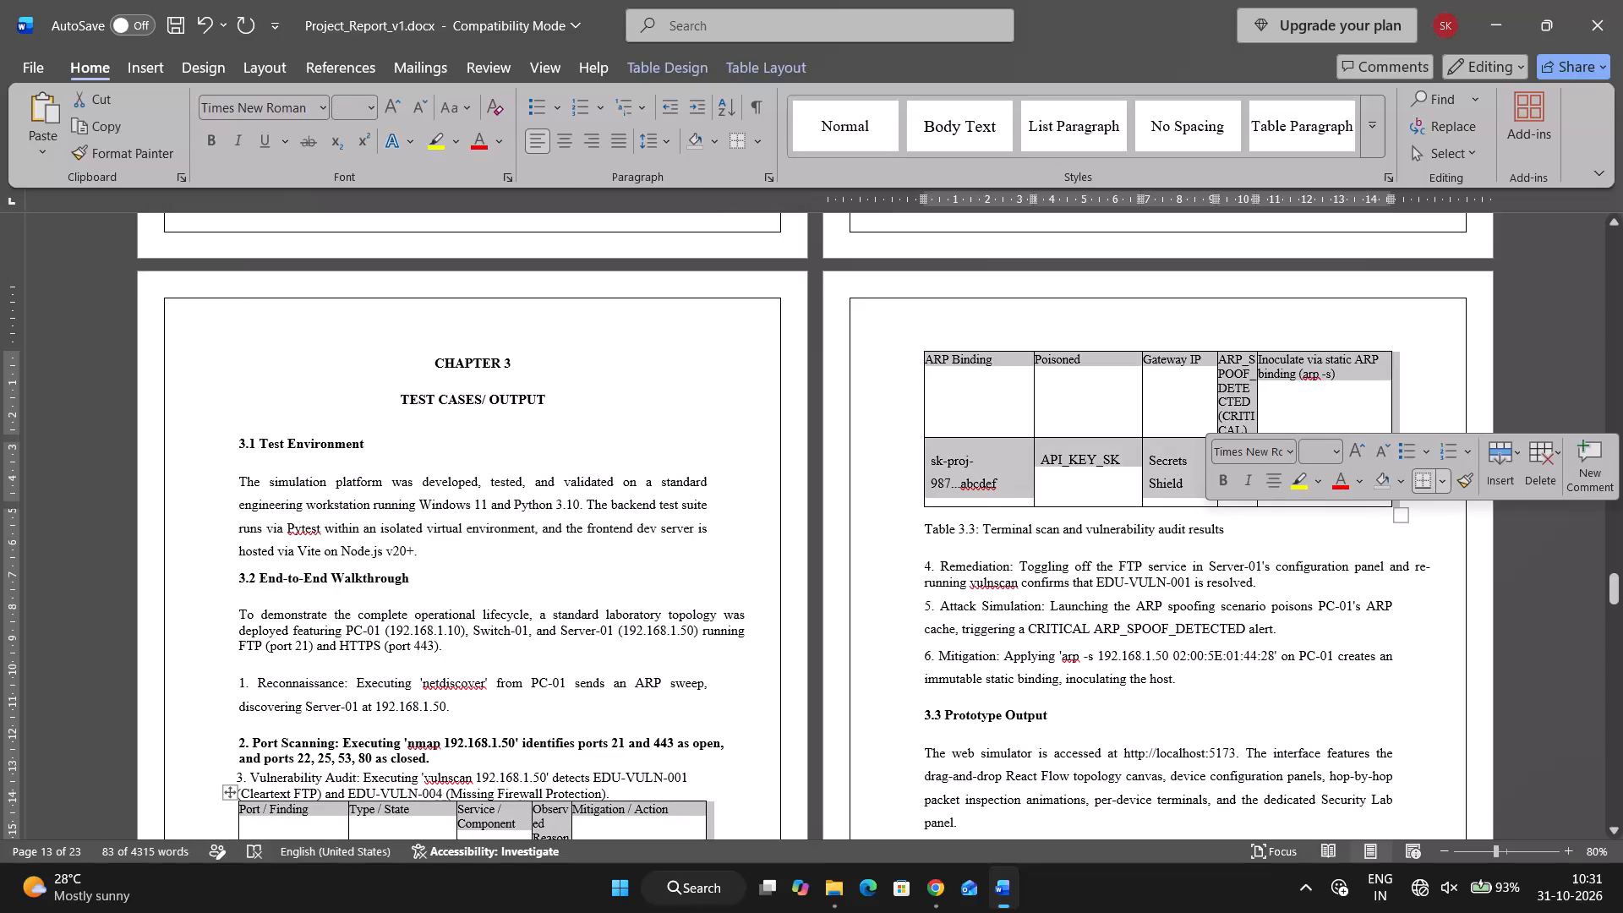
click(1546, 473)
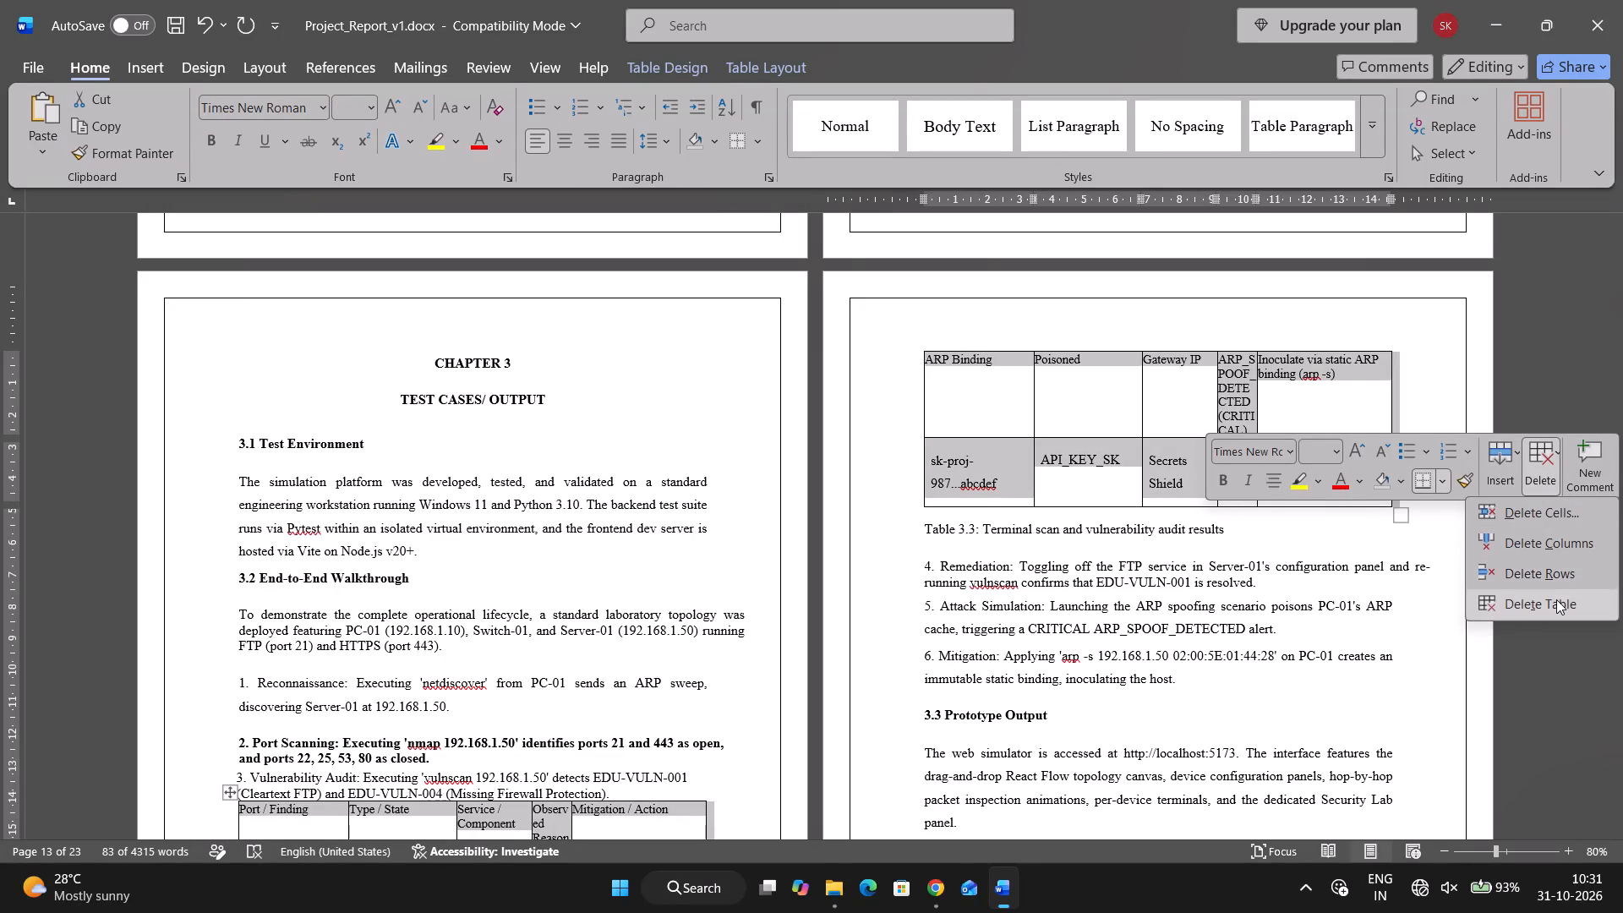
click(1556, 599)
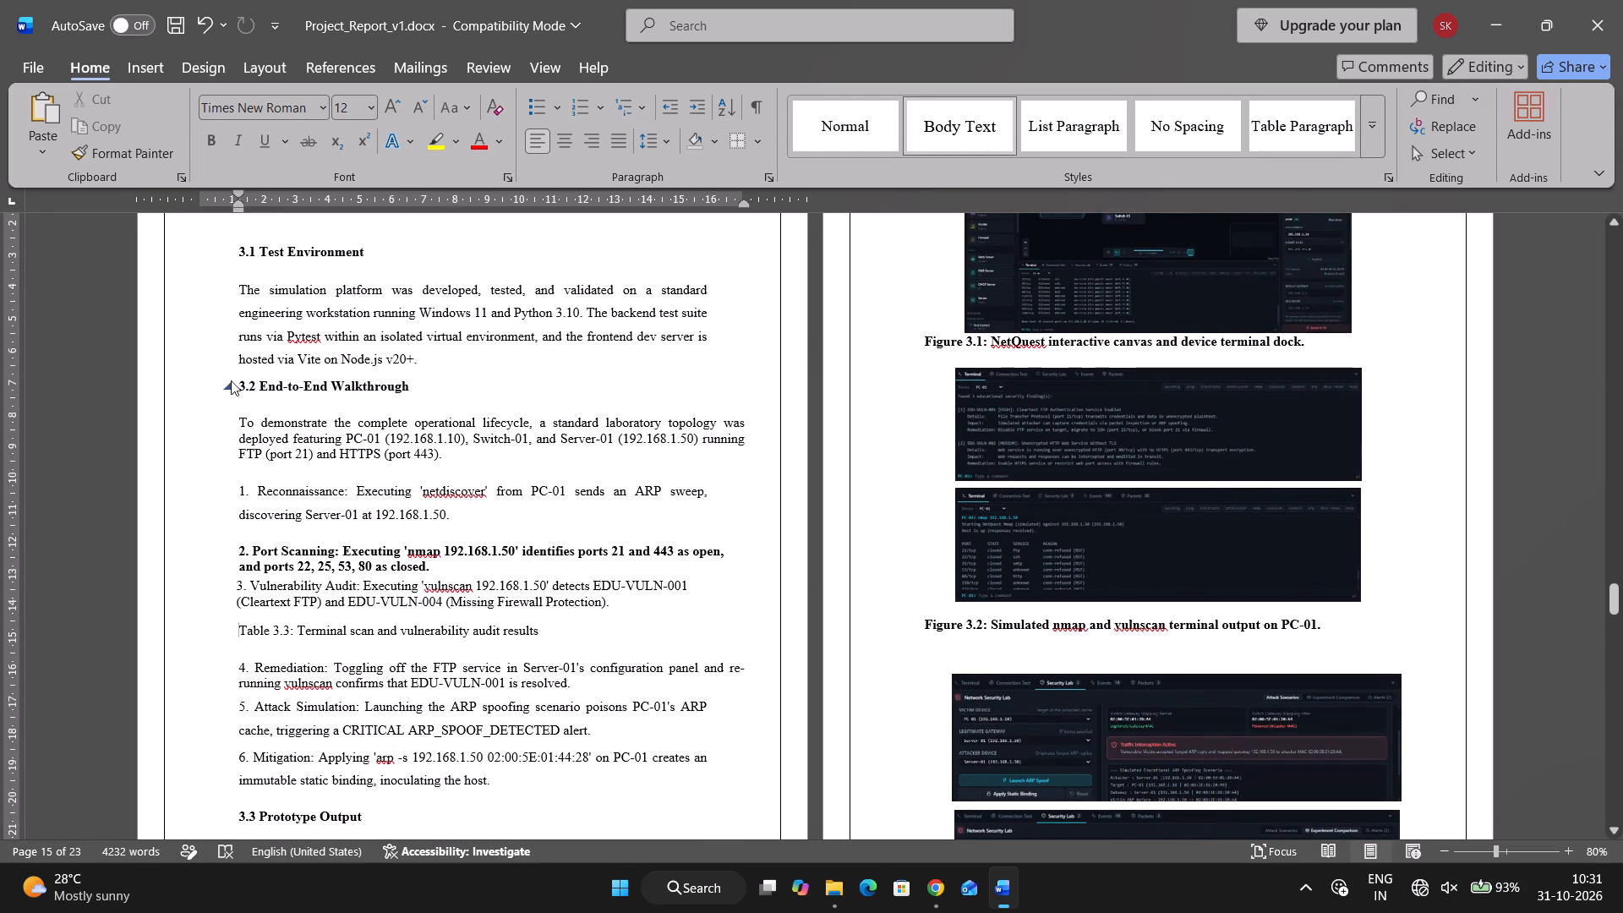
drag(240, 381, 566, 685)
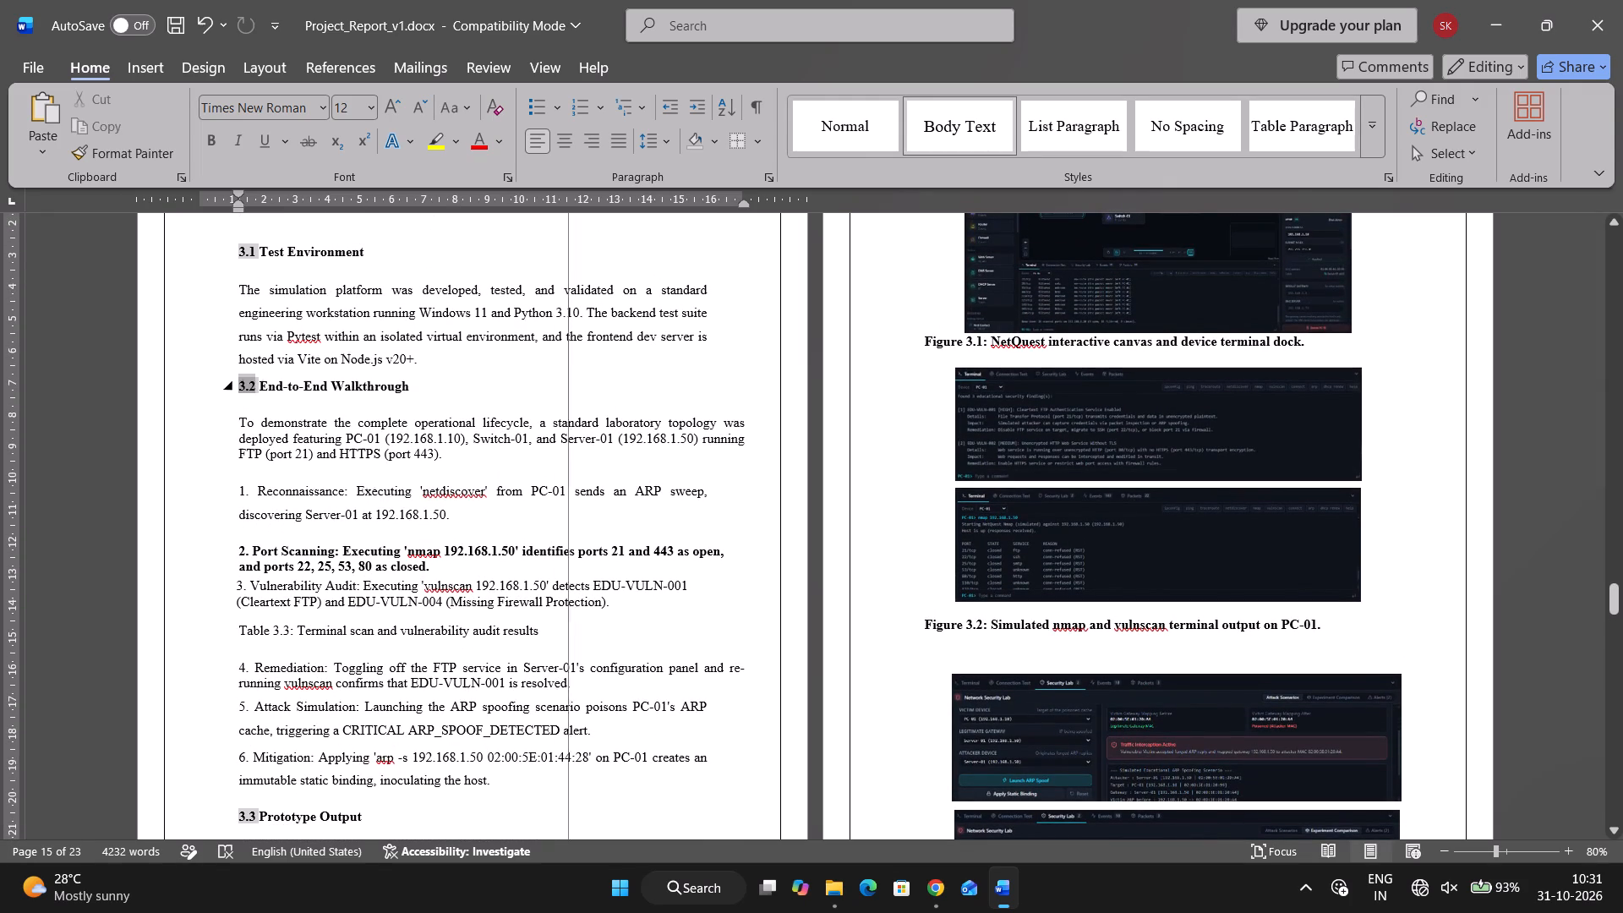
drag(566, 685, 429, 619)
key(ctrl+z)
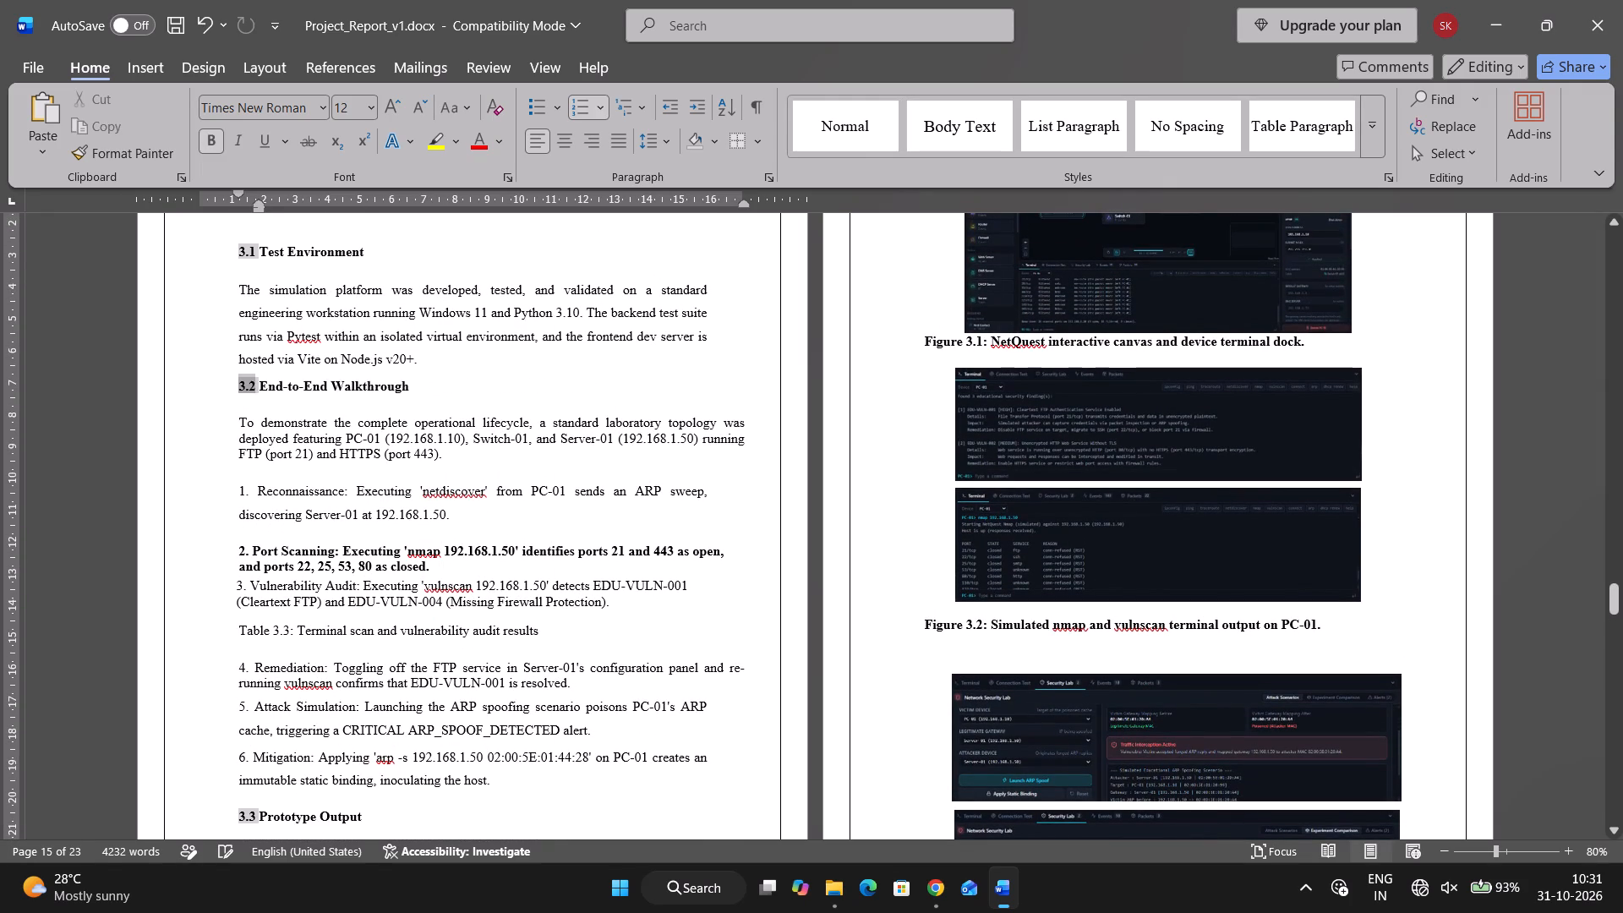
Justify the text from the Test Environment paragraph through the Mitigation item of the End-to-End Walkthrough section.
scroll(538, 784, right, 1)
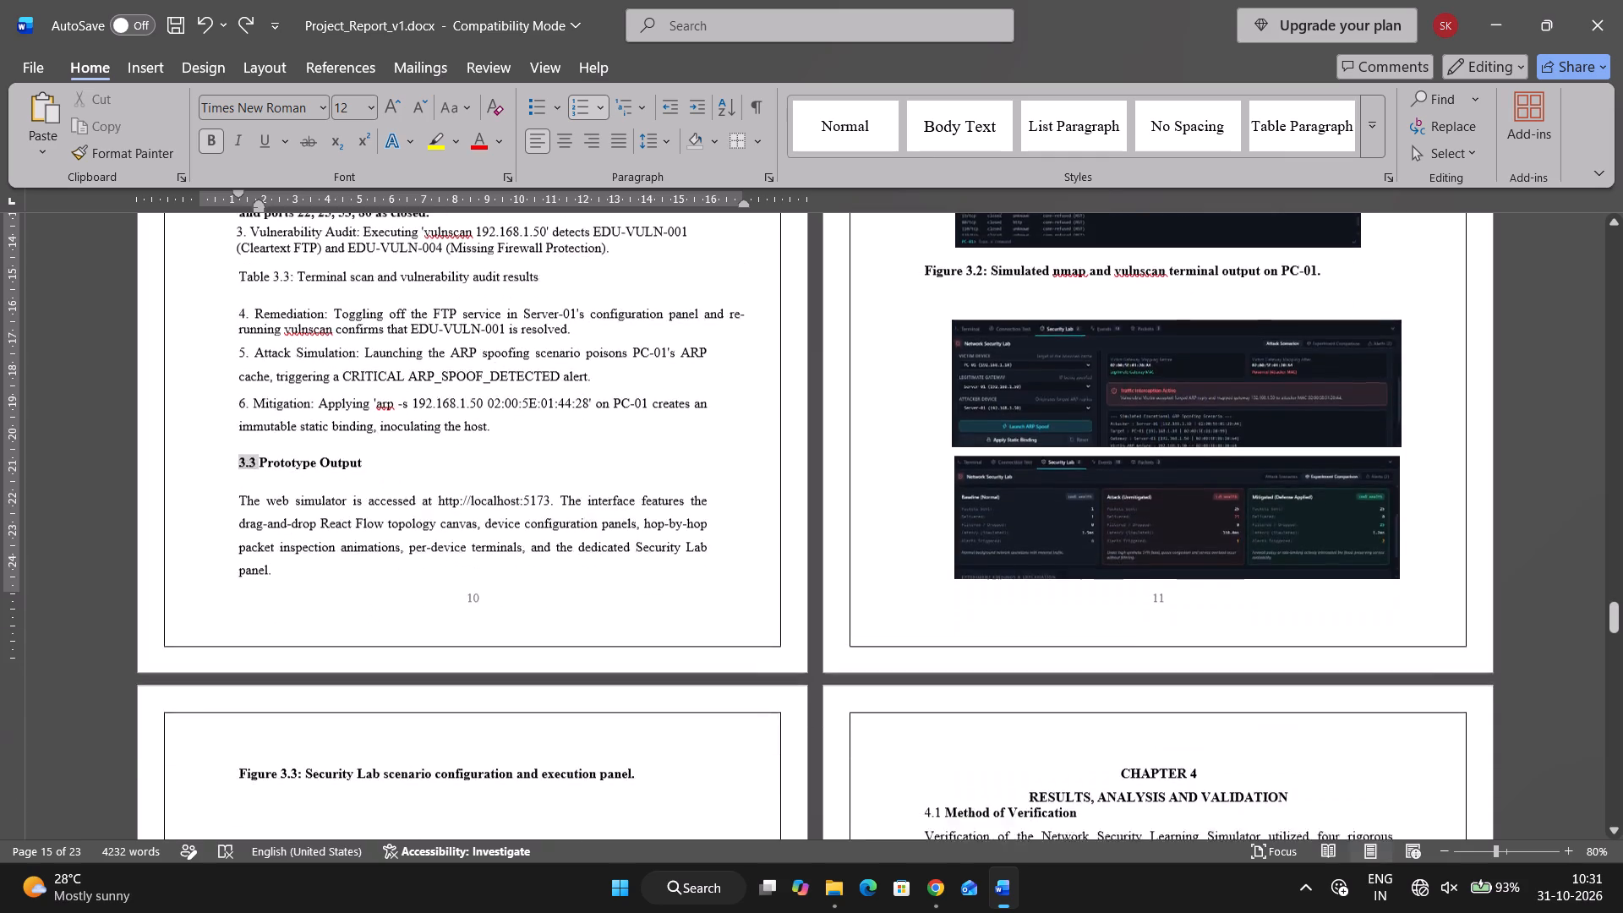
scroll(538, 784, right, 1)
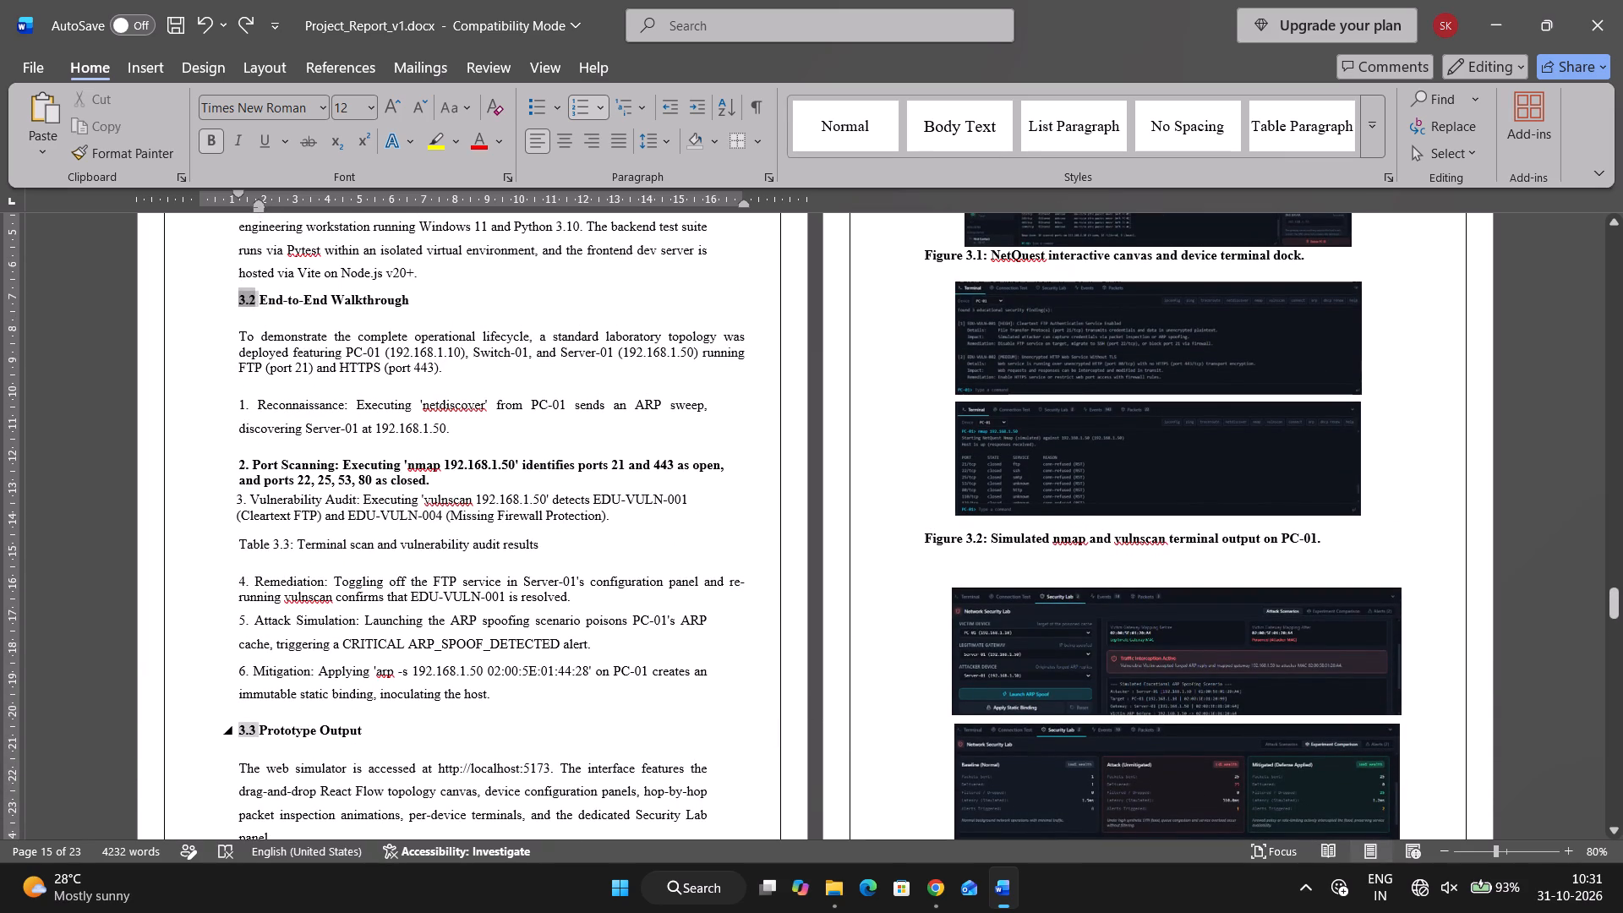
drag(514, 702, 290, 236)
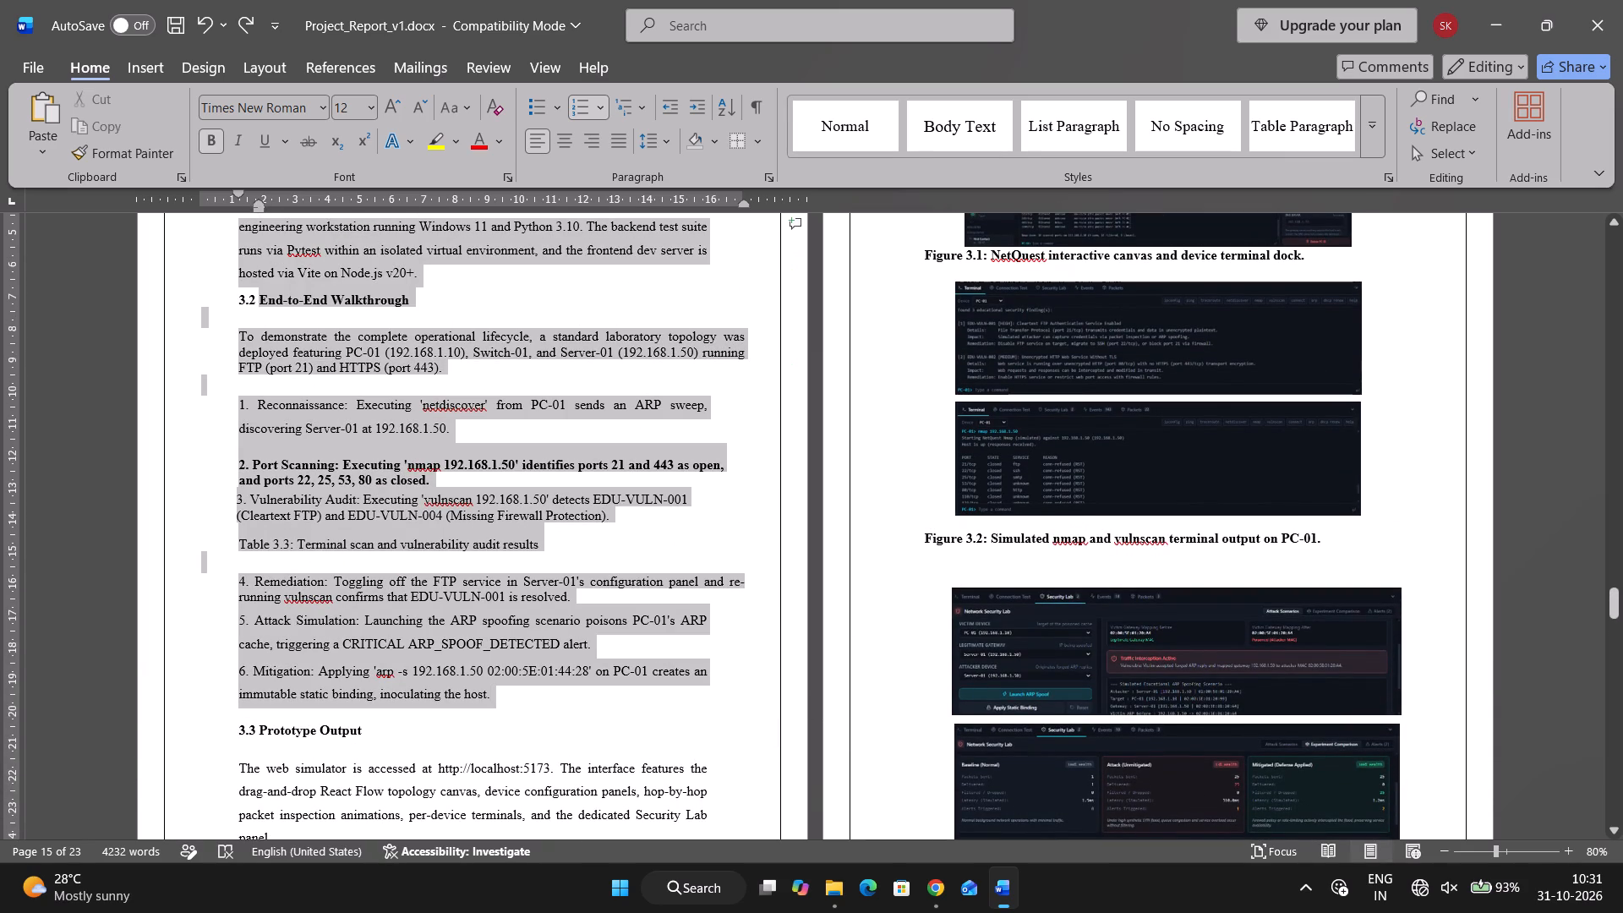
drag(290, 236, 273, 783)
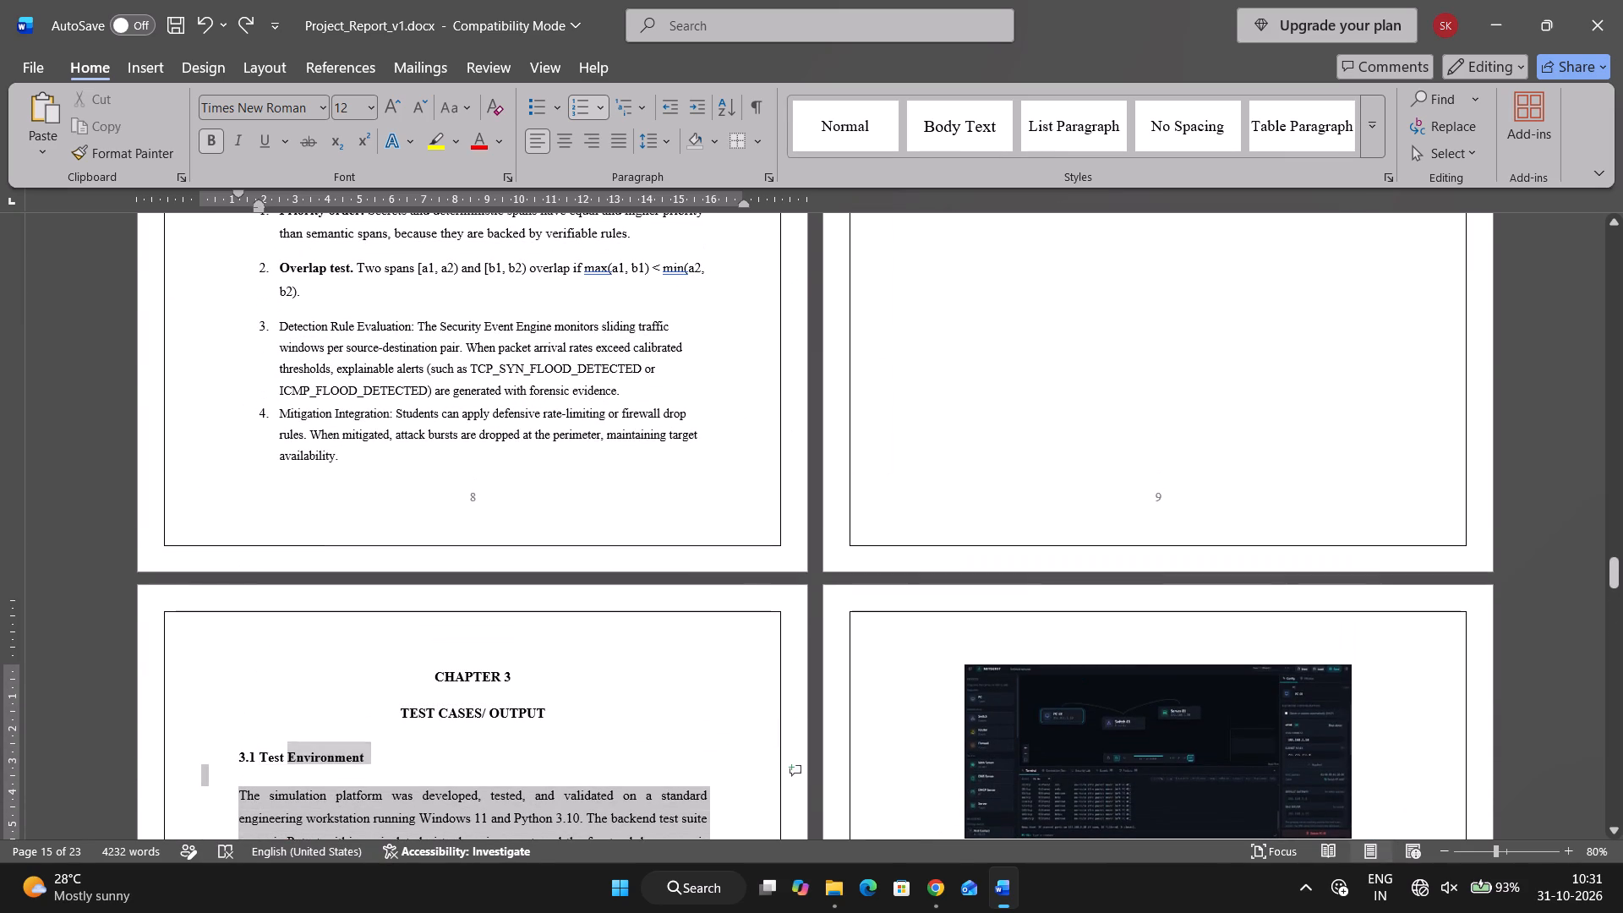
drag(273, 783, 242, 781)
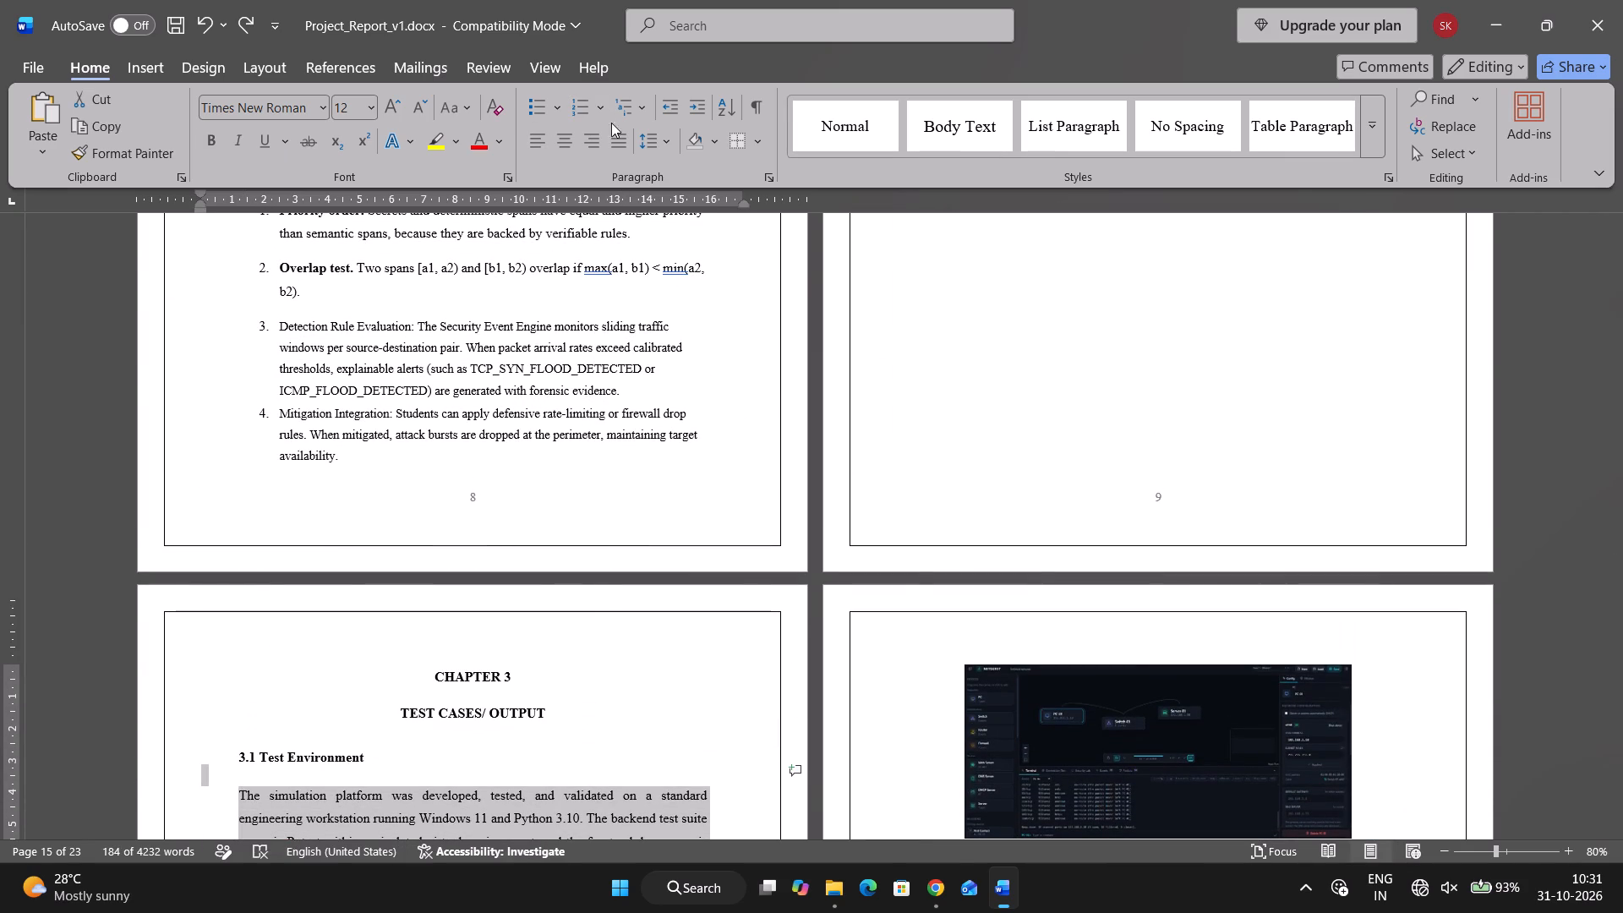
click(612, 134)
scroll(612, 134, down, 2)
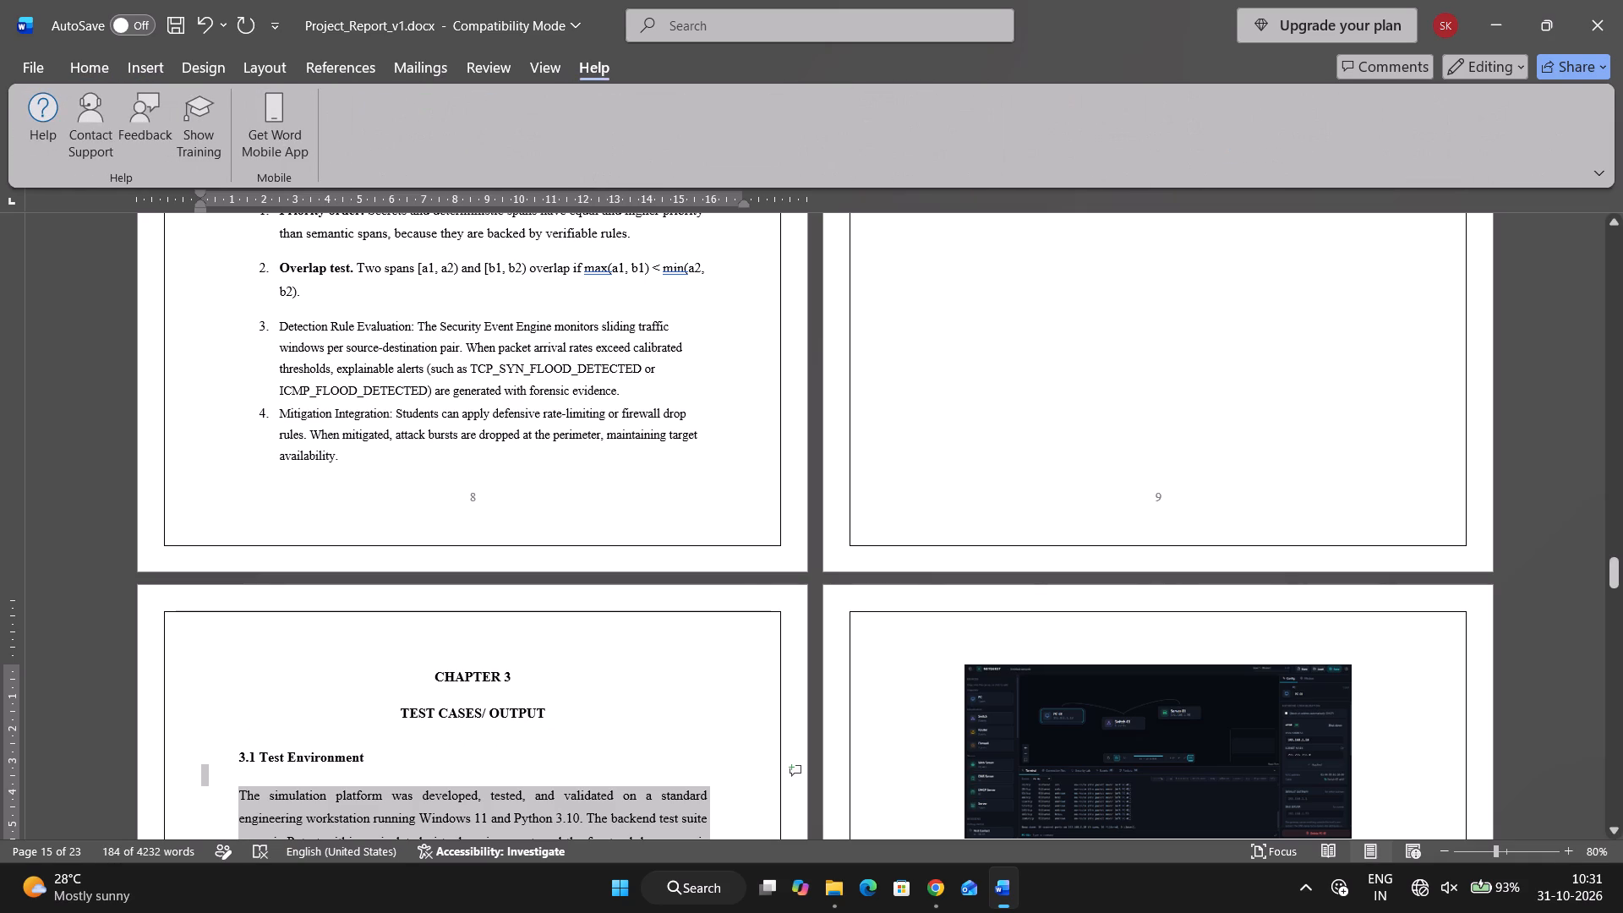
scroll(691, 443, down, 3)
click(691, 443)
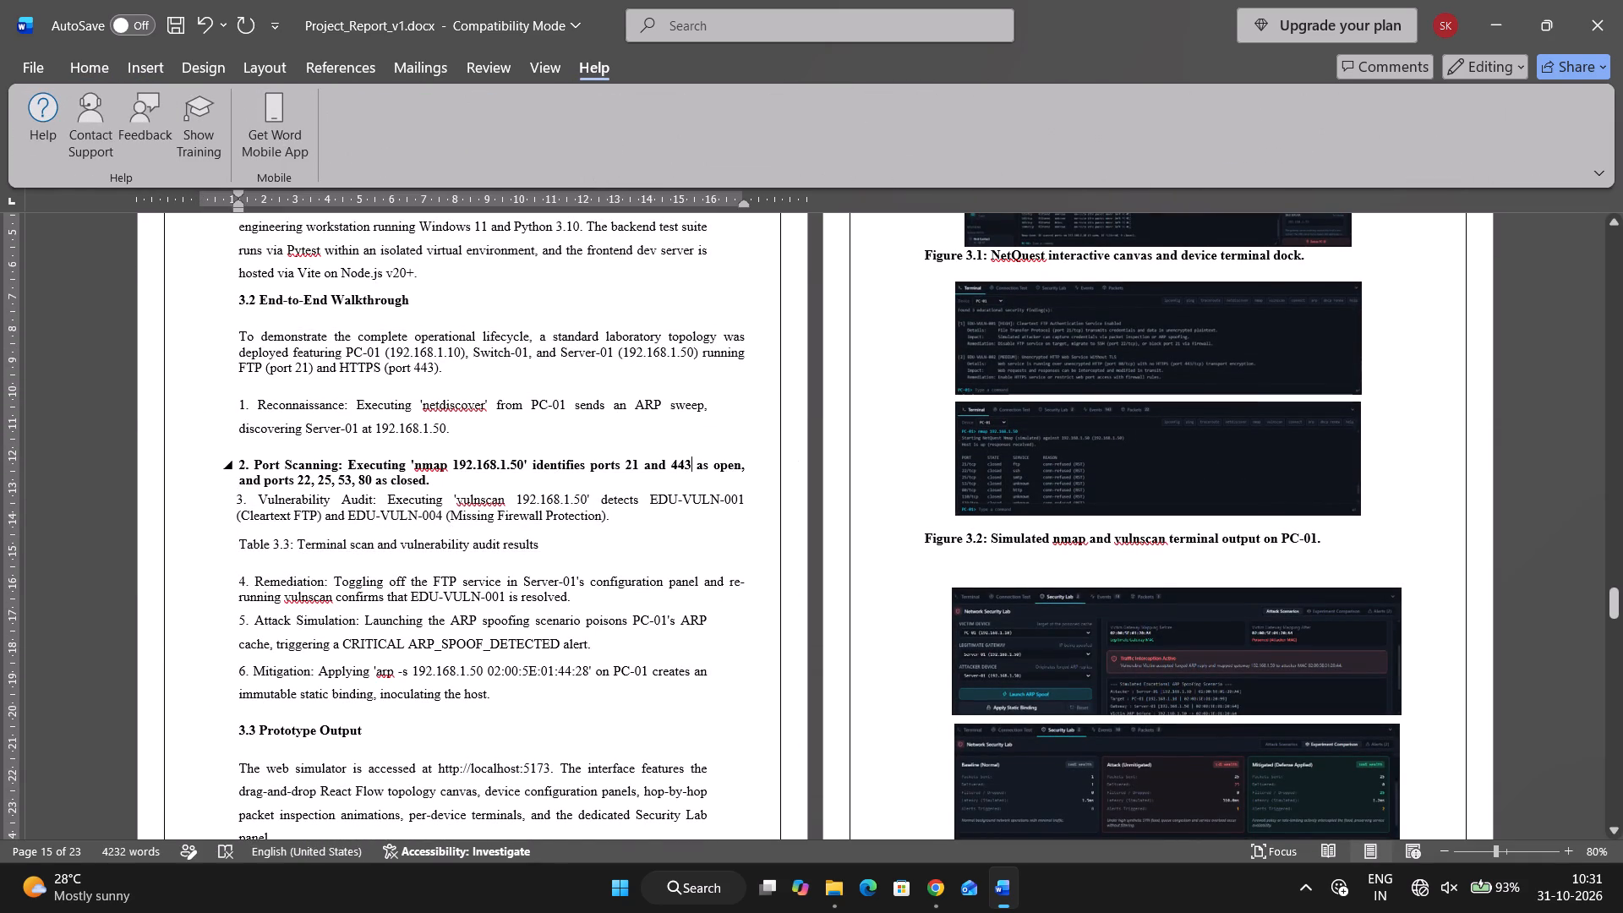
Move the first Security Lab screenshot up directly beneath the Figure 3.2 caption and centre it.
scroll(691, 443, down, 3)
scroll(691, 443, up, 1)
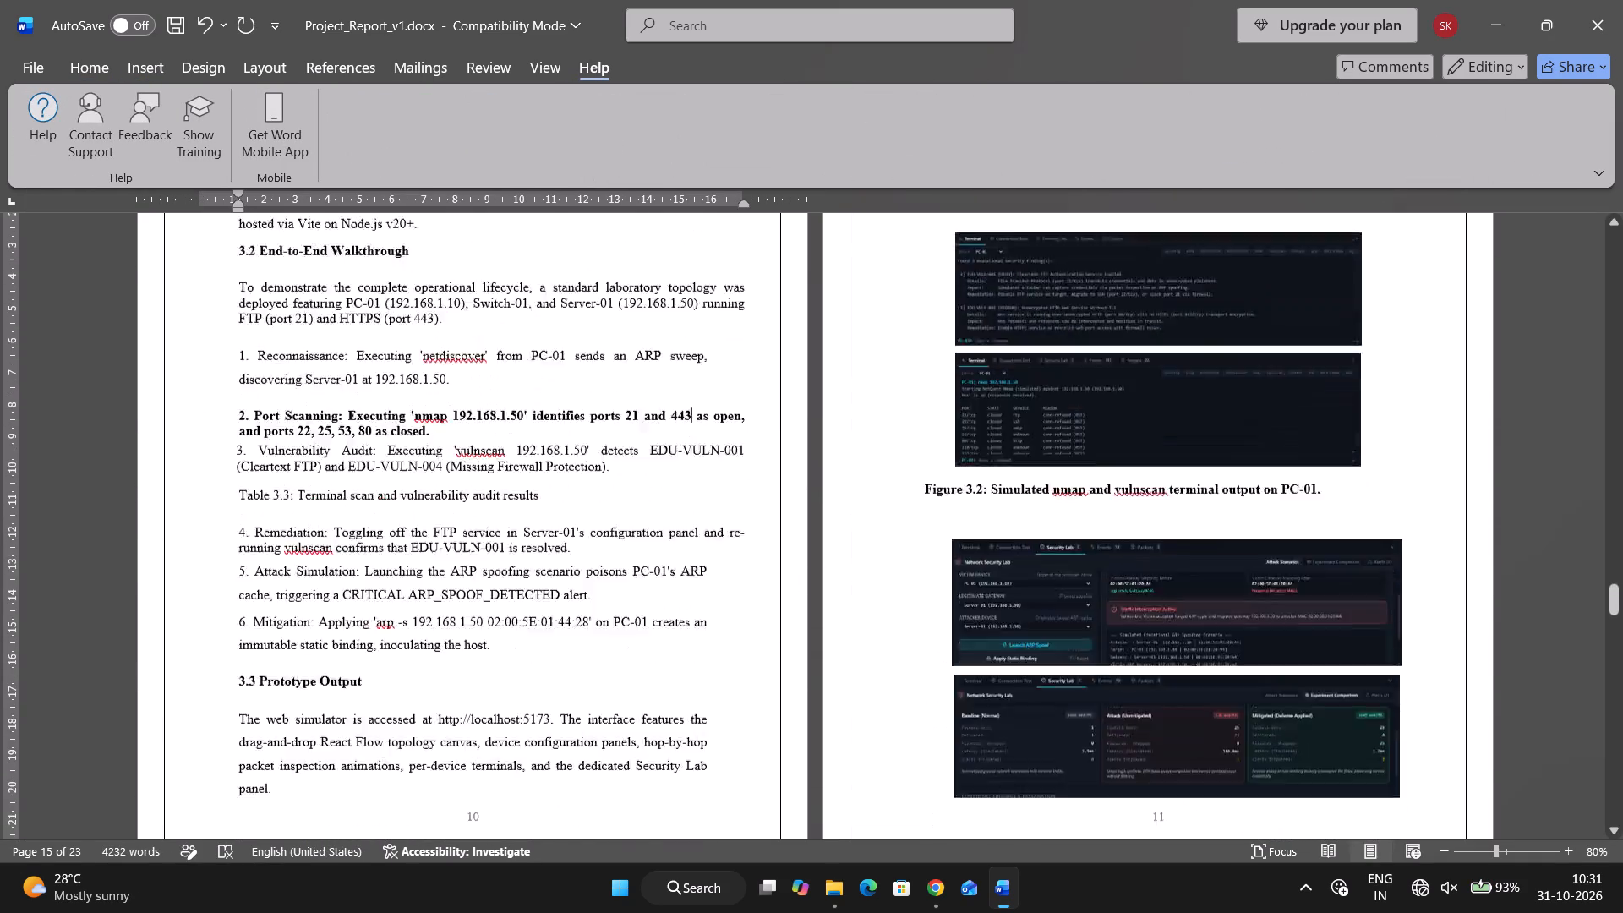
scroll(691, 443, up, 1)
scroll(691, 443, right, 1)
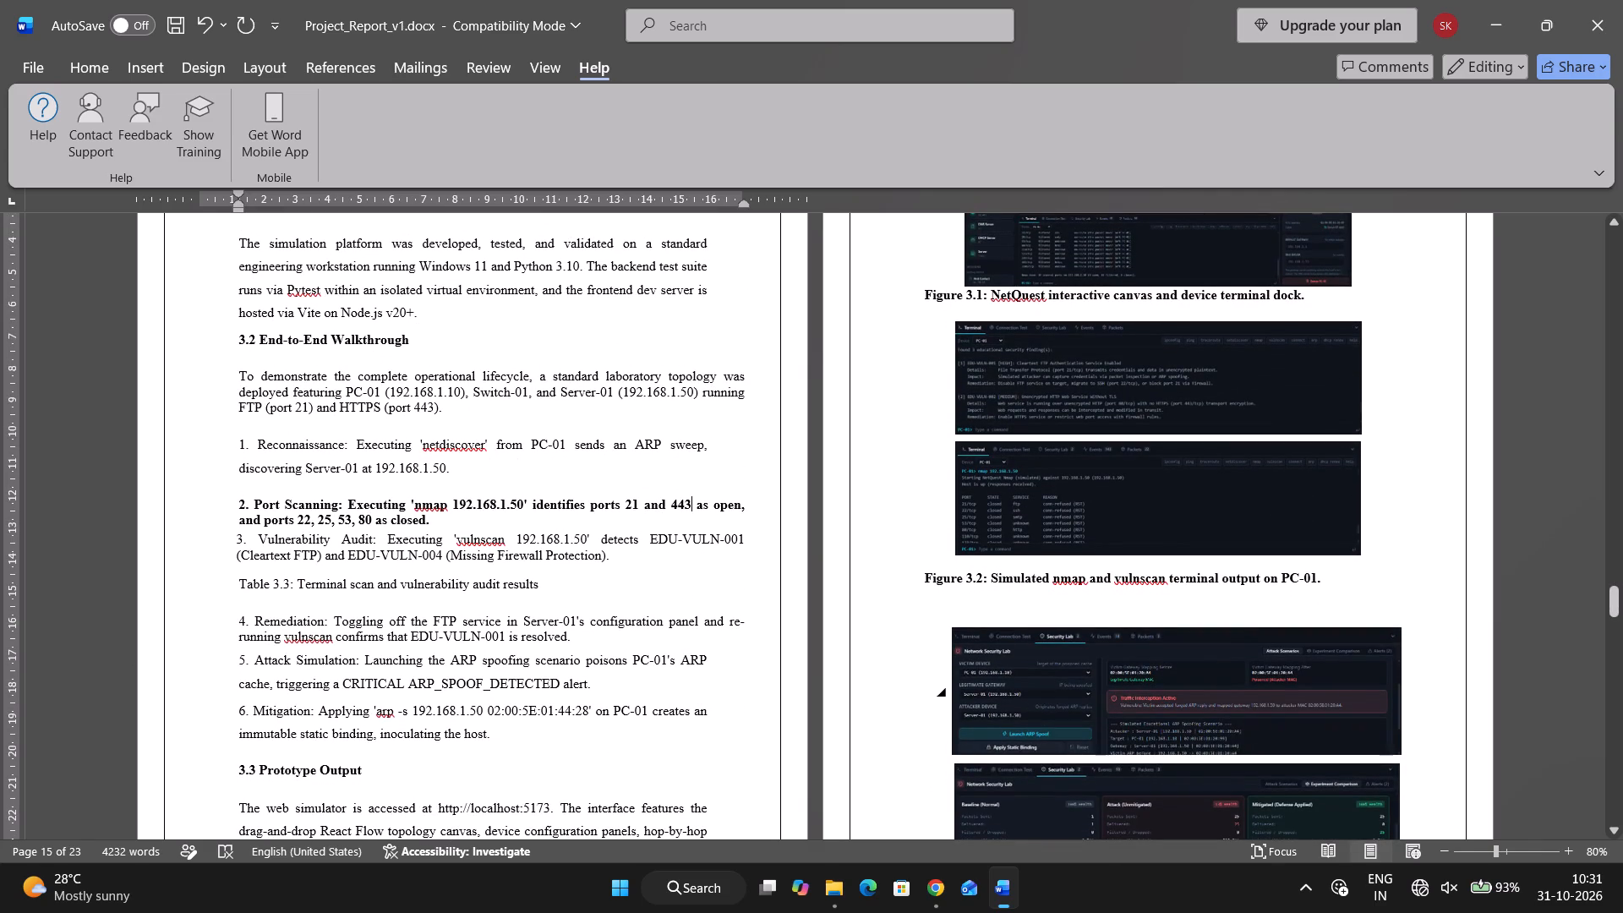
drag(1199, 680, 1192, 626)
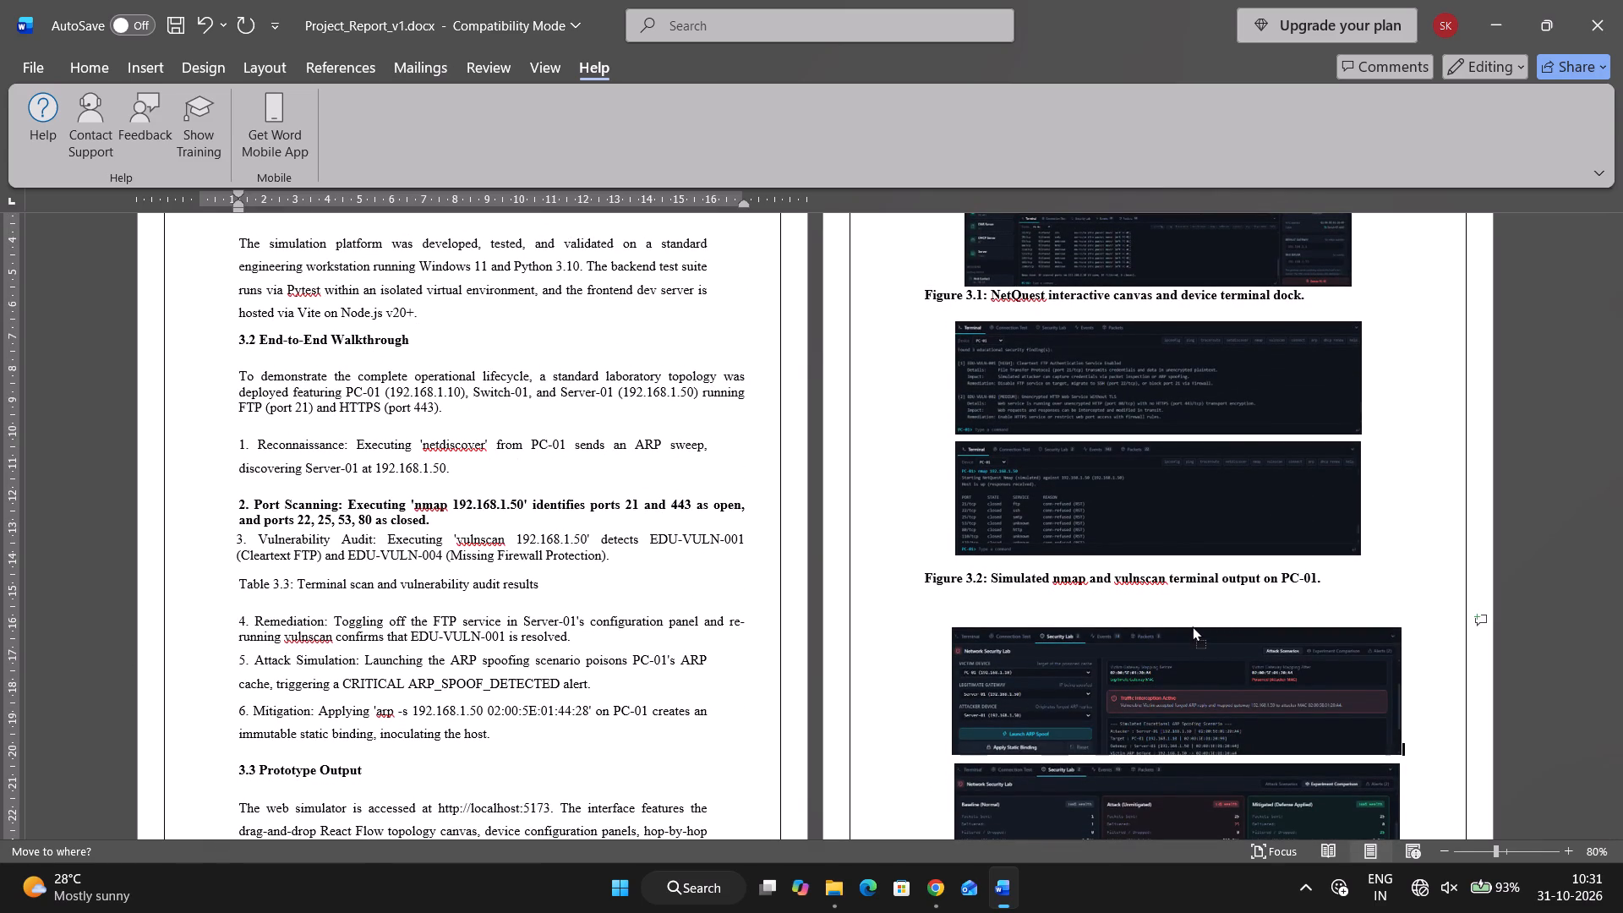
drag(1192, 626, 1188, 614)
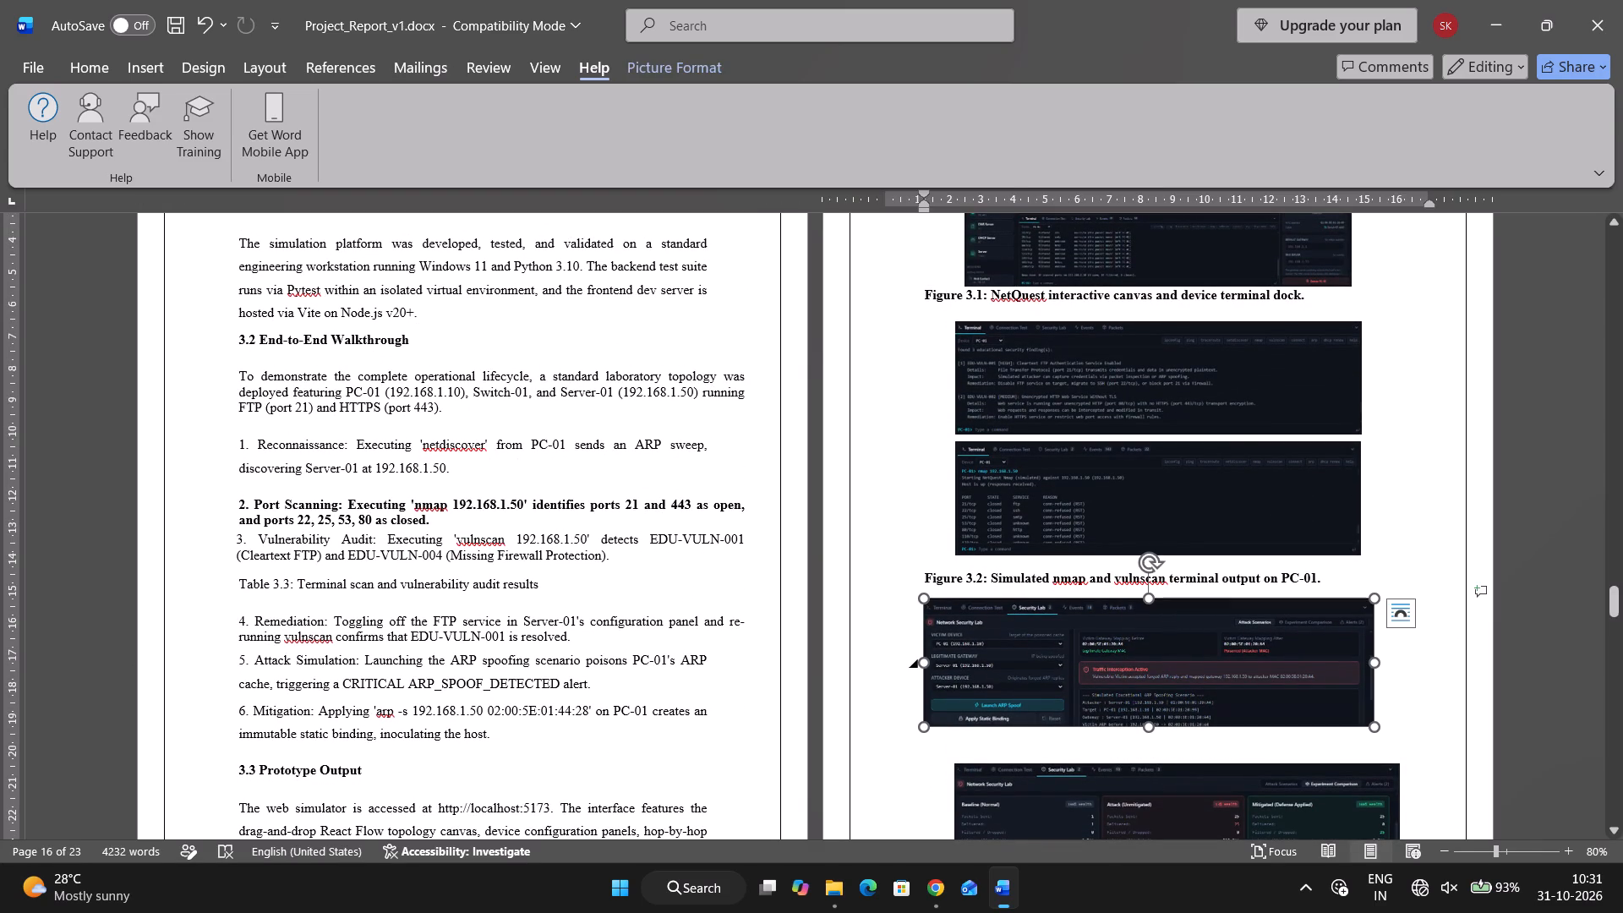
click(78, 66)
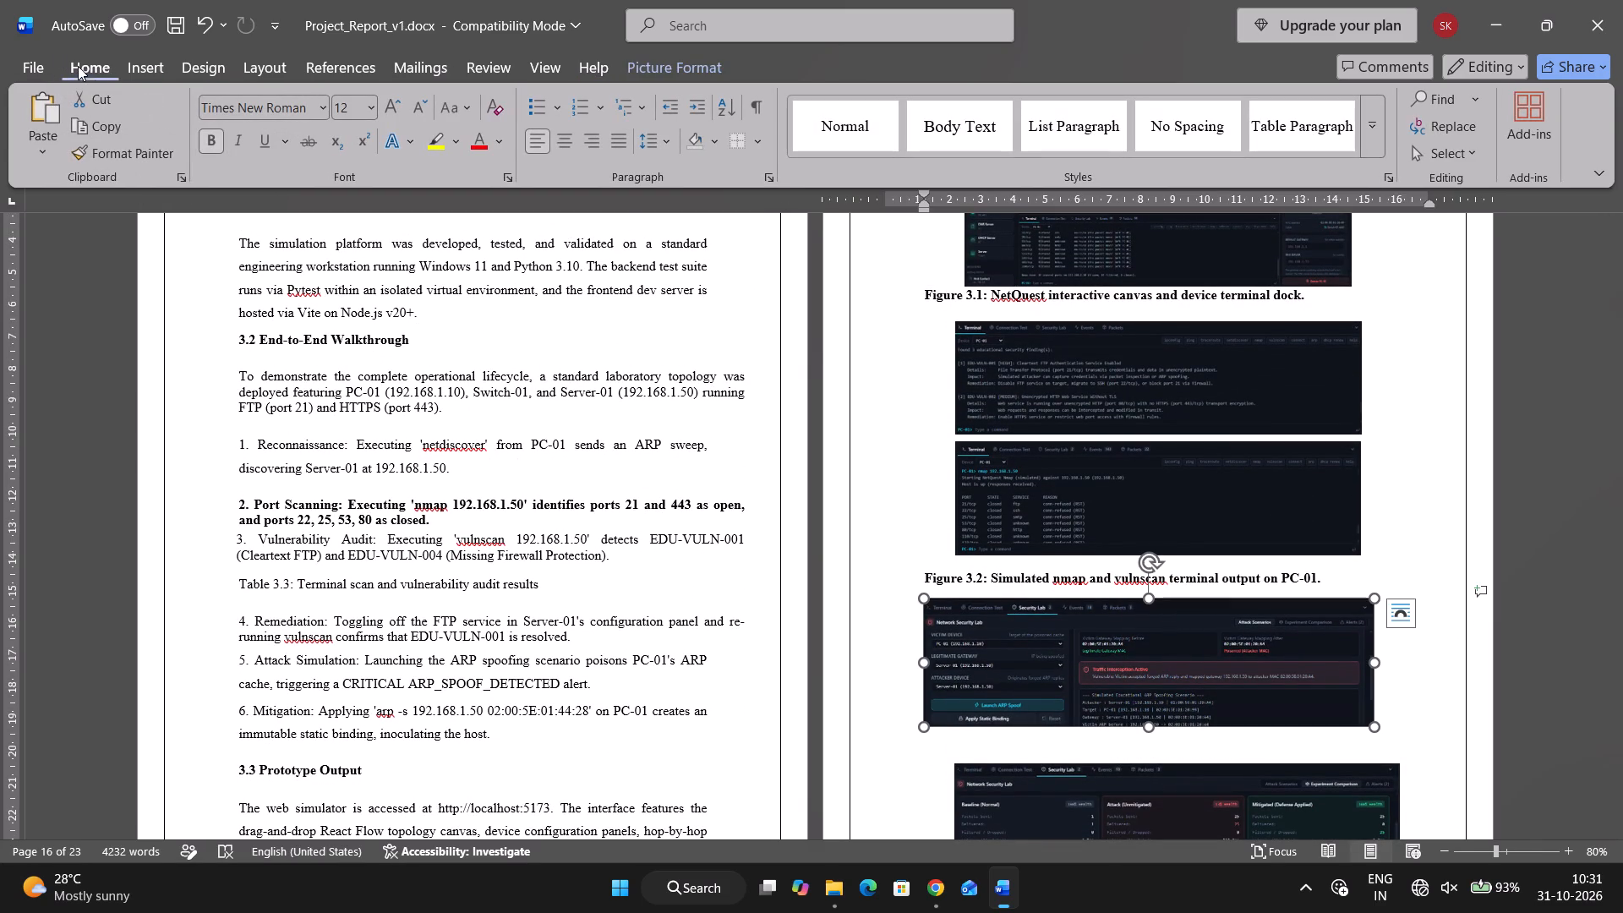
click(565, 146)
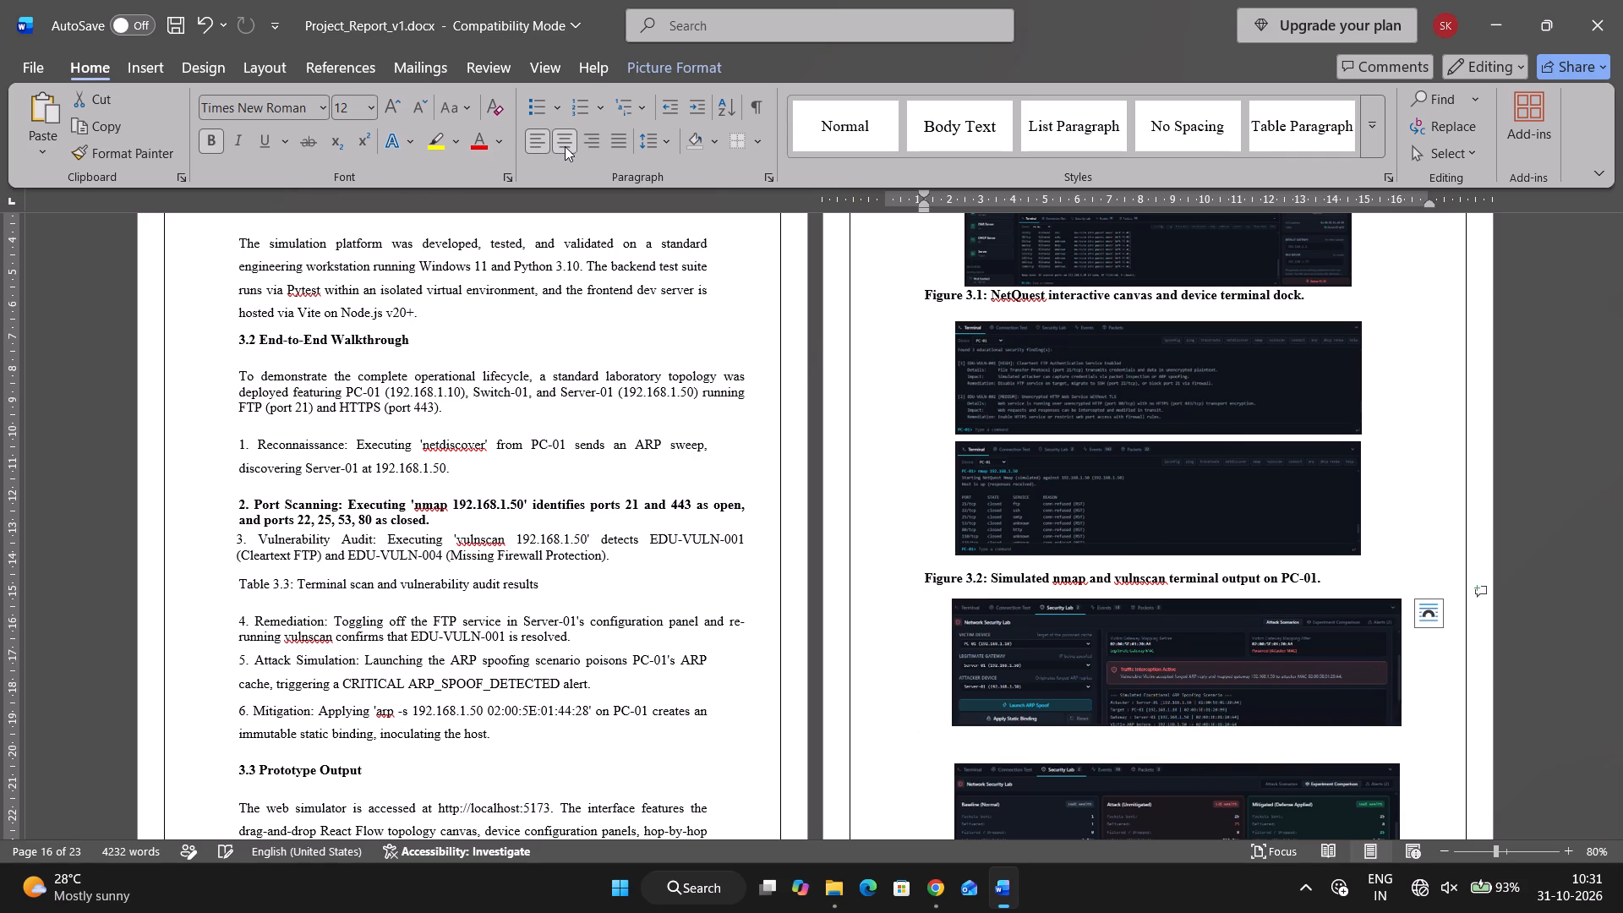
Move the second Security Lab screenshot up directly beneath the first one to close the gap.
scroll(970, 436, down, 1)
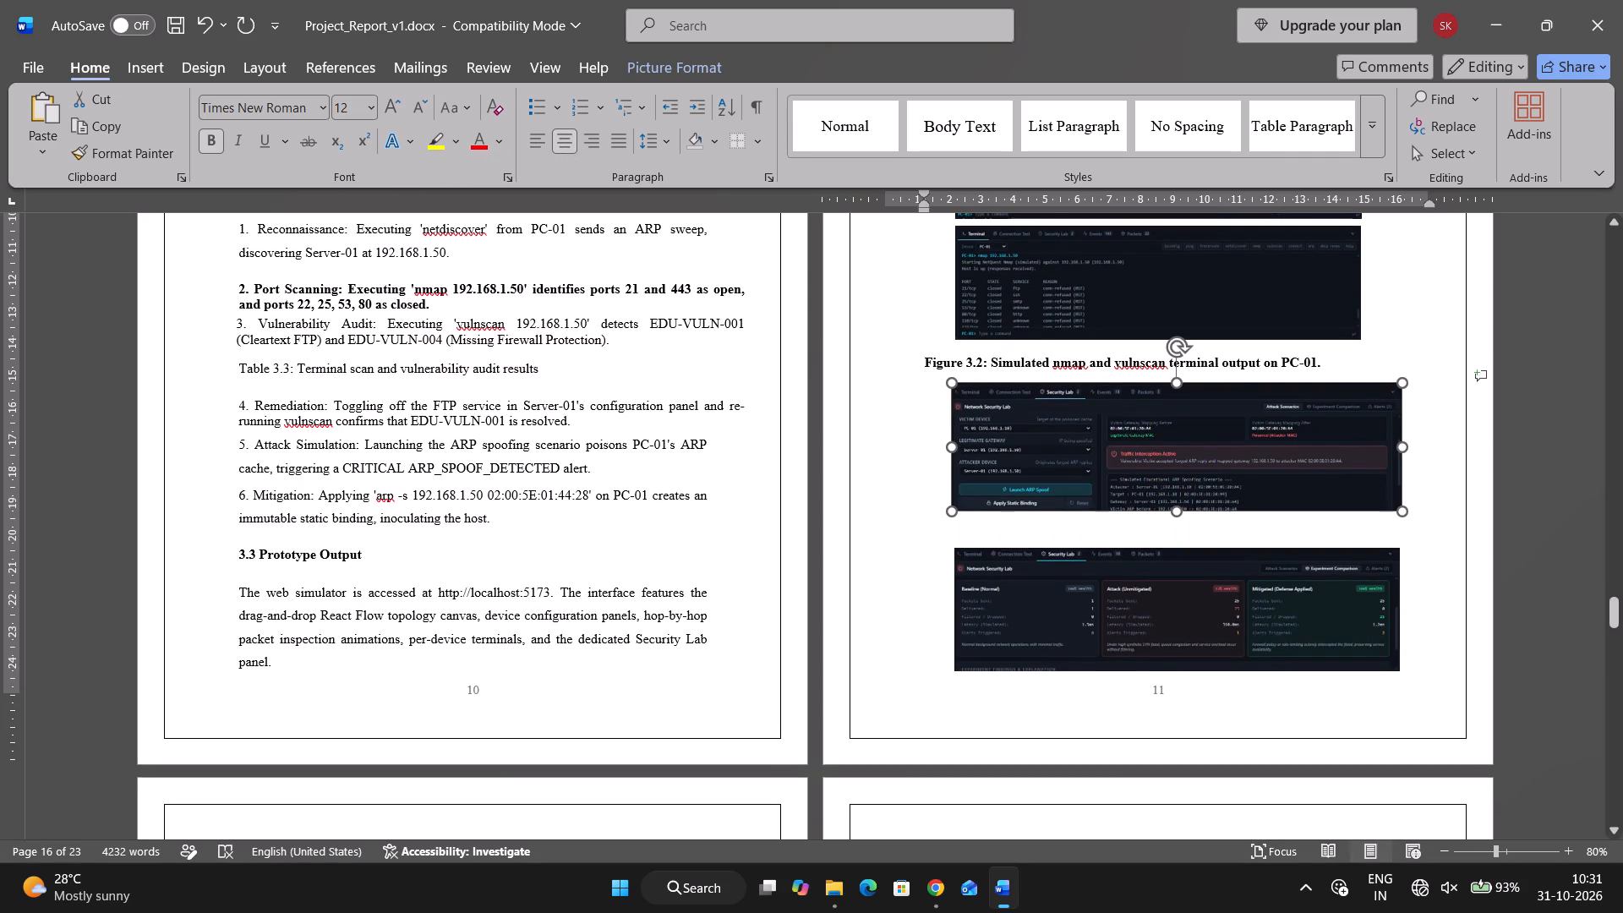
drag(1217, 651, 1204, 536)
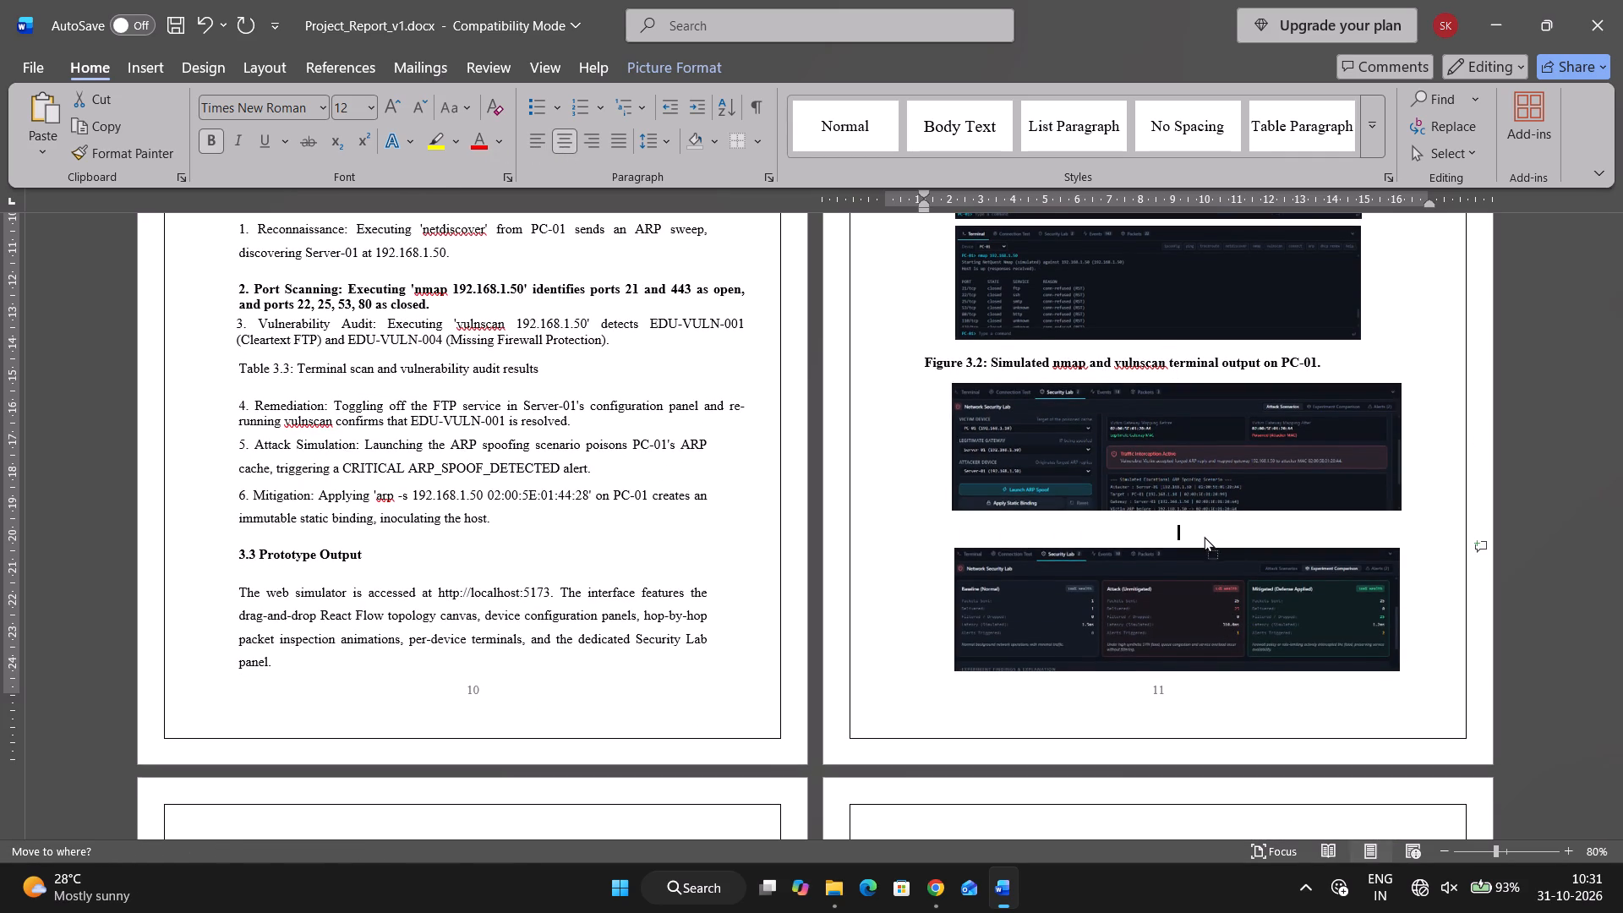
drag(1204, 536, 1204, 538)
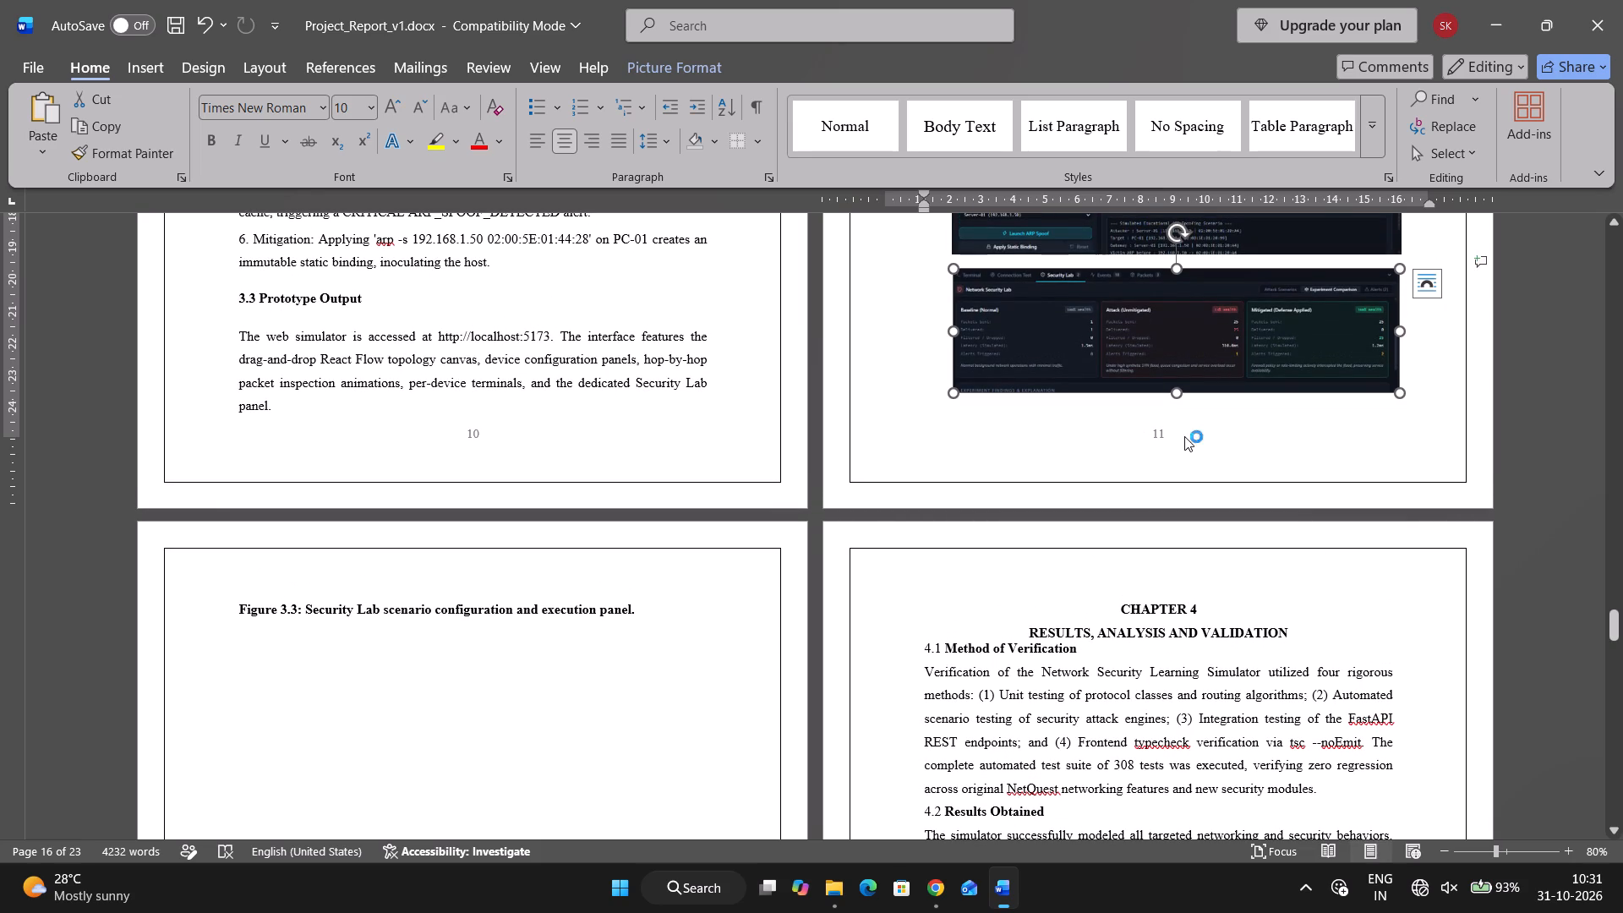
Lower the footer boundary in the Chapter 3 section so its page numbers sit closer to the page bottom, then return to the body text.
double_click(1183, 436)
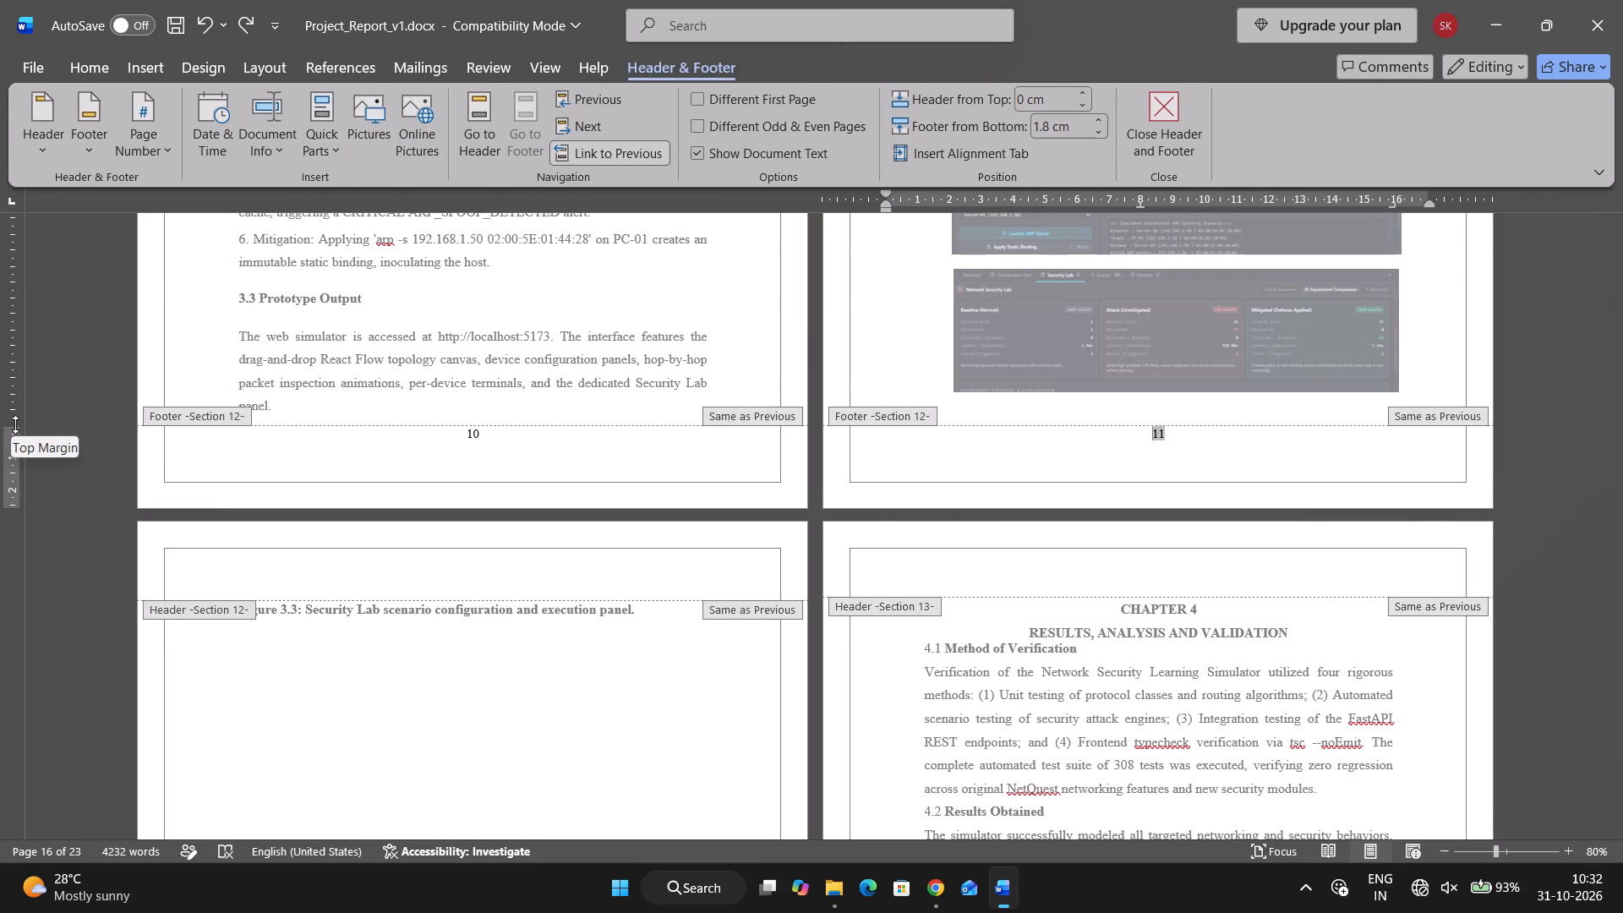
drag(15, 424, 15, 444)
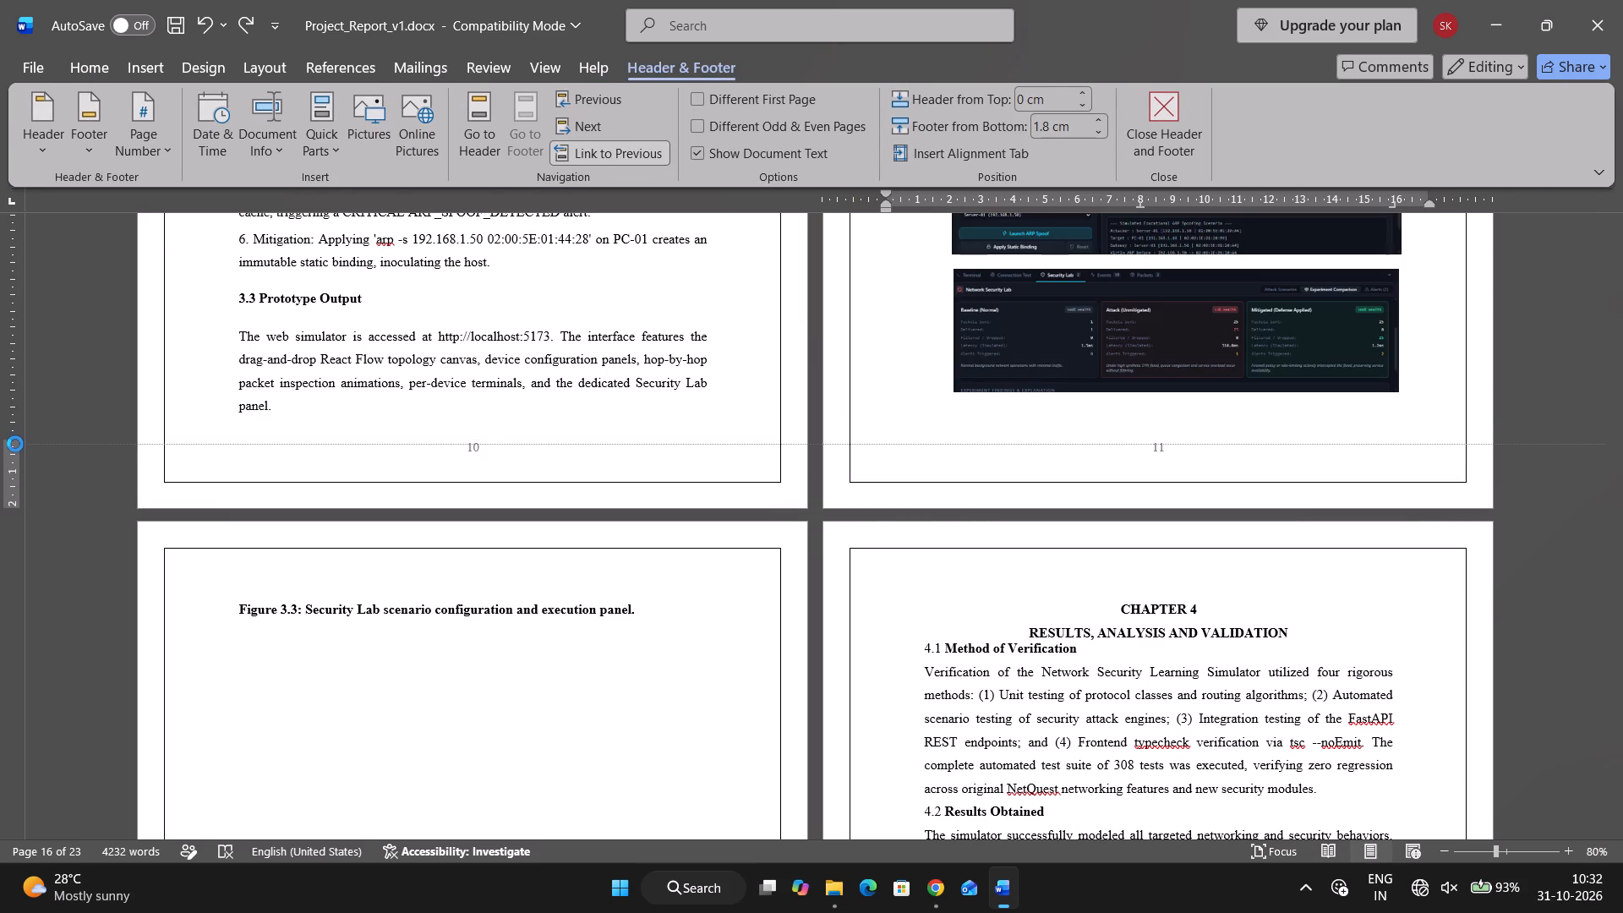
drag(15, 444, 17, 456)
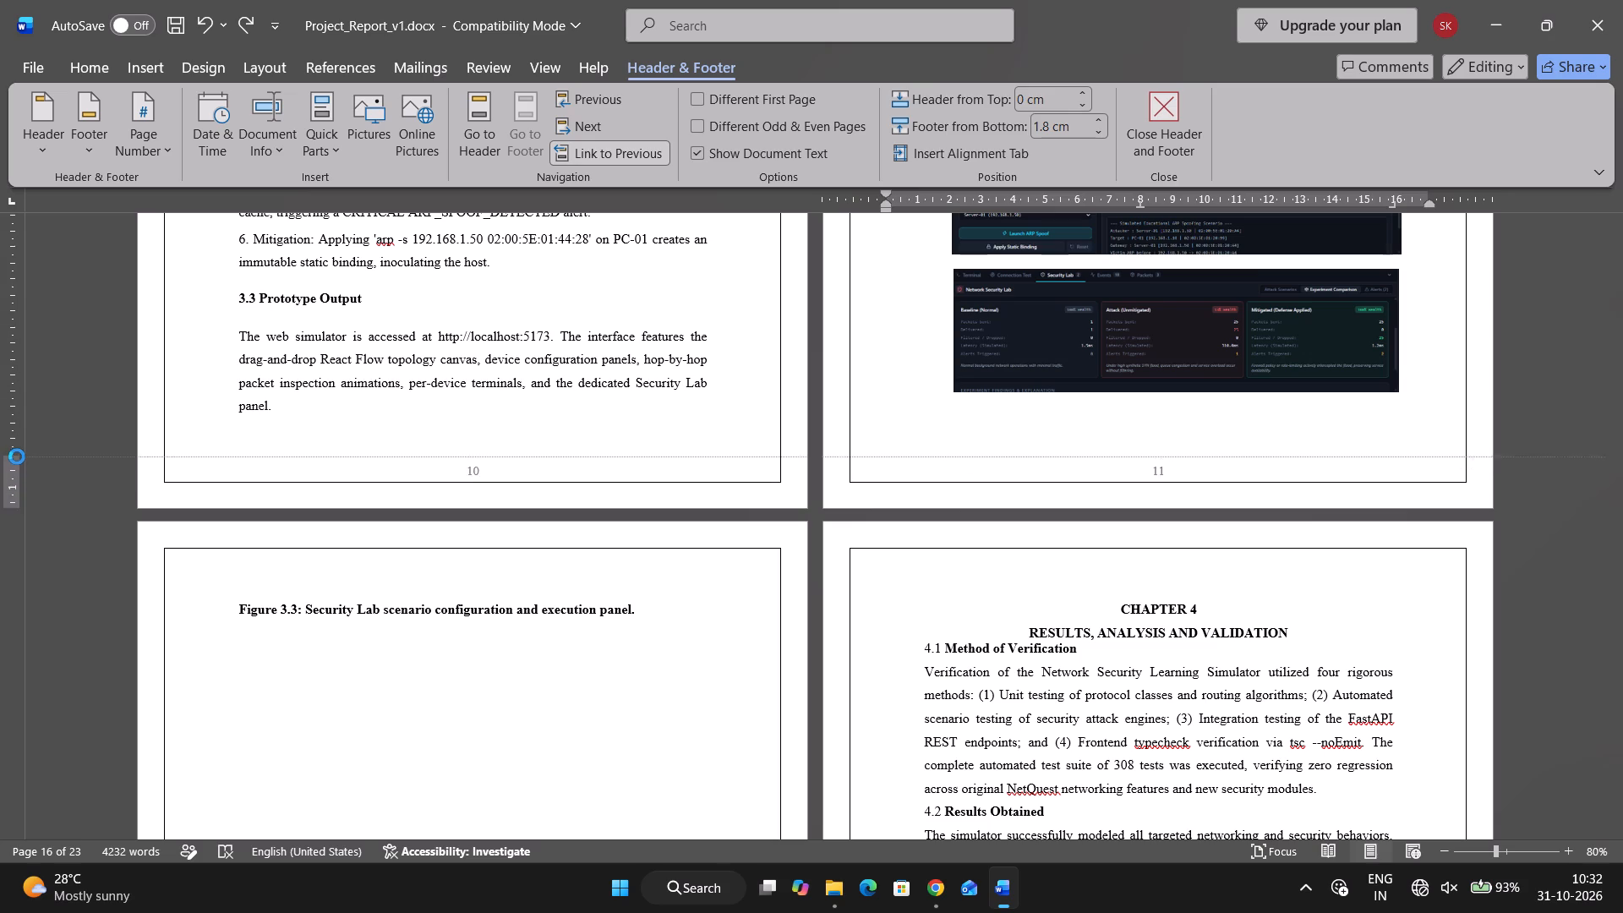
drag(17, 456, 16, 449)
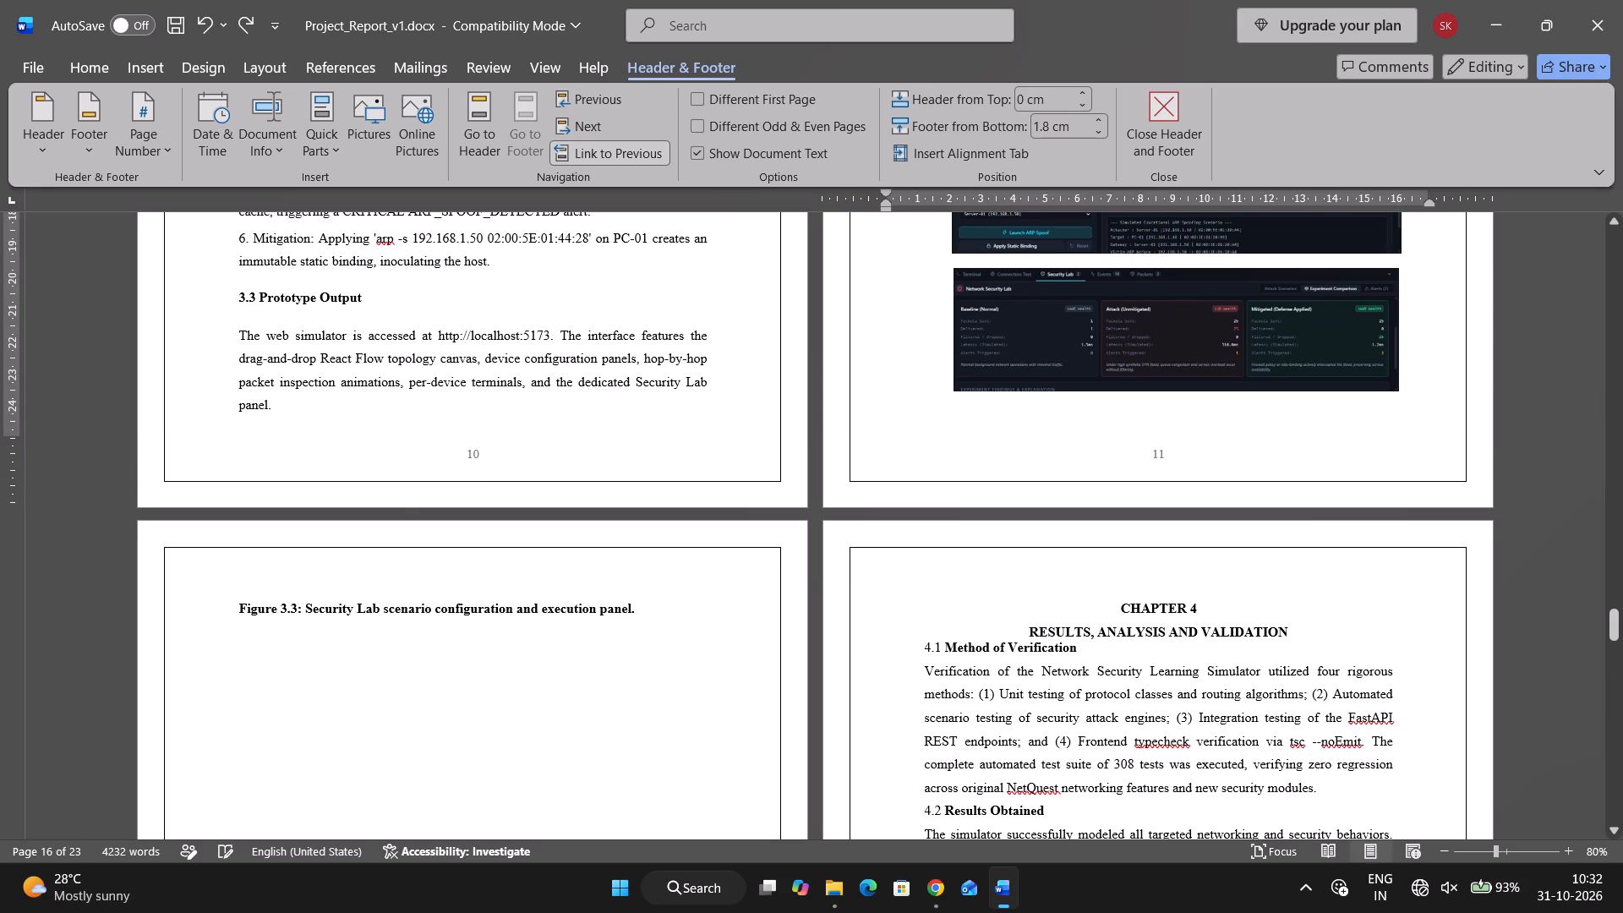
double_click(1547, 402)
double_click(1527, 451)
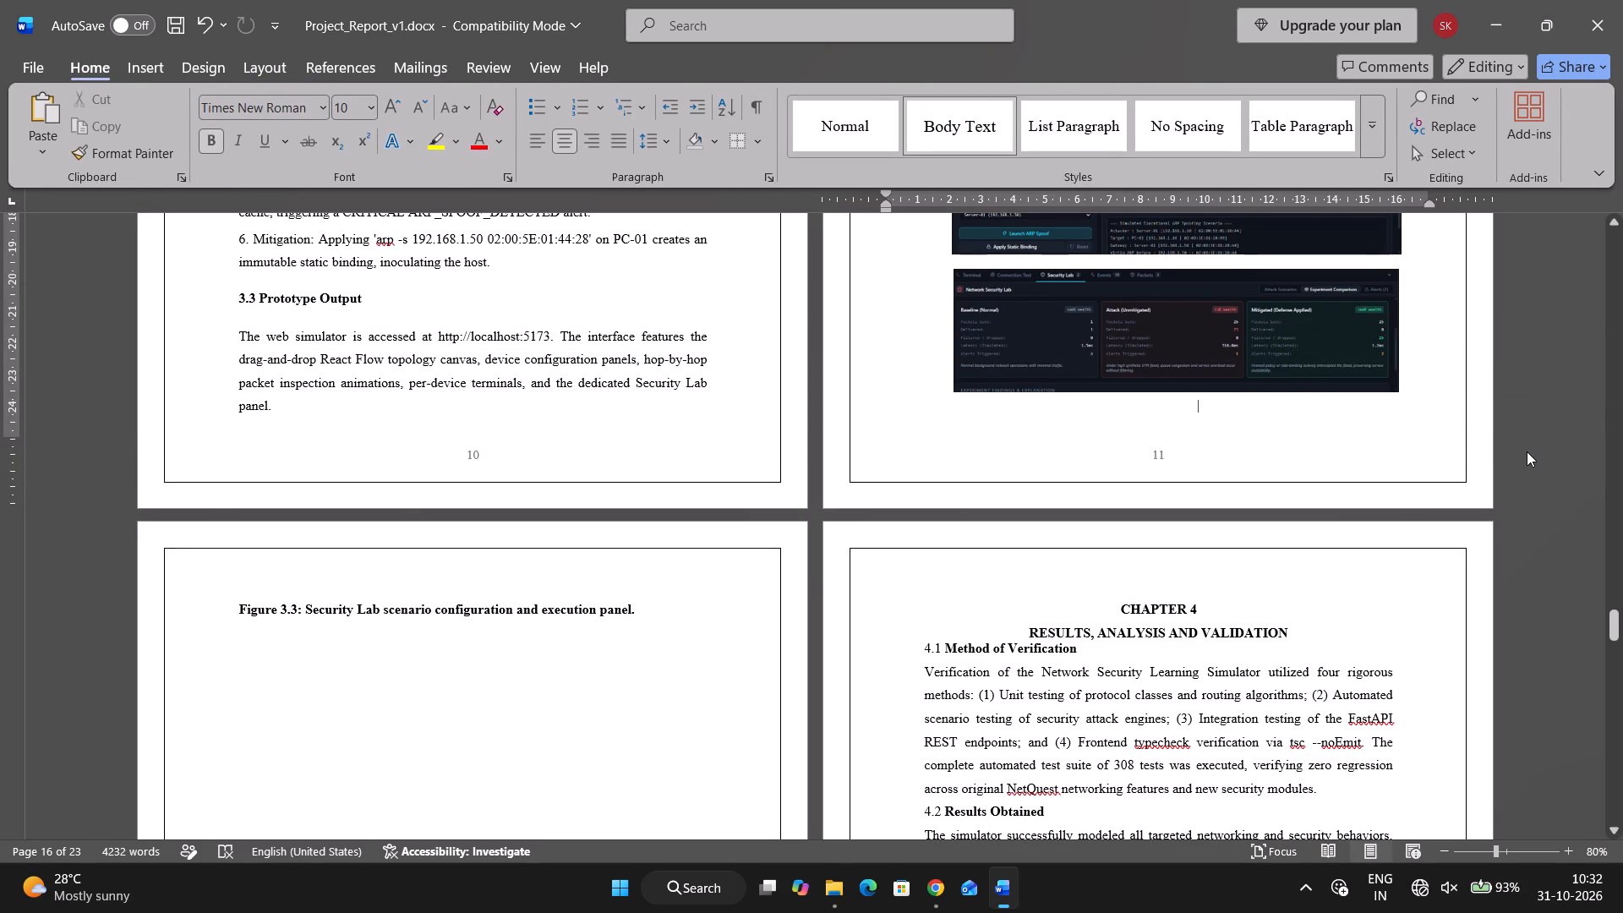
double_click(1527, 451)
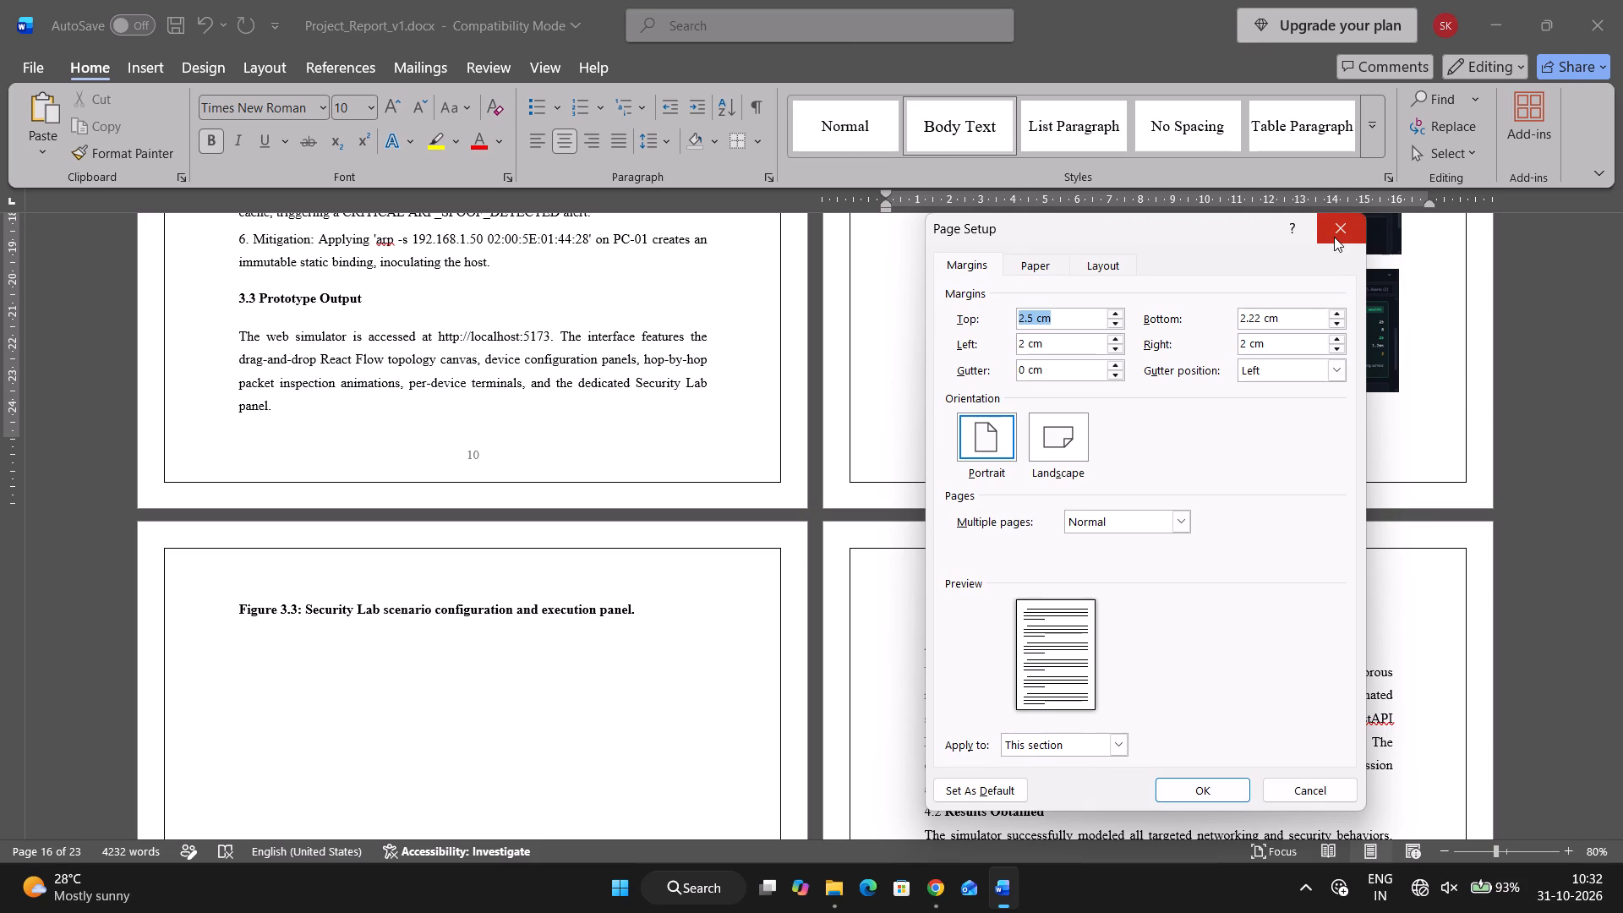
click(1335, 235)
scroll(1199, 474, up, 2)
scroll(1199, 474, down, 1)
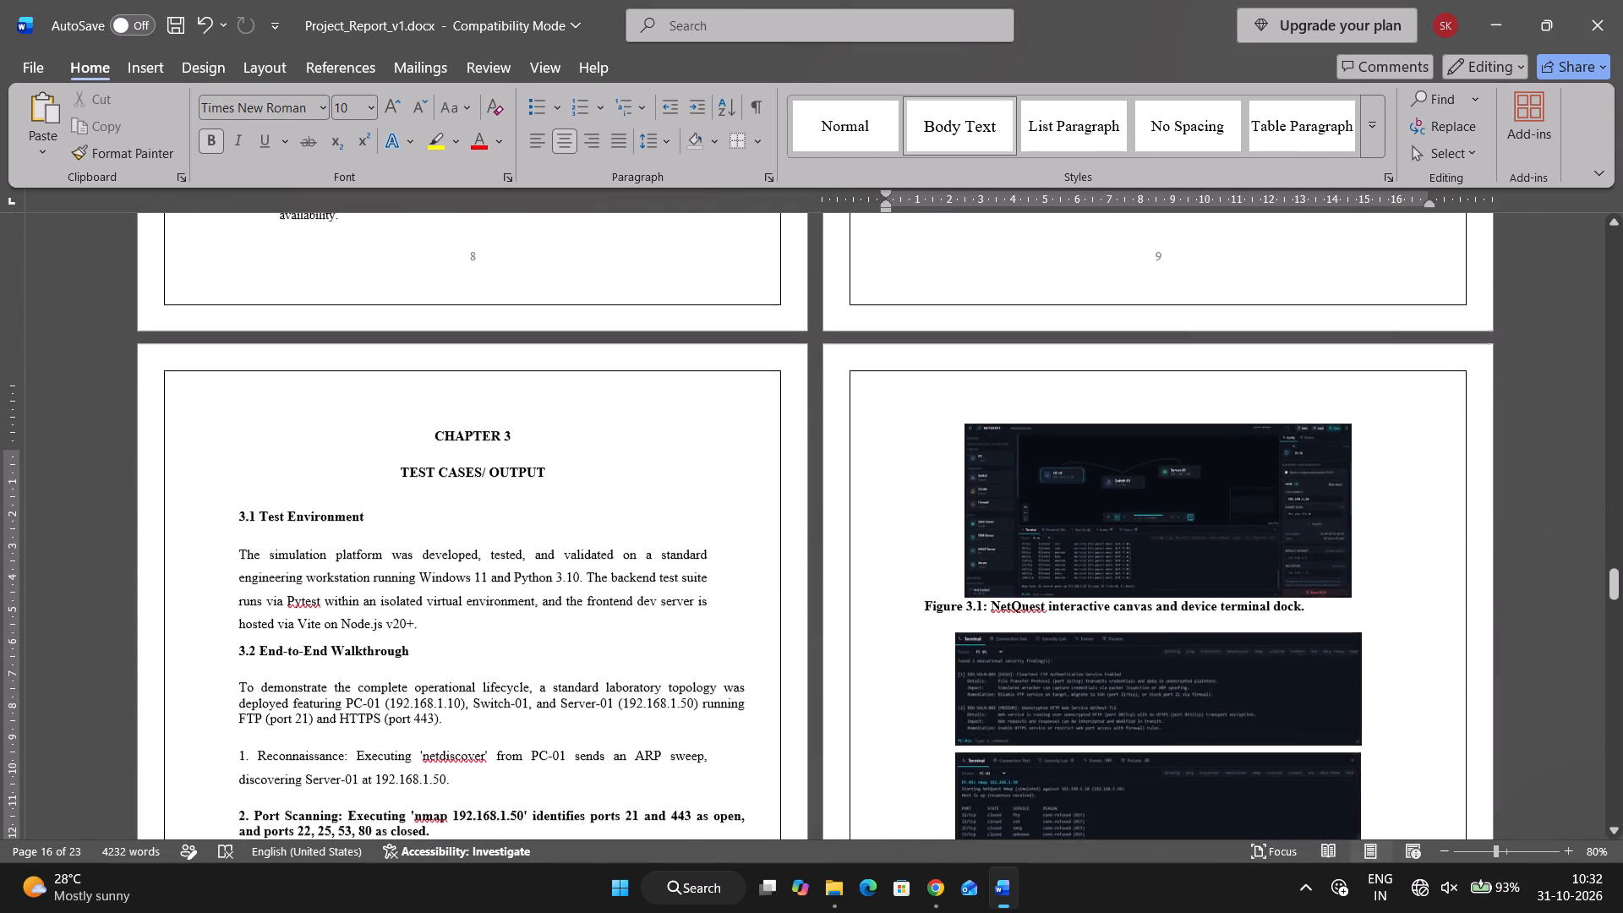
Pull the Figure 3.3 caption up from its own page to sit directly beneath the second Security Lab screenshot.
scroll(1199, 474, down, 1)
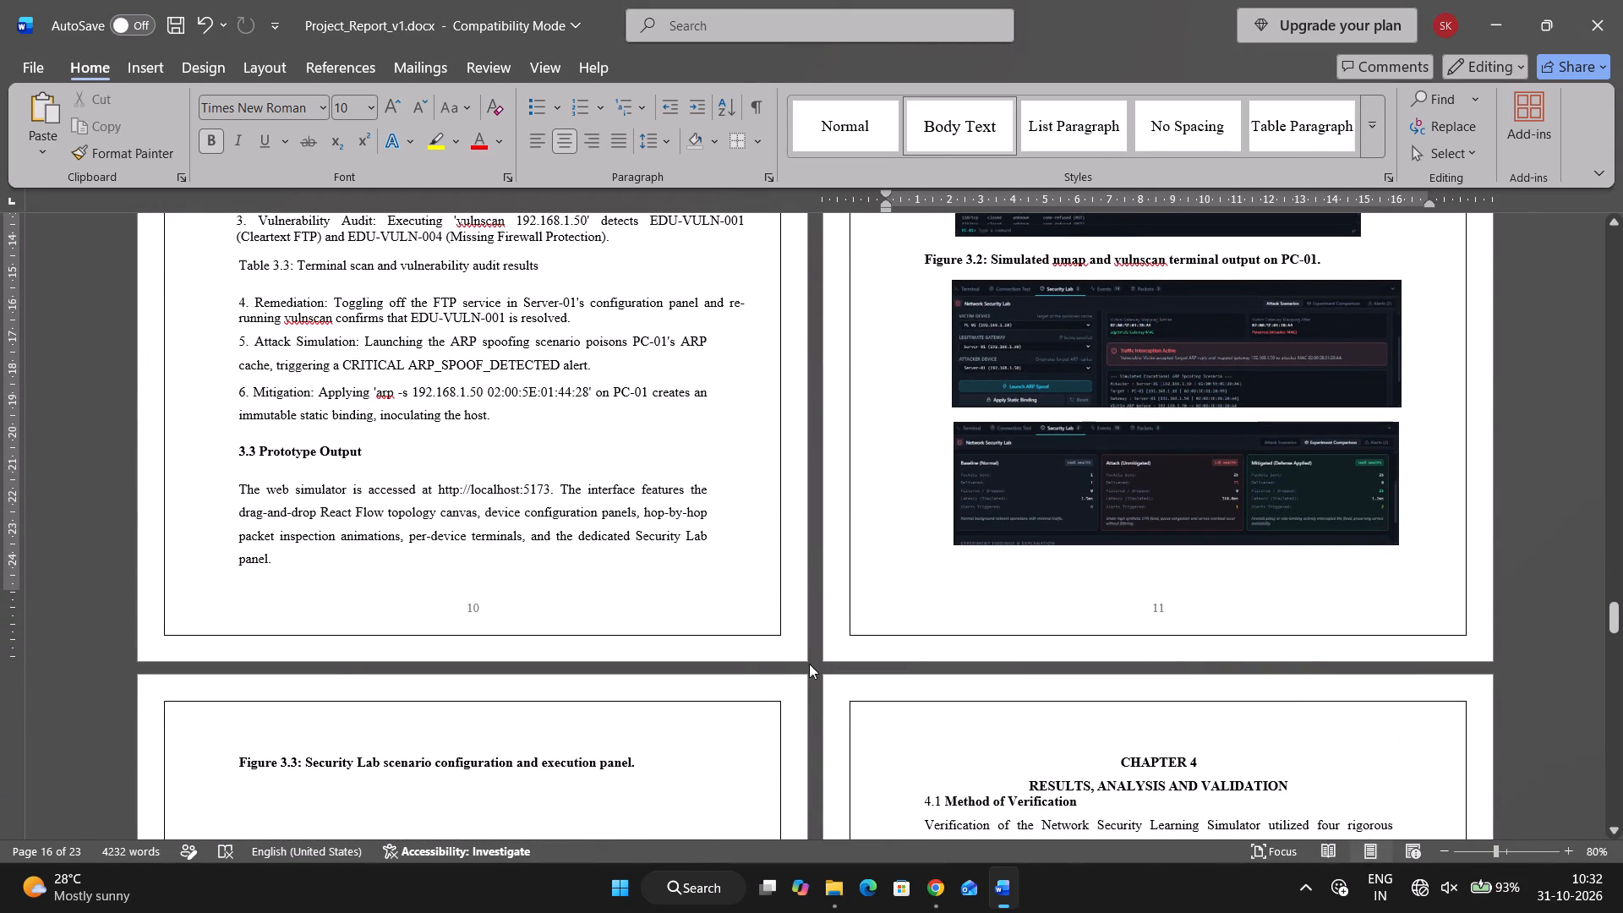
key(Delete)
Delete section 4.5 Validation Against Objectives together with Tables 4.3 and 4.4 and their captions.
scroll(811, 662, down, 3)
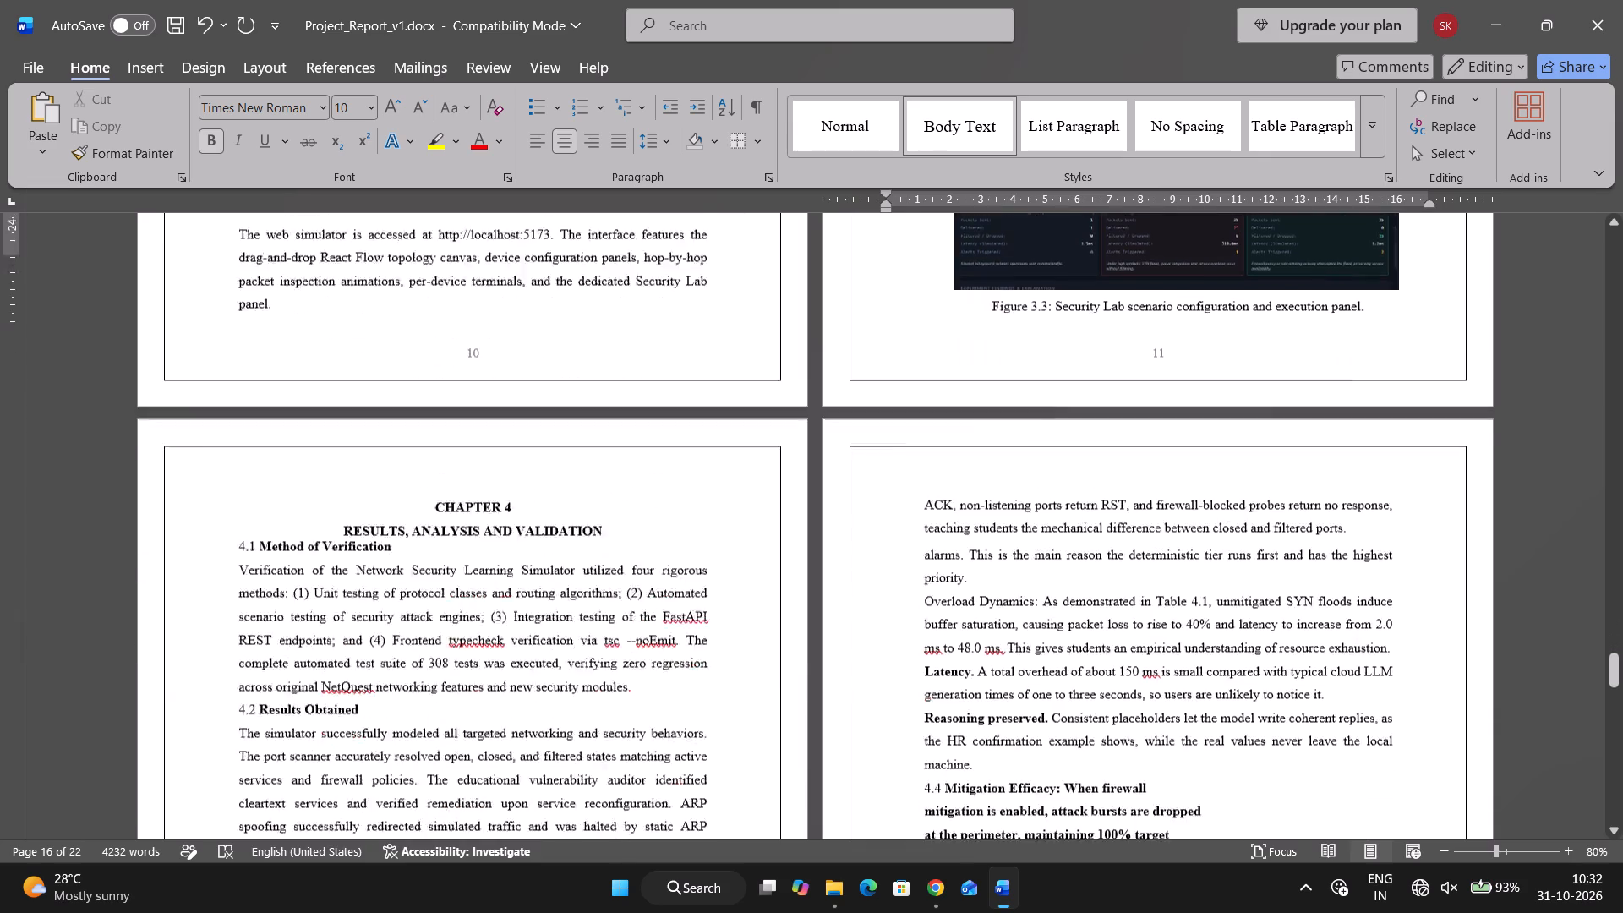
scroll(811, 662, down, 11)
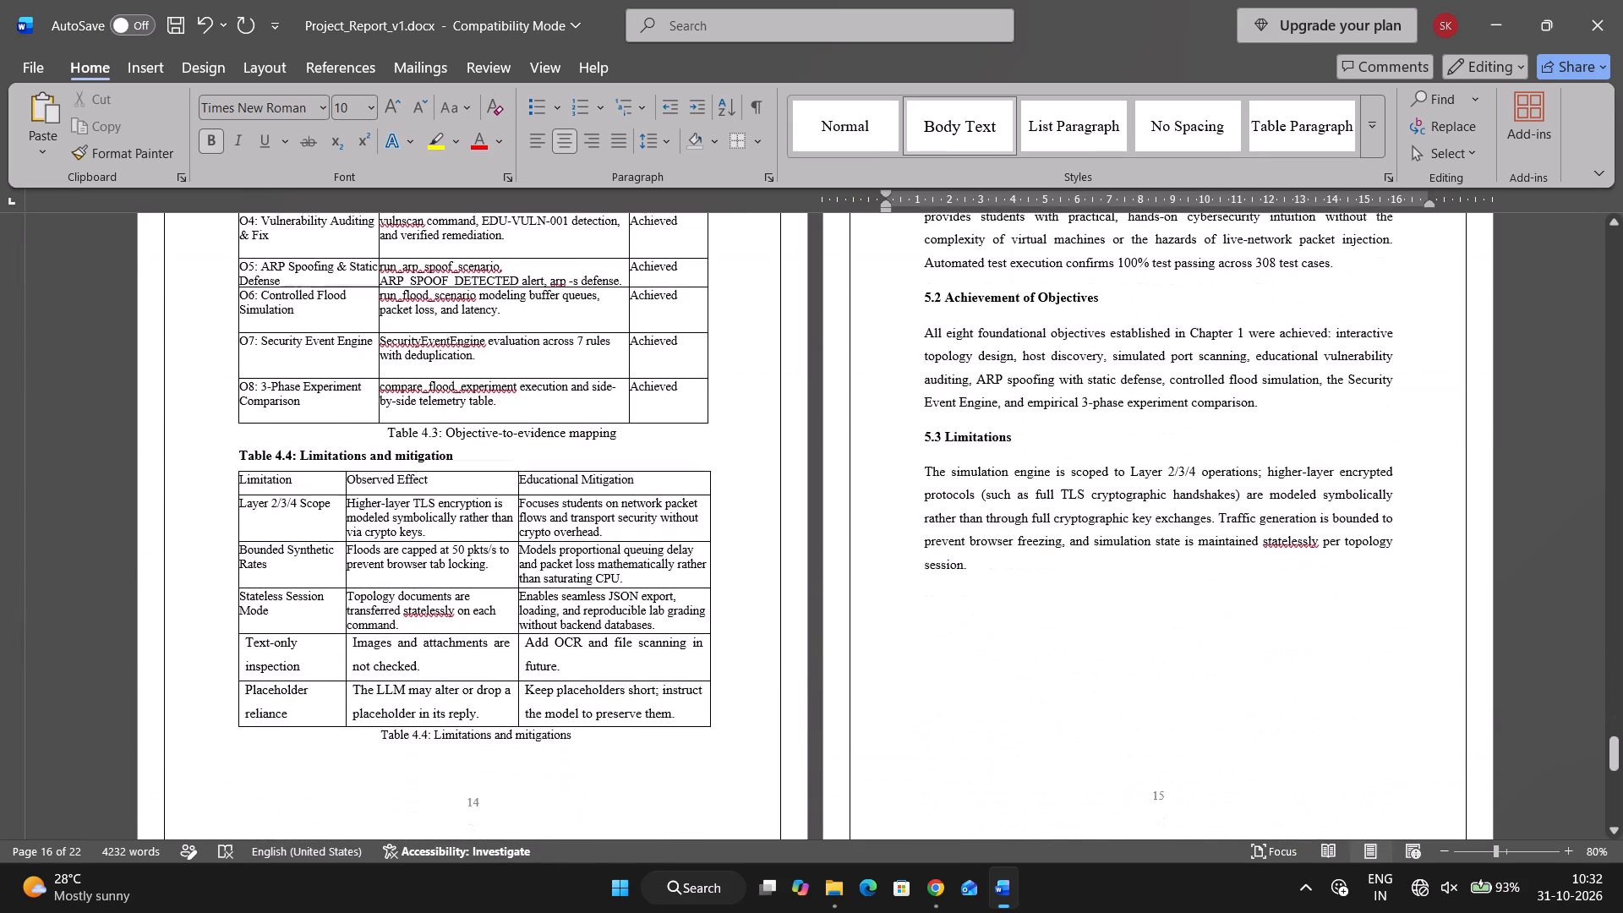
scroll(811, 662, down, 6)
scroll(811, 662, up, 5)
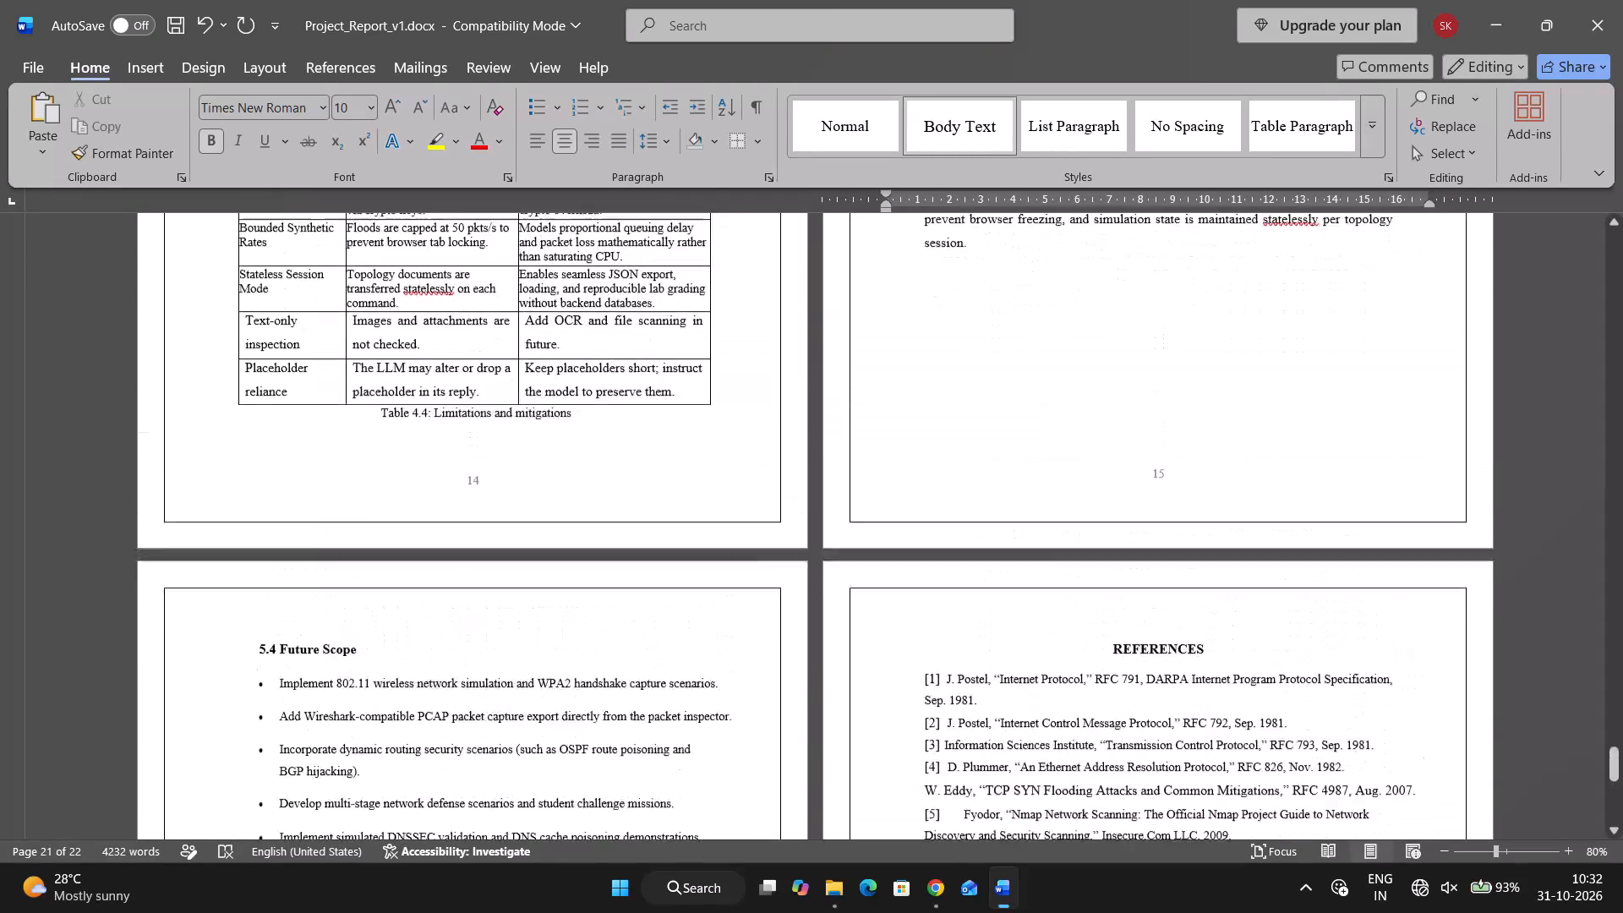
scroll(811, 662, right, 1)
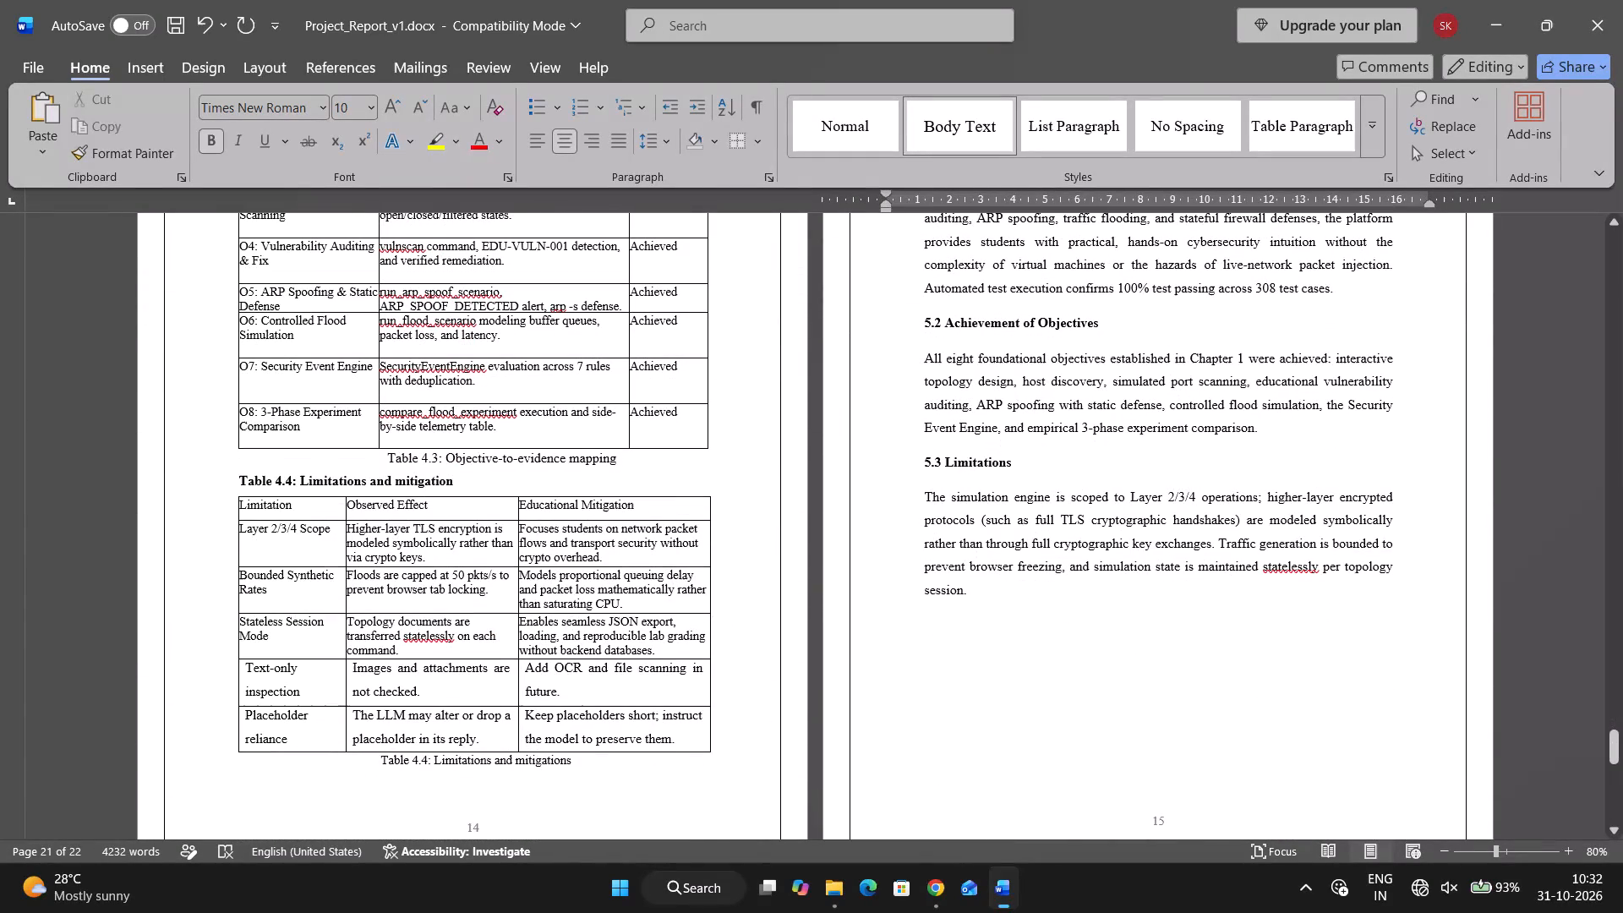
drag(616, 791, 320, 397)
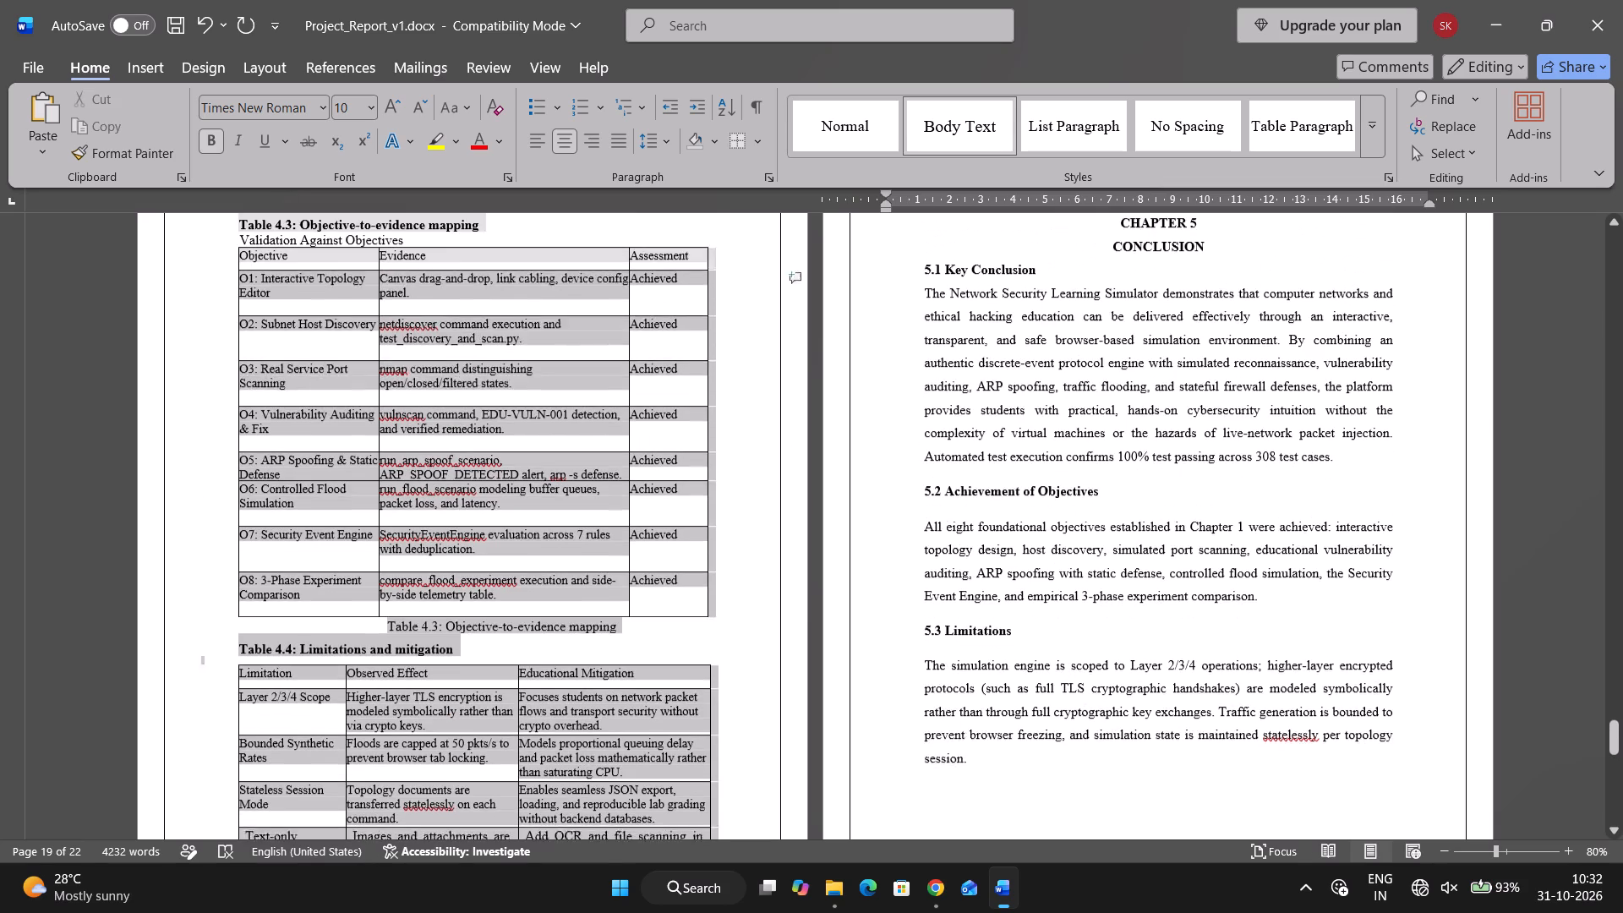
drag(320, 397, 243, 225)
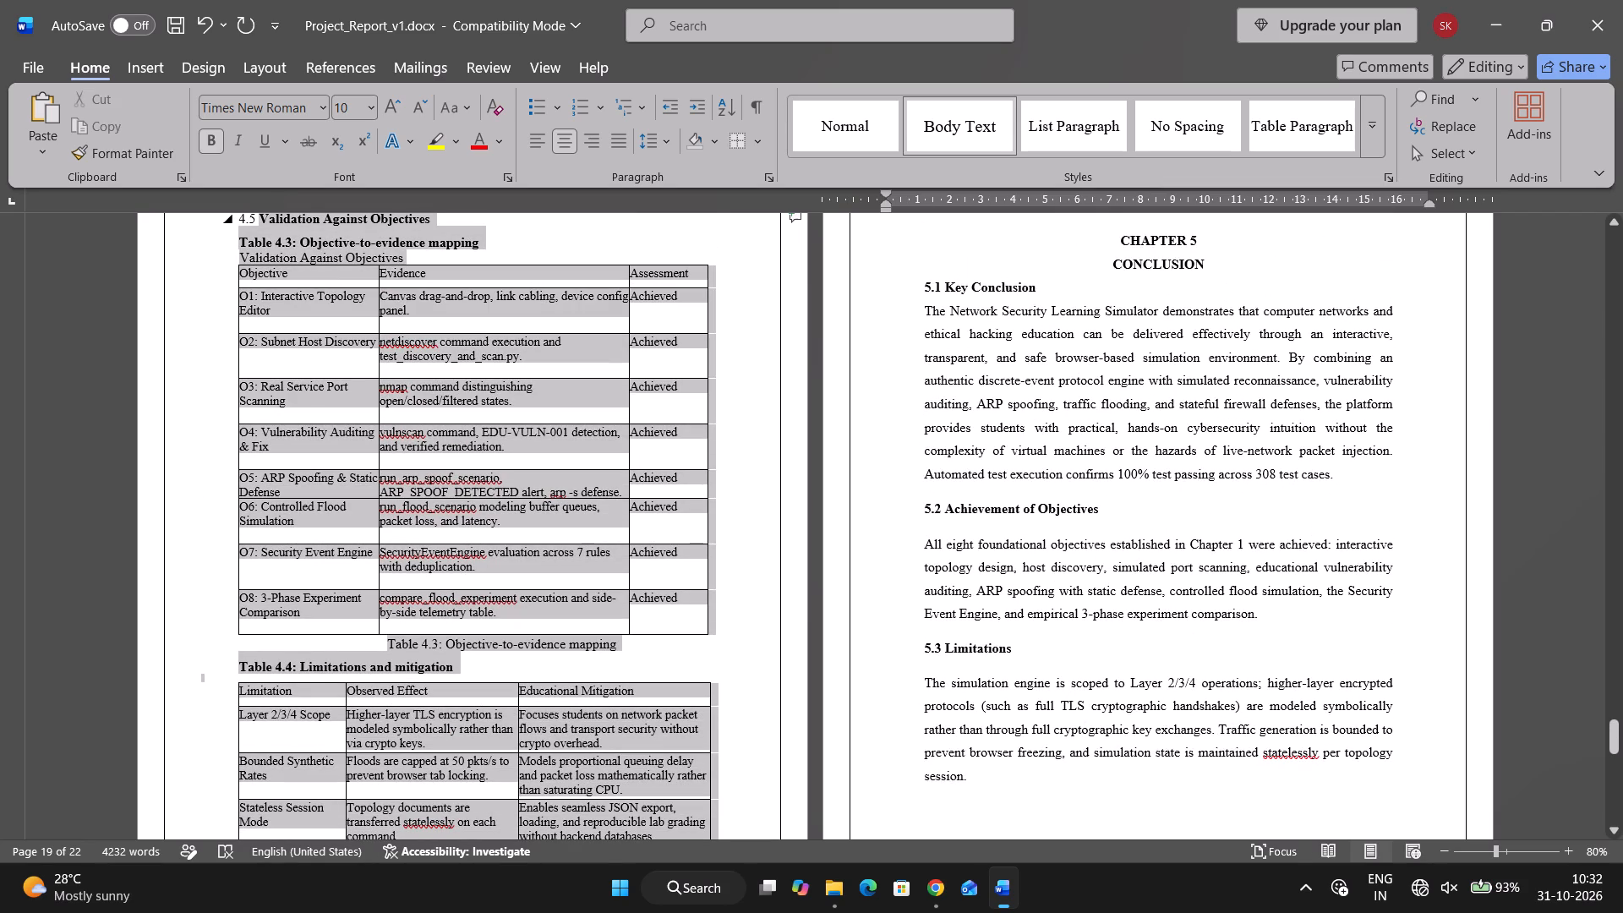
drag(243, 225, 235, 224)
key(BackSpace)
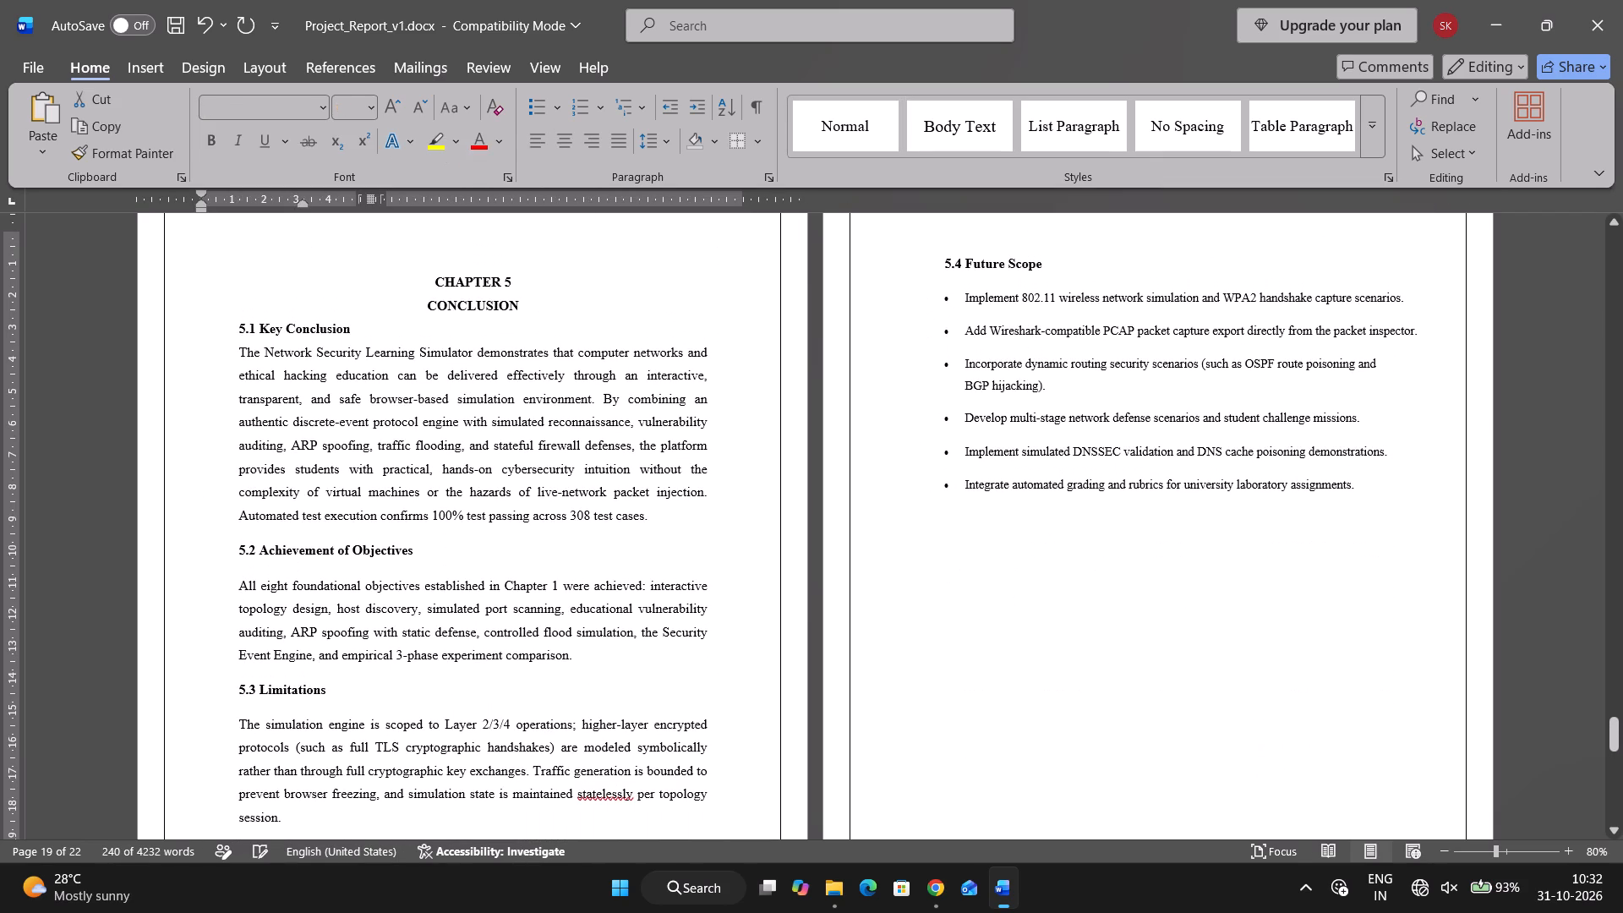
Delete the 4.4 Mitigation Efficacy heading and the feature comparison table beneath it.
scroll(570, 451, up, 2)
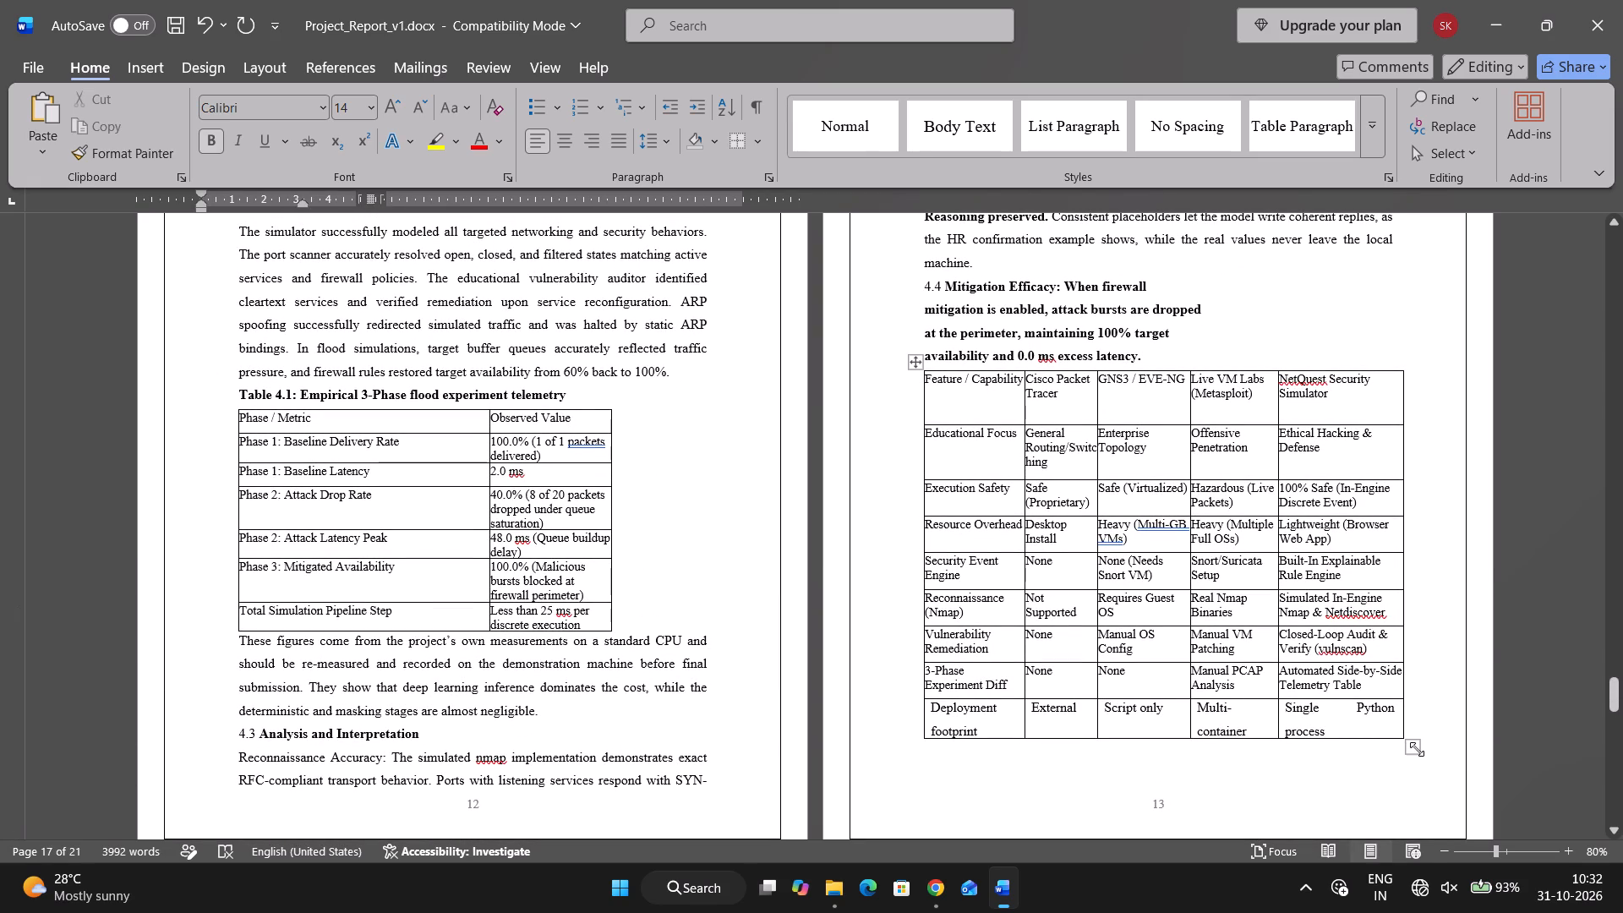
drag(1426, 743, 917, 282)
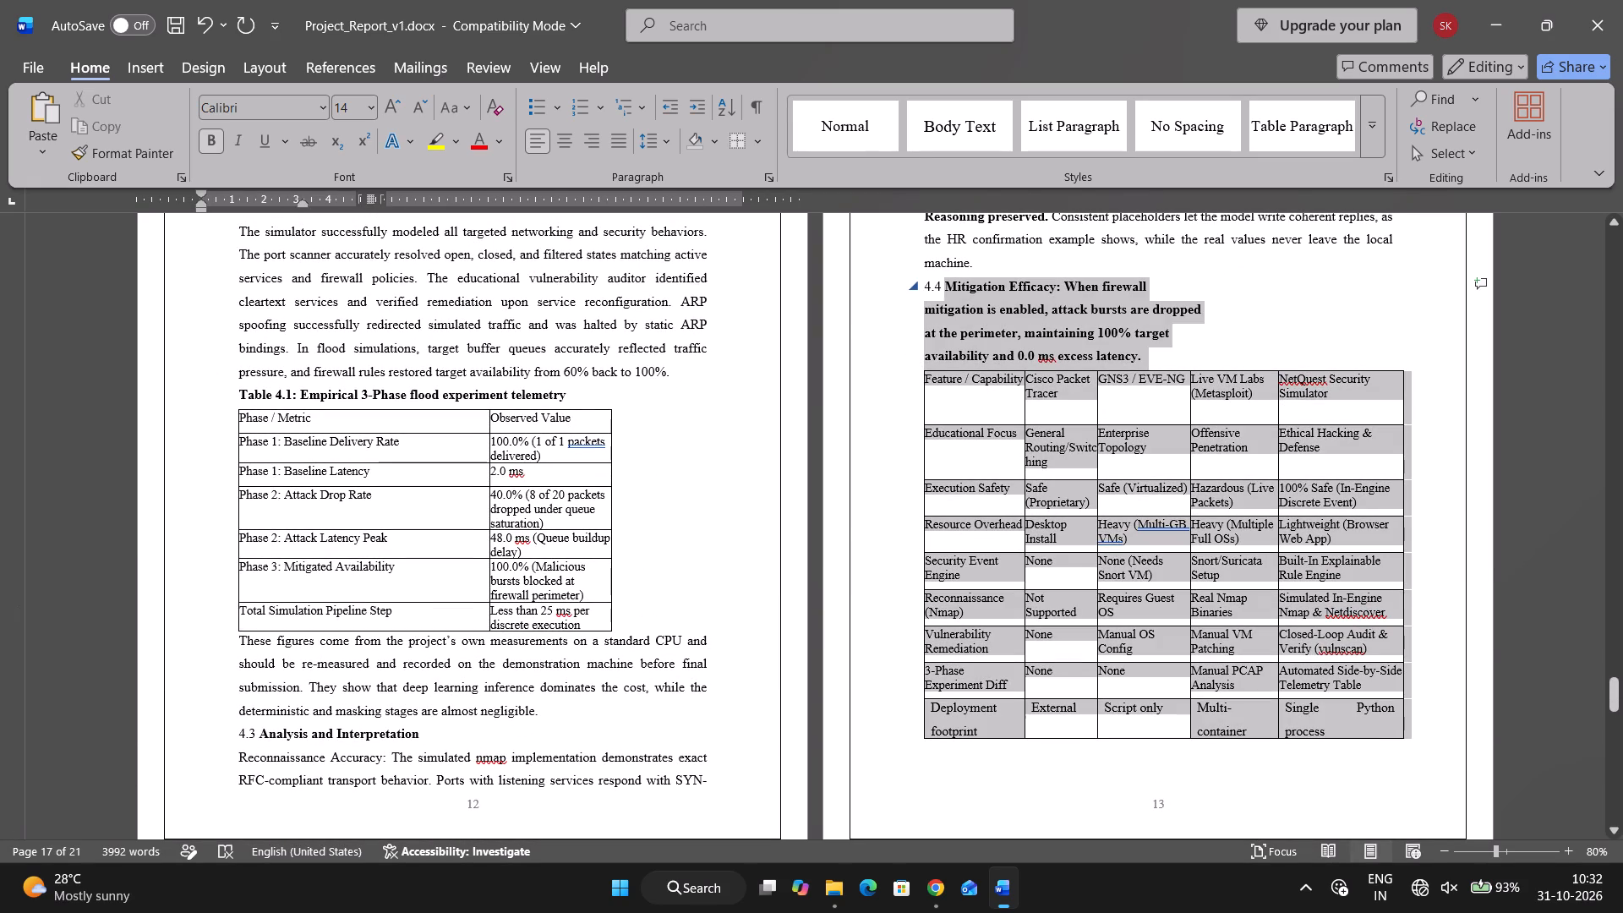
drag(917, 282, 926, 292)
key(BackSpace)
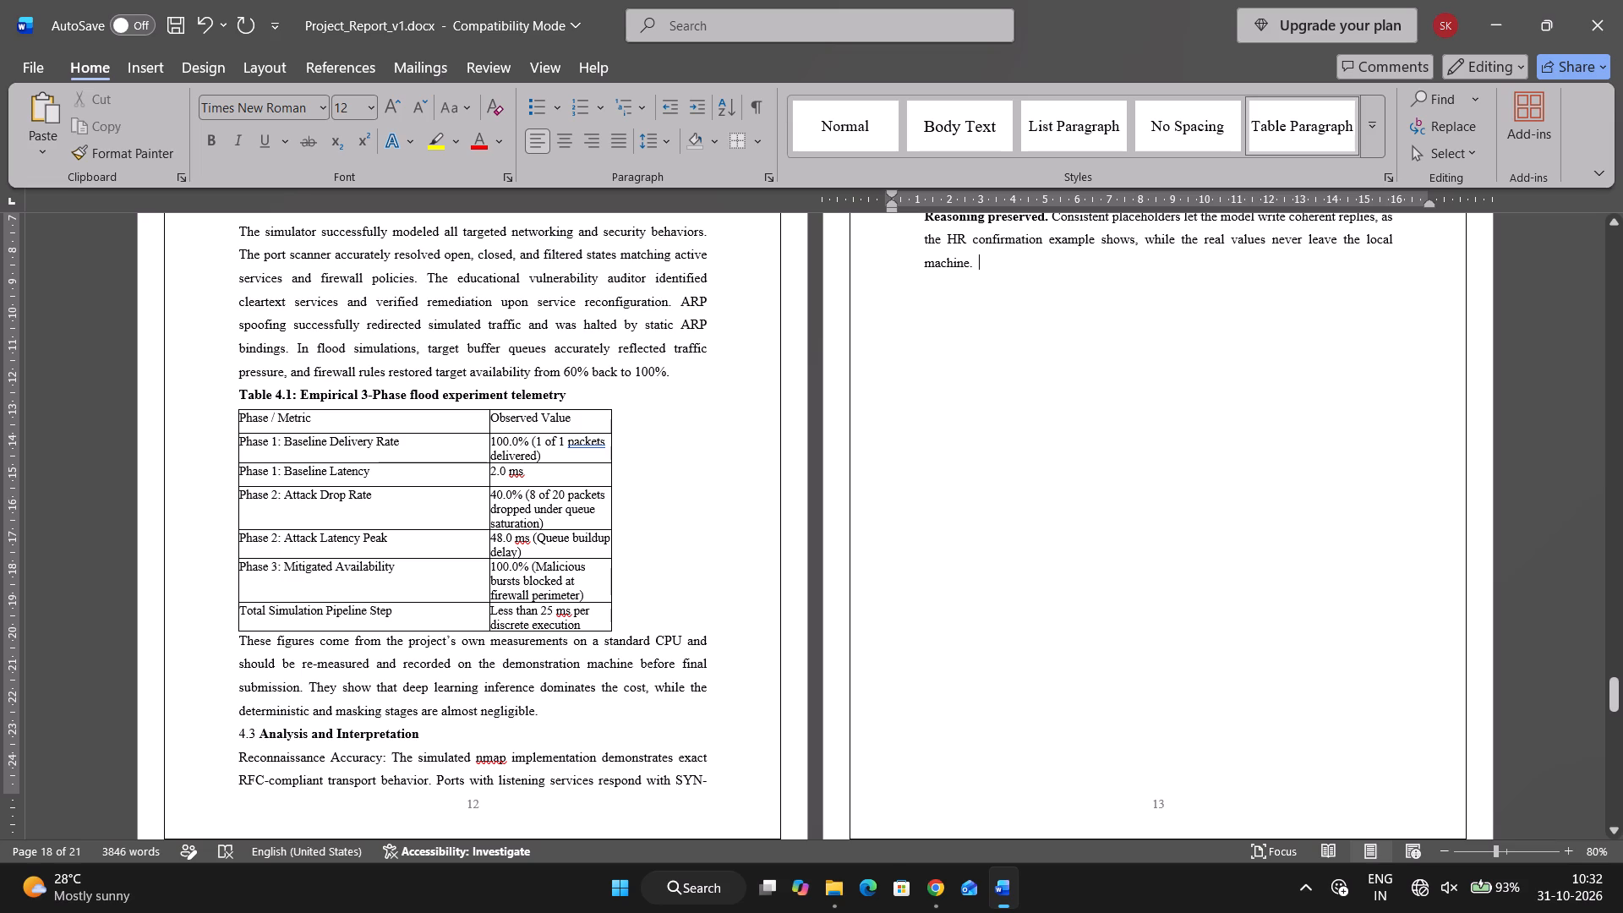
Delete the Phase / Metric table under the Table 4.1 caption, keeping the caption.
click(621, 645)
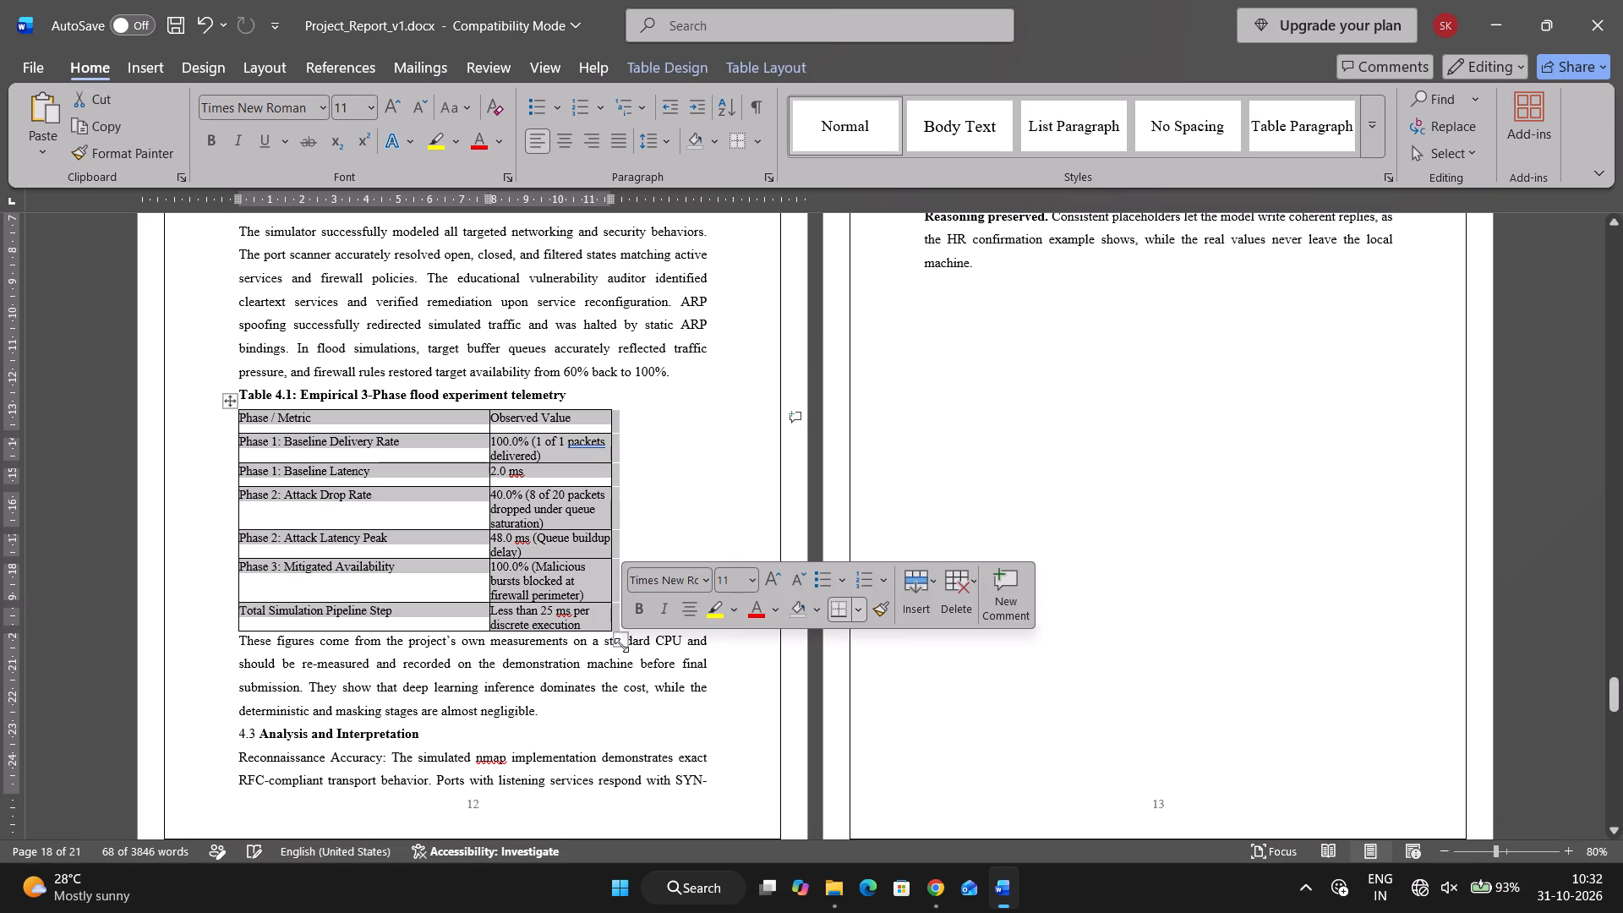
click(972, 583)
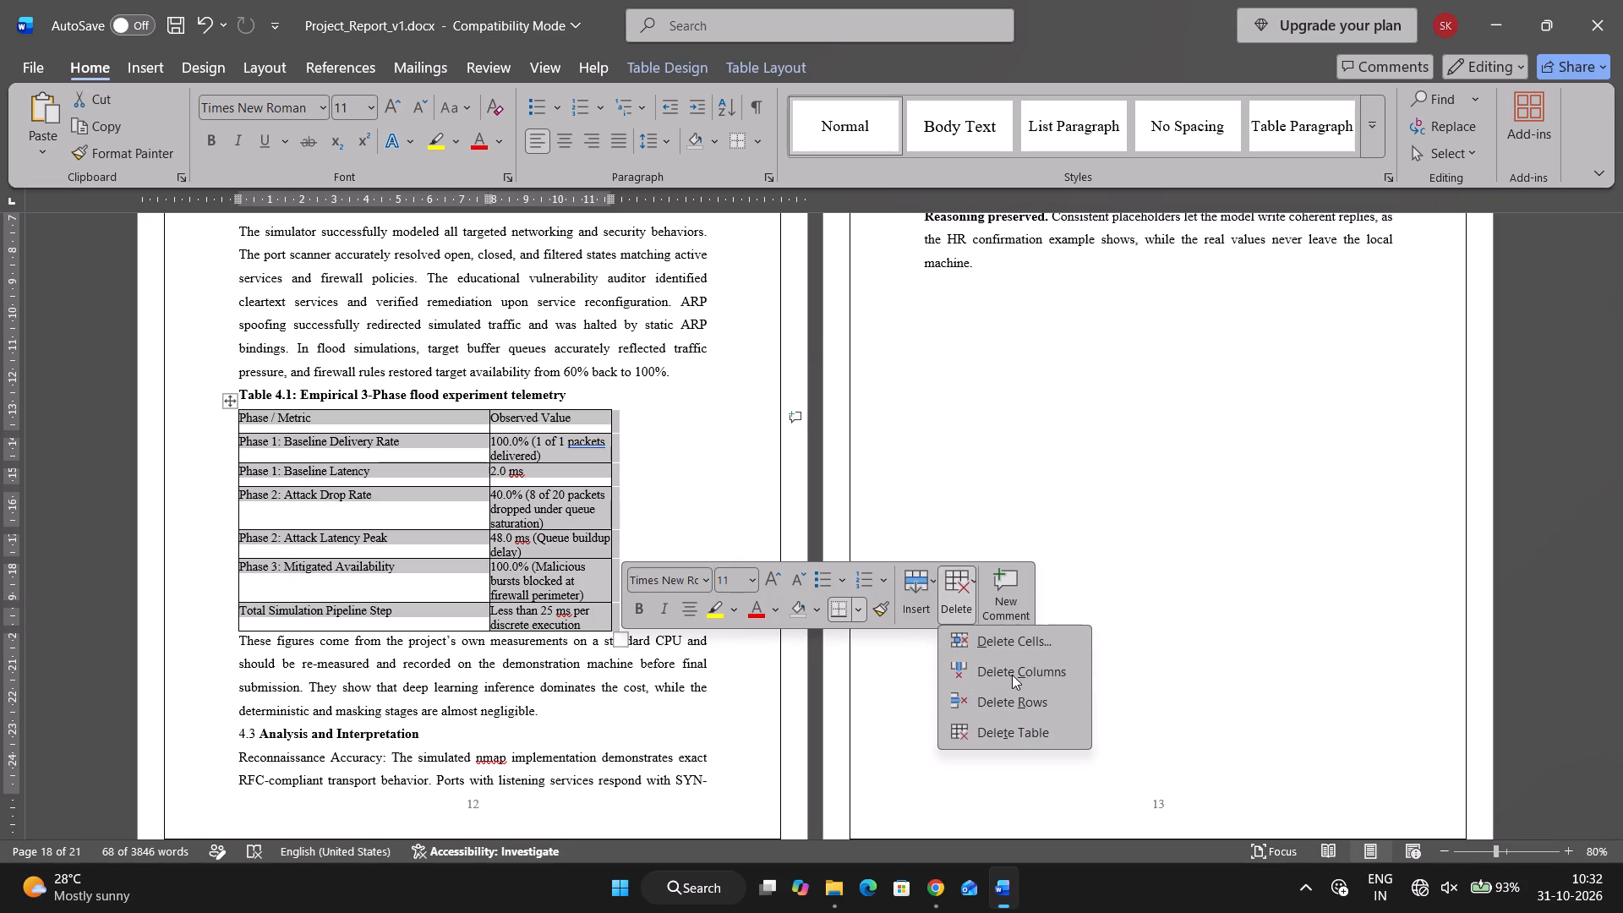
click(1040, 734)
Delete the whole table of table numbers, titles and page numbers on the List of Tables page.
scroll(1040, 734, down, 8)
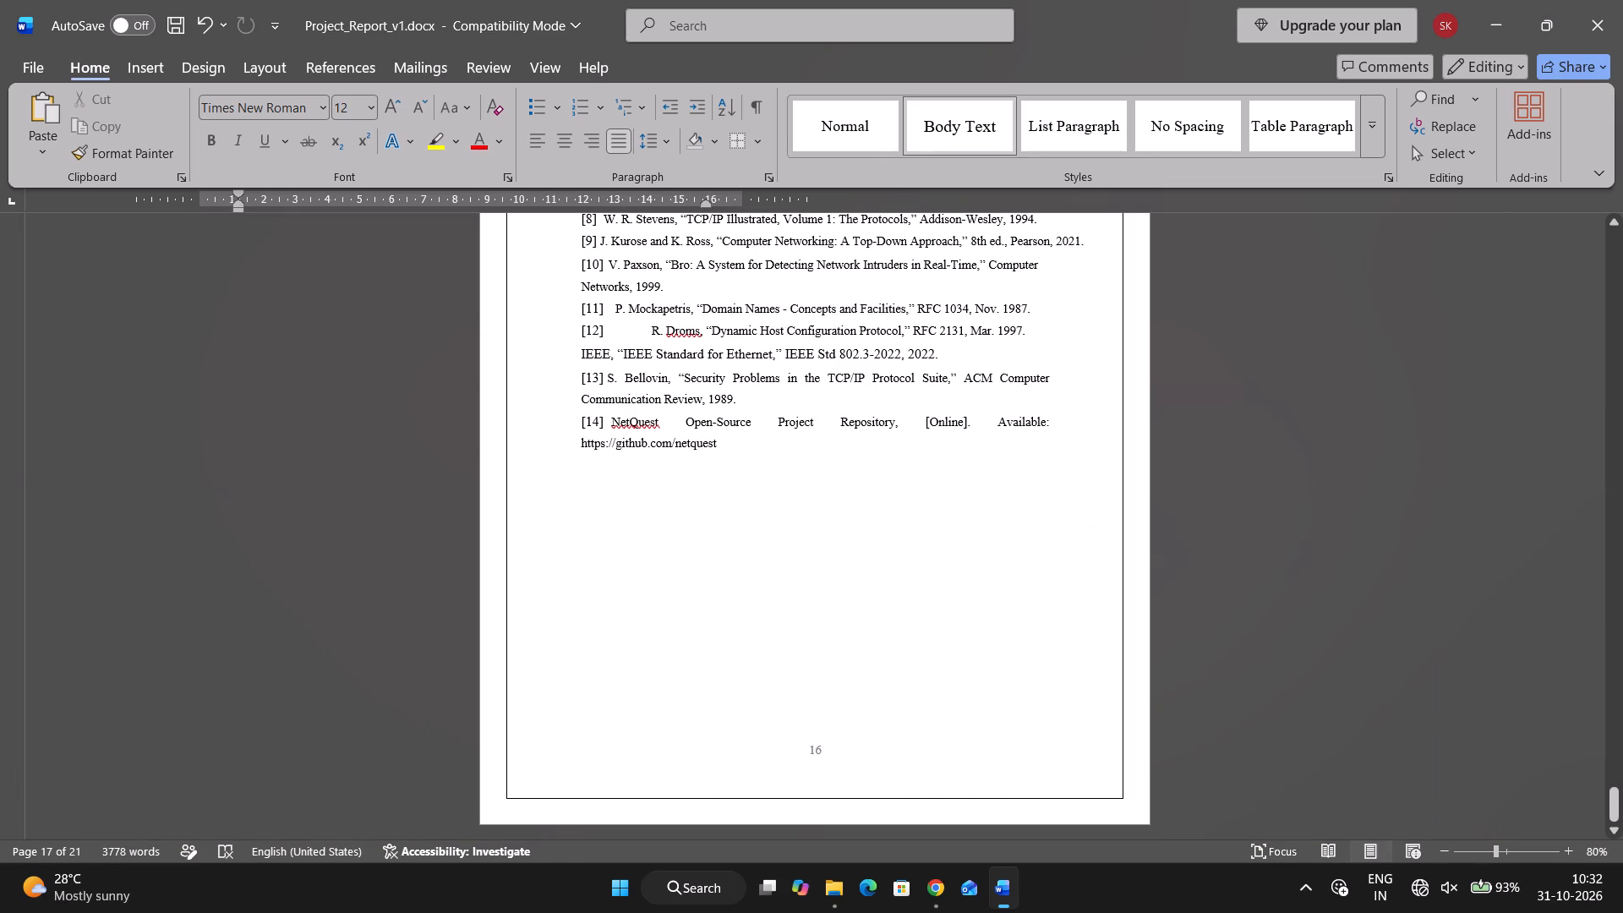
scroll(1040, 734, up, 7)
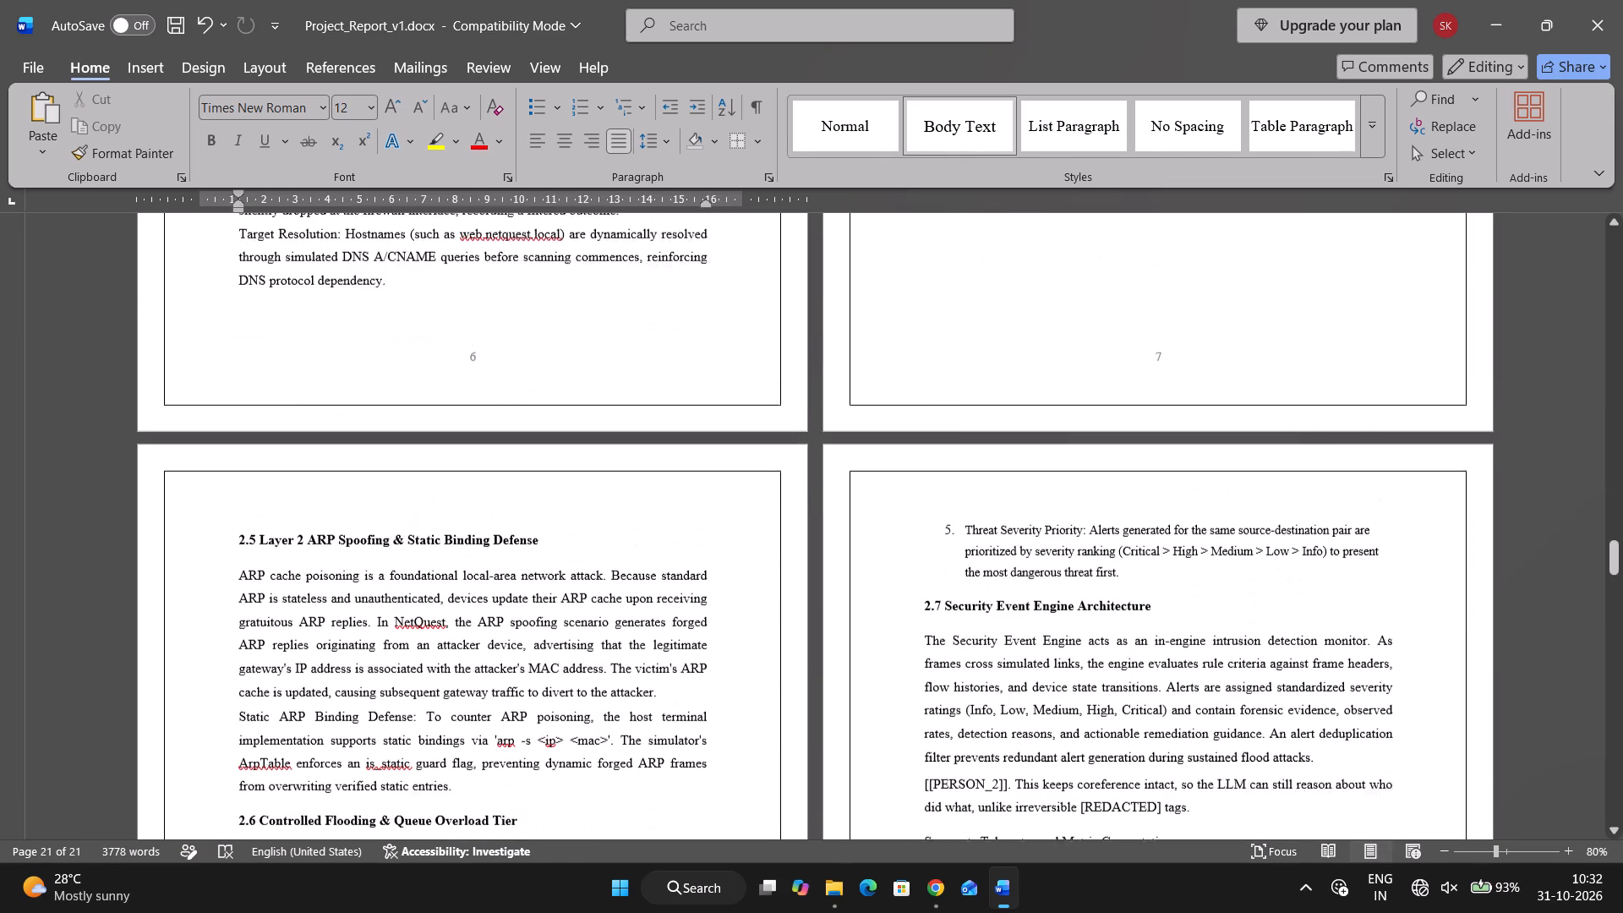
scroll(1040, 734, up, 2)
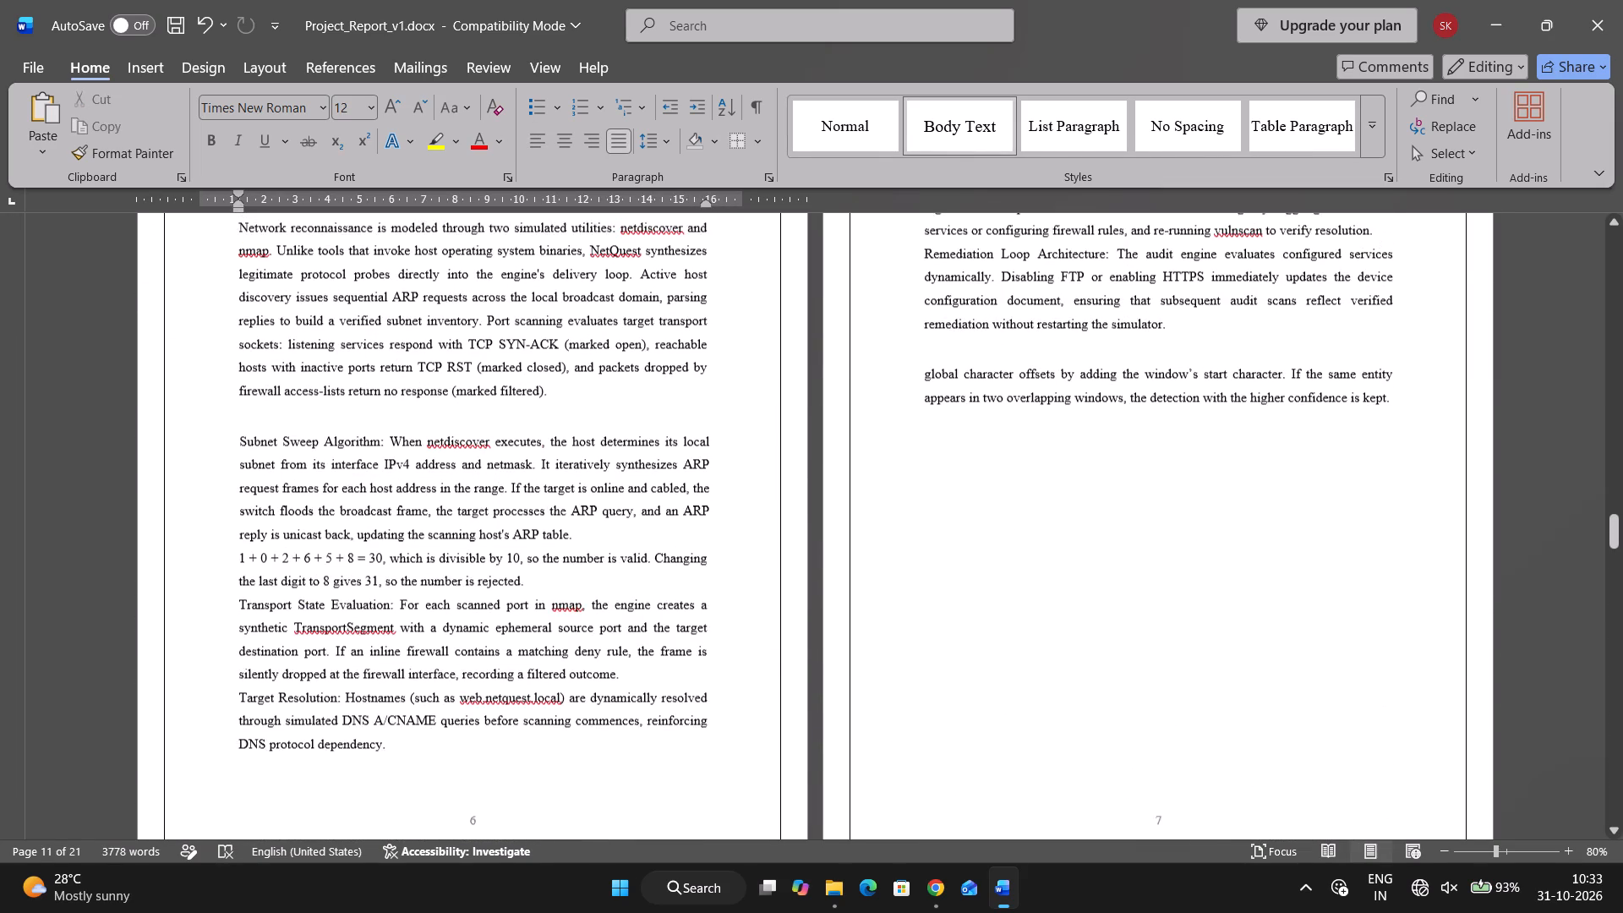
scroll(1040, 734, up, 4)
scroll(1040, 734, down, 1)
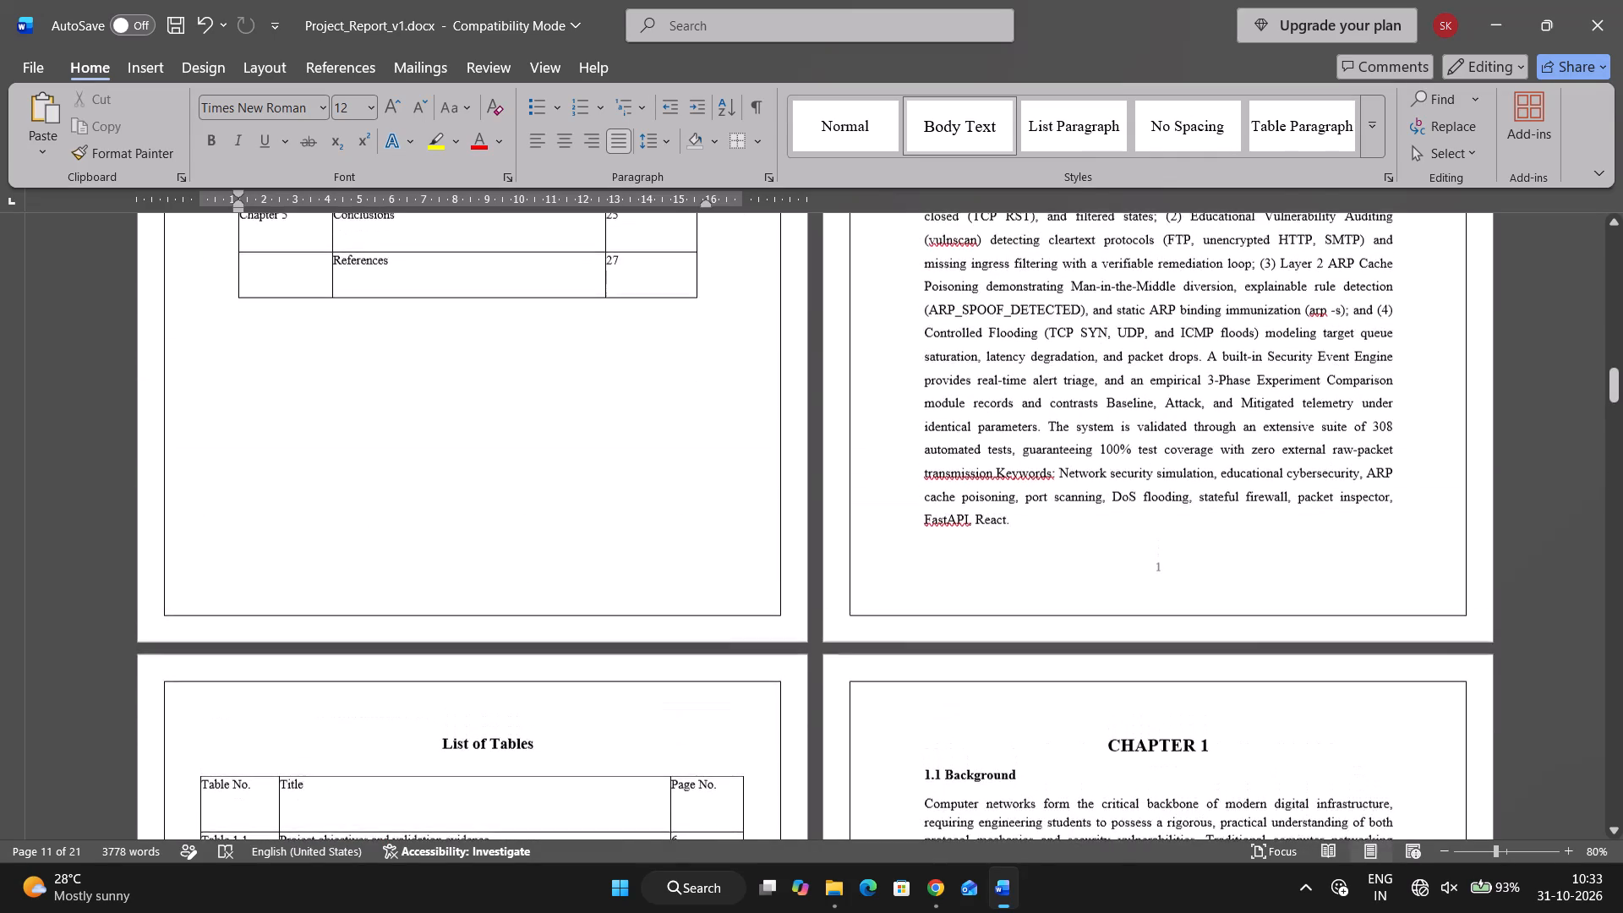
scroll(1040, 734, down, 2)
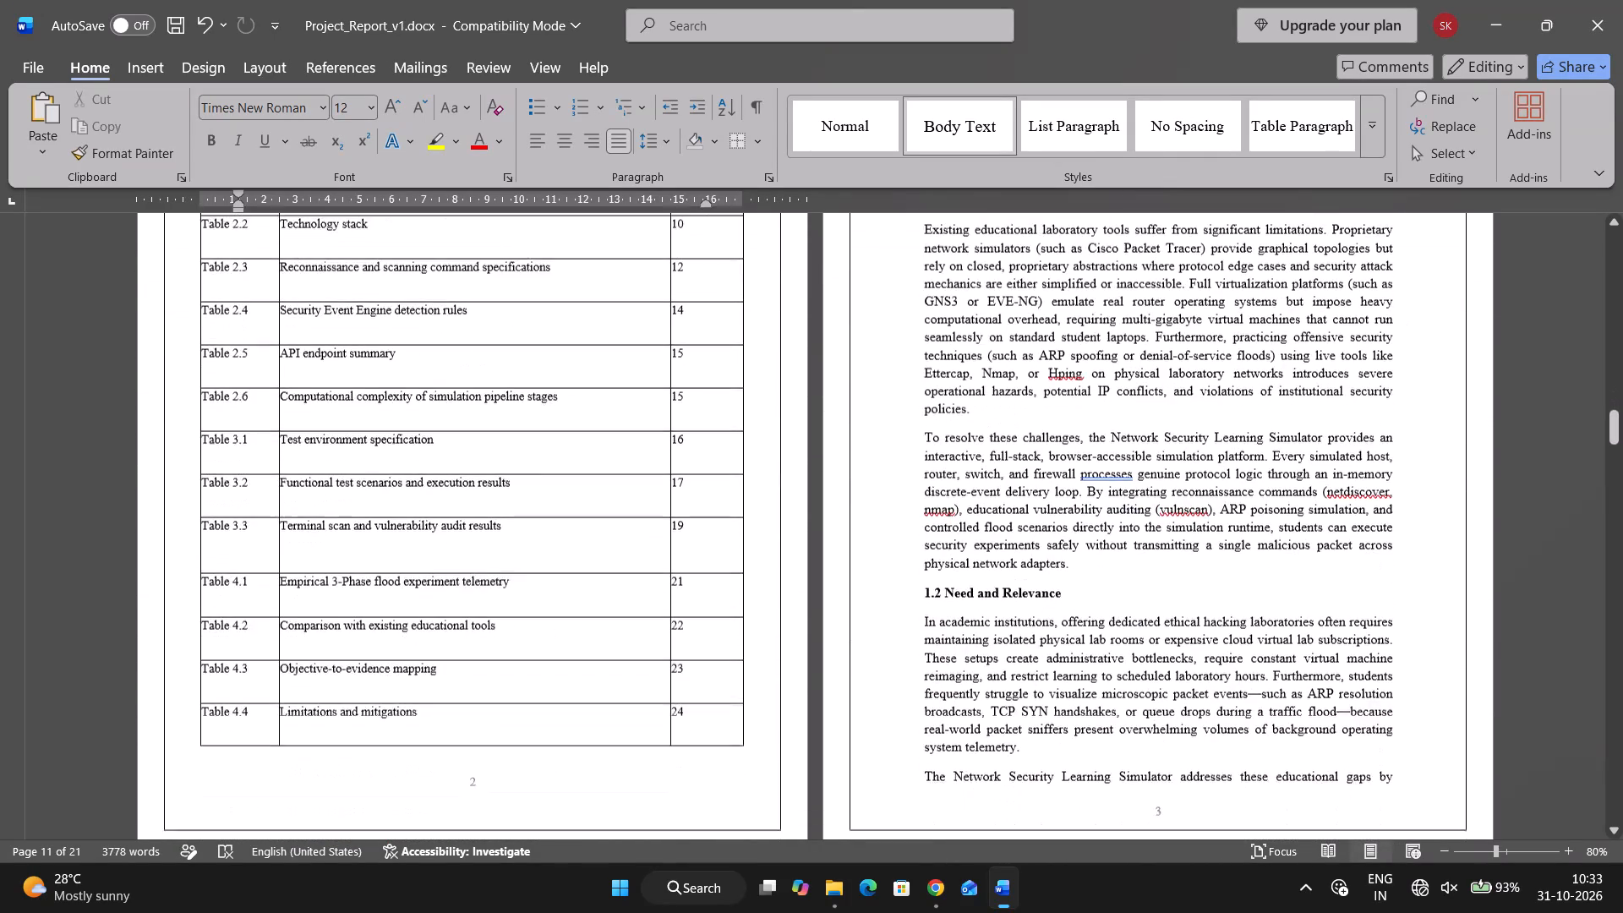
scroll(1040, 734, down, 1)
click(749, 736)
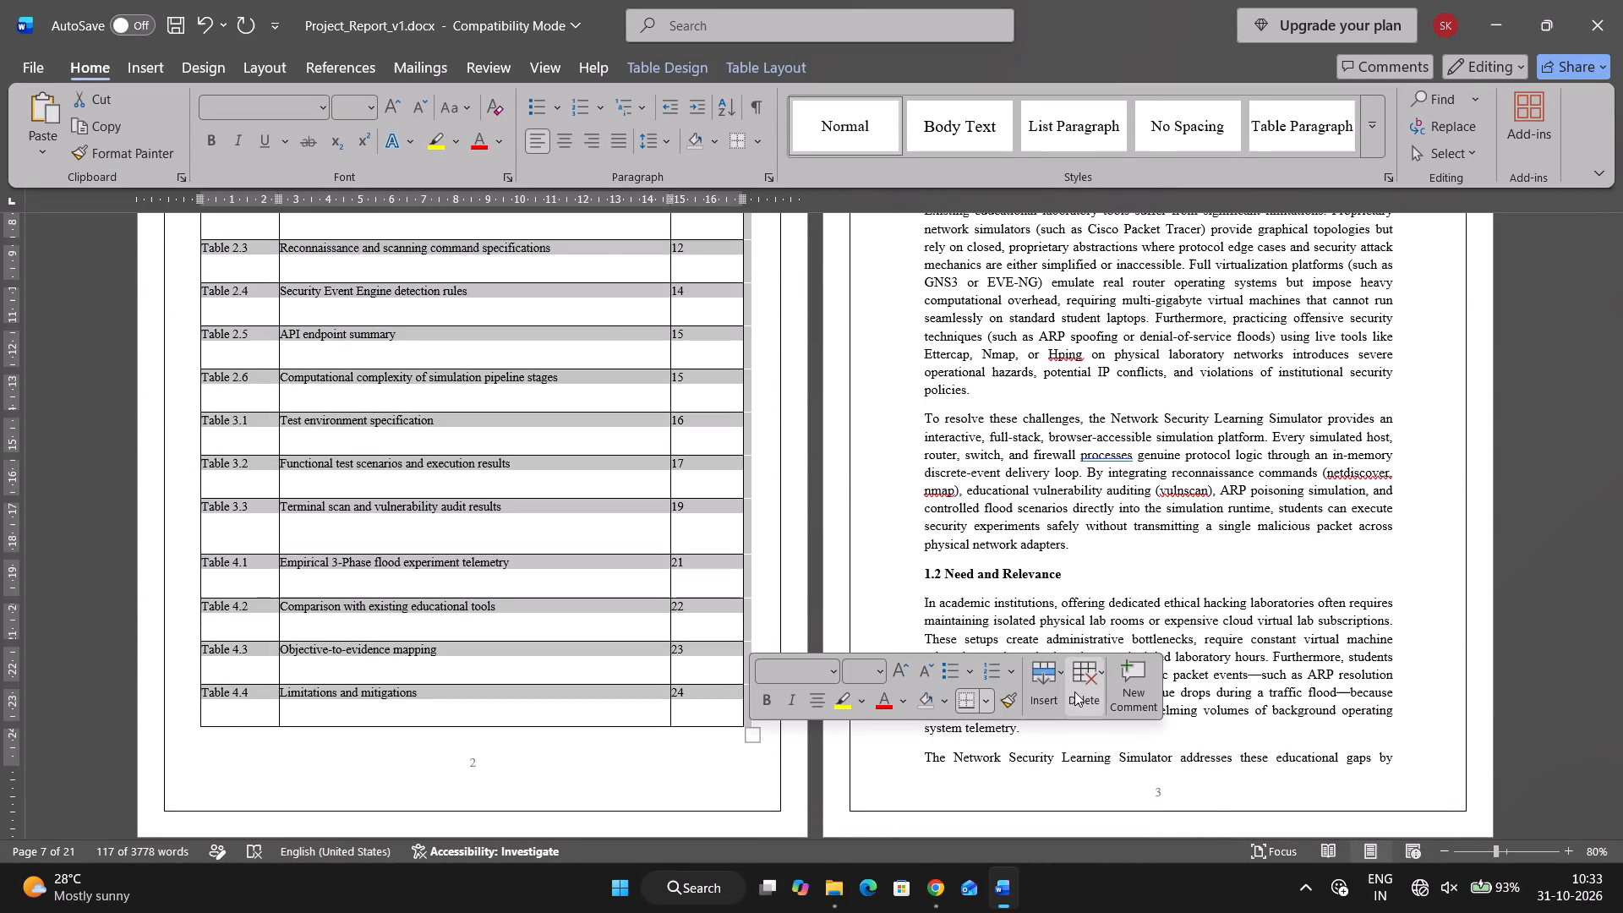
click(1074, 691)
click(1163, 827)
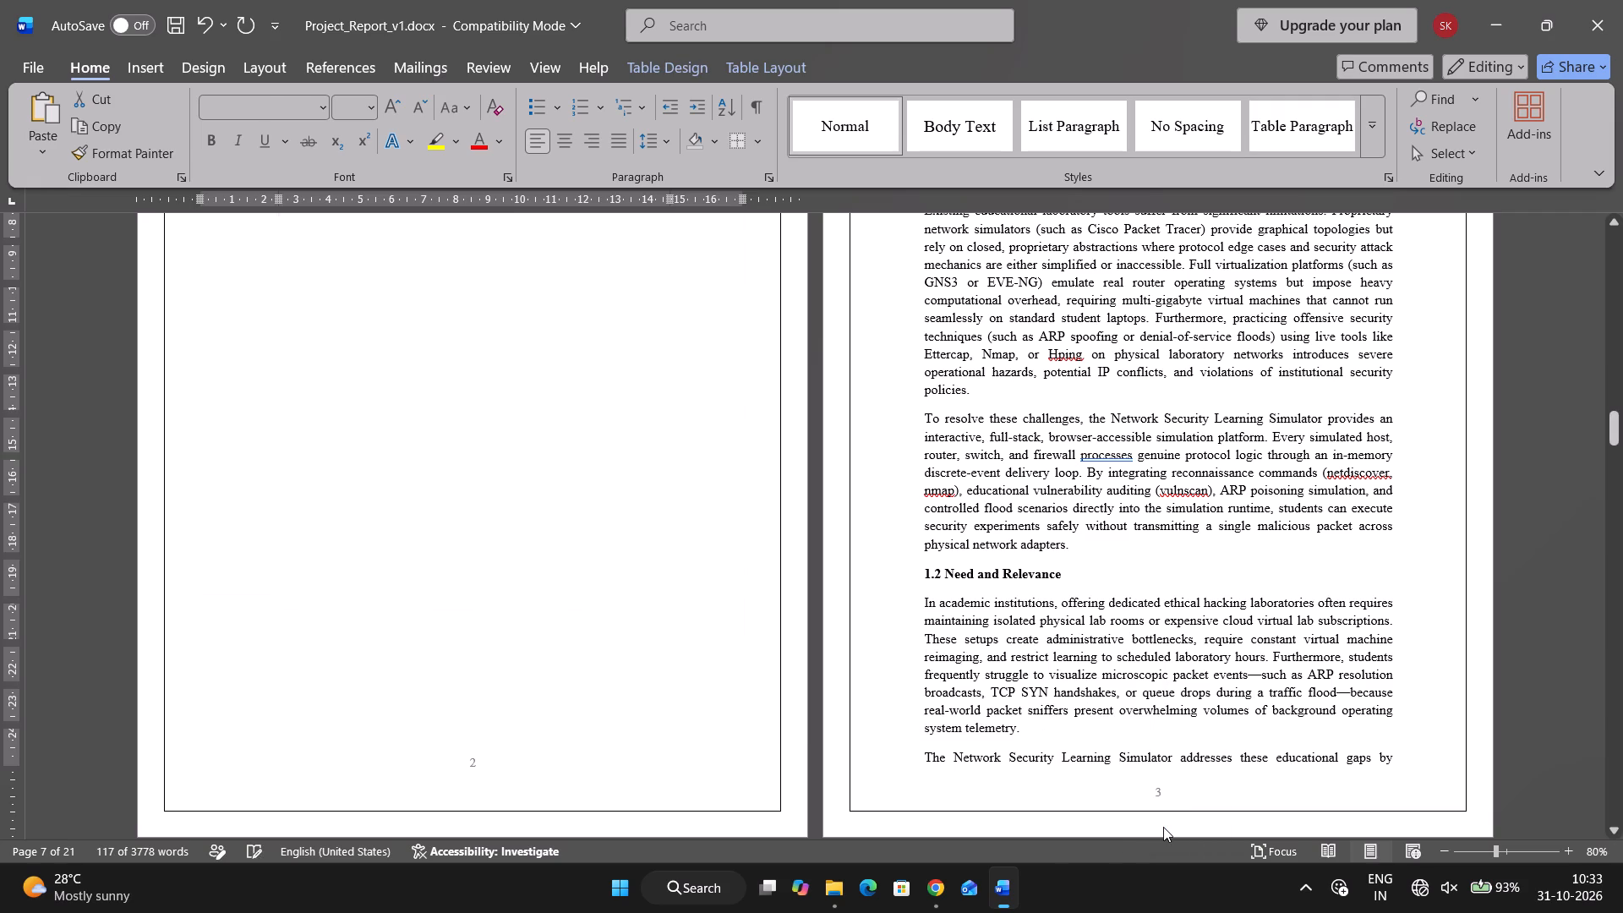
Remove the List of Tables heading and the empty line below it.
scroll(522, 588, up, 6)
scroll(522, 588, down, 2)
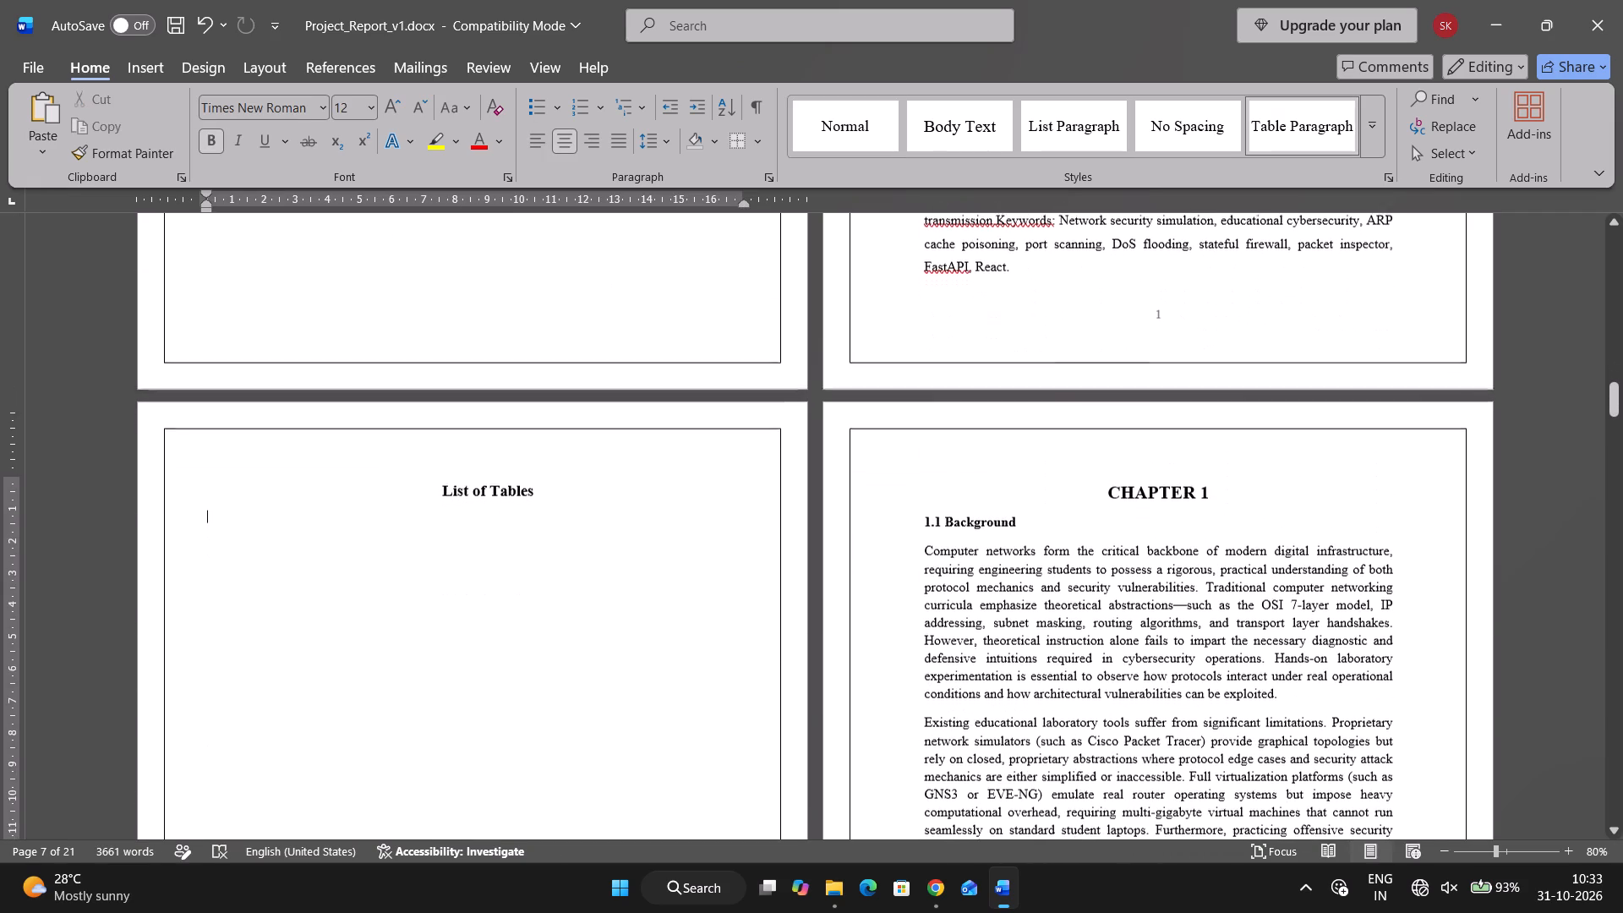
key(BackSpace)
key(BackSpace)
key(BackSpace)
key(BackSpace)
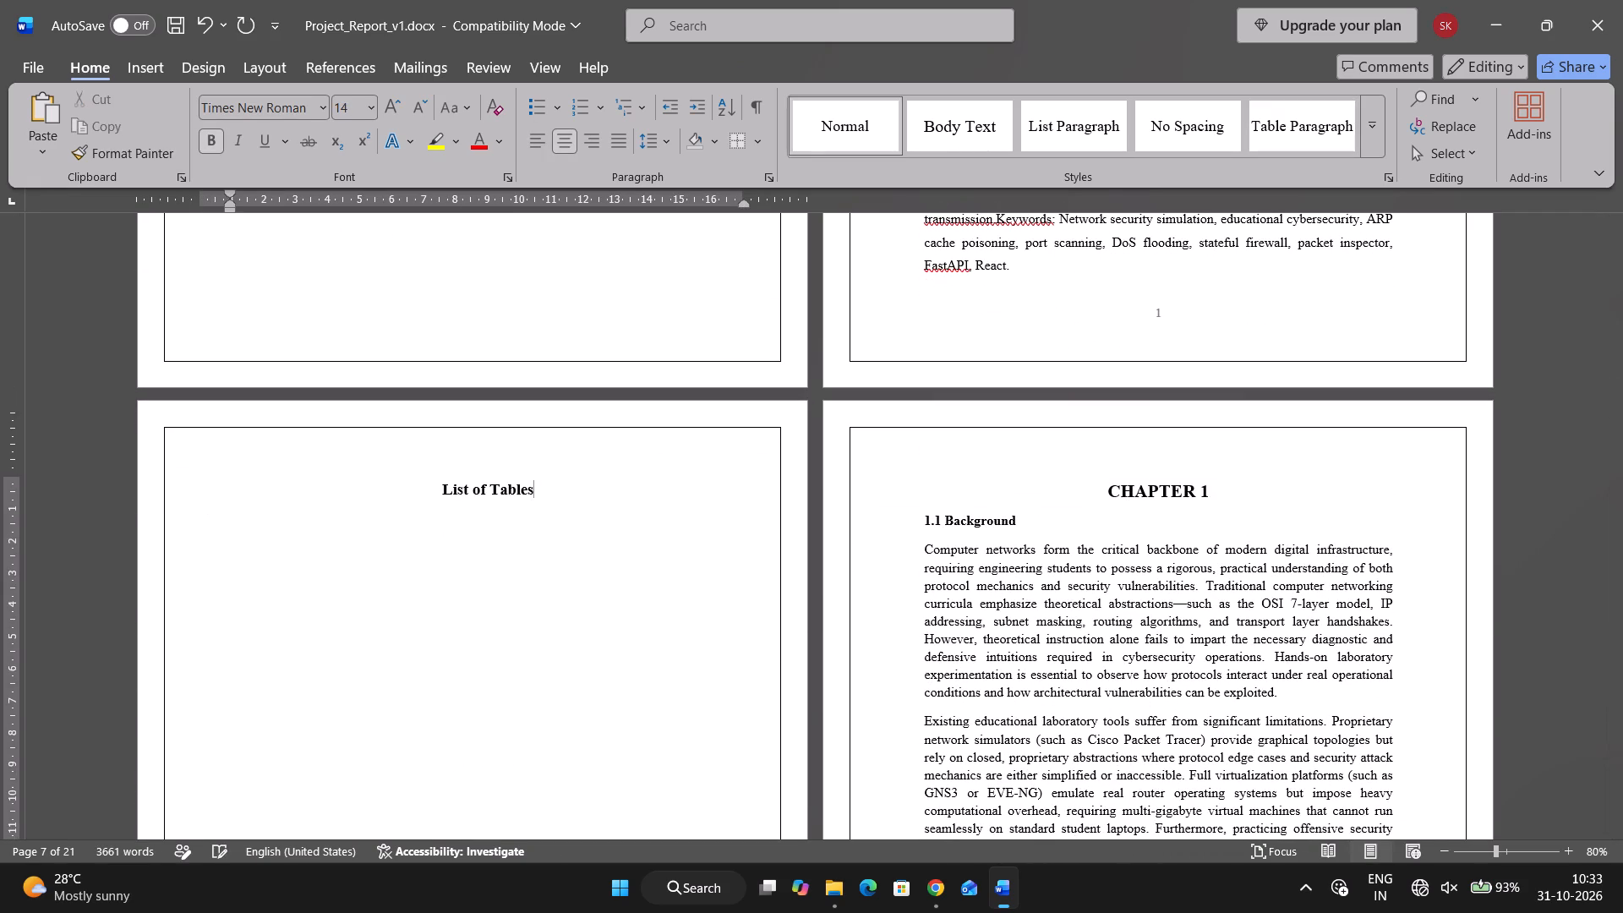
key(BackSpace)
key(BackSpace)
key(BackSpace)
key(BackSpace)
key(BackSpace)
key(BackSpace)
key(BackSpace)
key(BackSpace)
key(BackSpace)
key(BackSpace)
key(BackSpace)
key(BackSpace)
key(BackSpace)
key(BackSpace)
key(BackSpace)
key(BackSpace)
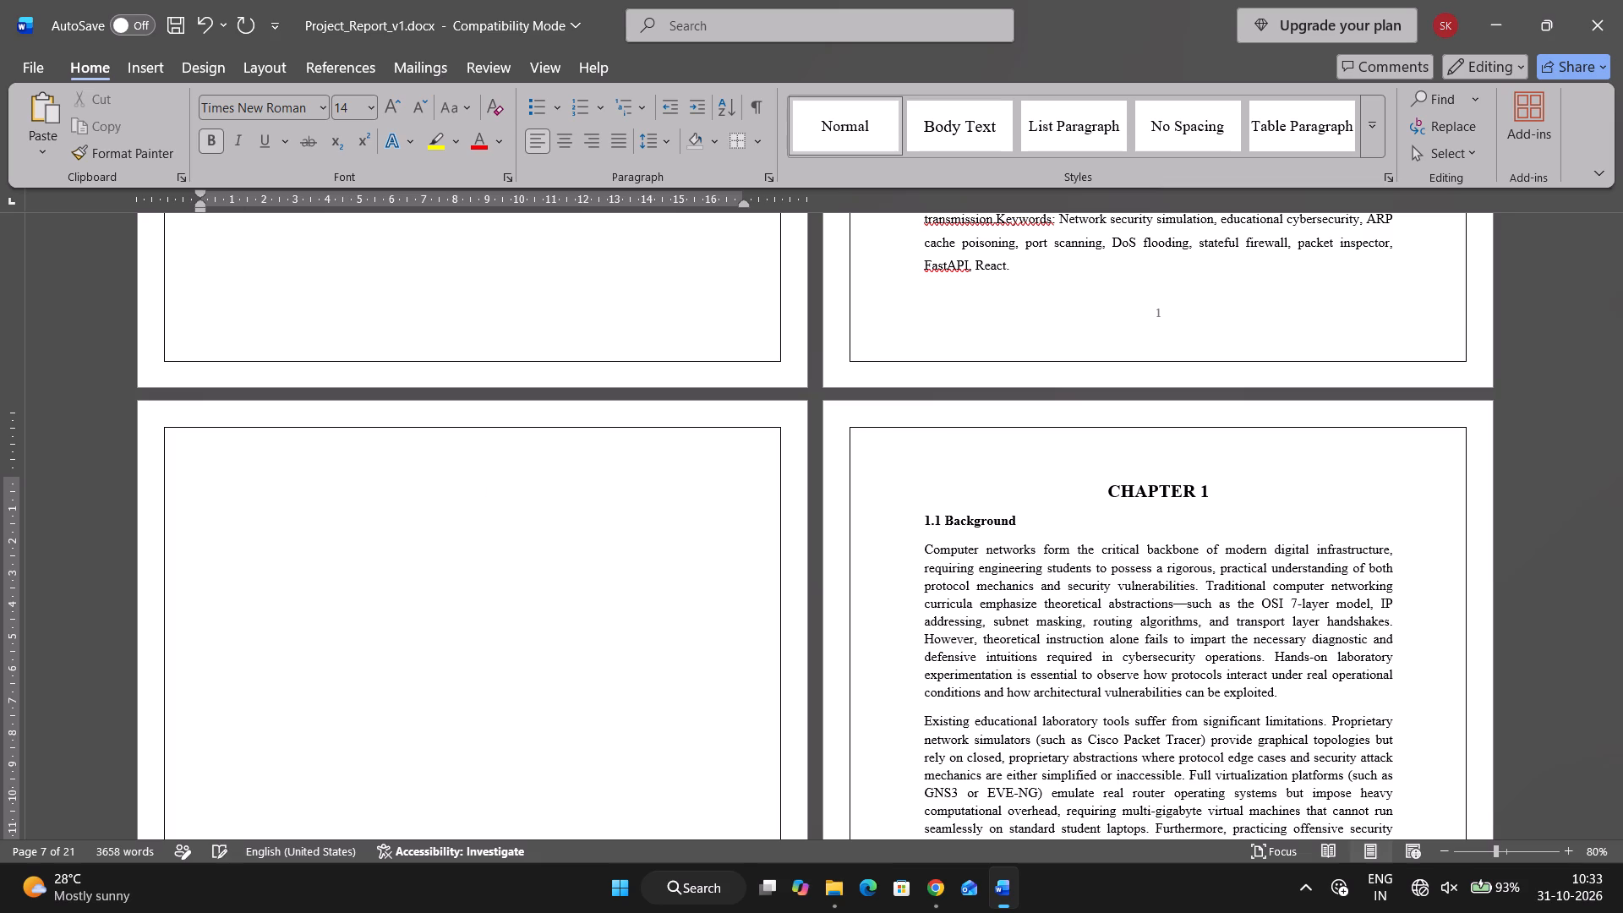
Remove the blank page before Chapter 1, leaving the Abstract's last line formatting intact.
key(BackSpace)
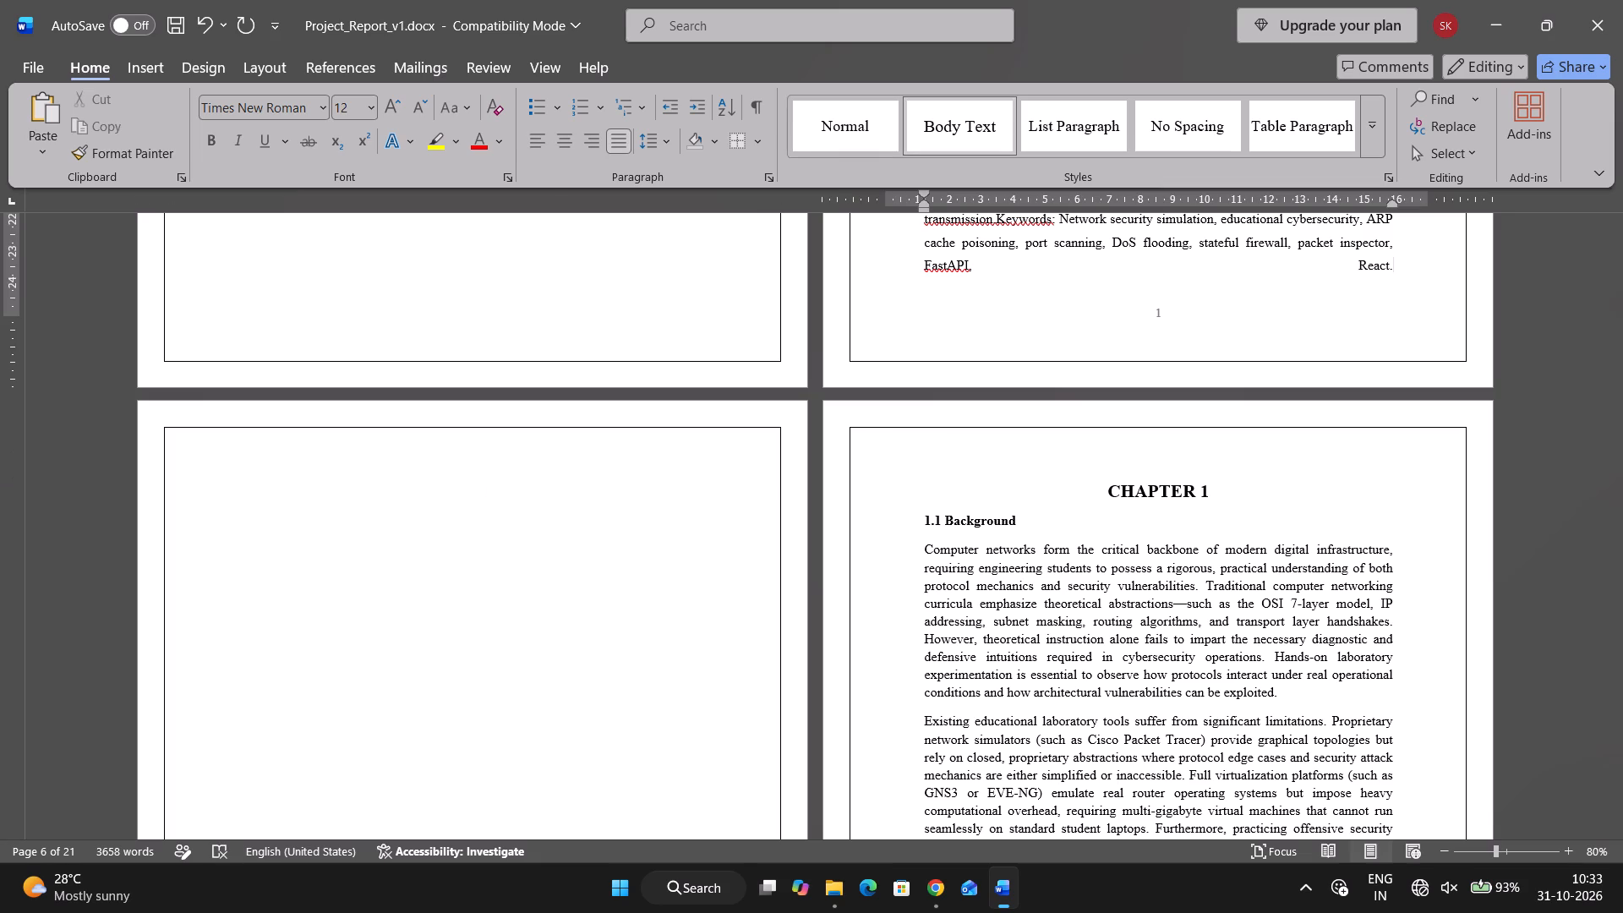
key(ctrl+z)
click(361, 554)
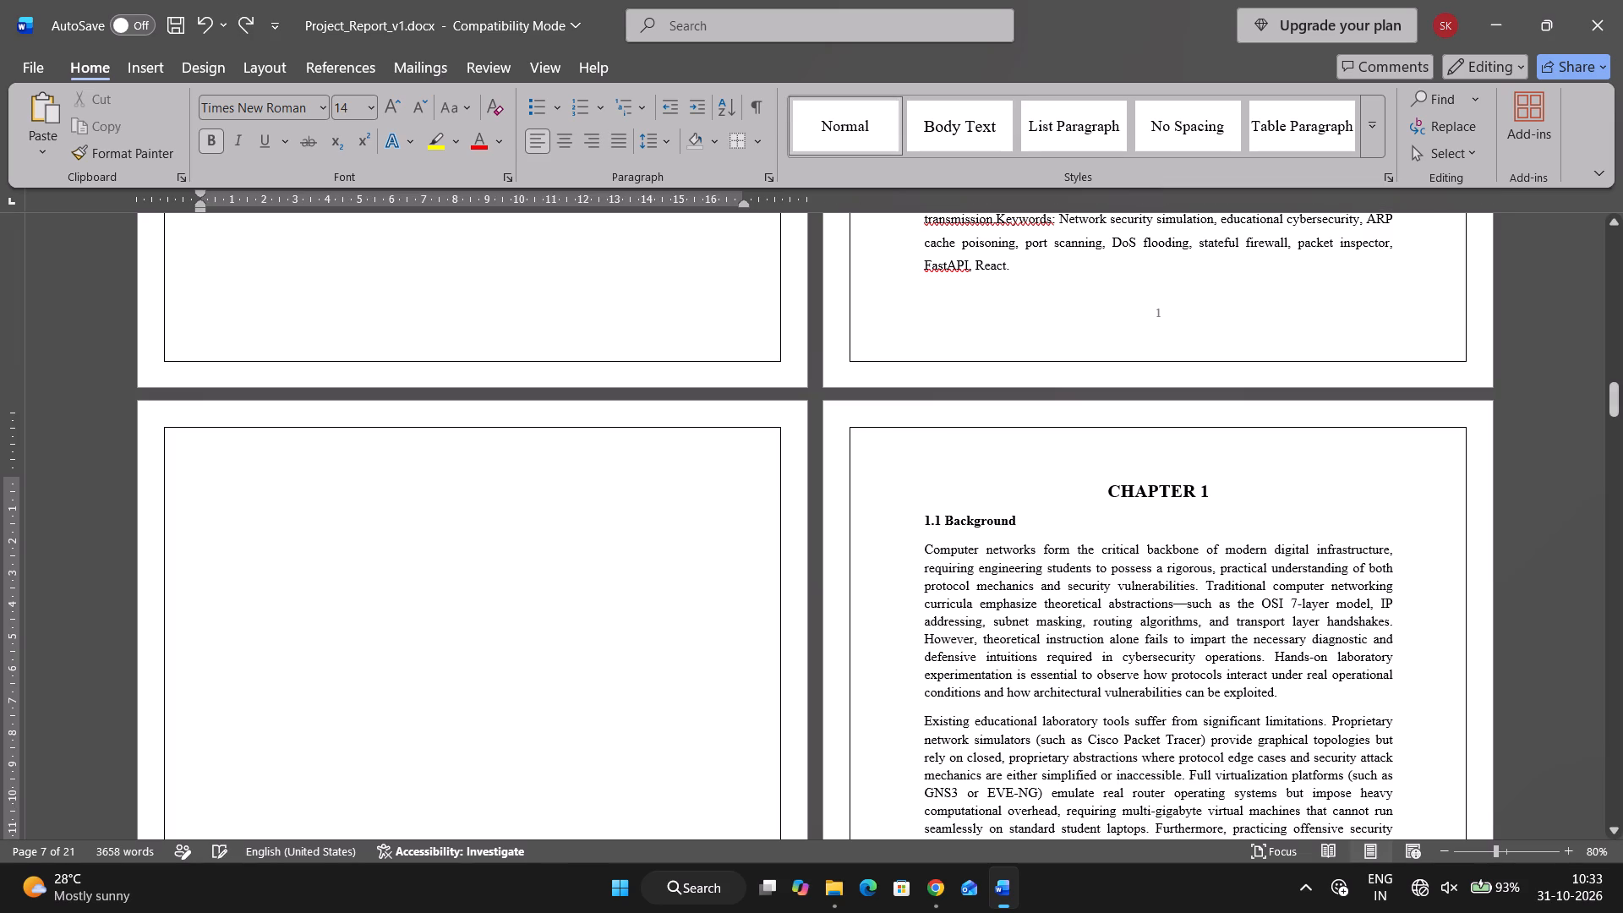
click(361, 554)
key(Delete)
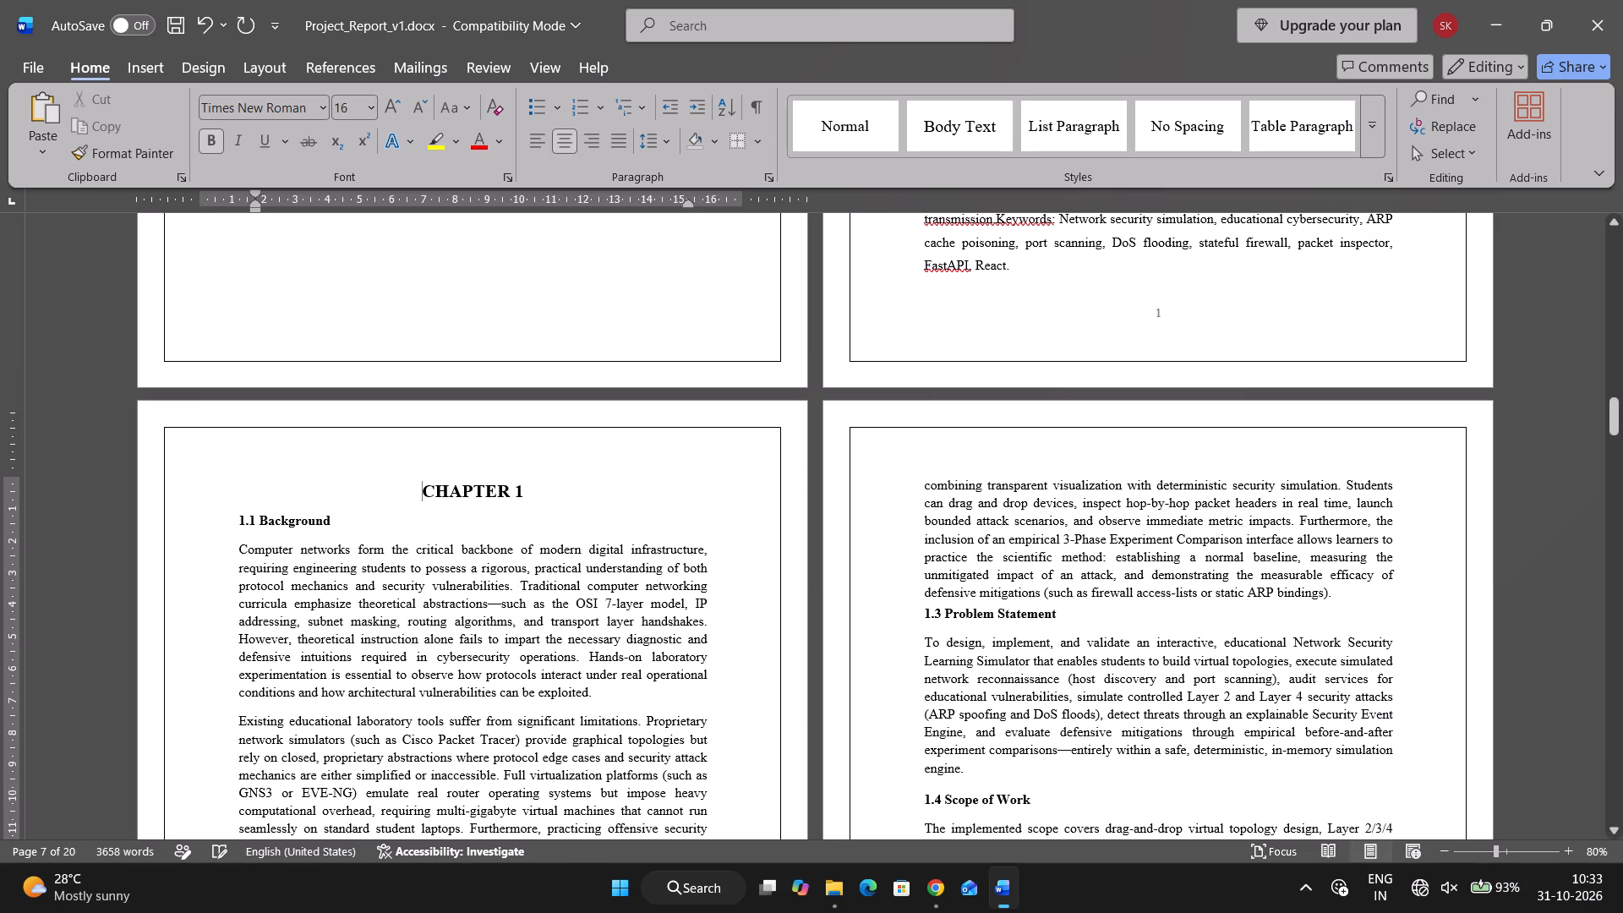
Delete the Latency and Reasoning preserved paragraphs at the end of section 4.3.
scroll(822, 673, up, 3)
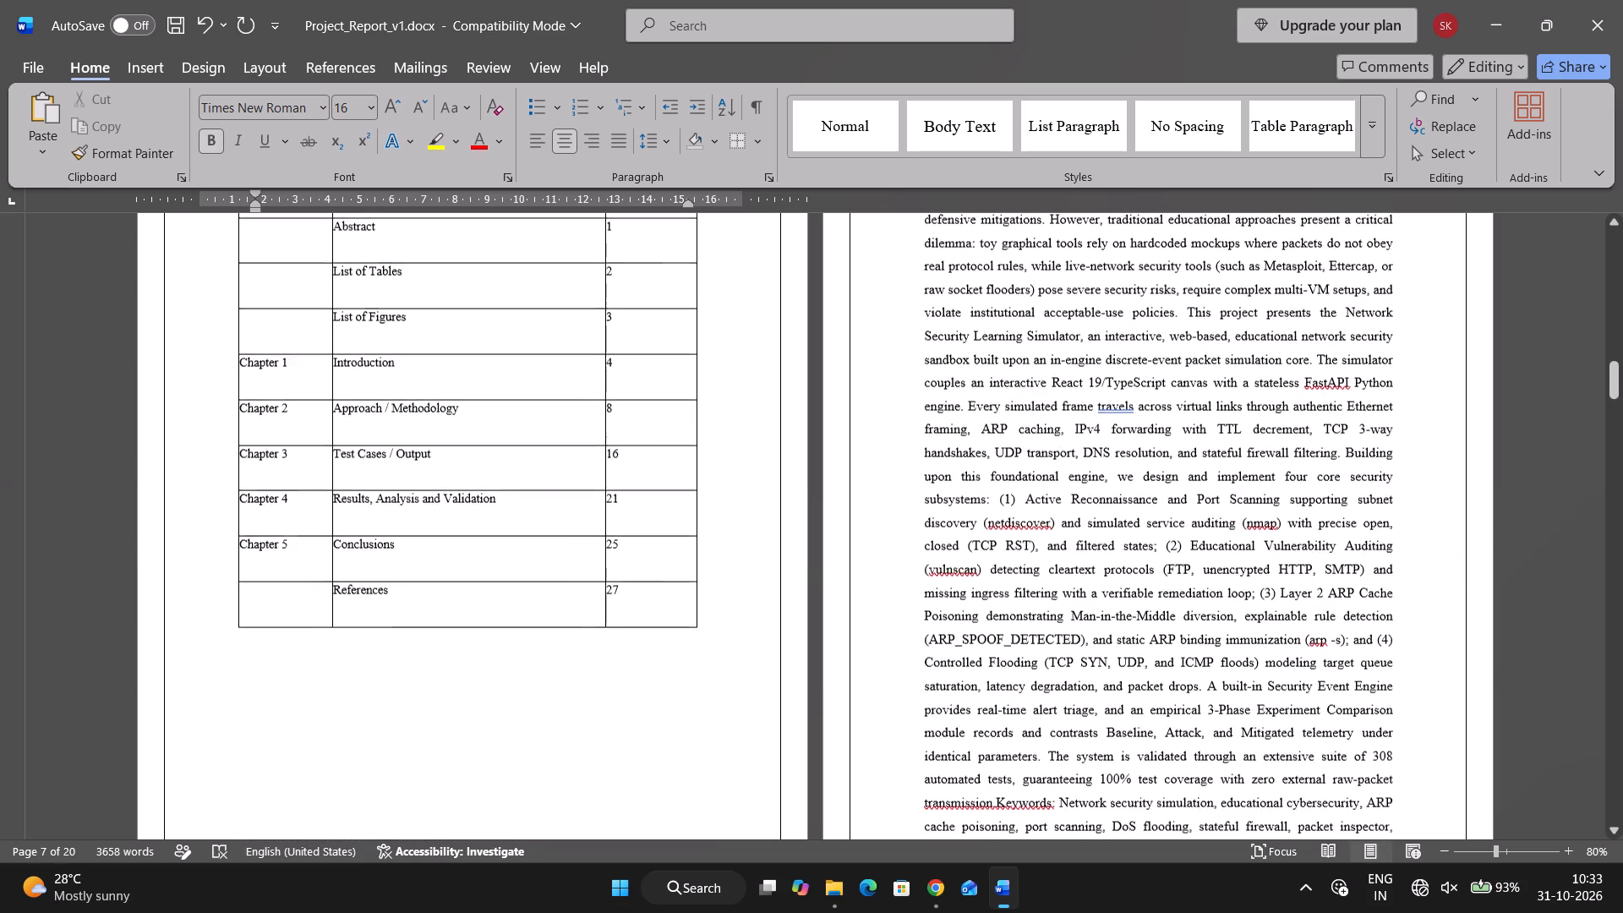
scroll(822, 673, down, 20)
scroll(822, 673, down, 20)
scroll(822, 673, down, 1)
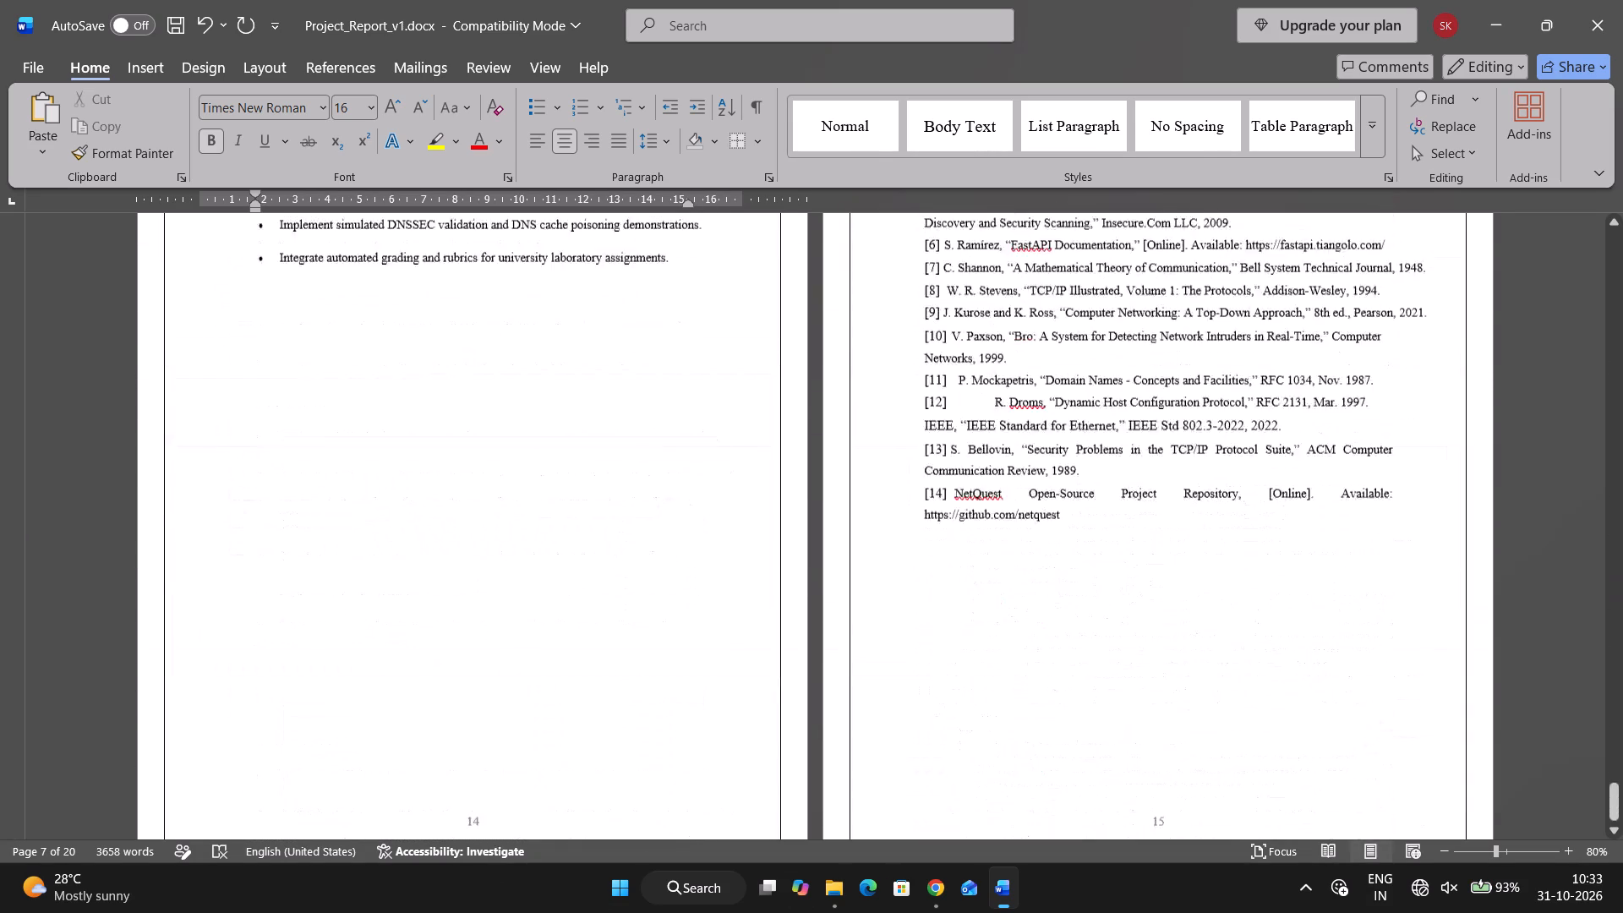
scroll(822, 673, down, 2)
scroll(822, 673, up, 5)
scroll(822, 673, down, 1)
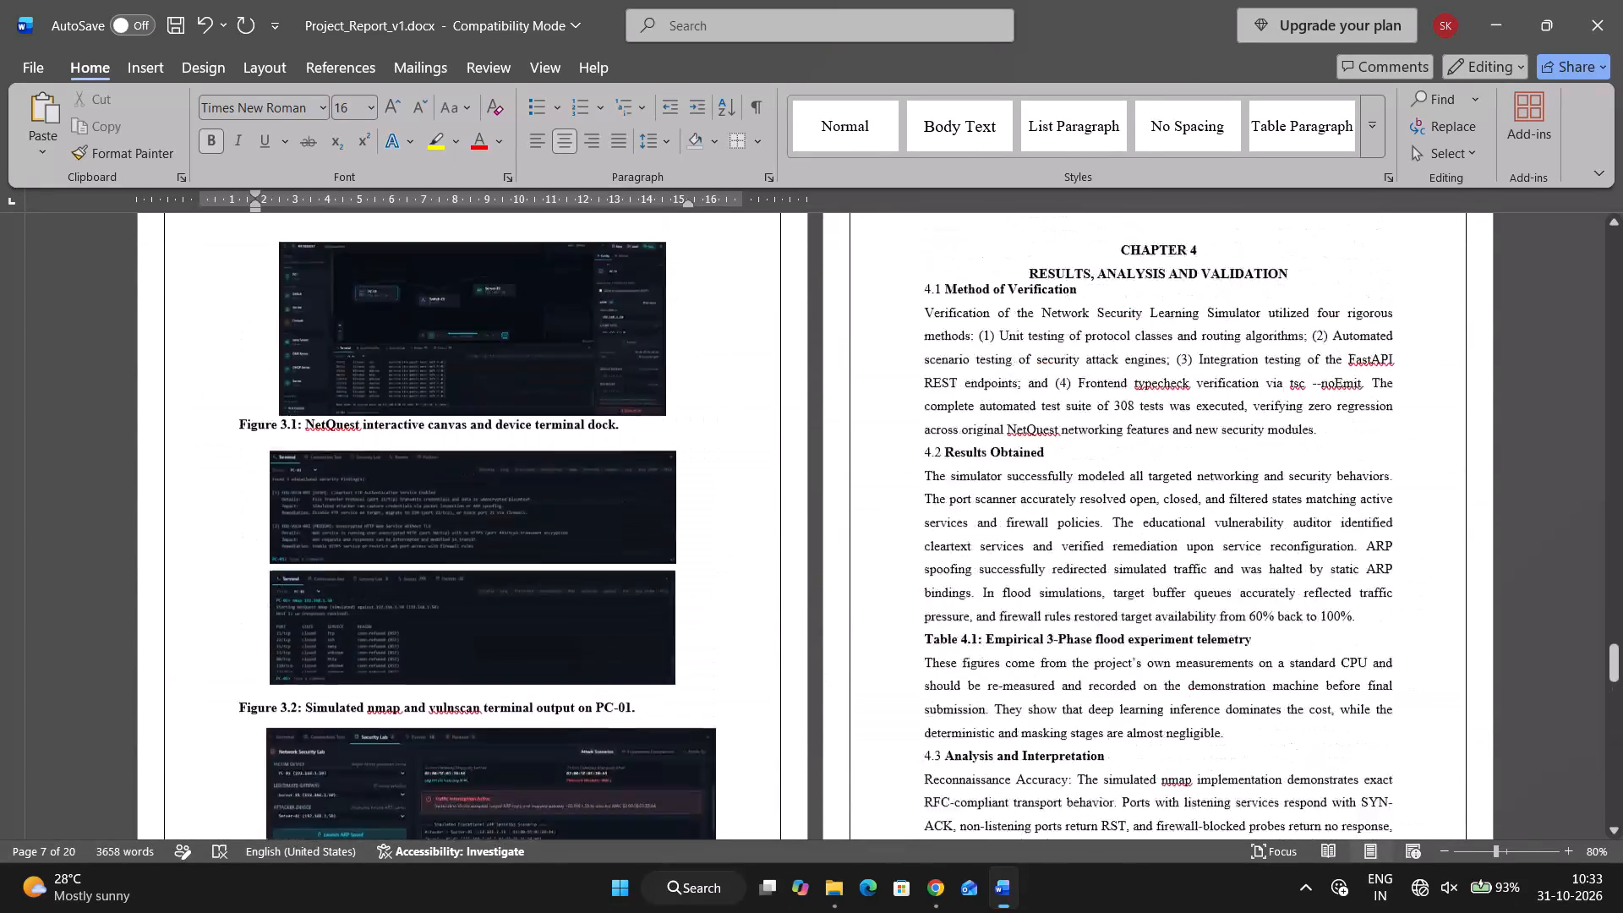
scroll(822, 673, down, 1)
scroll(822, 673, up, 2)
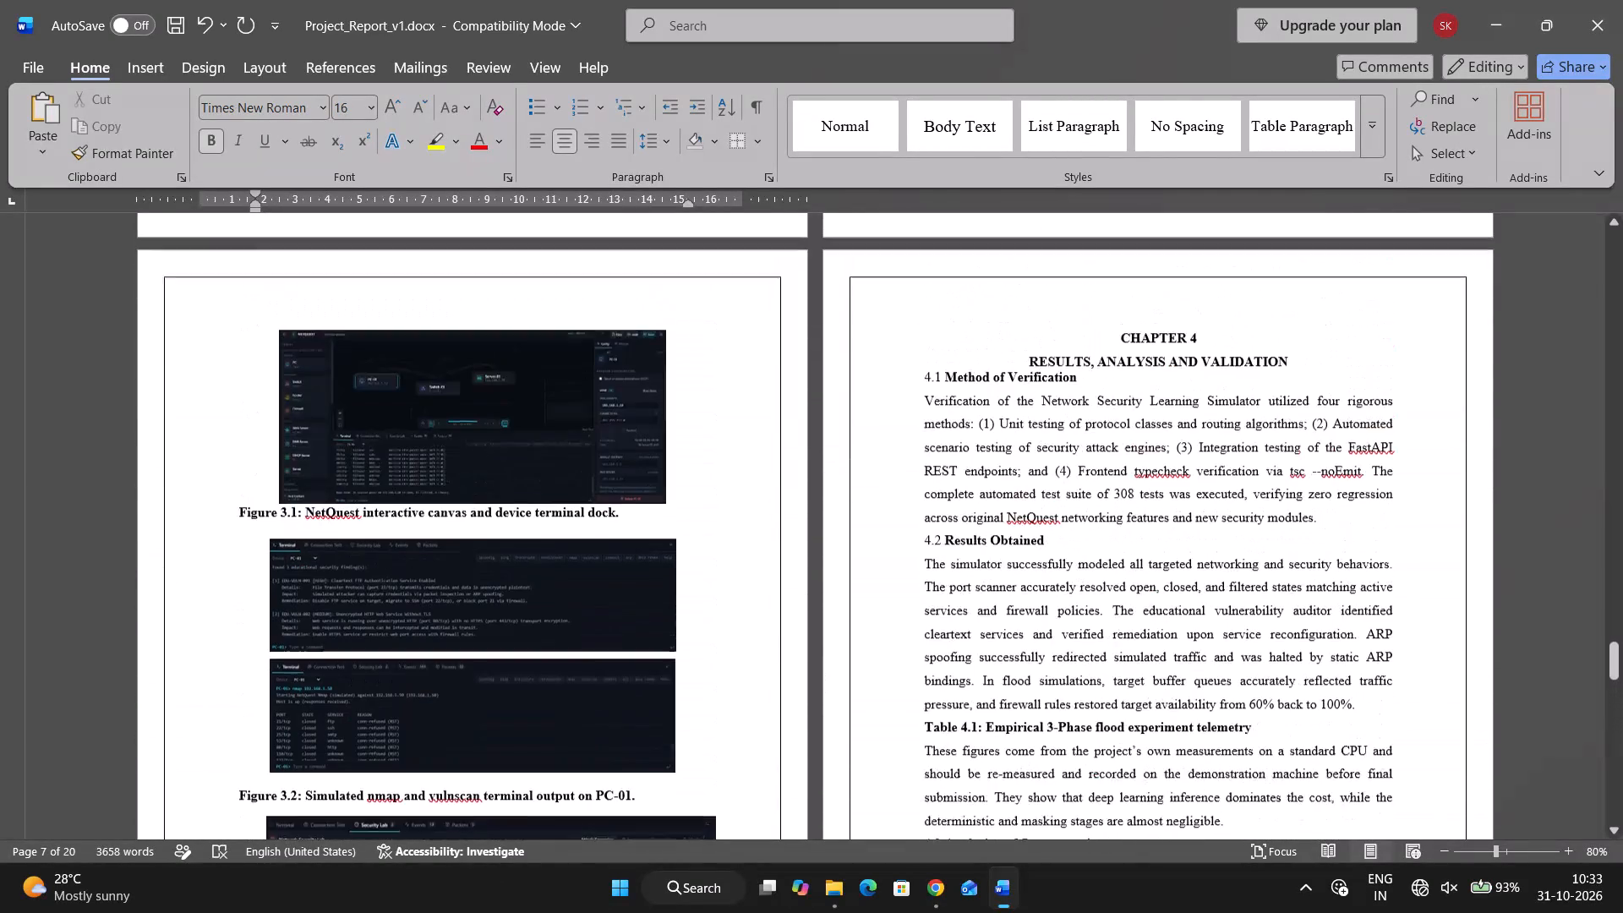
scroll(822, 673, up, 1)
scroll(822, 673, down, 2)
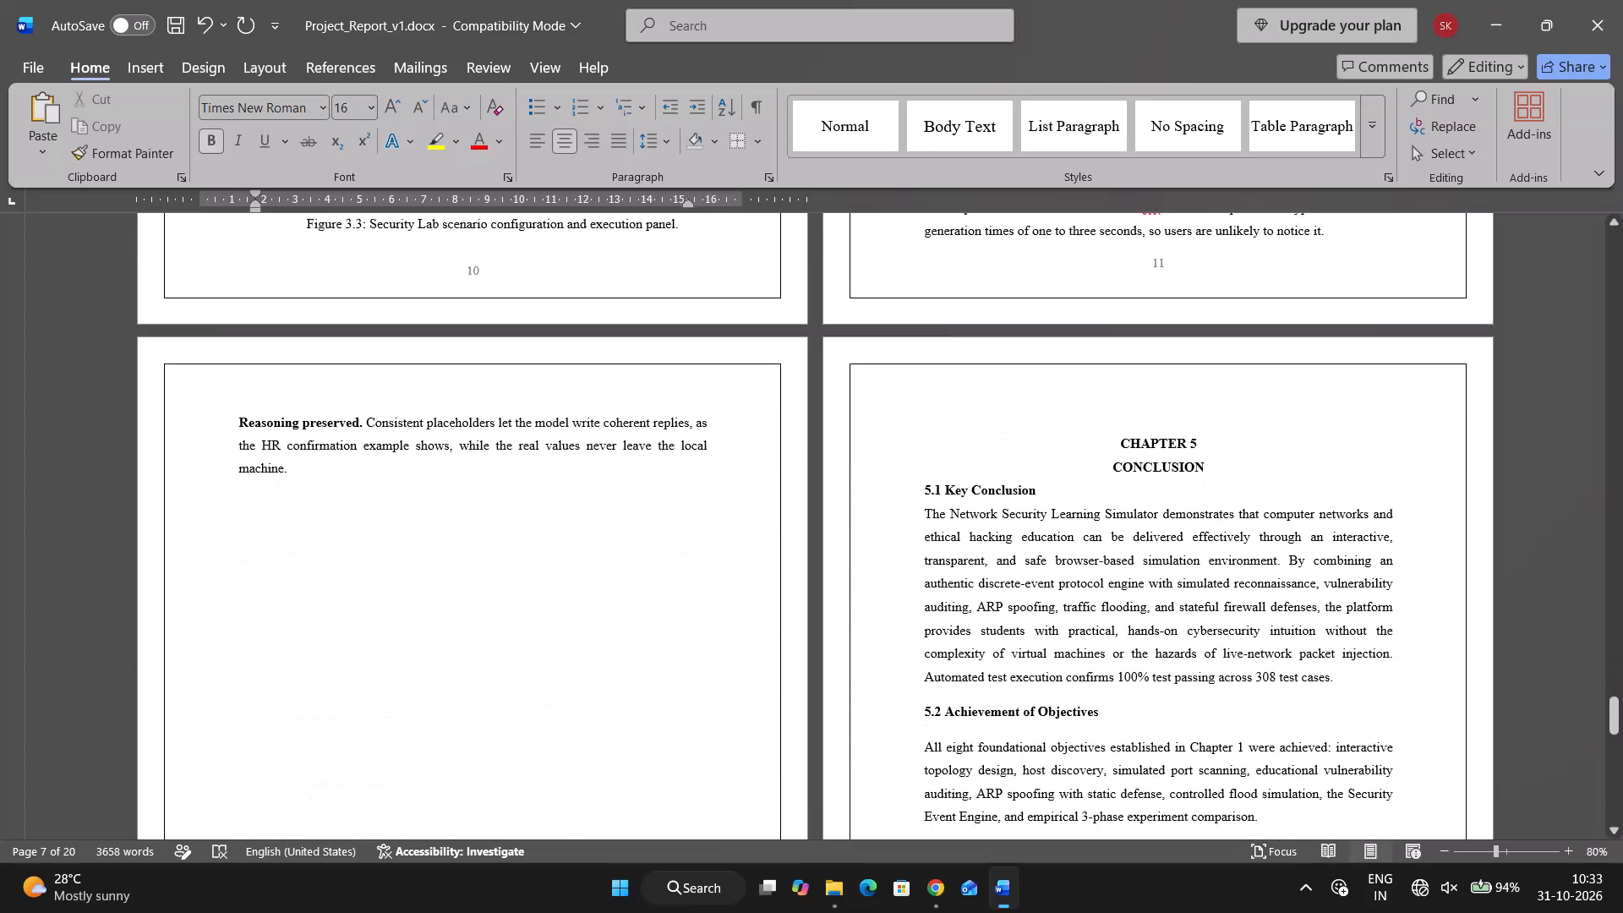
scroll(822, 673, up, 1)
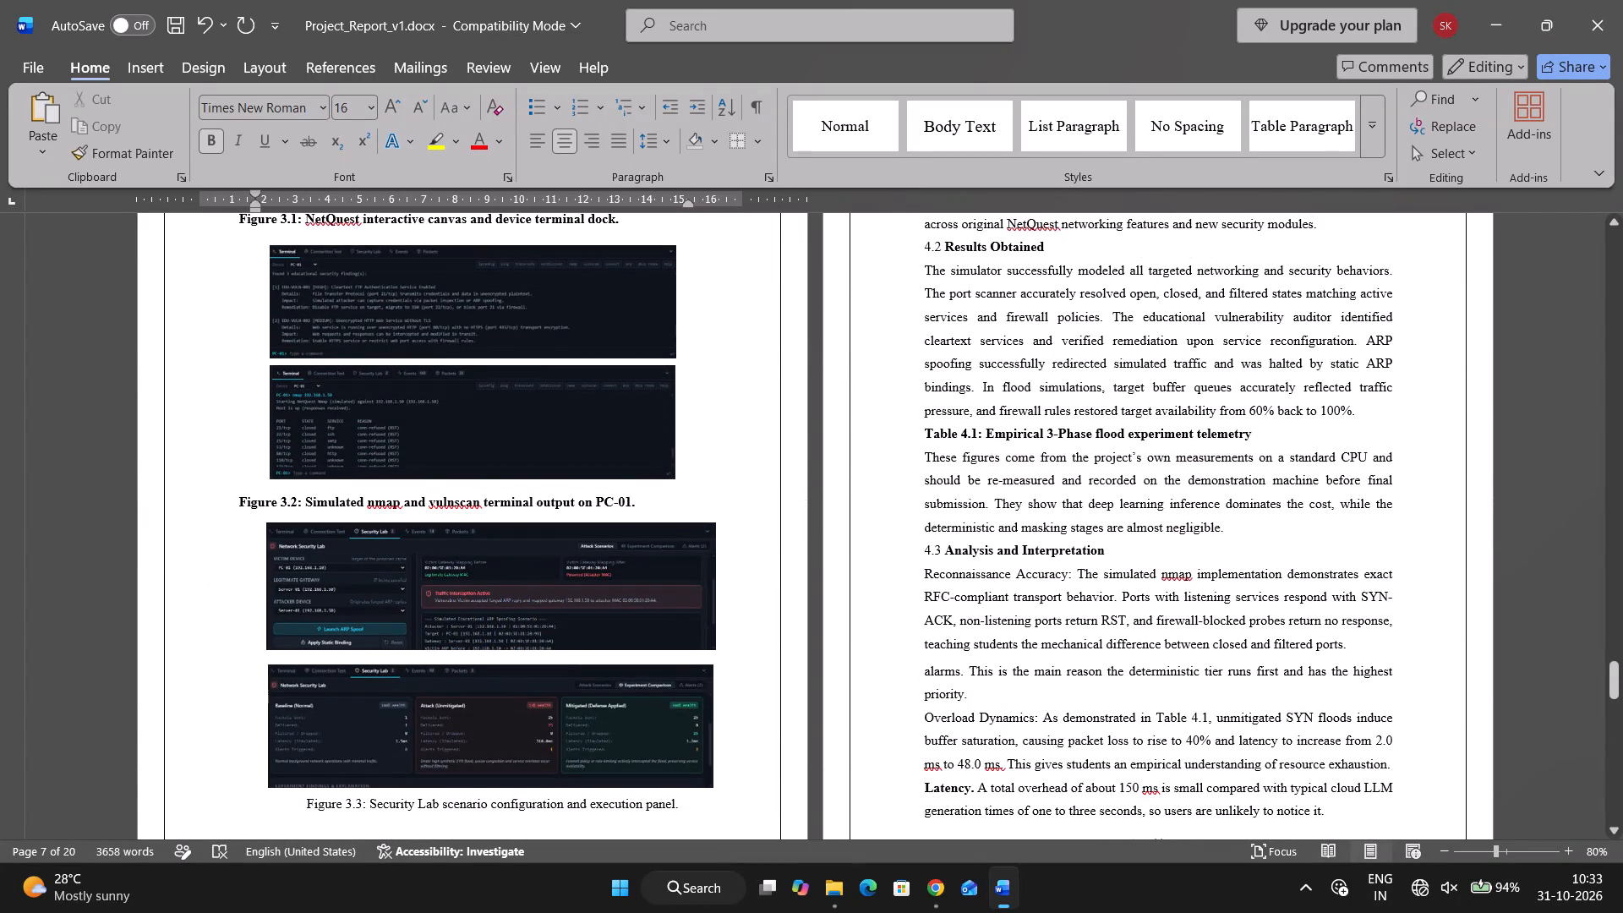
scroll(1020, 547, down, 2)
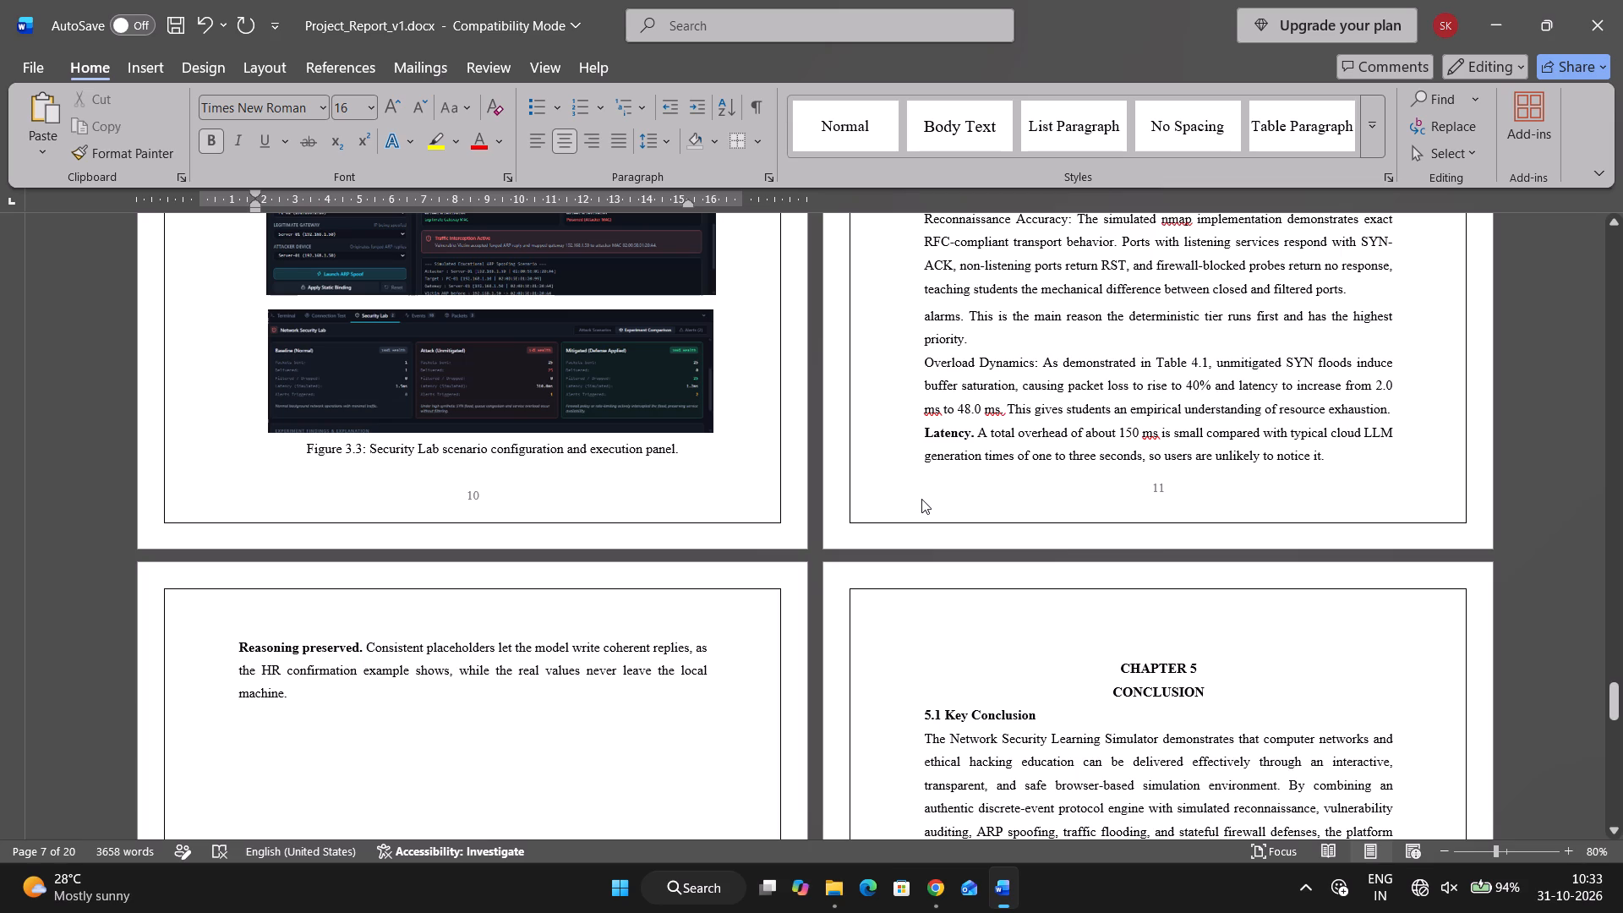
drag(921, 432, 303, 711)
key(BackSpace)
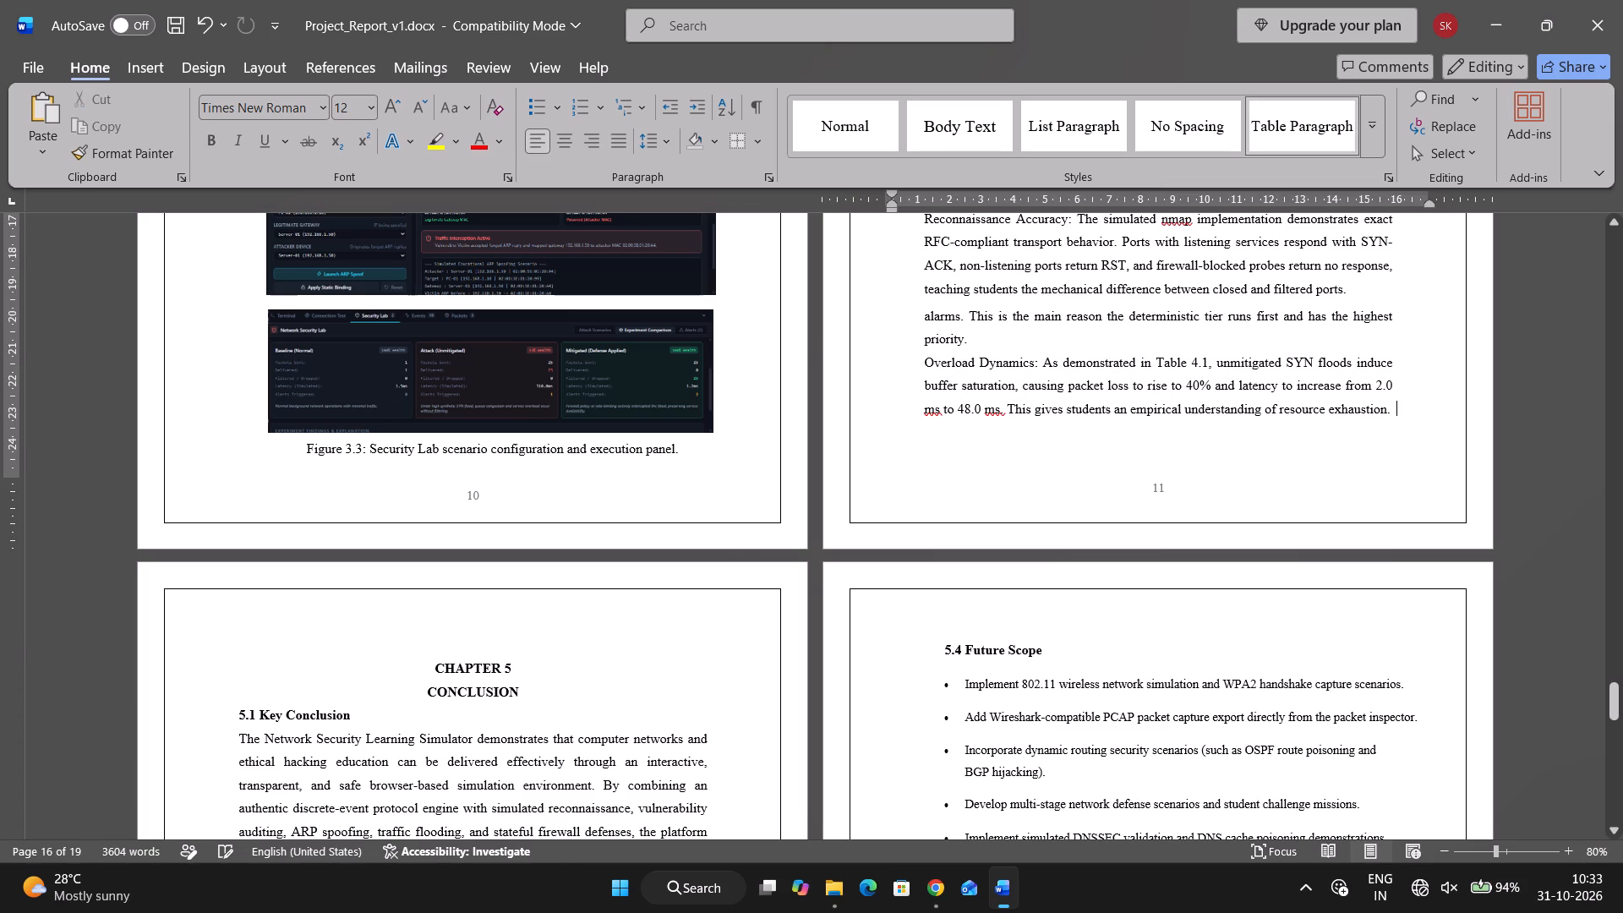
Look through the whole report, from the Conclusion chapter and References back to the title page, checking page layout and content.
scroll(548, 751, down, 12)
scroll(548, 751, up, 10)
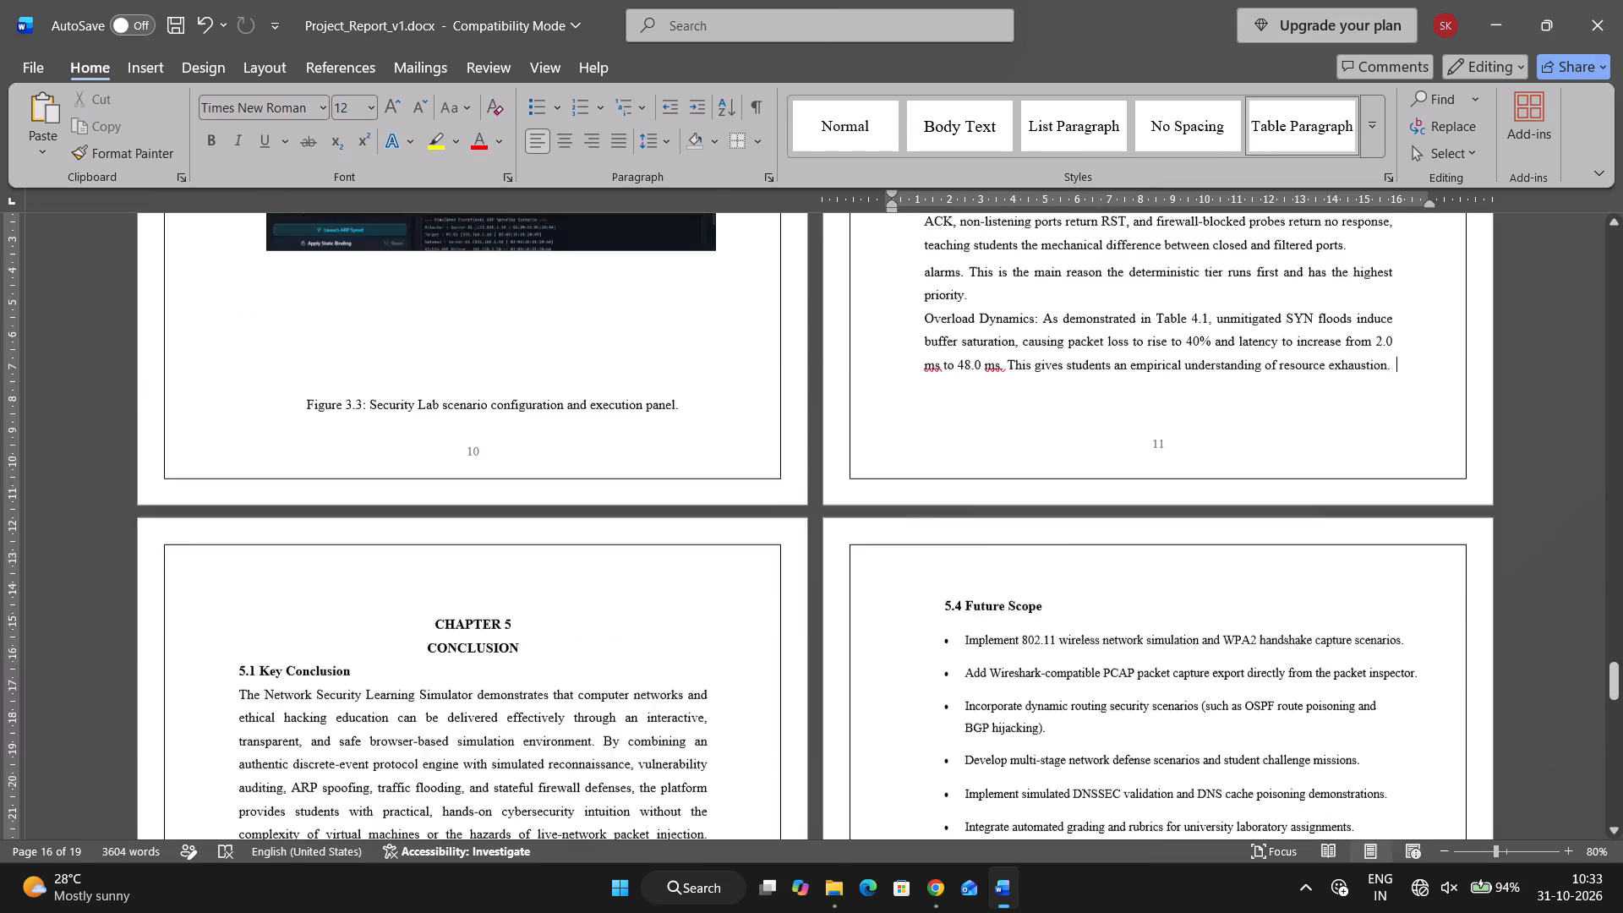
scroll(548, 751, up, 1)
scroll(548, 751, down, 6)
scroll(548, 751, up, 4)
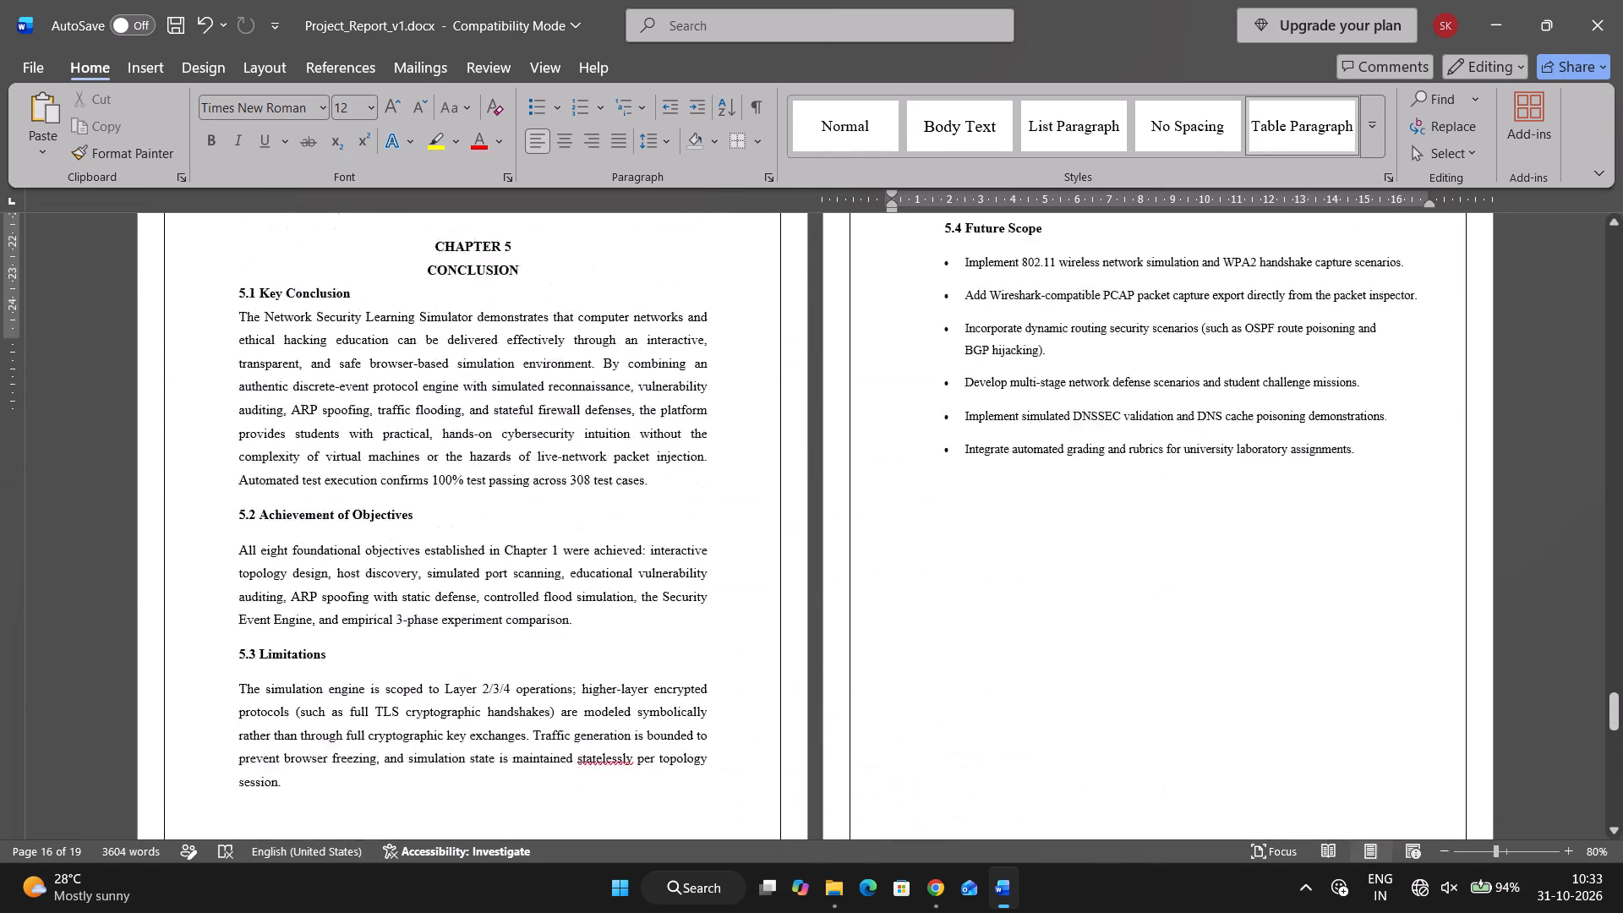
scroll(548, 751, up, 7)
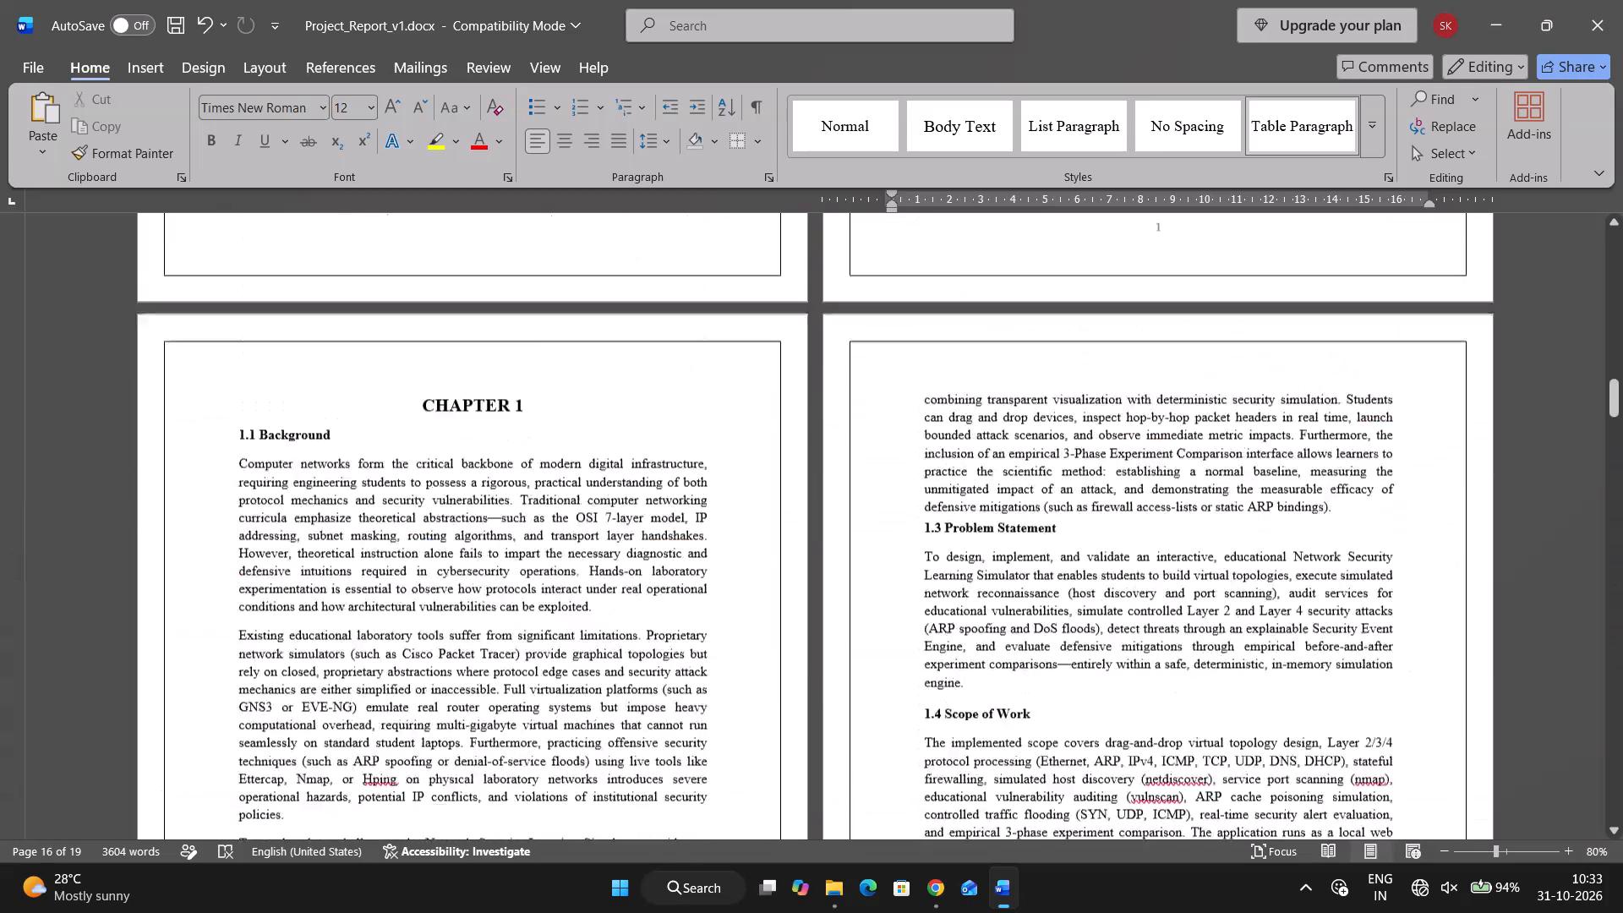
scroll(548, 751, up, 6)
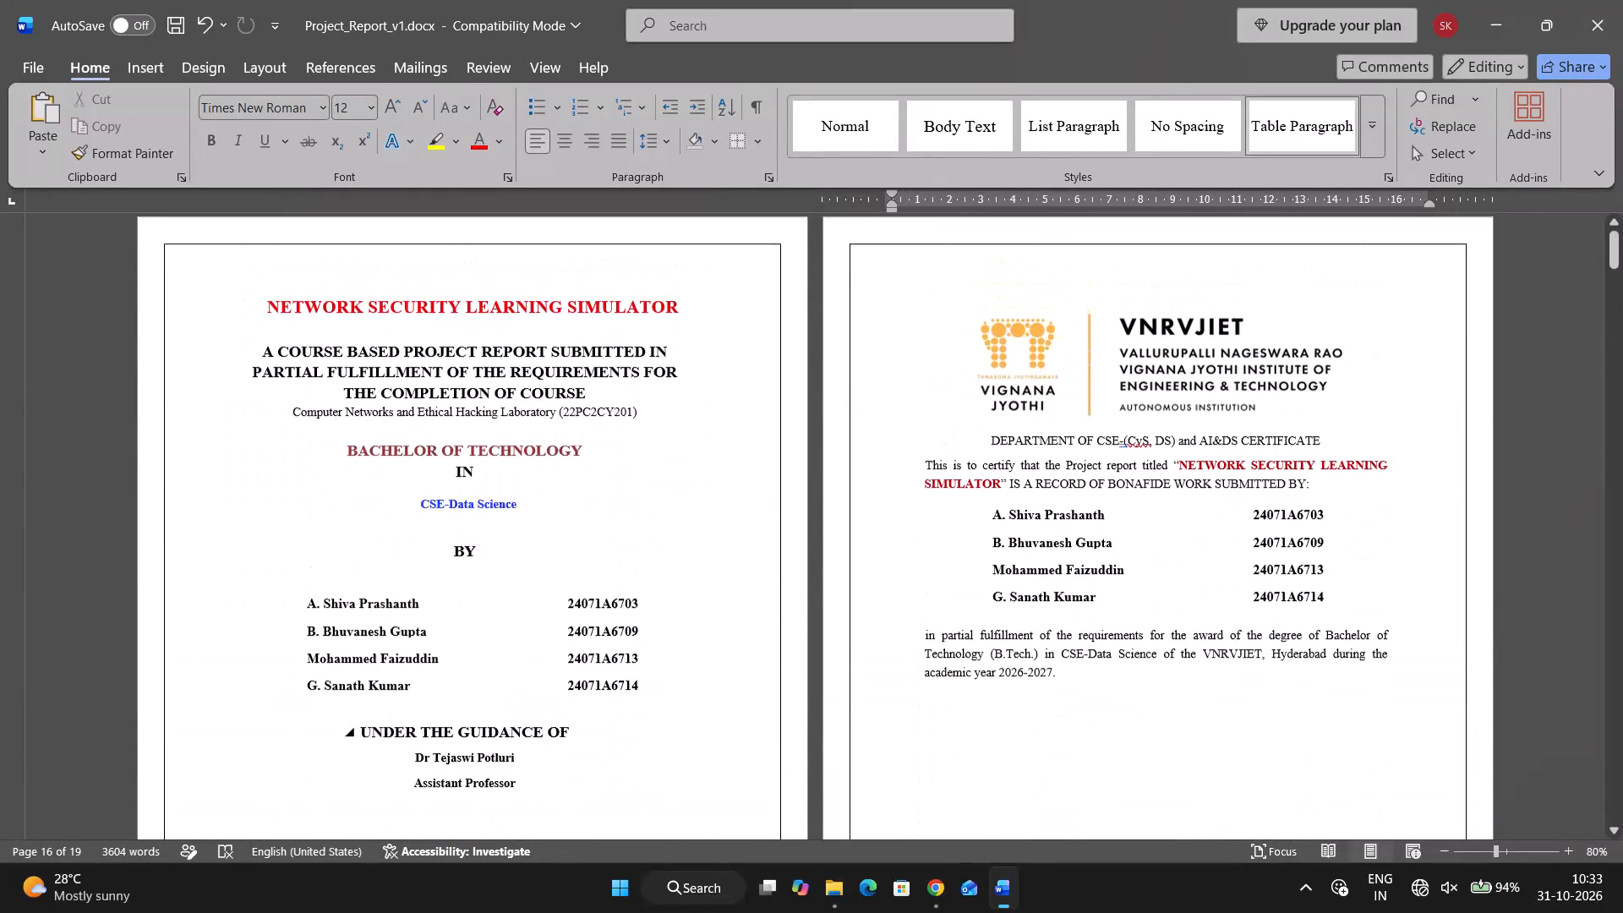
scroll(548, 751, up, 2)
scroll(548, 751, down, 7)
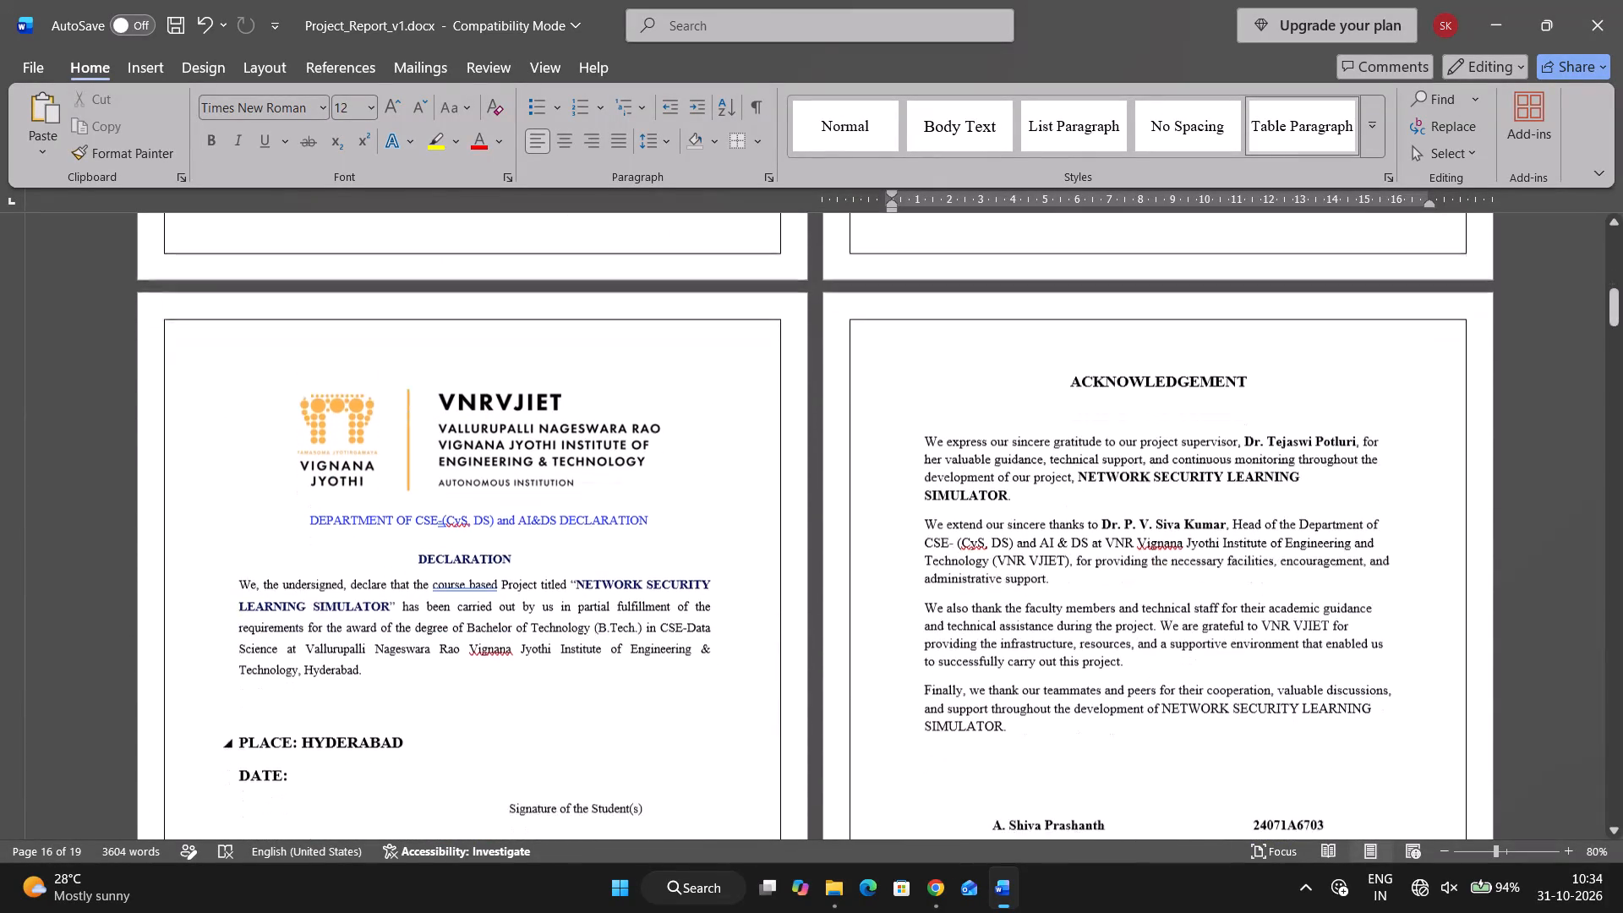
scroll(548, 751, down, 14)
scroll(548, 751, up, 1)
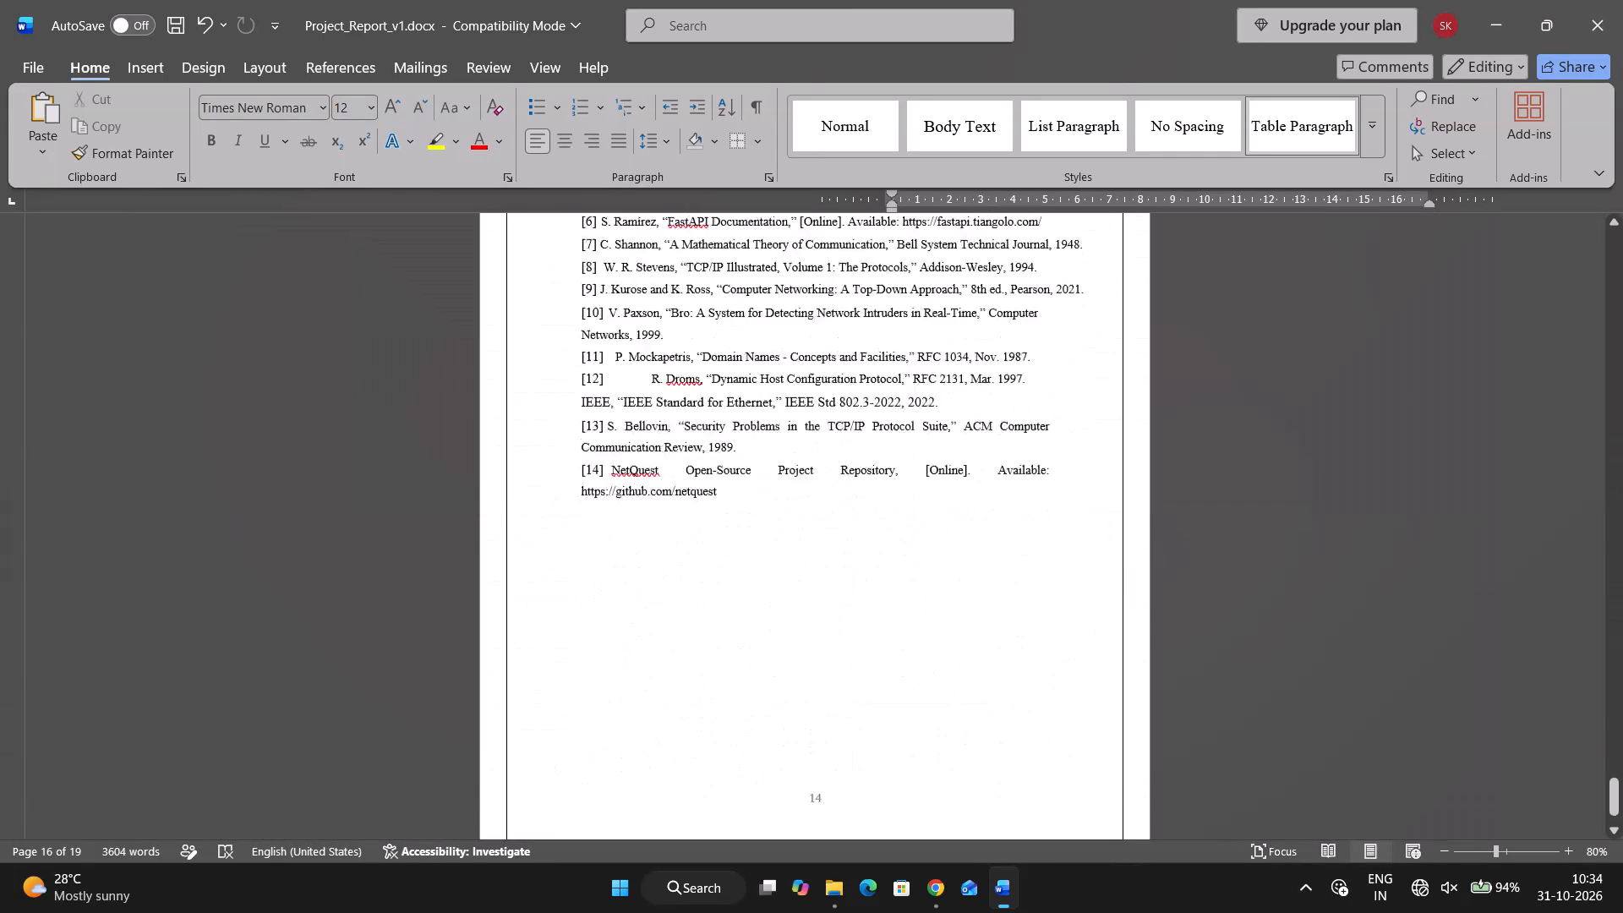
scroll(548, 751, up, 1)
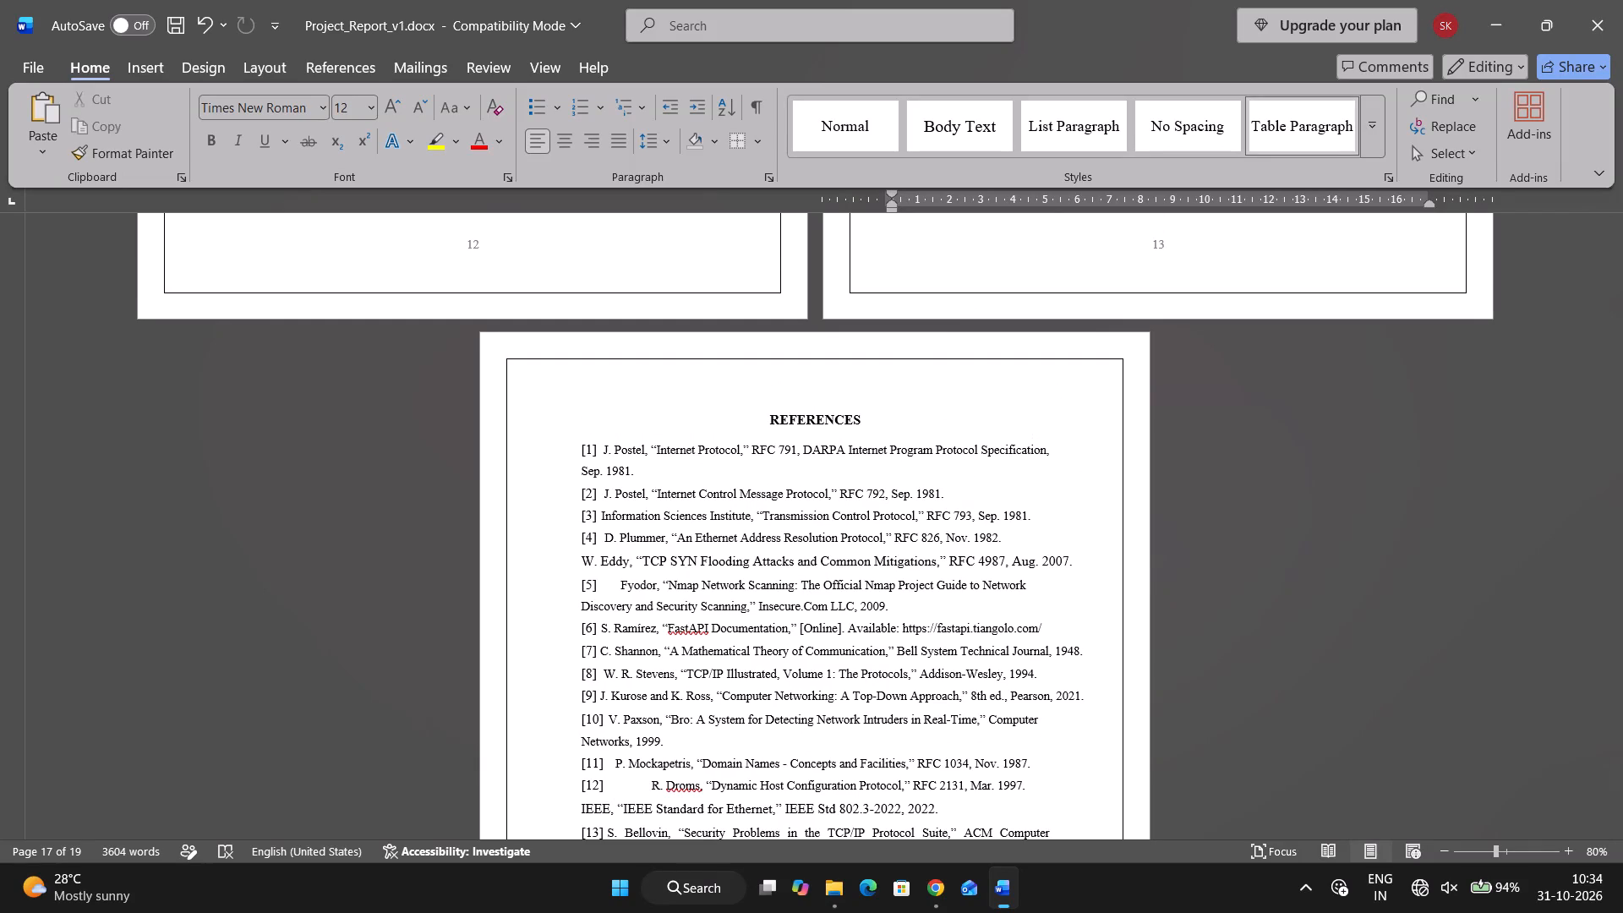
scroll(548, 751, up, 20)
scroll(548, 751, up, 20)
scroll(548, 751, up, 8)
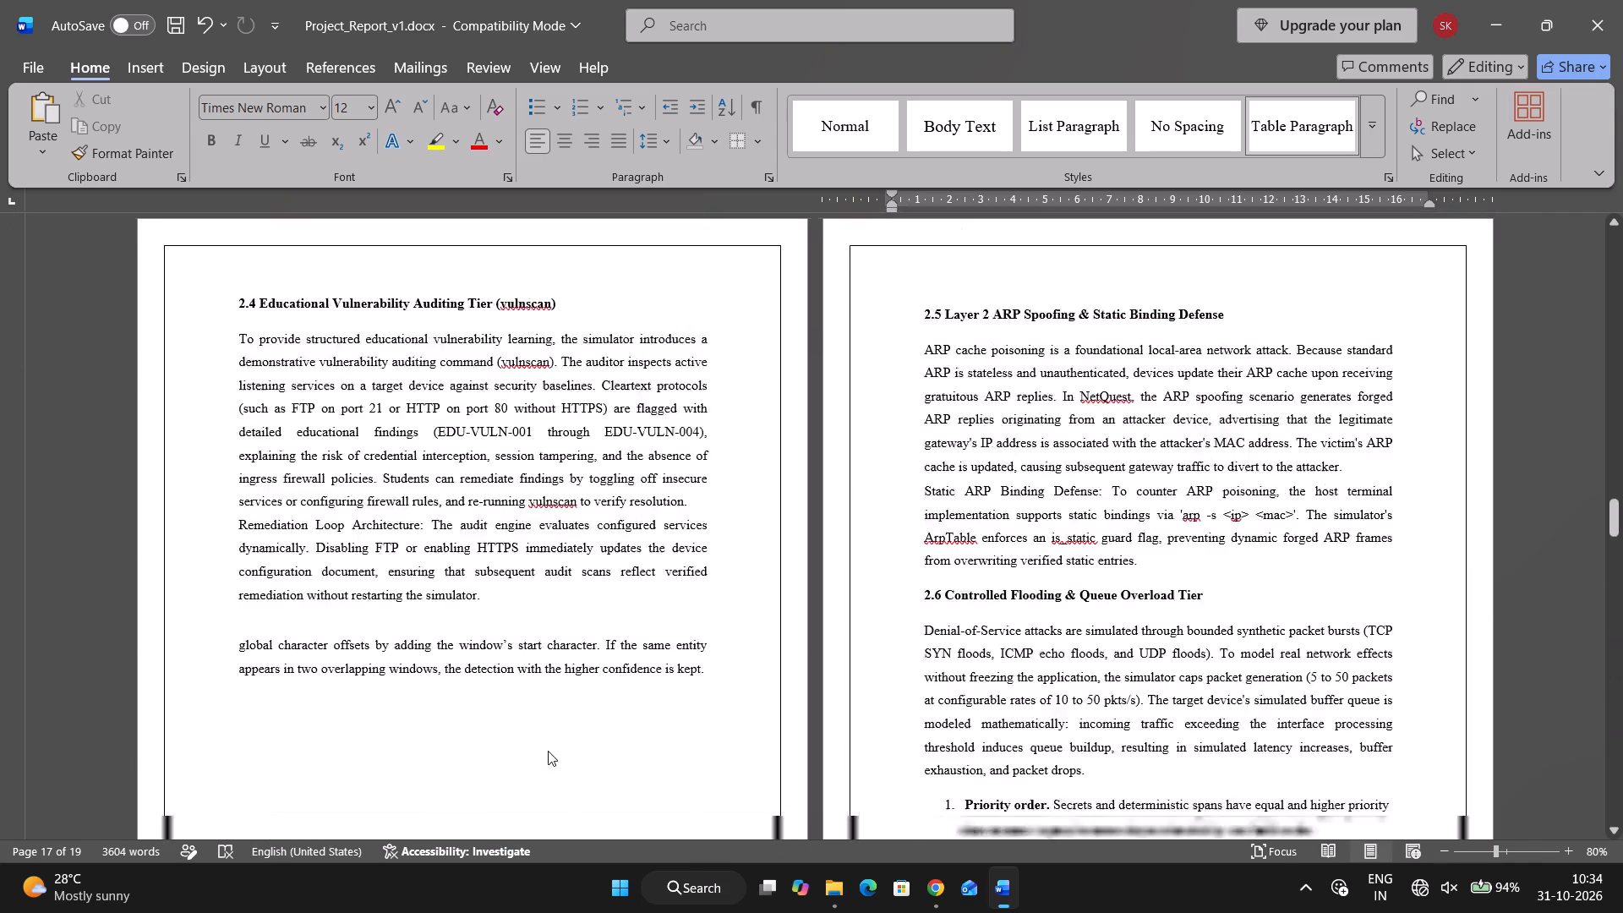
scroll(548, 751, up, 20)
scroll(548, 751, up, 13)
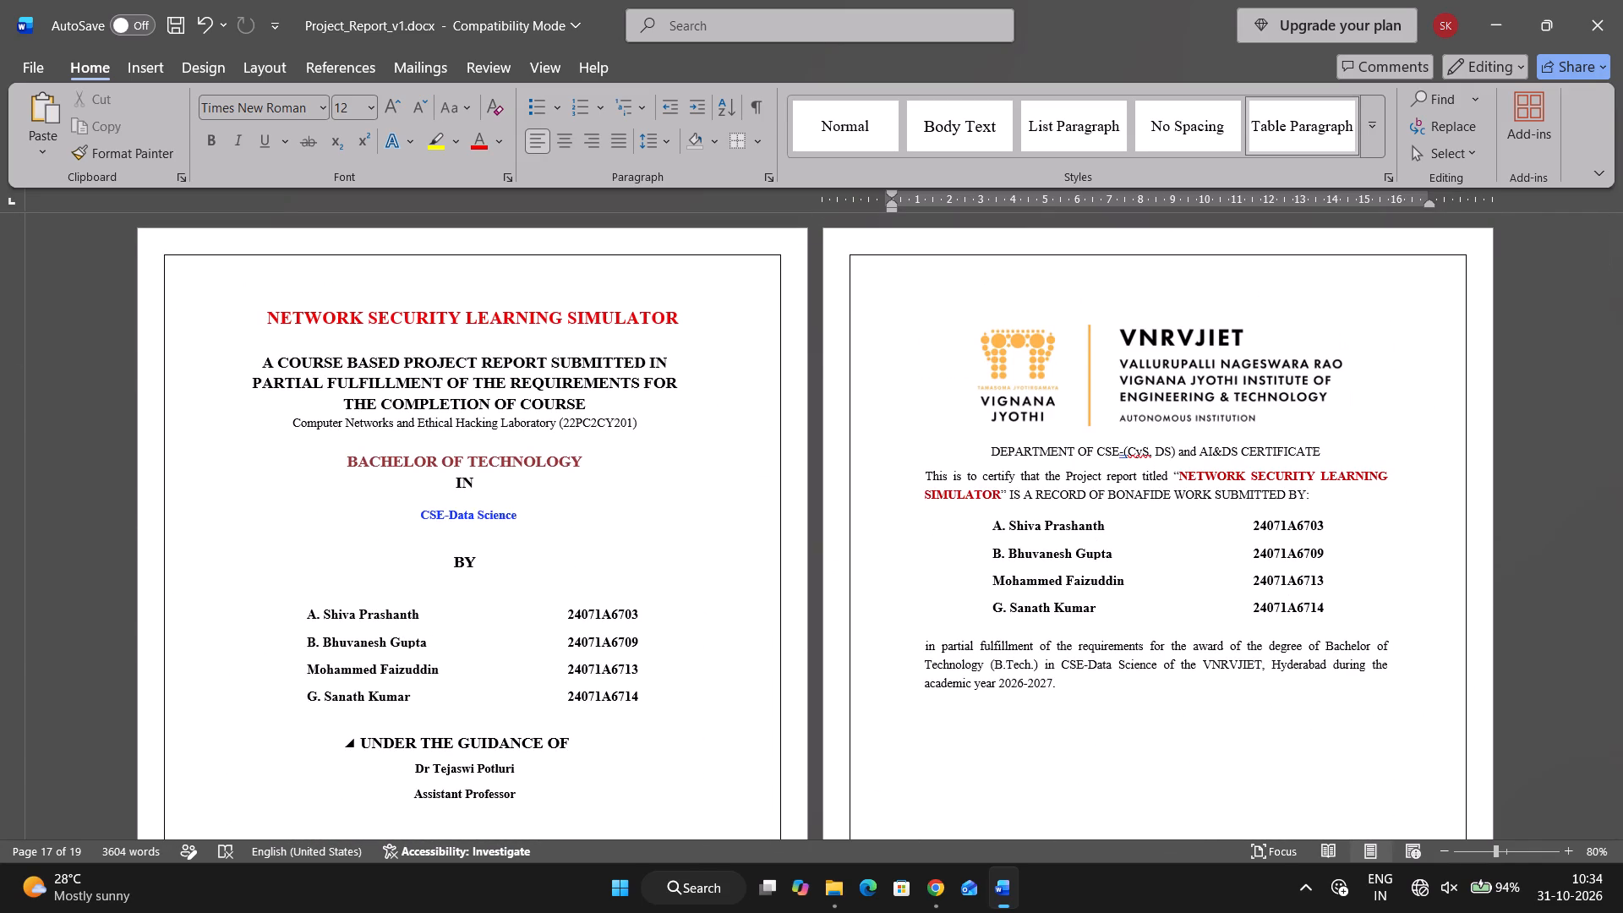
Examine the title page and certificate page, including the course line, guidance block, college details and signature blocks.
key(Down)
key(Up)
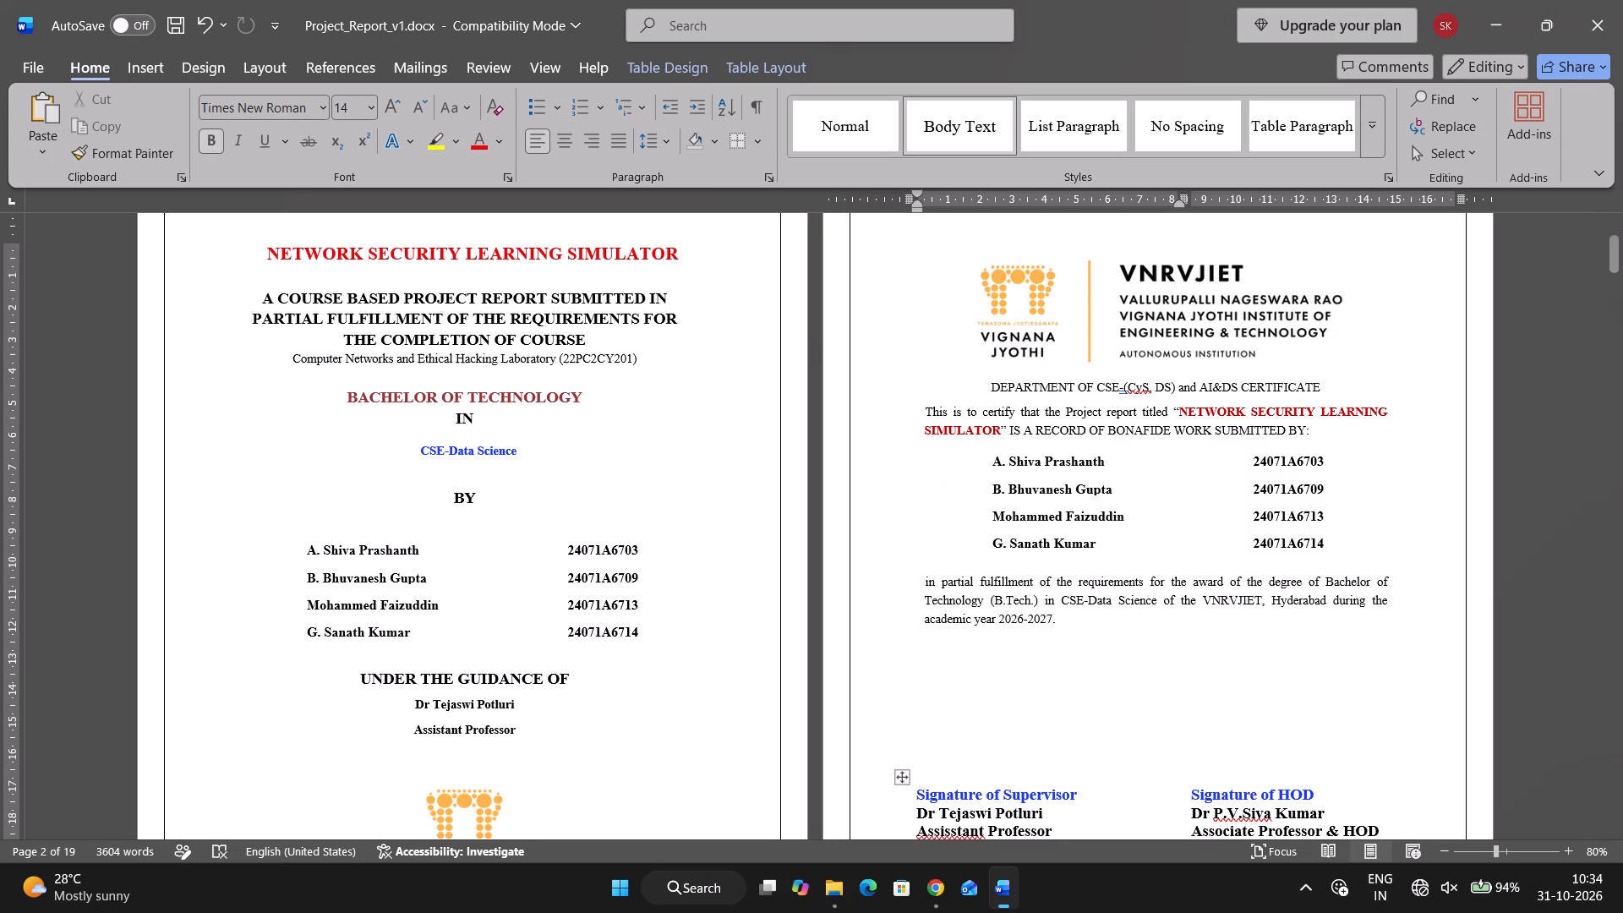
scroll(471, 634, up, 1)
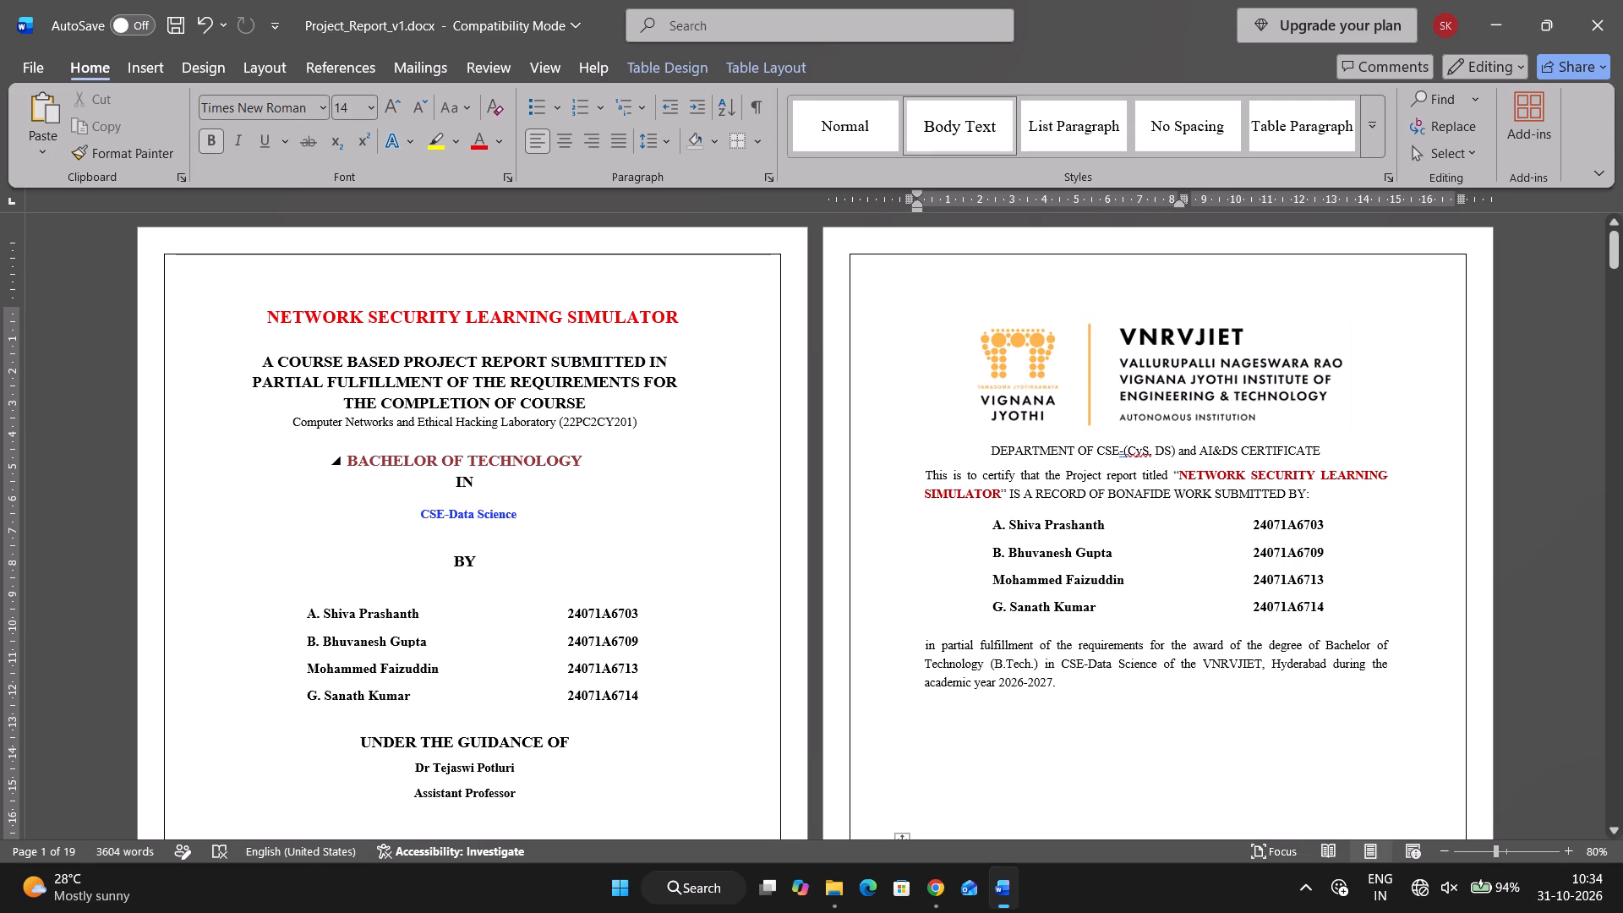
click(594, 418)
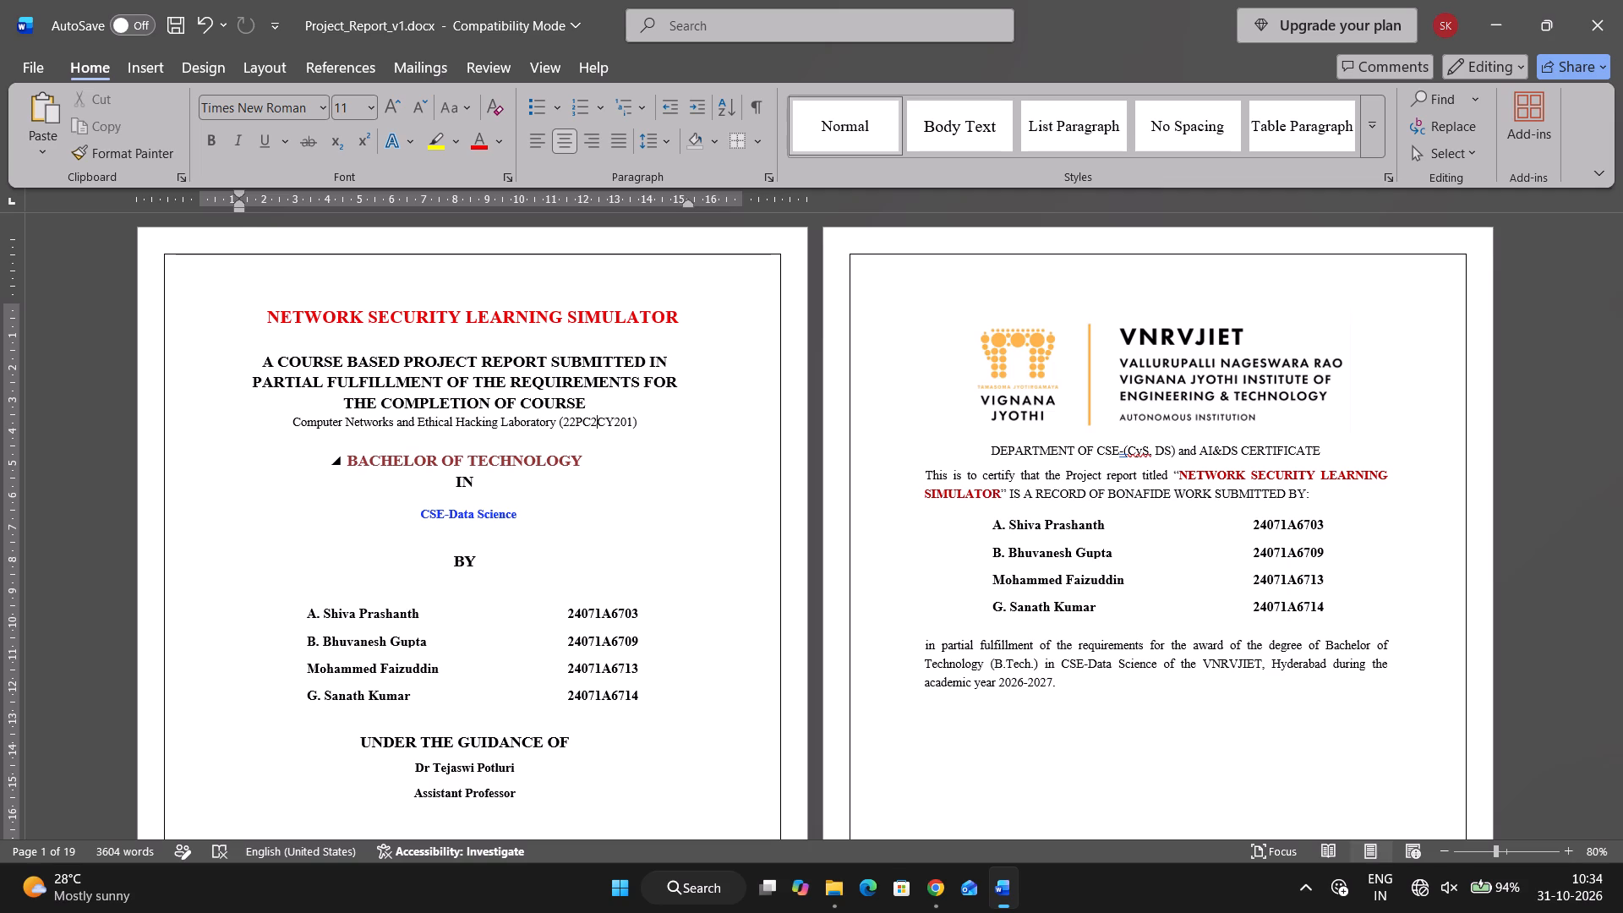
scroll(623, 479, down, 1)
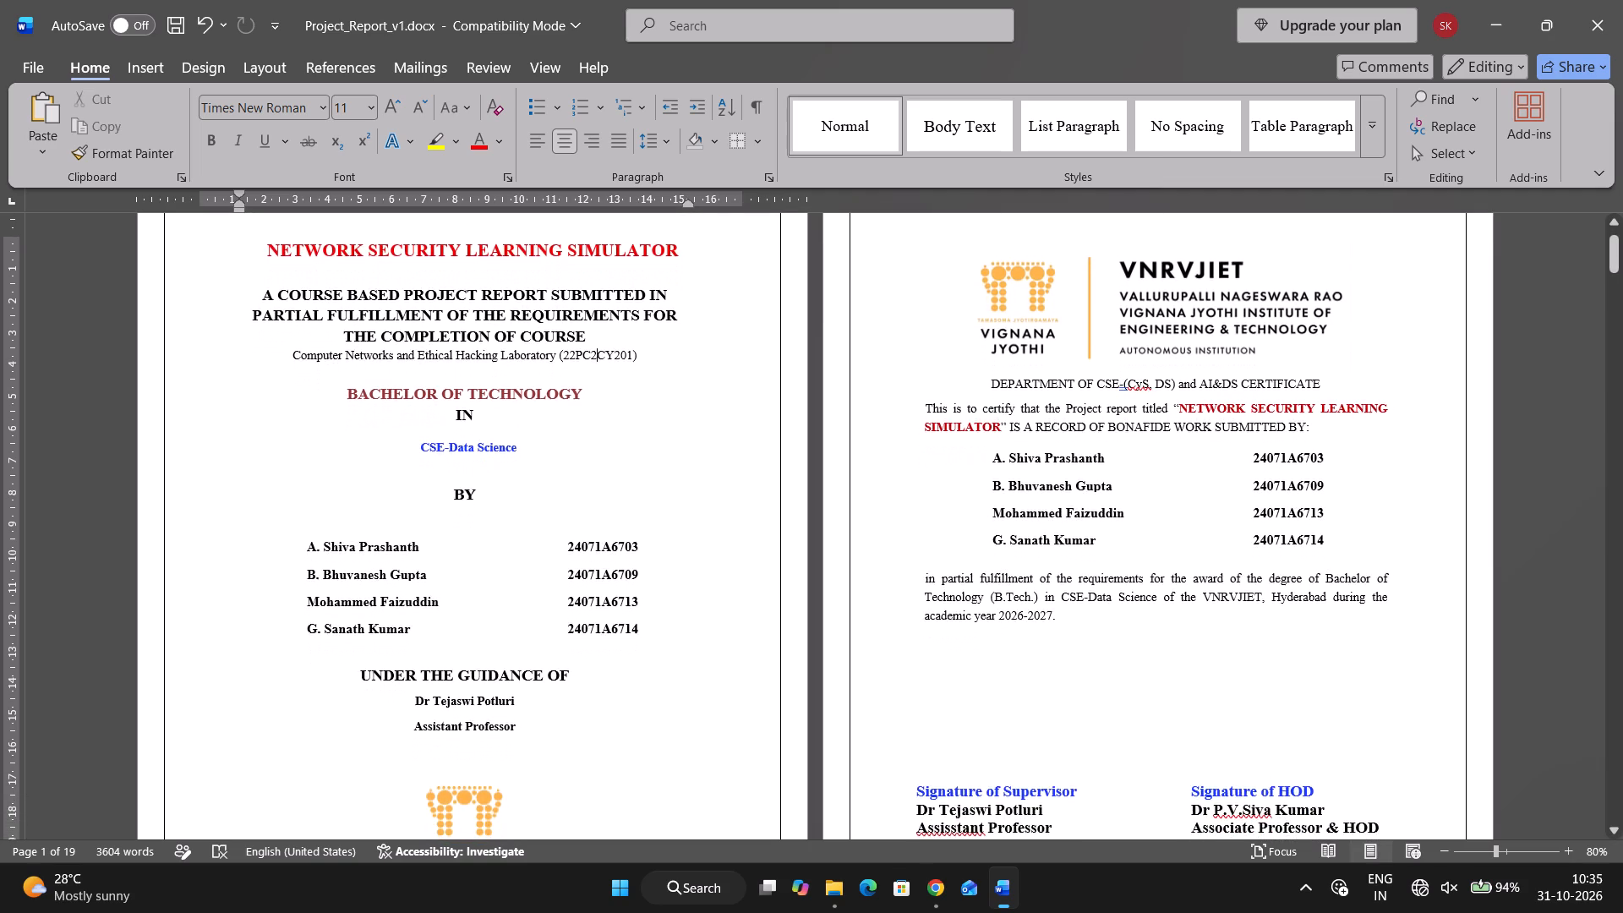
scroll(623, 479, down, 1)
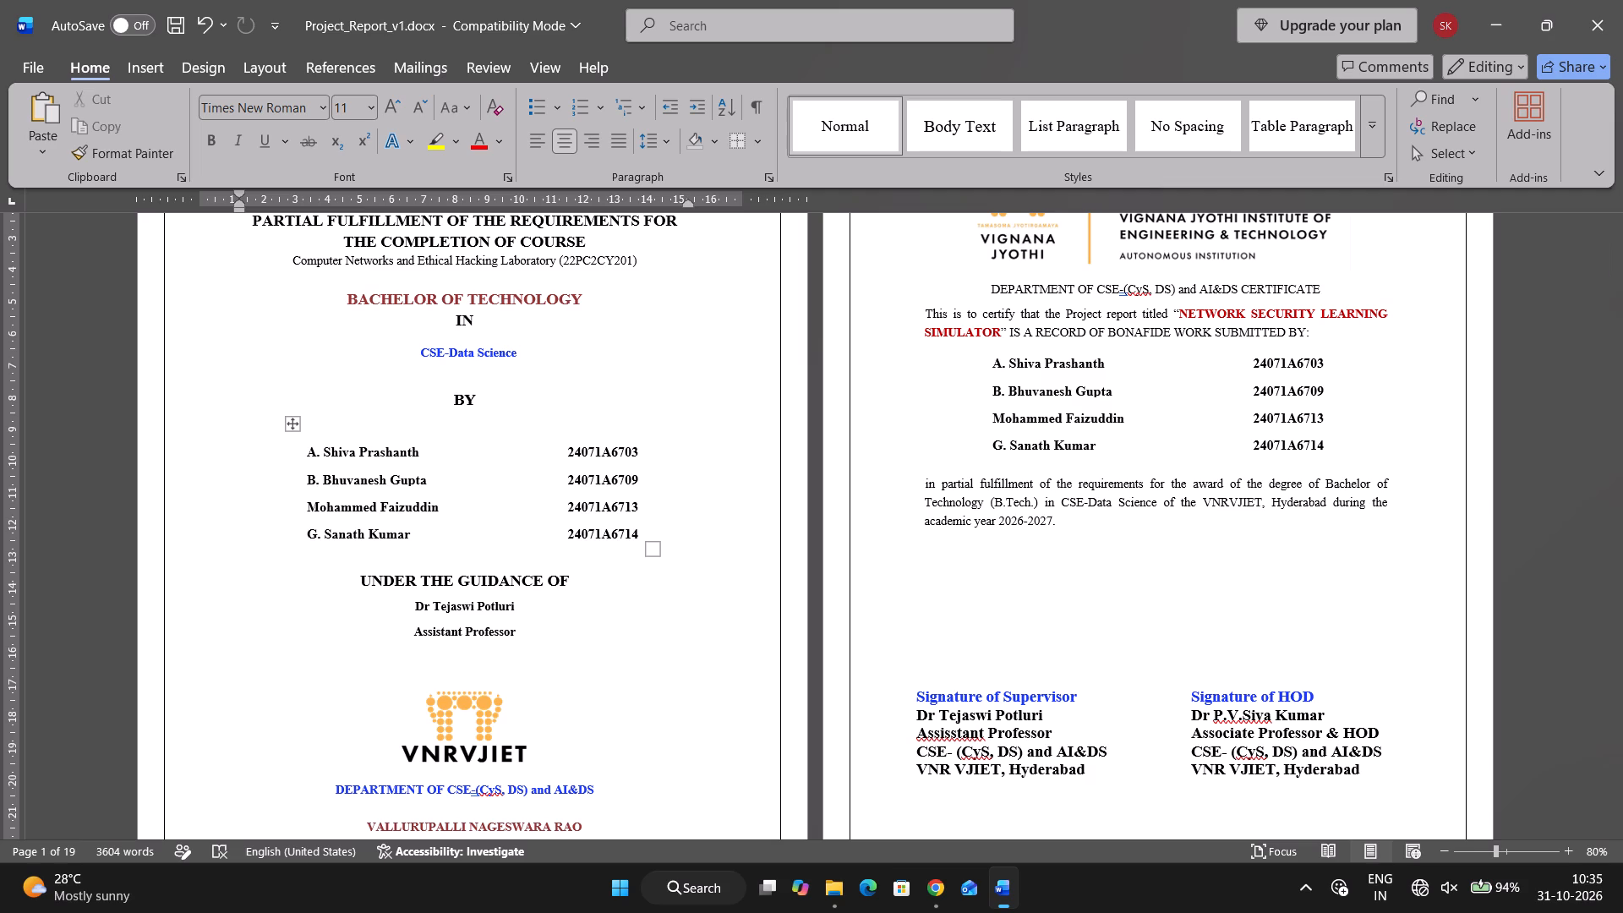
scroll(623, 479, up, 1)
scroll(623, 479, down, 1)
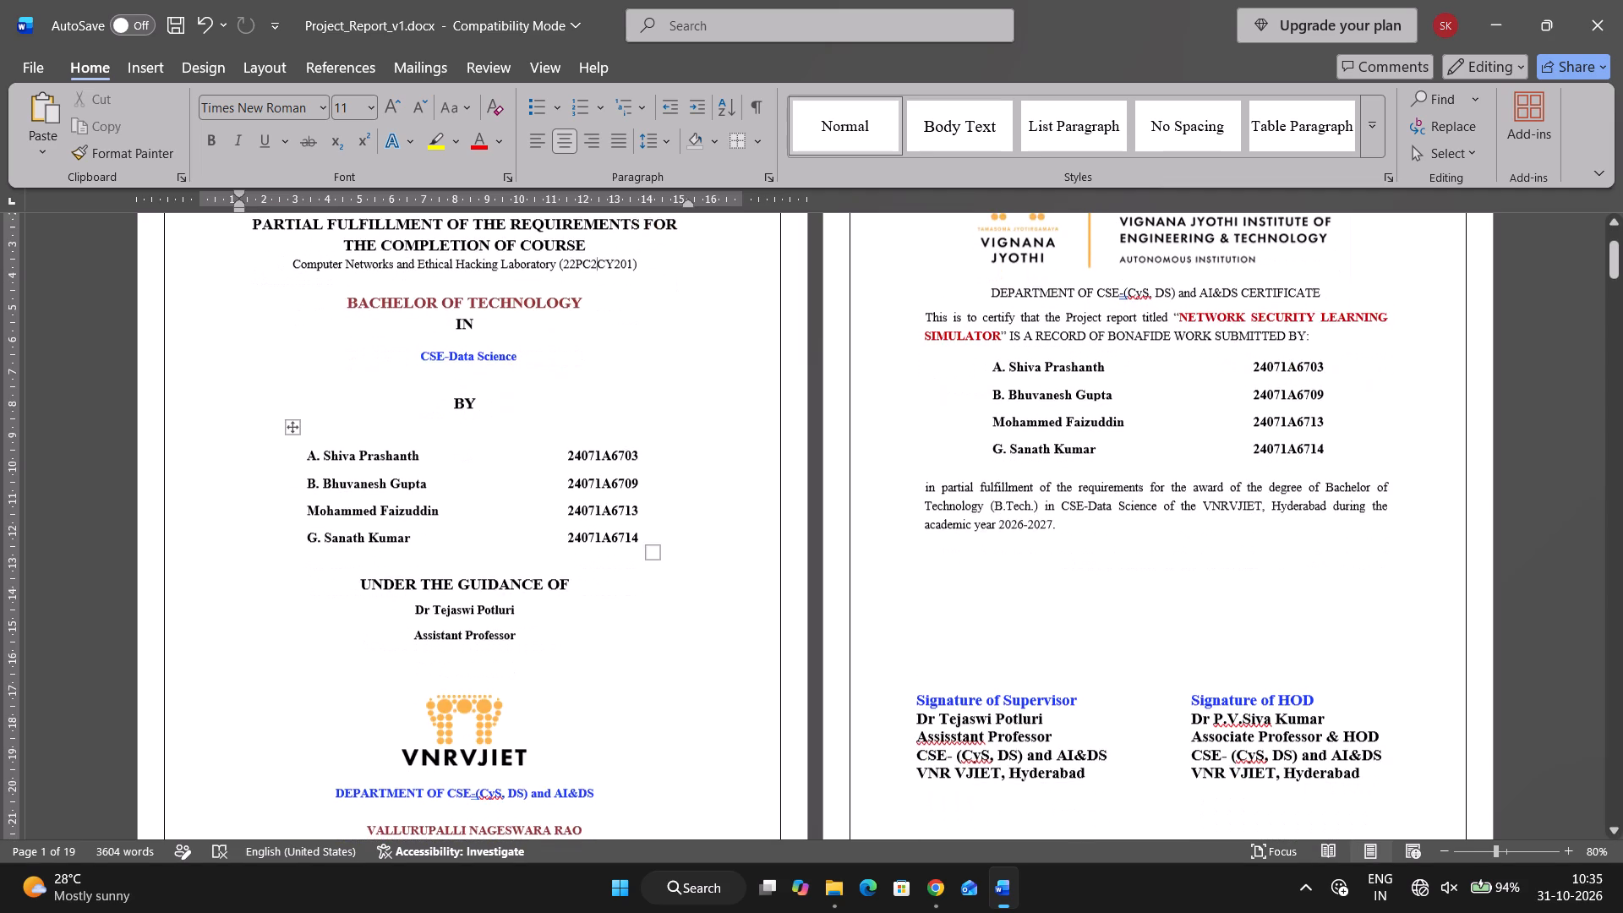
scroll(623, 479, down, 2)
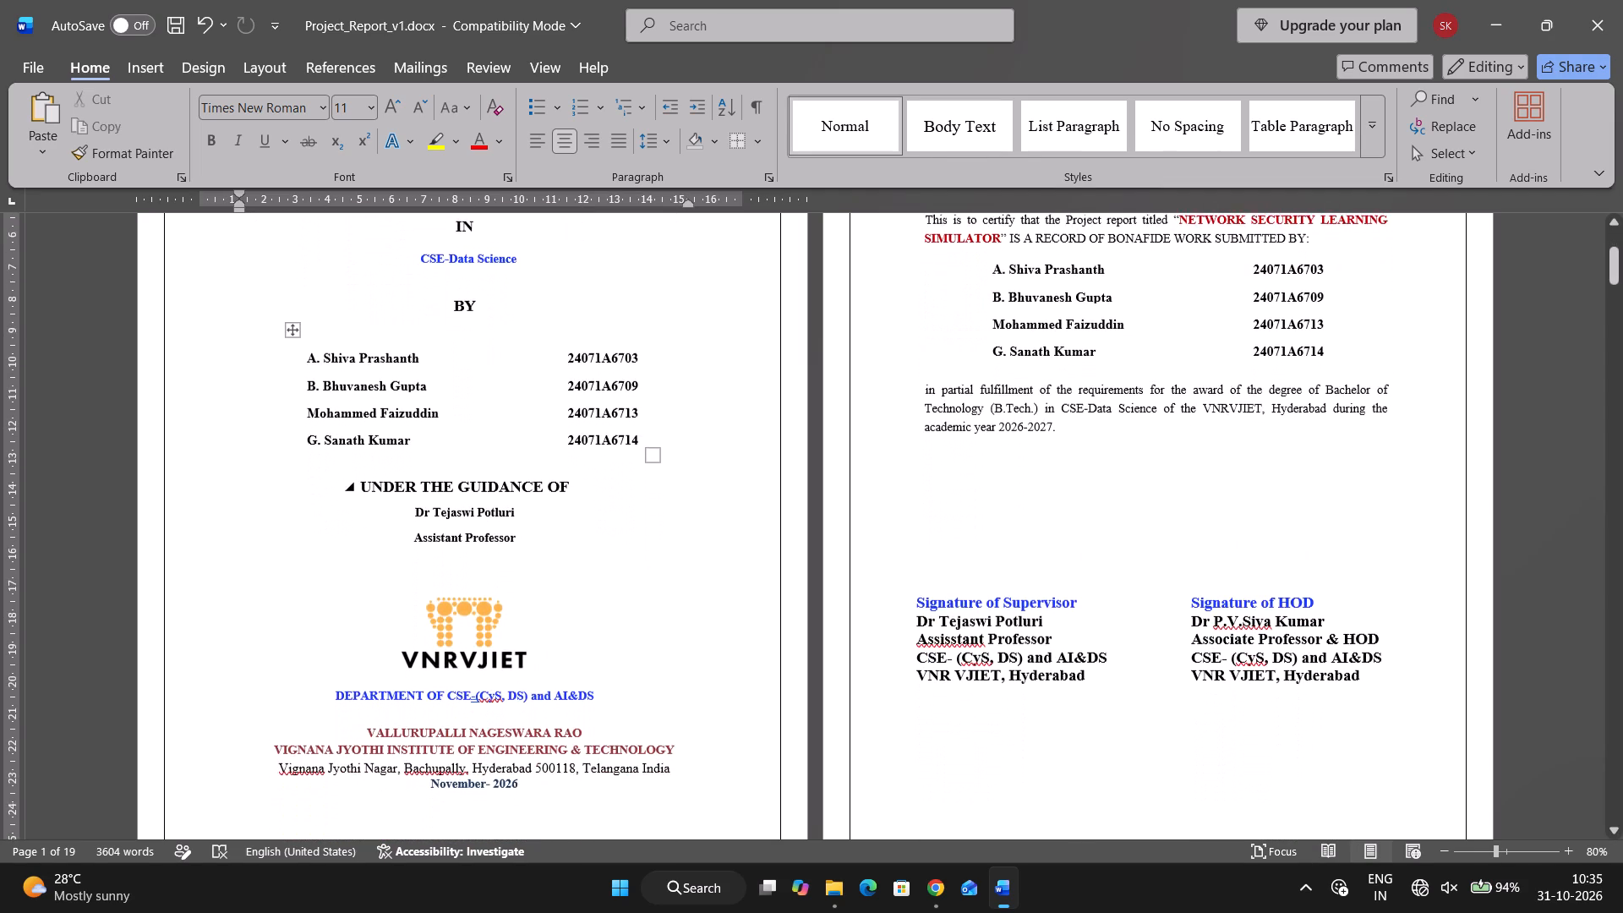
scroll(623, 479, down, 1)
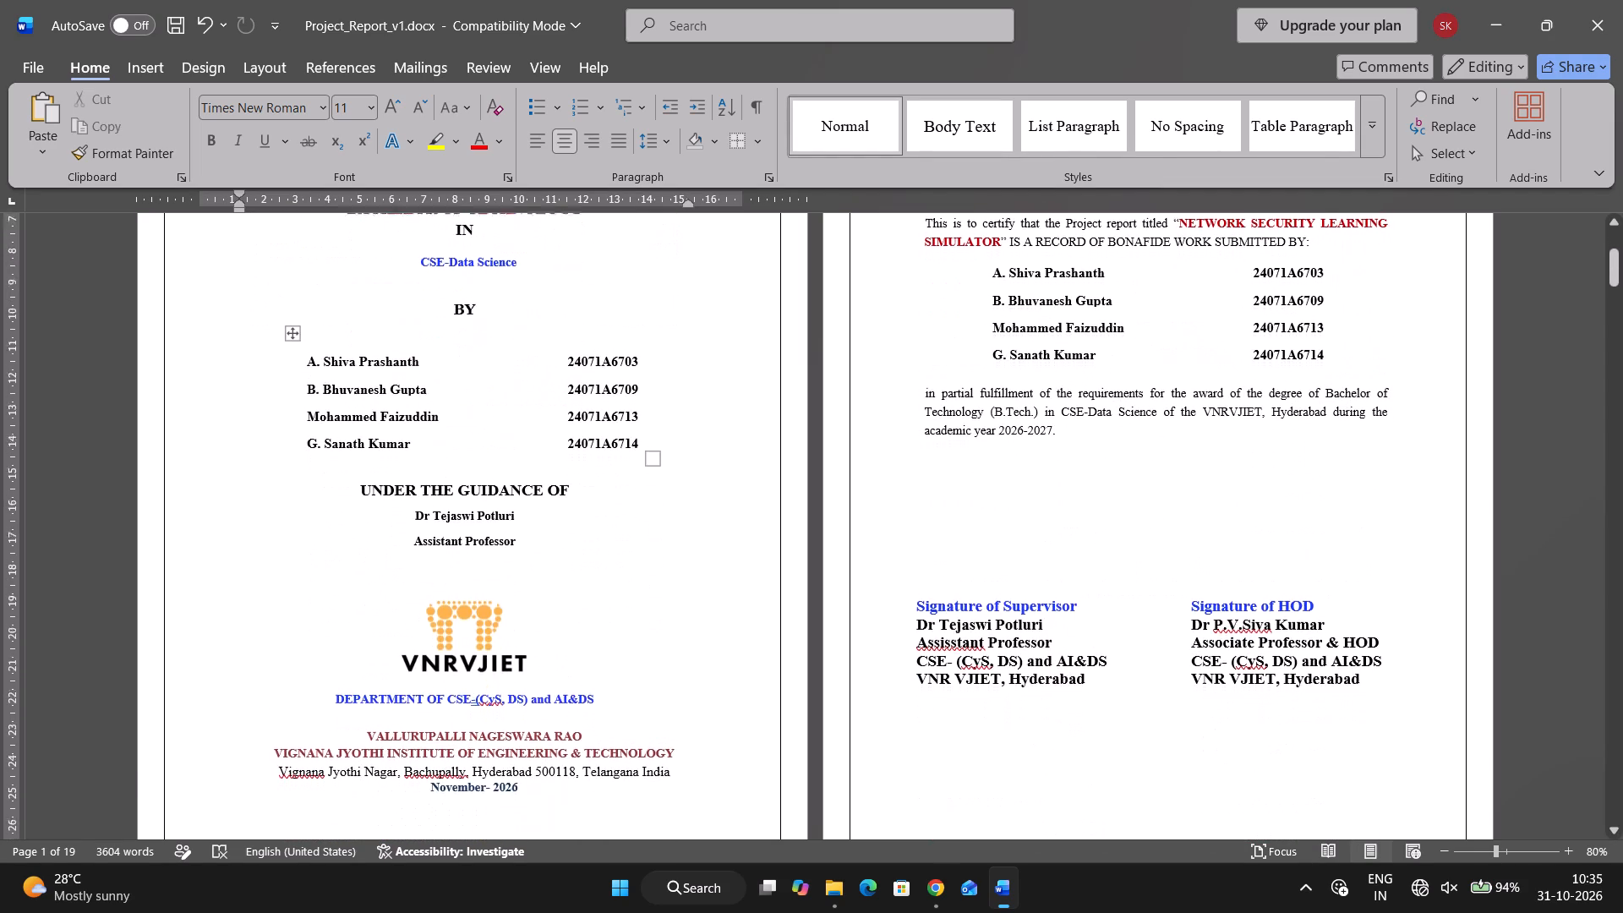
Delete the word DECLARATION from the end of the blue department line under the logo on the Declaration page.
scroll(623, 479, down, 1)
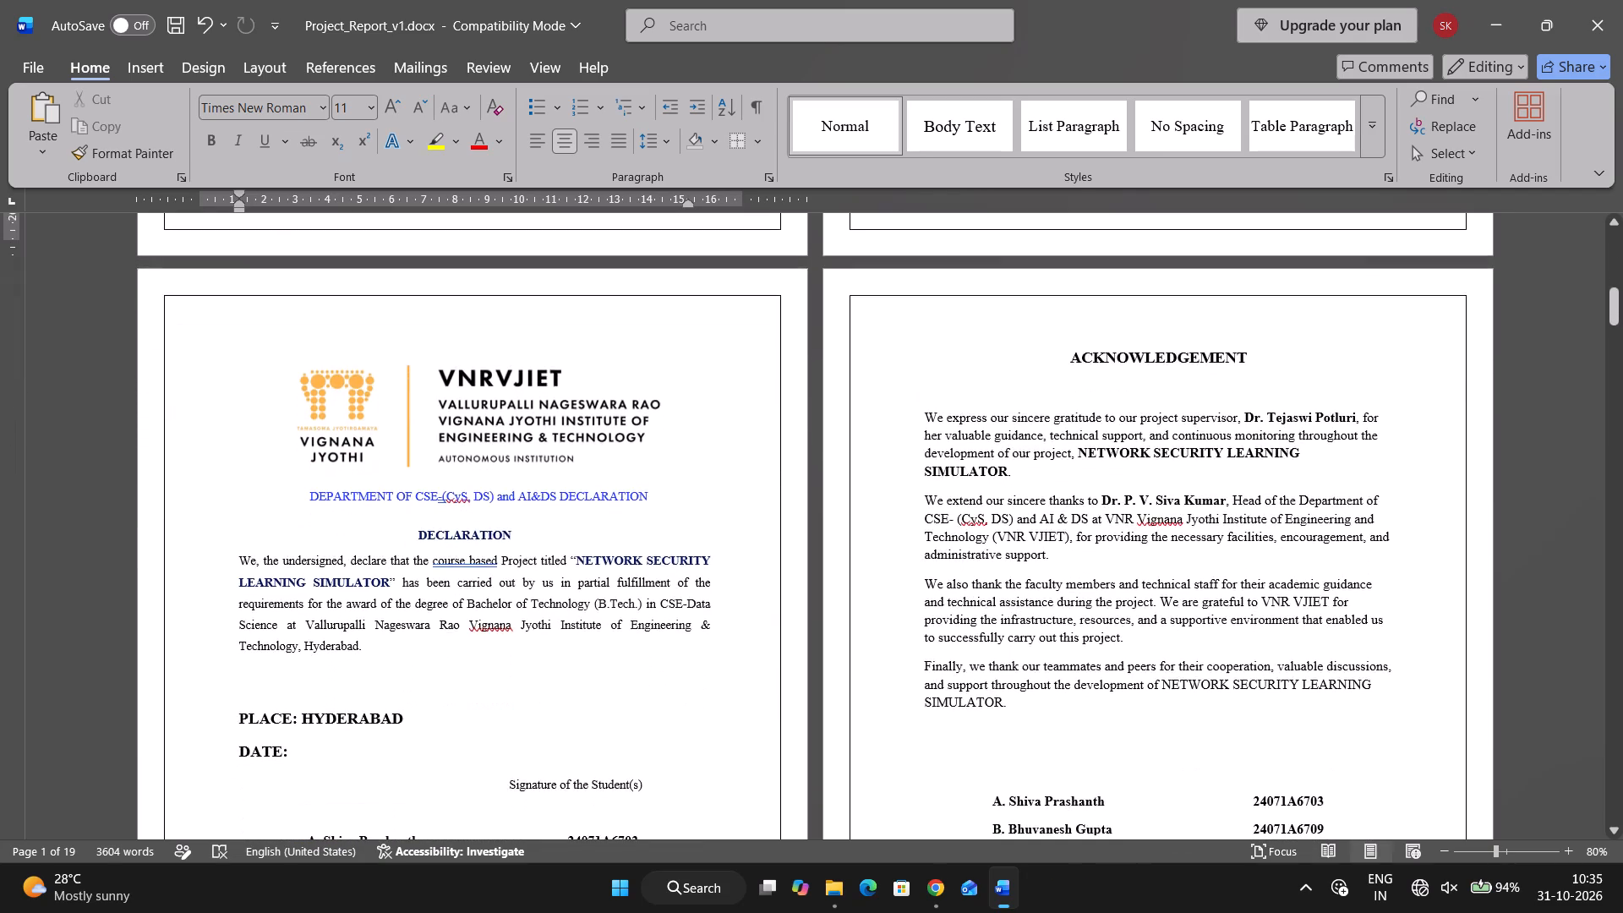
scroll(623, 479, down, 1)
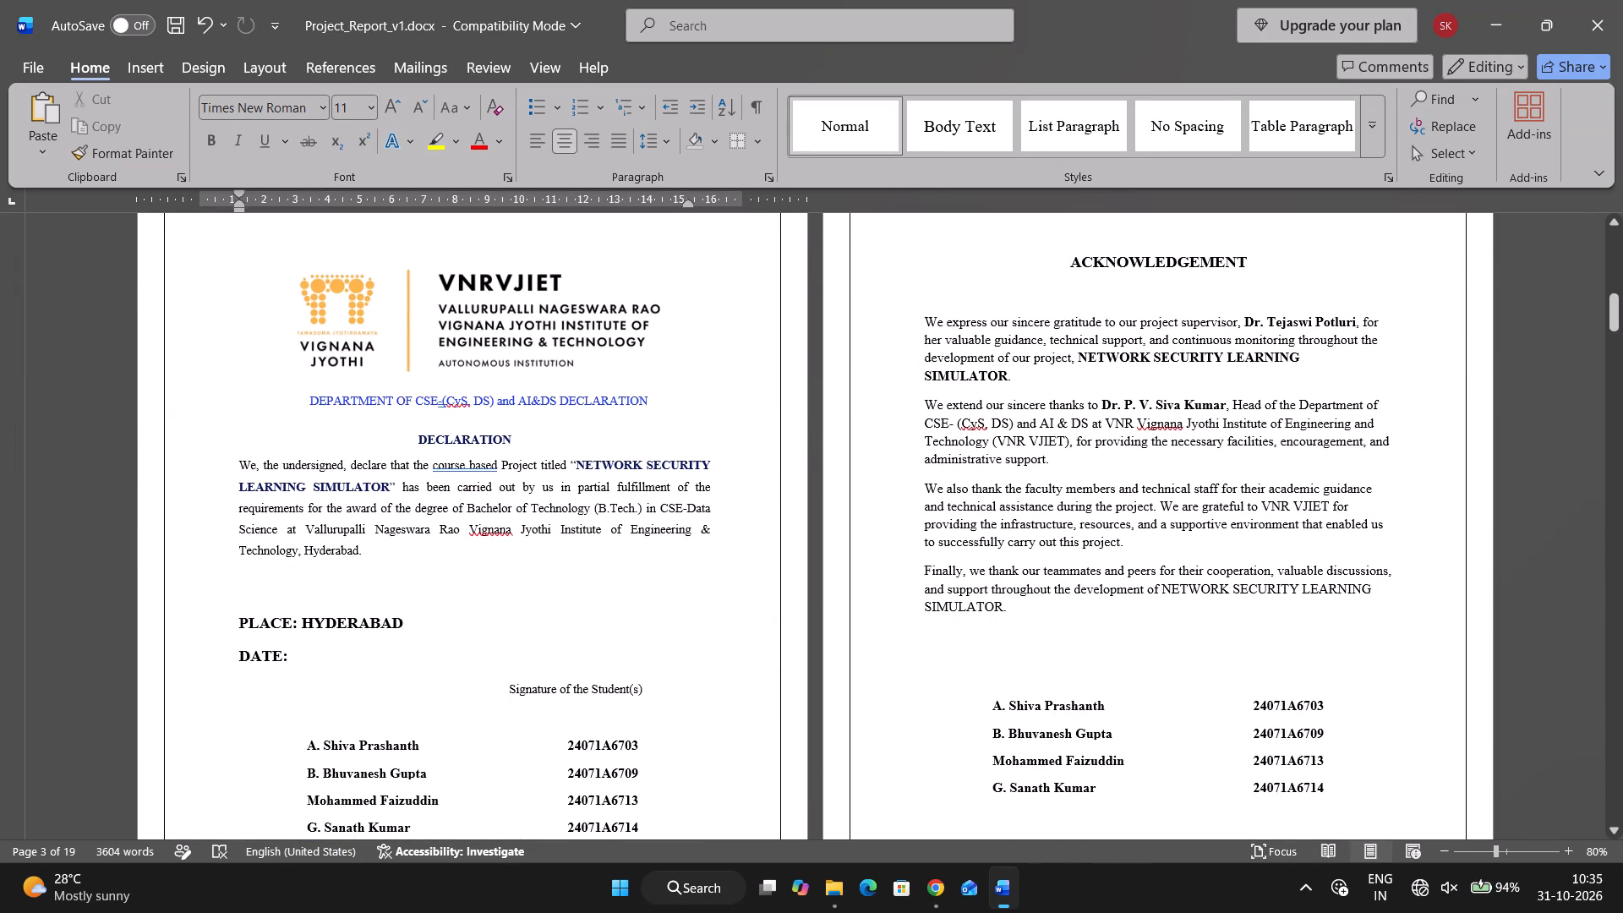
click(650, 398)
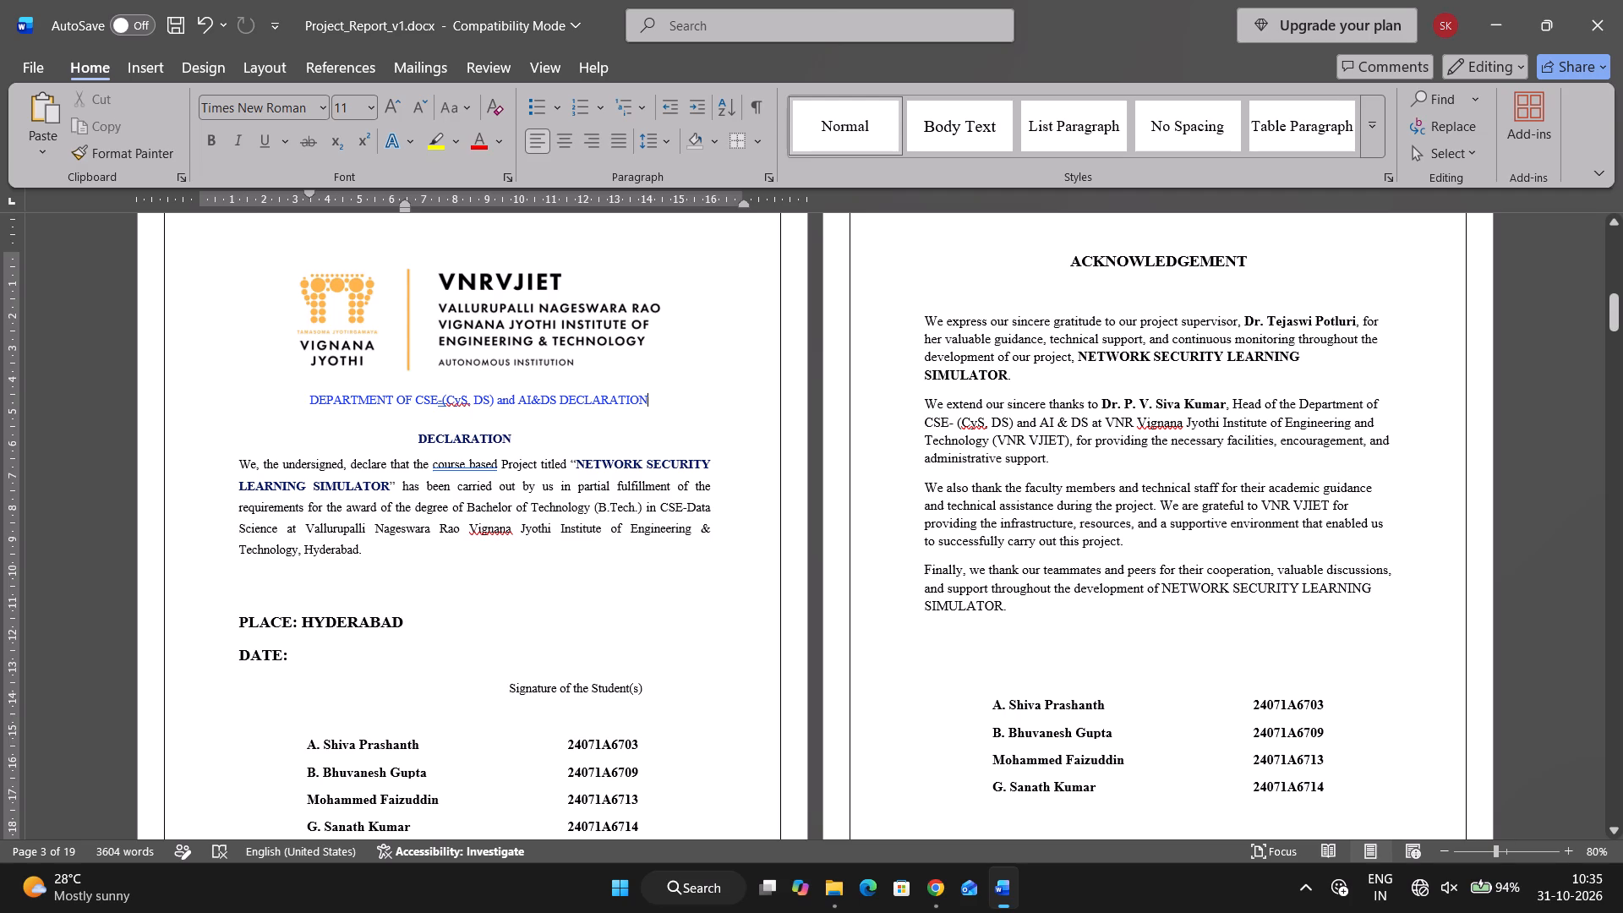
key(BackSpace)
key(BackSpace)
key(BackSpace)
key(BackSpace)
key(BackSpace)
key(BackSpace)
key(BackSpace)
key(BackSpace)
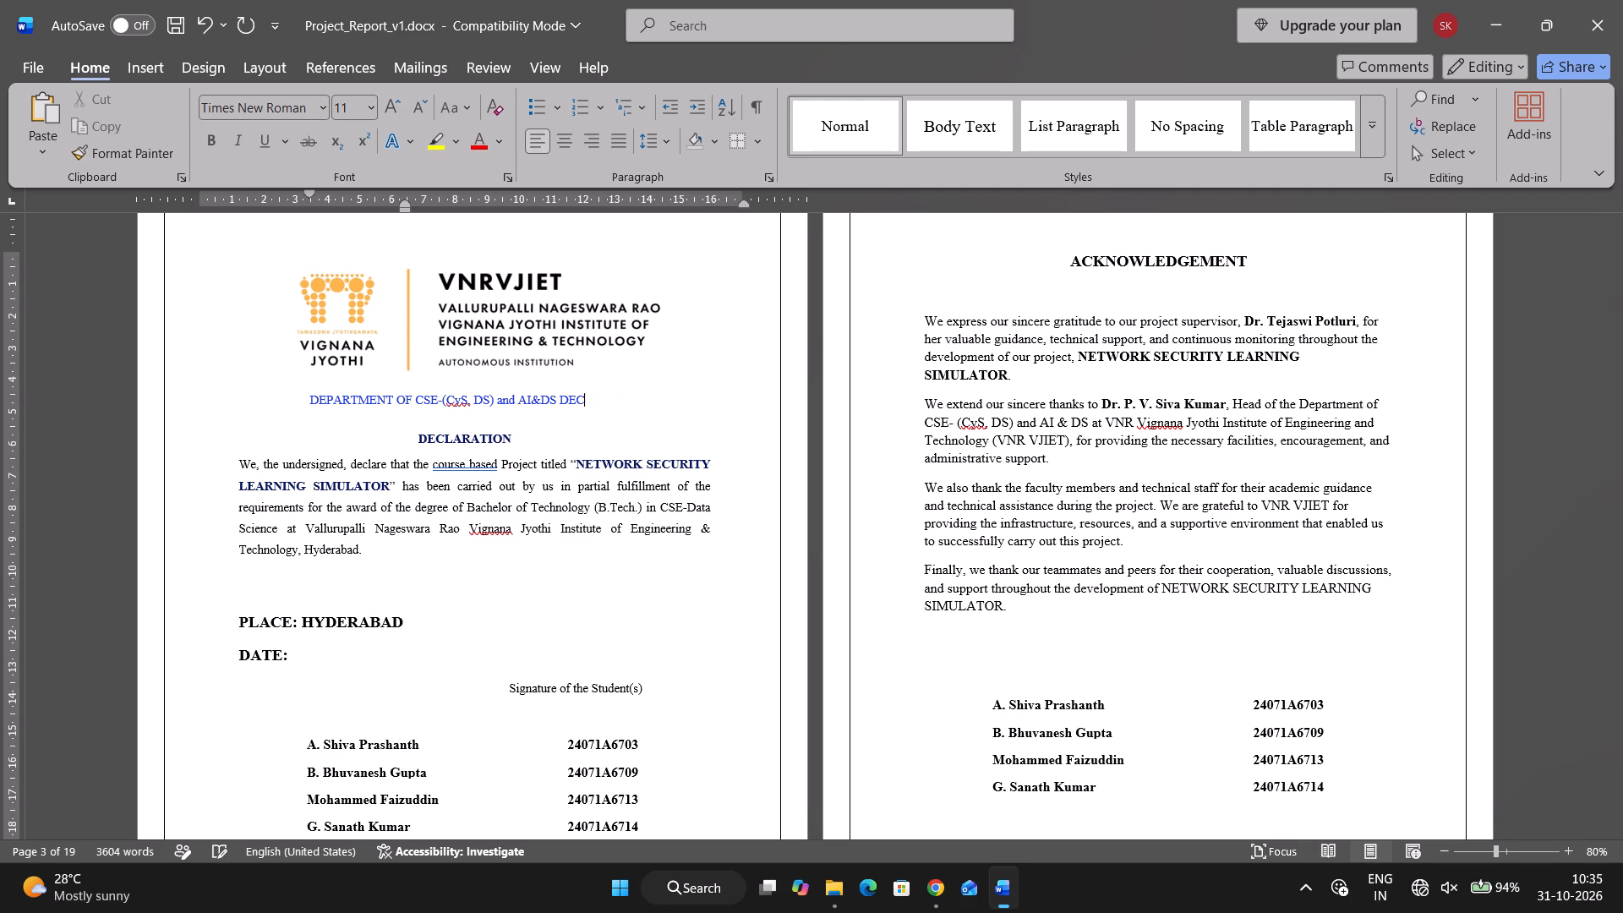
key(BackSpace)
key(BackSpace)
key(BackSpace)
Move the word CERTIFICATE onto its own line below the department line on the certificate page and centre it.
scroll(651, 406, up, 1)
scroll(648, 520, up, 2)
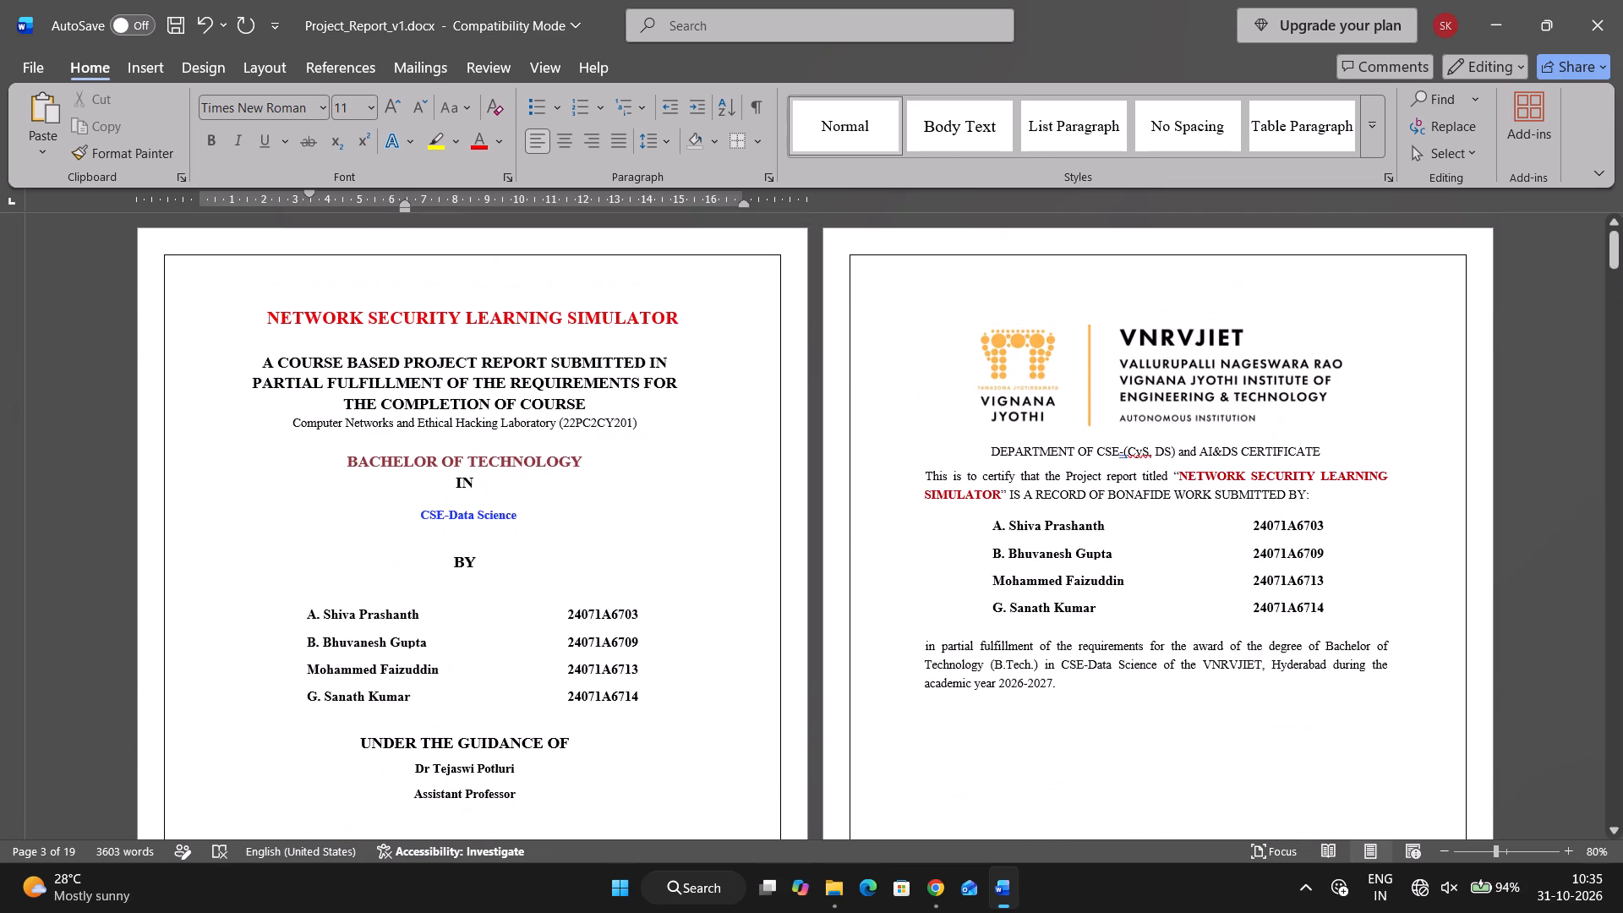
scroll(648, 520, up, 1)
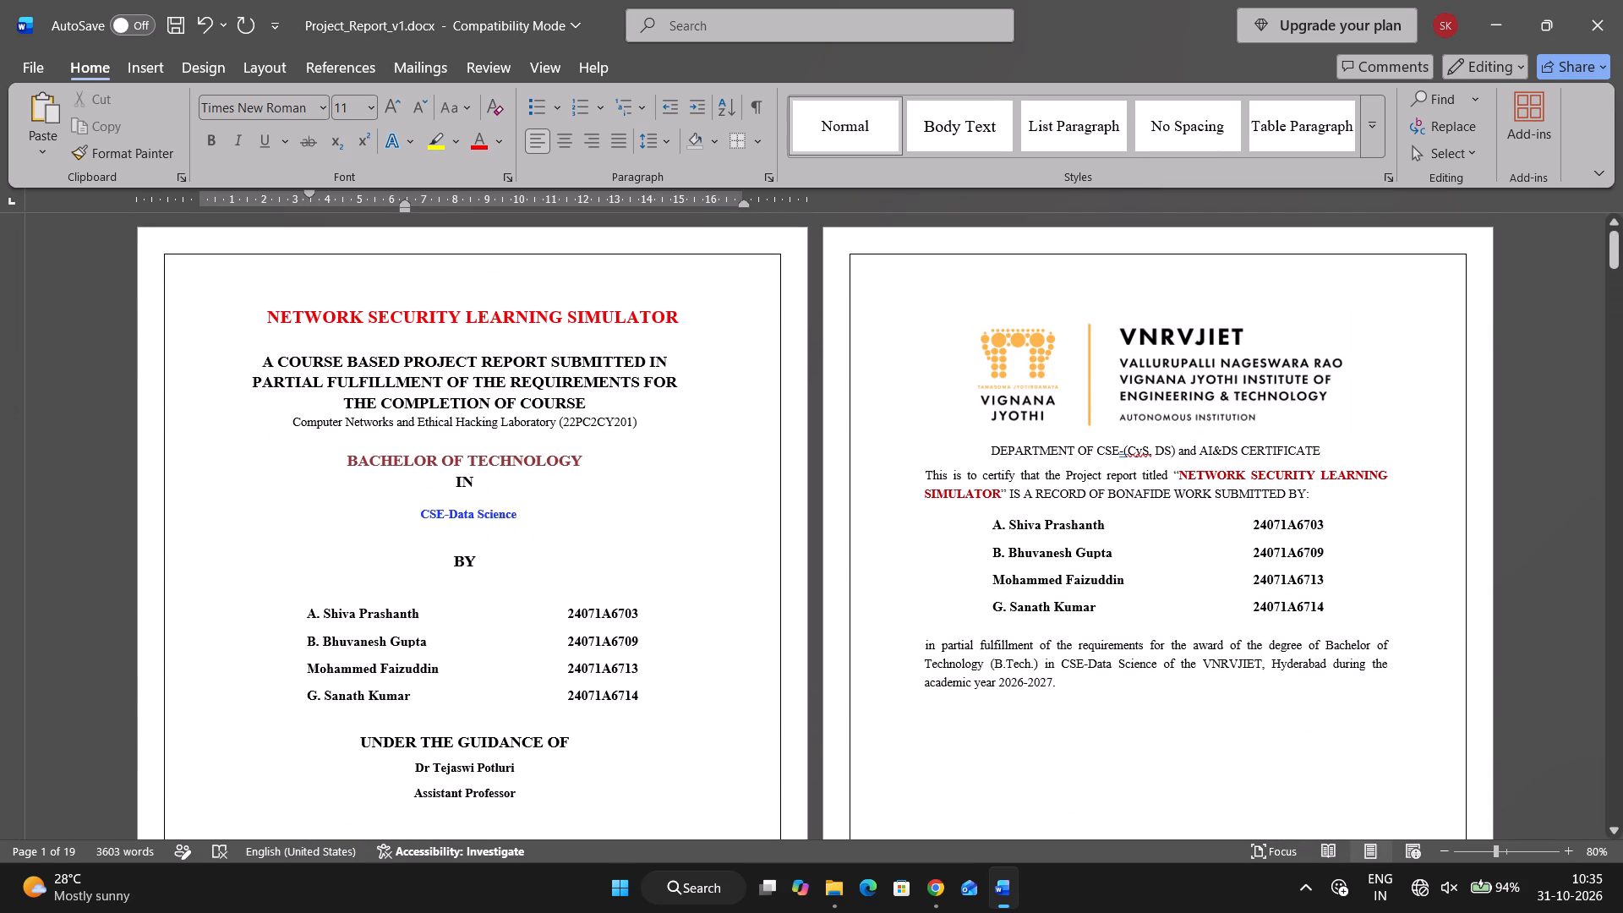
click(1331, 451)
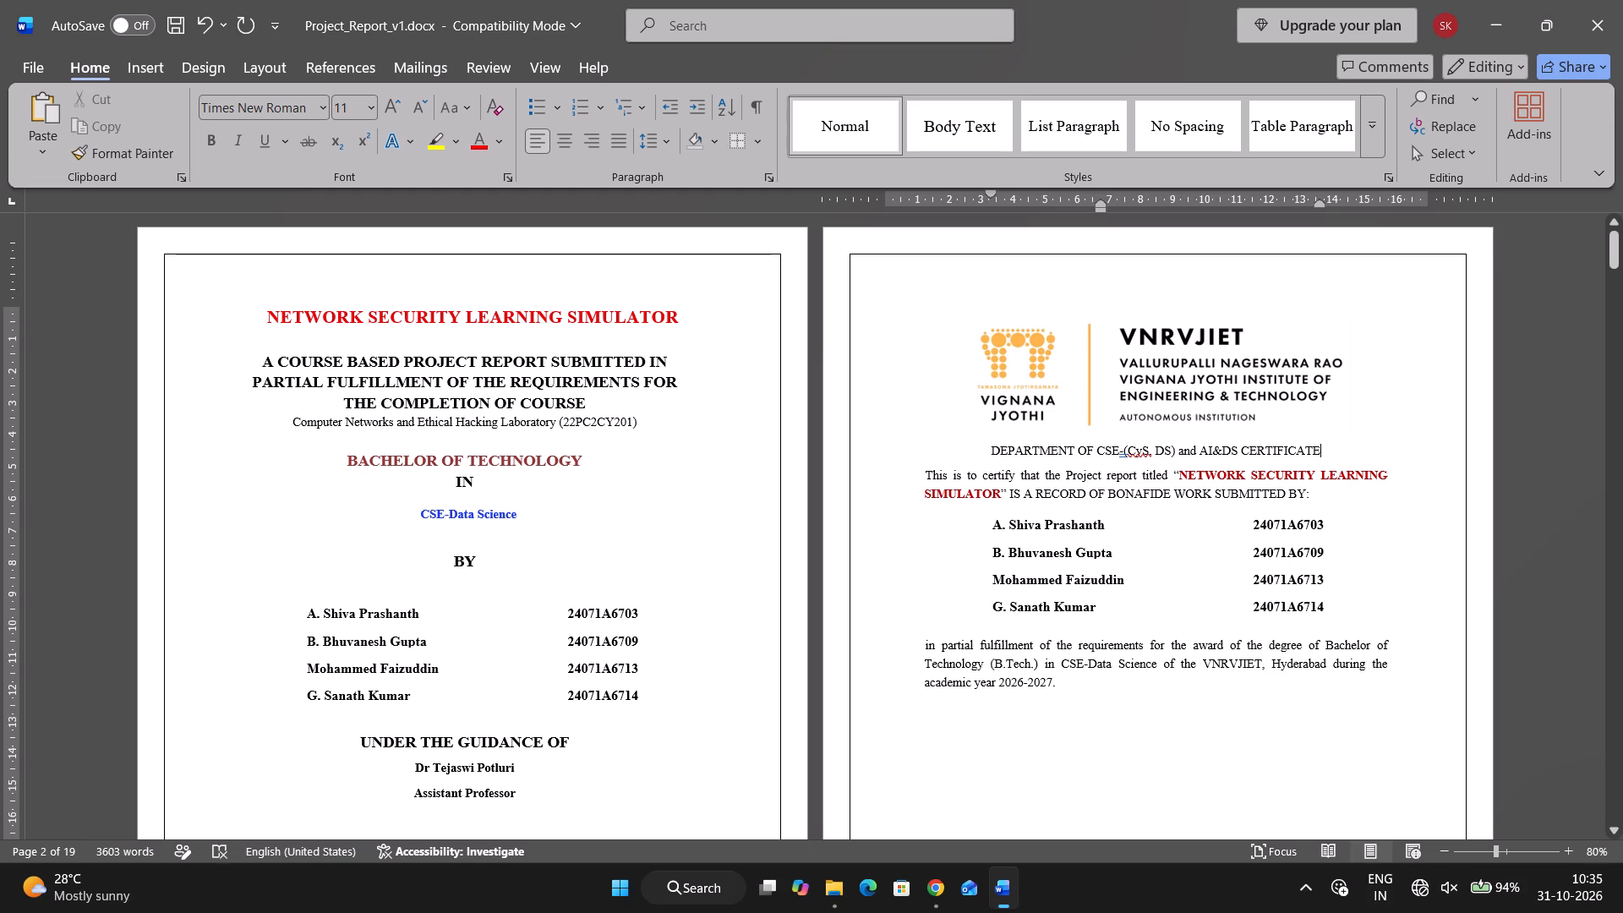
click(1241, 449)
key(Return)
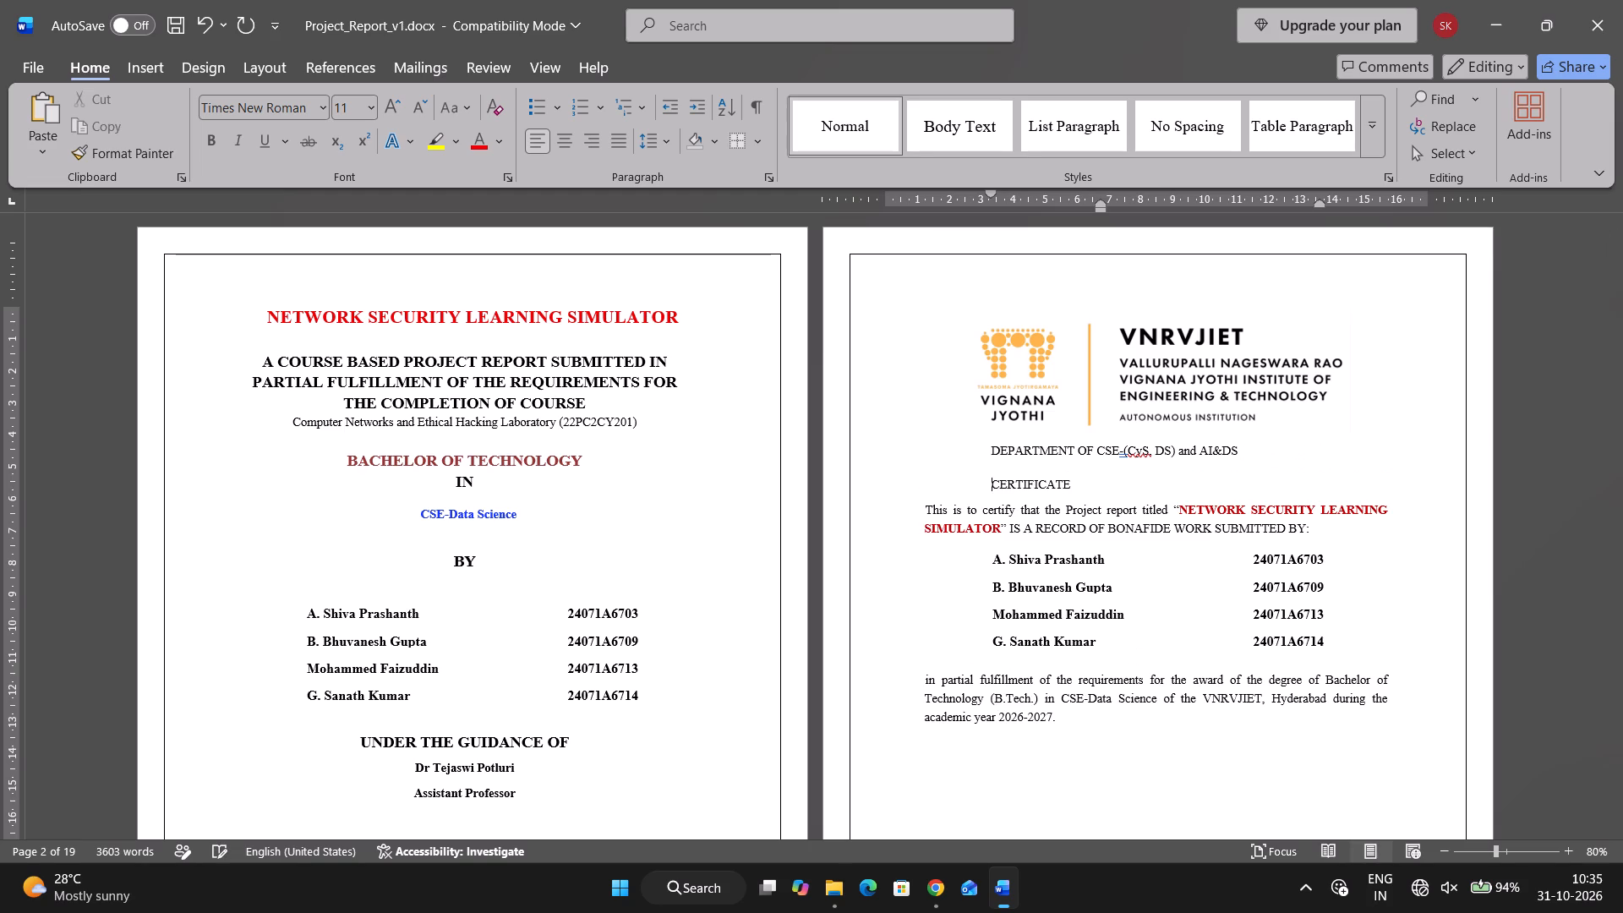
key(Tab)
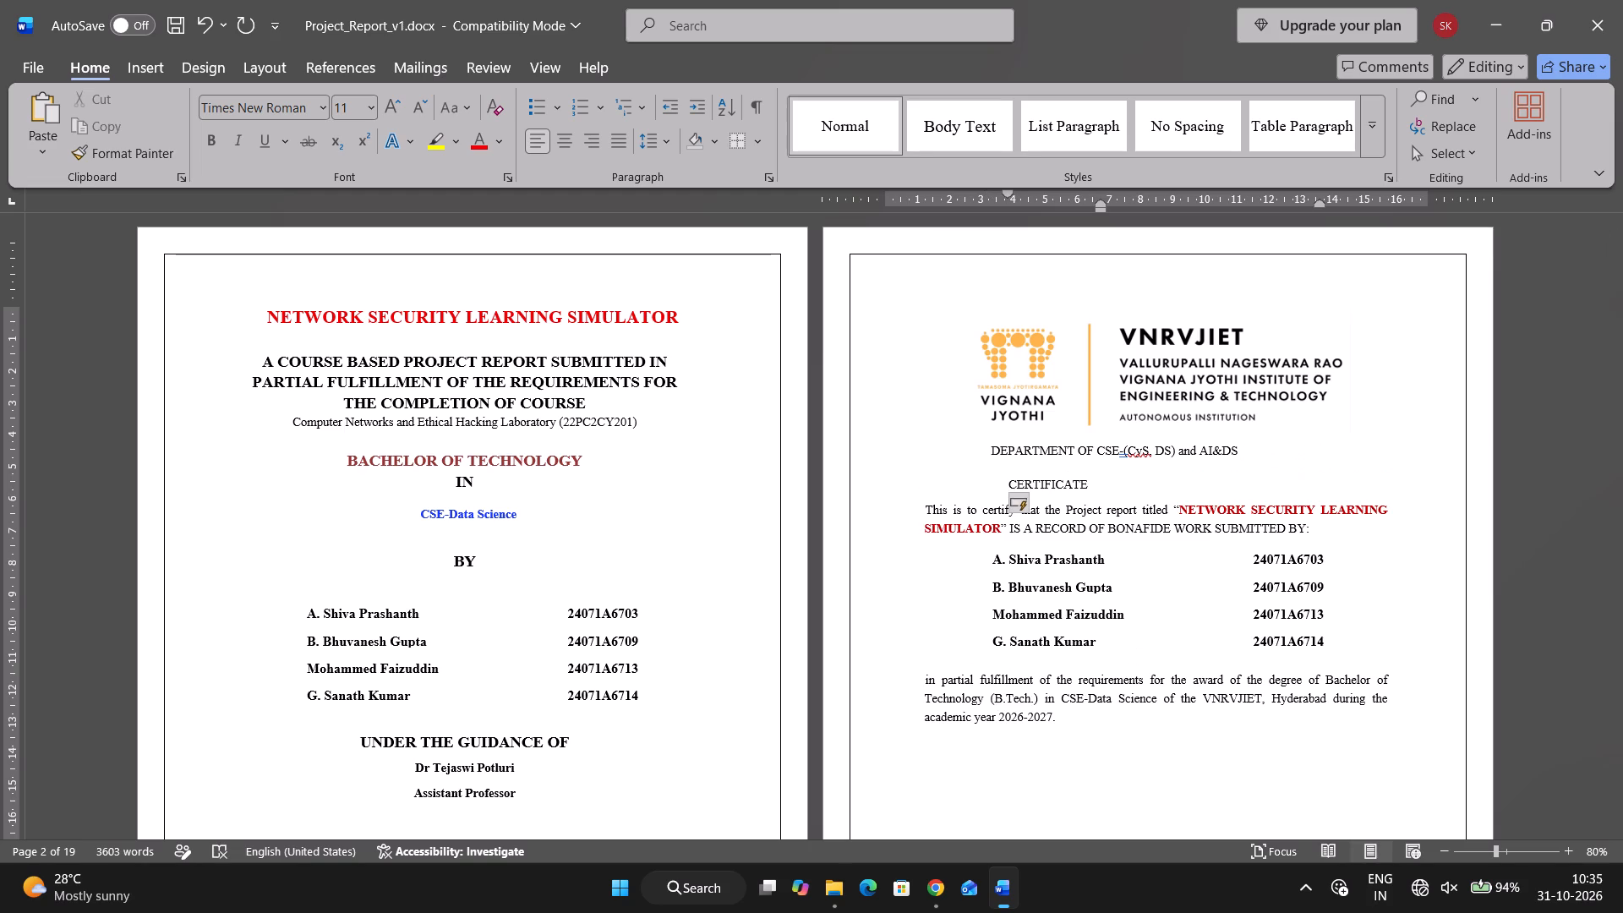
key(BackSpace)
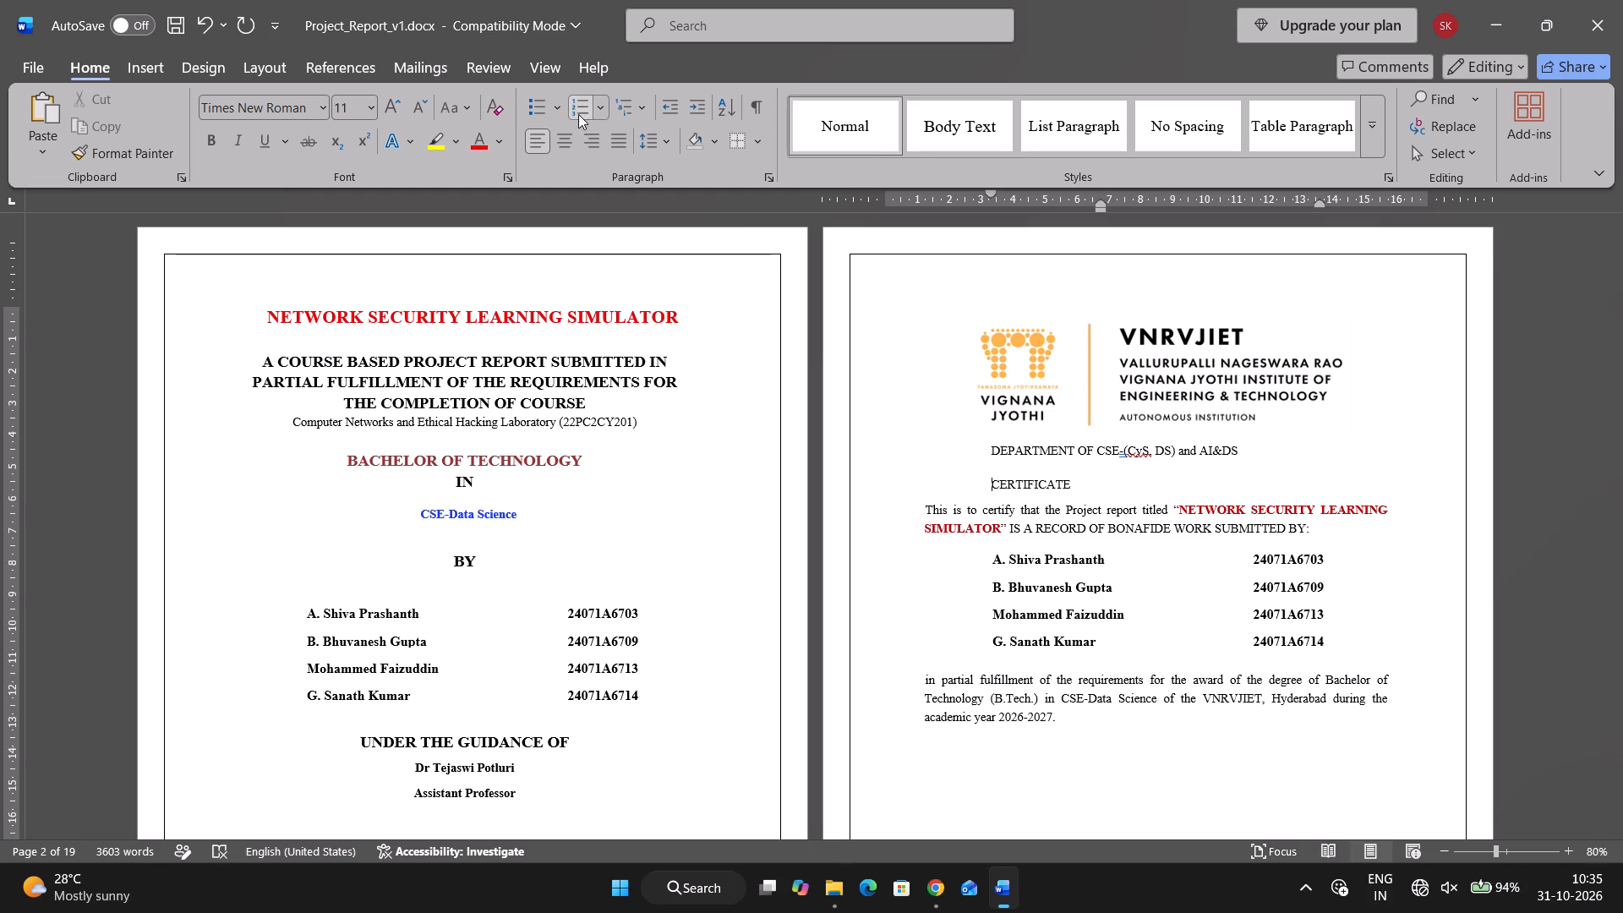
click(560, 131)
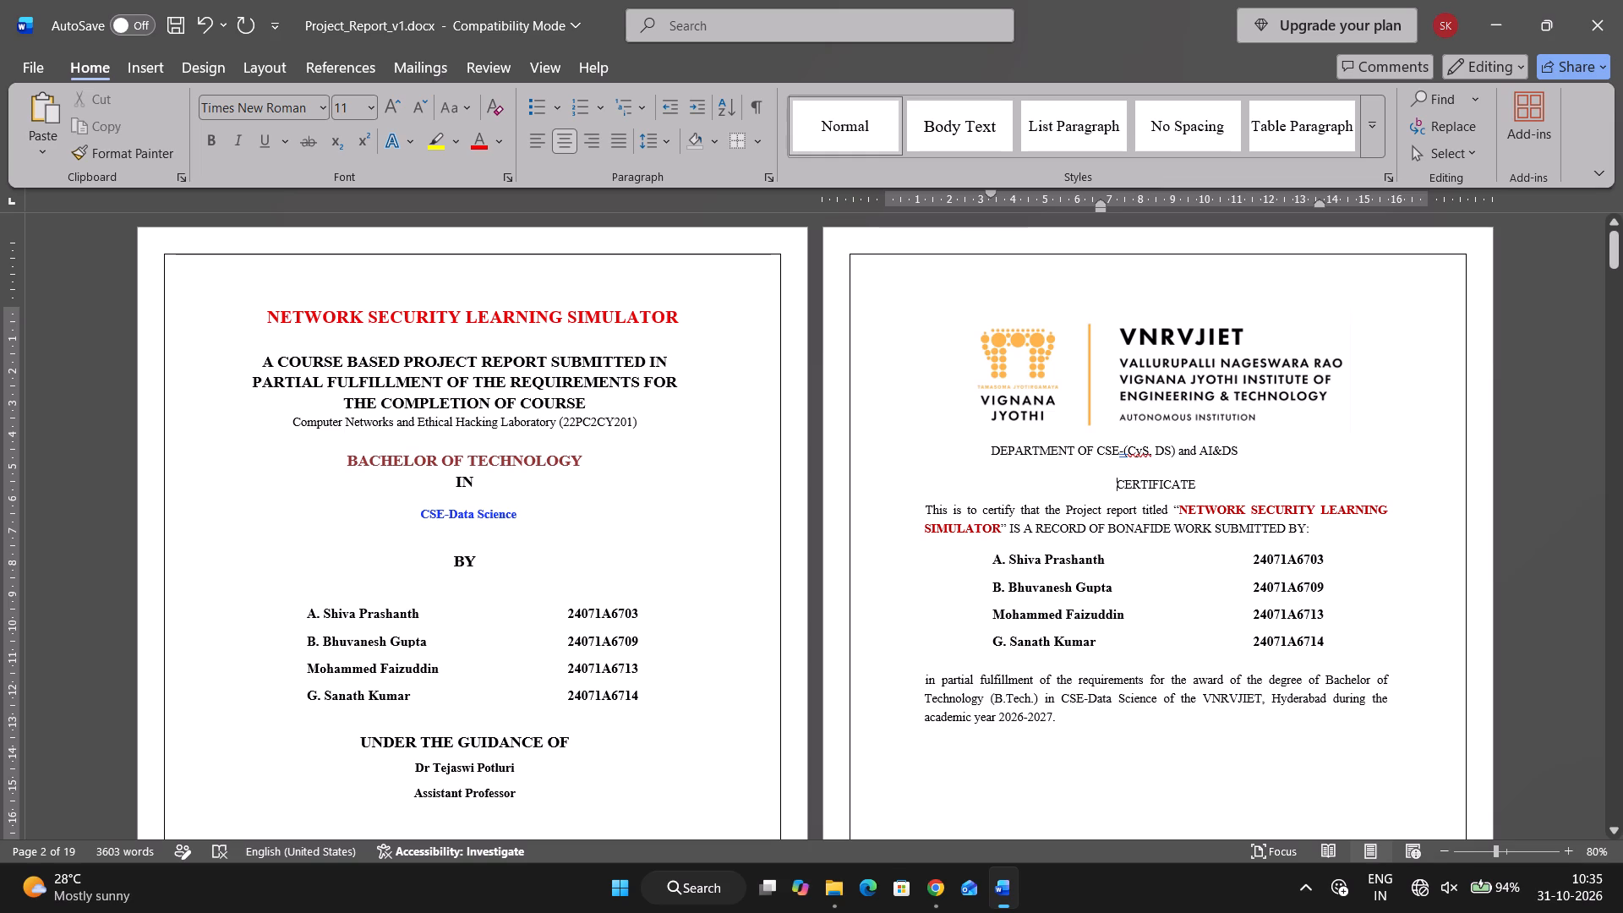
Centre the "DEPARTMENT OF CSE-(CyS, DS) and AI&DS" line on the certificate page.
click(992, 451)
click(560, 138)
Remove the indents from the blue department line on the Declaration page and centre it under the logo.
scroll(484, 435, down, 1)
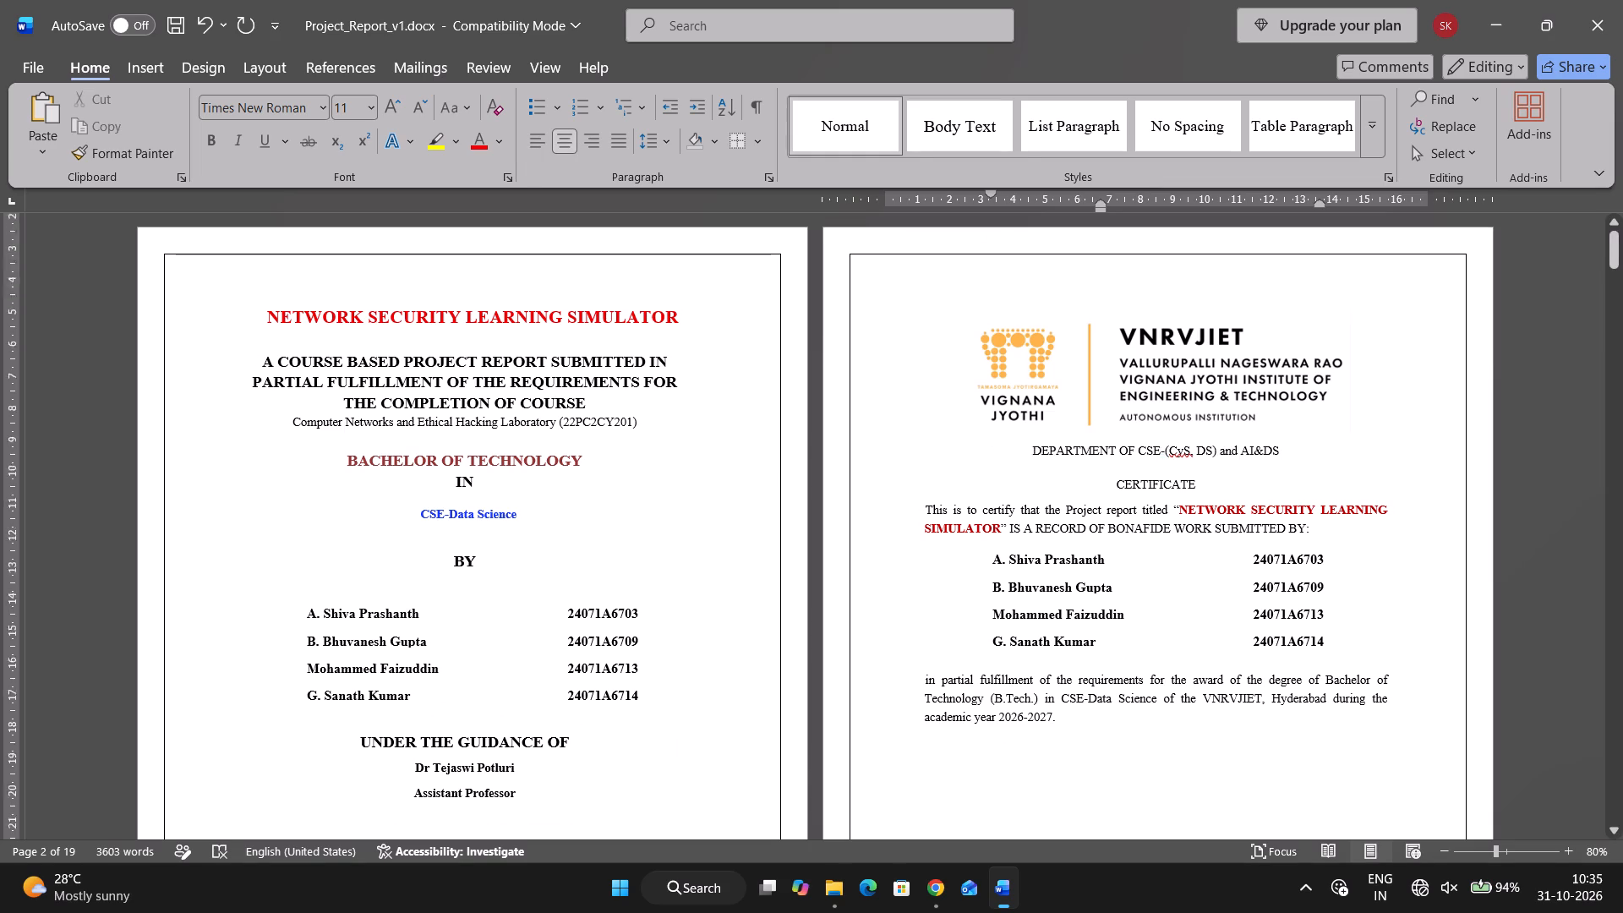
scroll(484, 435, down, 3)
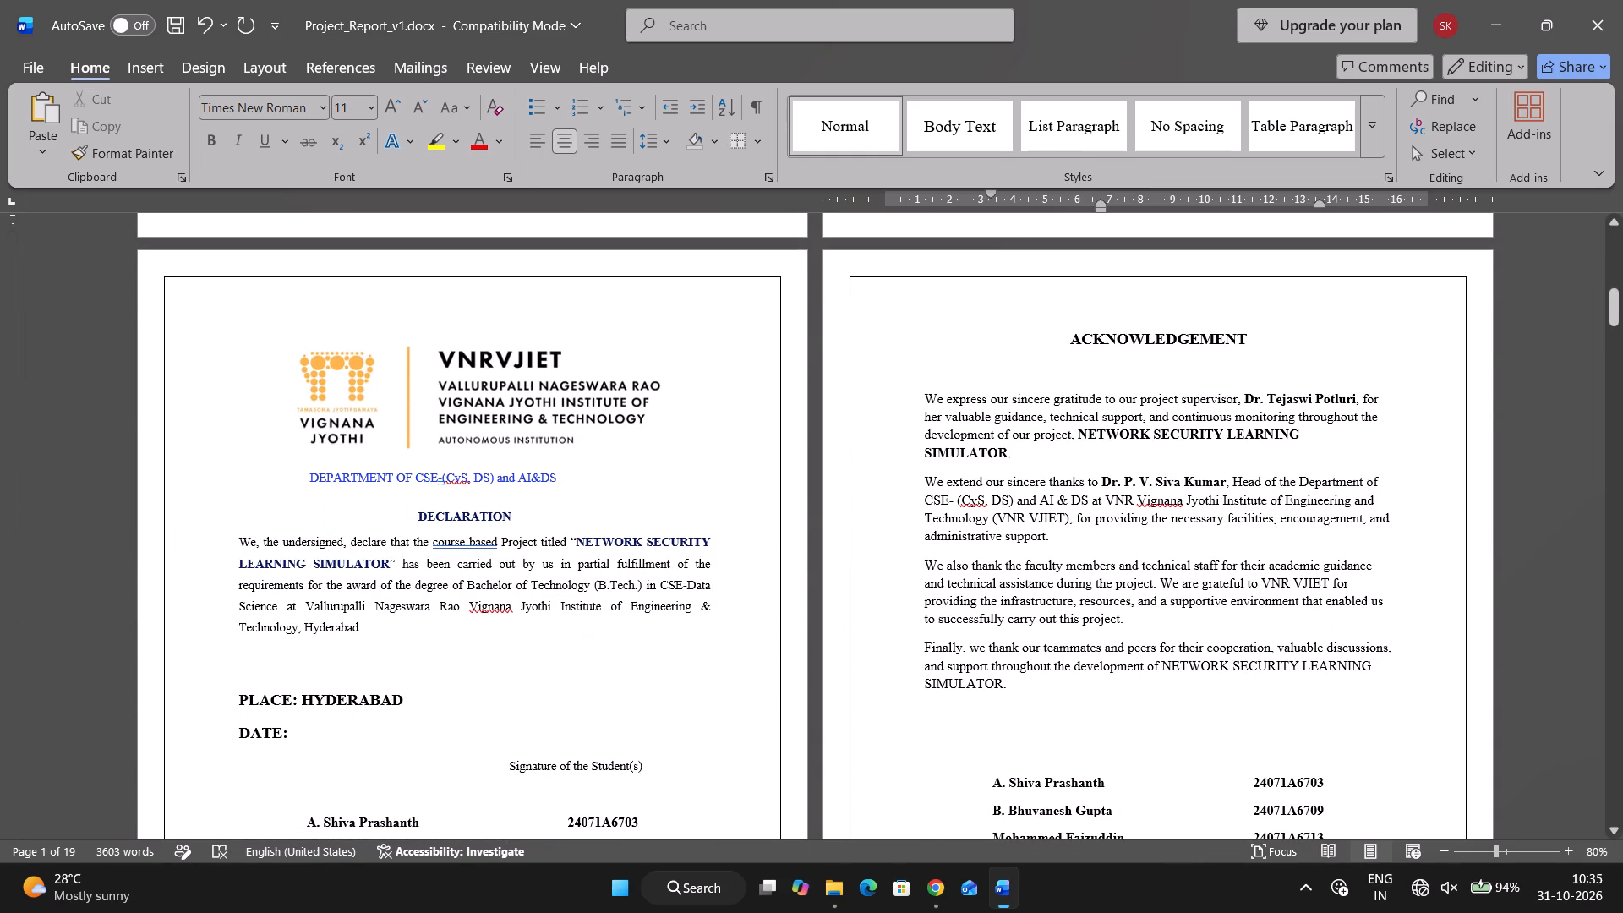
click(309, 476)
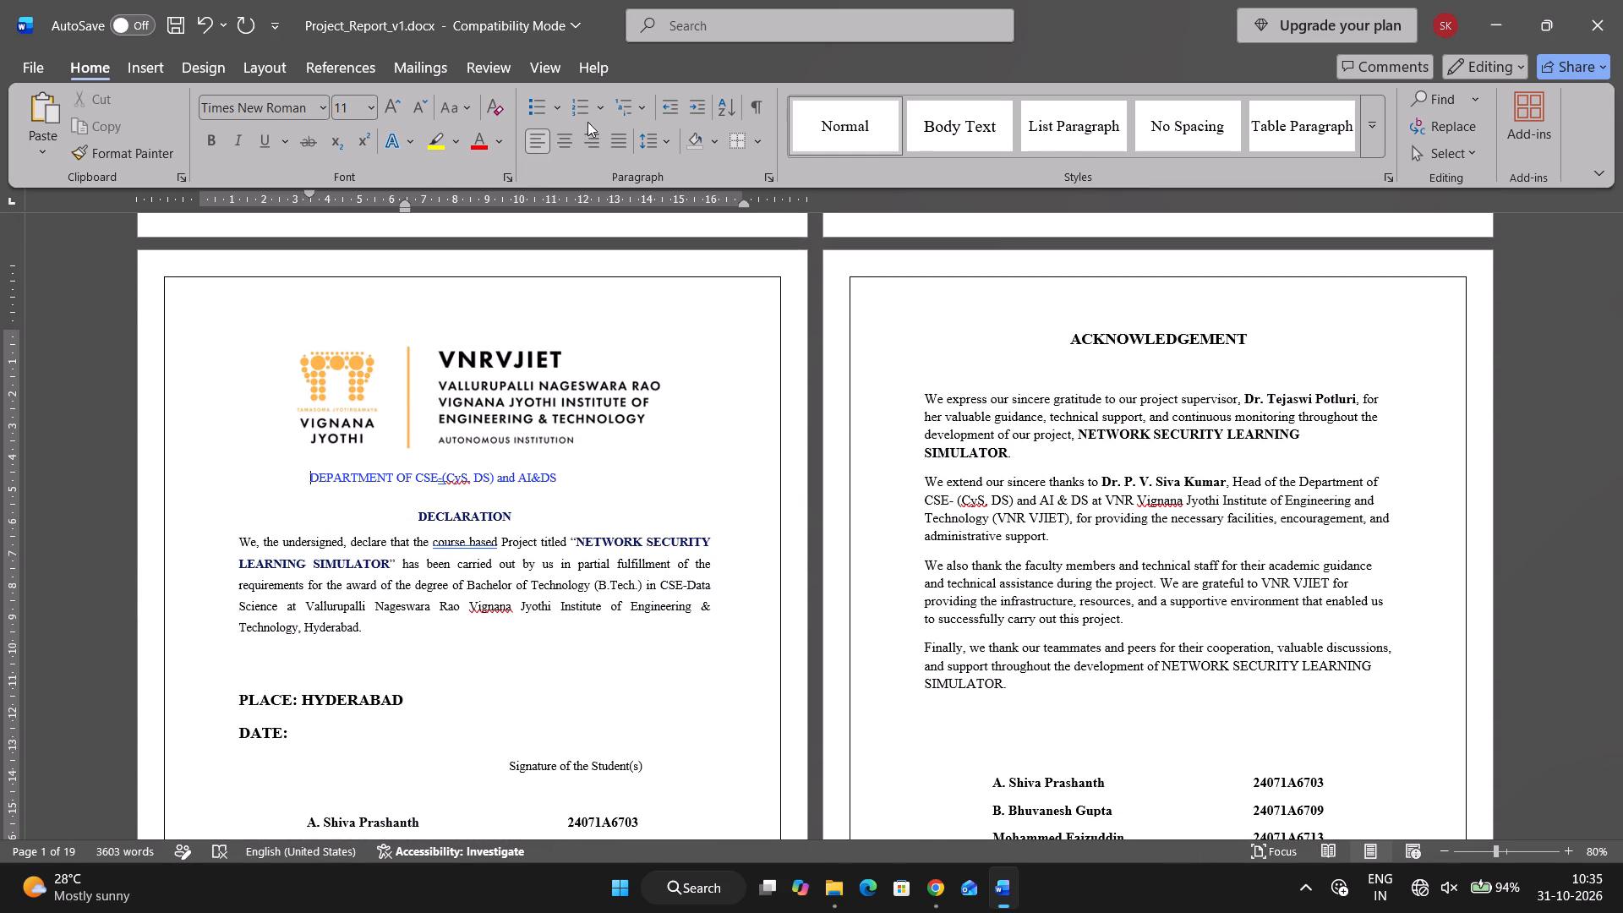
click(560, 139)
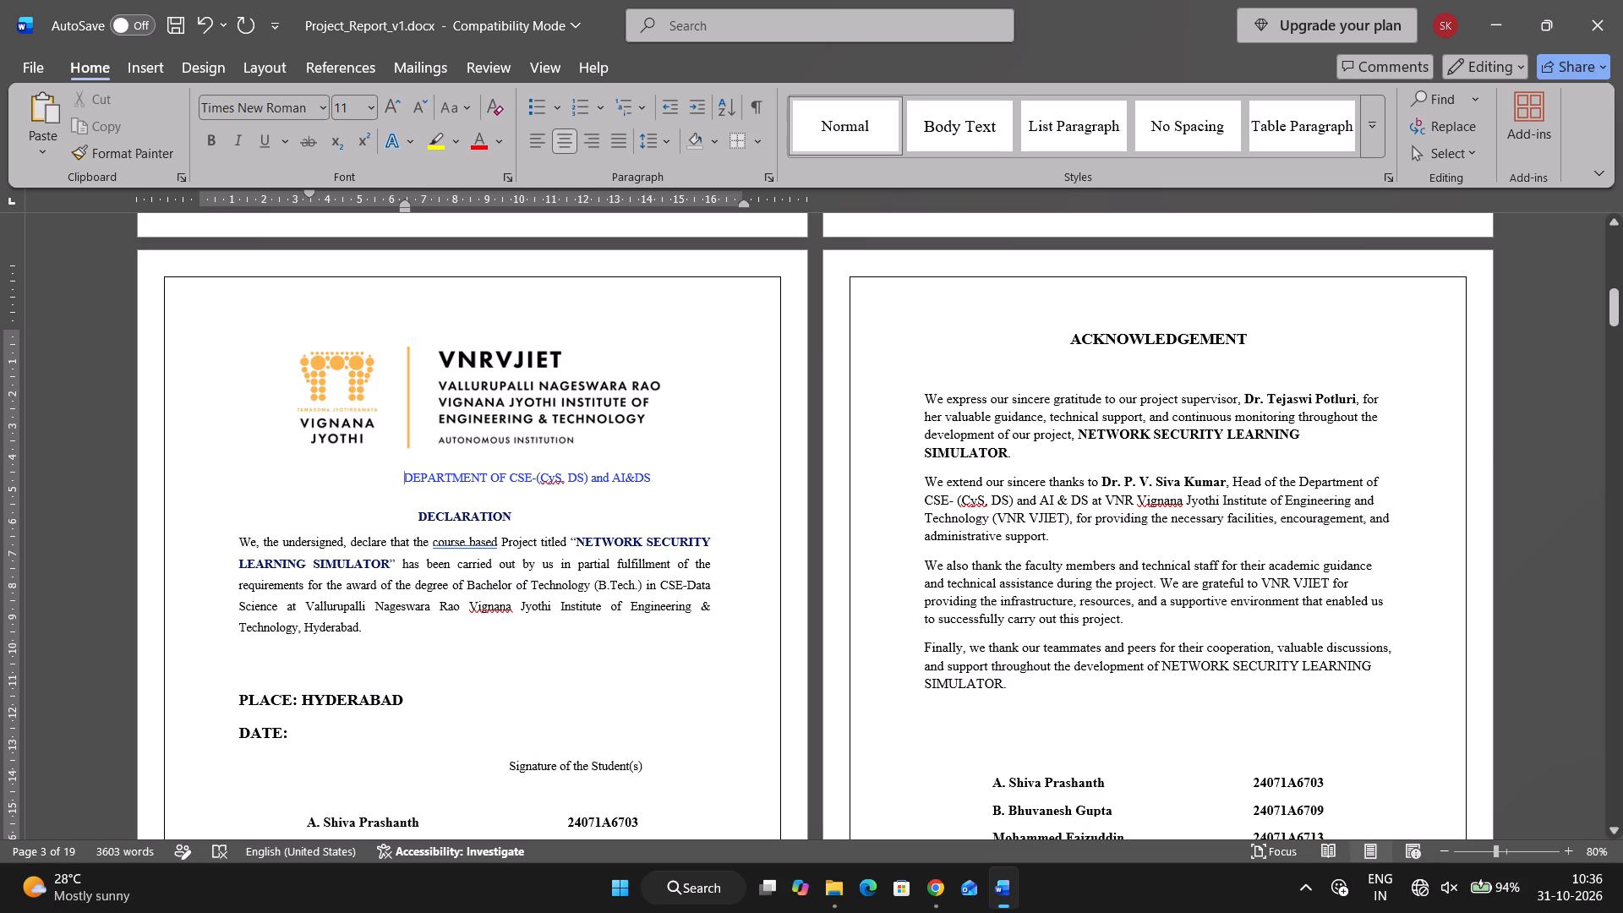
key(BackSpace)
key(BackSpace)
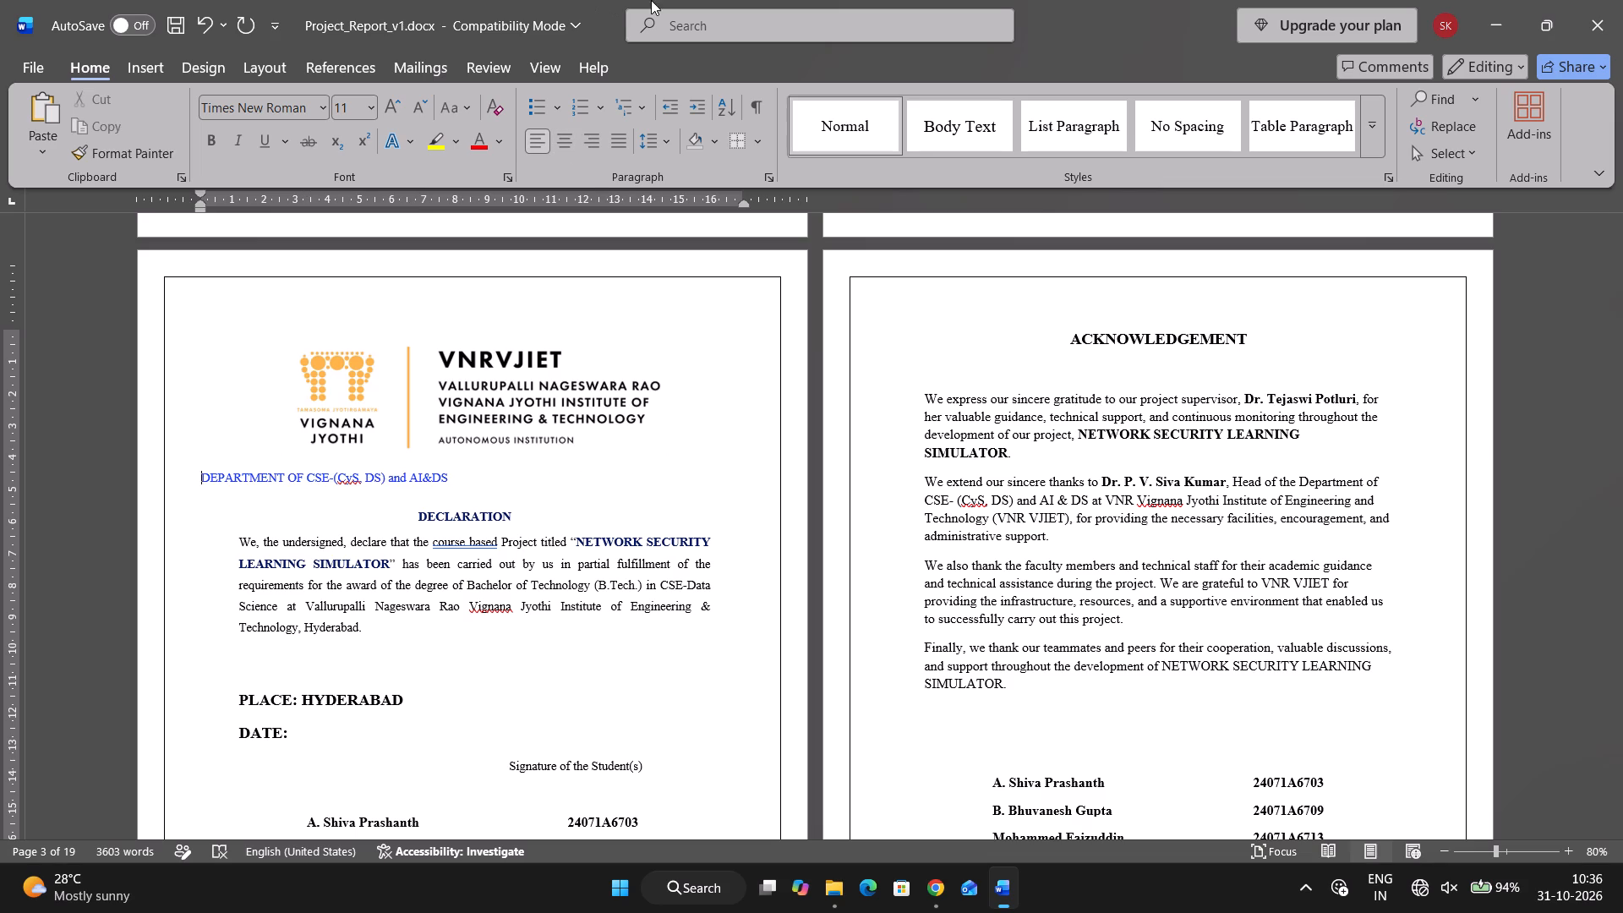
click(559, 138)
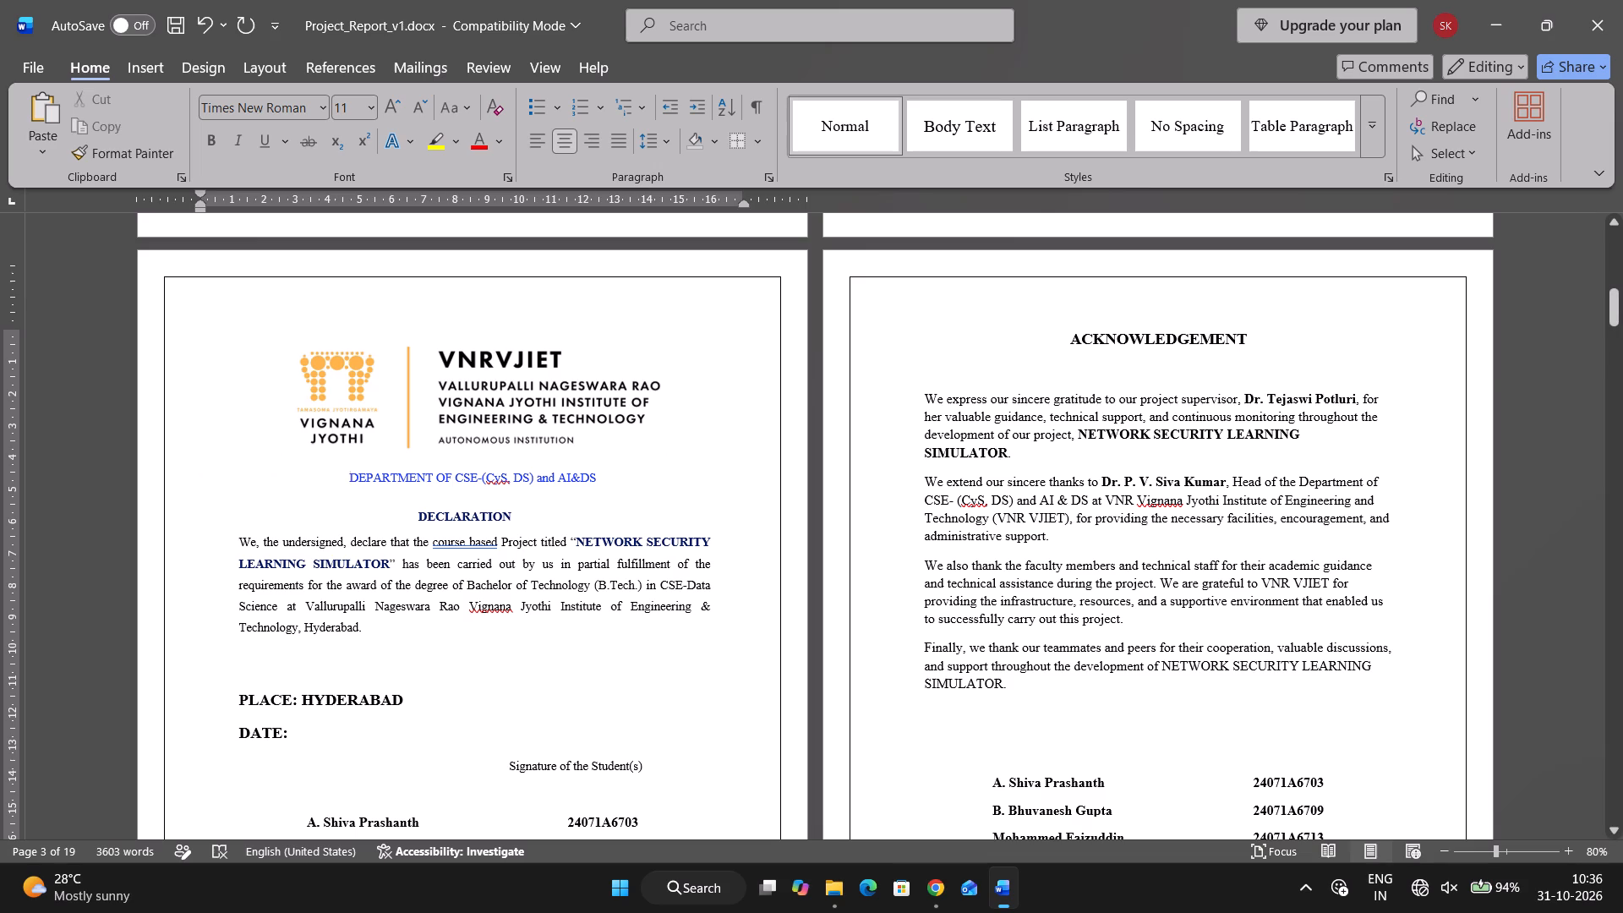
scroll(921, 468, up, 3)
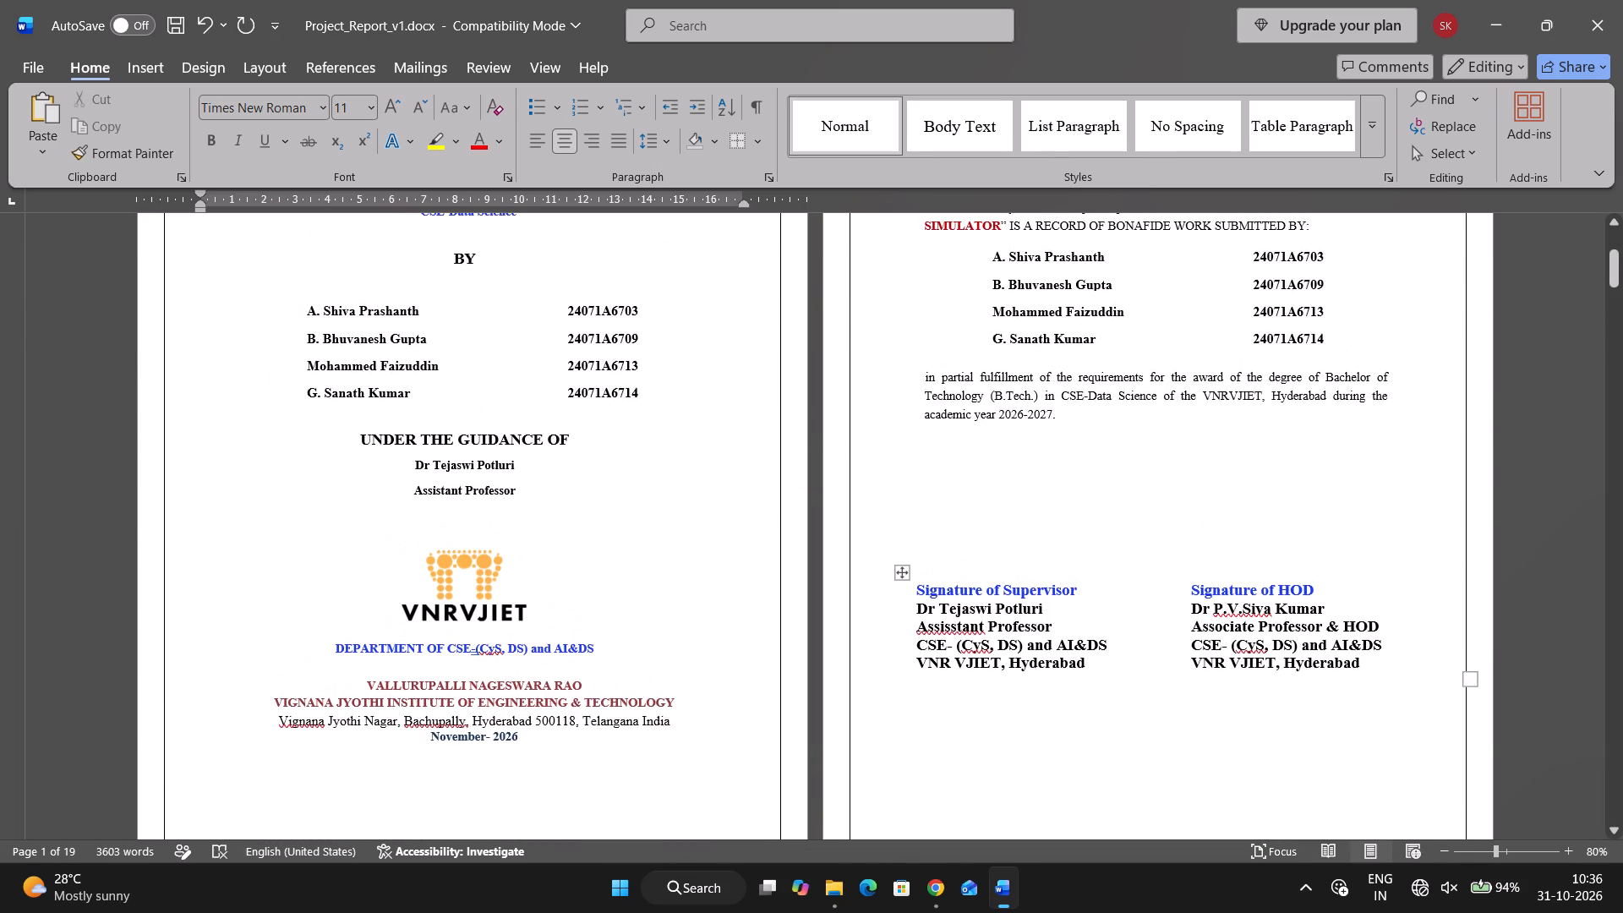
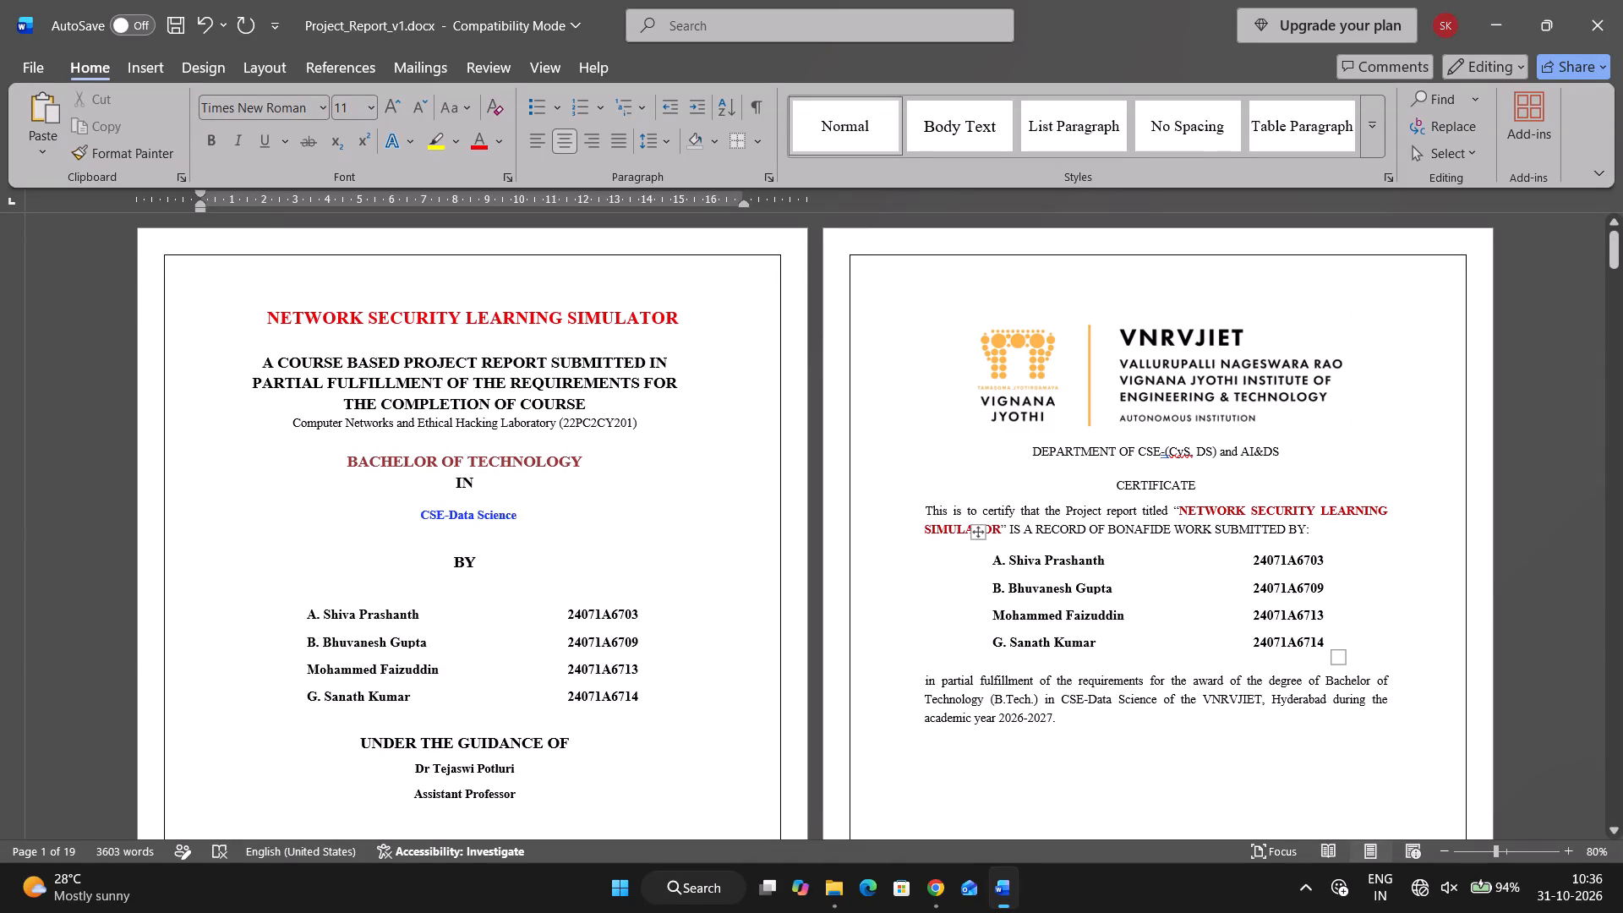
Make the CERTIFICATE heading on the certificate page bold.
drag(1194, 487, 1115, 475)
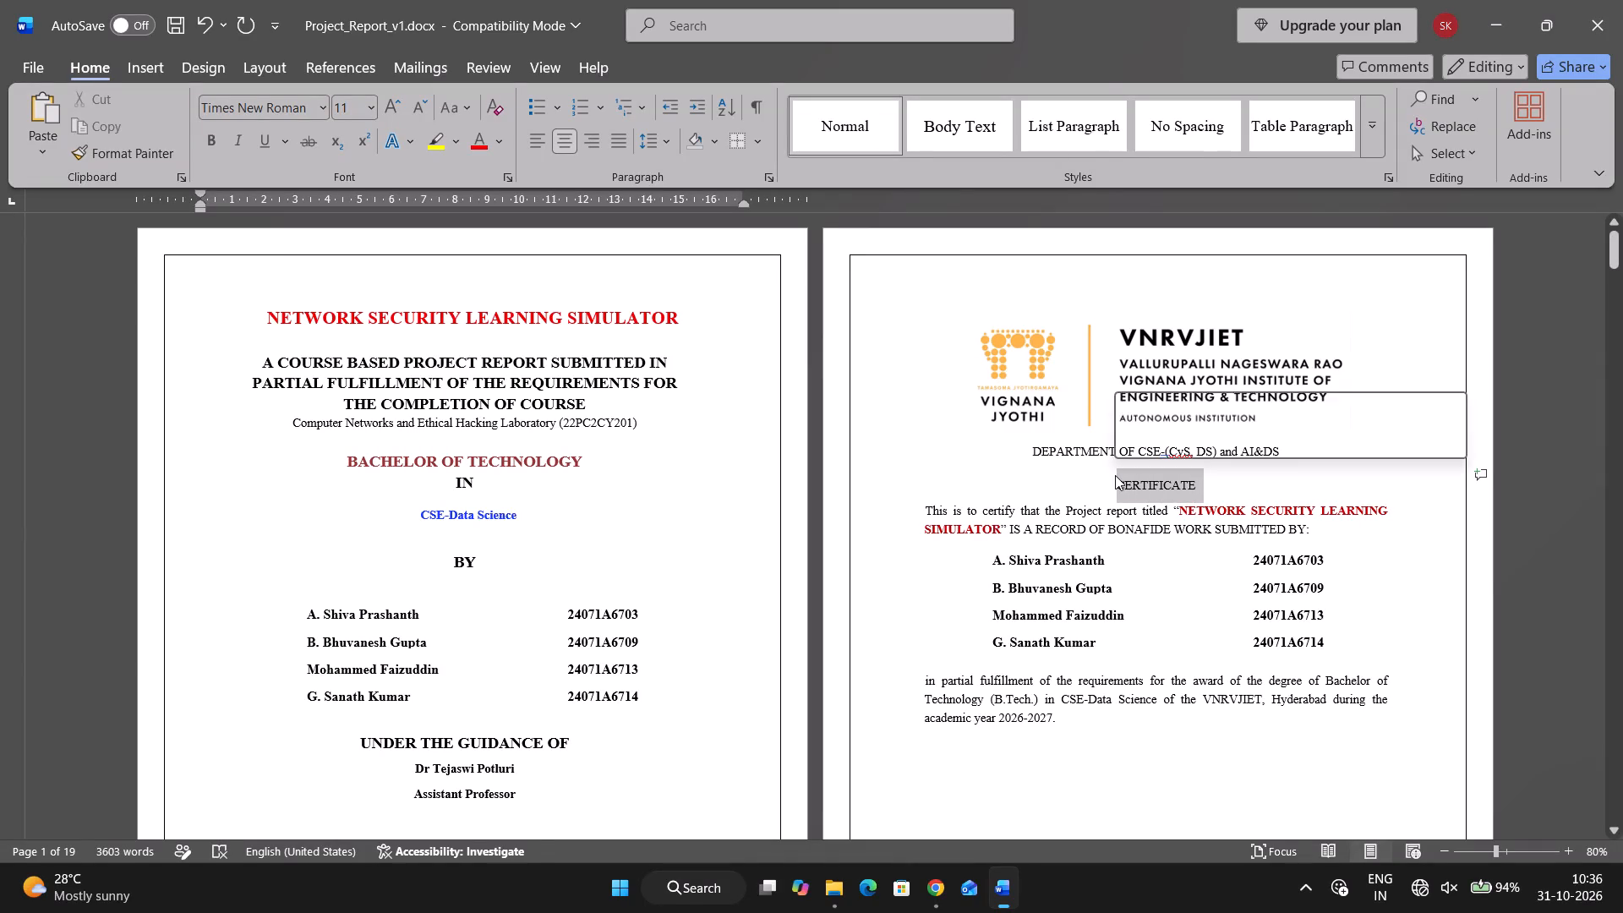
key(ctrl+b)
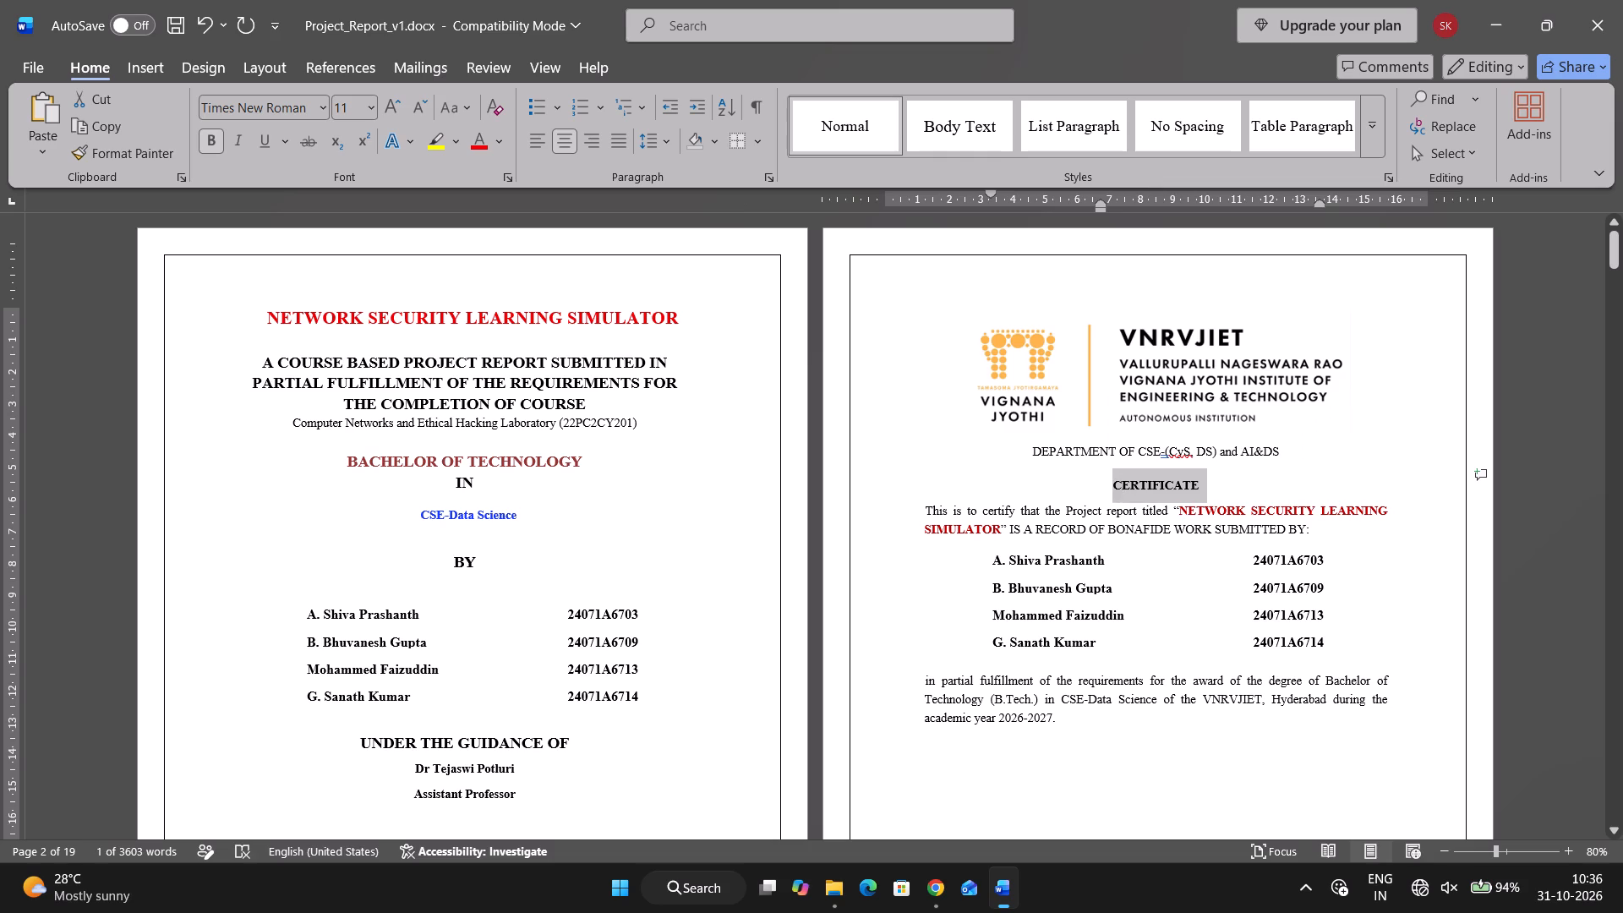
click(1093, 521)
Review the layout of the Declaration and Acknowledgement pages, including the department line, headings and student lists.
scroll(1093, 521, down, 3)
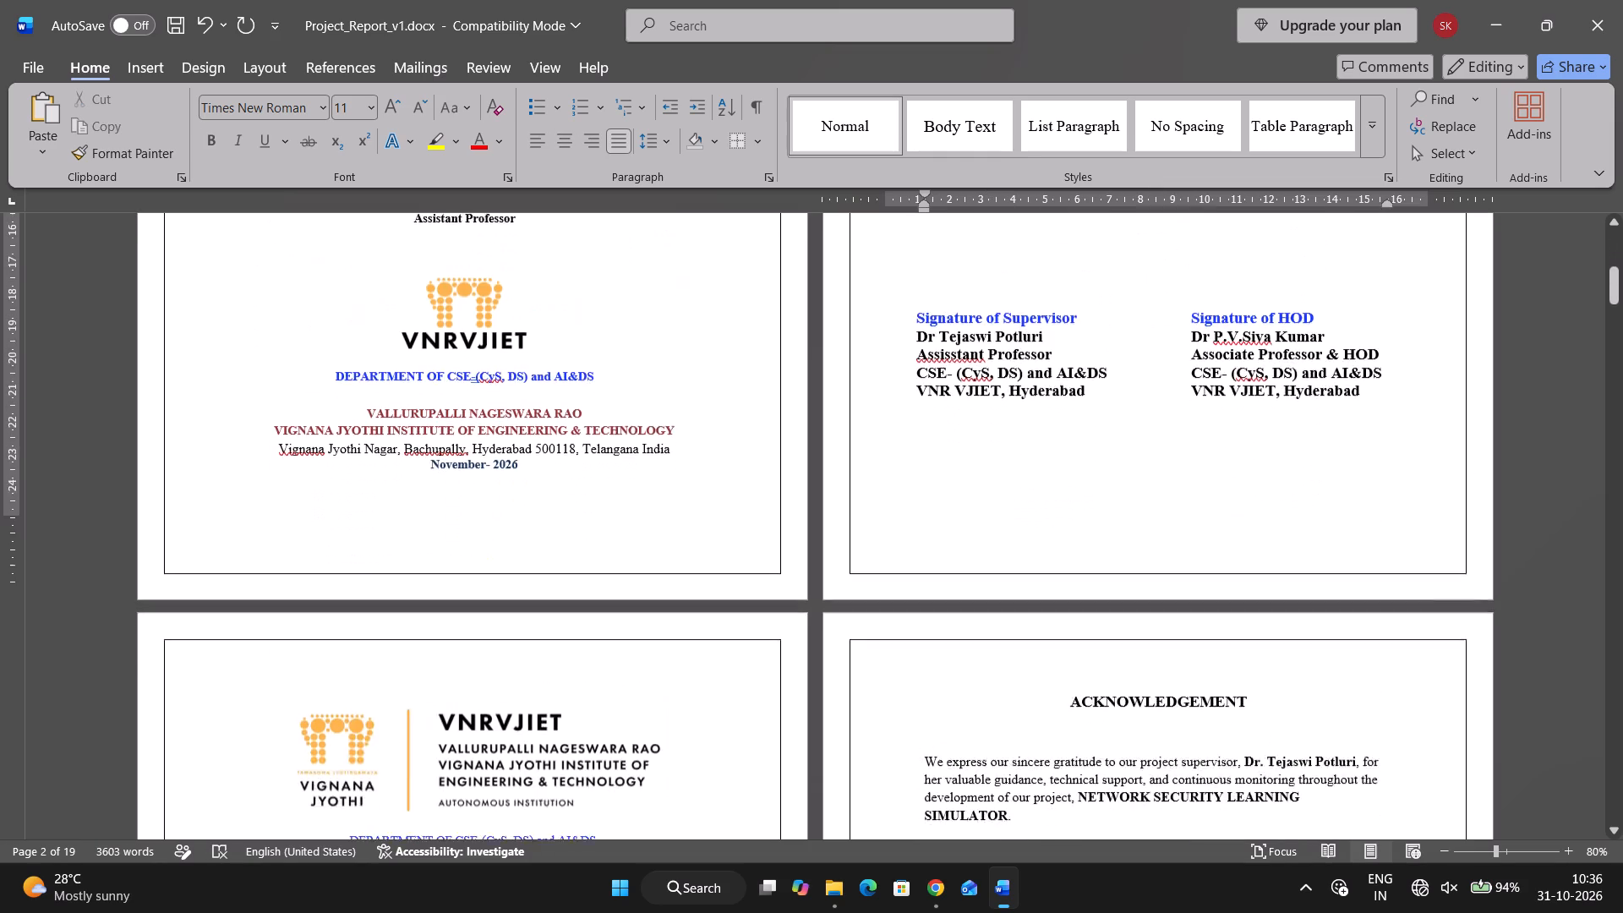
scroll(1093, 521, down, 4)
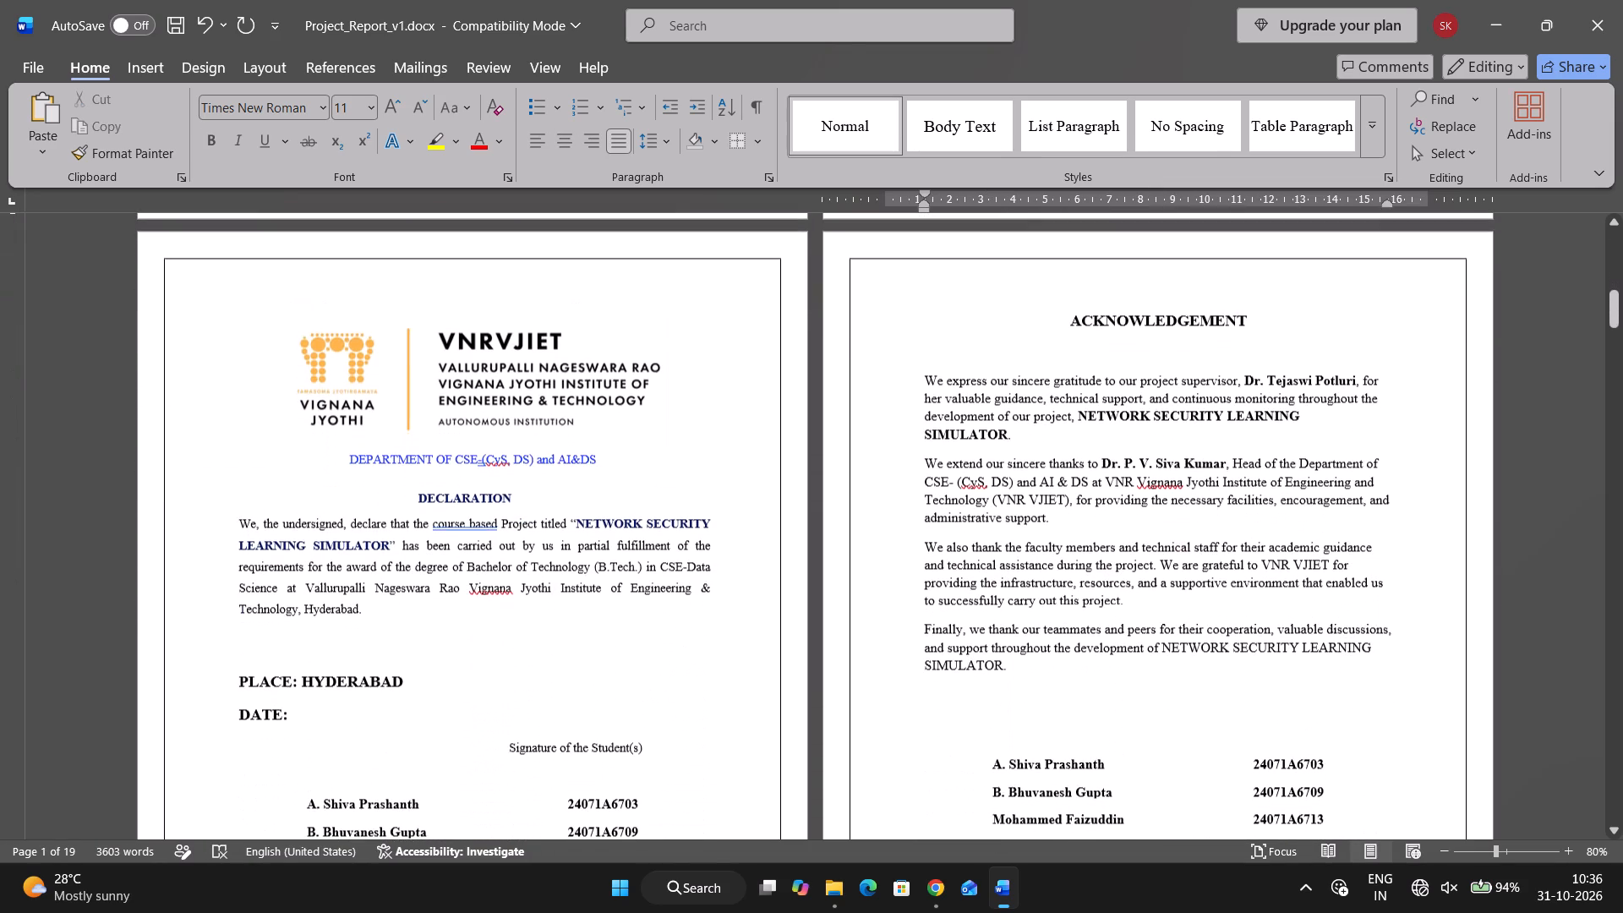
scroll(1093, 521, down, 1)
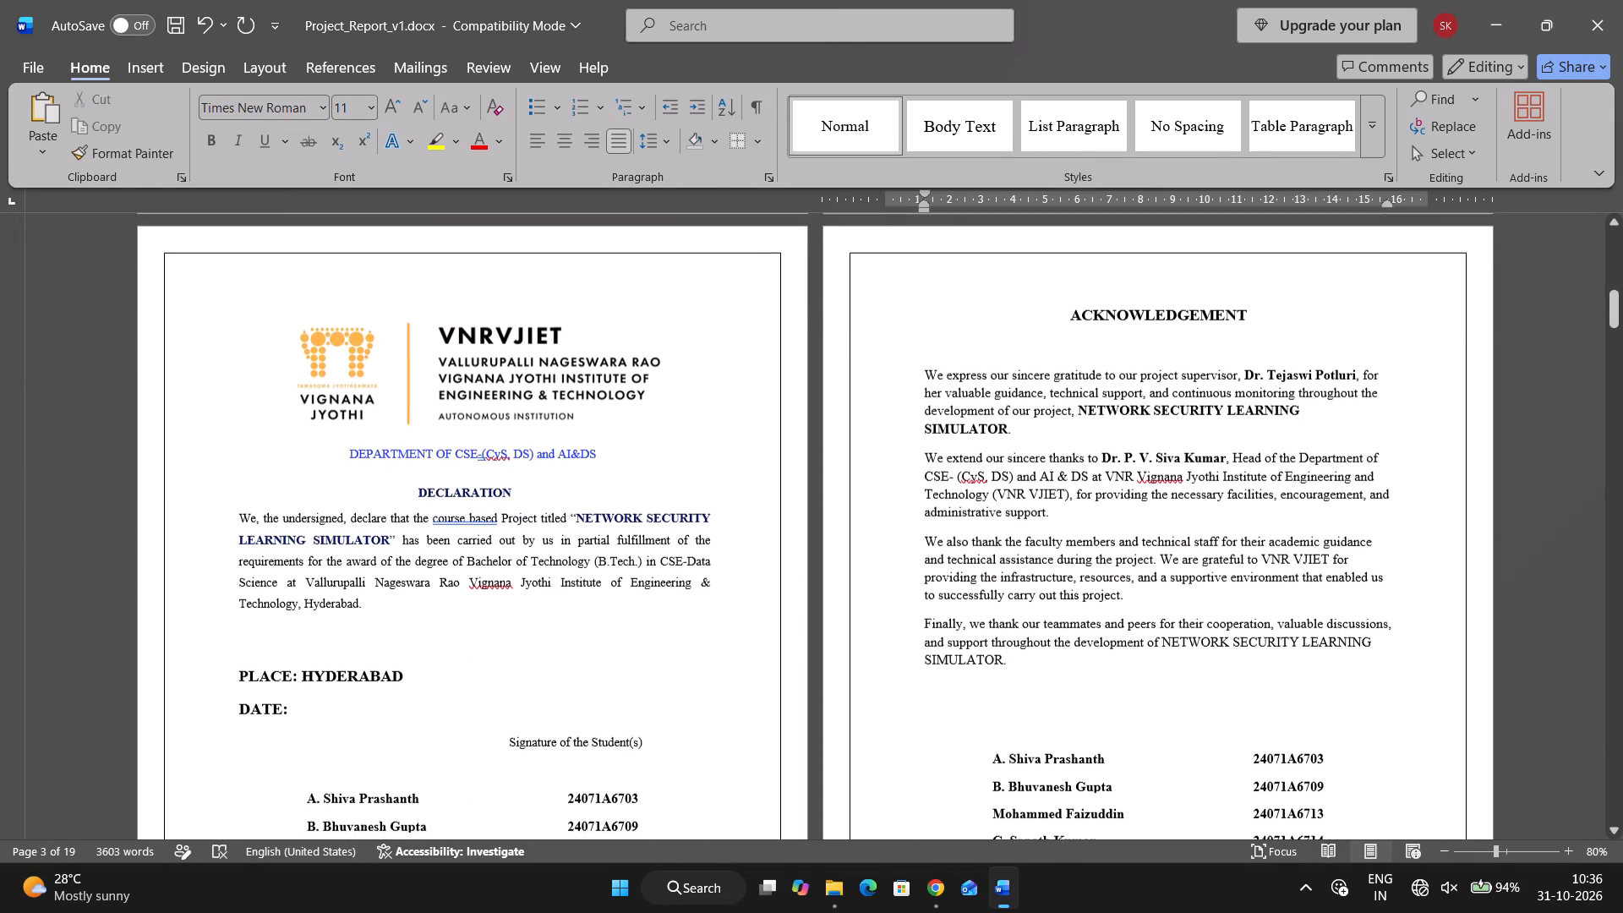
scroll(1093, 521, down, 1)
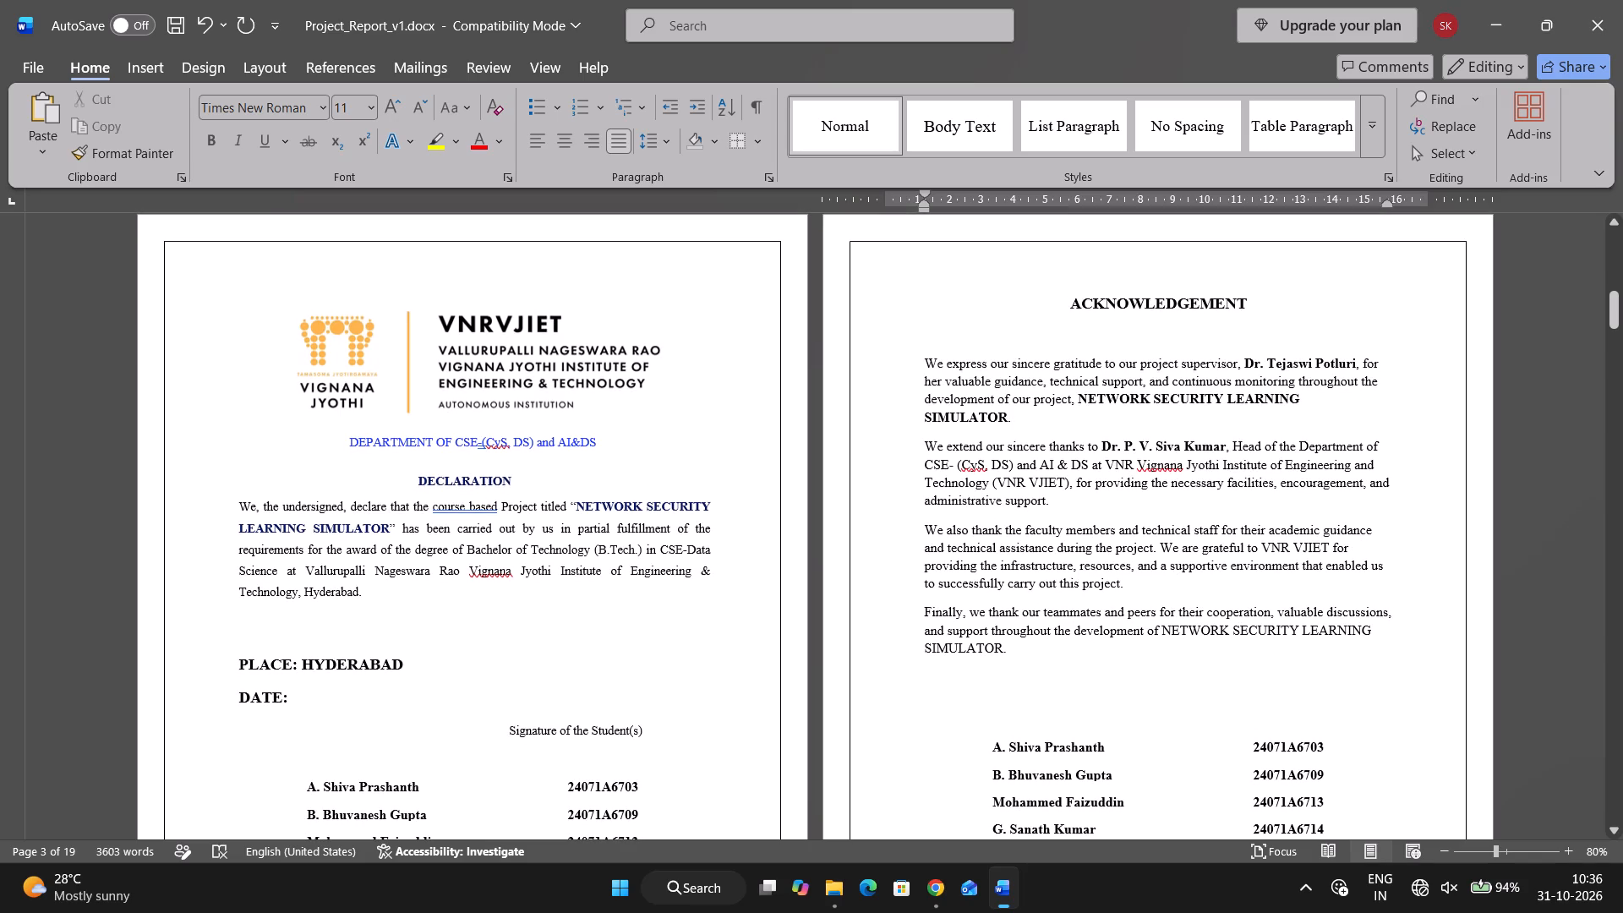
scroll(1093, 521, down, 1)
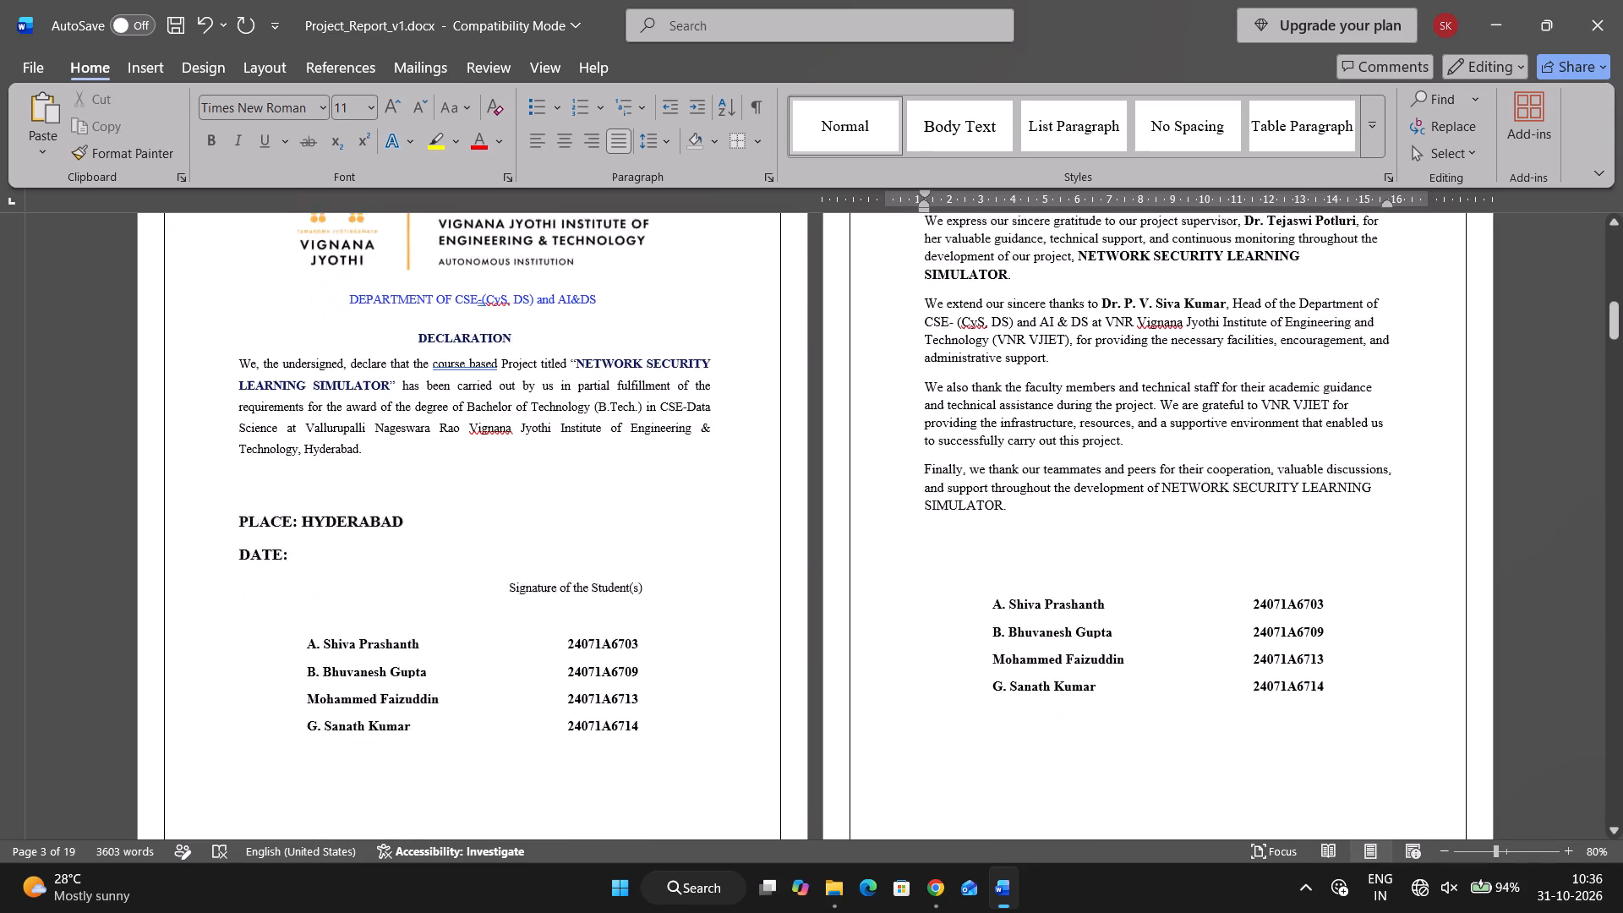
scroll(1093, 521, down, 1)
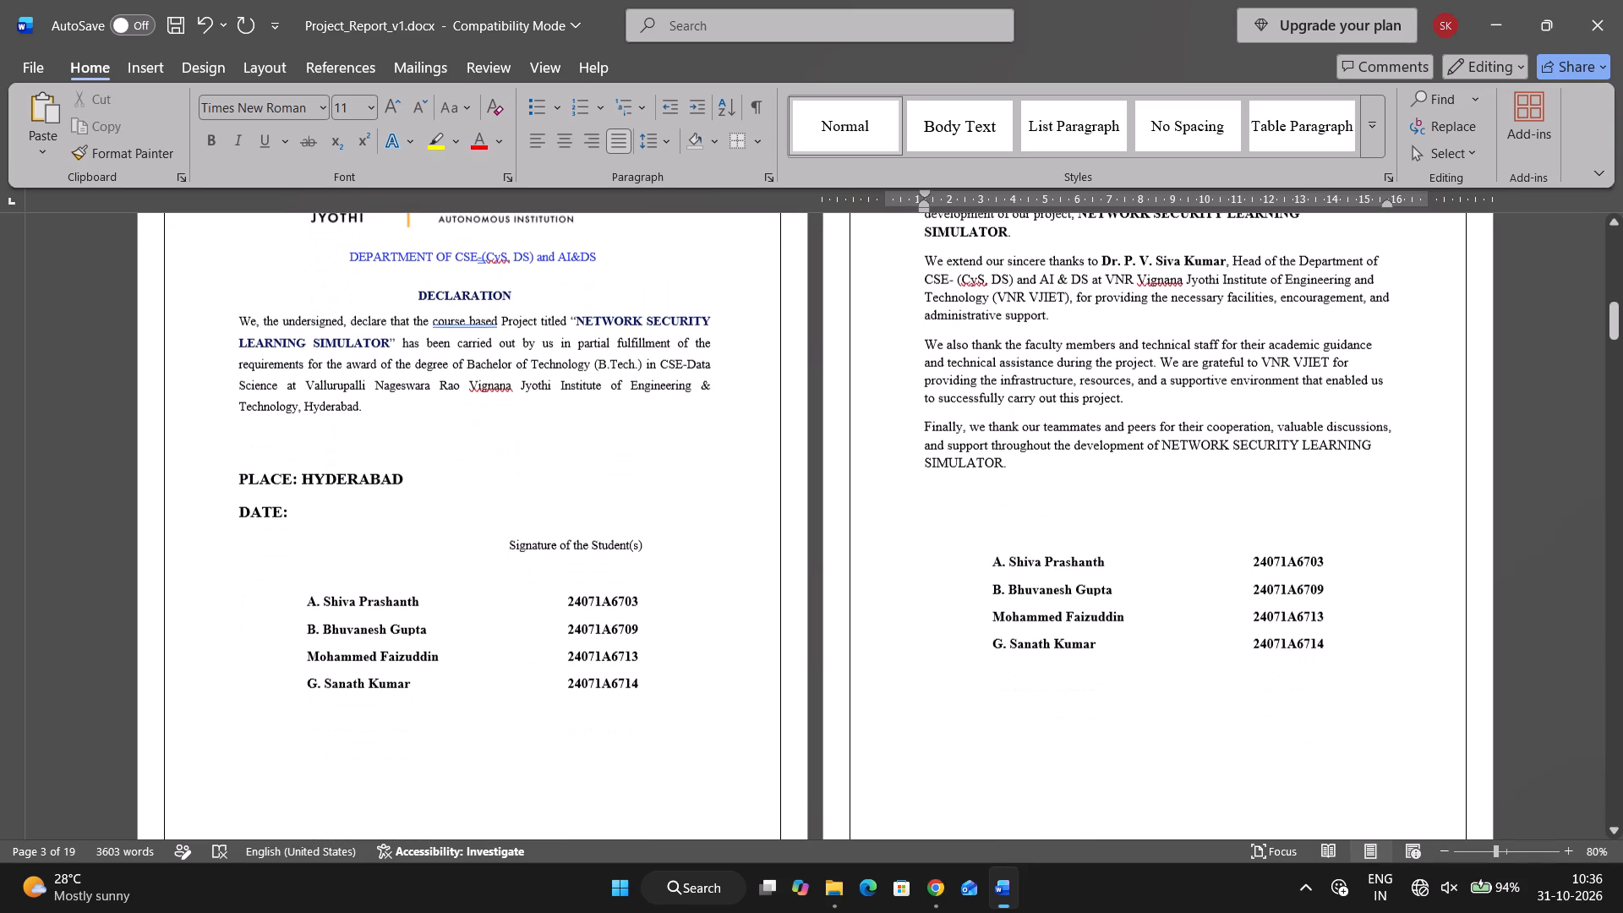
scroll(1093, 521, down, 1)
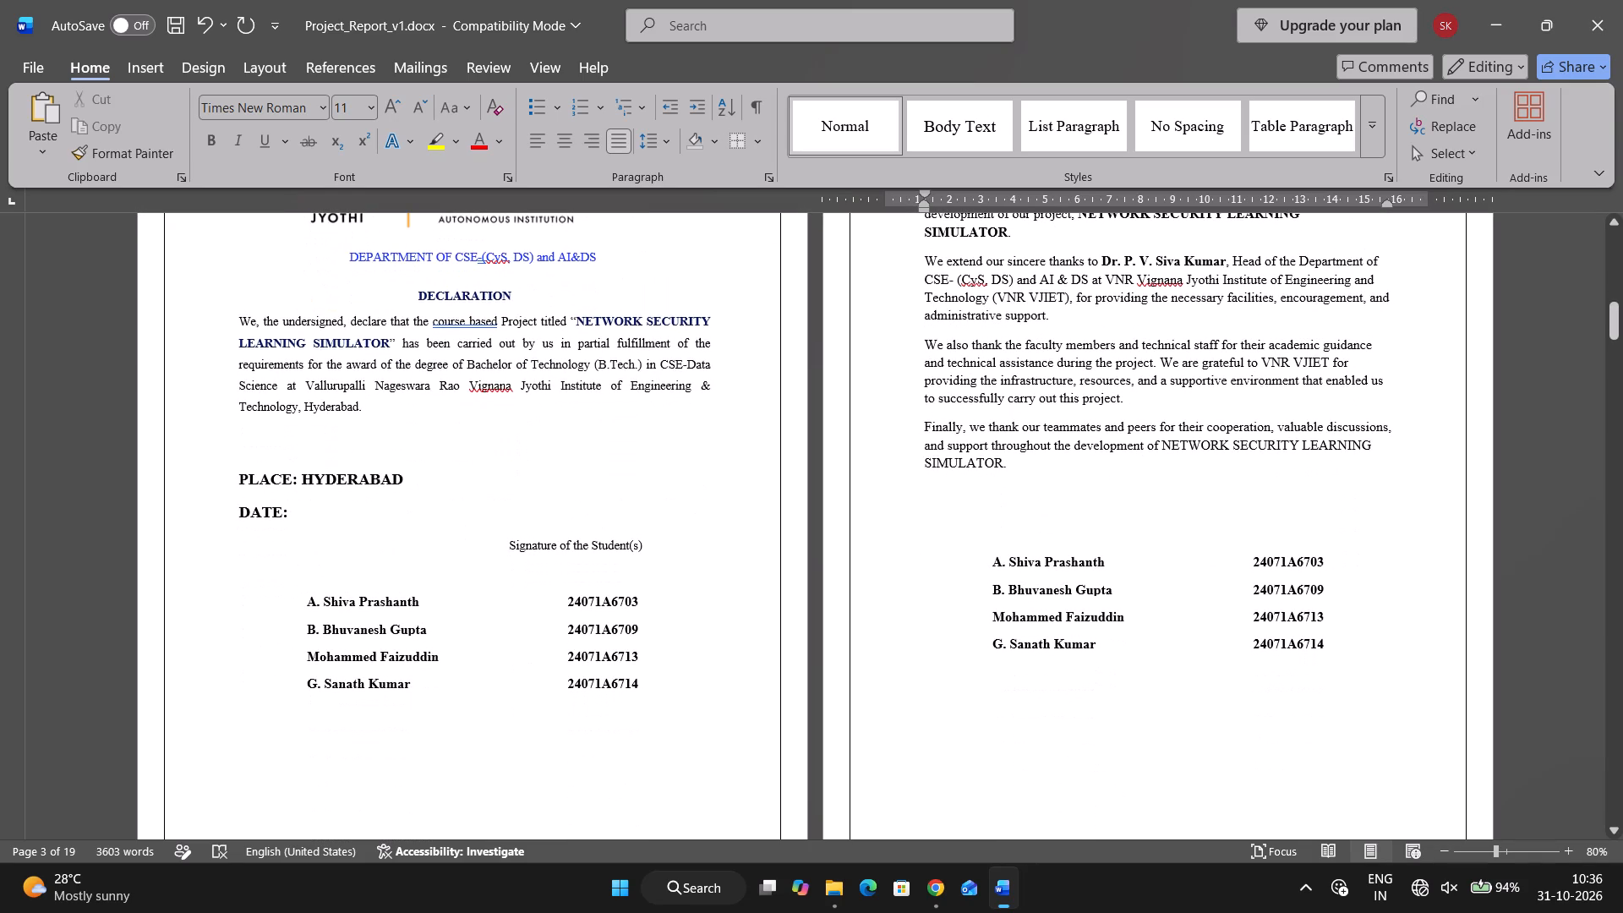
scroll(1093, 521, down, 3)
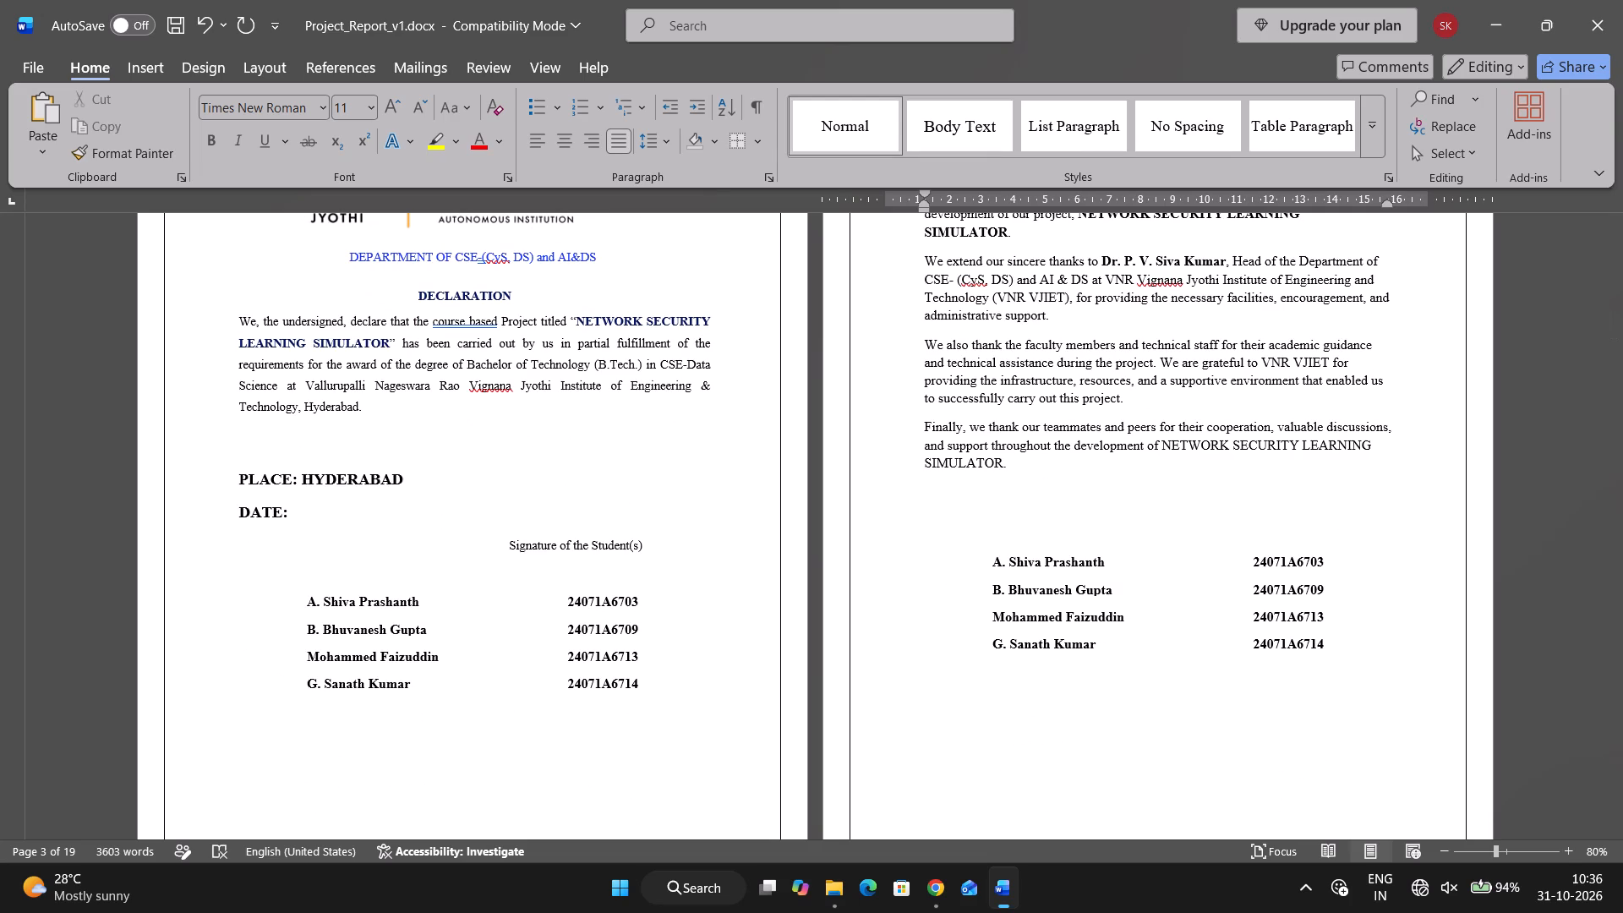
scroll(1093, 521, down, 1)
scroll(1093, 521, up, 2)
scroll(1093, 521, down, 1)
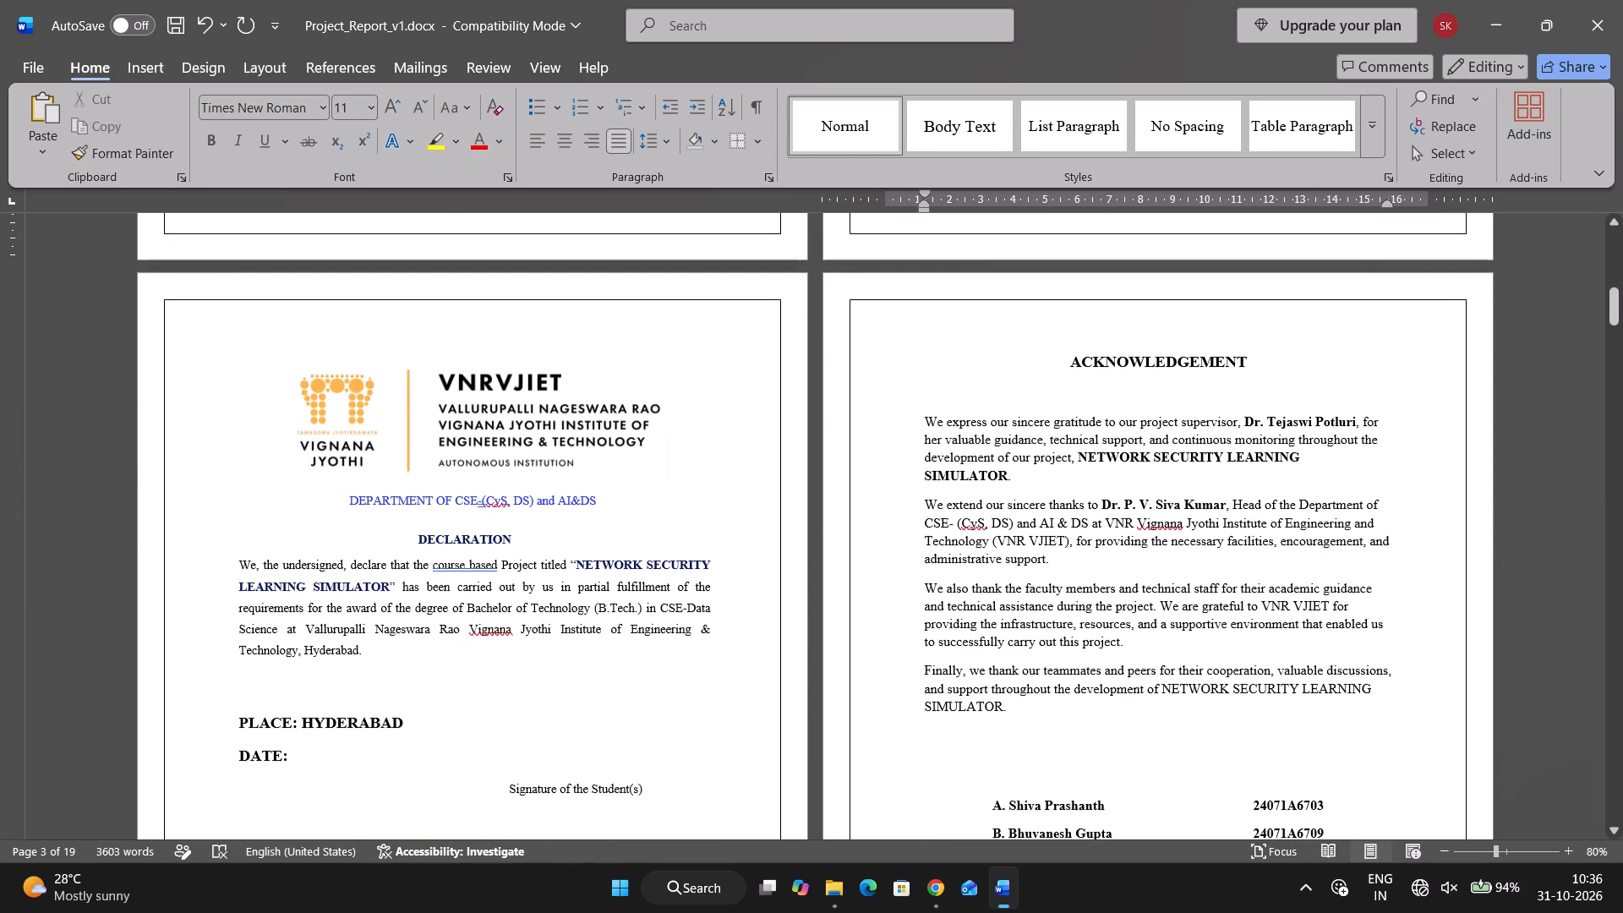
scroll(1093, 521, down, 1)
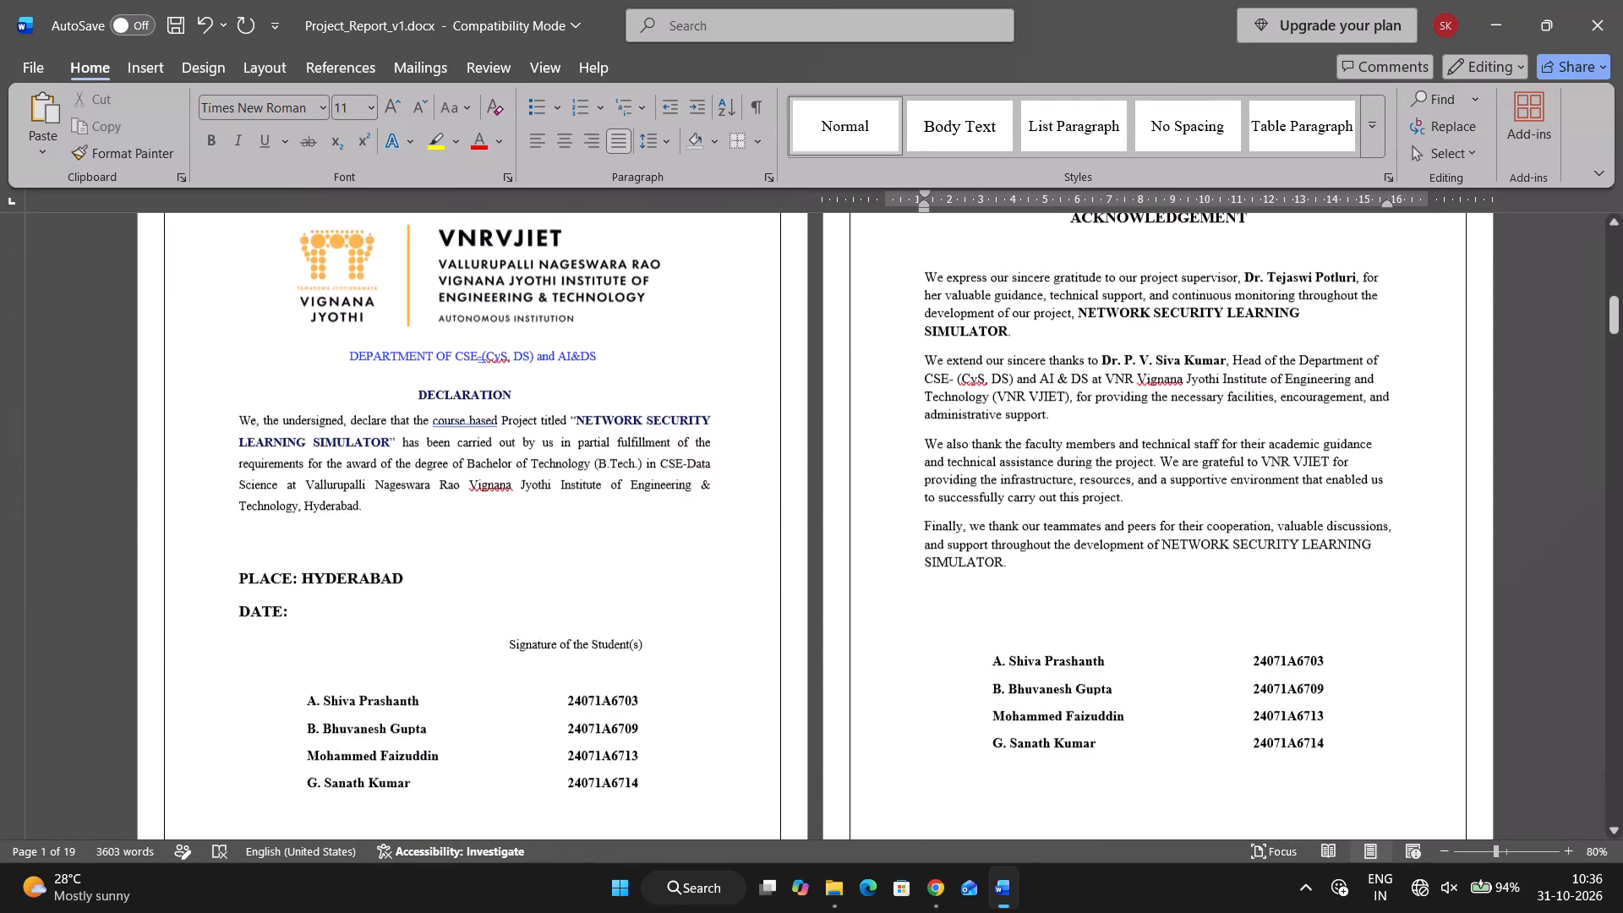
Examine the Table of Contents entries and page numbers alongside the Abstract page.
scroll(1093, 521, down, 1)
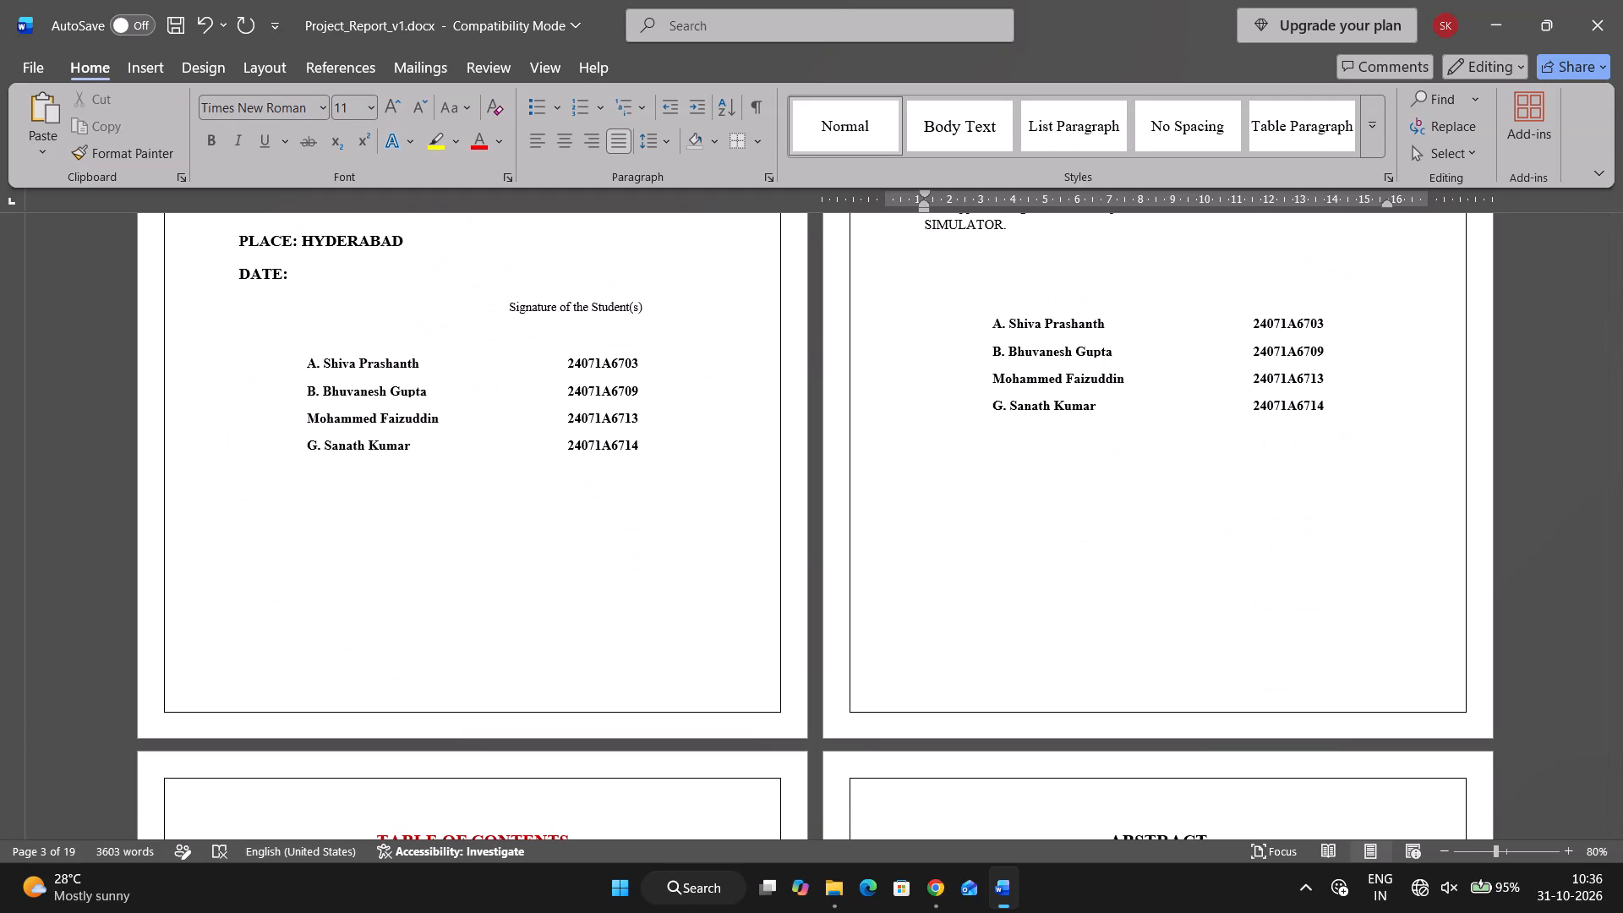
scroll(1093, 521, down, 1)
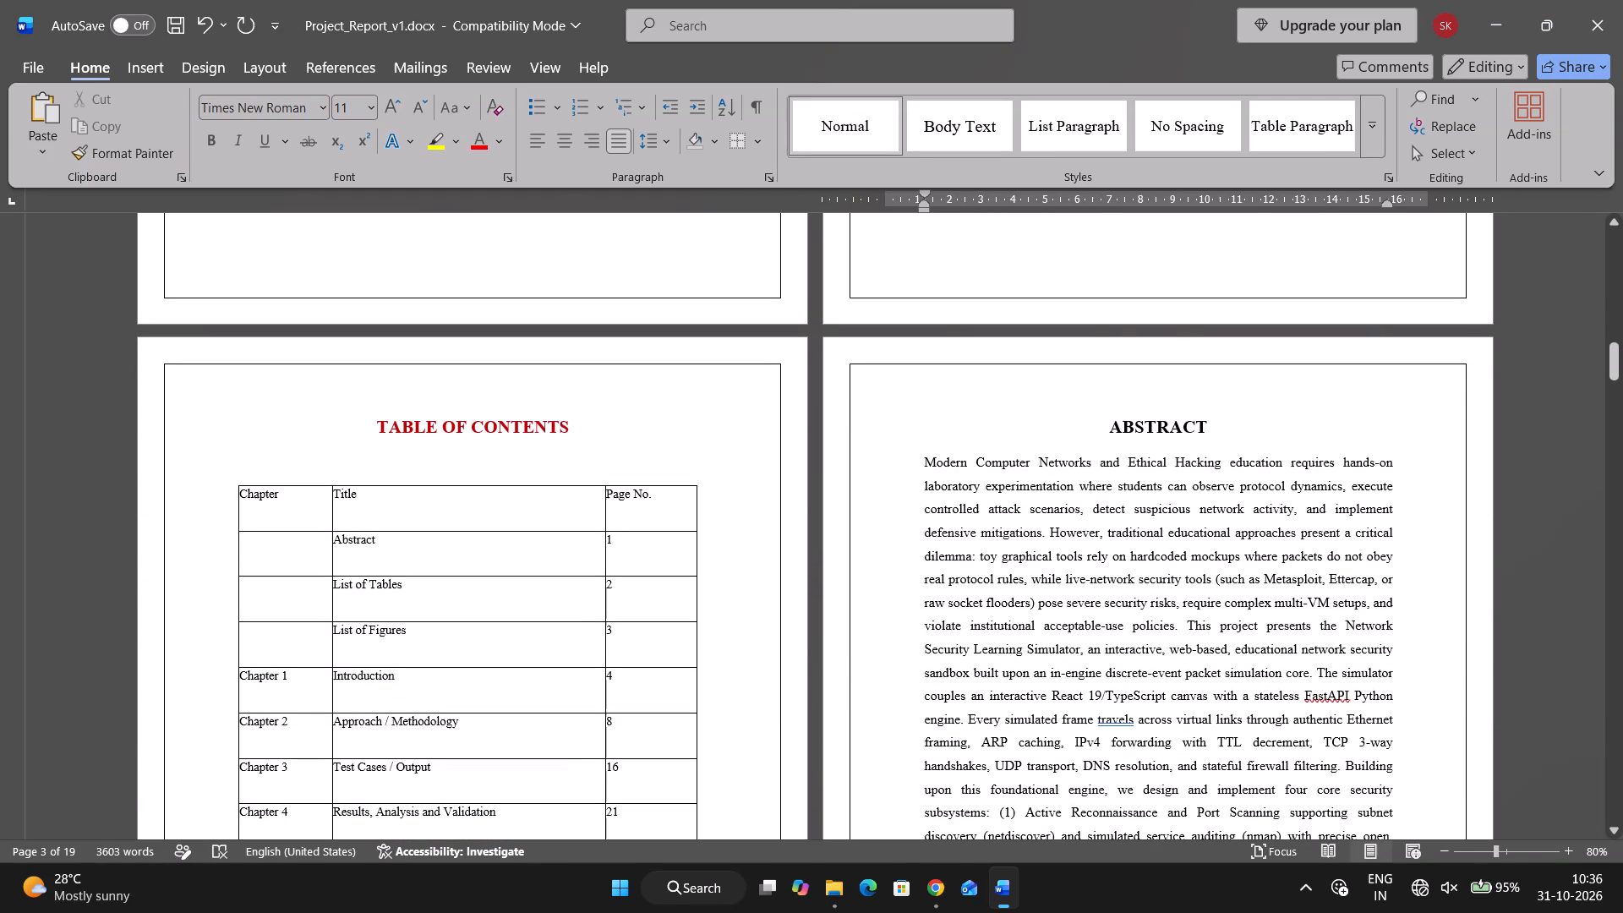
scroll(1093, 521, down, 1)
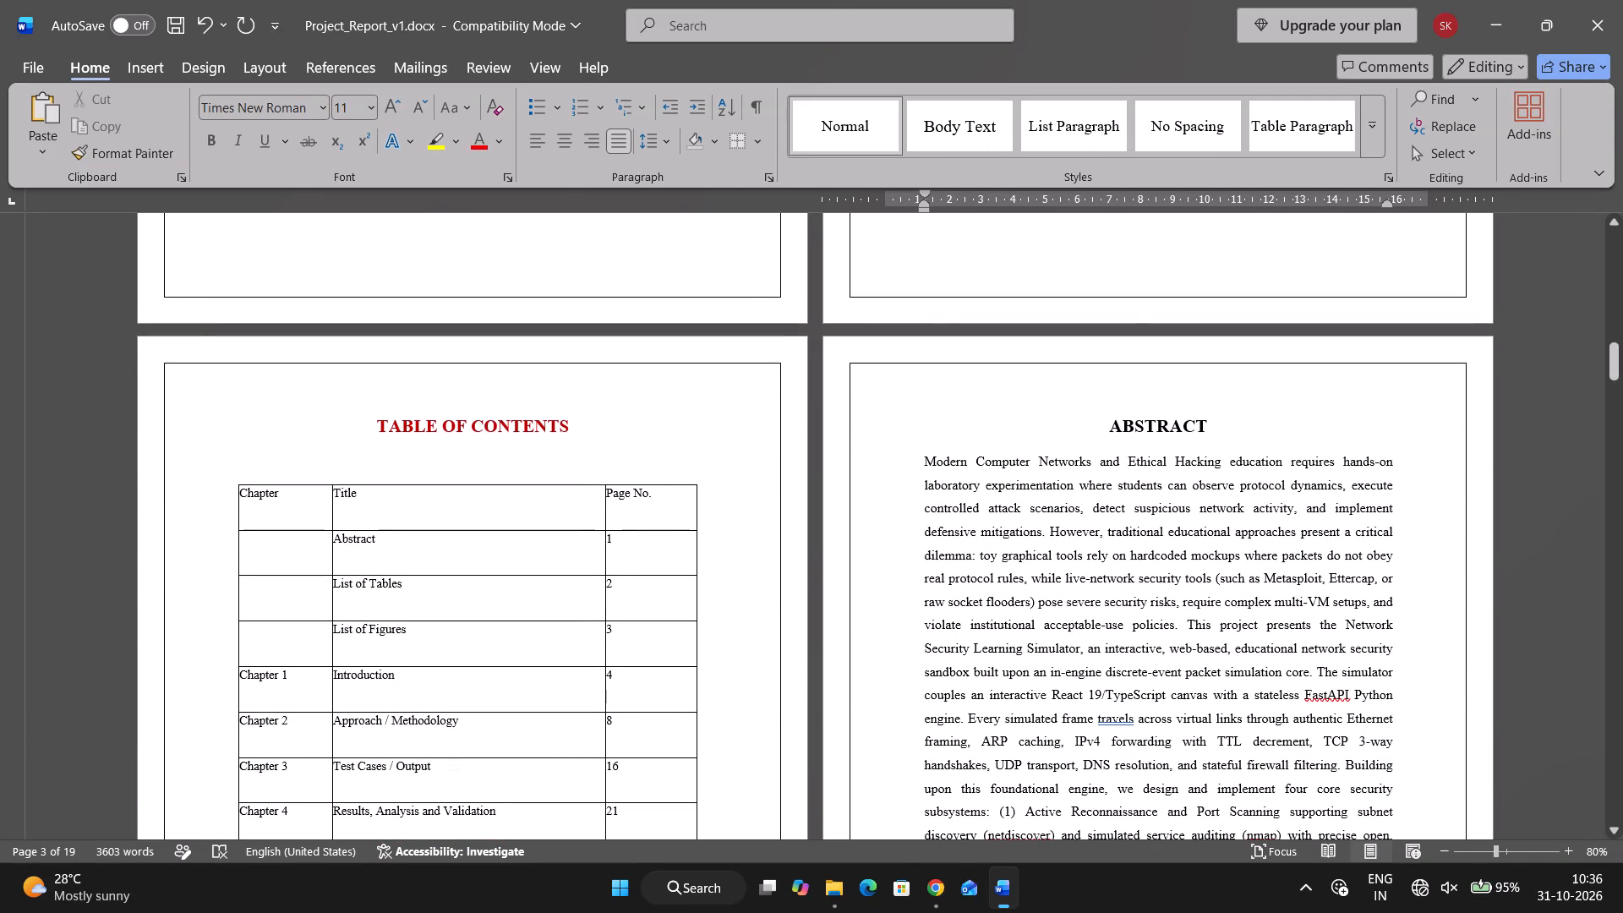
scroll(1093, 521, down, 1)
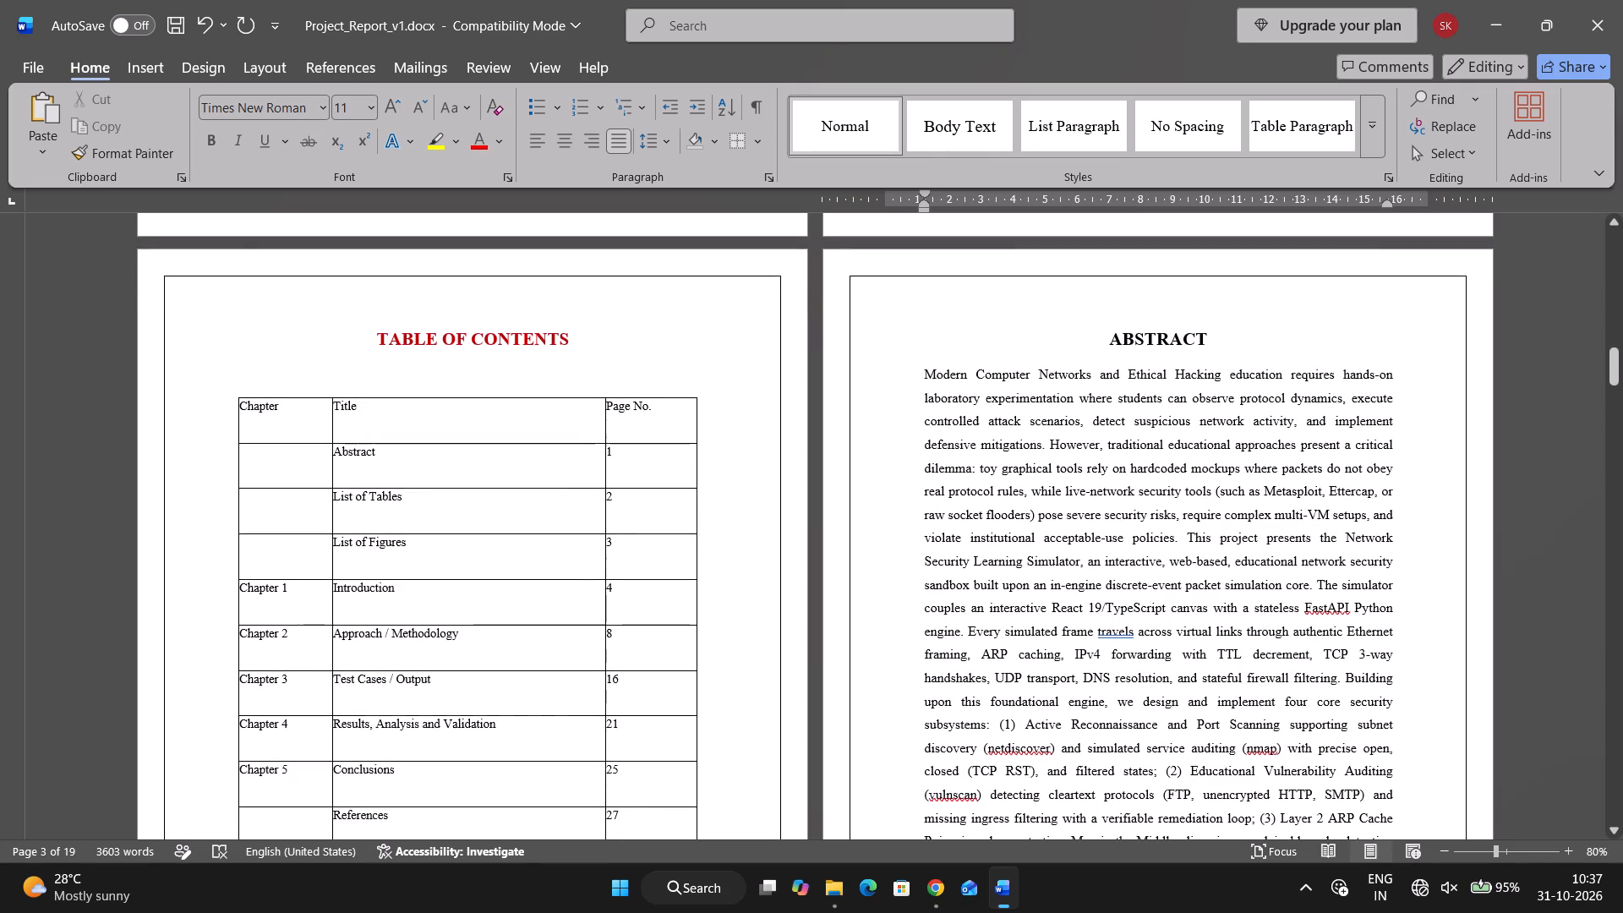
scroll(1093, 521, down, 1)
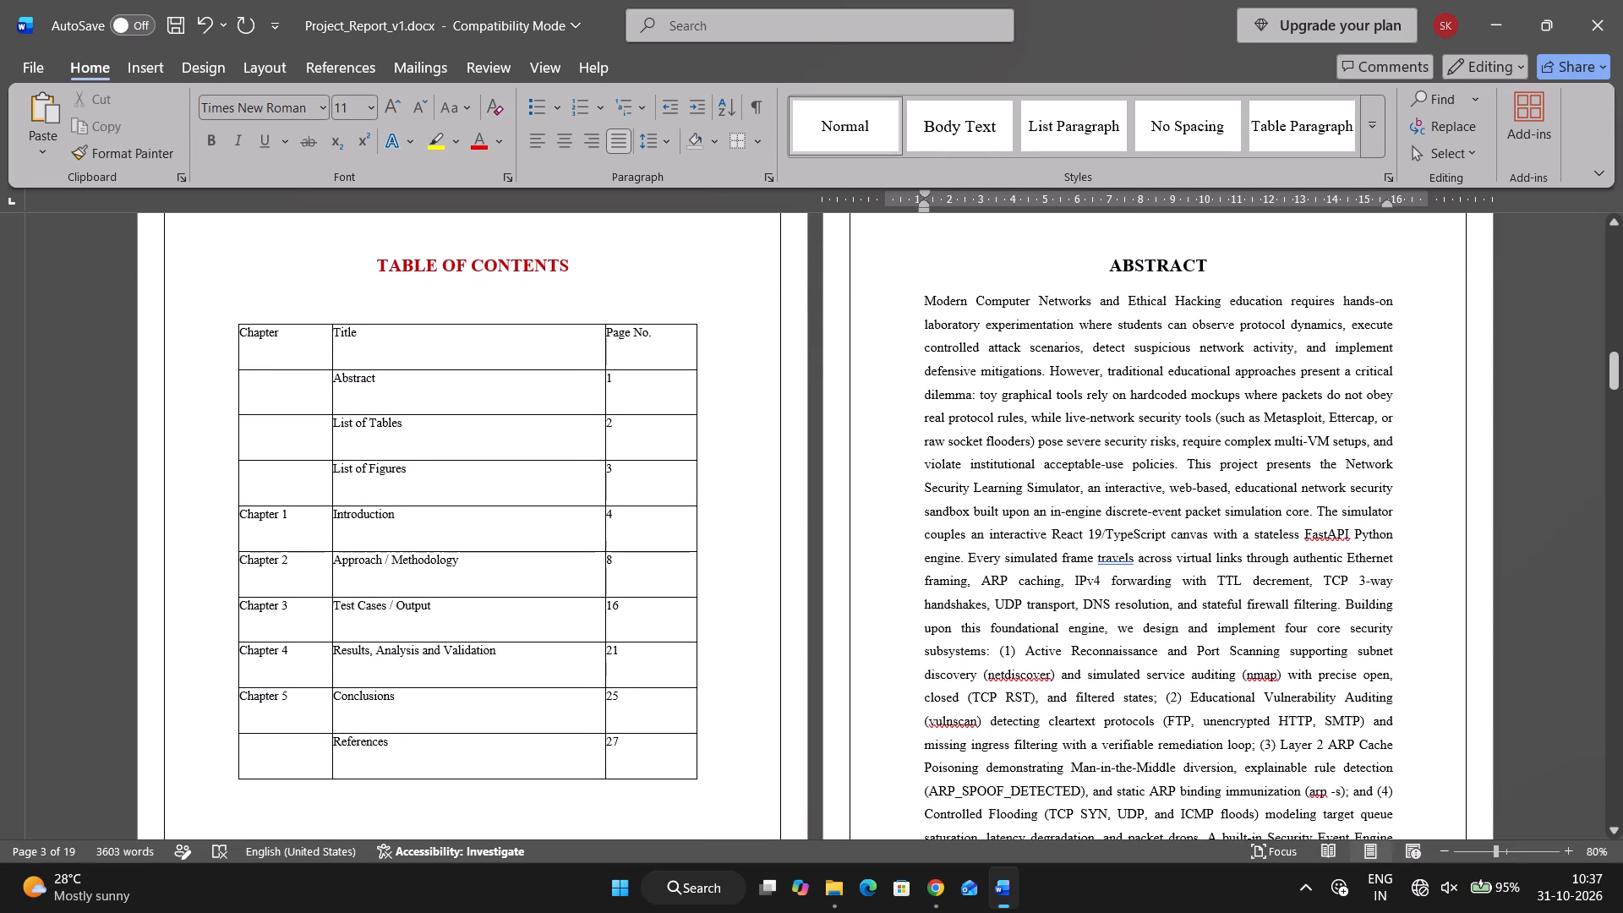
scroll(1093, 521, down, 2)
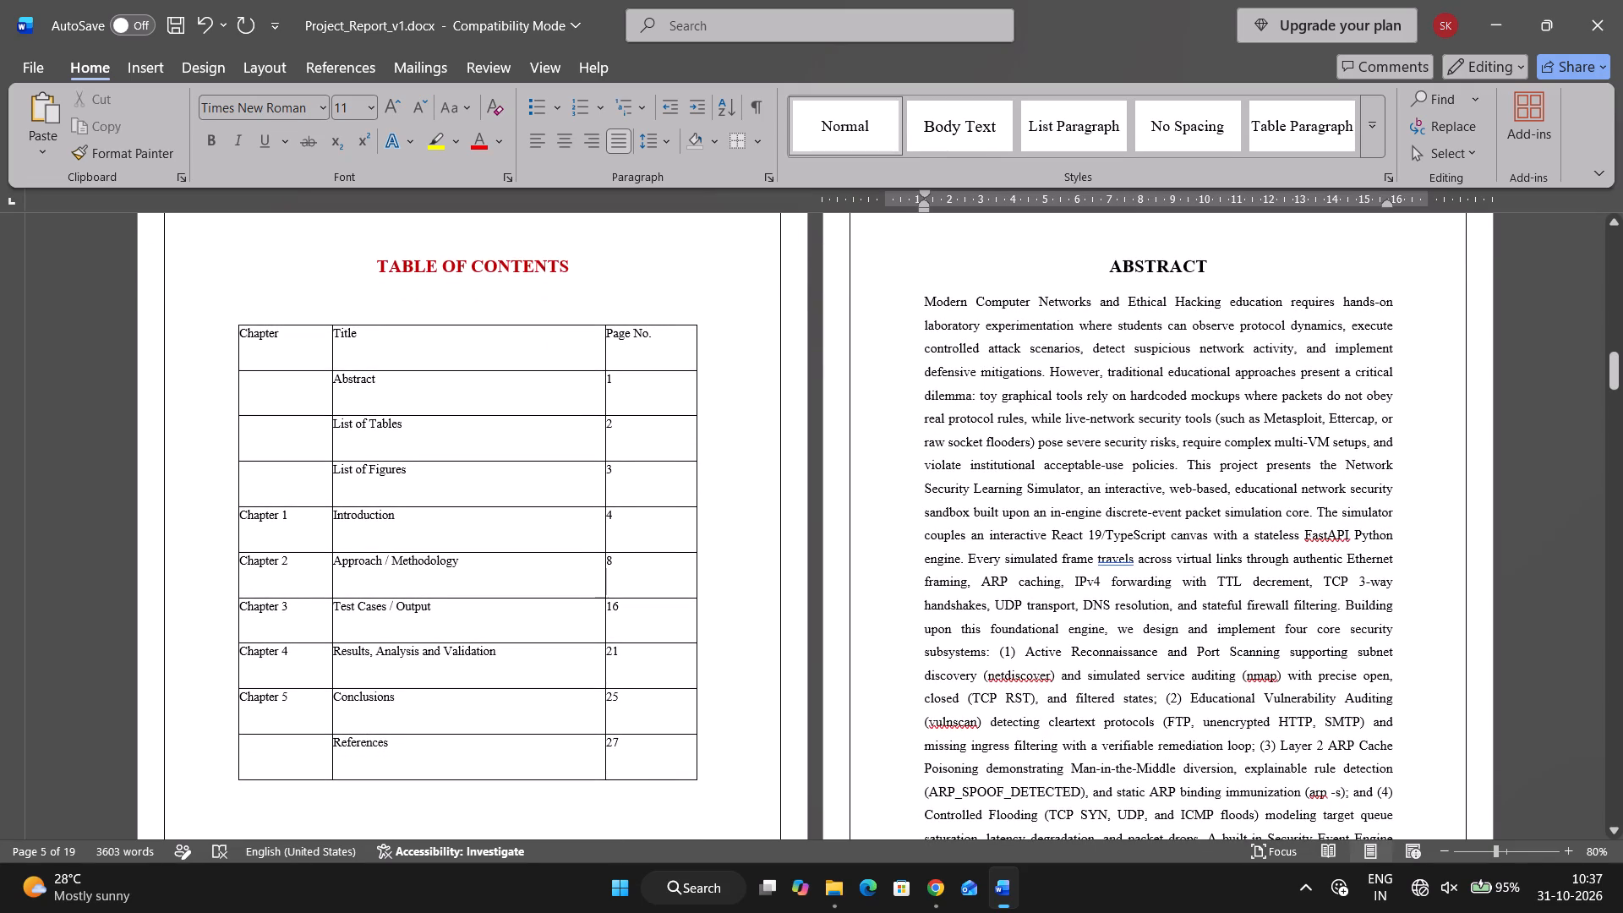
scroll(1093, 521, down, 1)
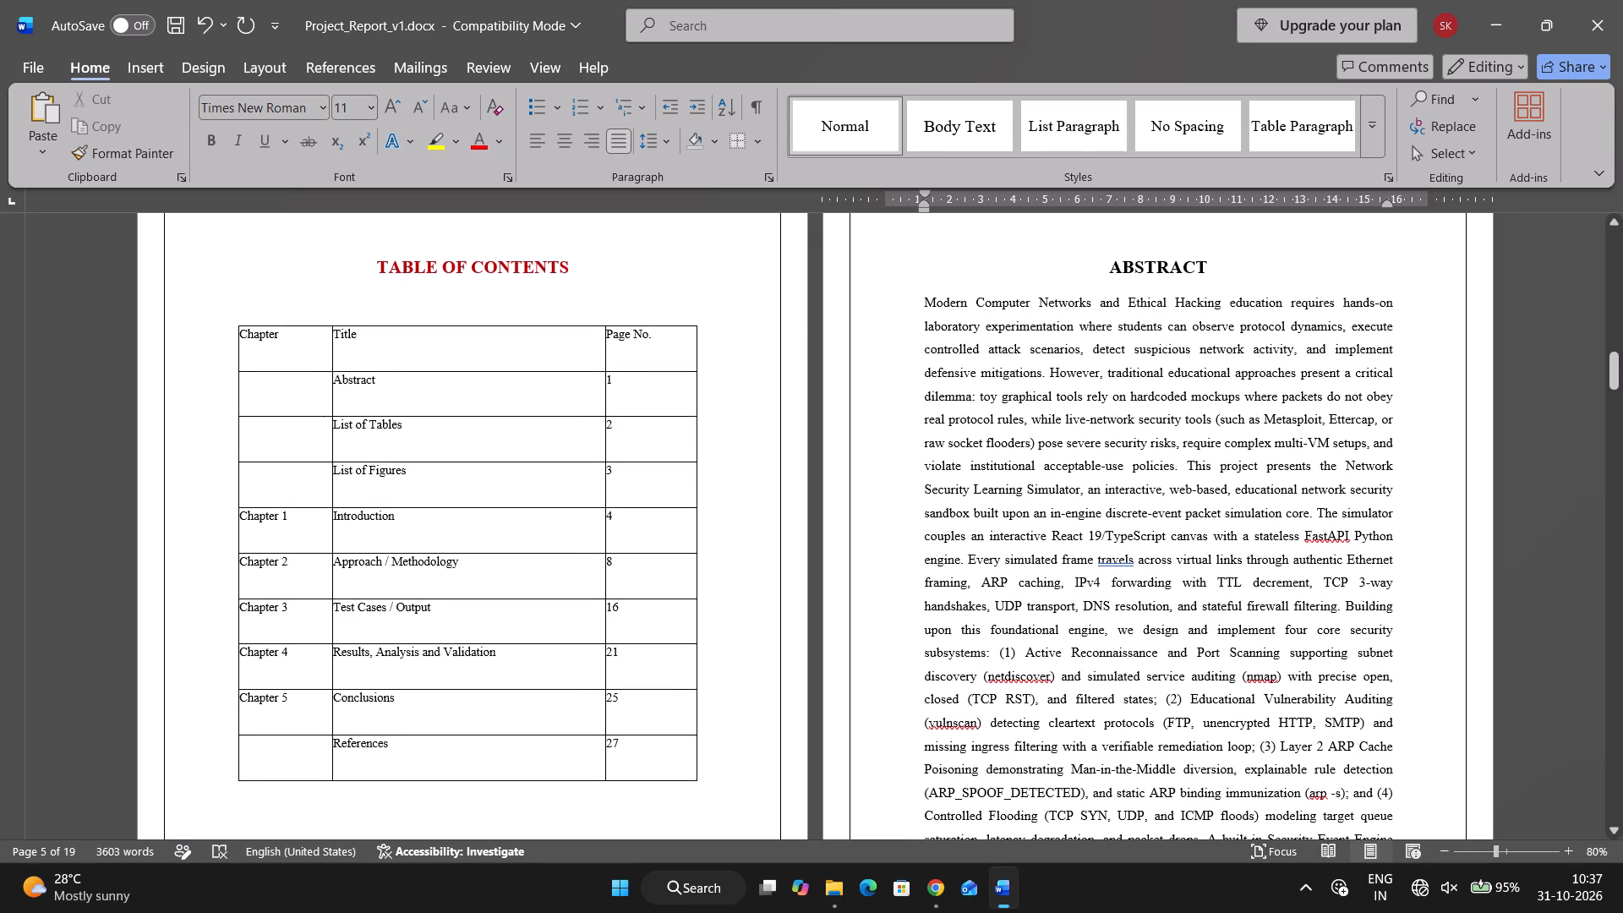
scroll(884, 533, down, 2)
scroll(884, 533, up, 1)
scroll(884, 533, down, 1)
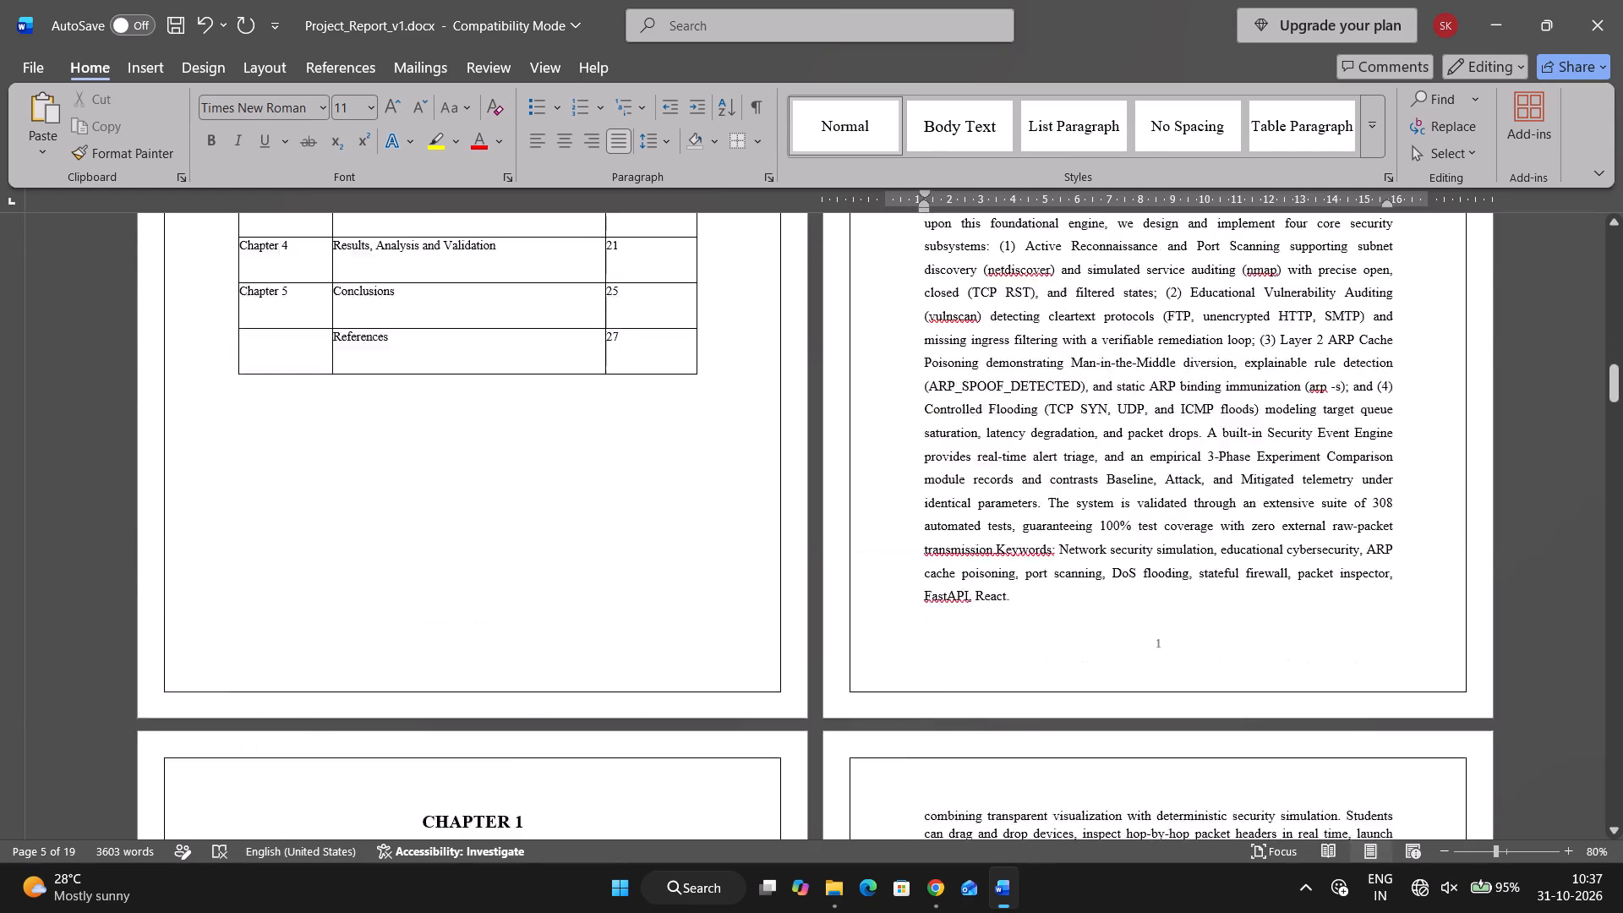
scroll(884, 533, down, 1)
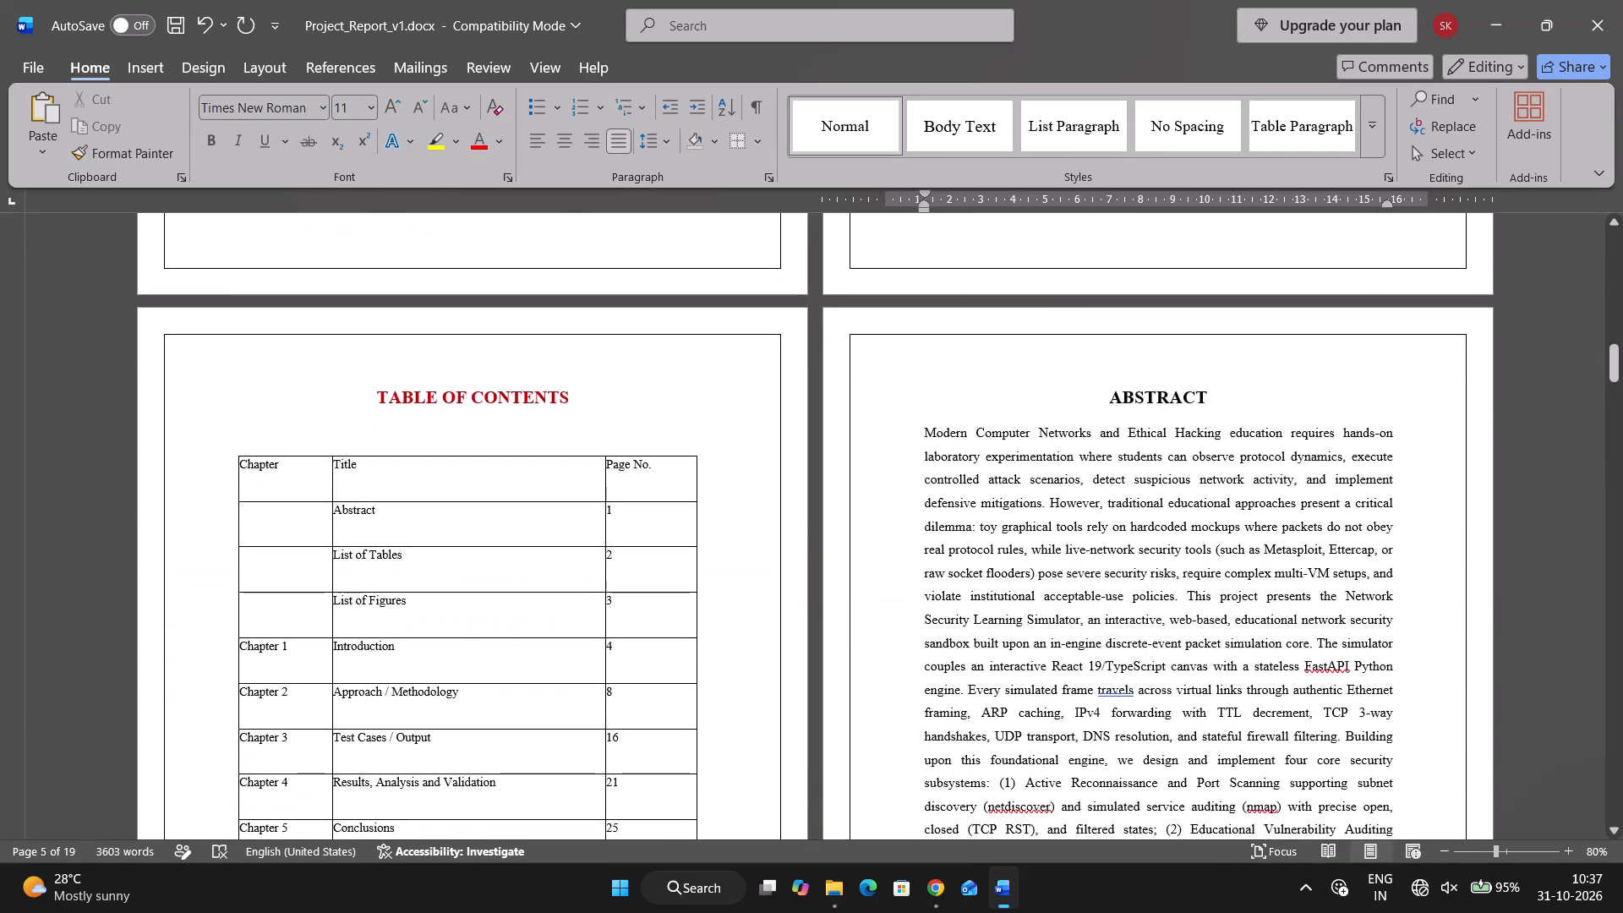
scroll(884, 533, down, 1)
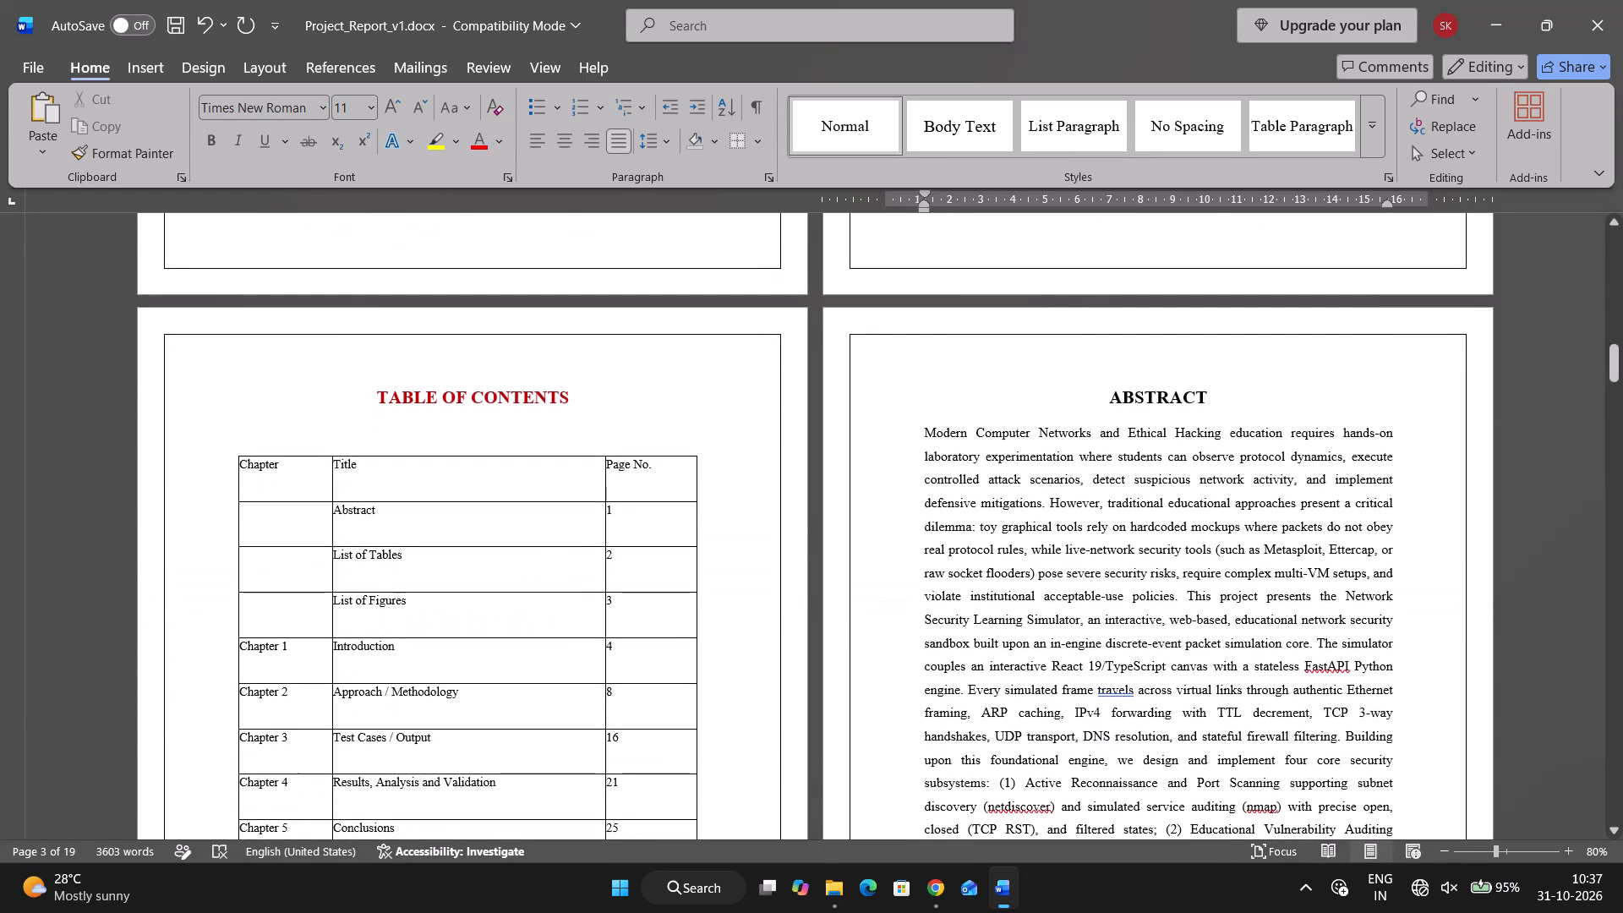
scroll(884, 533, down, 1)
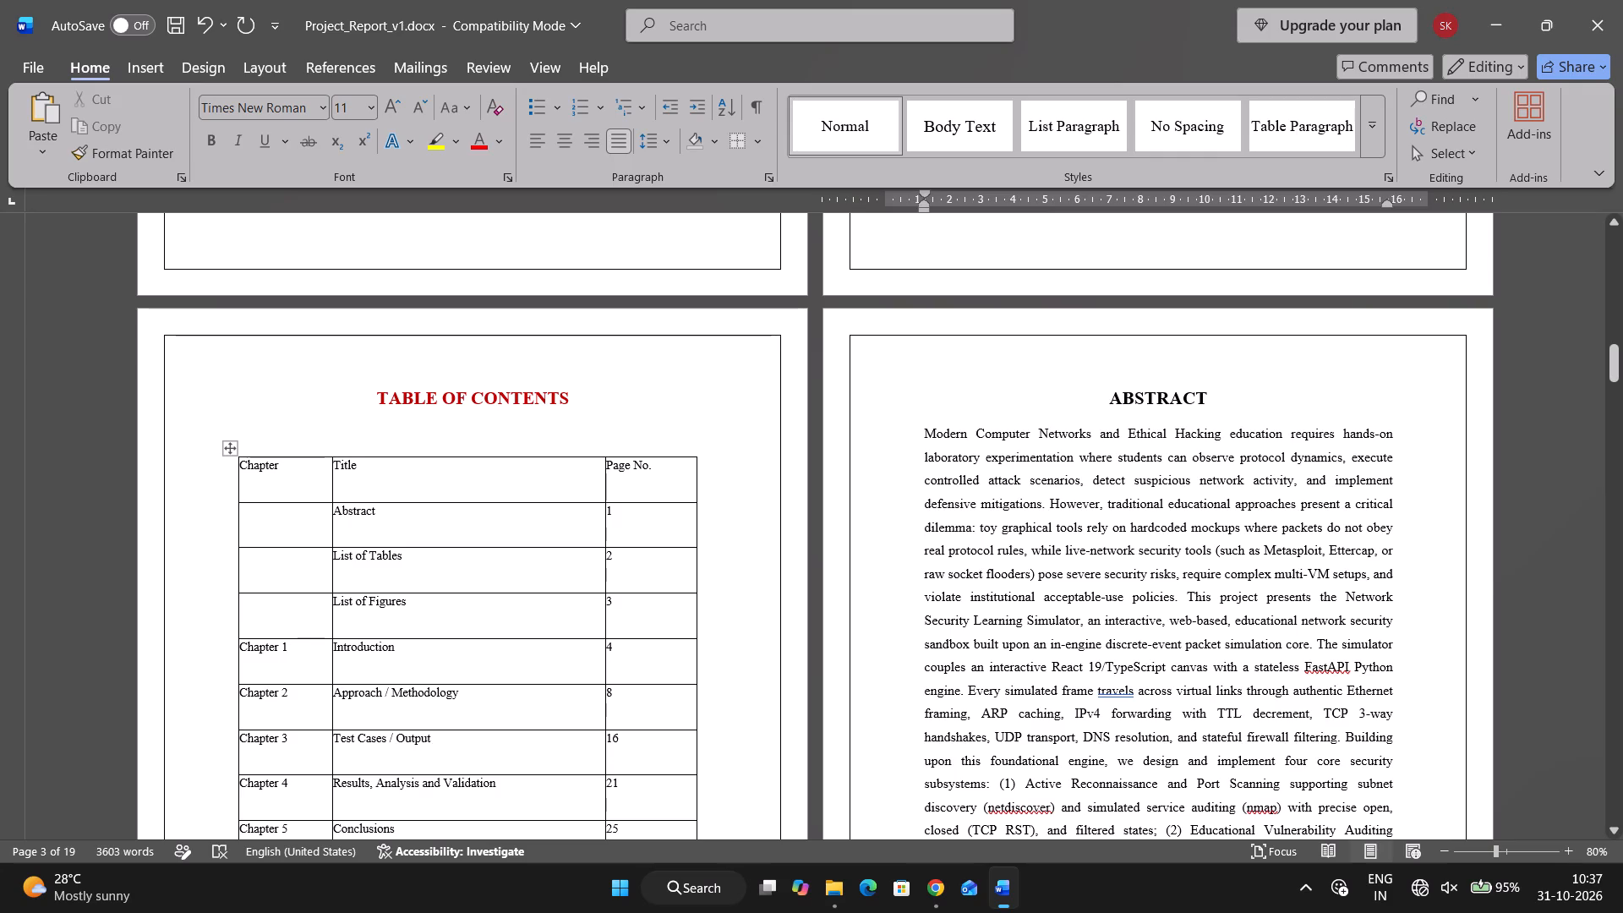
scroll(308, 578, down, 1)
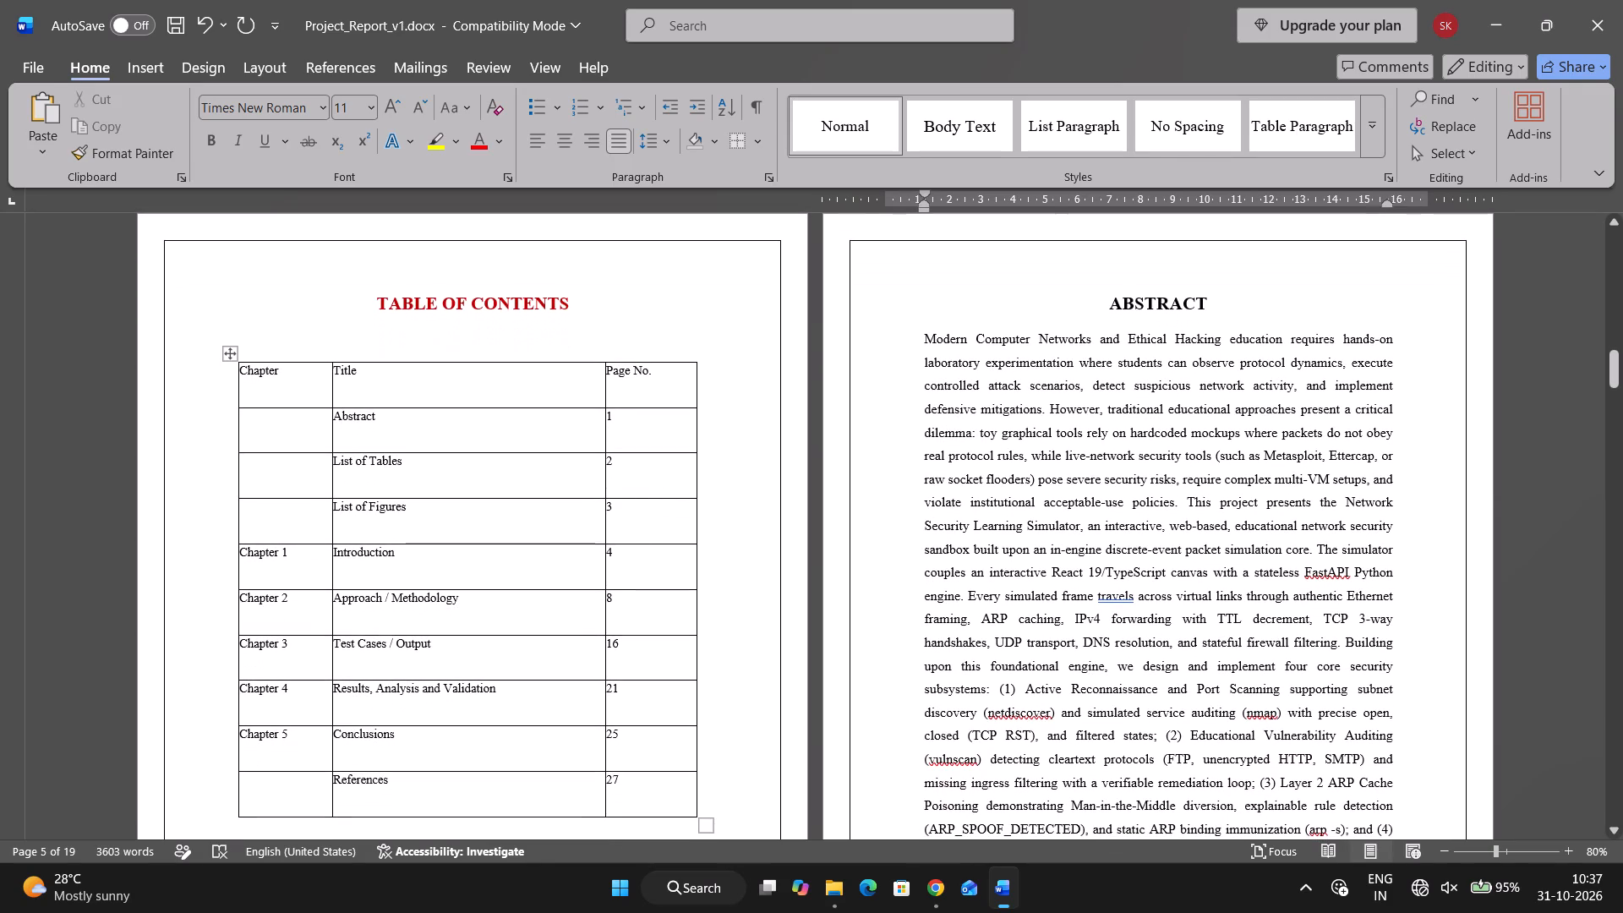
scroll(308, 578, down, 3)
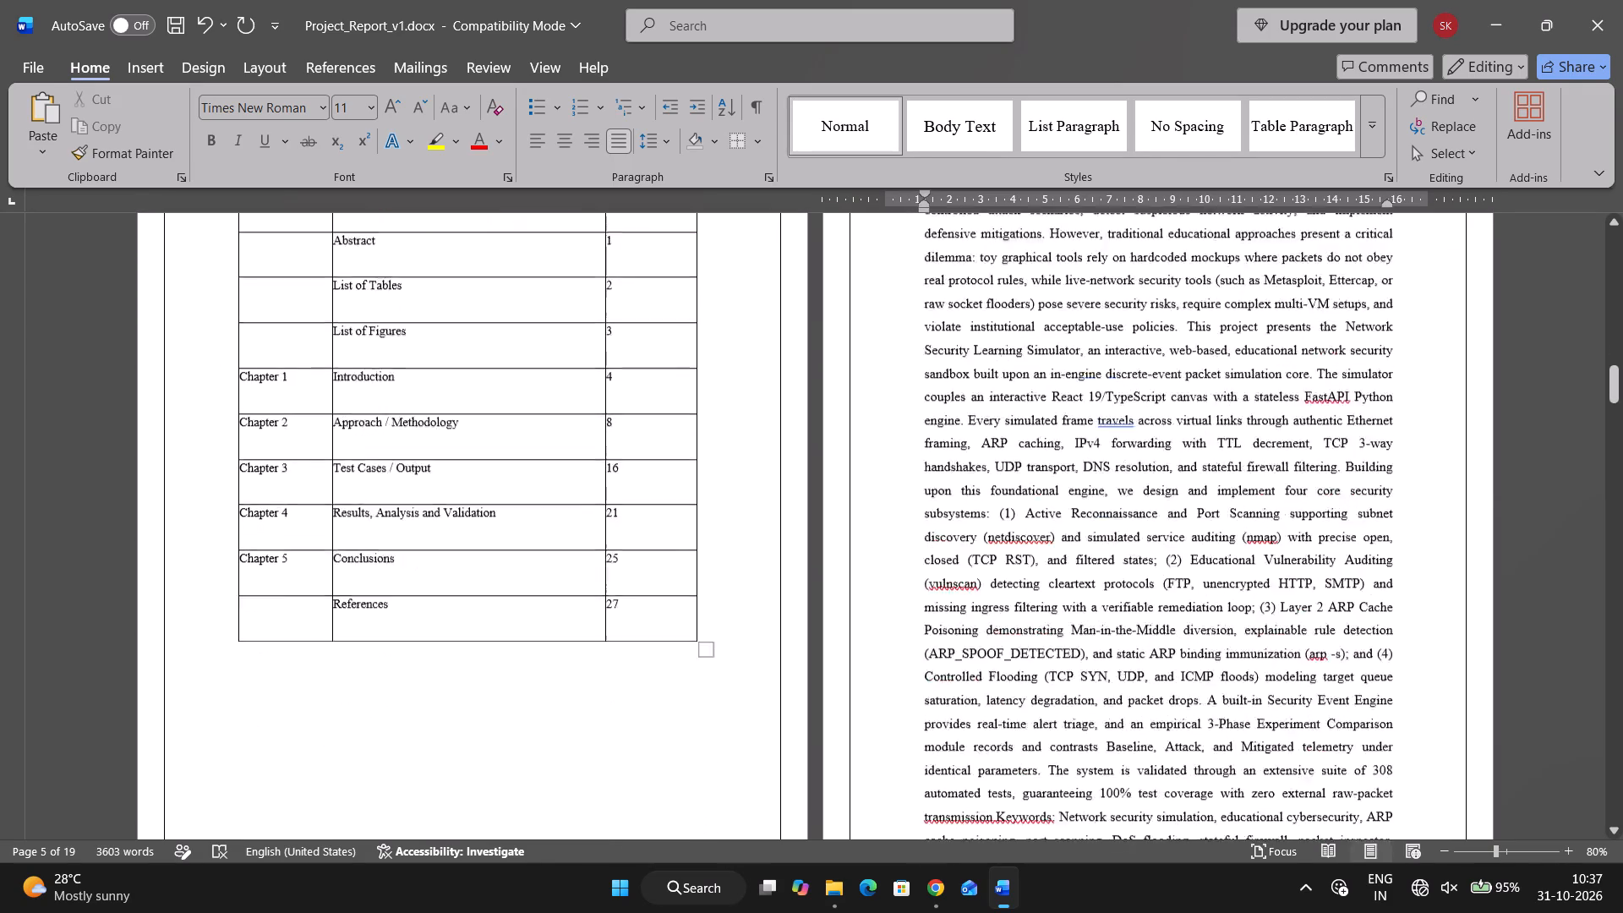
scroll(308, 578, down, 3)
Recheck the front pages from the cover and certificate through the Declaration and Acknowledgement to the start of Chapter 1.
scroll(308, 578, up, 3)
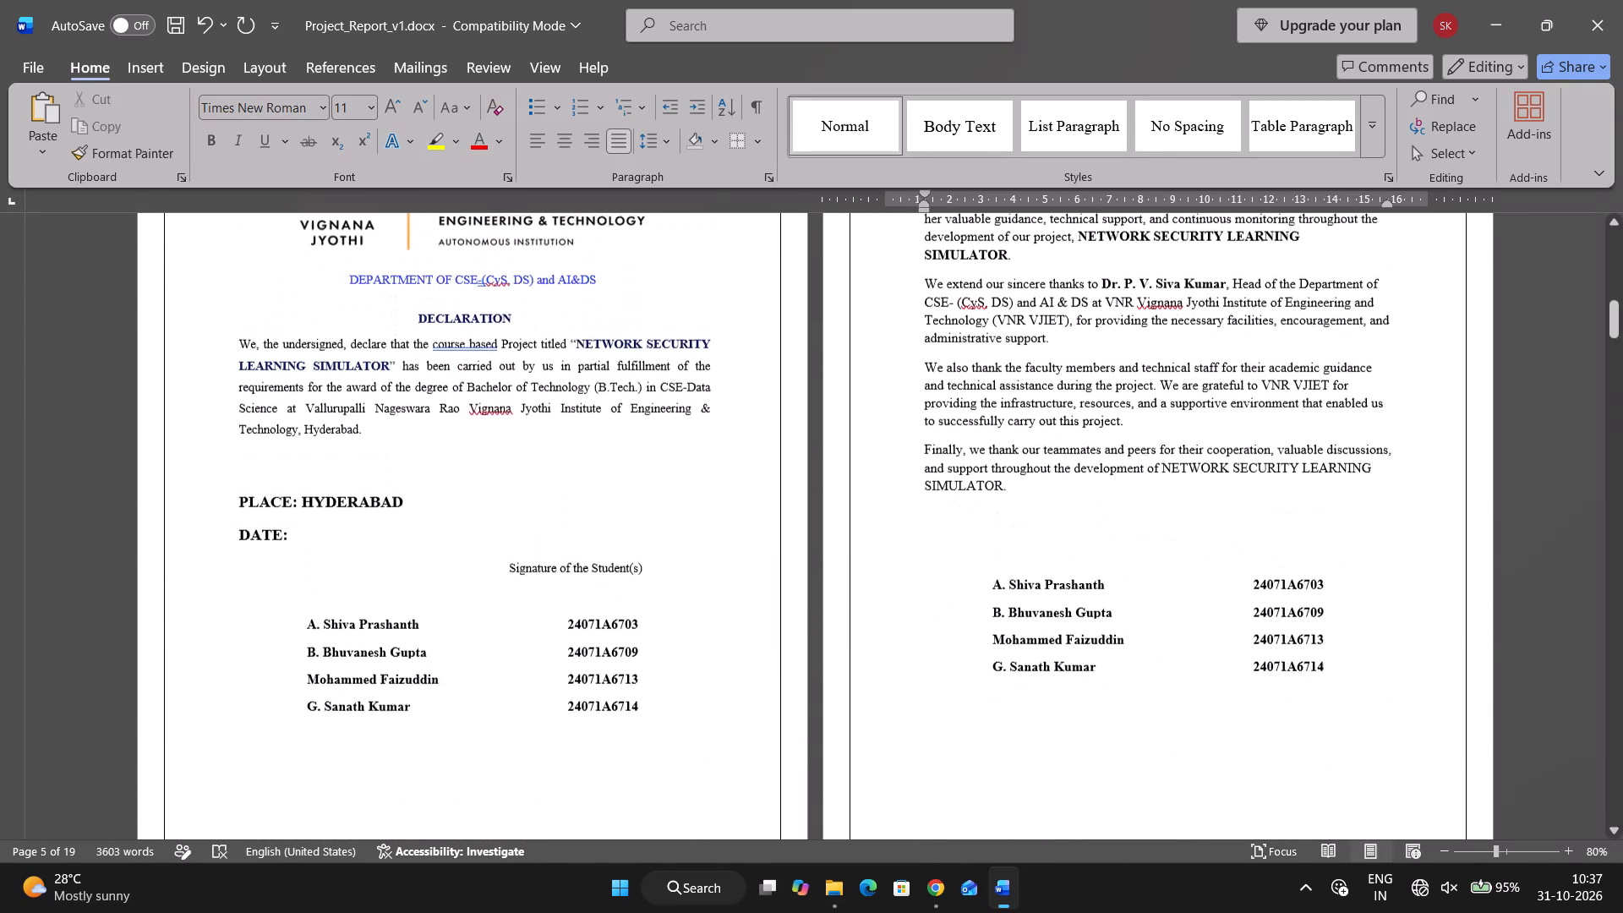
scroll(308, 578, up, 1)
scroll(308, 578, down, 1)
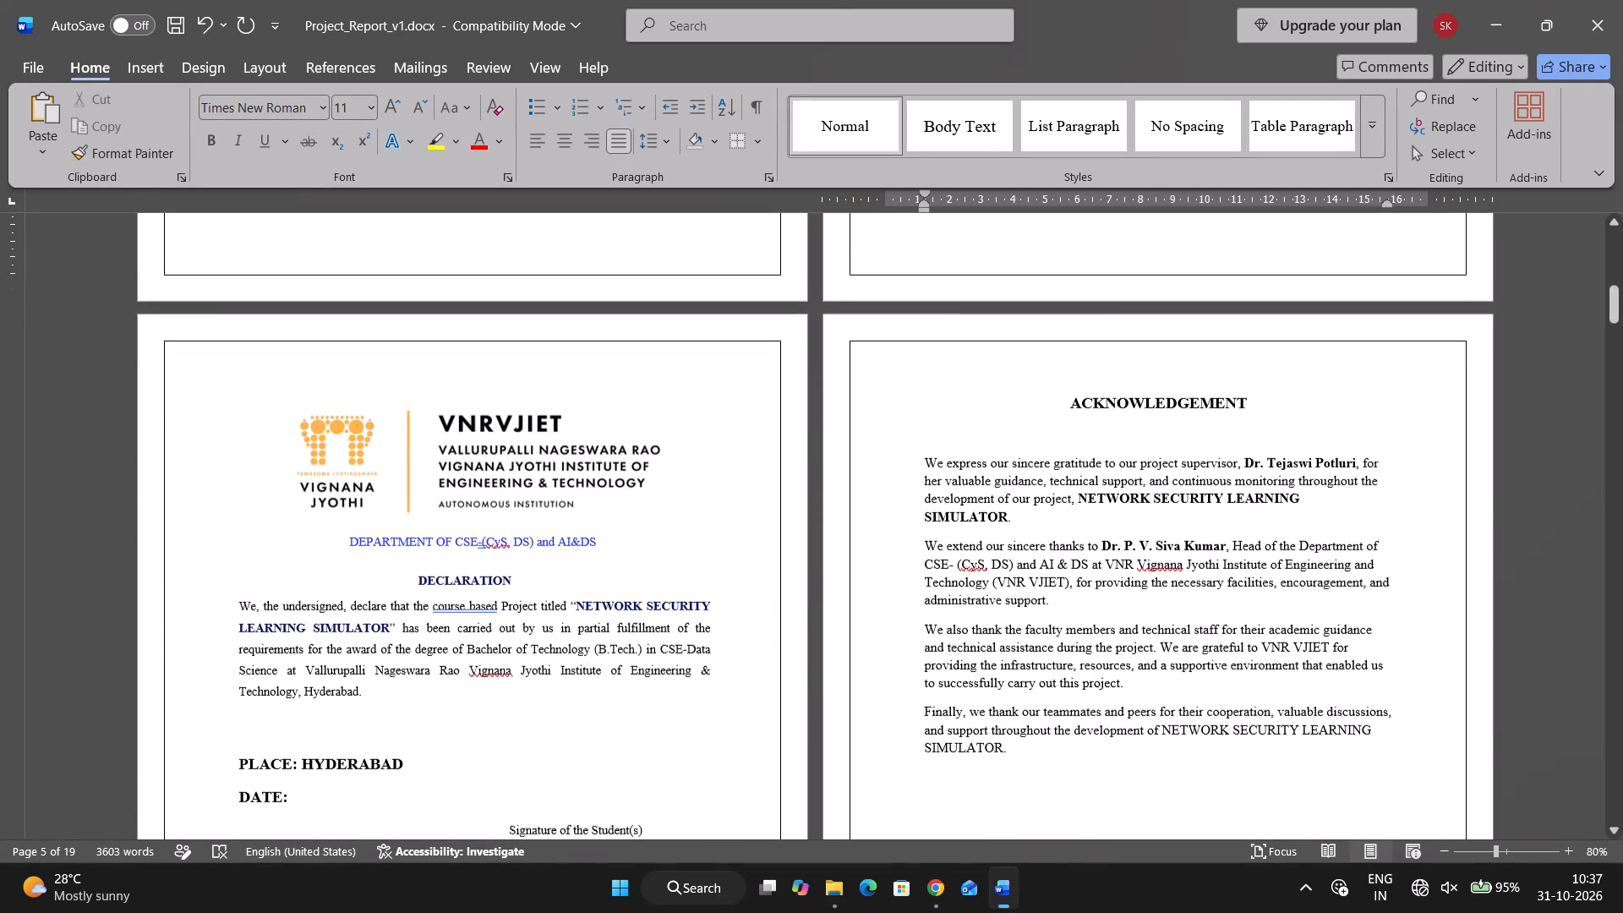
scroll(308, 578, down, 1)
scroll(308, 578, up, 1)
scroll(308, 578, down, 1)
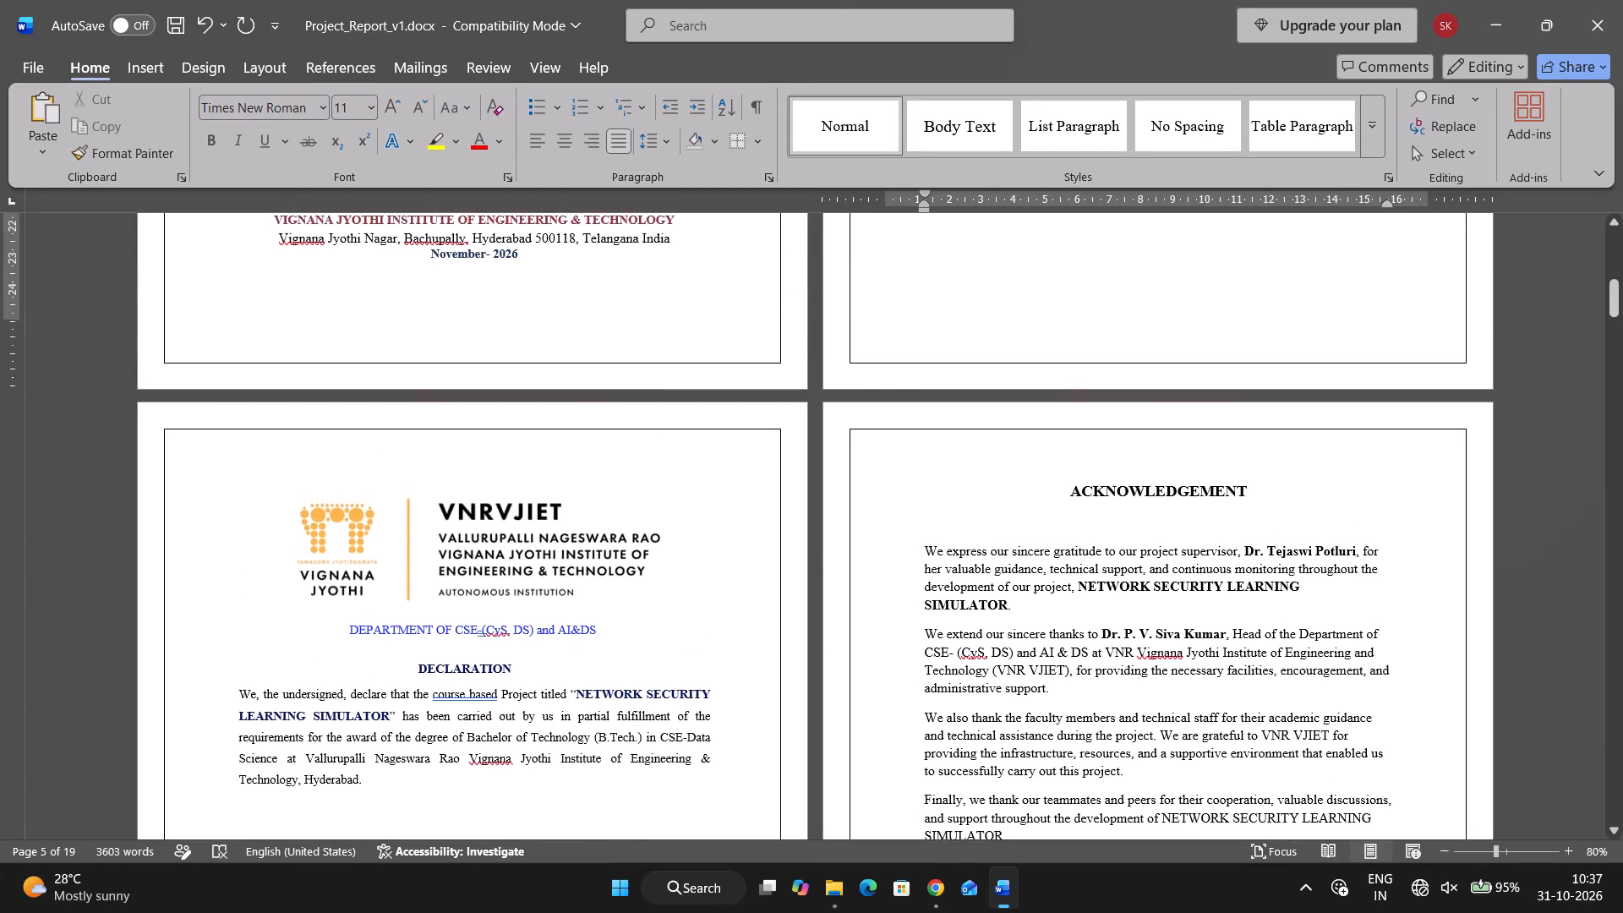
scroll(308, 578, down, 1)
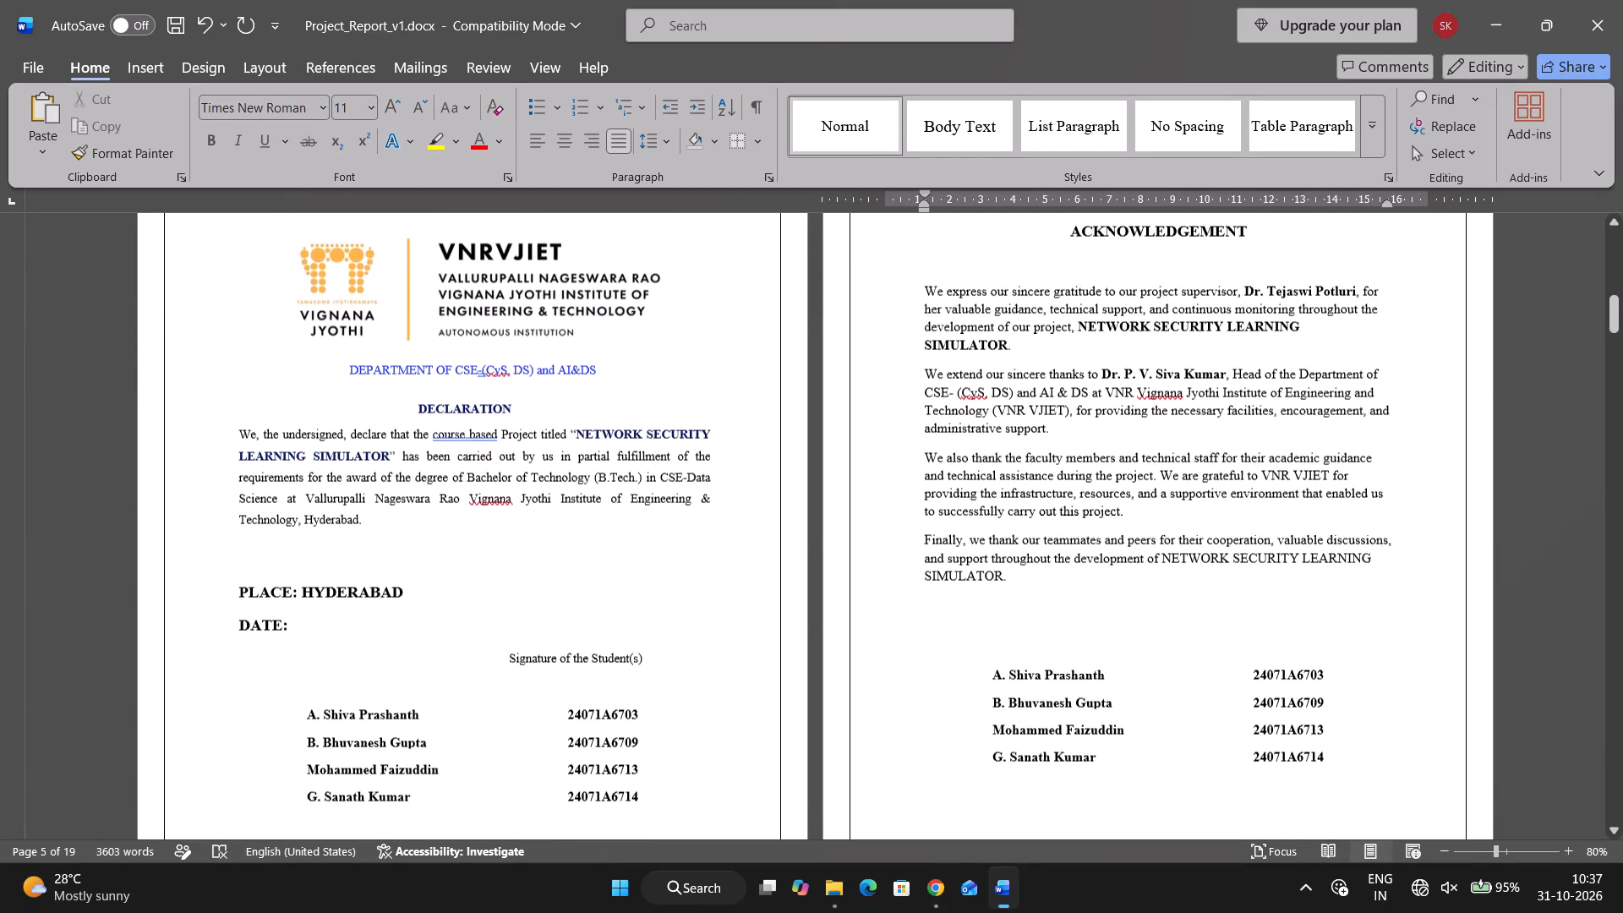
scroll(308, 578, down, 1)
scroll(308, 578, up, 1)
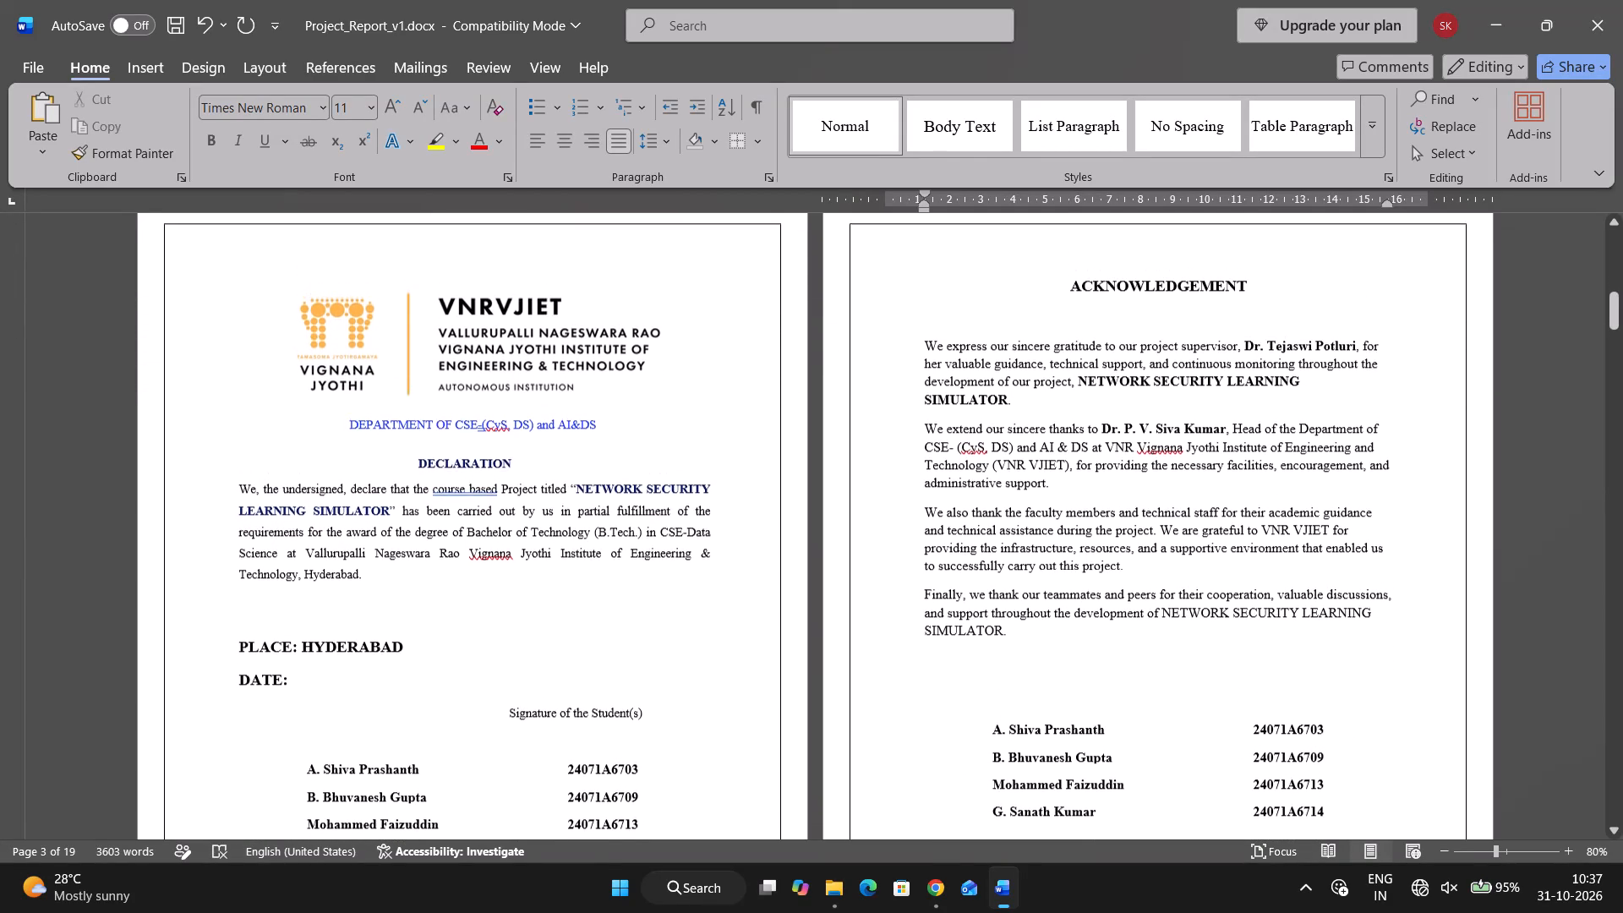
scroll(308, 578, up, 3)
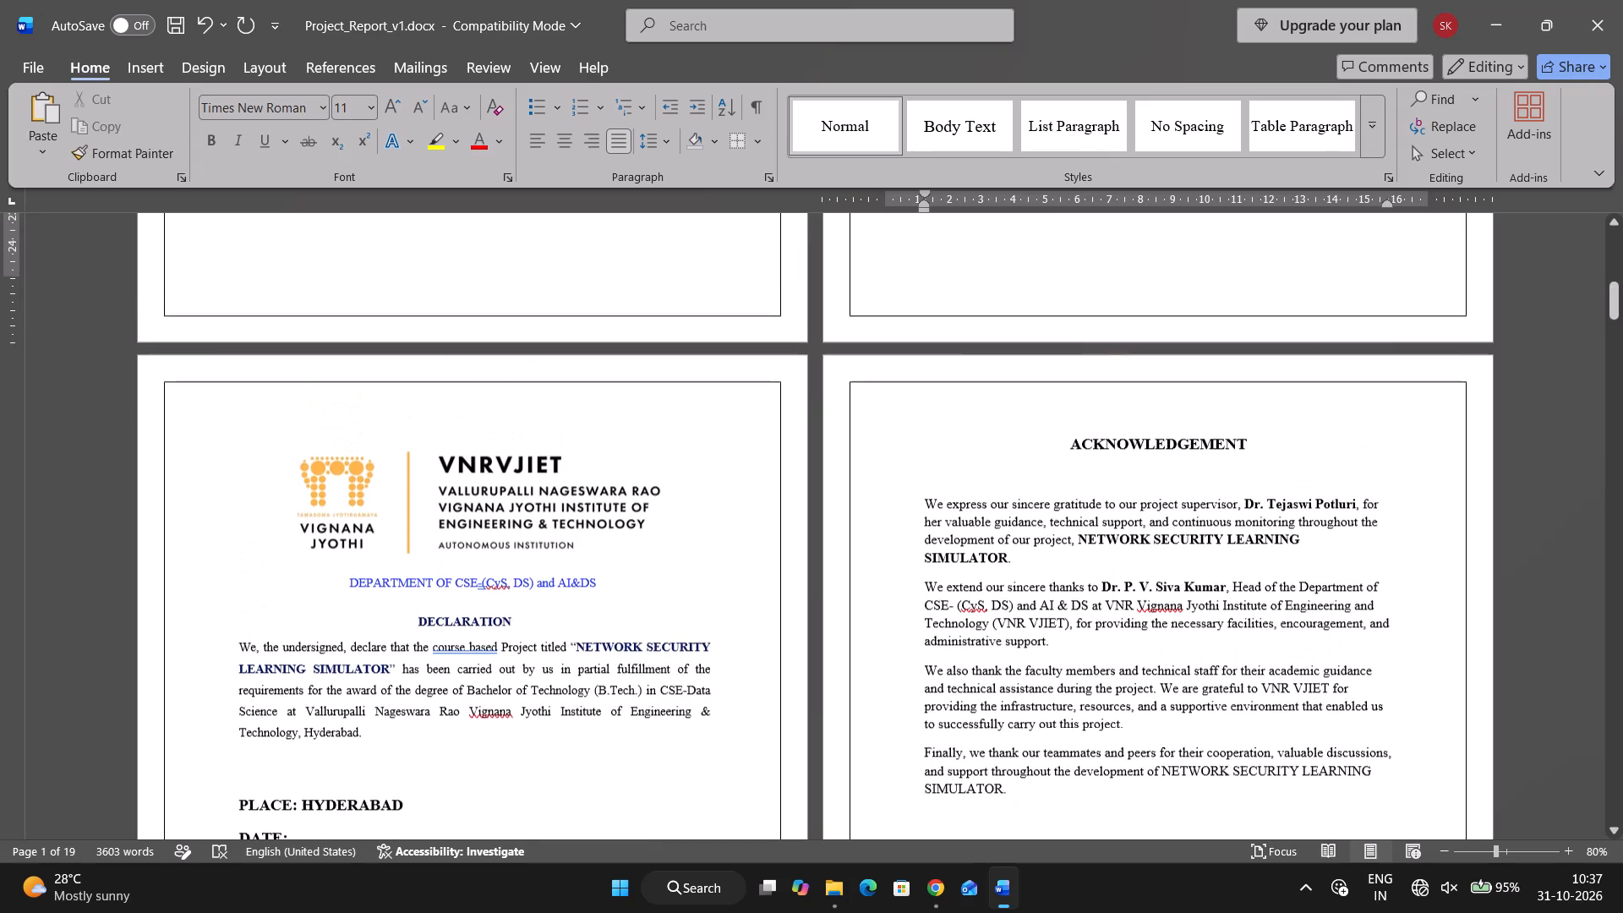
scroll(308, 578, up, 2)
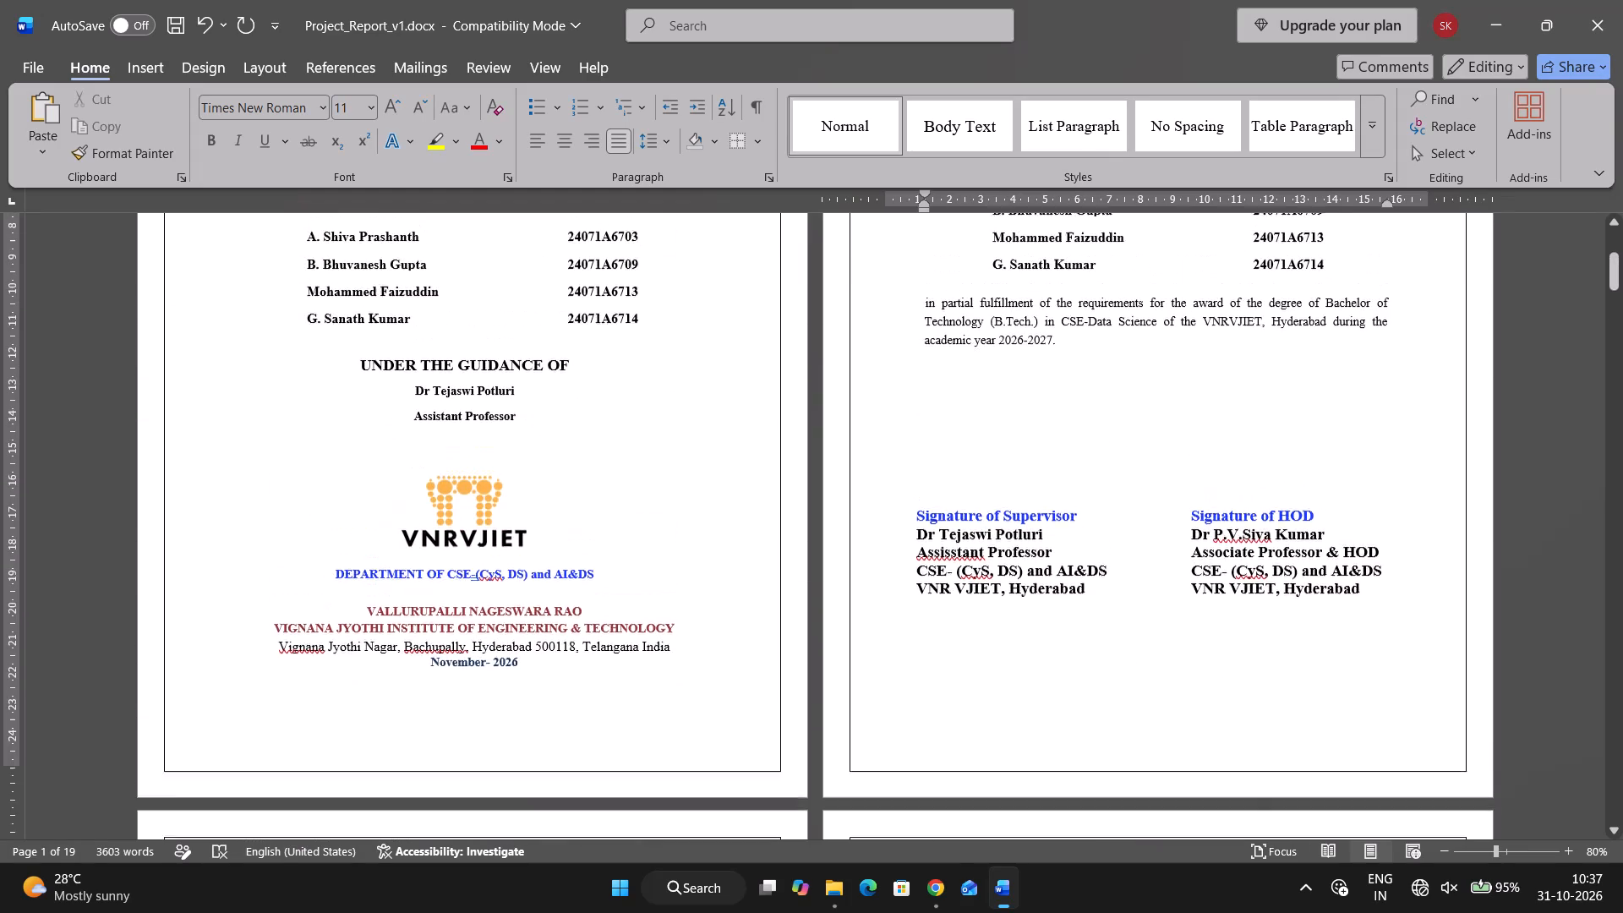
scroll(308, 578, up, 1)
scroll(308, 578, down, 10)
scroll(308, 578, up, 1)
scroll(308, 578, down, 1)
scroll(308, 578, up, 1)
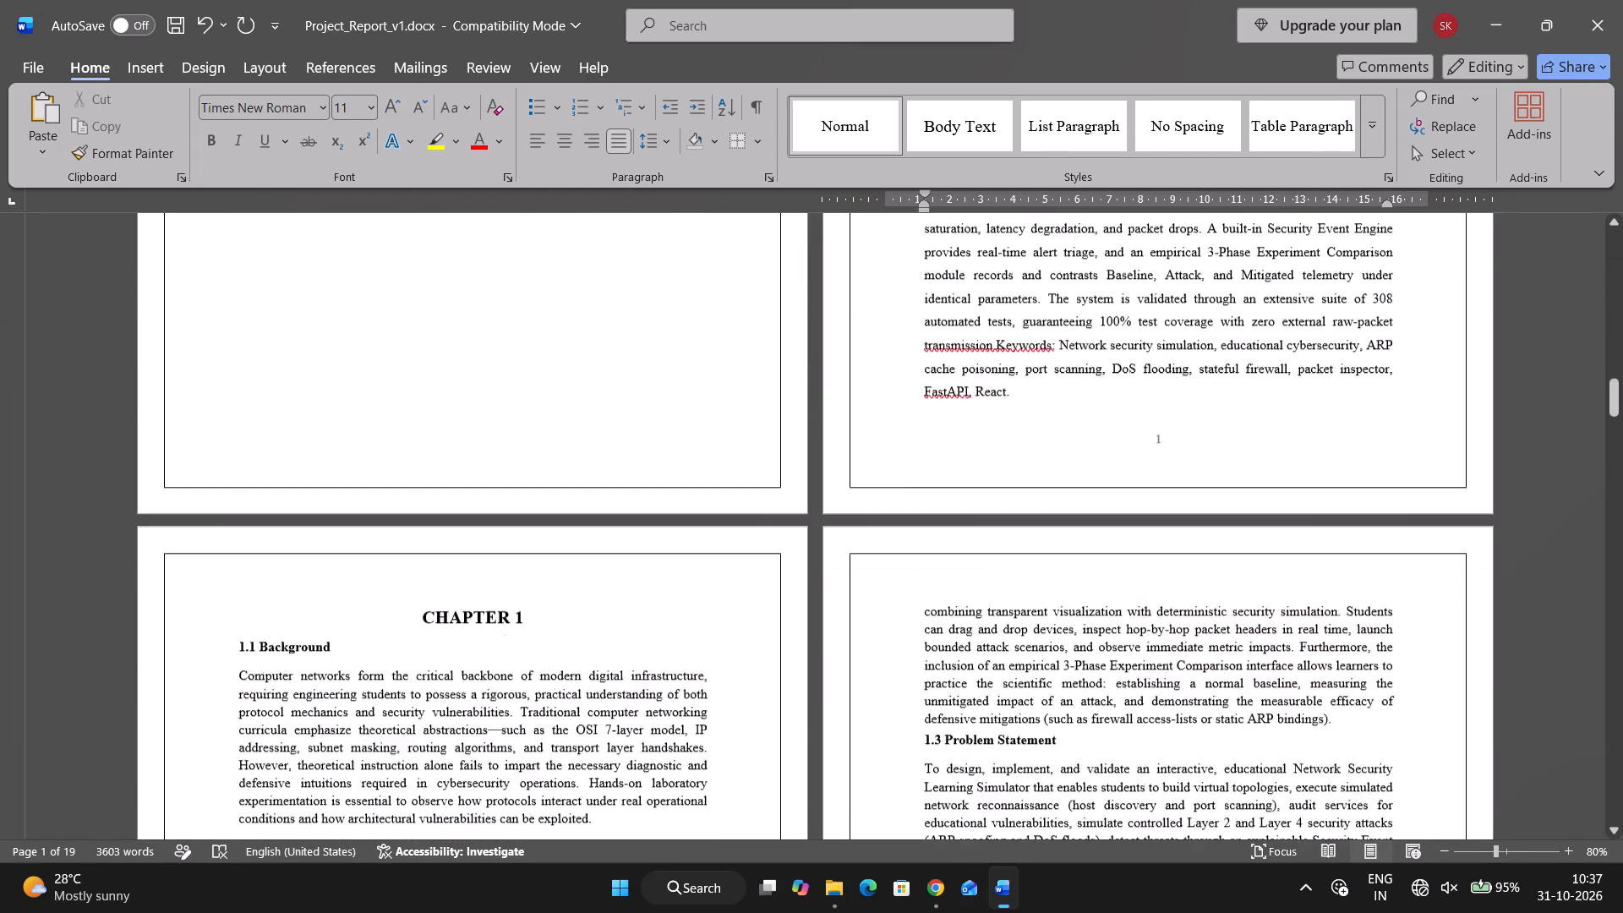
Review the report's page layout from the Table of Contents and Abstract through the chapters to the References.
scroll(308, 578, up, 1)
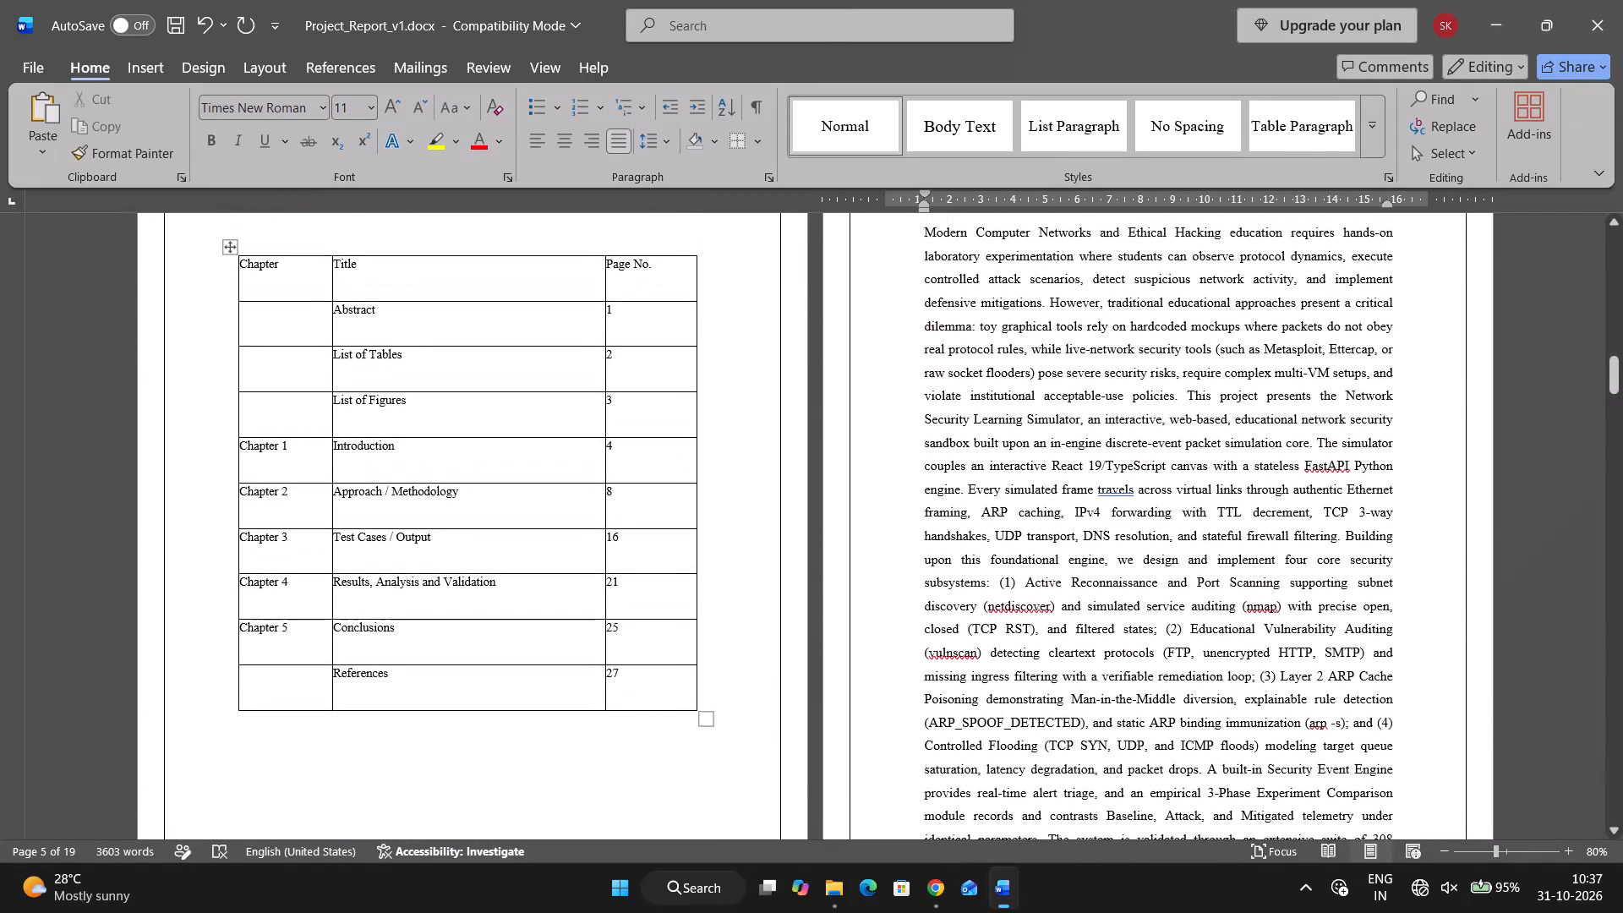
scroll(308, 578, down, 3)
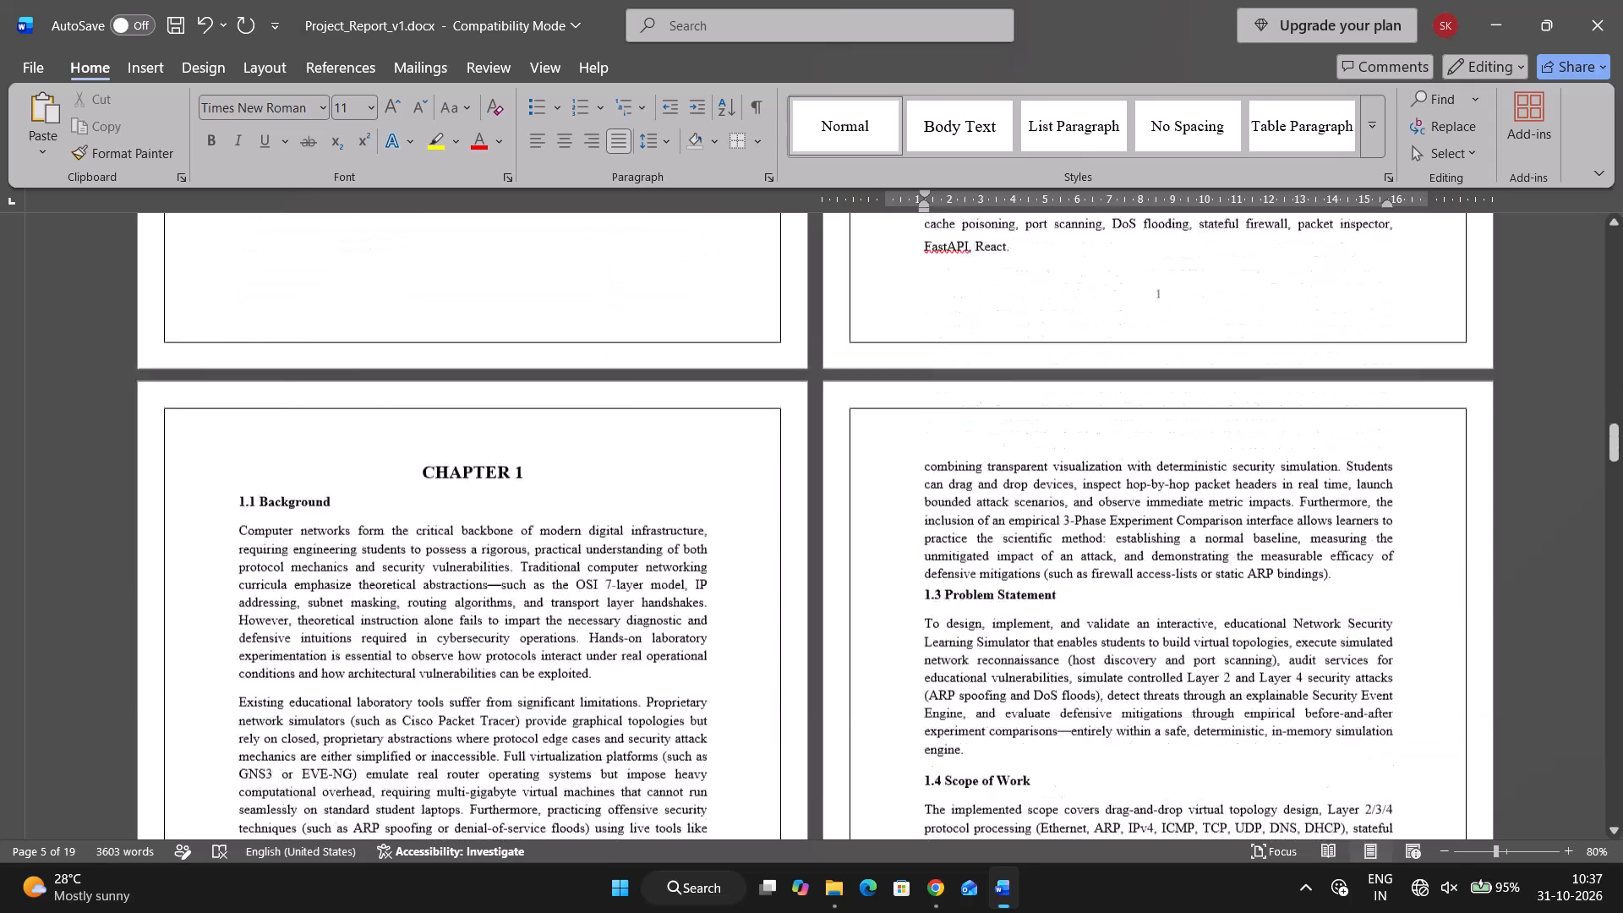
scroll(308, 578, down, 15)
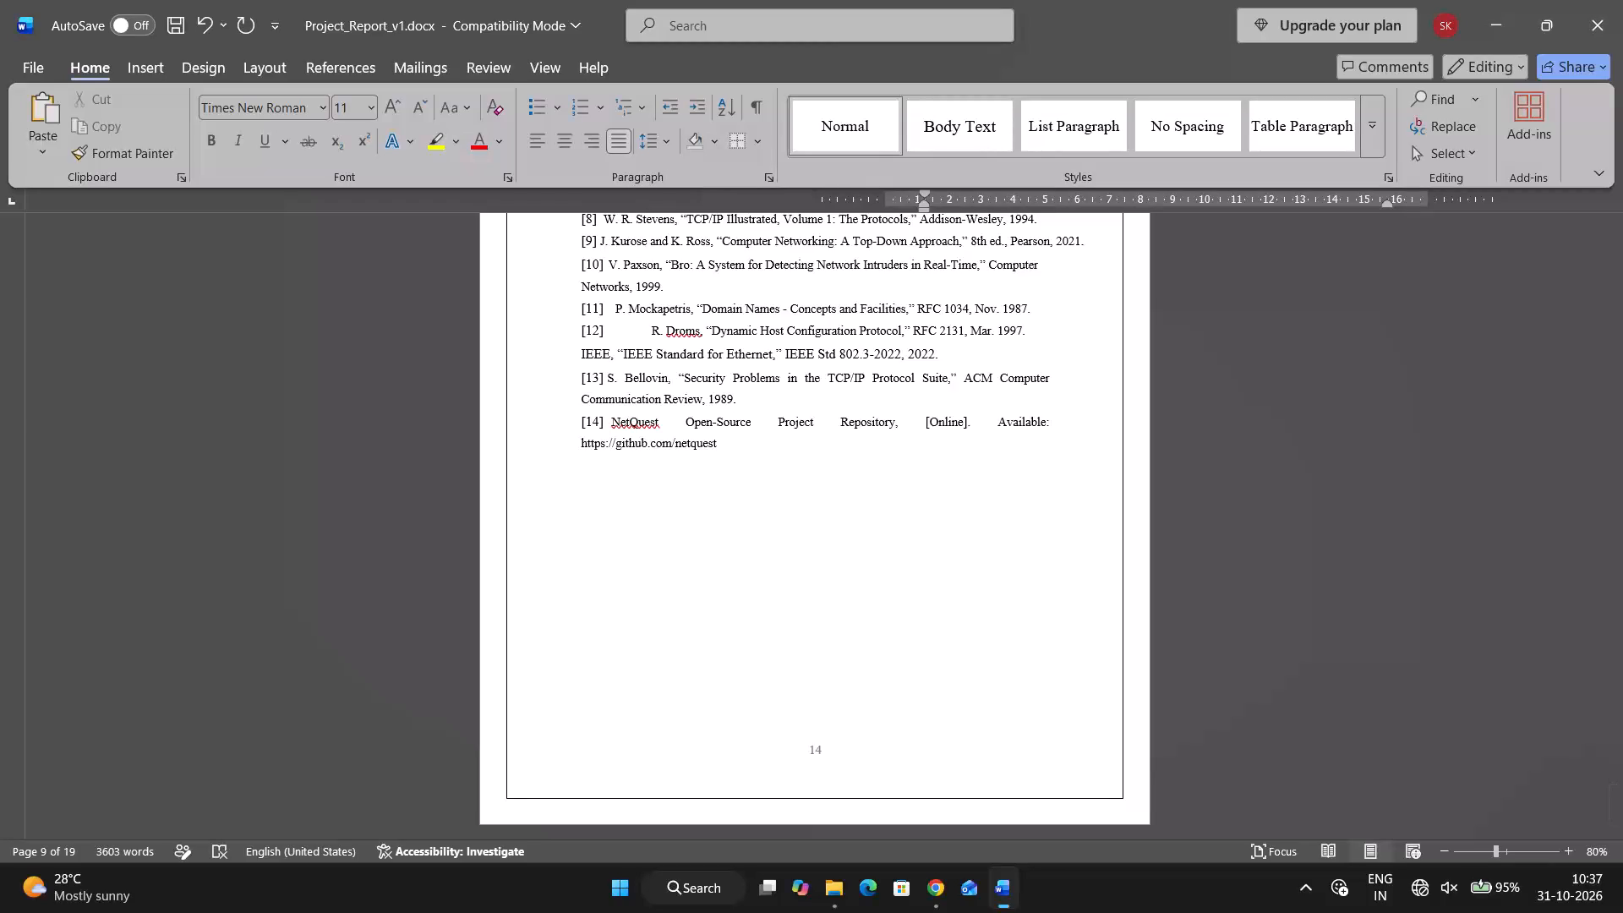
scroll(308, 578, up, 16)
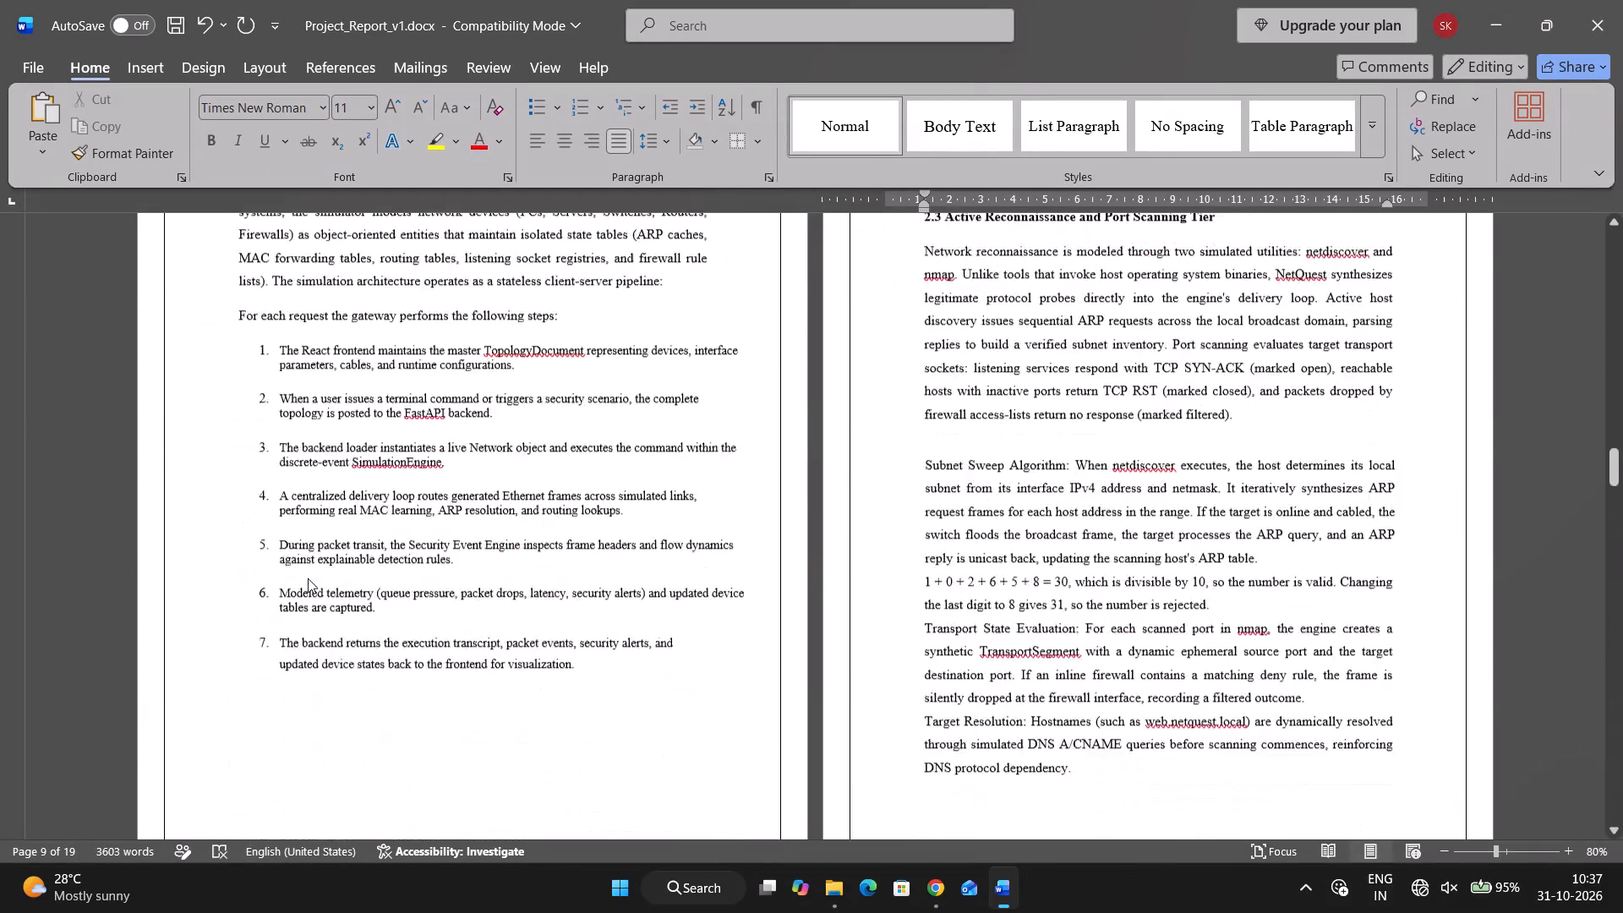
scroll(308, 578, up, 4)
scroll(308, 578, right, 1)
scroll(308, 578, up, 3)
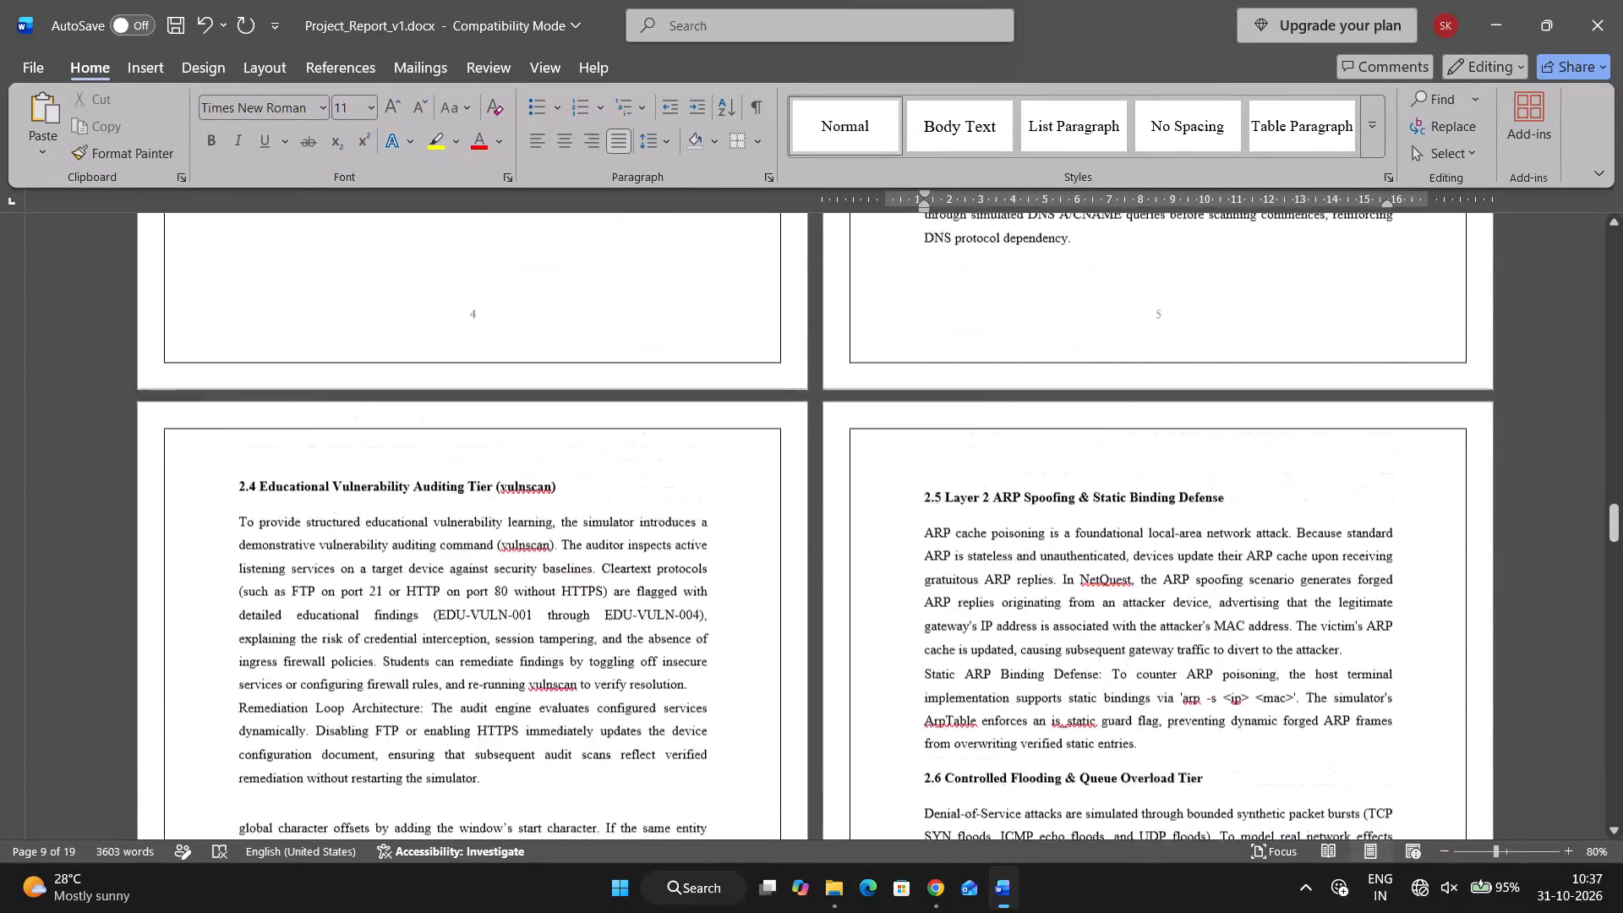
scroll(308, 578, up, 1)
scroll(308, 578, down, 2)
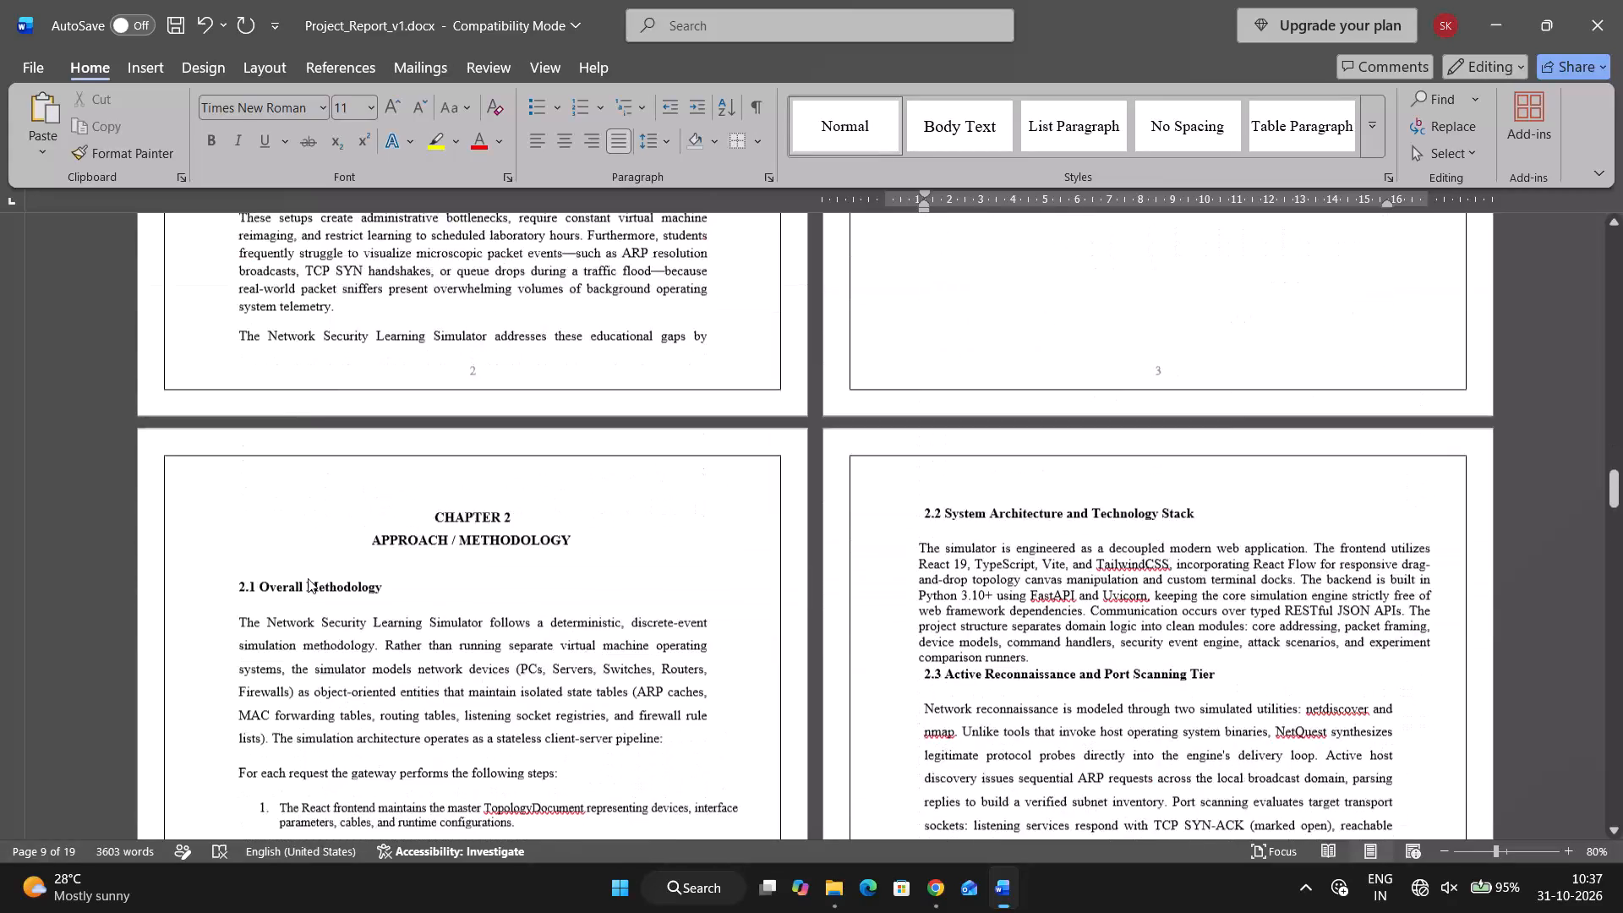
scroll(308, 578, down, 2)
scroll(308, 578, right, 2)
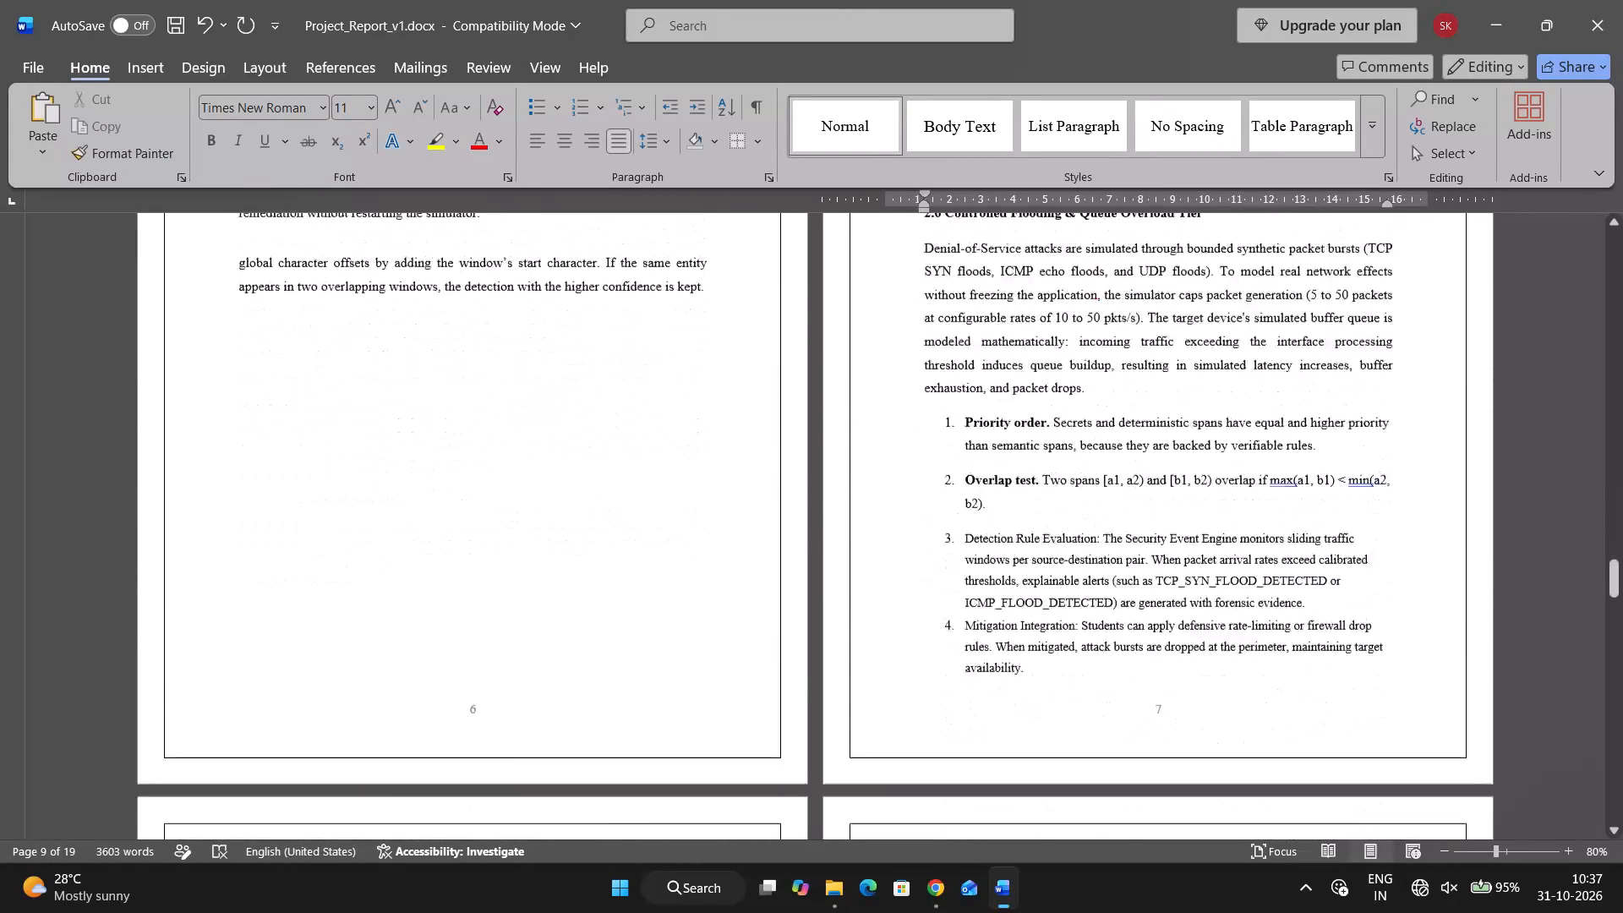
scroll(308, 578, up, 5)
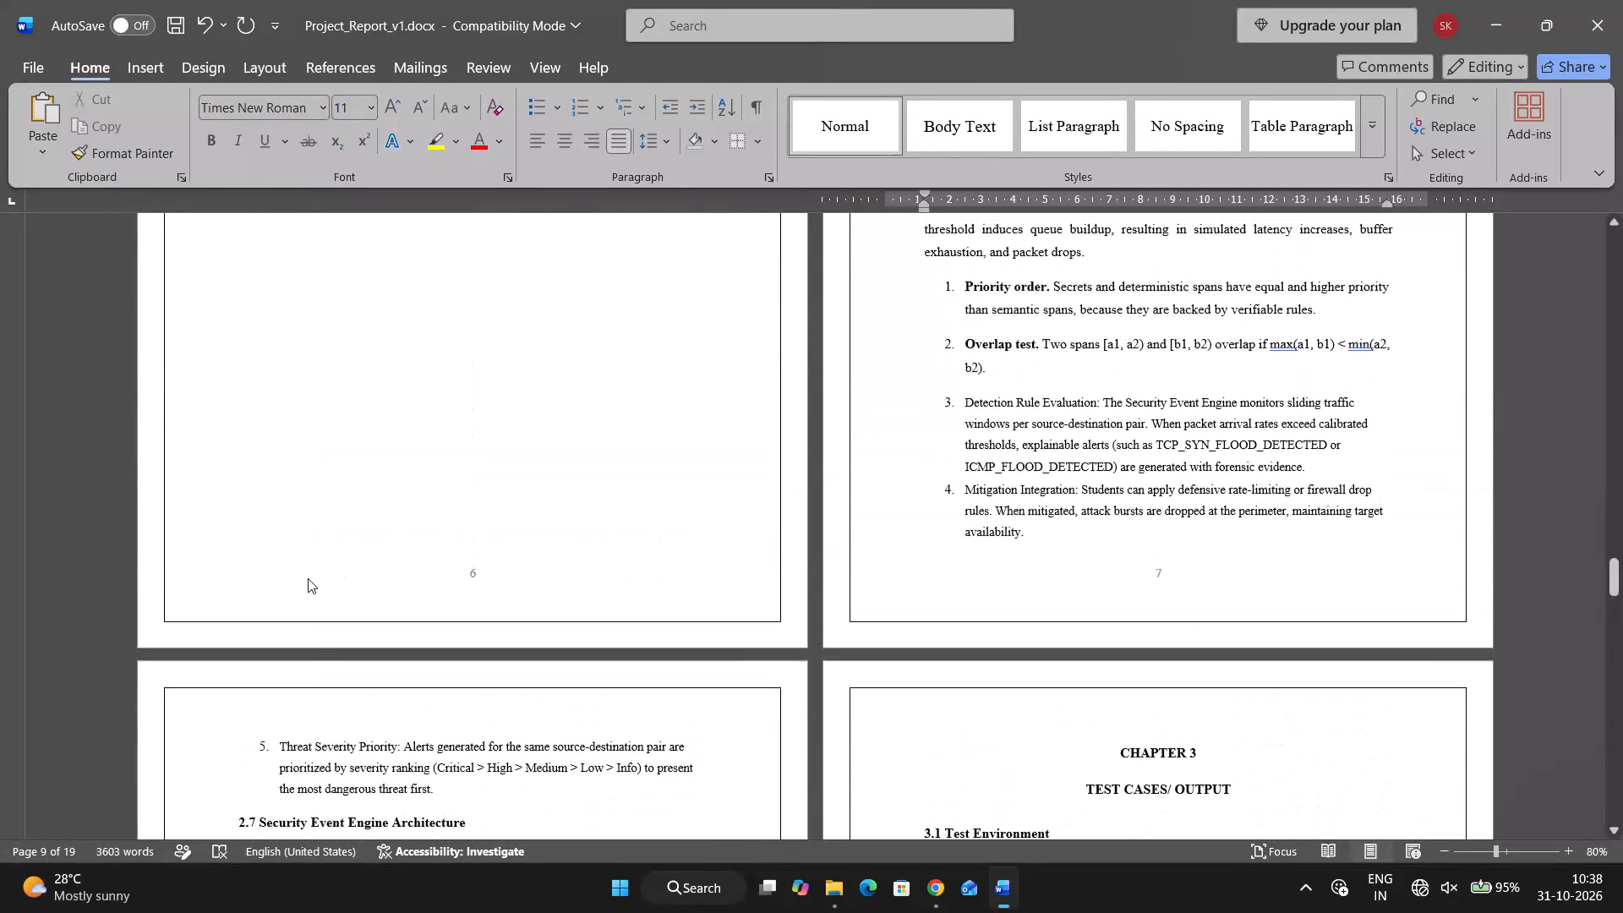
scroll(308, 578, up, 10)
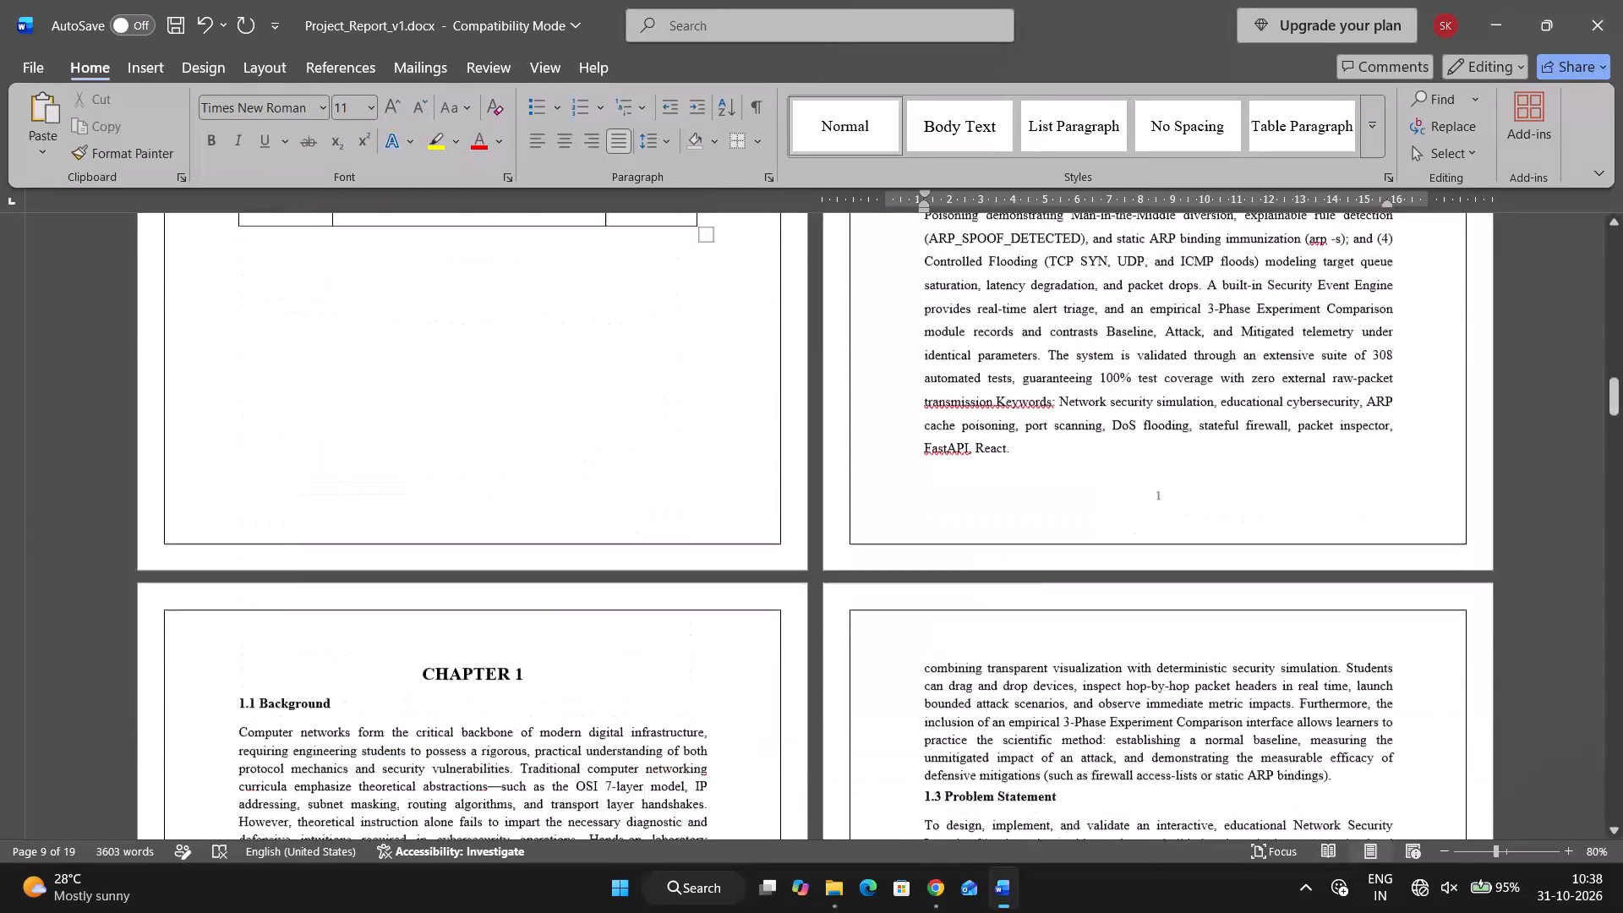
scroll(308, 578, up, 3)
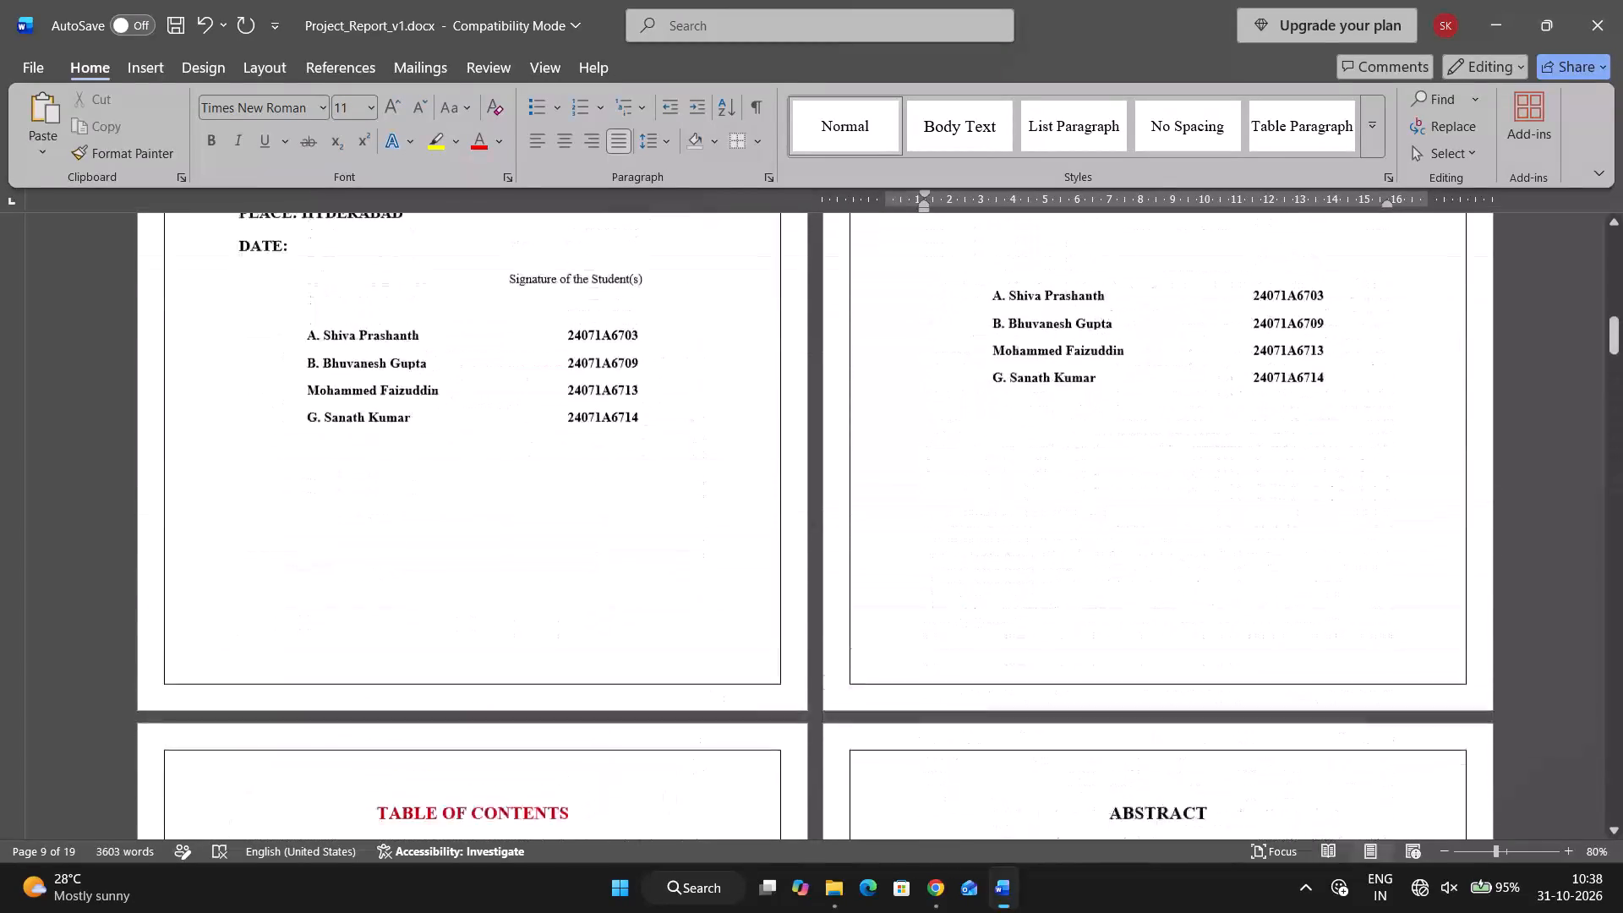
Compare the heading layout and page flow of Chapter 1 with those of Chapter 2.
scroll(308, 578, down, 8)
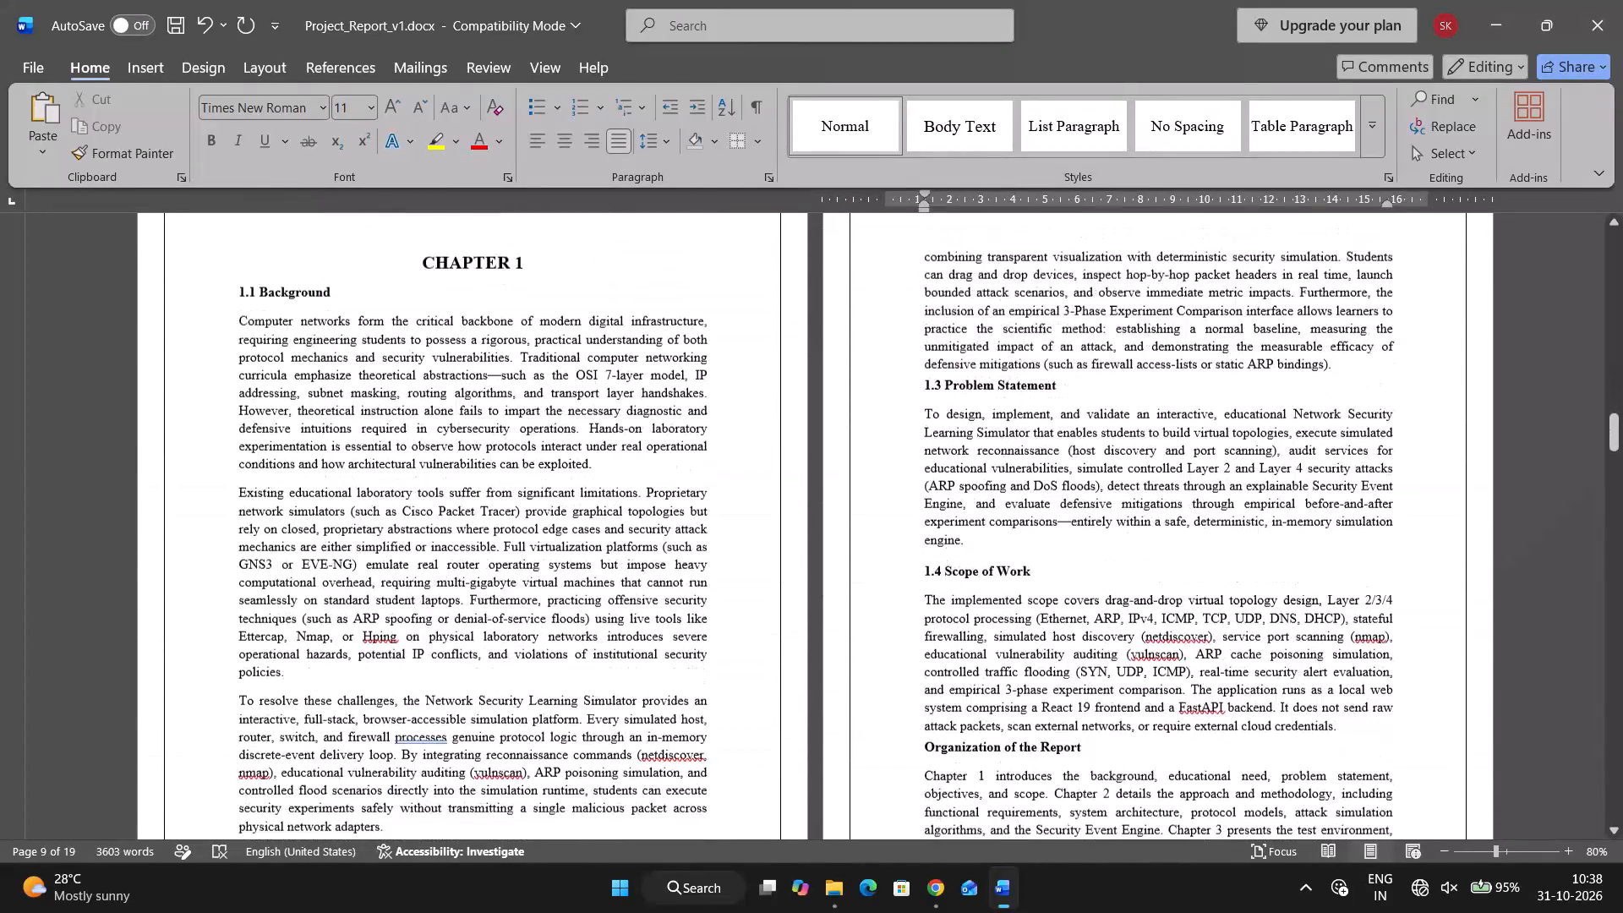
scroll(308, 578, down, 4)
scroll(308, 578, up, 1)
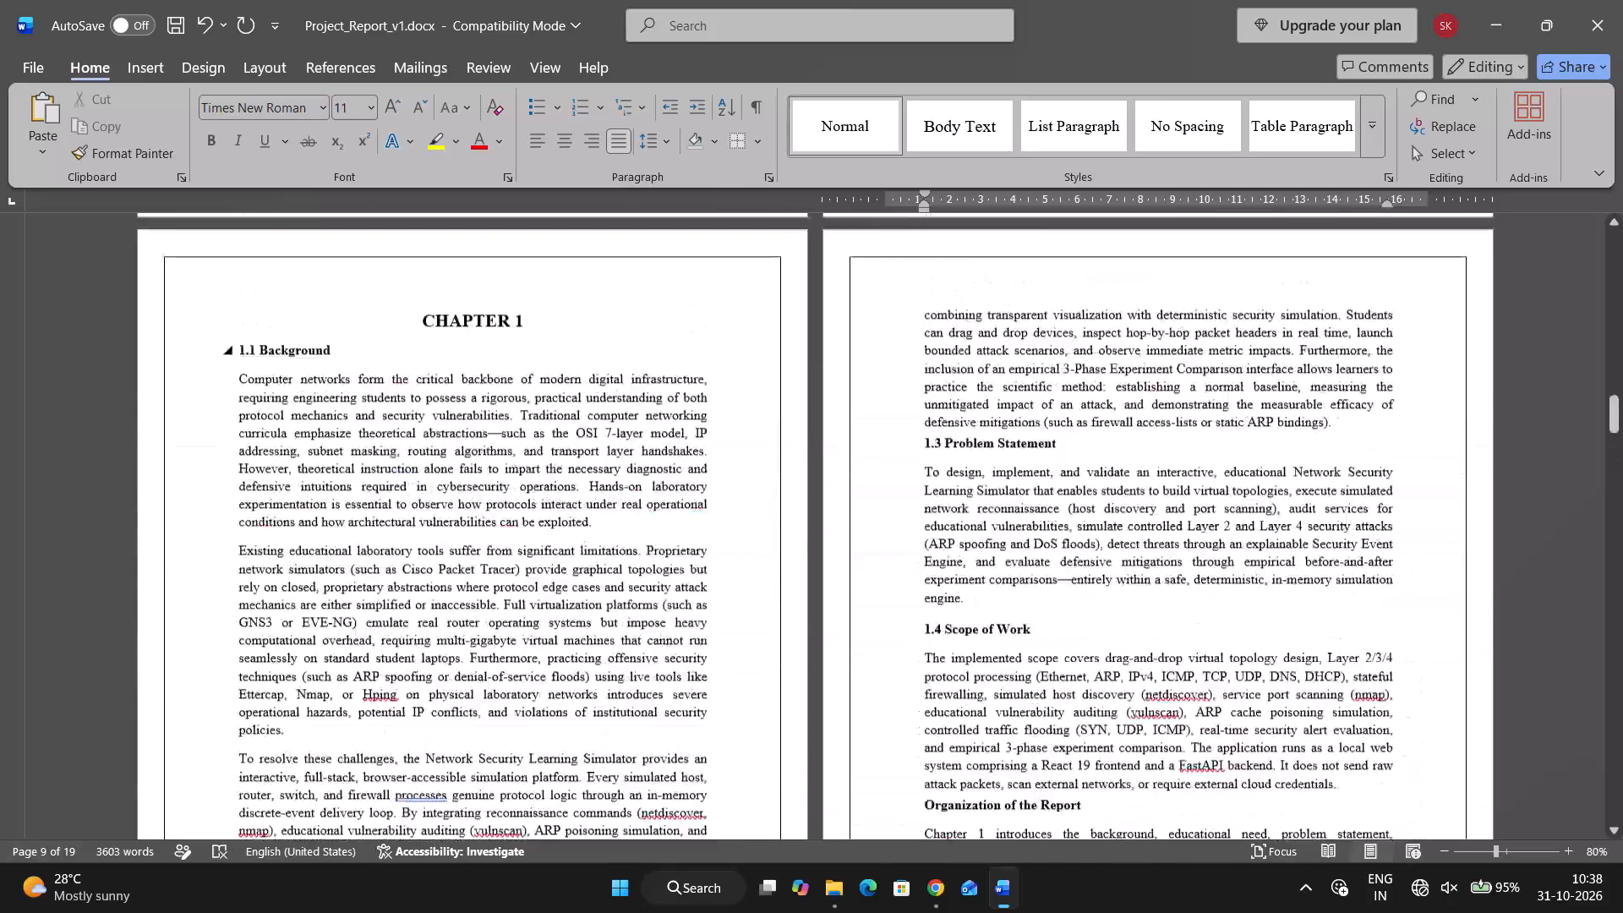
scroll(308, 578, down, 4)
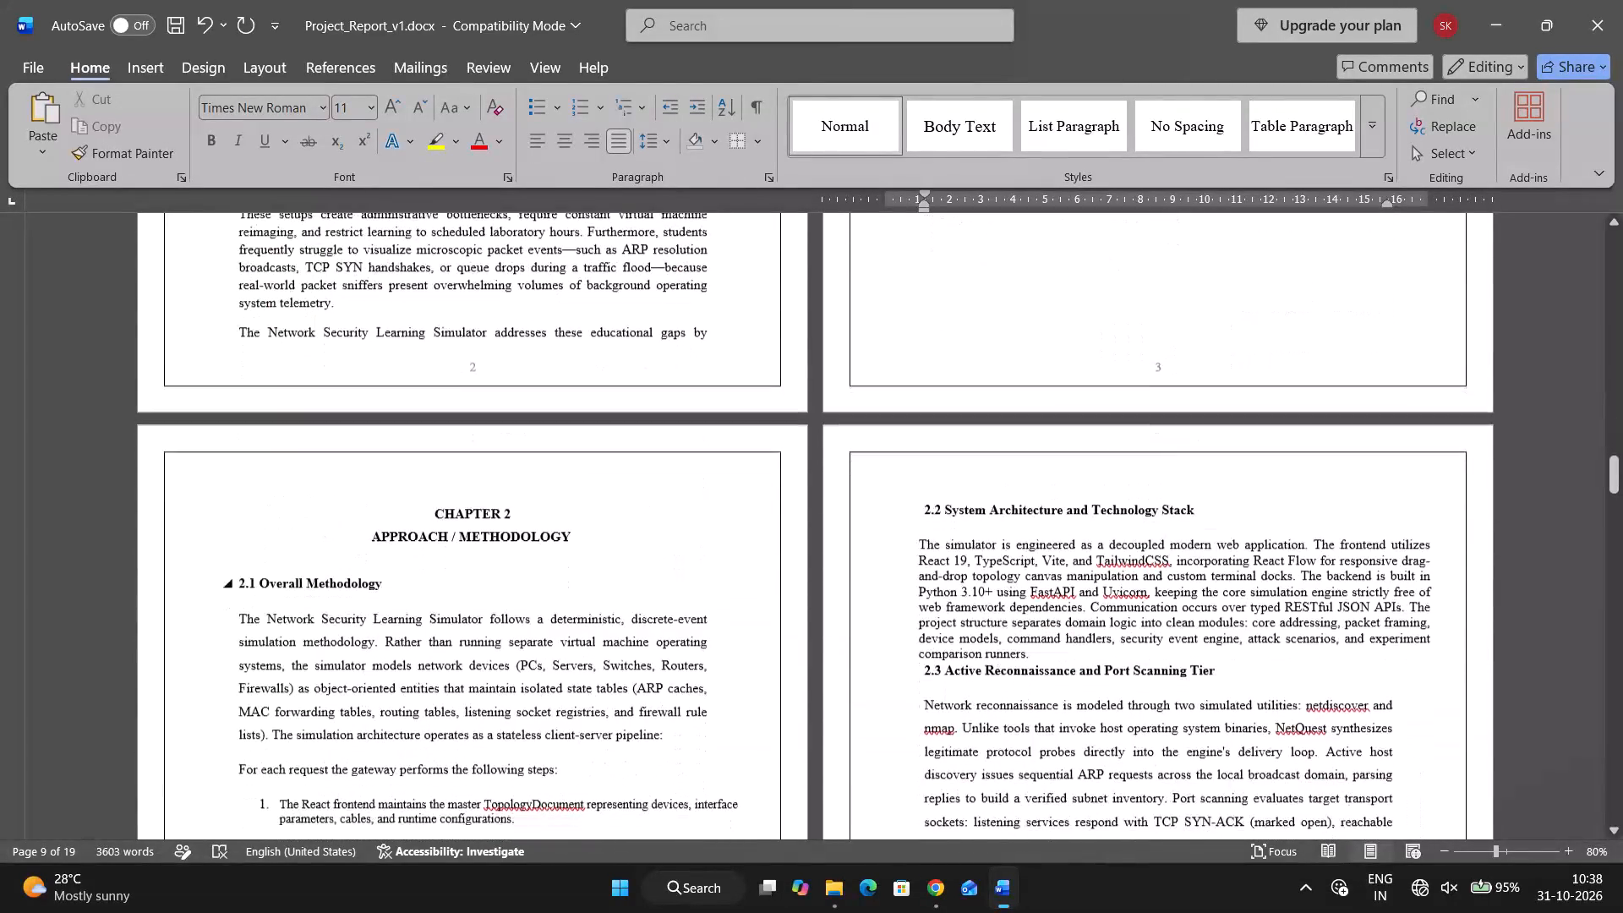
scroll(308, 578, up, 1)
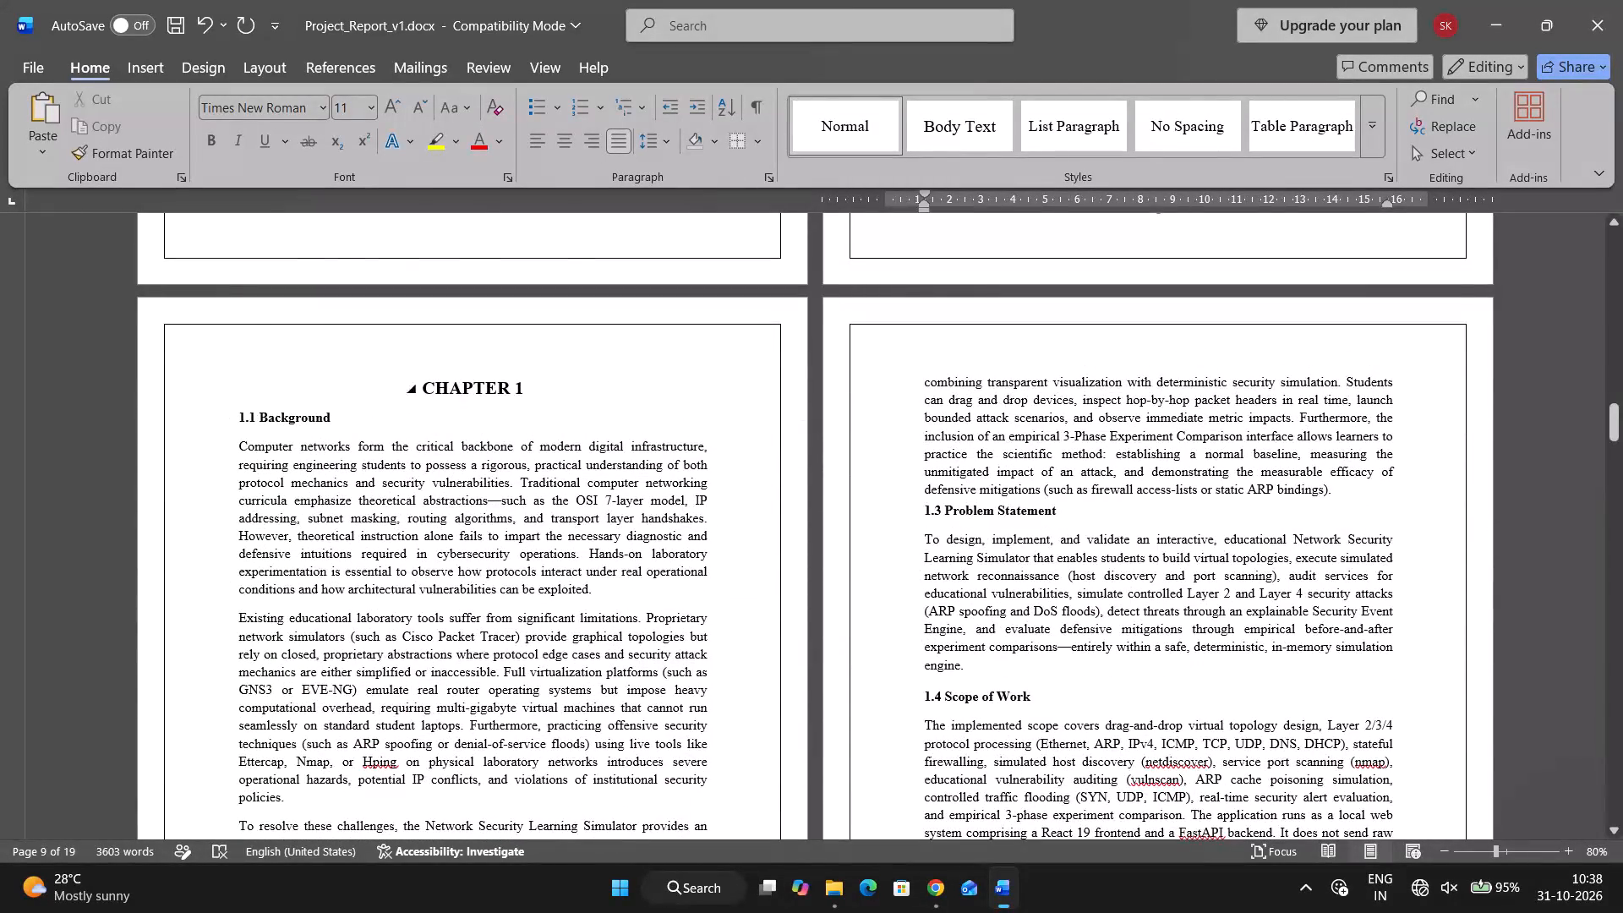
scroll(610, 419, down, 7)
scroll(610, 419, up, 2)
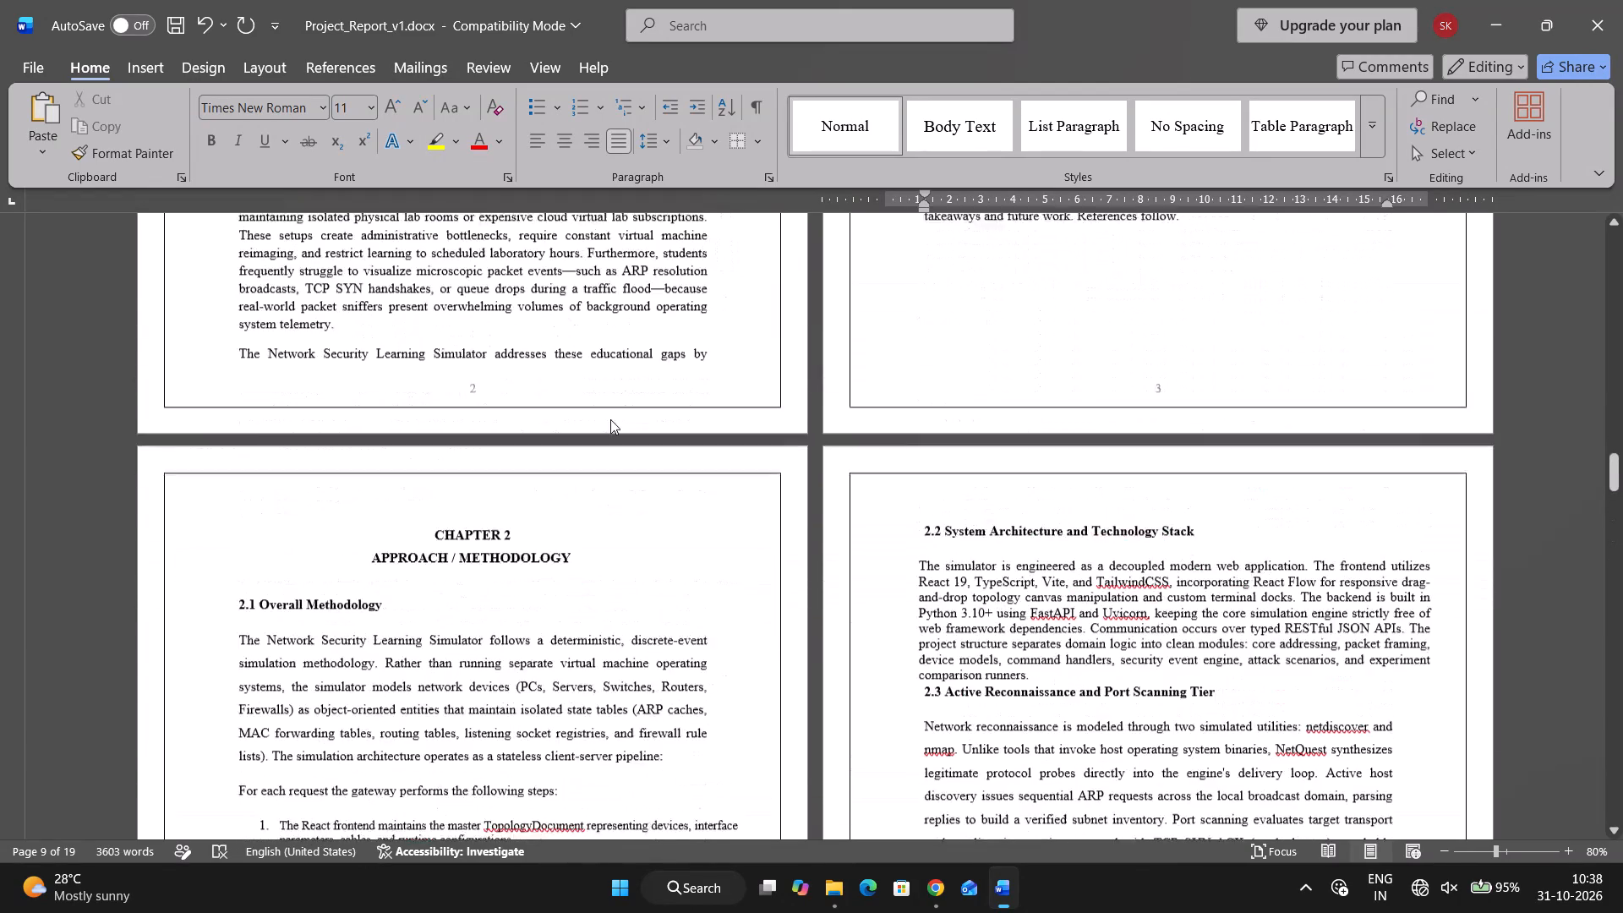
scroll(610, 419, up, 2)
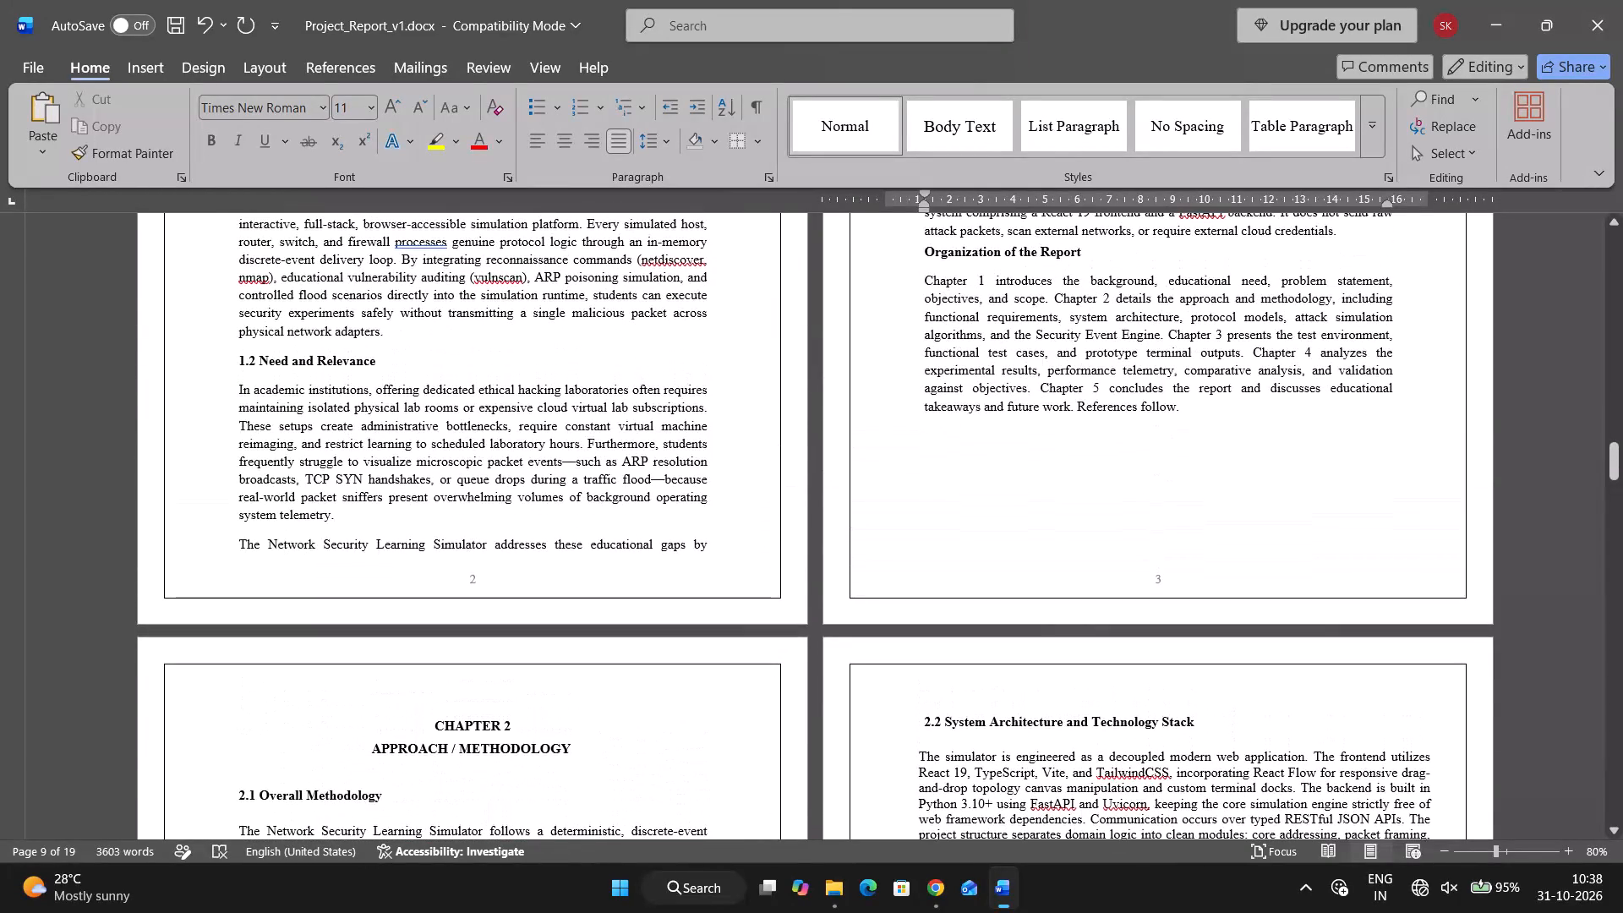
Add the title INTRODUCTION in capitals on a new line beneath the CHAPTER 1 heading.
scroll(610, 419, up, 5)
scroll(595, 699, down, 1)
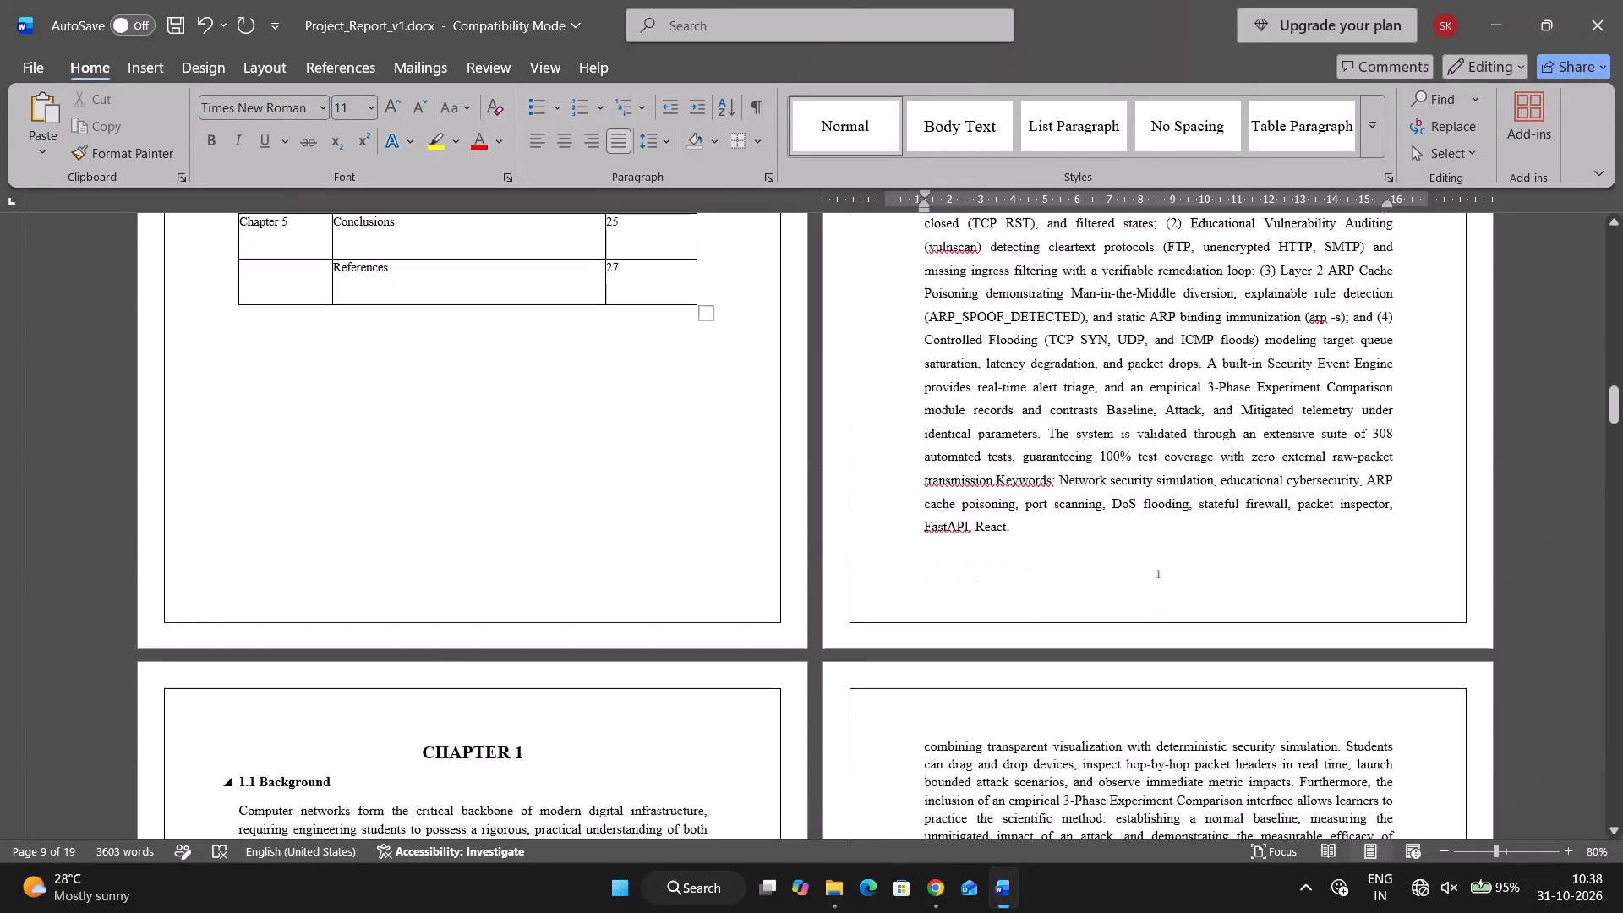
scroll(595, 699, down, 1)
click(570, 653)
key(Return)
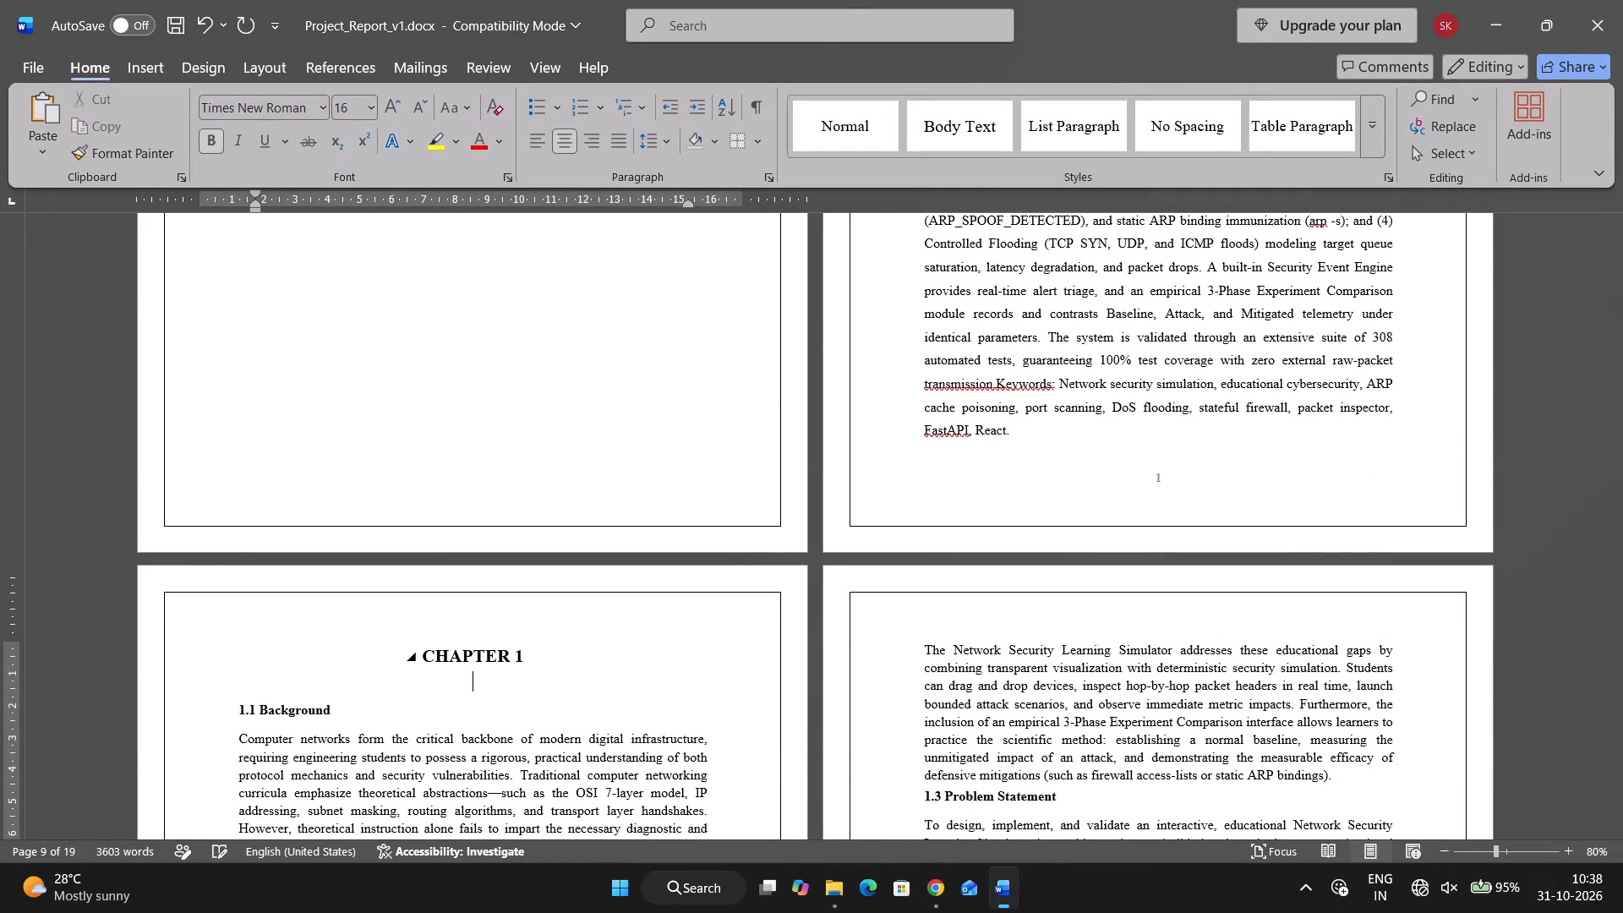
text(INTR)
scroll(570, 653, down, 5)
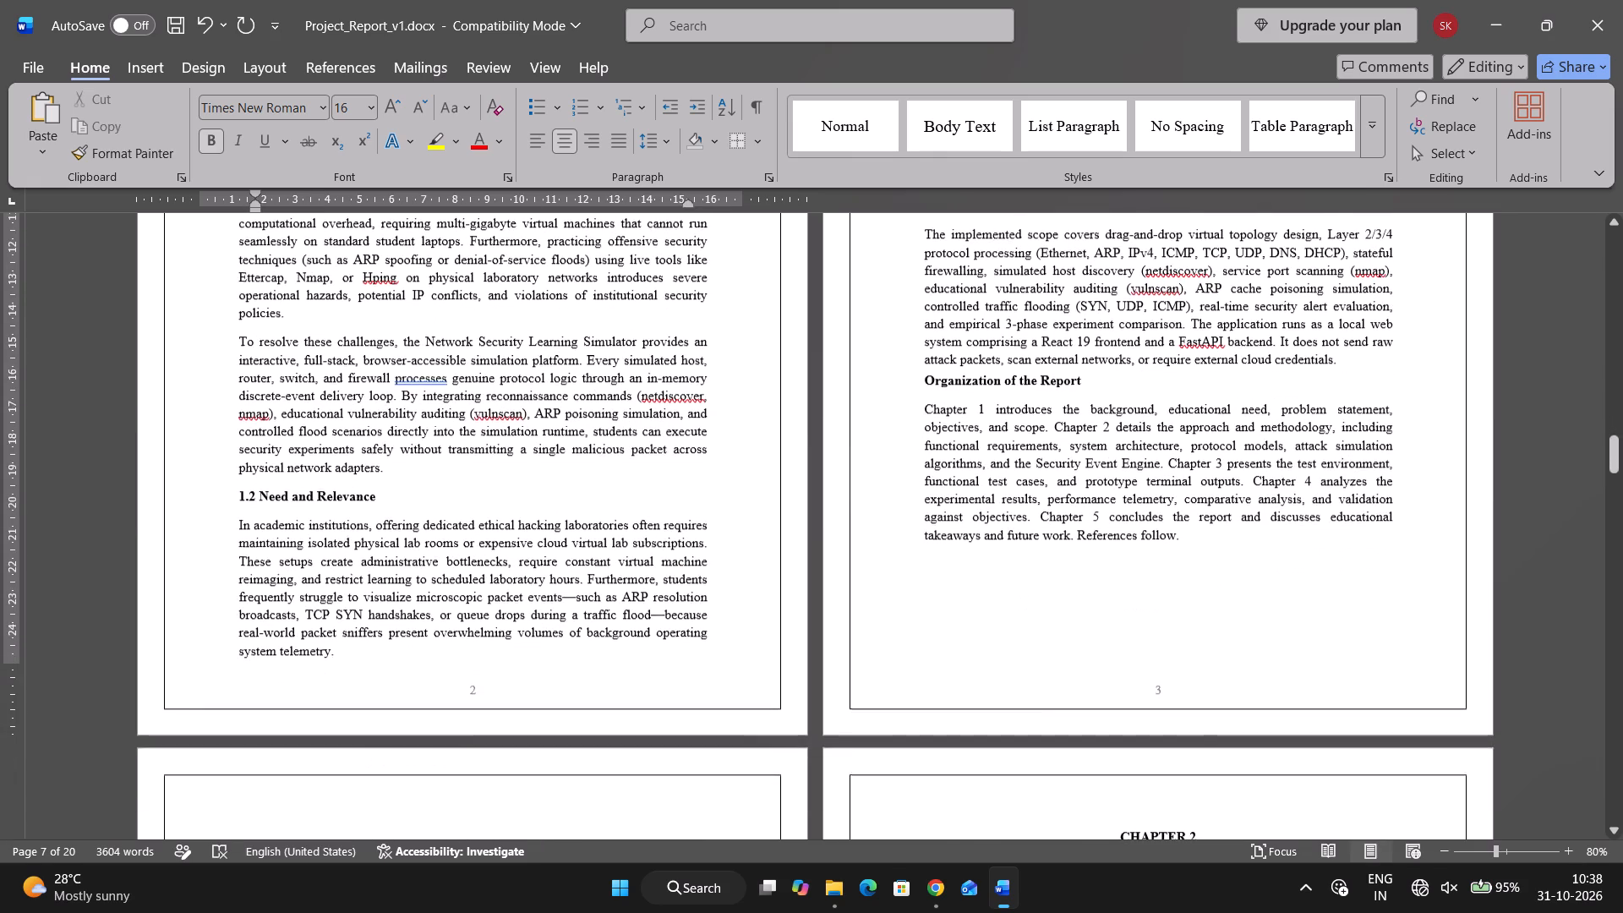
scroll(570, 653, right, 1)
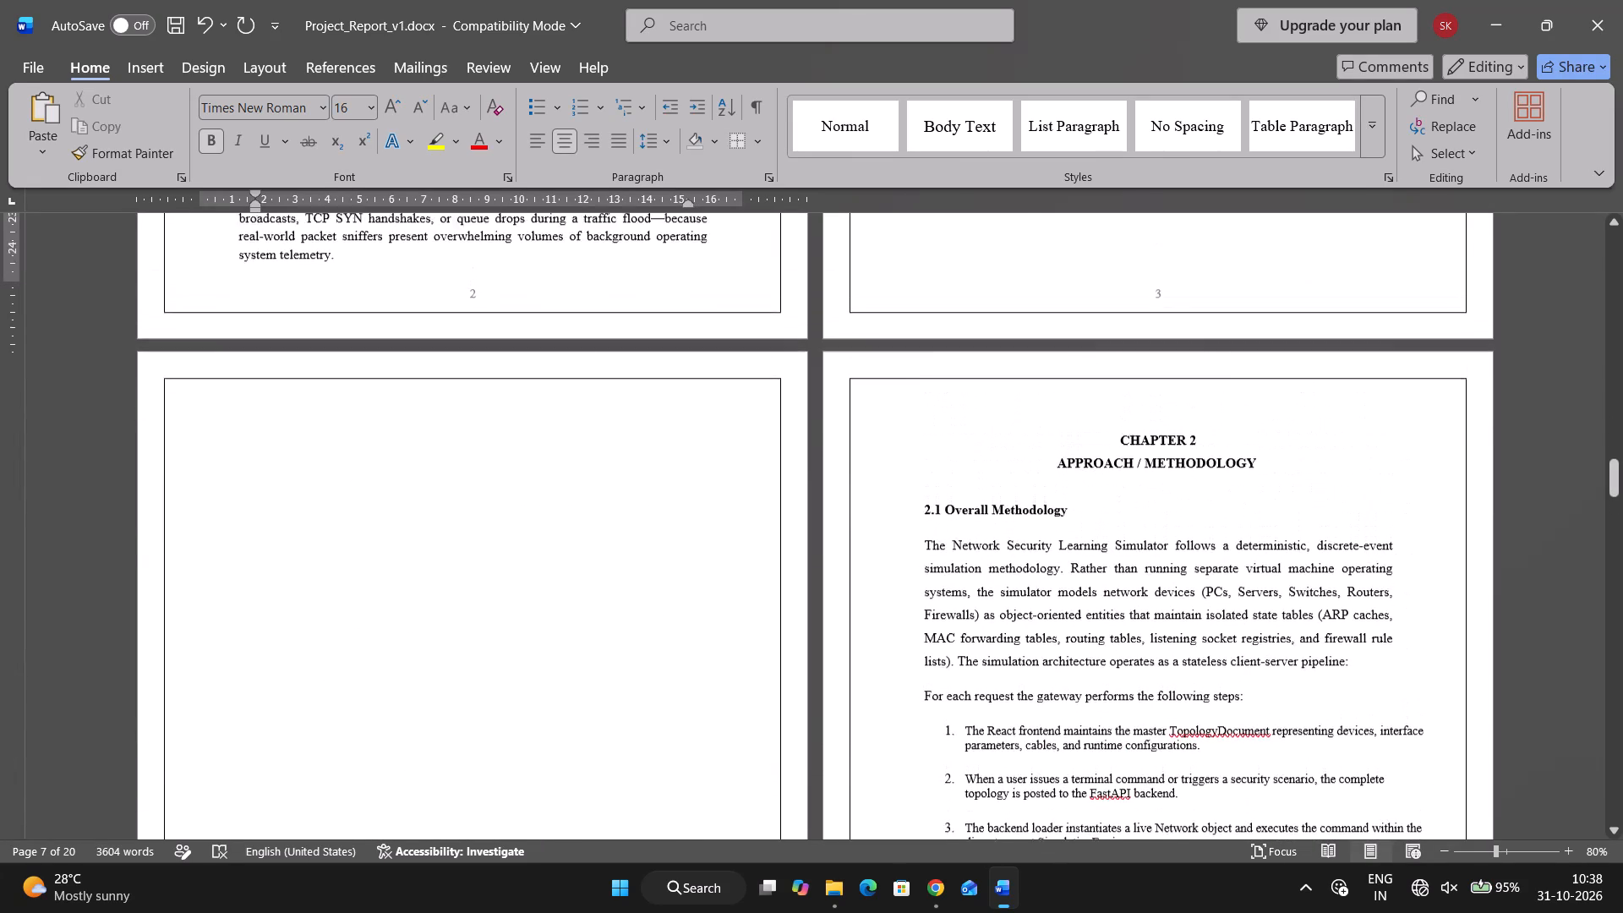
scroll(570, 653, right, 1)
scroll(570, 653, up, 1)
scroll(570, 653, right, 1)
scroll(570, 653, up, 2)
text(oduction)
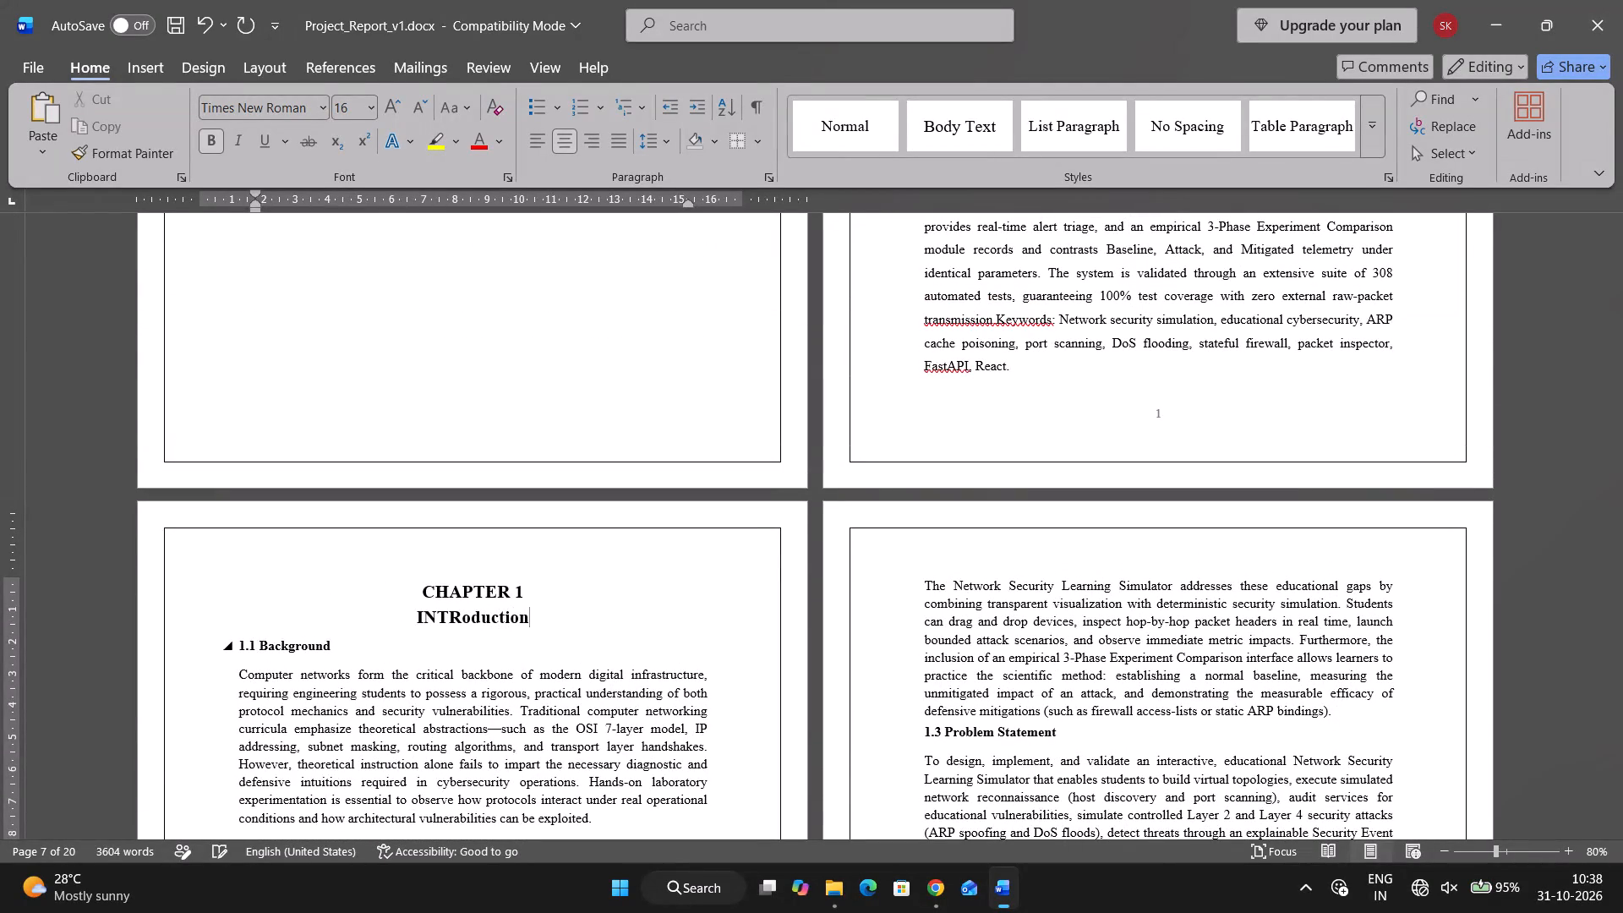
key(BackSpace)
key(BackSpace)
key(BackSpace)
key(BackSpace)
key(BackSpace)
key(BackSpace)
key(BackSpace)
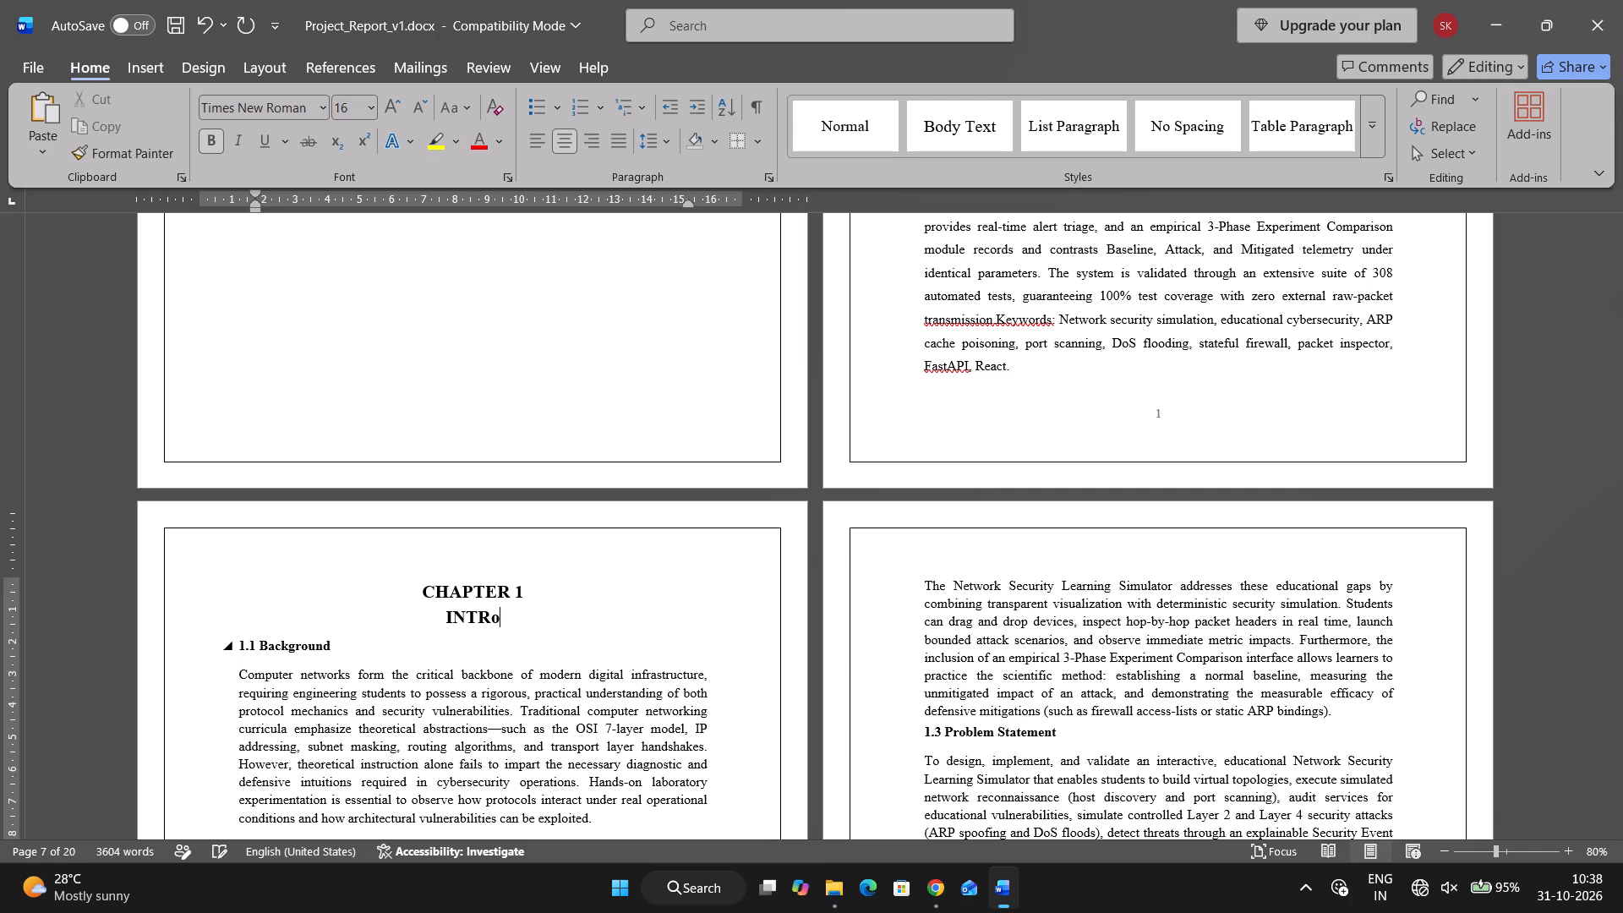
key(BackSpace)
key(o)
text(DUCTION)
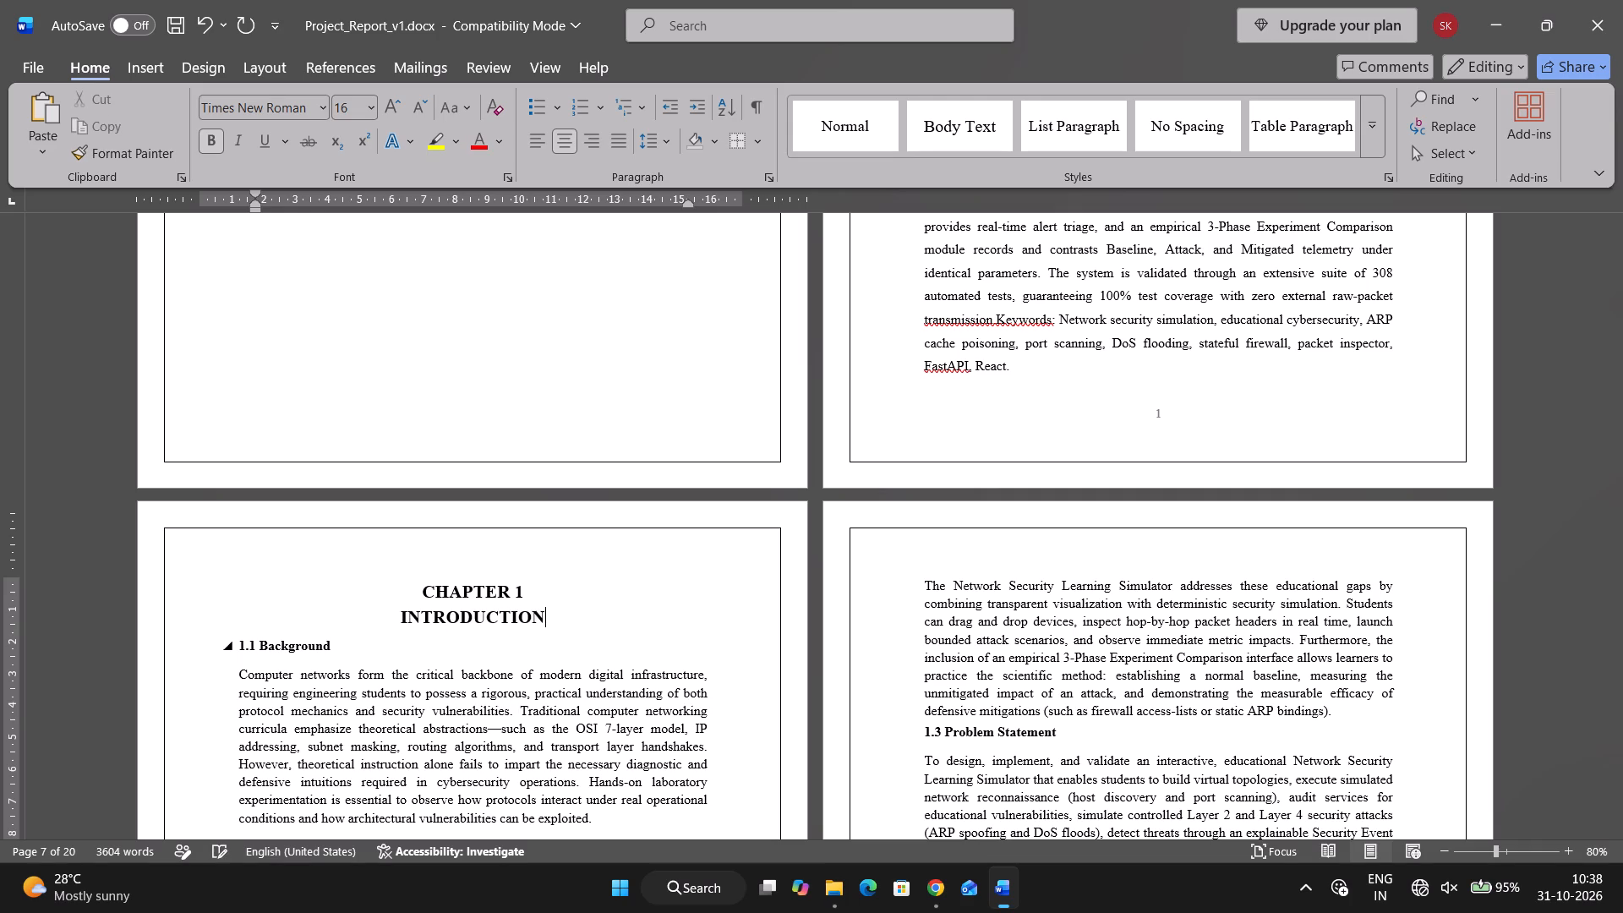
Delete the blank page between the end of Chapter 1 and the start of Chapter 2.
scroll(1001, 692, down, 5)
click(613, 639)
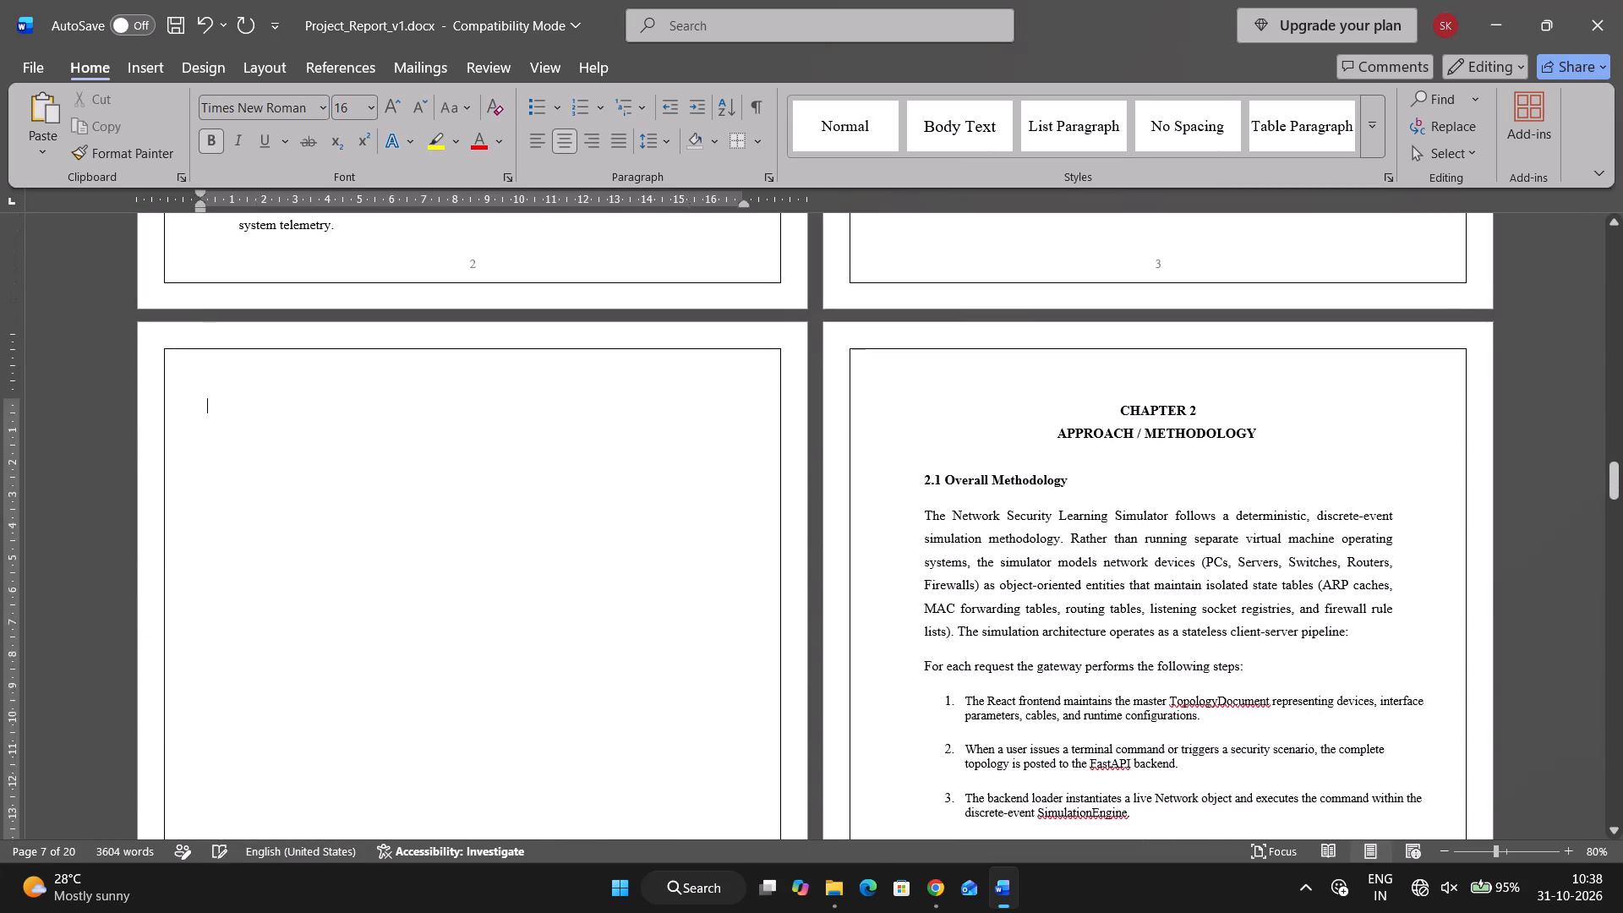
key(BackSpace)
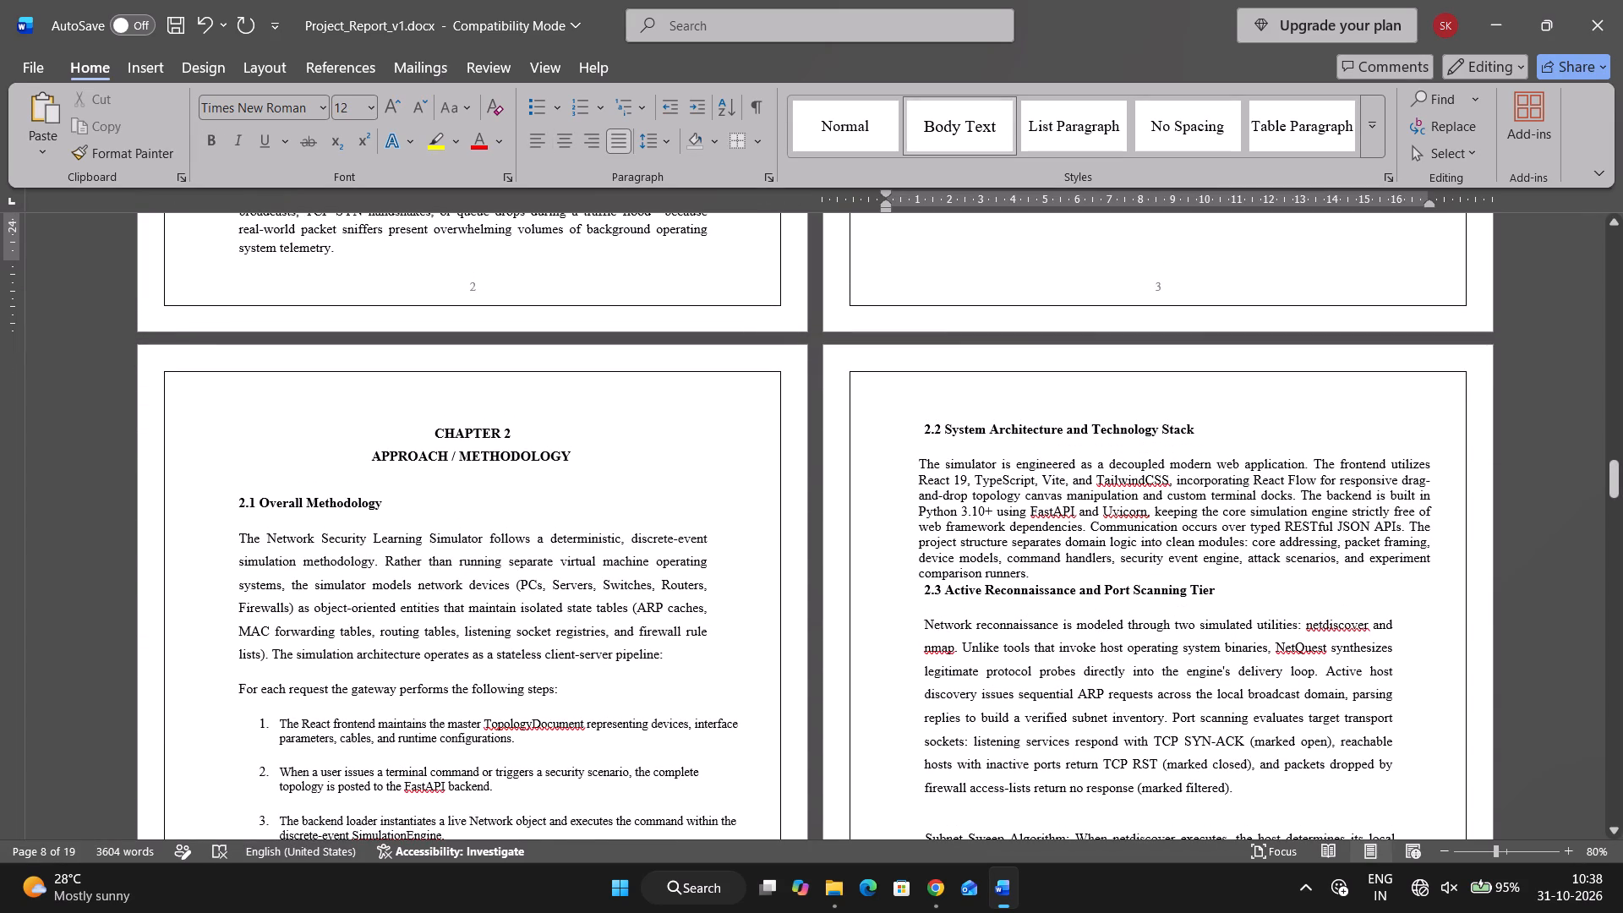
Remove the break after the section 2.4 text so section 2.5 continues on the same page.
scroll(613, 639, down, 7)
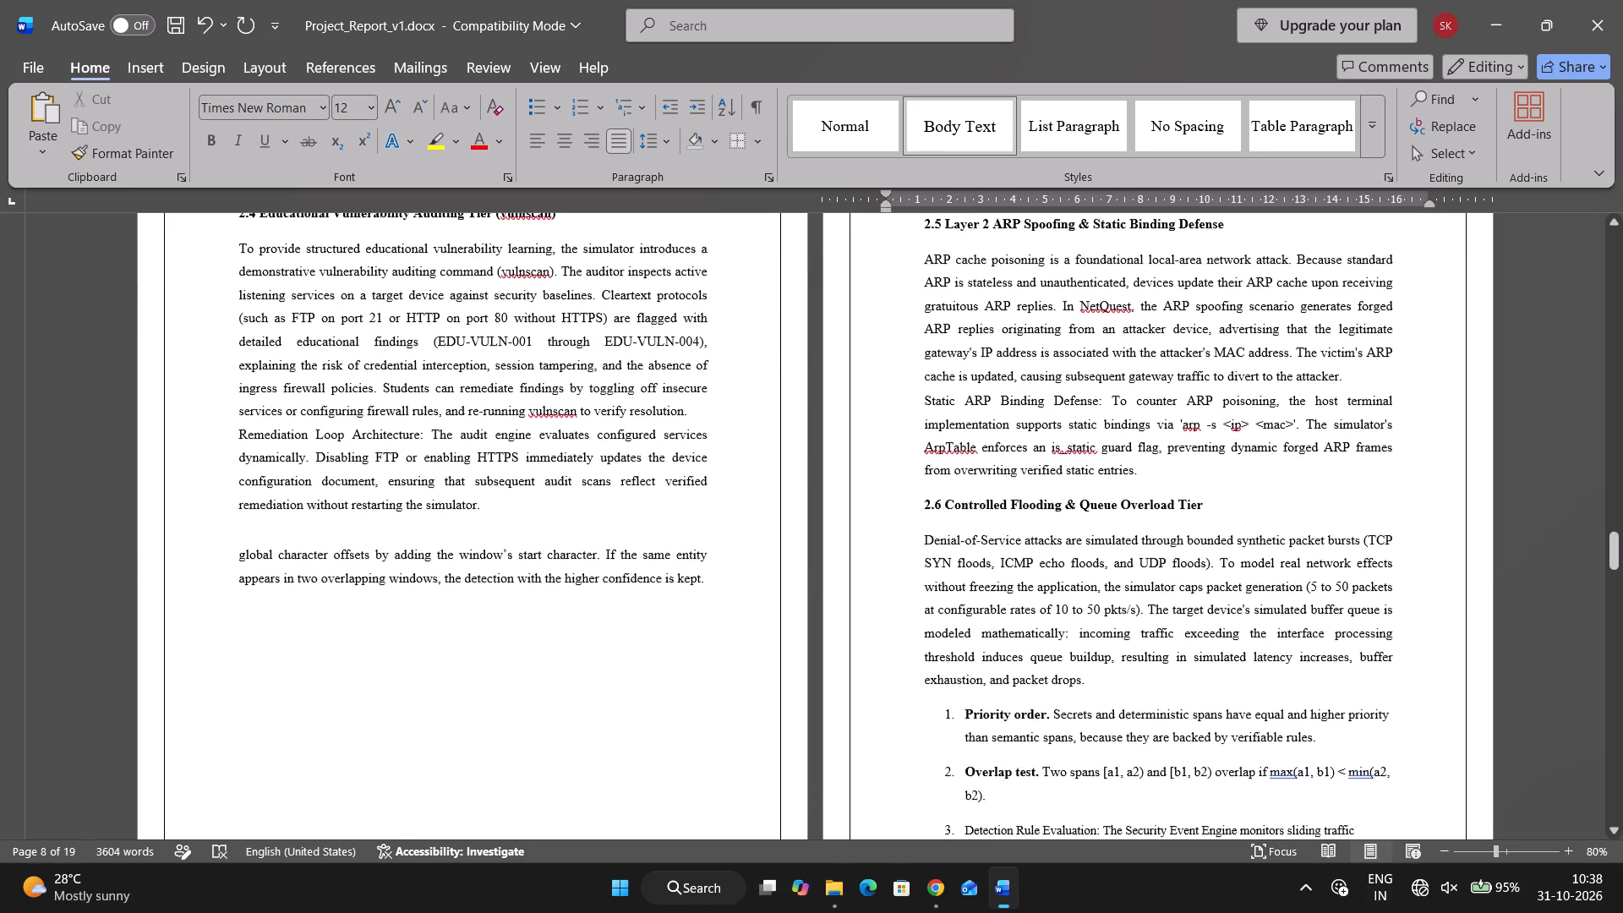
scroll(613, 639, down, 1)
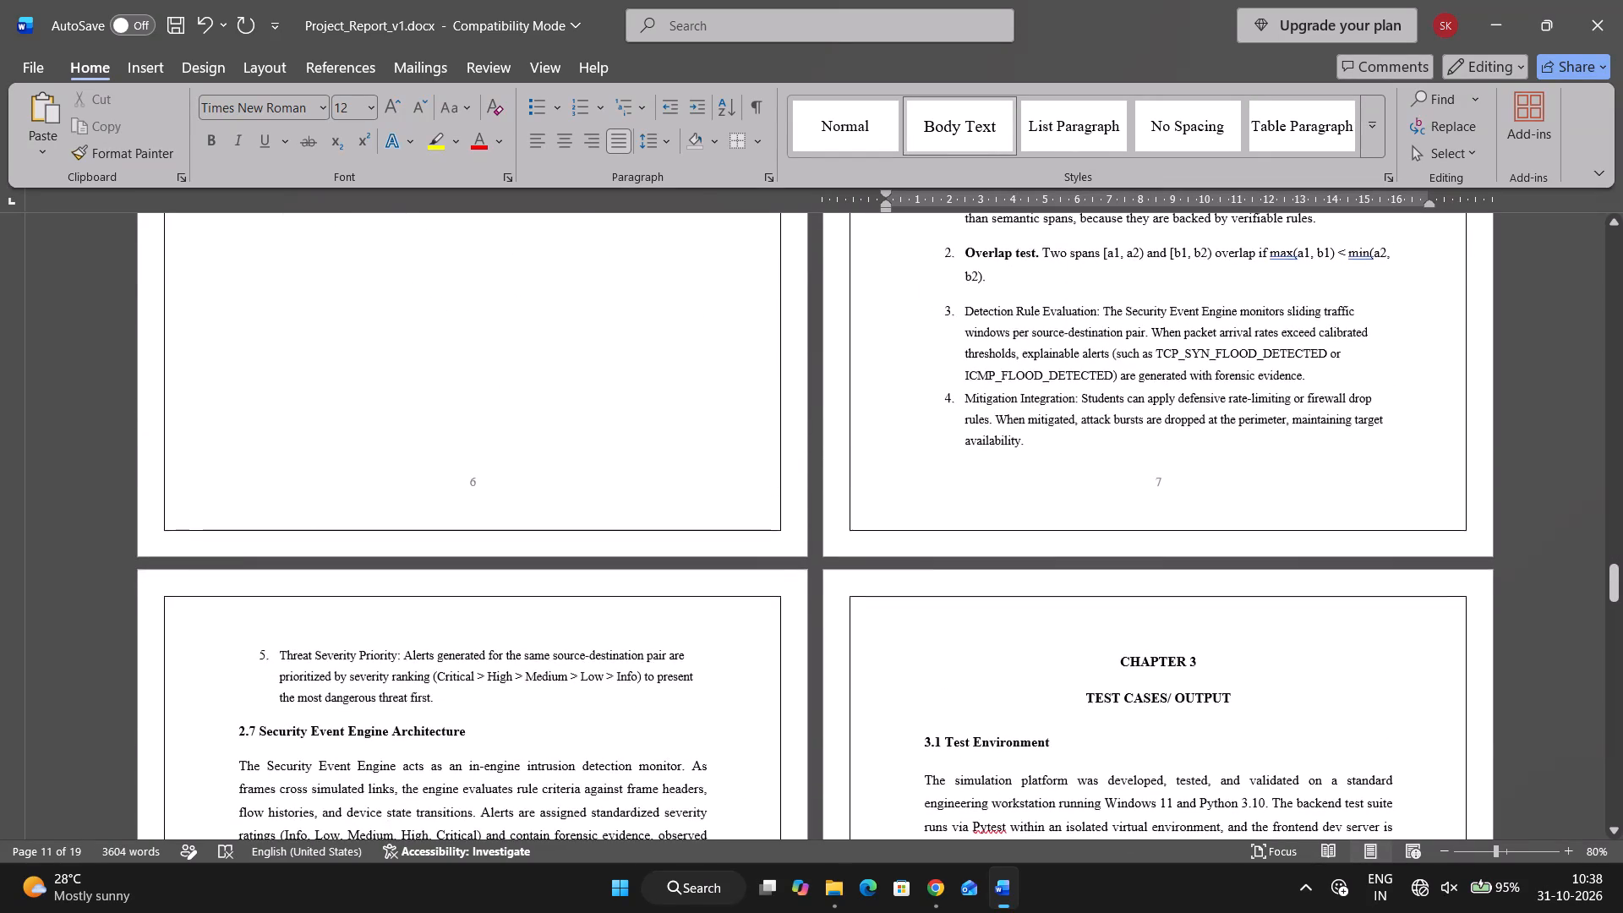
scroll(613, 639, up, 4)
scroll(613, 639, down, 1)
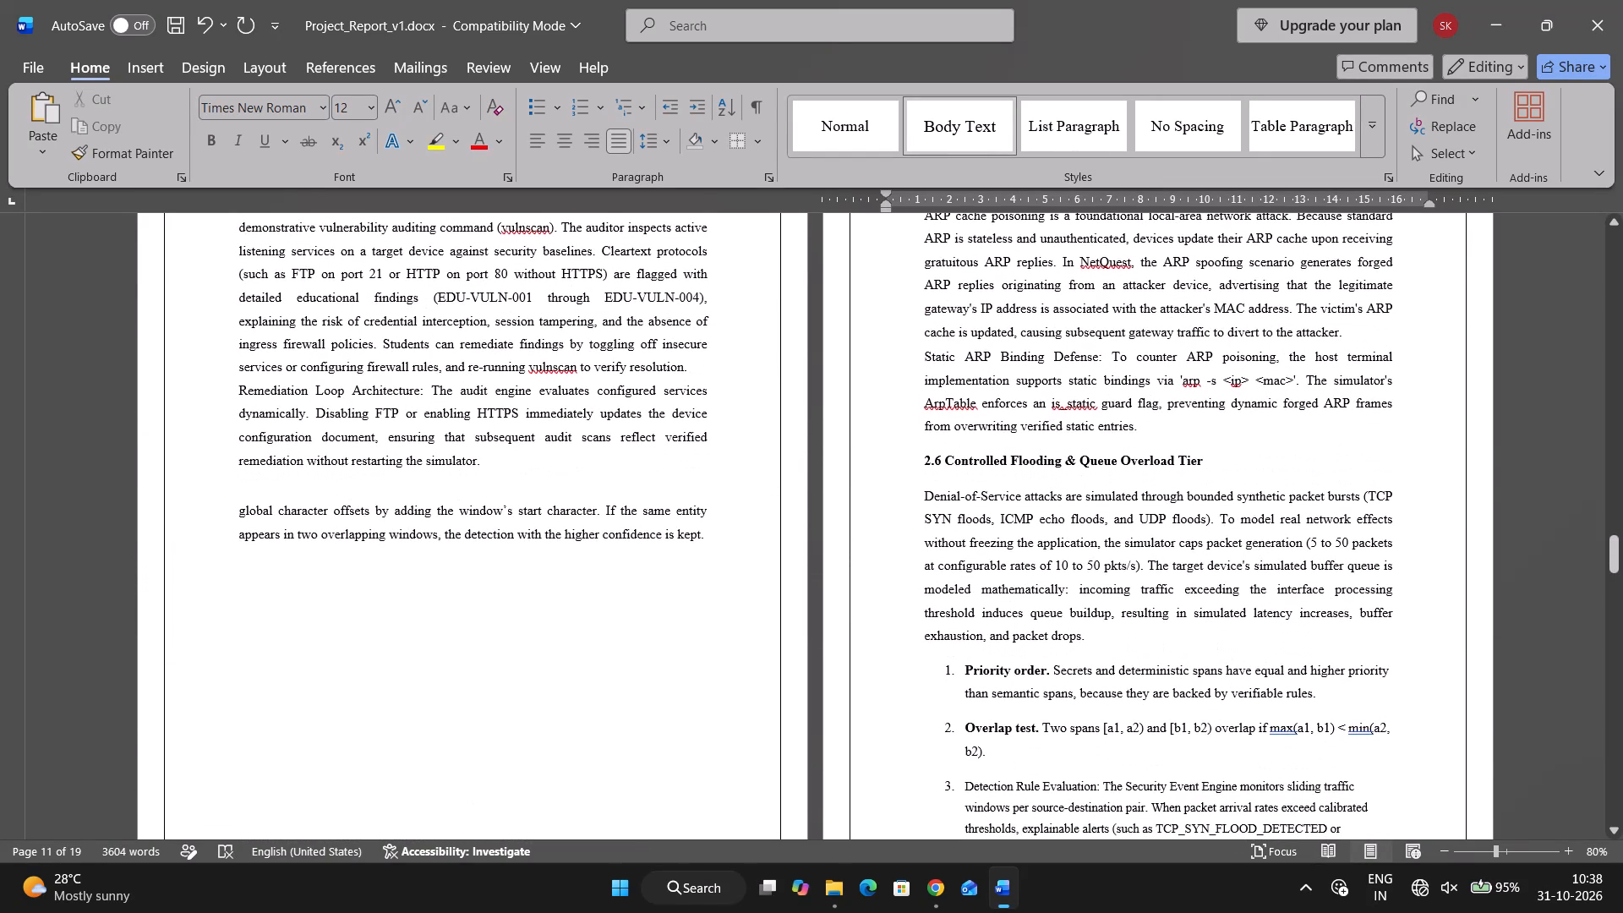
click(722, 555)
key(Delete)
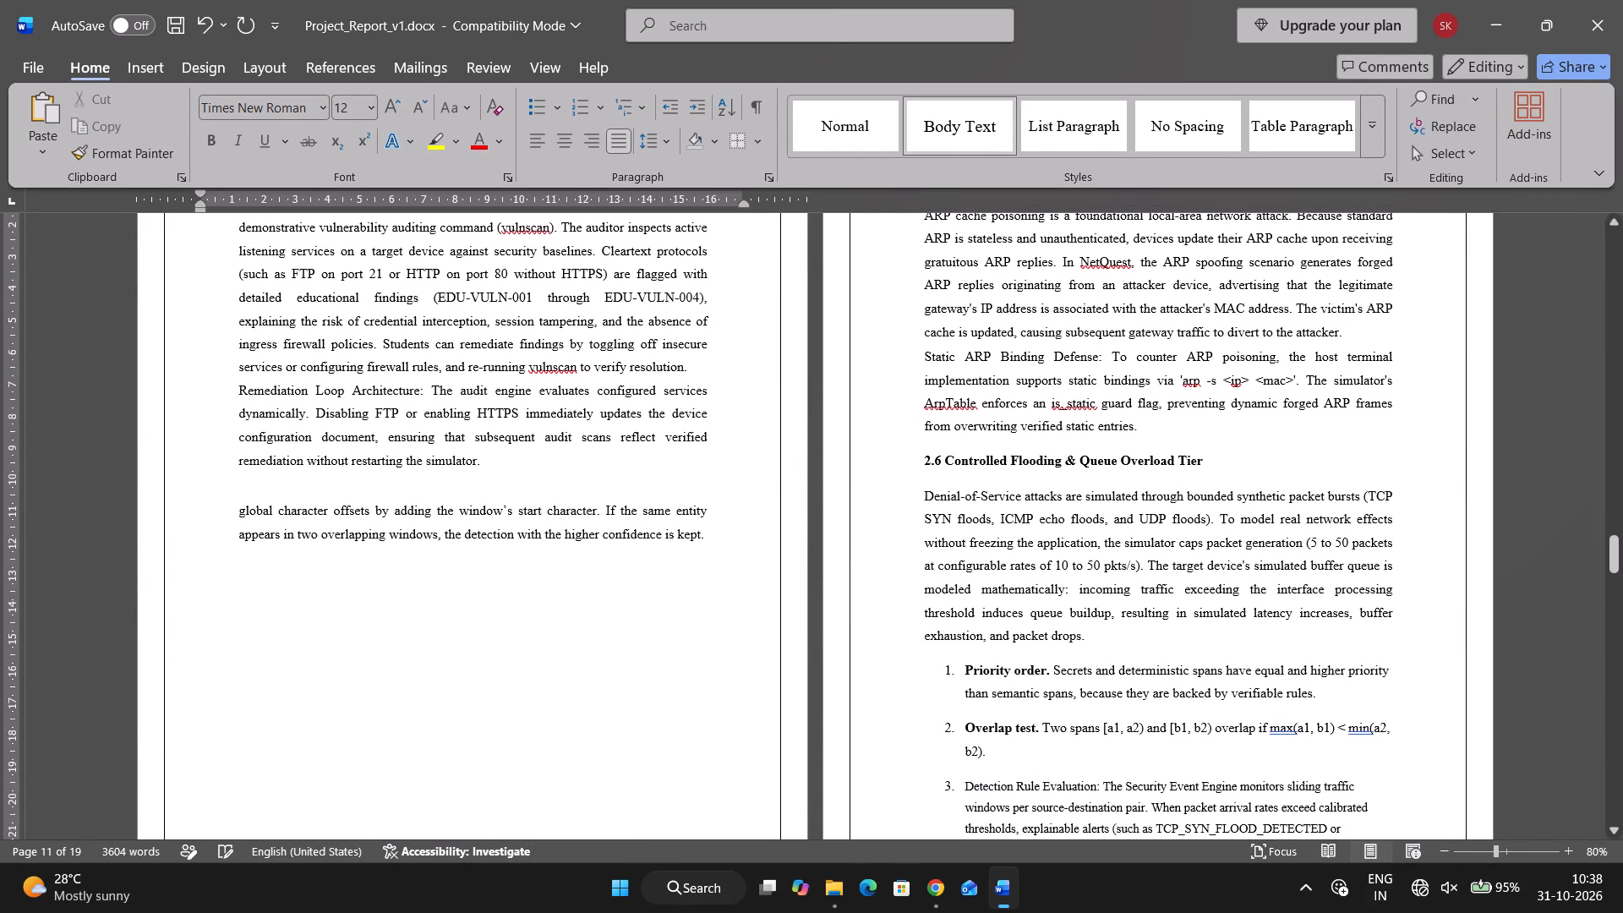
Remove the space before the "Surrogate Telemetry and Metric Computation" paragraph in section 2.7.
scroll(722, 555, down, 3)
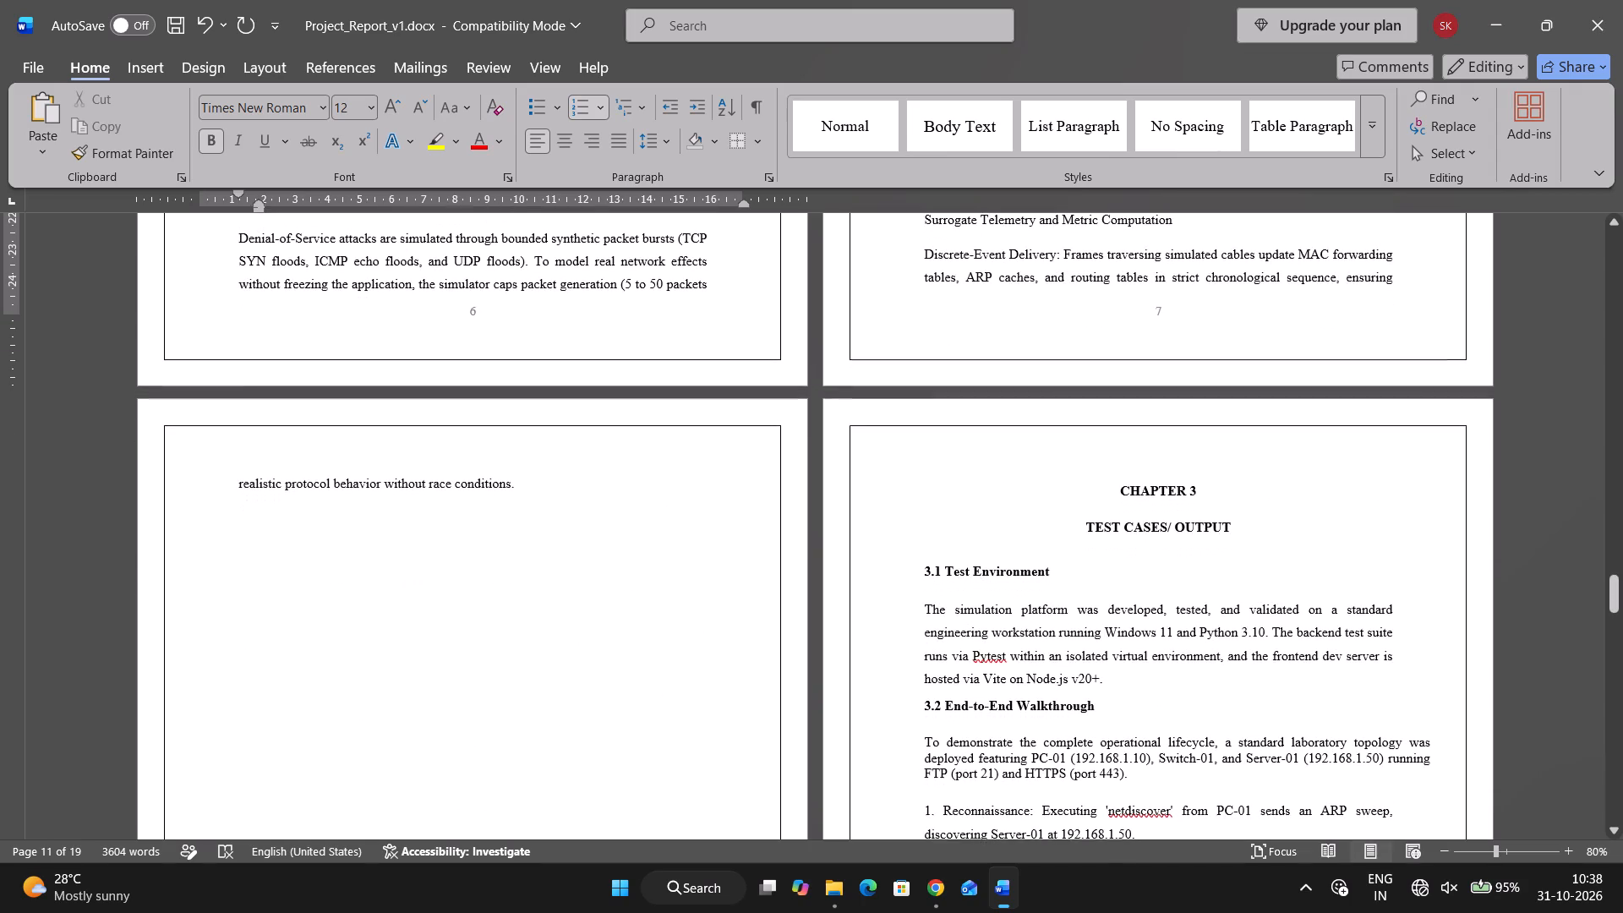
scroll(722, 555, up, 2)
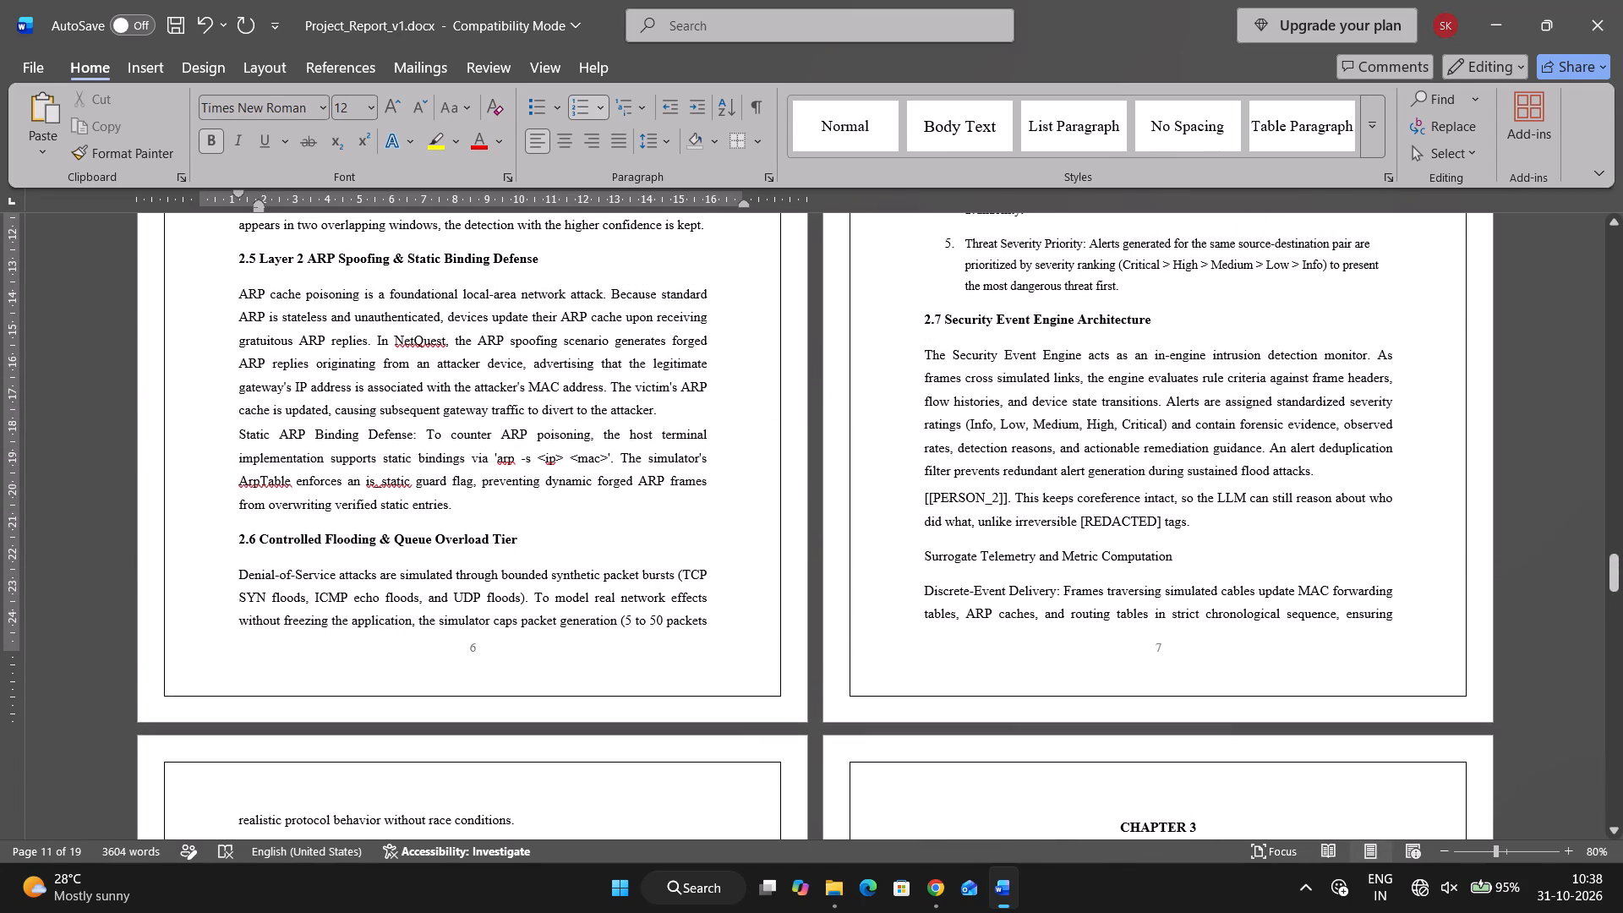
drag(1192, 560, 947, 556)
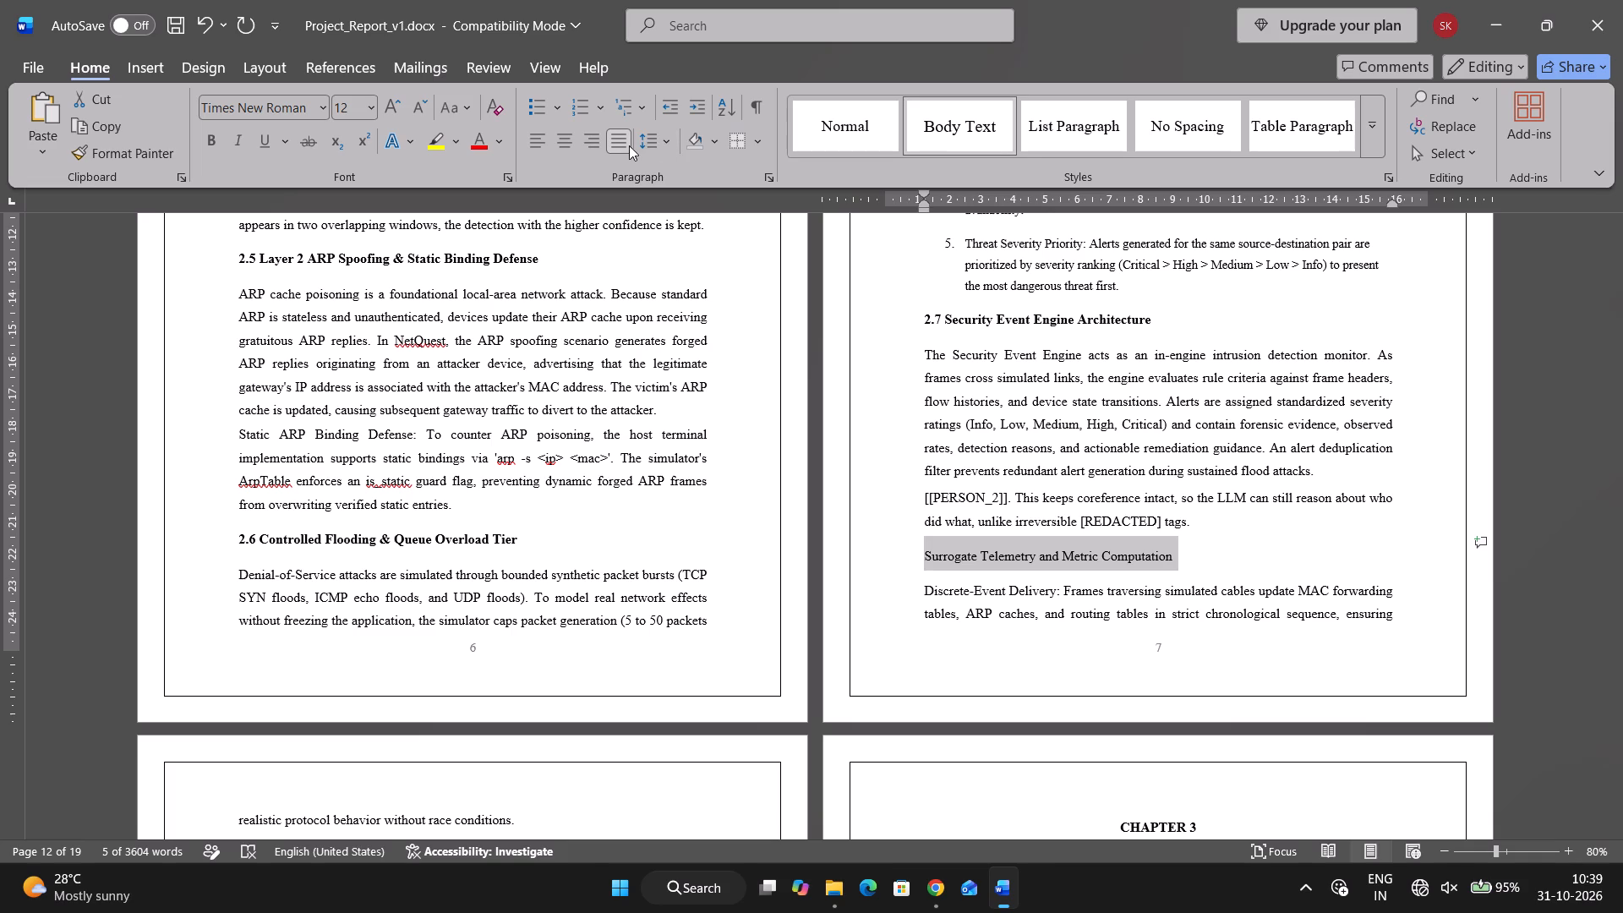
click(664, 147)
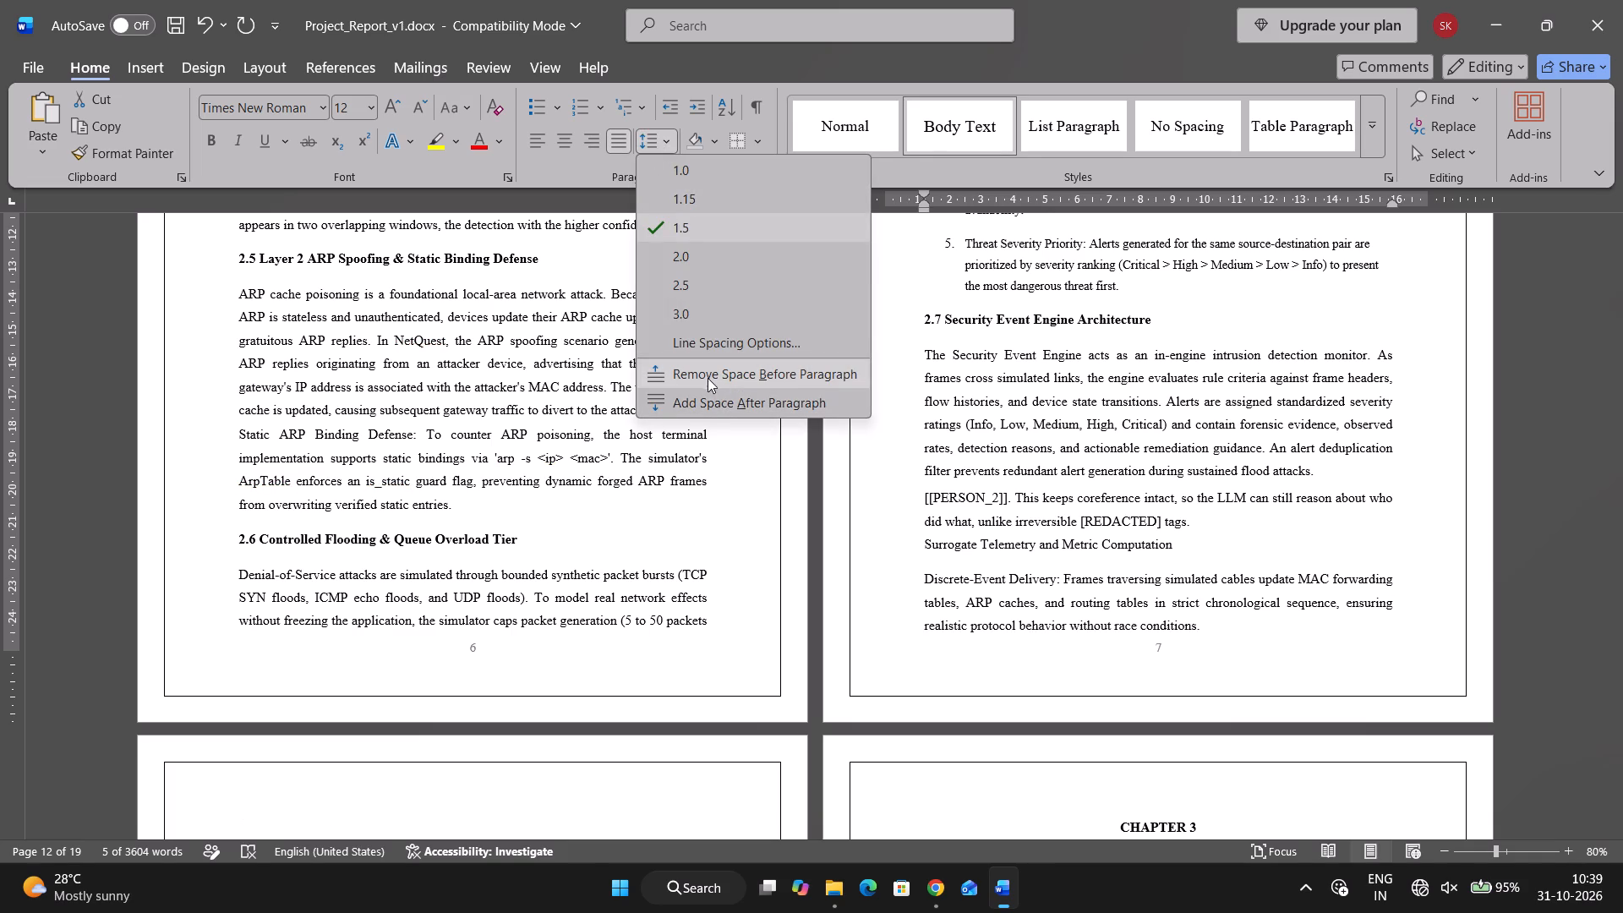
click(705, 376)
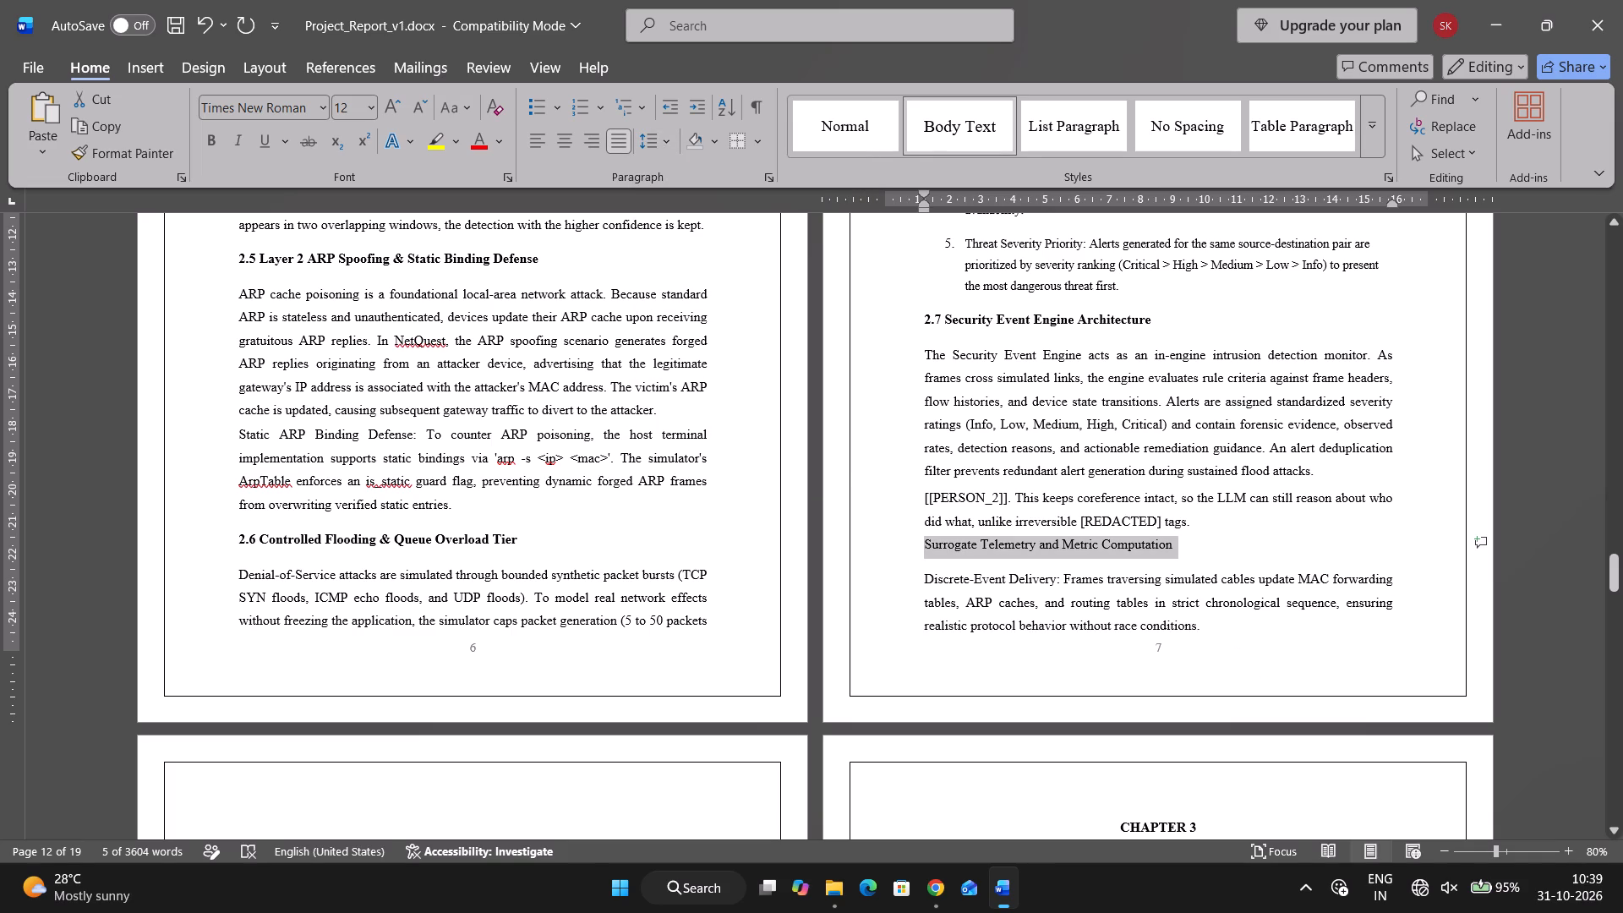
Remove the space before the "Discrete-Event Delivery" paragraph at the end of section 2.7.
drag(930, 579, 1295, 572)
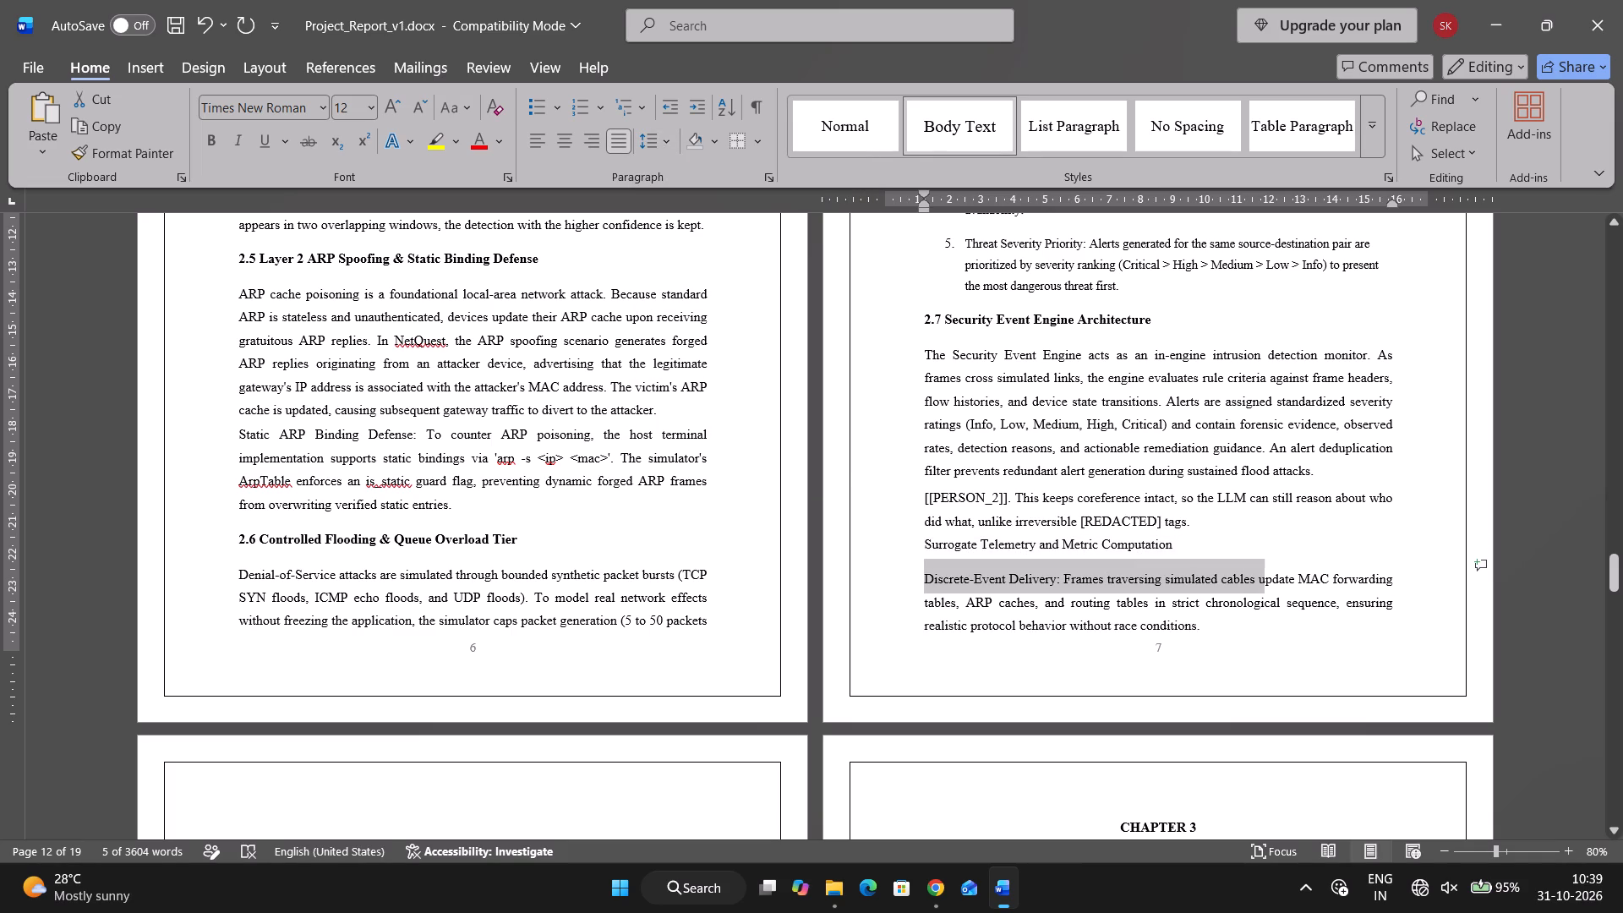
drag(1295, 572, 1405, 571)
click(668, 144)
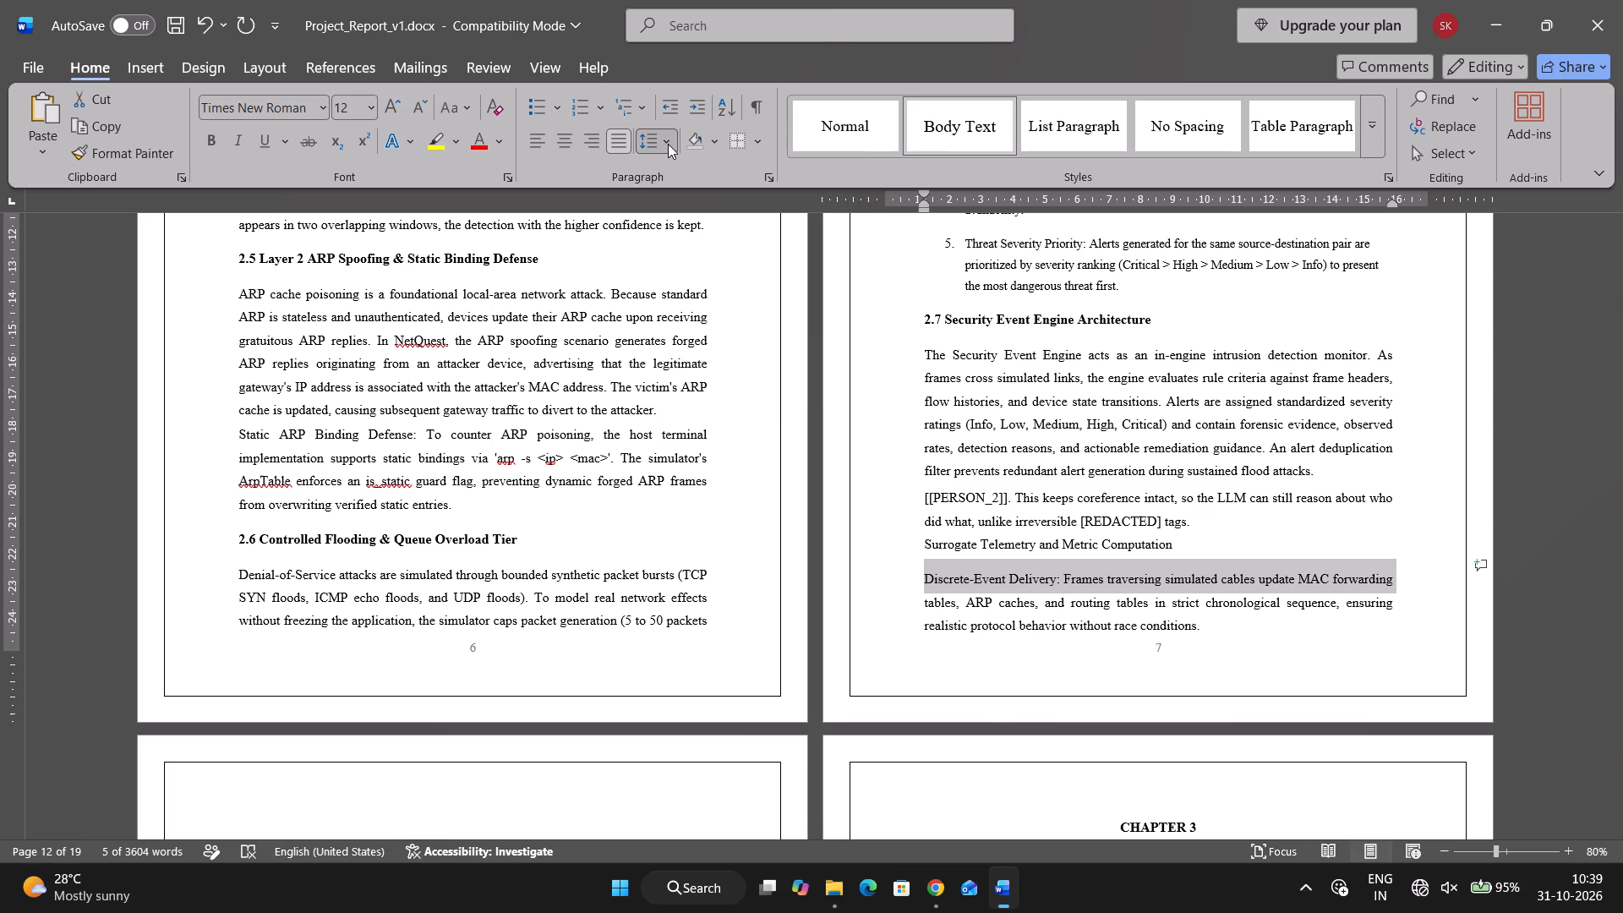
click(713, 371)
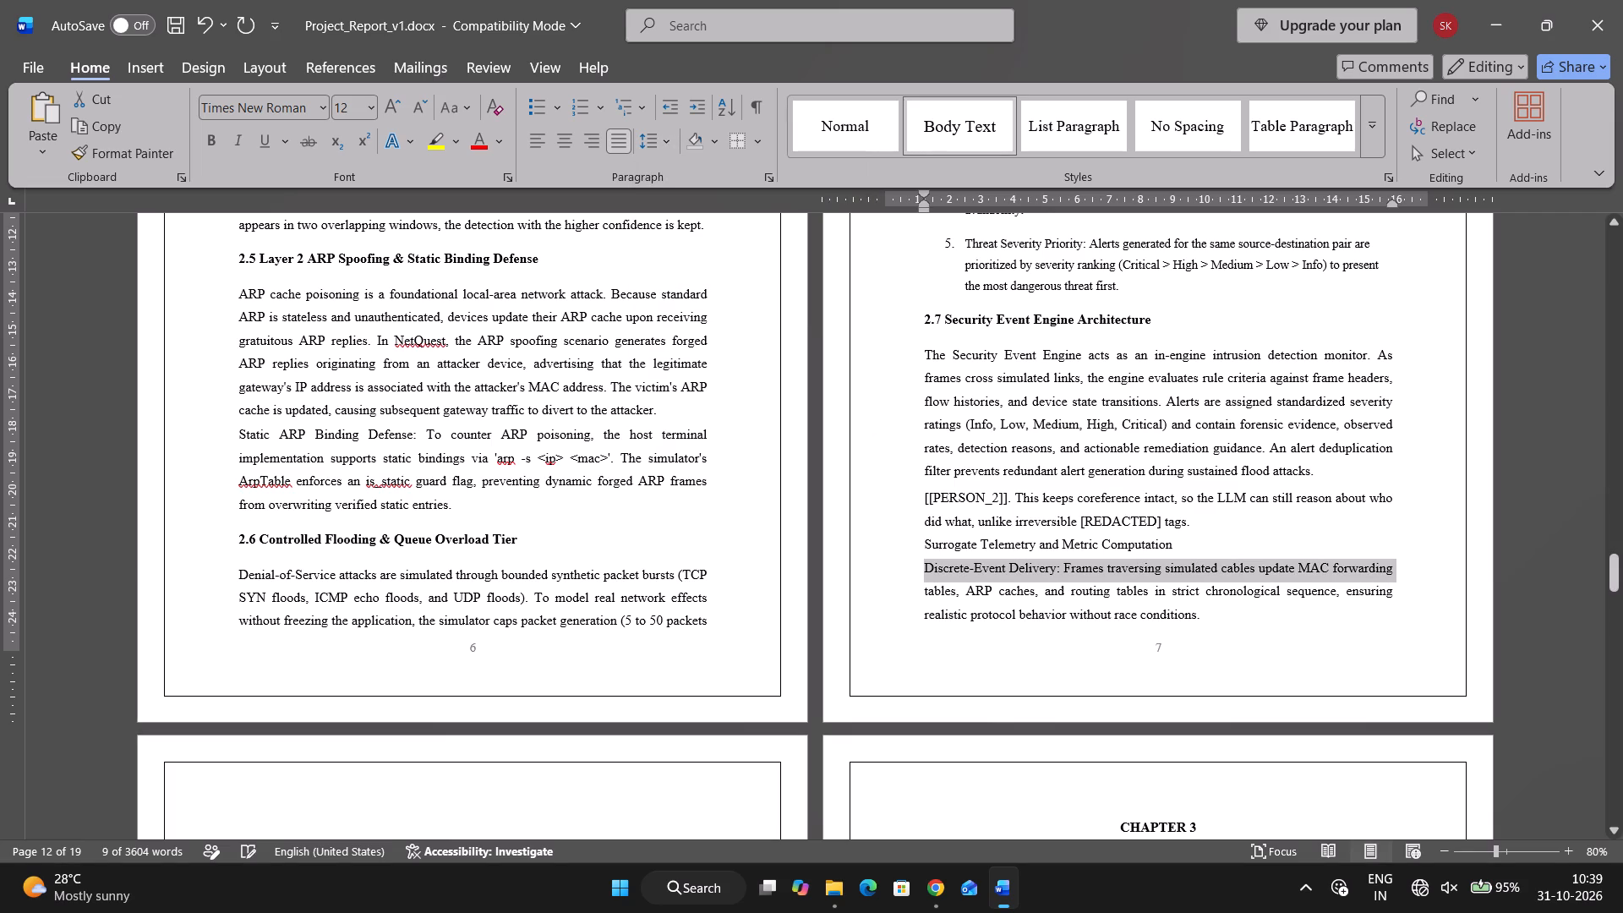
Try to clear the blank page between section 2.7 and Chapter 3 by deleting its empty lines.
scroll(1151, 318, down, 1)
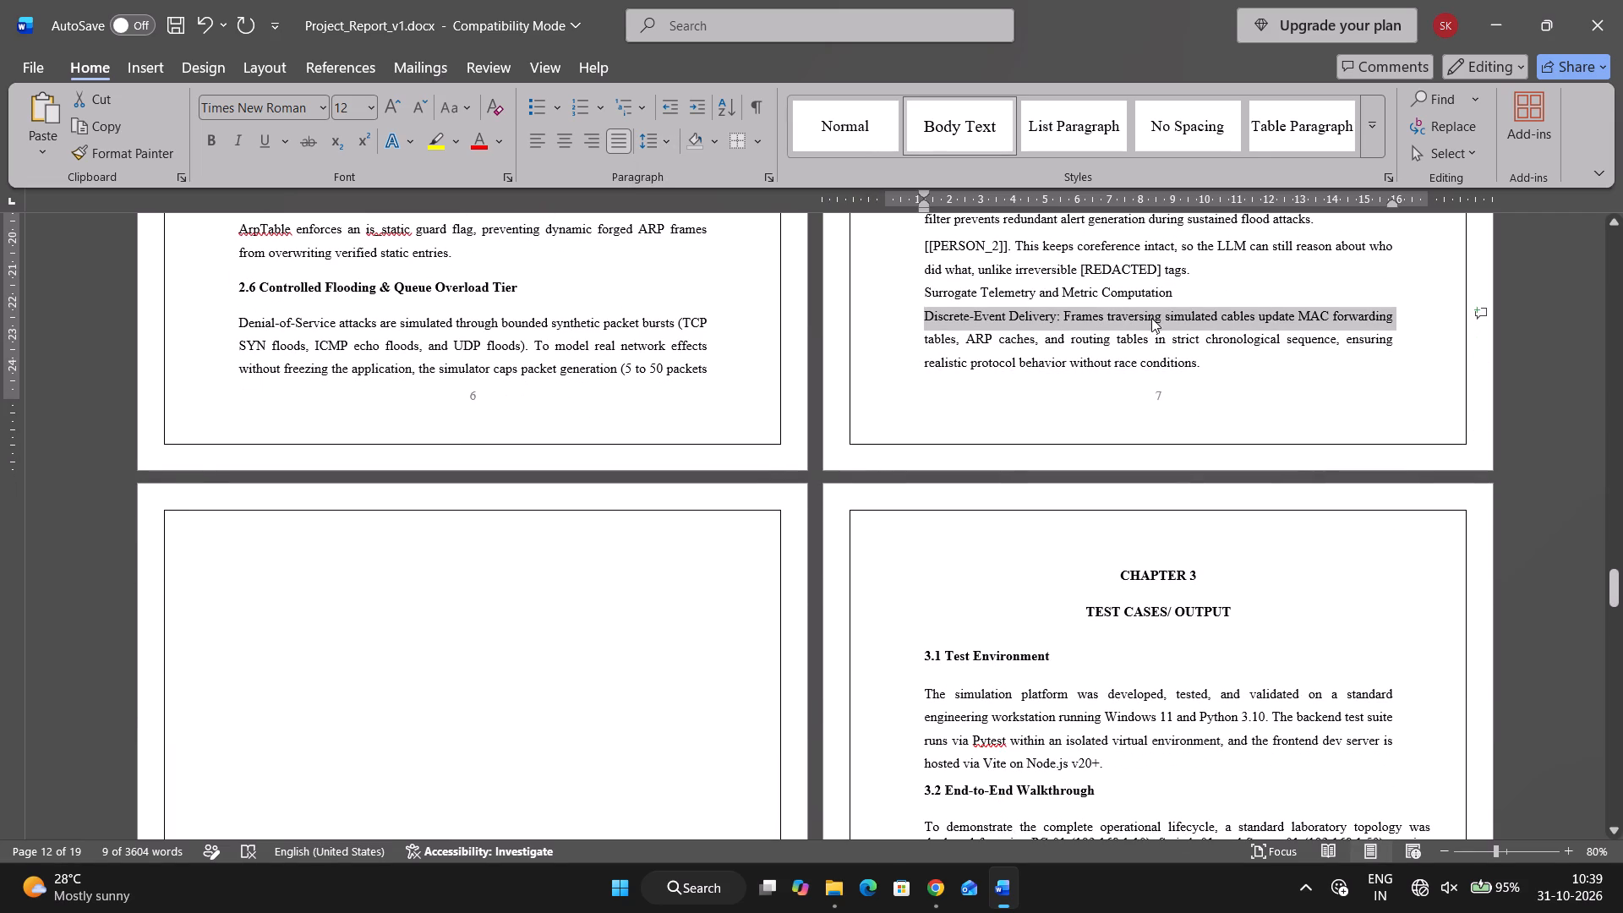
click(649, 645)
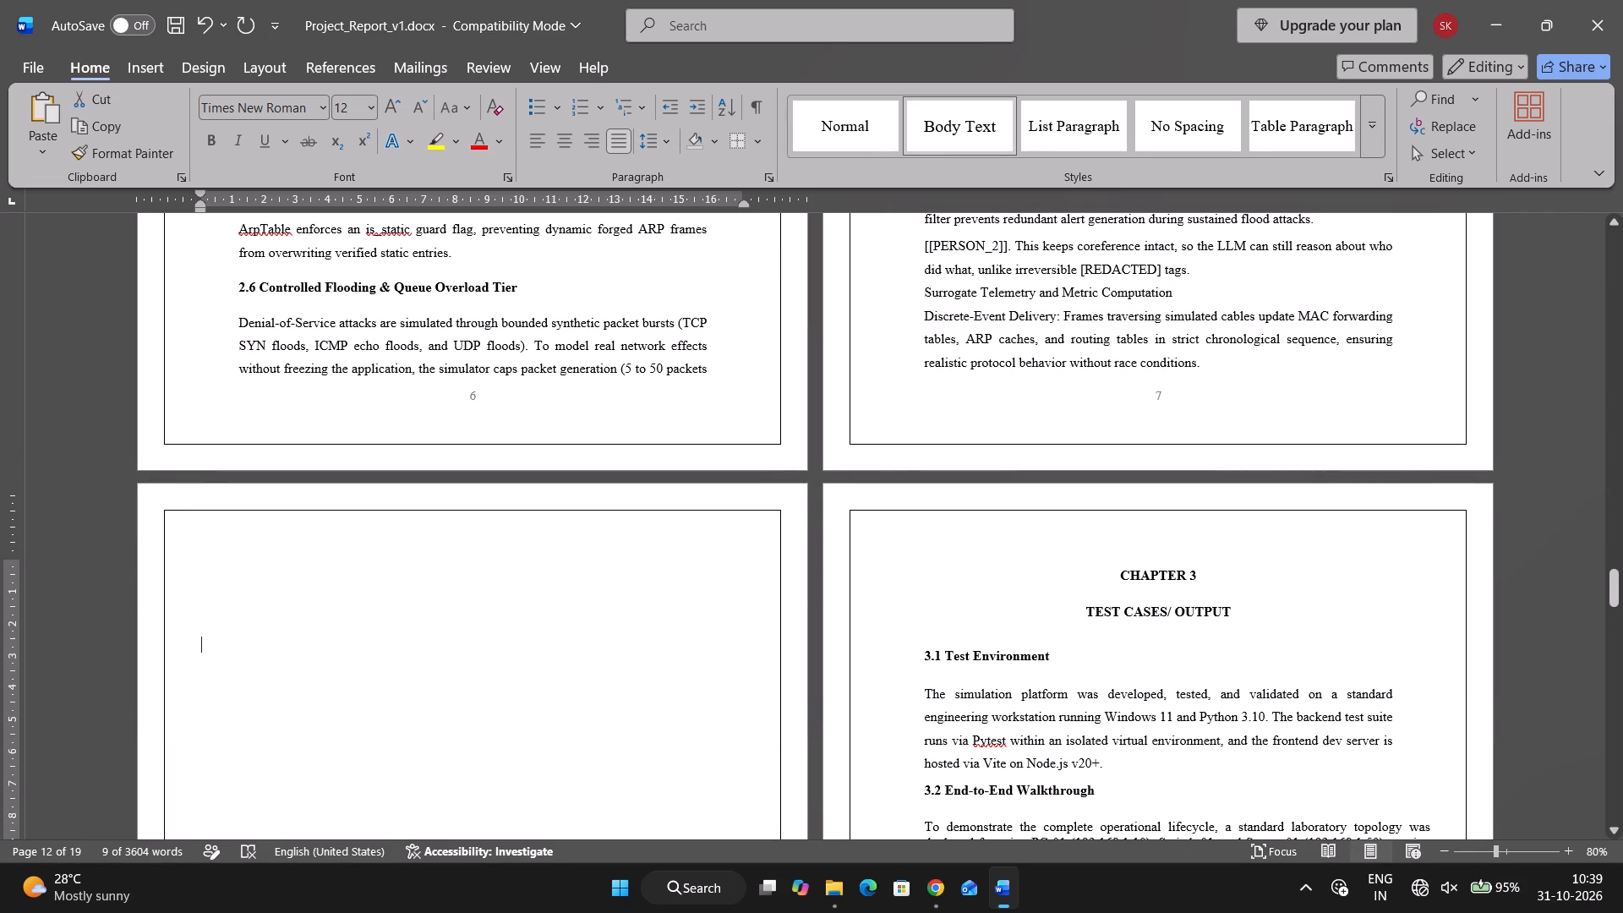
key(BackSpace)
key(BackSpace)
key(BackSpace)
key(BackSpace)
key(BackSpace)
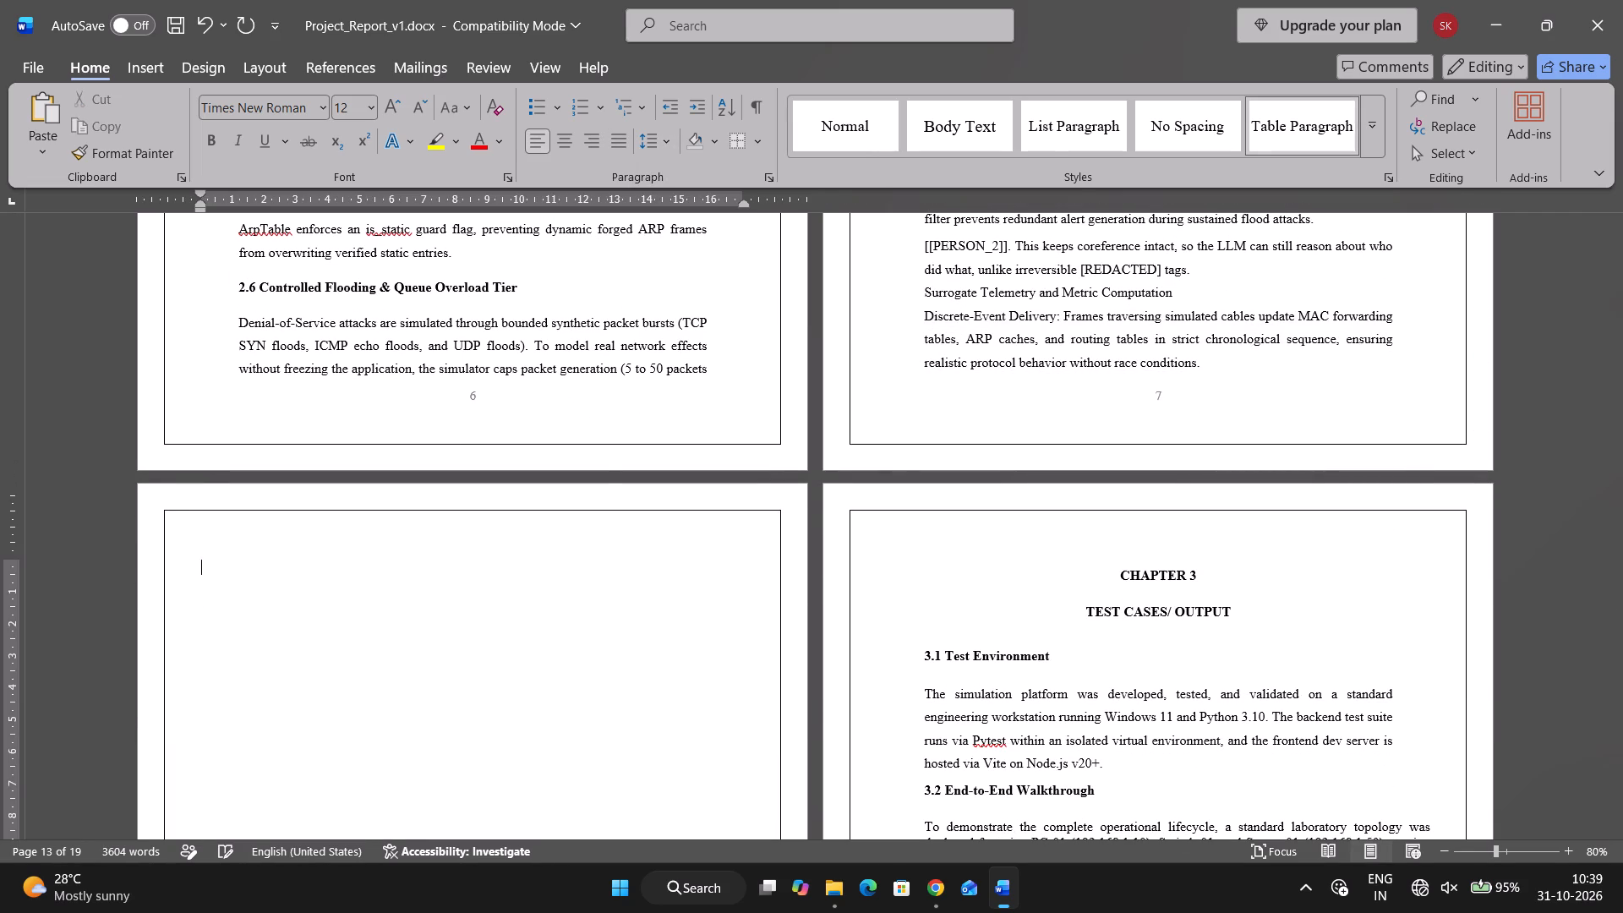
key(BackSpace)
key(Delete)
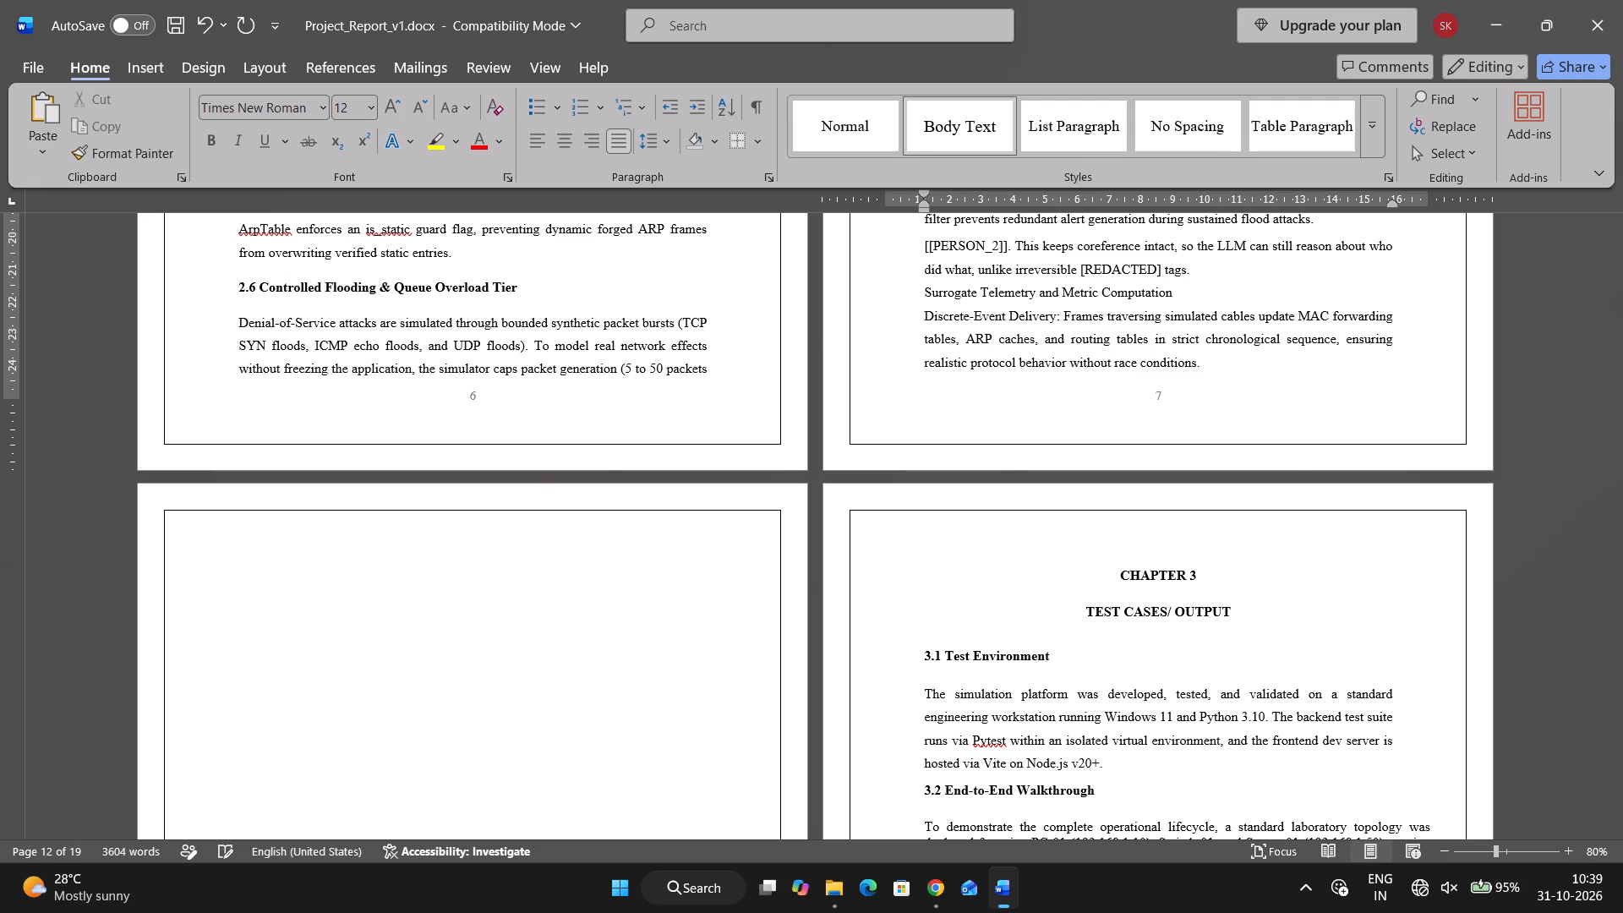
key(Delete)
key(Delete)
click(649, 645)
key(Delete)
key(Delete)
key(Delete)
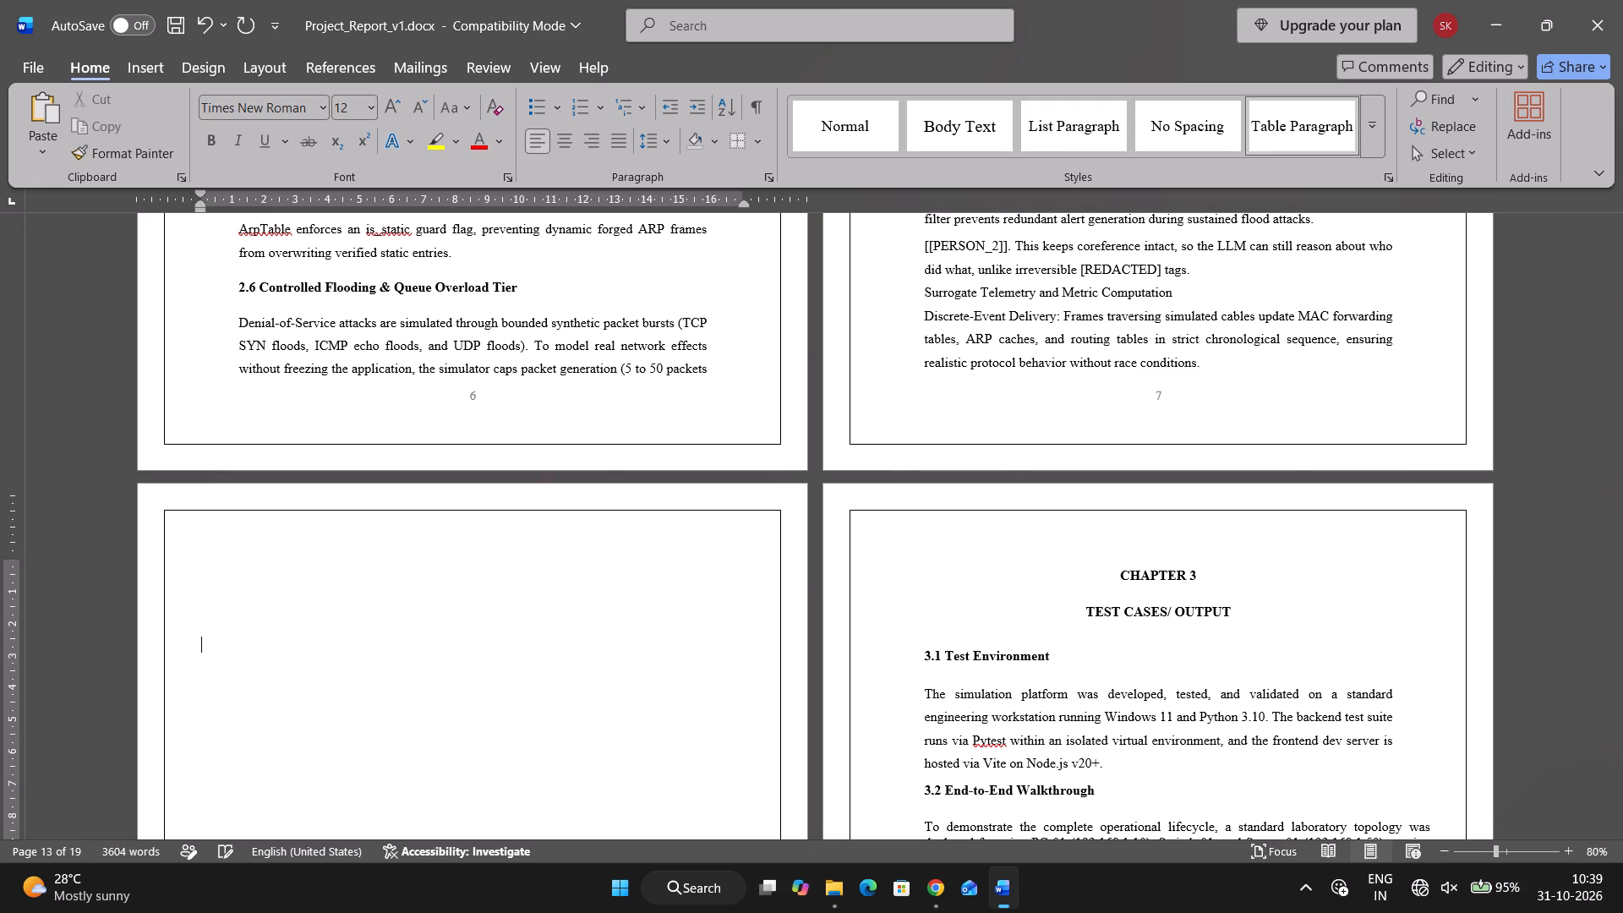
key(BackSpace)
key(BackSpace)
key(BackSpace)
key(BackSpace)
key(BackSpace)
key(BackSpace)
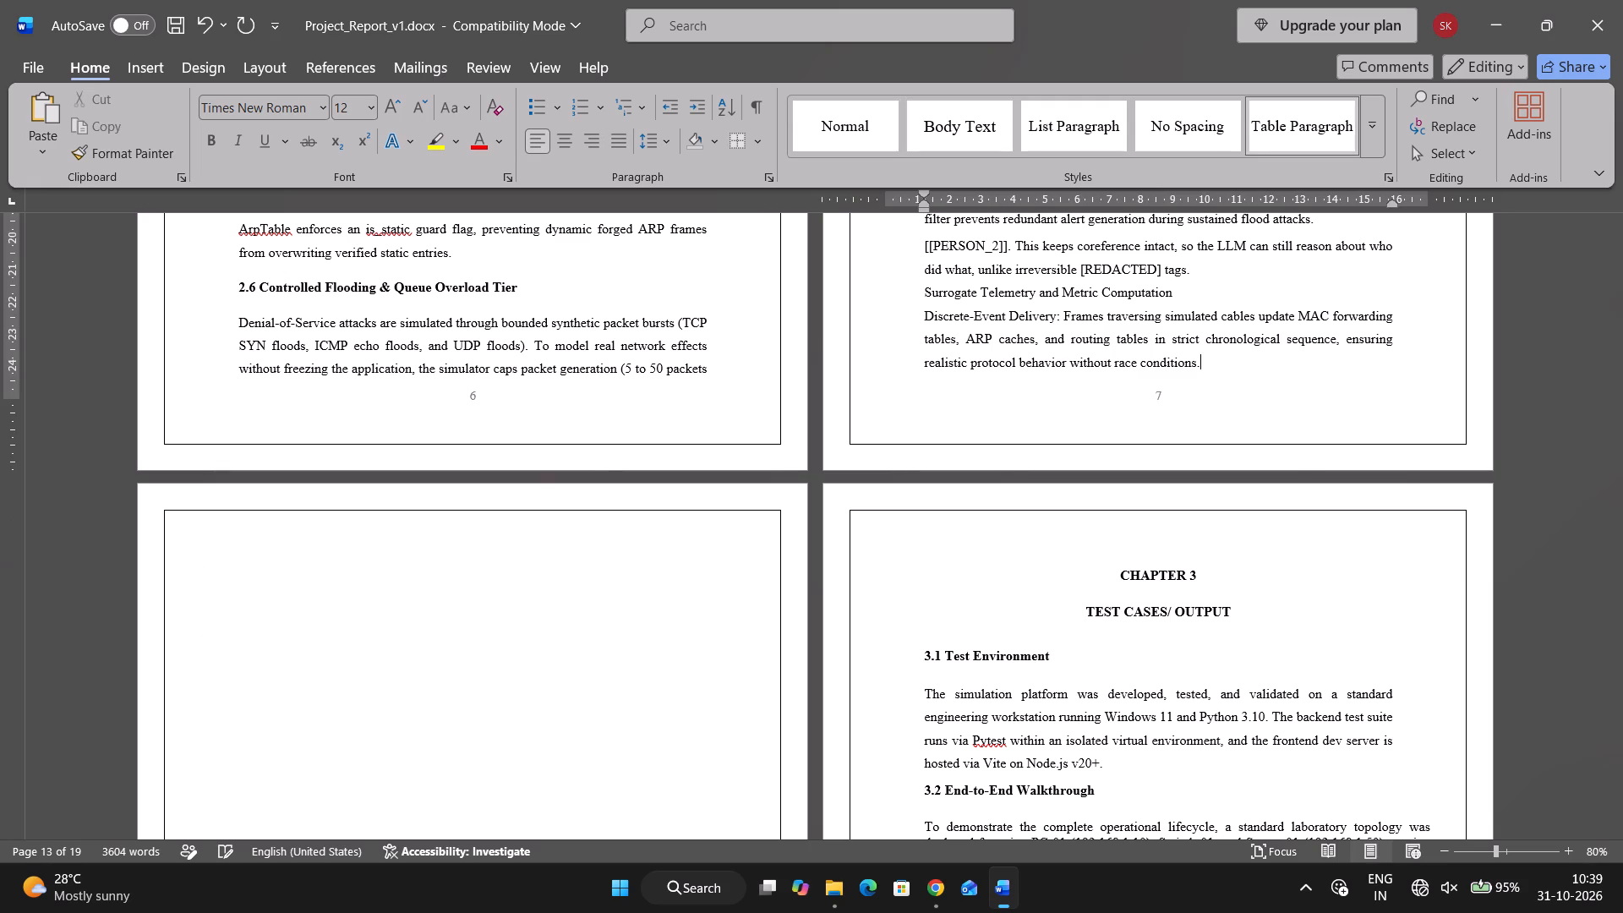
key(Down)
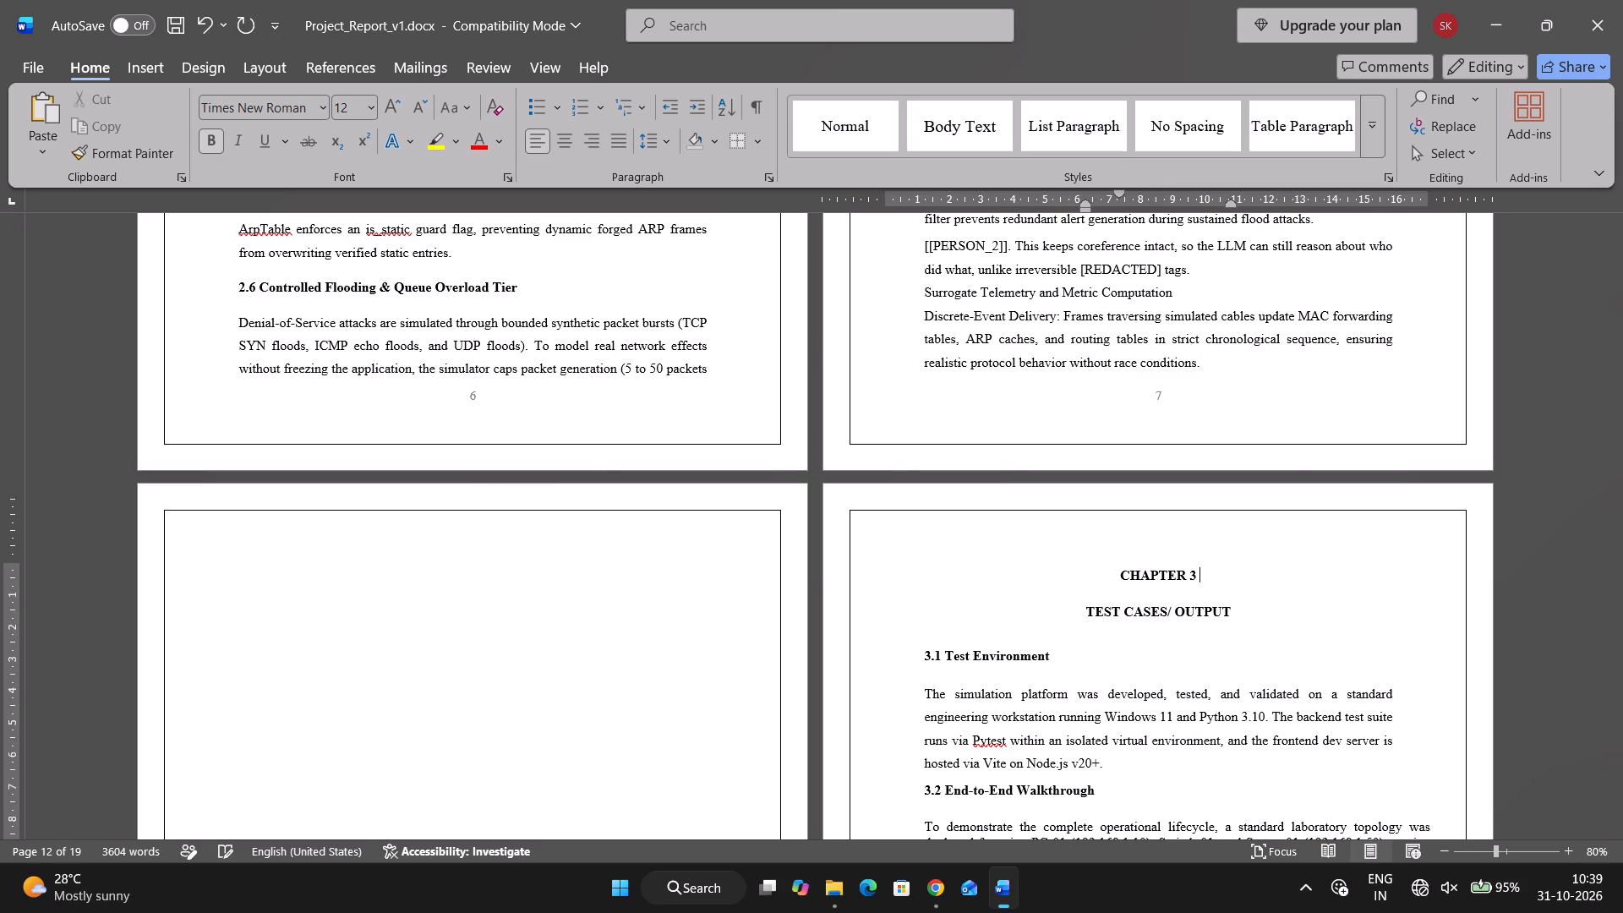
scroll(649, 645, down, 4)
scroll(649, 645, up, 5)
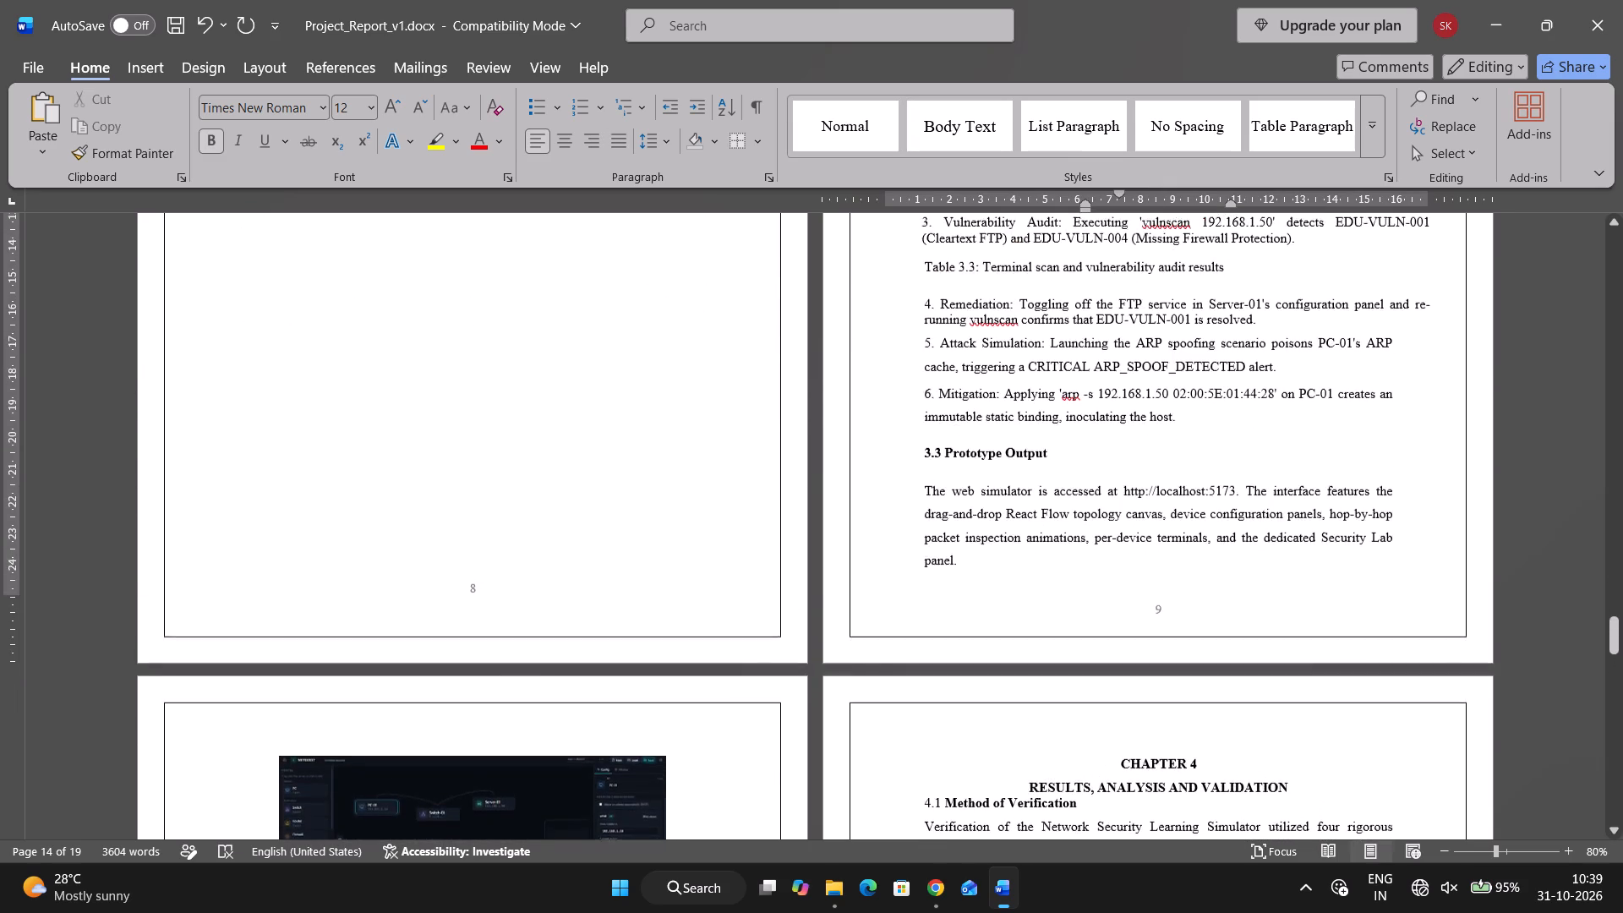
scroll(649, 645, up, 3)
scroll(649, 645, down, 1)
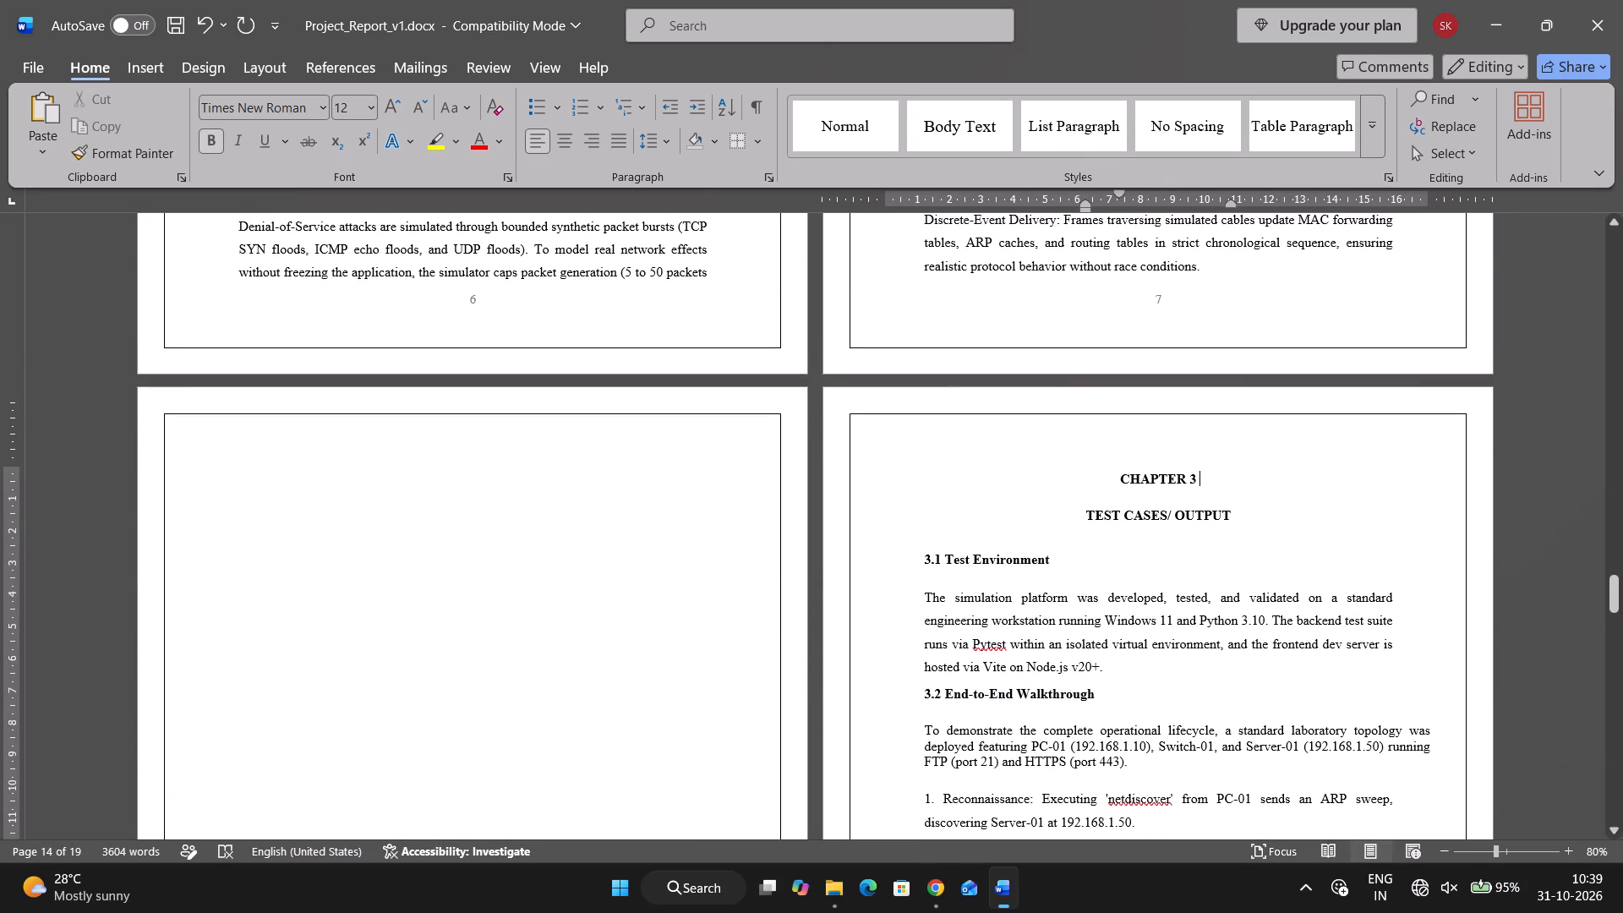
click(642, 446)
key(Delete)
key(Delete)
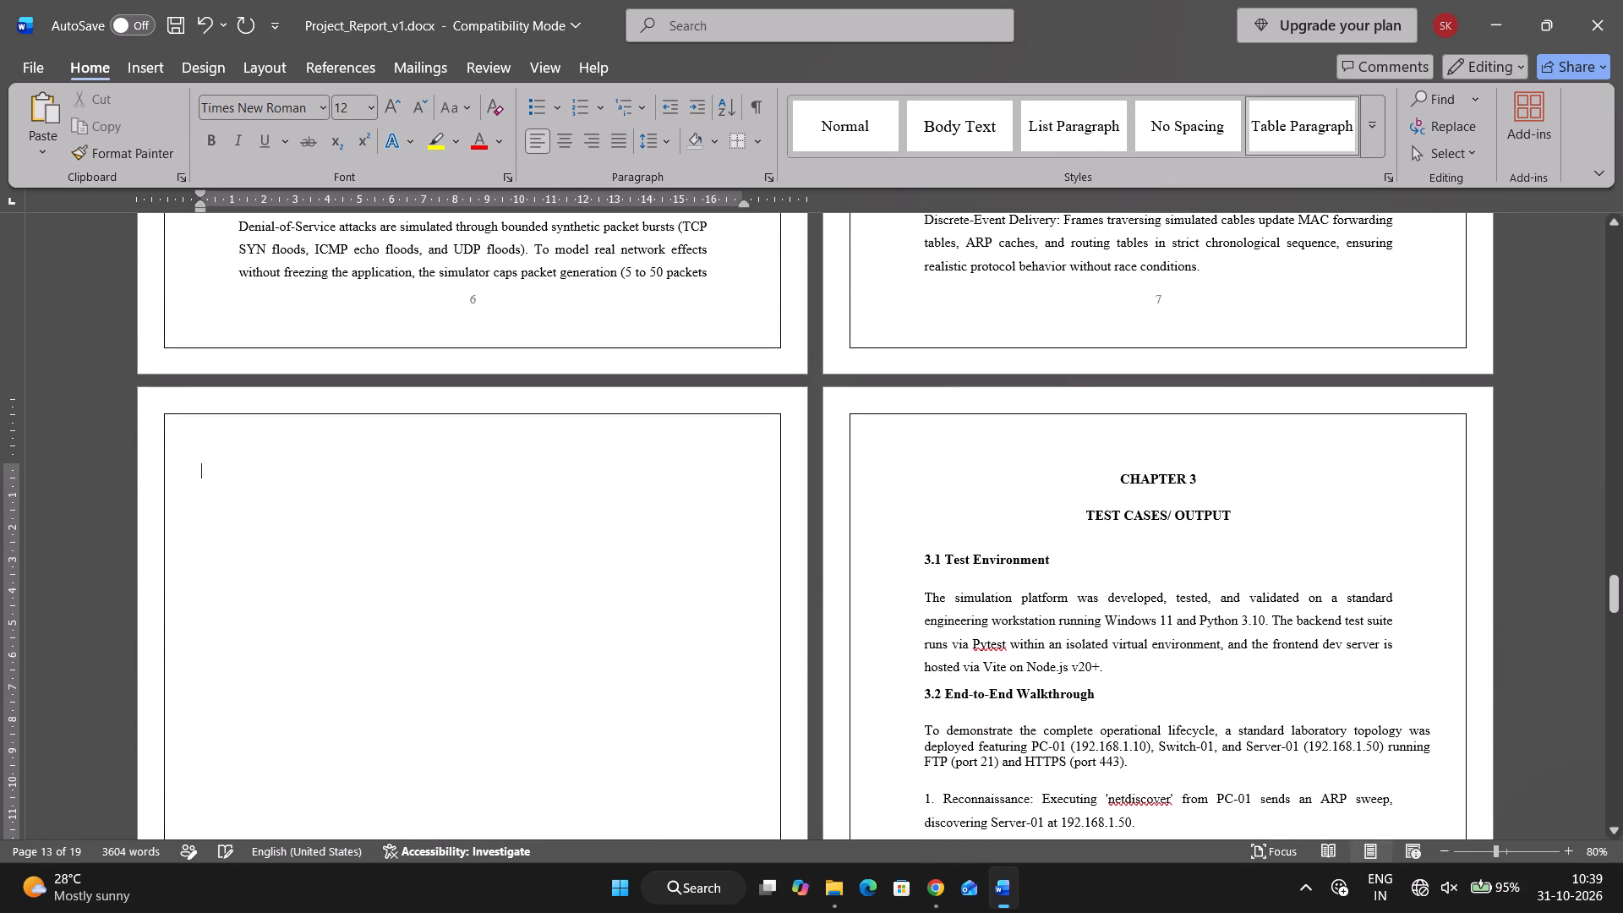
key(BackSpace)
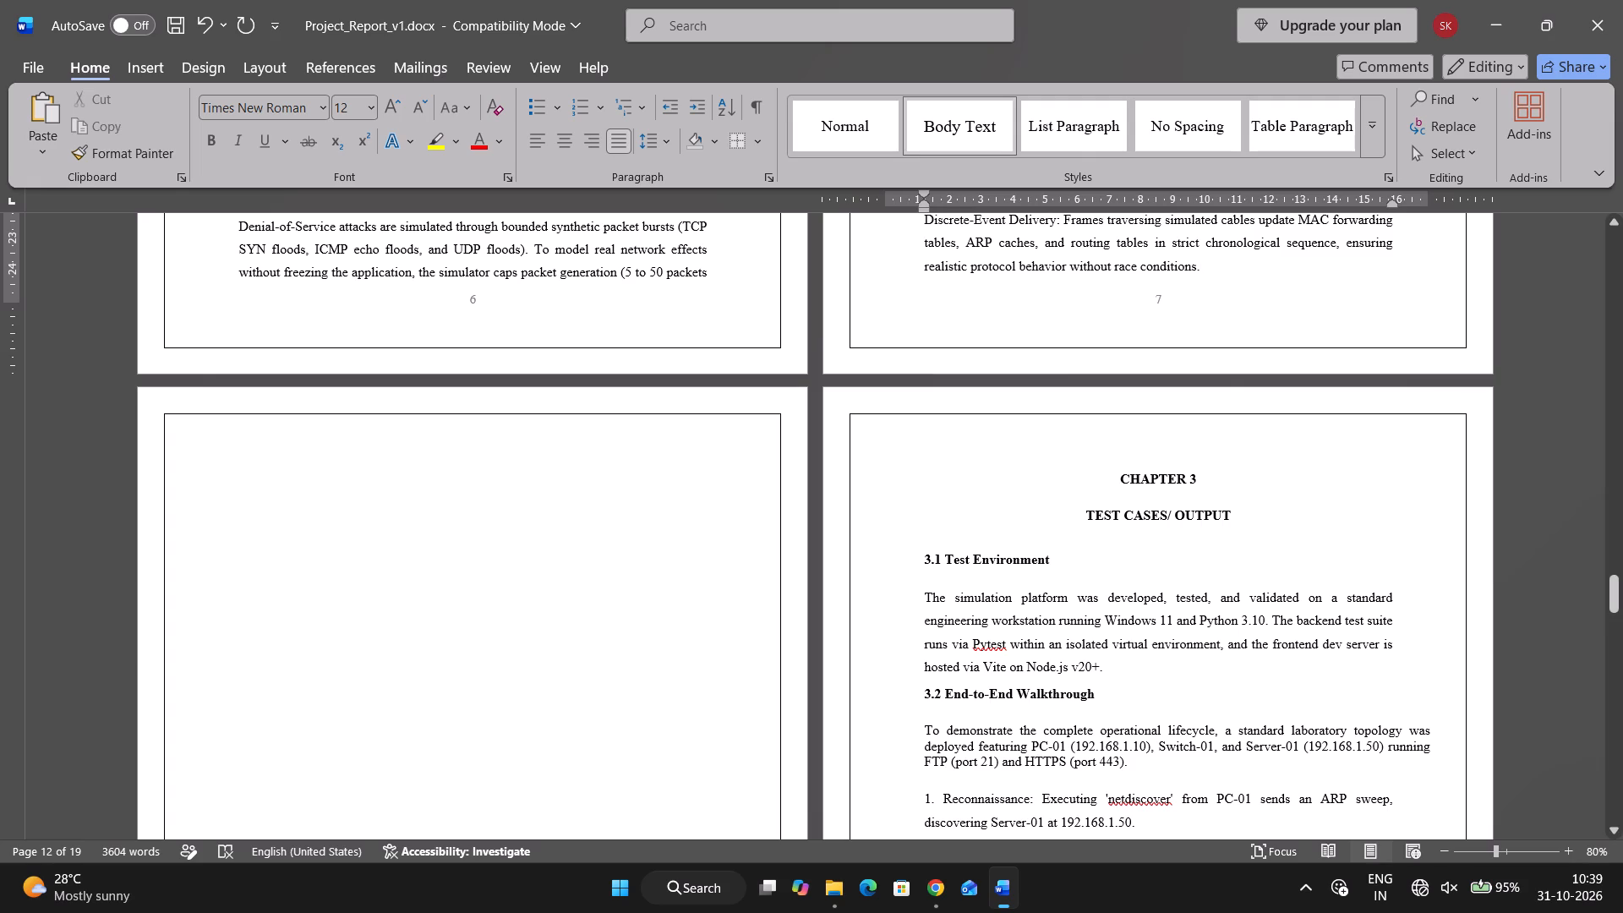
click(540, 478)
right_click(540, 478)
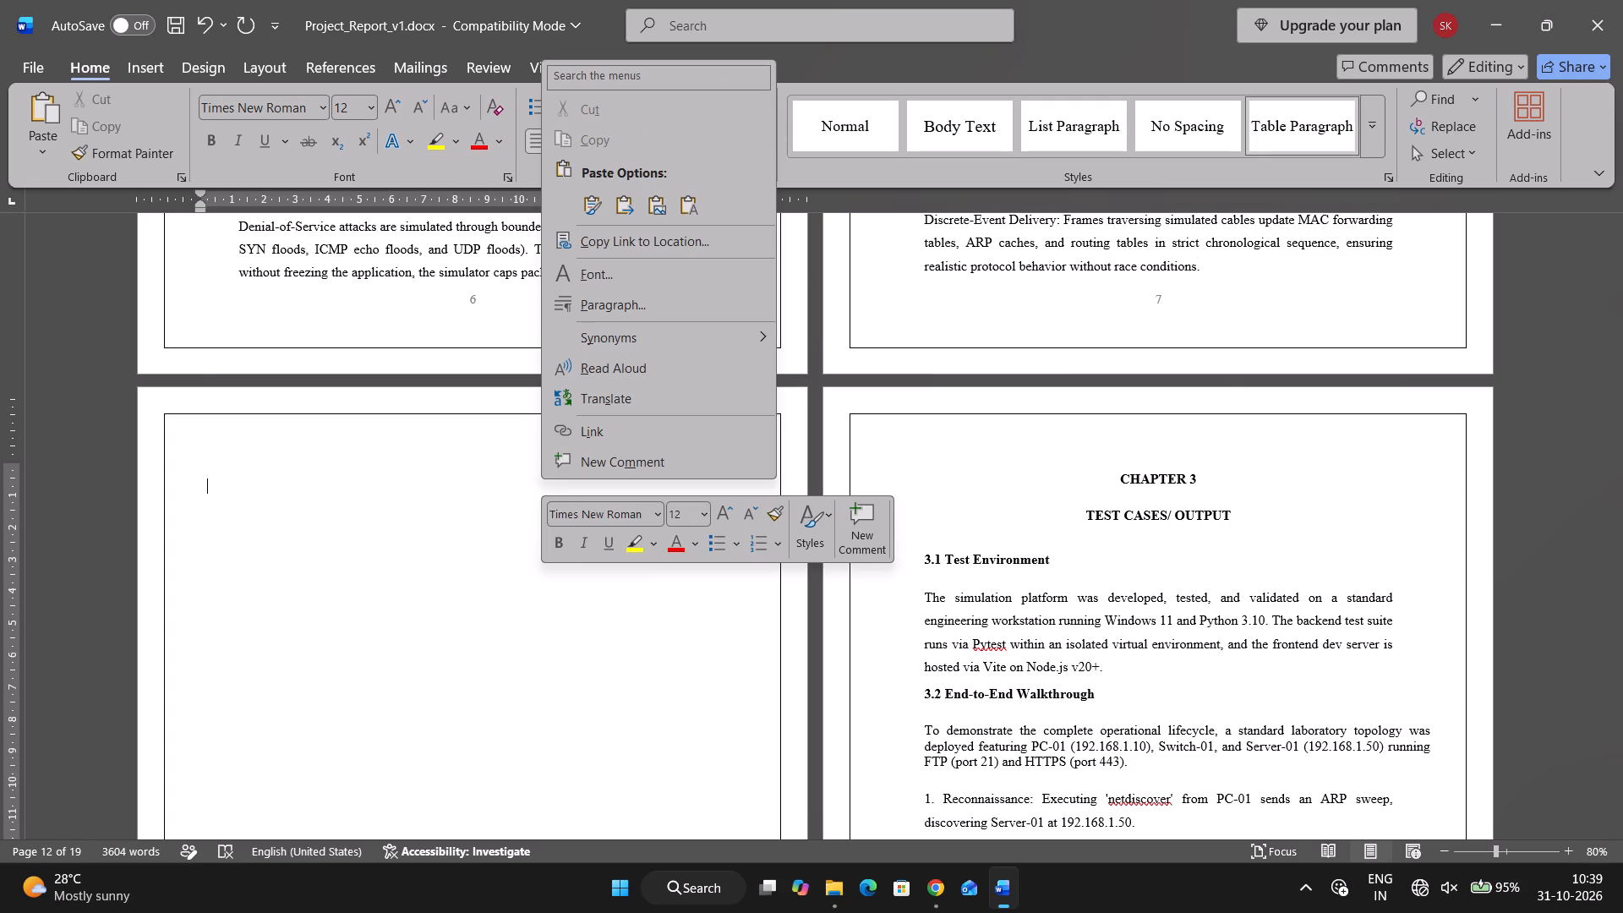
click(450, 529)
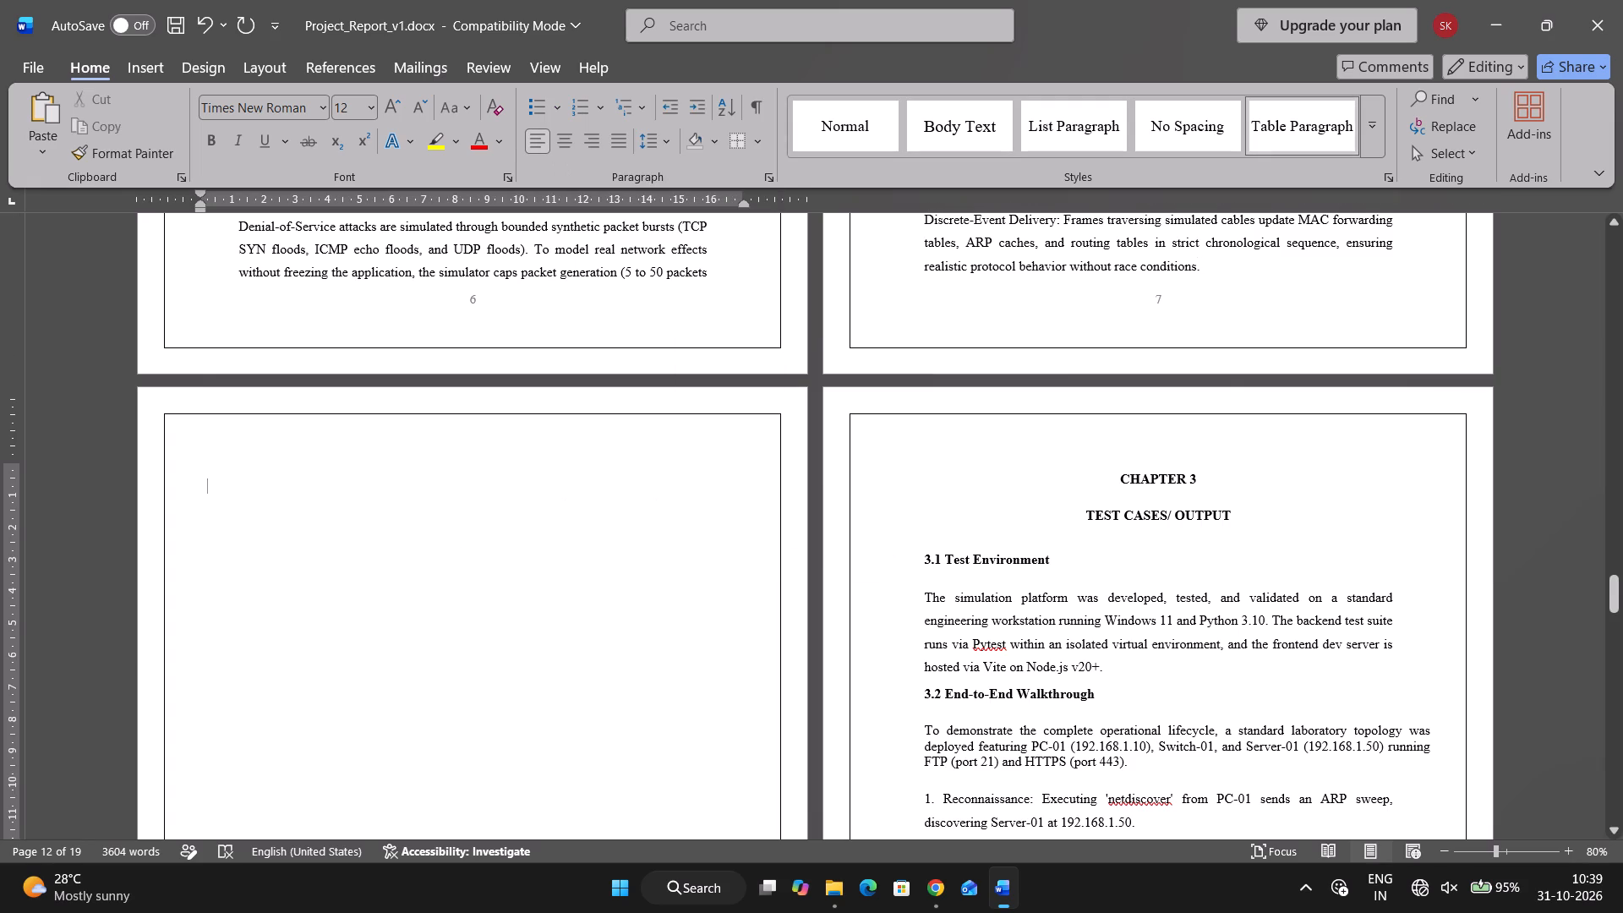
Delete the blank page between the end of section 2.7 and the start of Chapter 3.
scroll(450, 529, down, 7)
scroll(450, 529, right, 1)
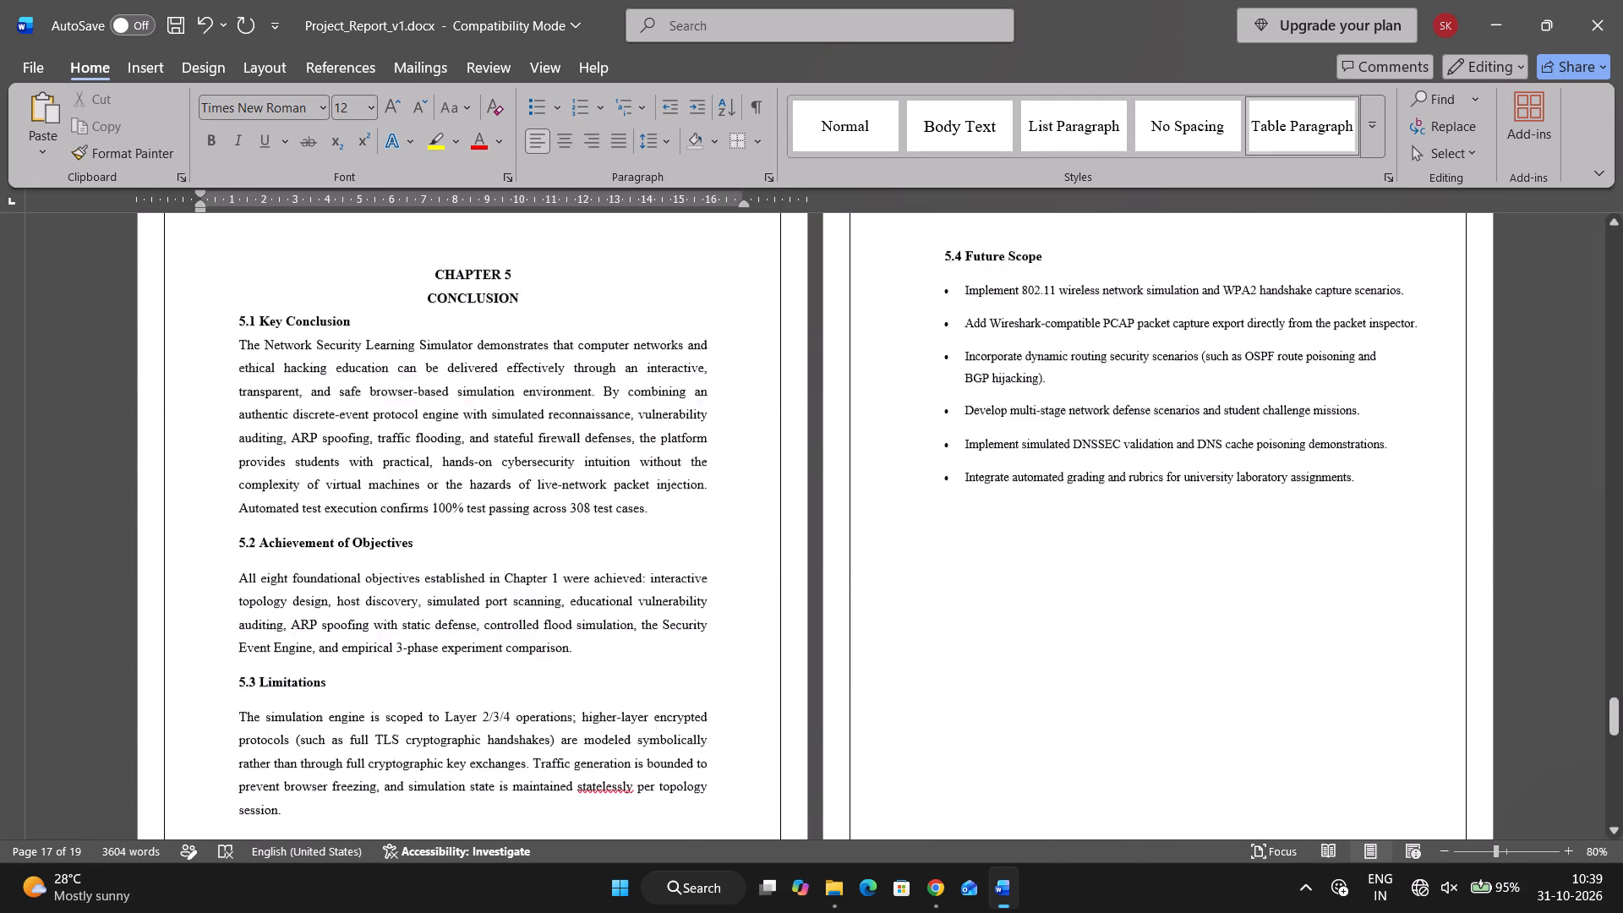
scroll(450, 529, right, 1)
scroll(450, 529, up, 5)
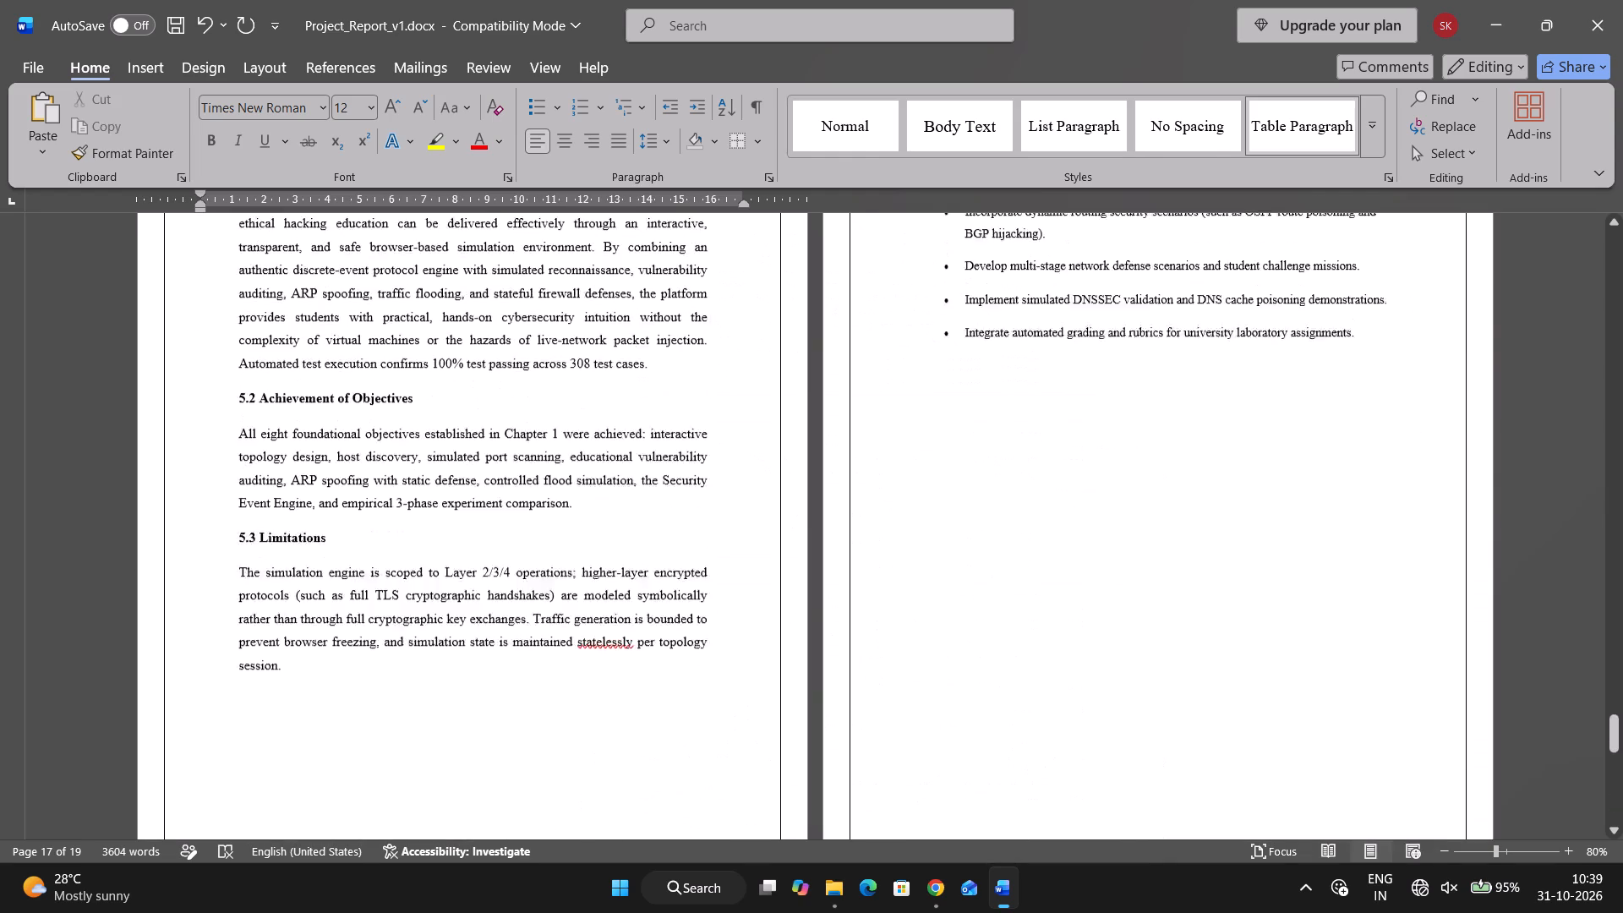
scroll(450, 529, up, 4)
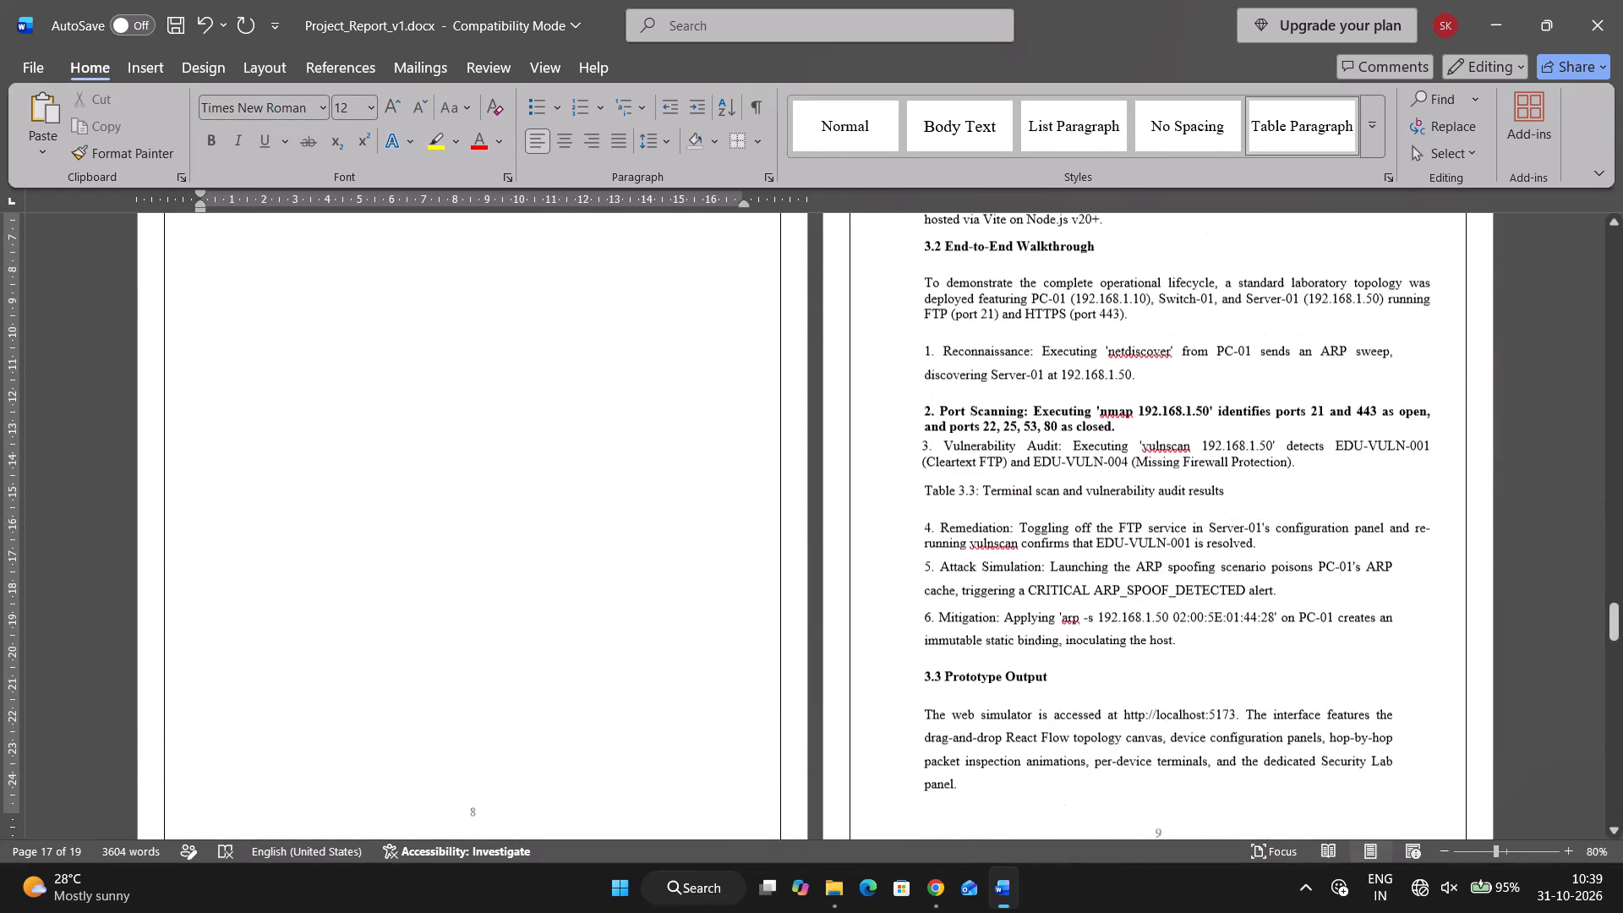
scroll(450, 529, up, 1)
click(450, 529)
key(Delete)
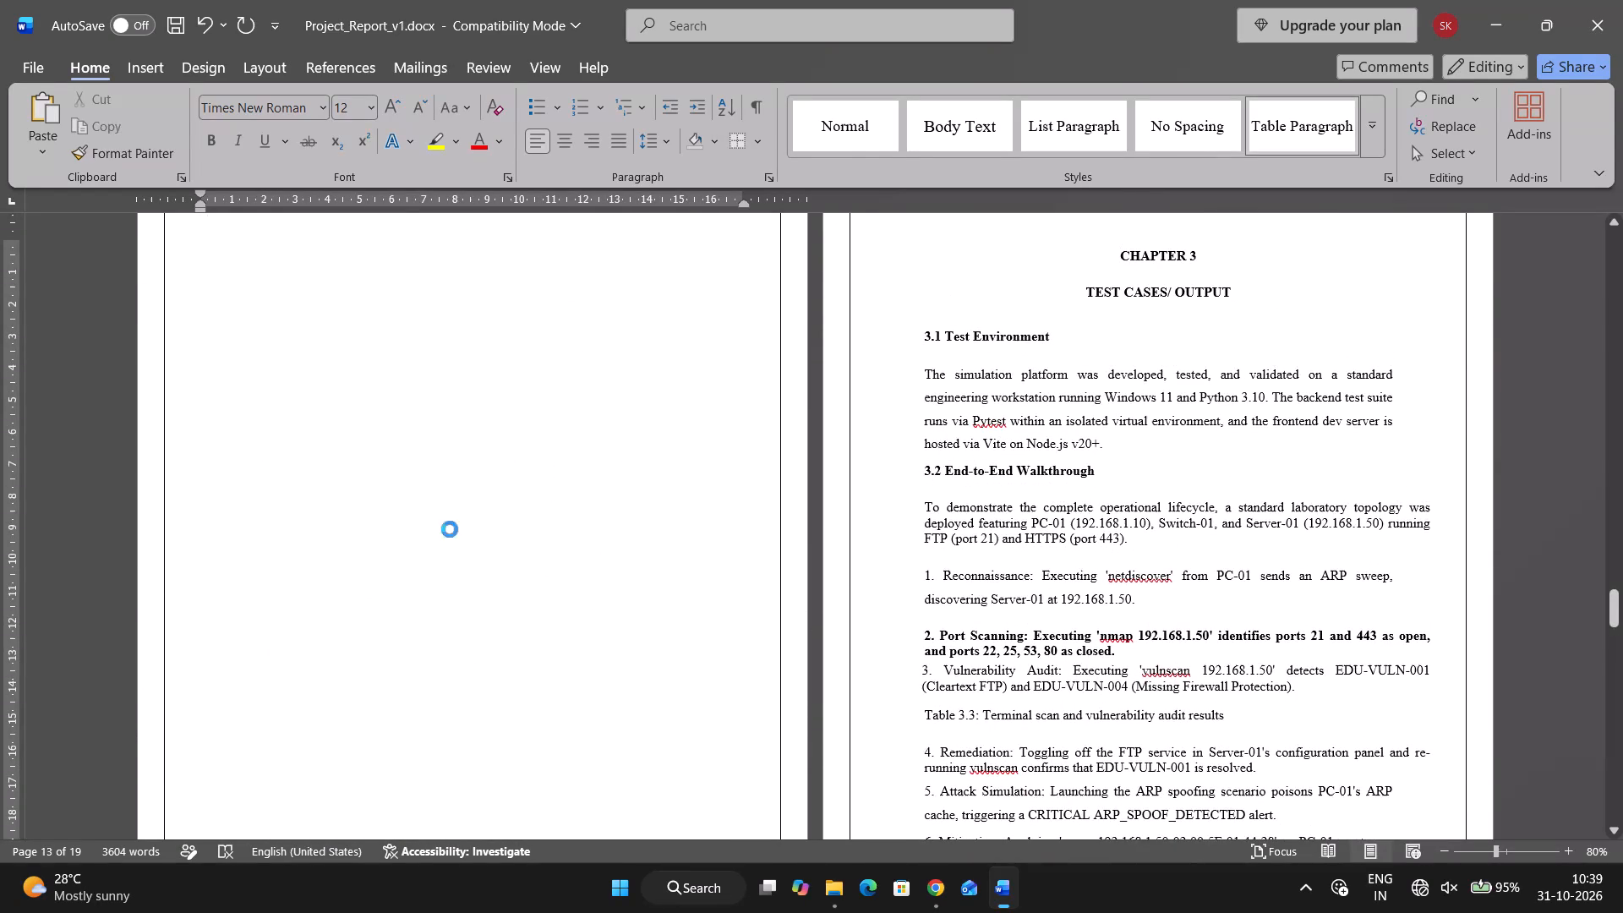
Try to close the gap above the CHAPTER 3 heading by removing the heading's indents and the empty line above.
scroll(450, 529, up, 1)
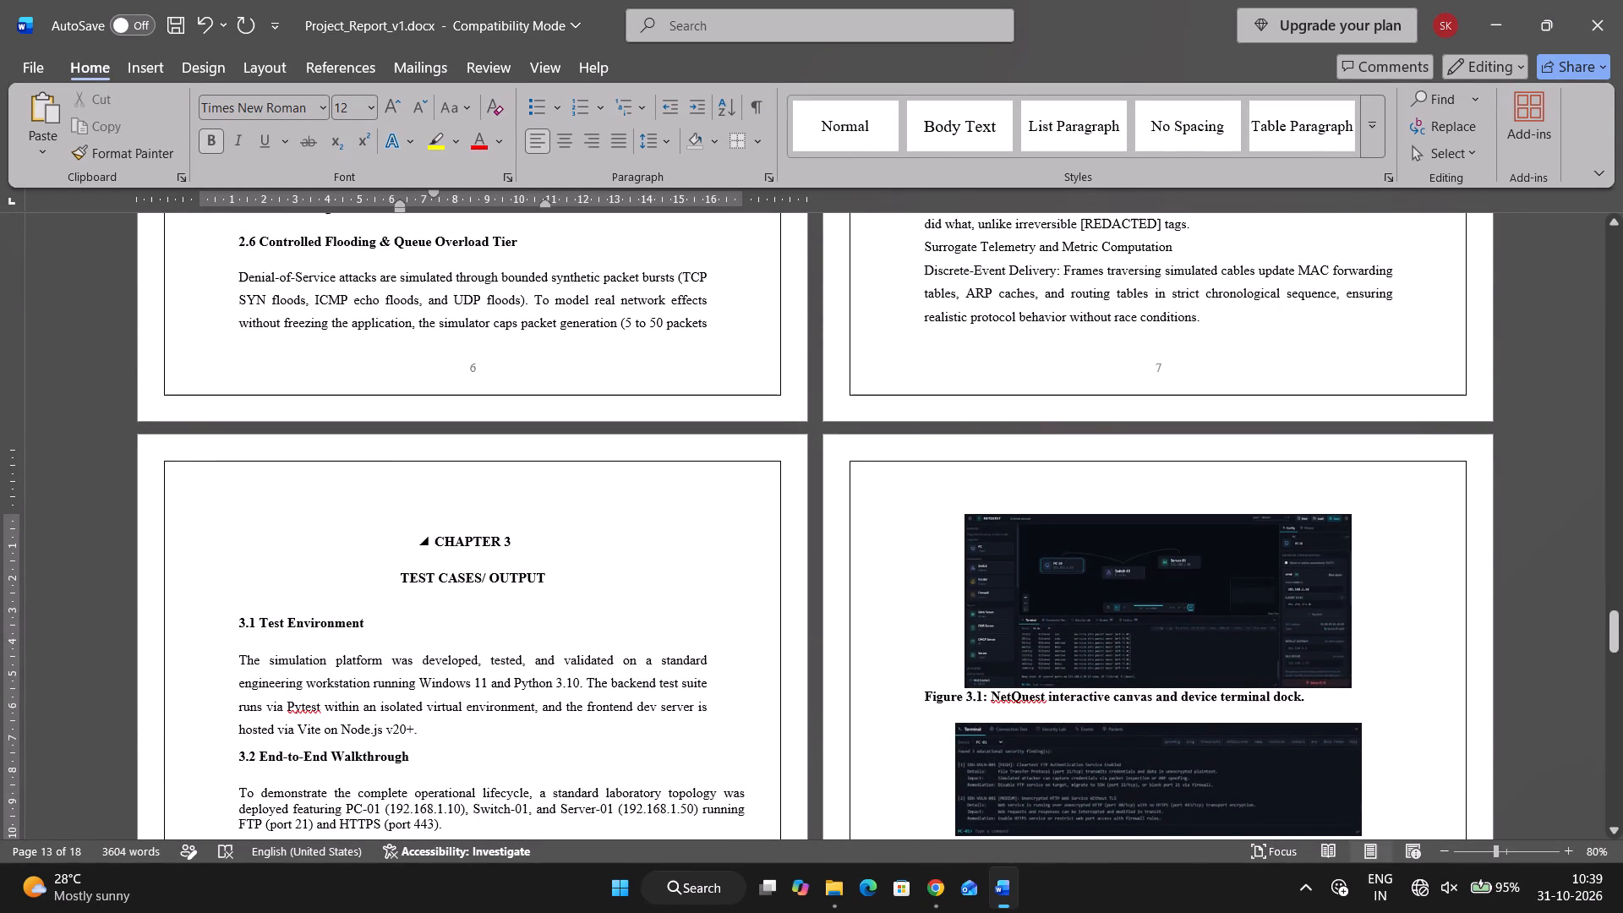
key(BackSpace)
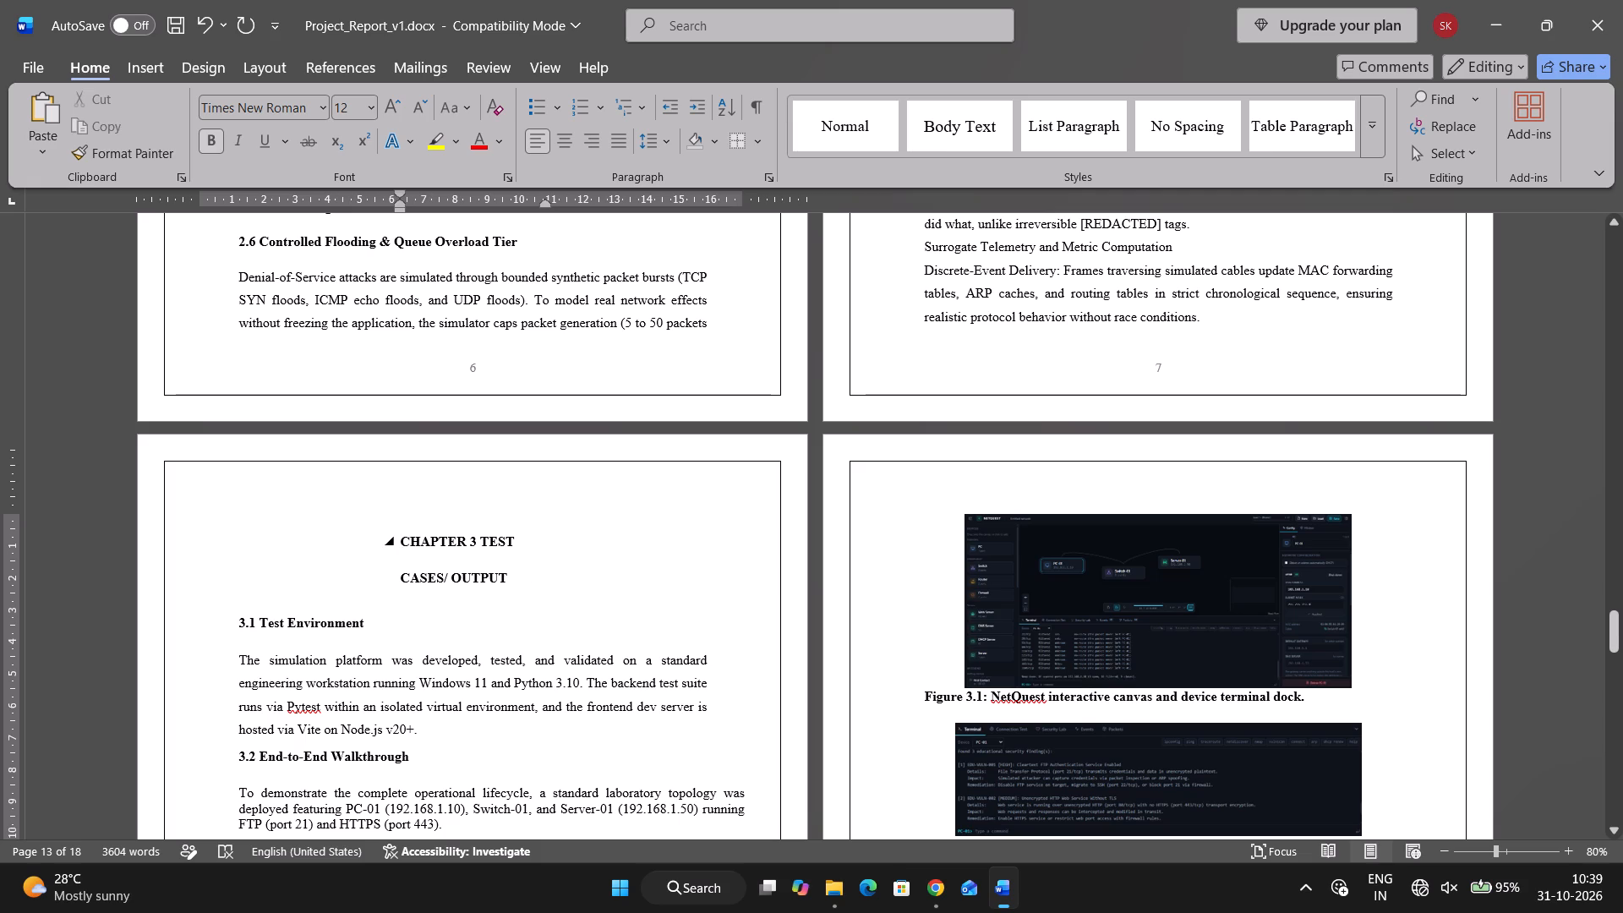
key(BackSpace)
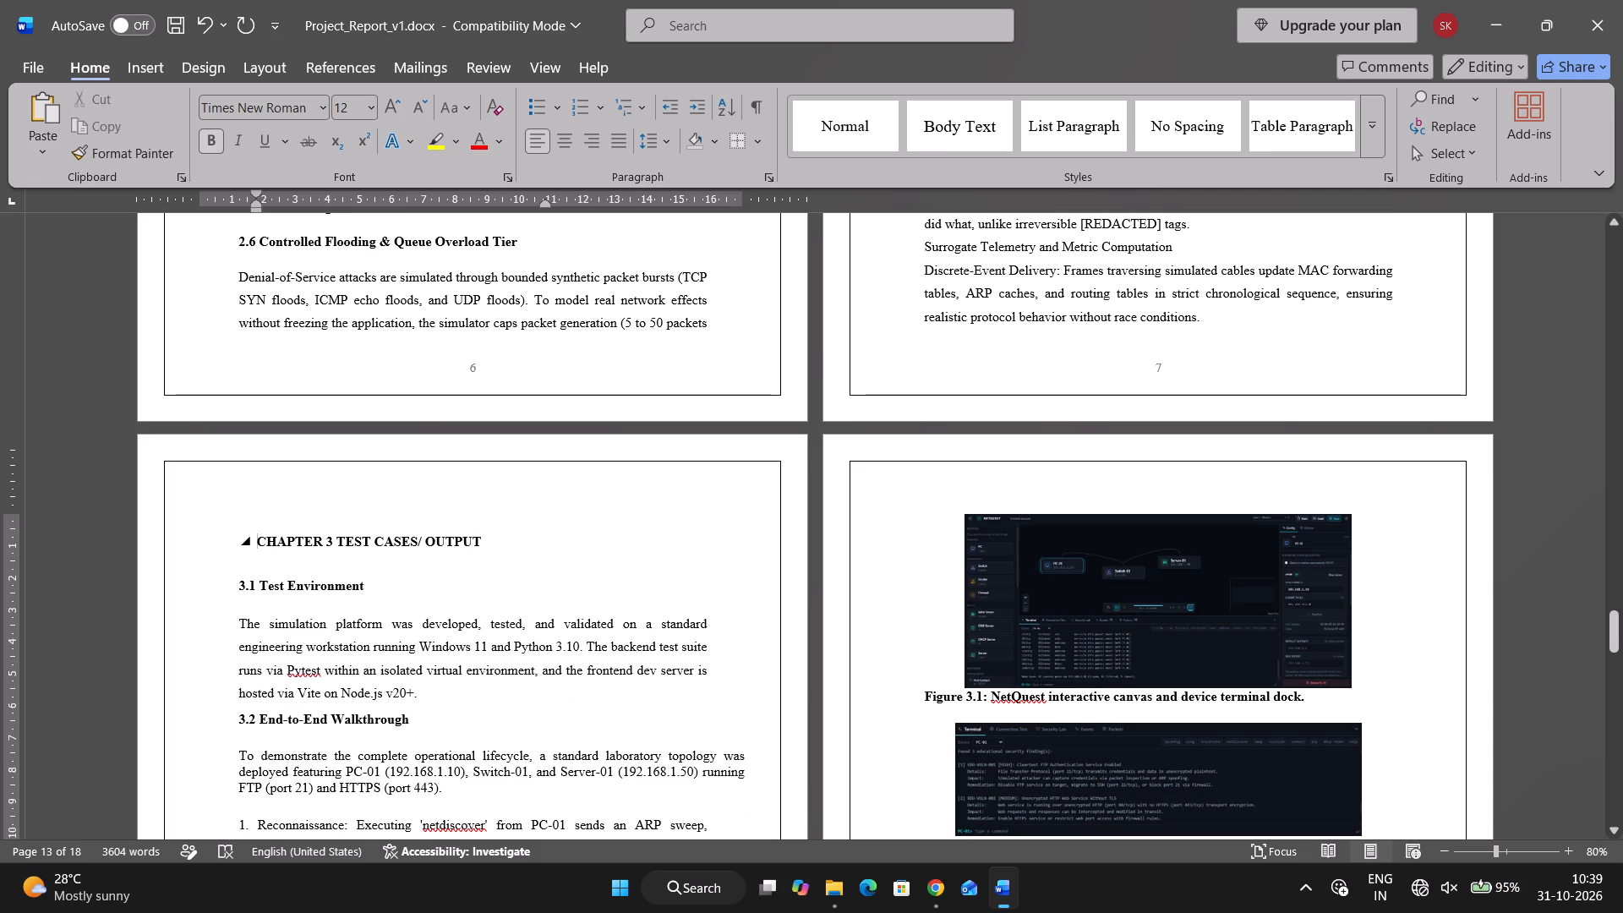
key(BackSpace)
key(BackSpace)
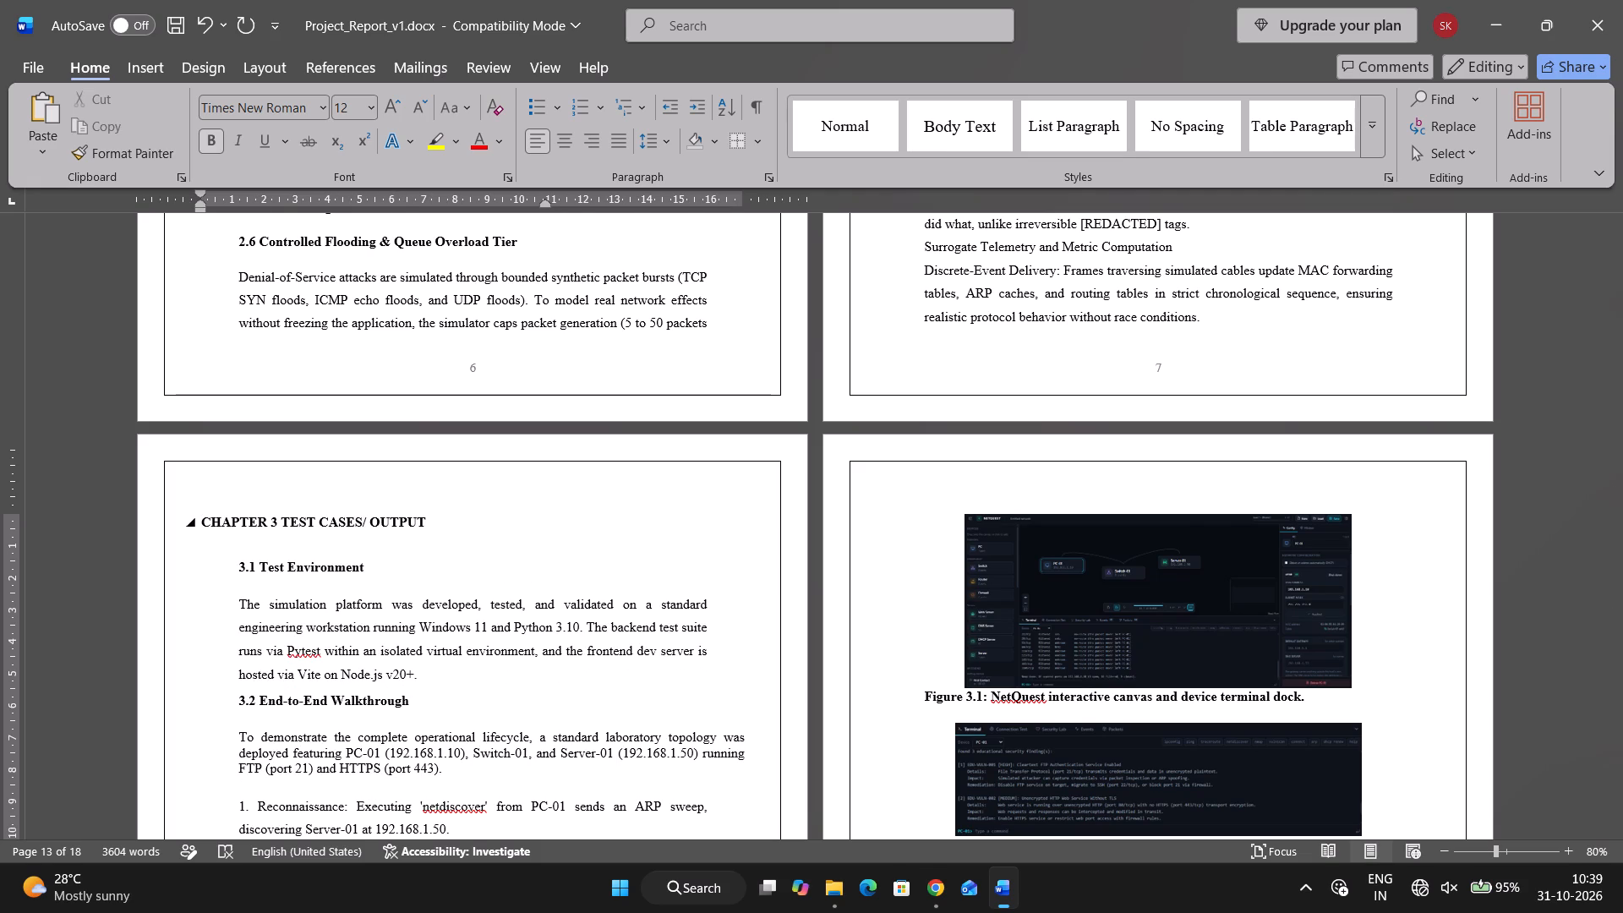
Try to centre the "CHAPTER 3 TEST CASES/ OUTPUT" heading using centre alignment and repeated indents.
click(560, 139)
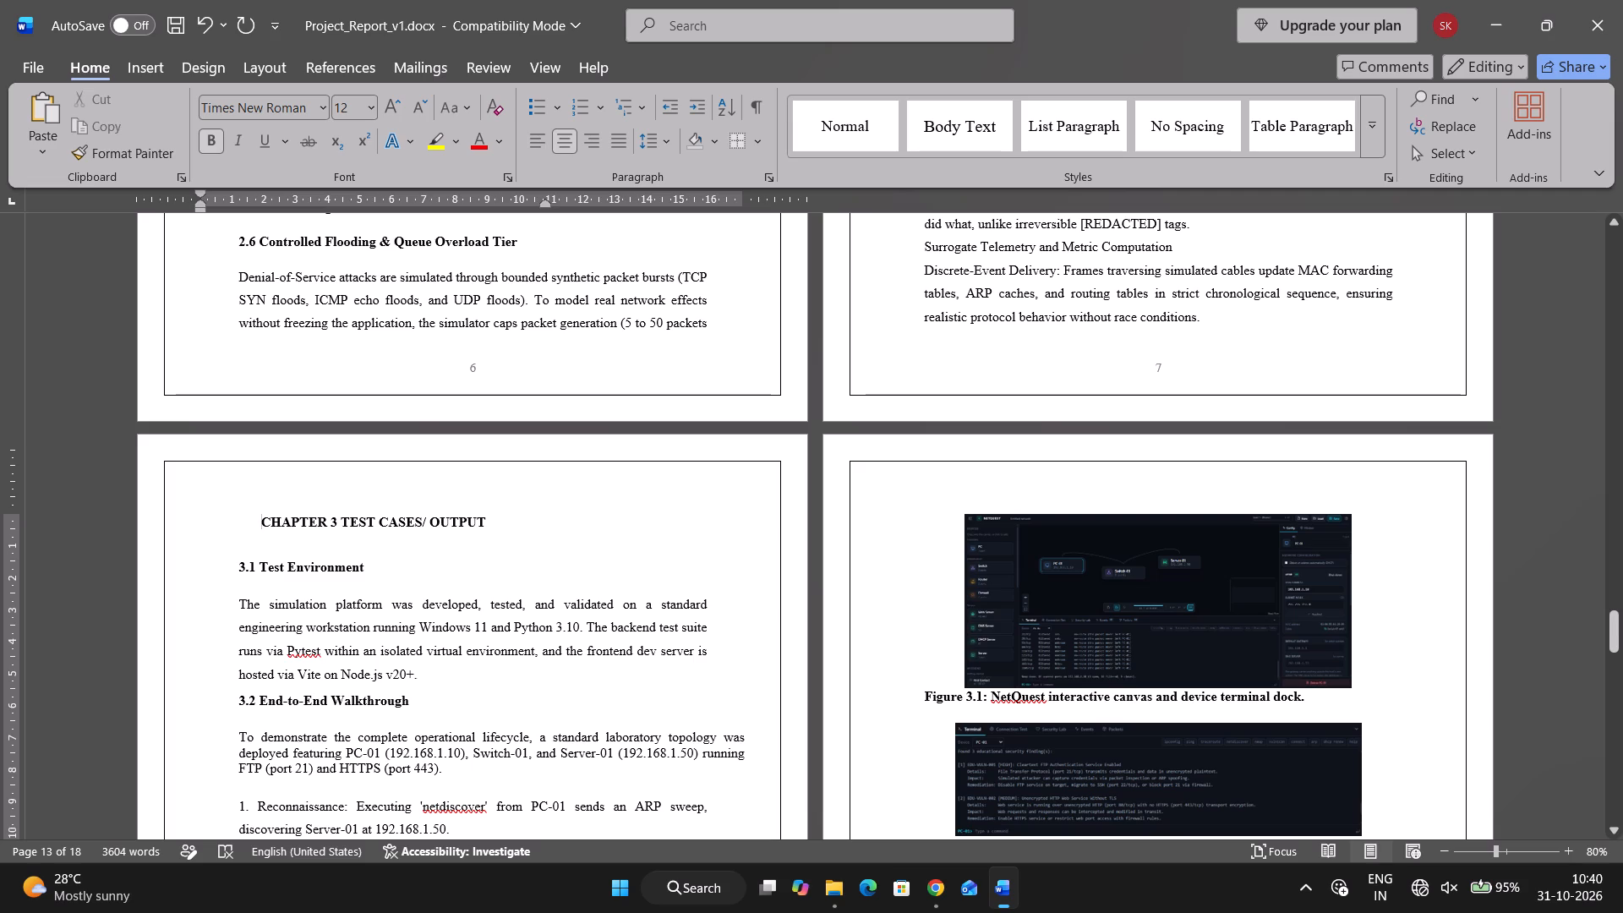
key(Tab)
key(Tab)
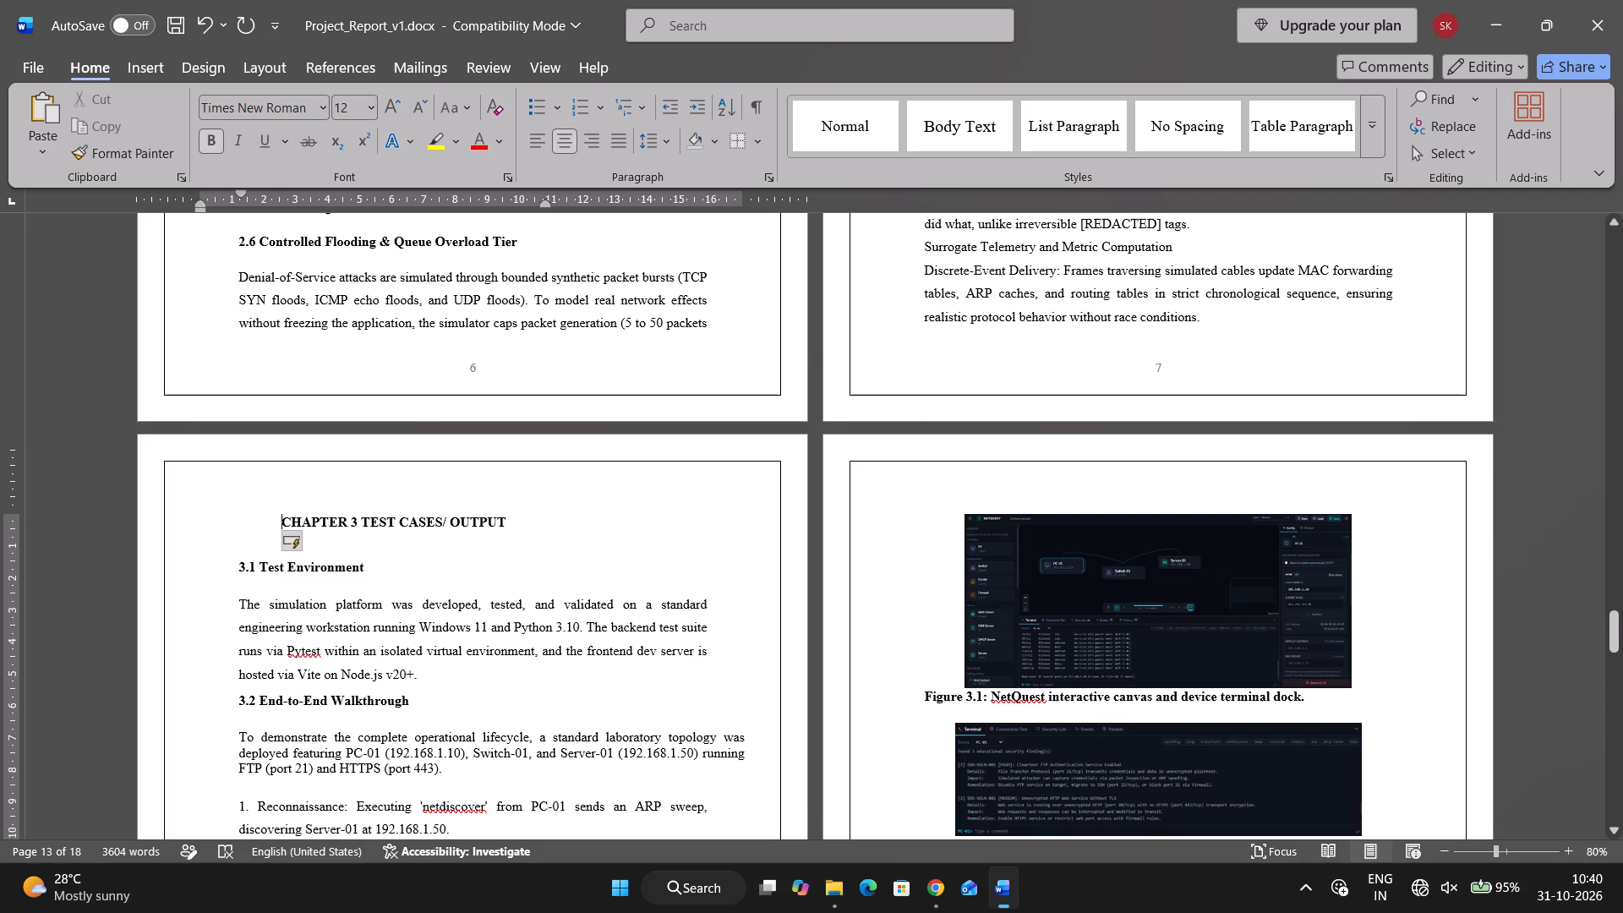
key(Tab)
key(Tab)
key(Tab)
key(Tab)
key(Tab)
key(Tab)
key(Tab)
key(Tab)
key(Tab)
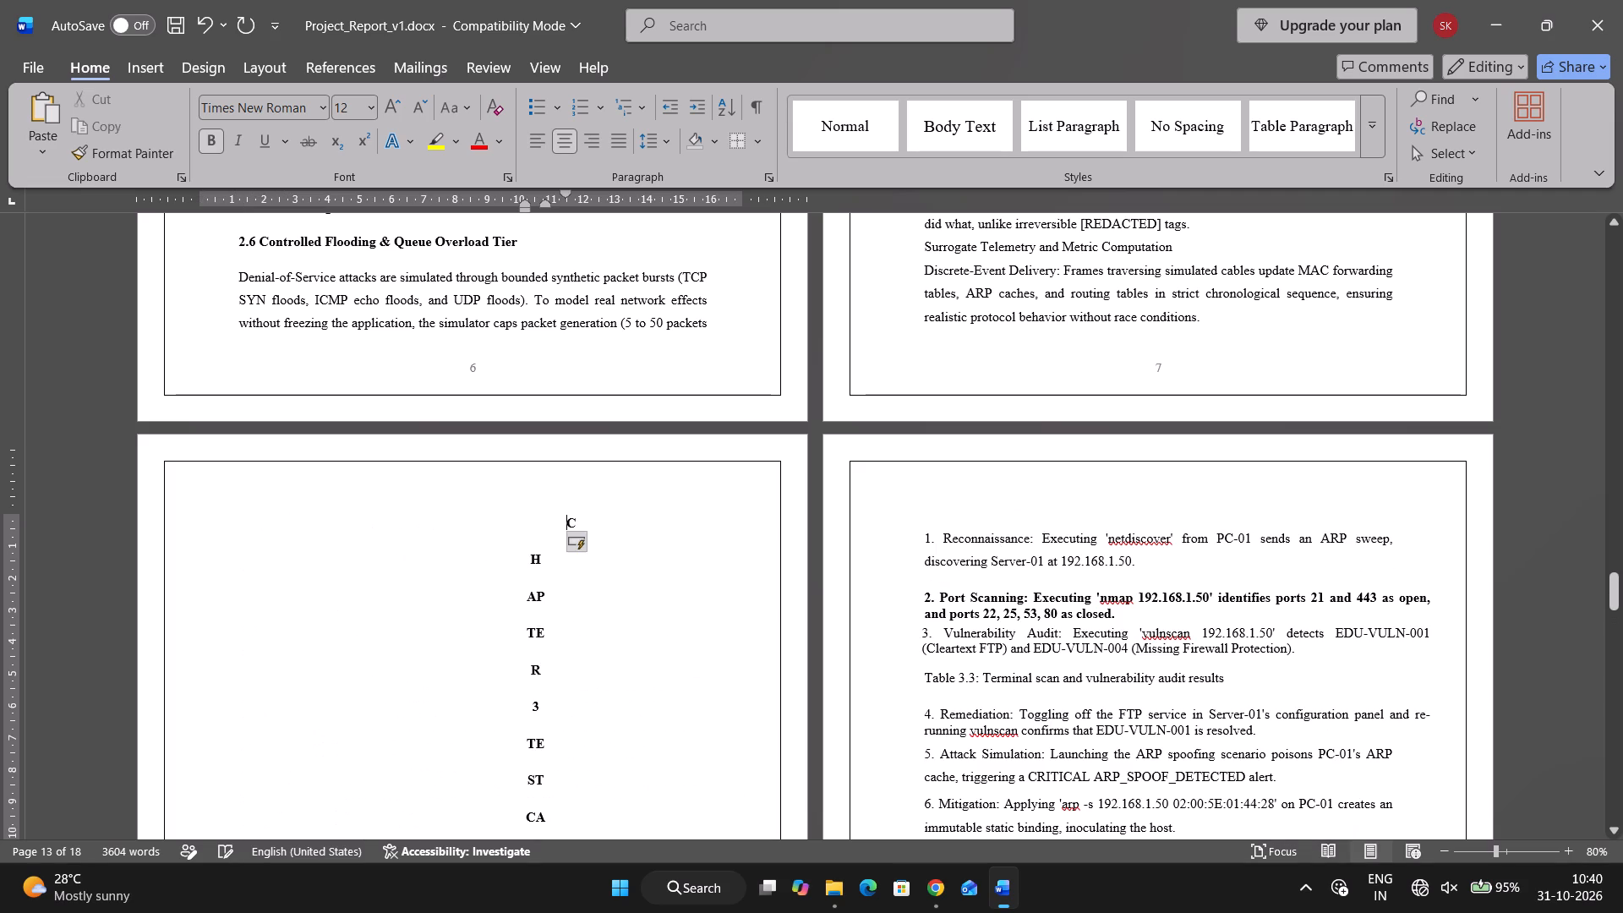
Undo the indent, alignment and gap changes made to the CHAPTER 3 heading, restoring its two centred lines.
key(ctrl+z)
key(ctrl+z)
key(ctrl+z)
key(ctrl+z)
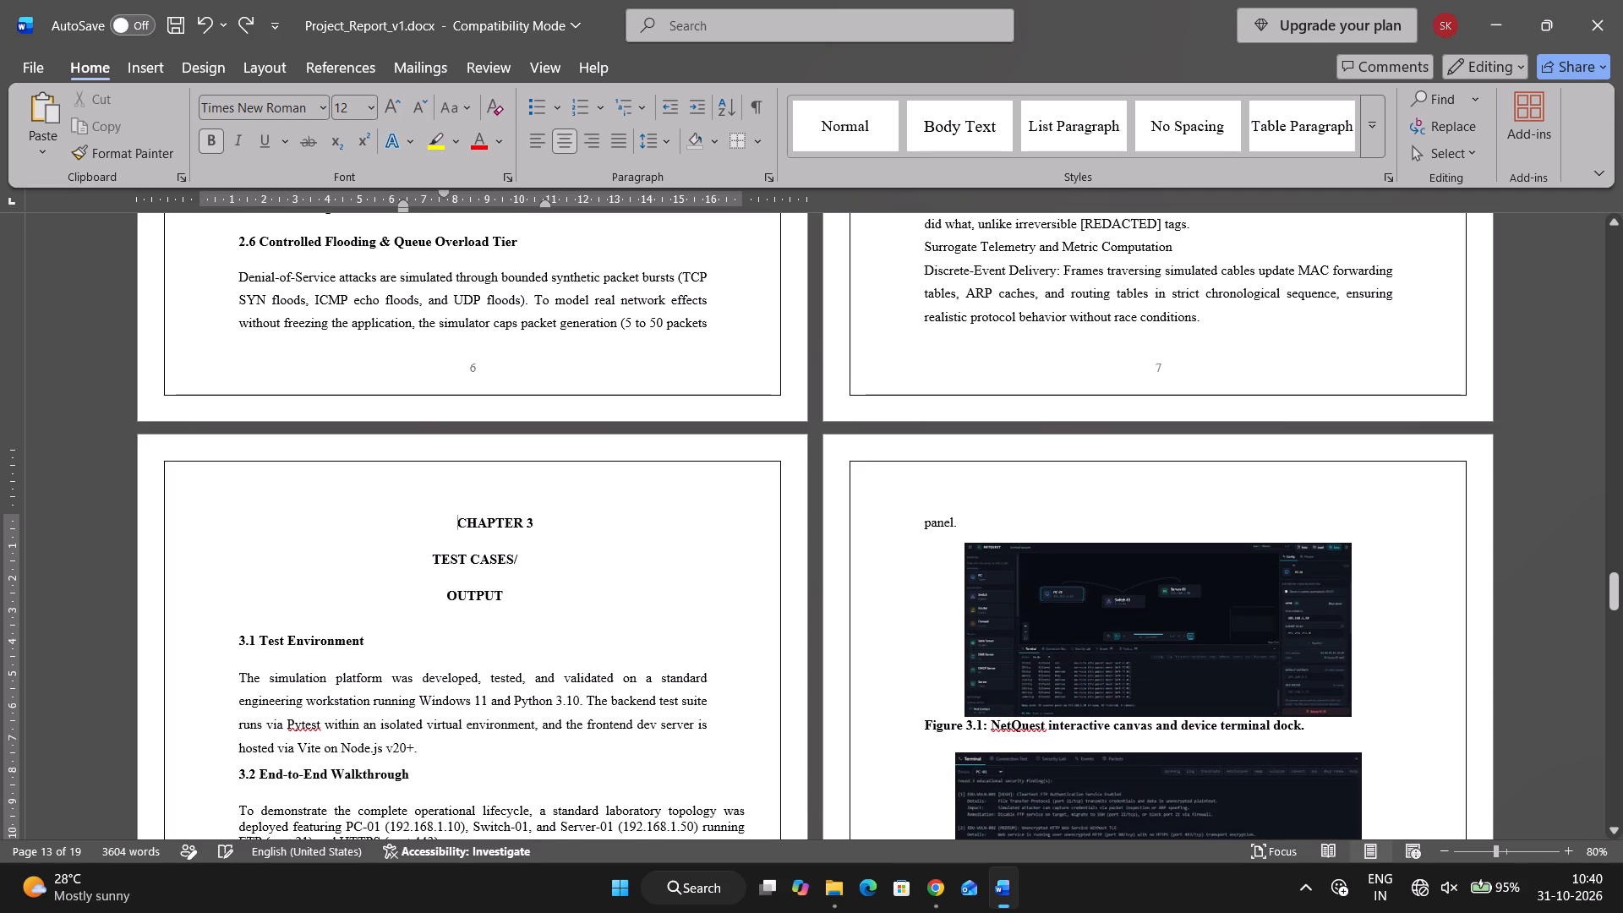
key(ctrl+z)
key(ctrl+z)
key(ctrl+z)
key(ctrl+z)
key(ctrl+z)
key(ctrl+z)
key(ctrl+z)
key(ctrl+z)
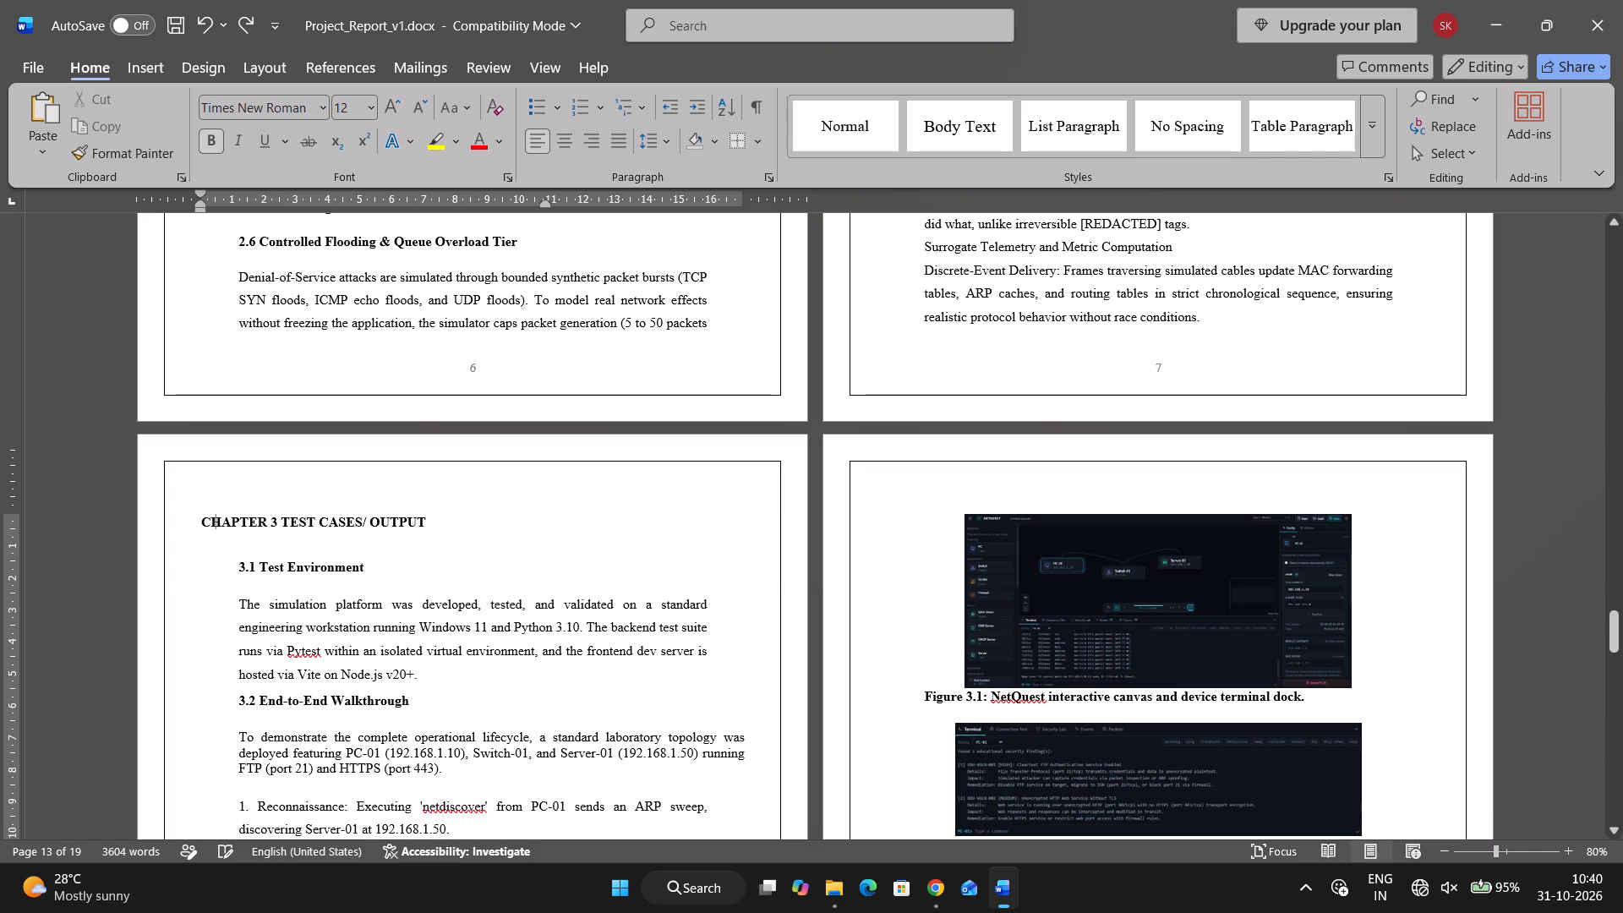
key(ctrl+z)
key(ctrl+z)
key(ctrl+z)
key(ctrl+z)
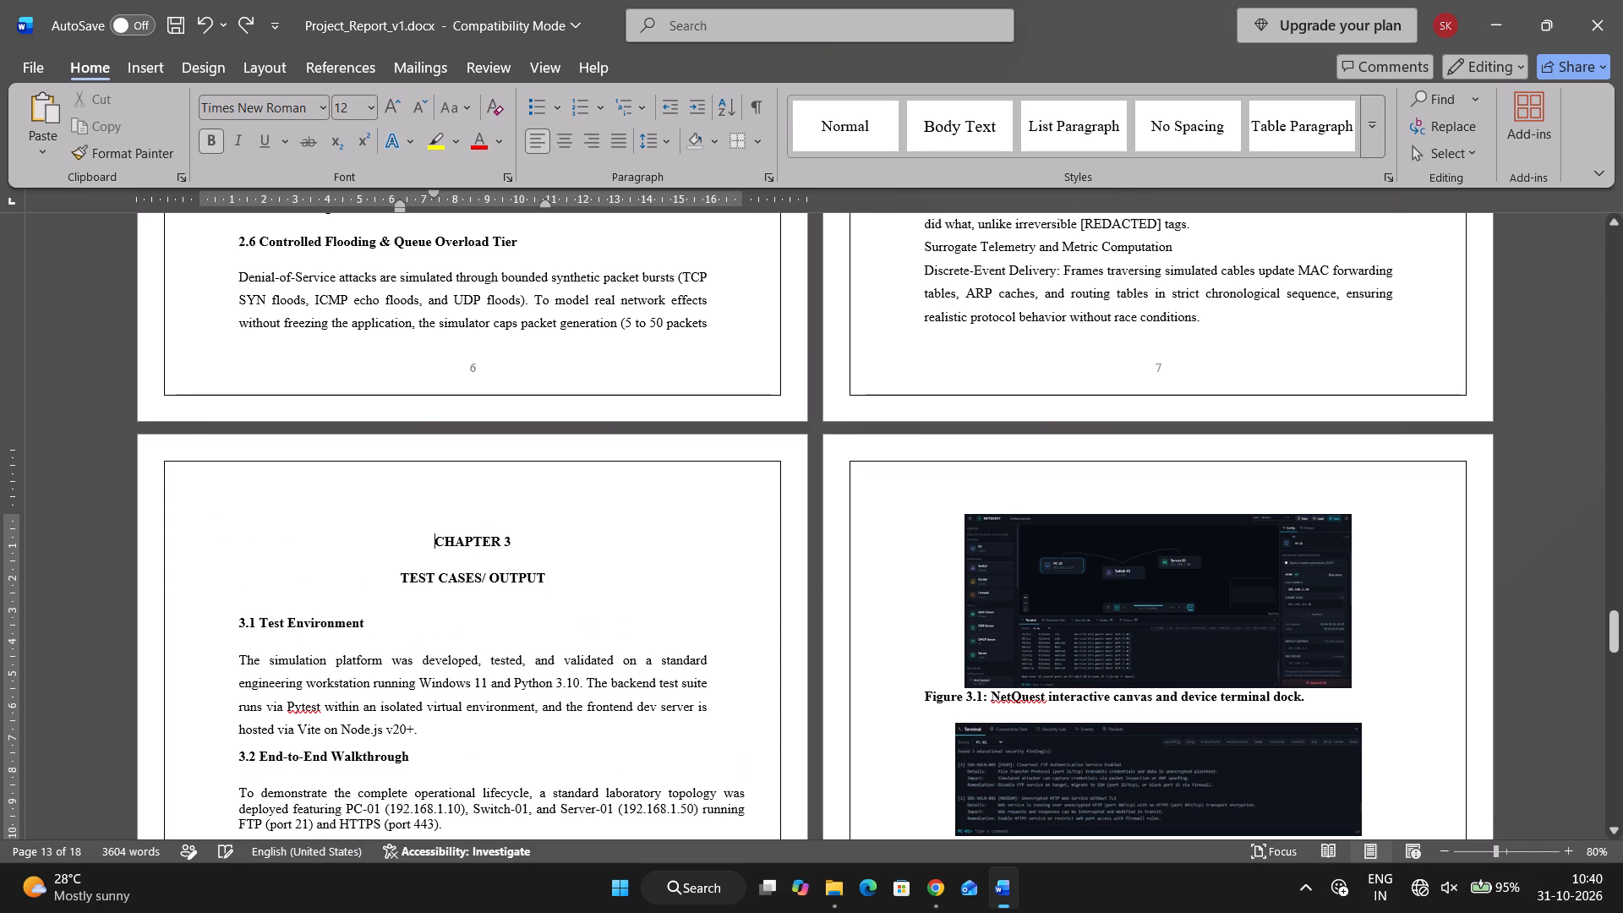
Remove the empty line above the CHAPTER 3 heading.
click(465, 504)
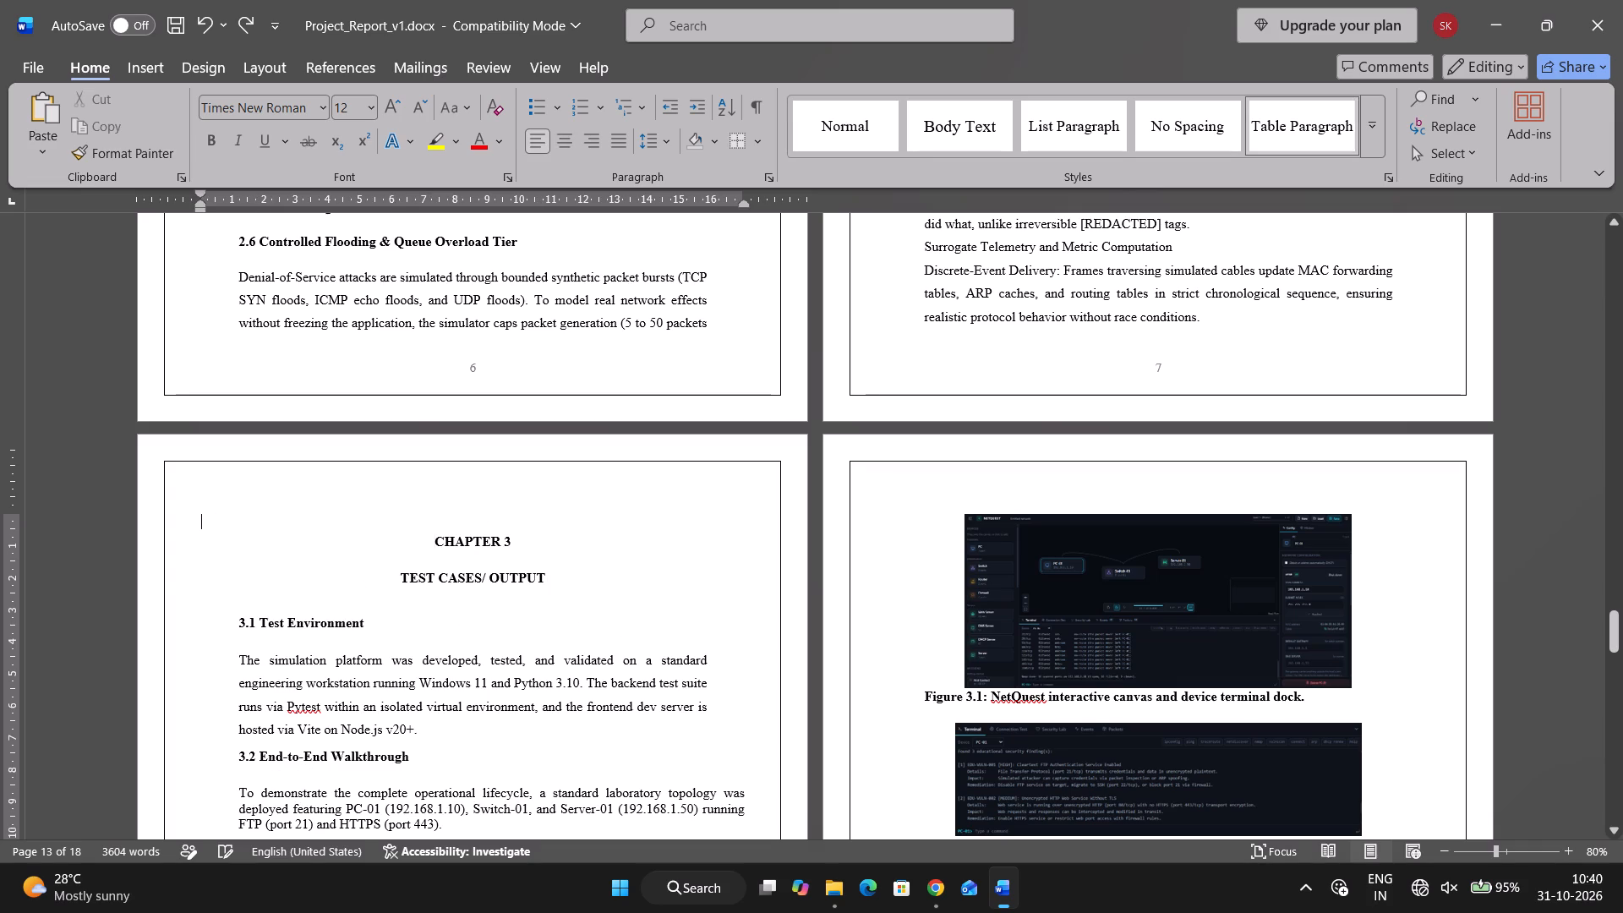
key(BackSpace)
Review the report's pages from Chapter 3 through the references and back to the table of contents, checking layout and page numbers.
scroll(465, 504, down, 3)
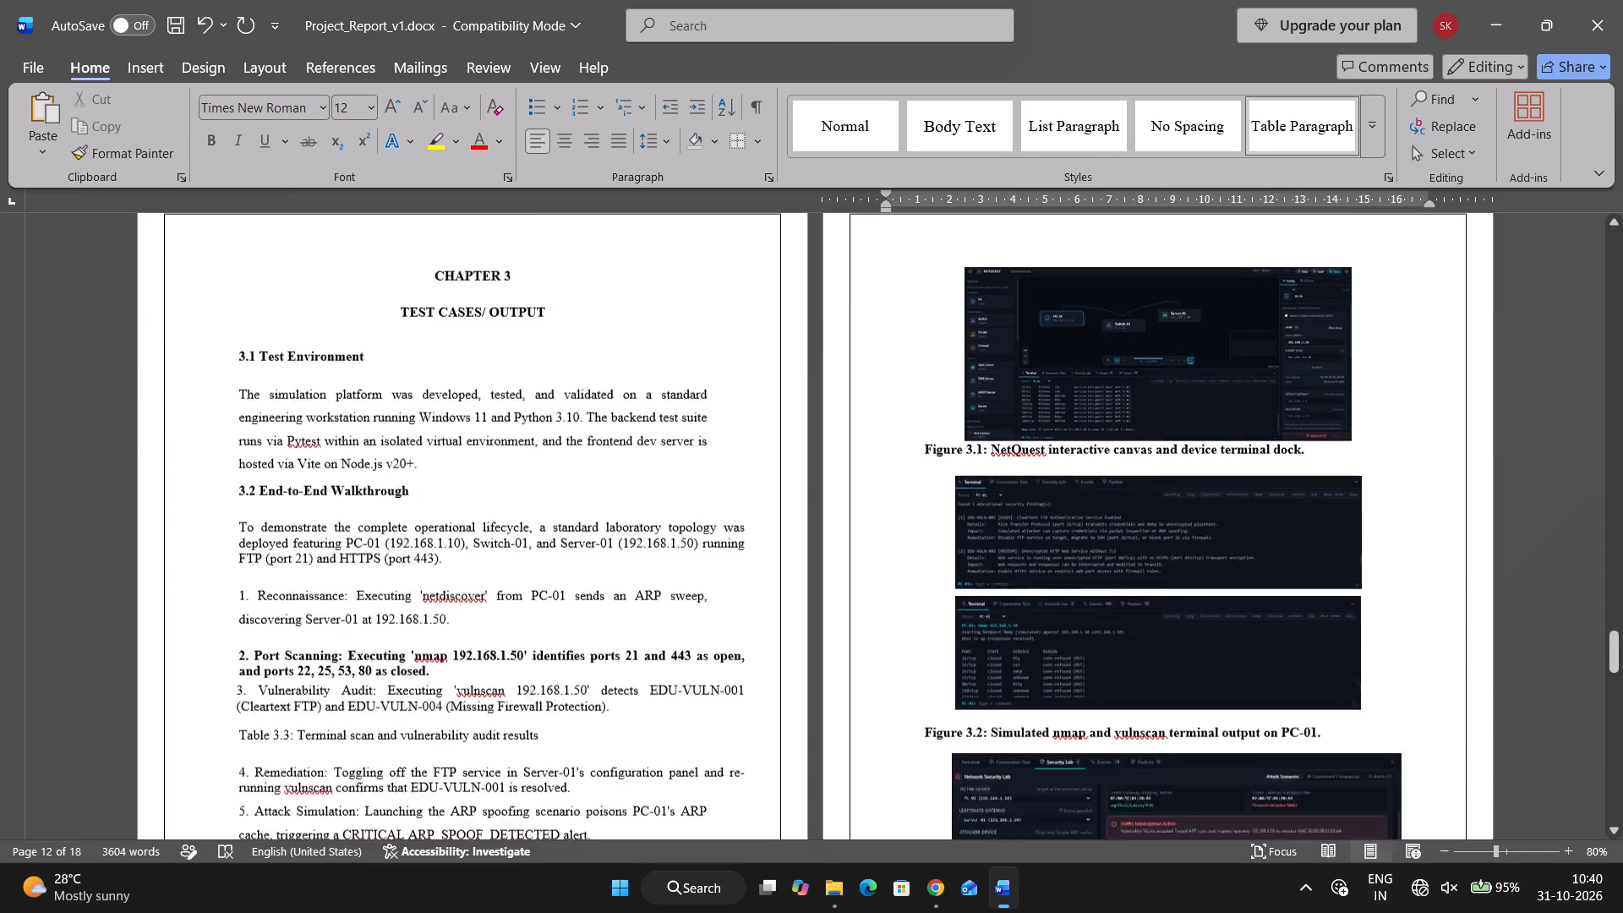
scroll(465, 504, down, 7)
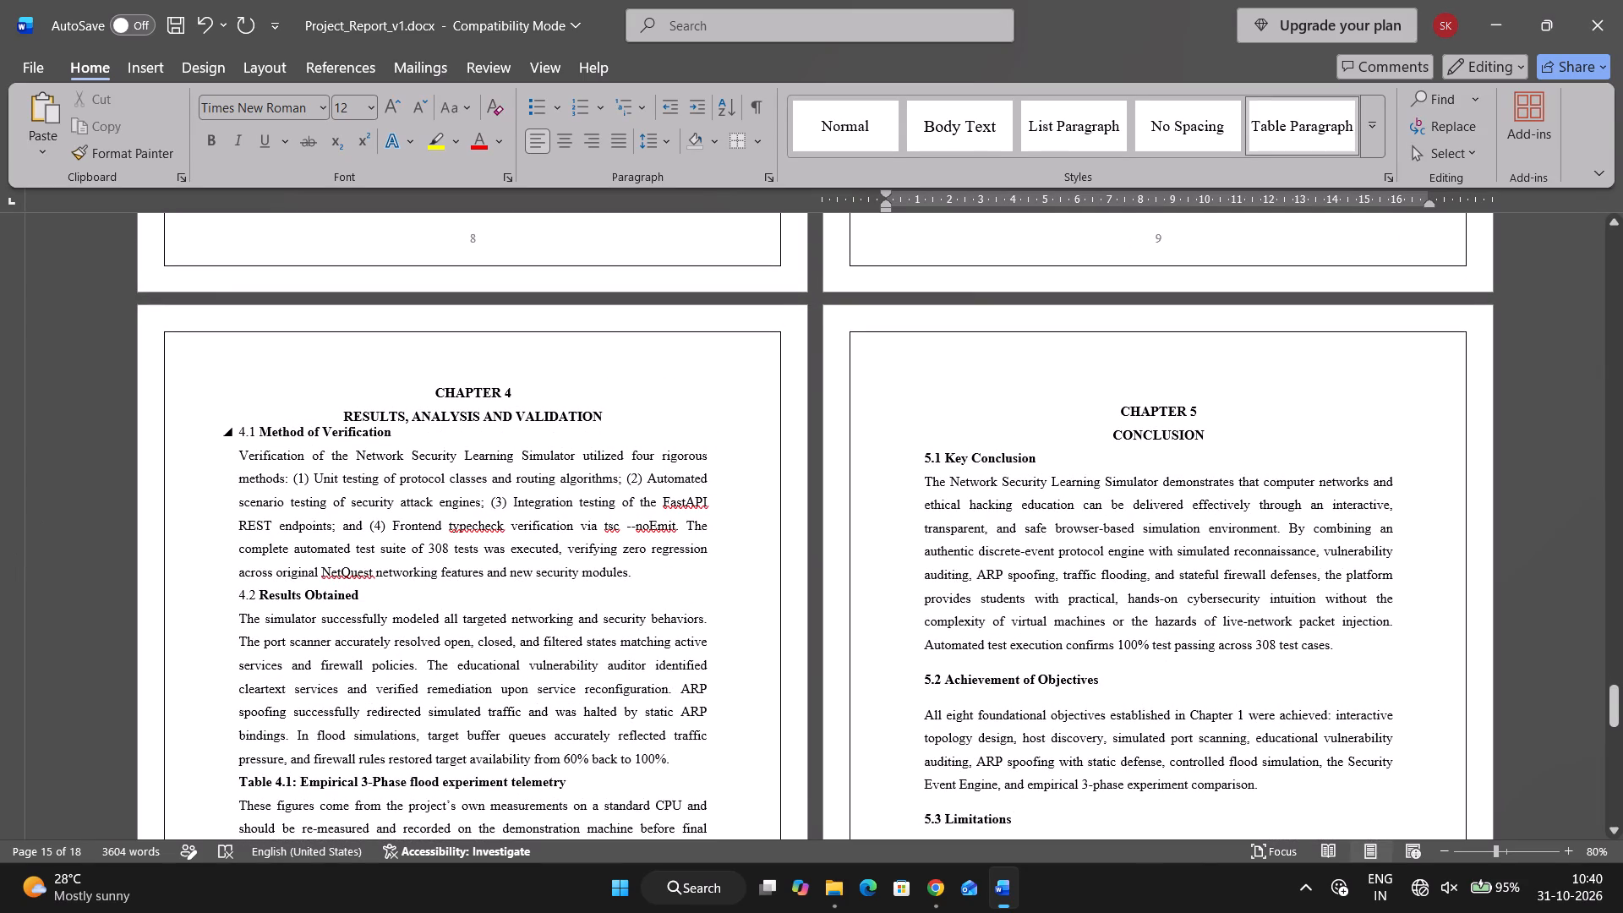
scroll(666, 424, down, 3)
scroll(666, 424, up, 4)
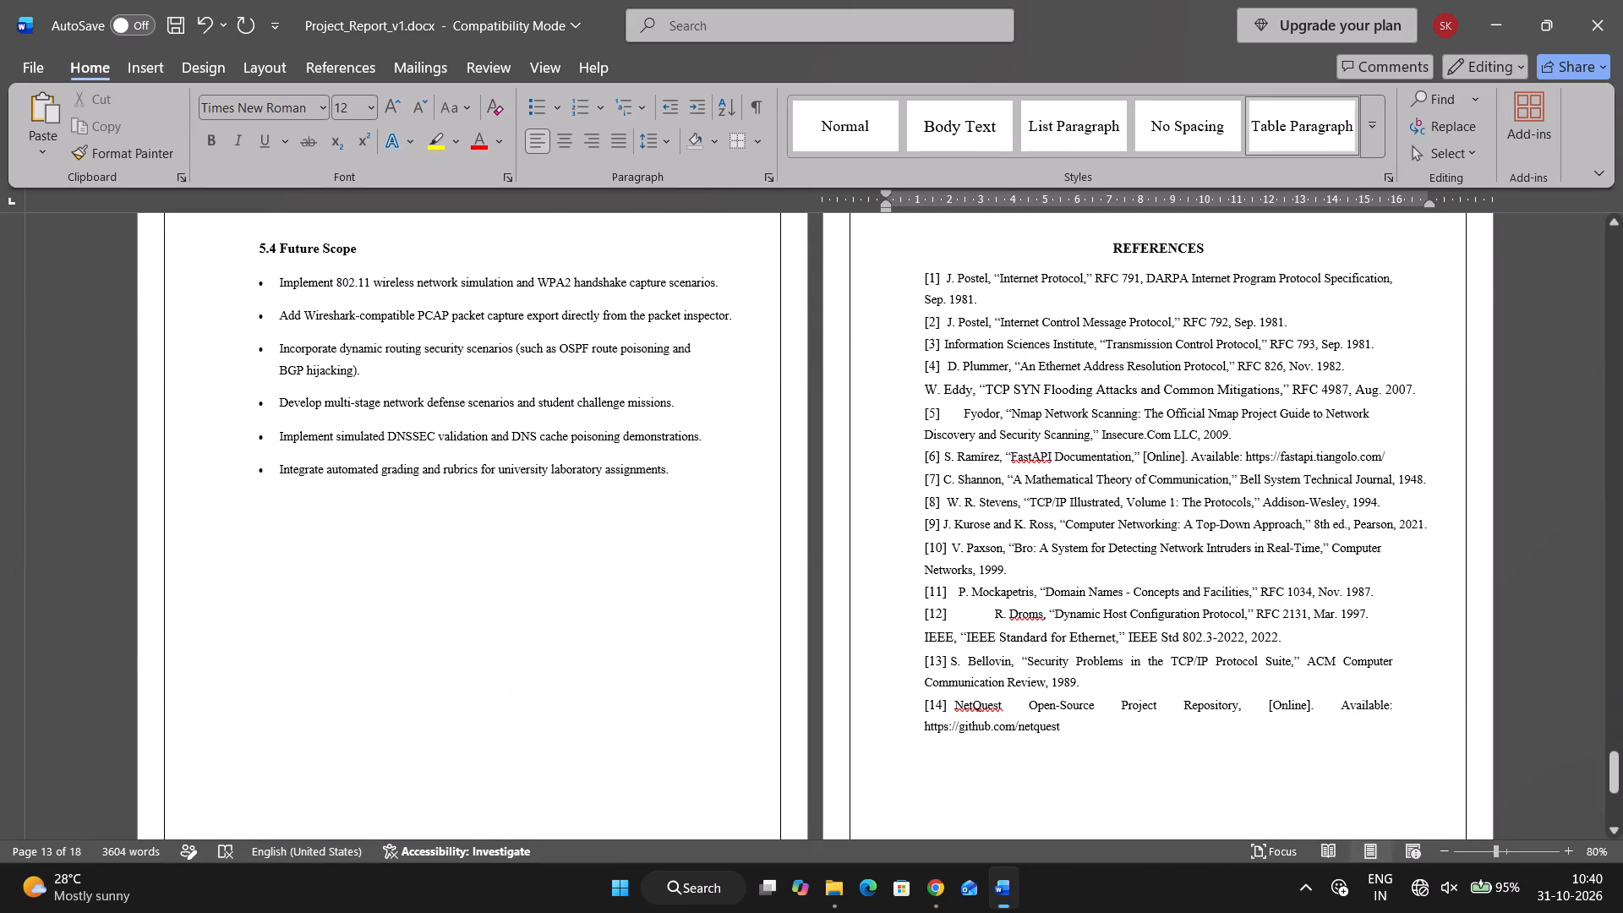
scroll(666, 424, up, 10)
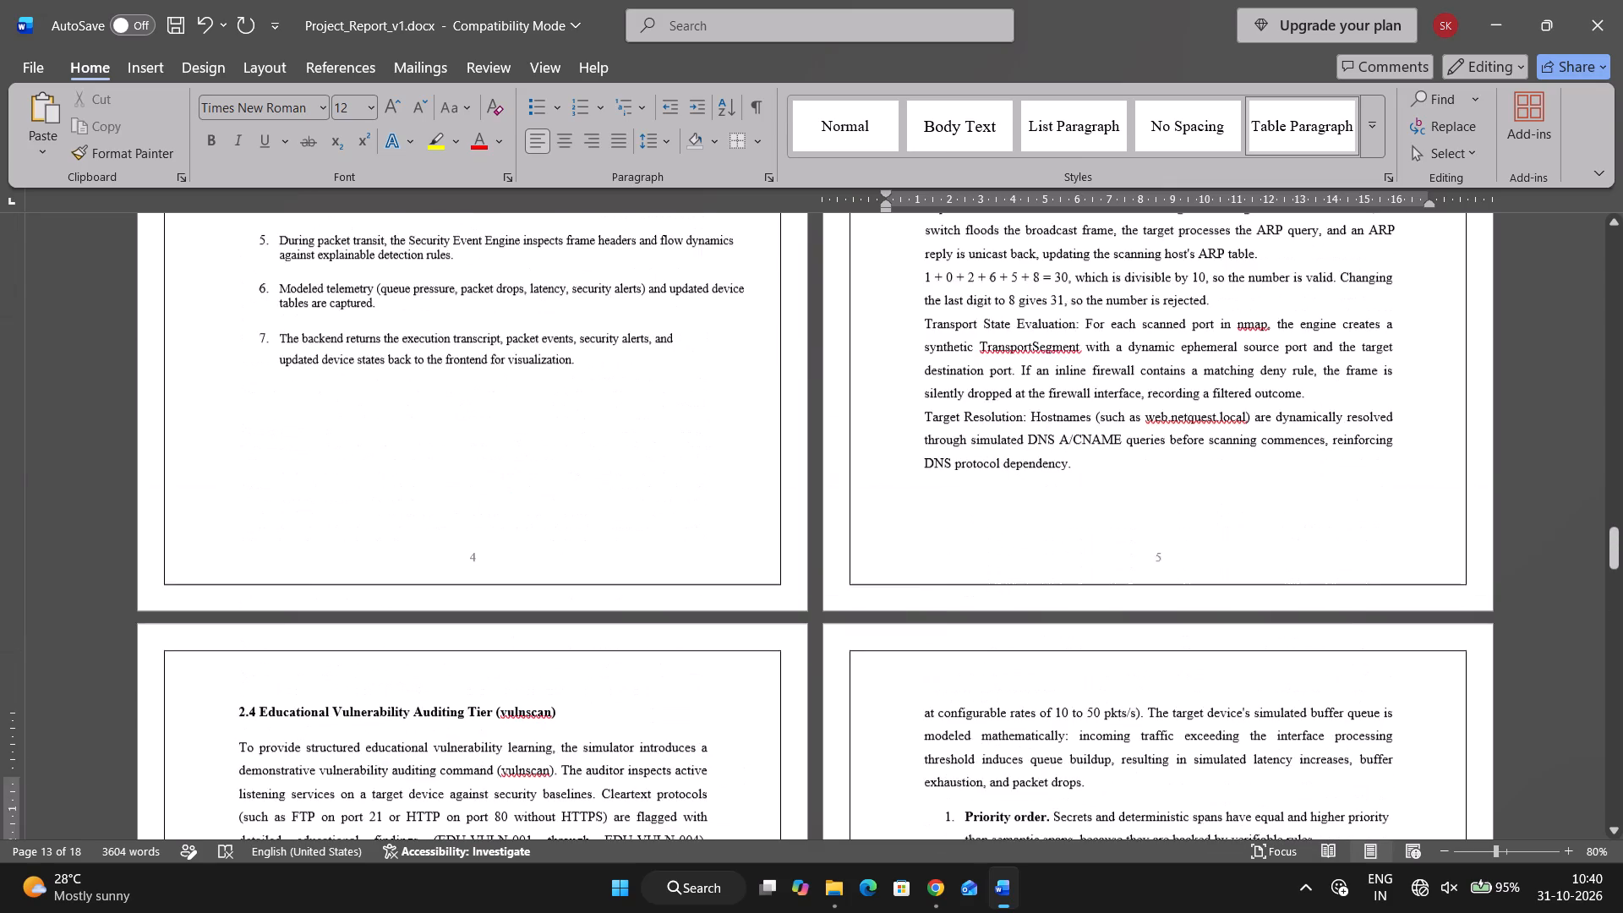
scroll(666, 424, up, 4)
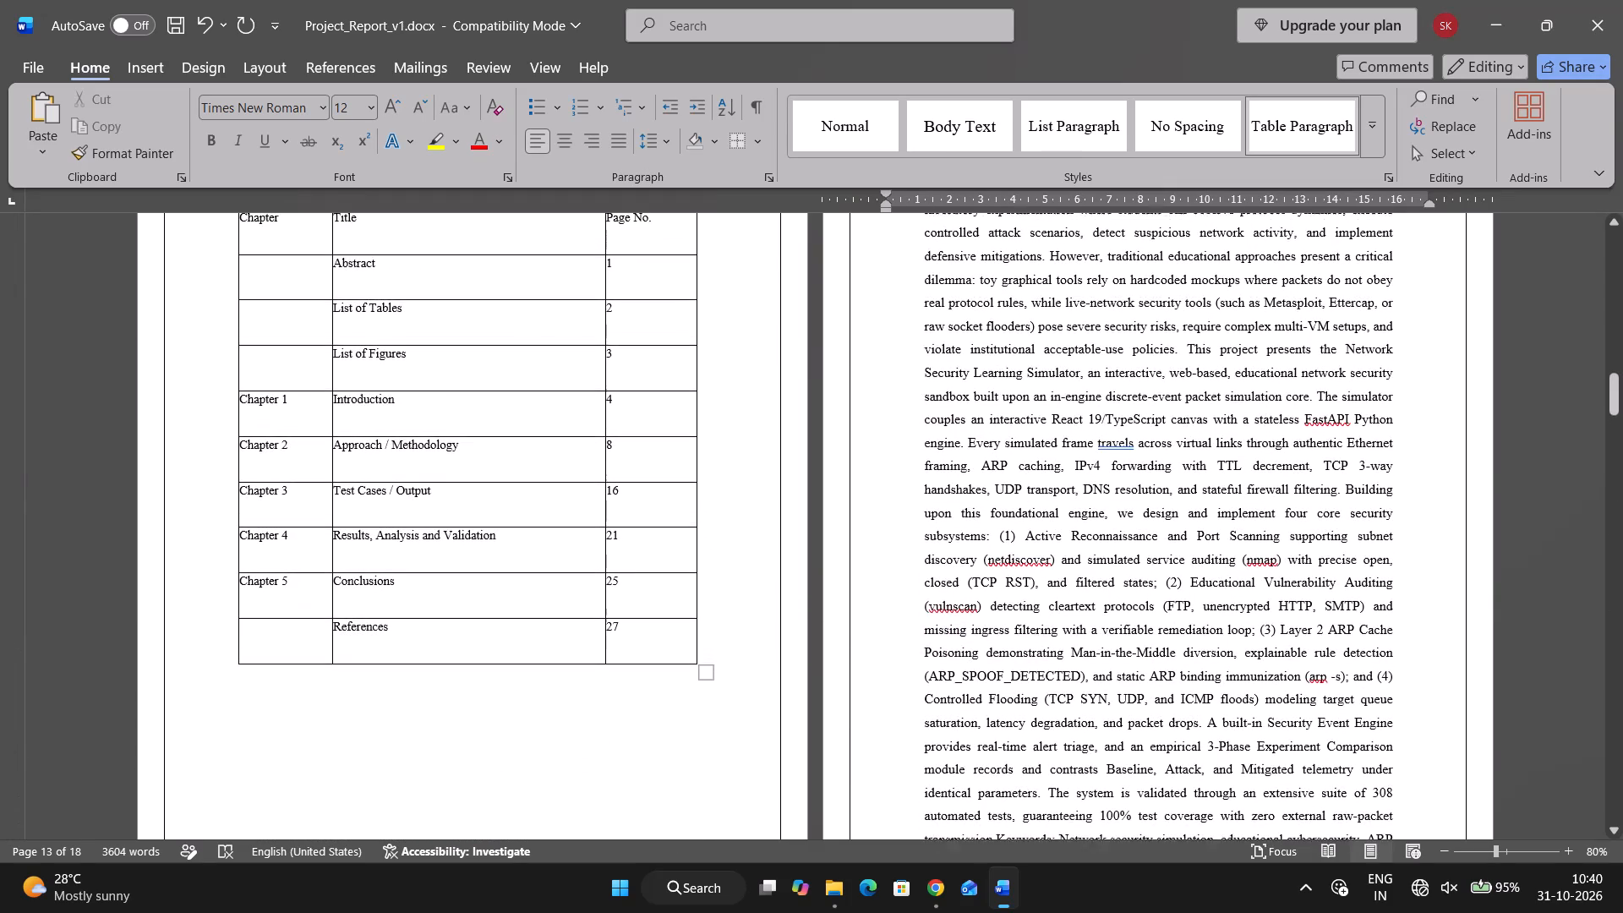
scroll(666, 424, up, 1)
scroll(666, 424, right, 1)
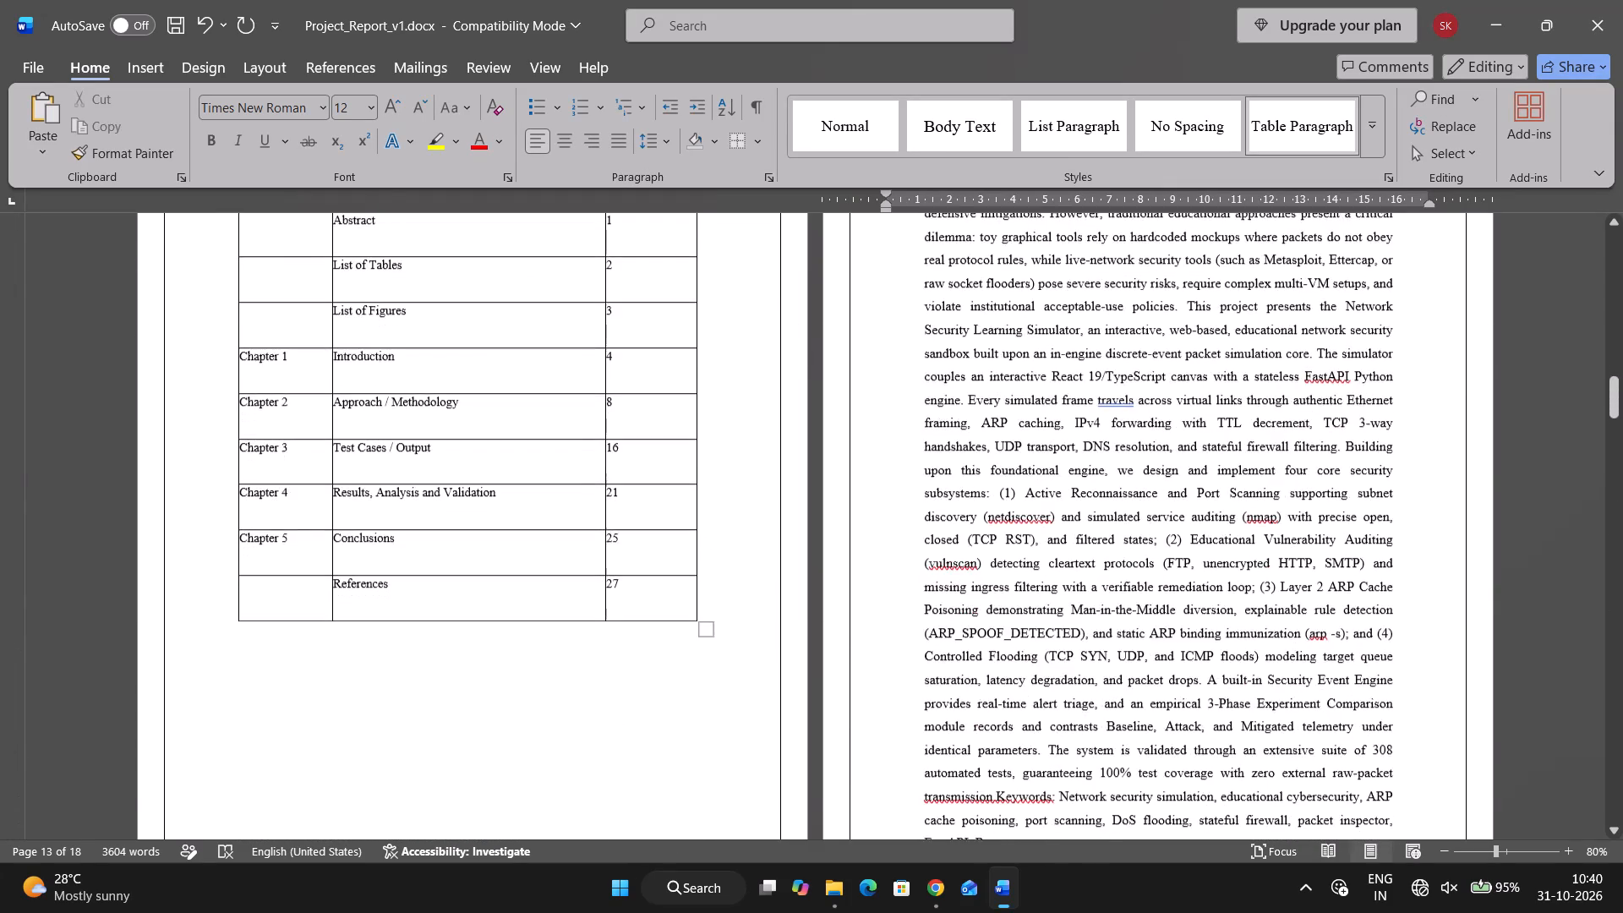
scroll(666, 424, down, 9)
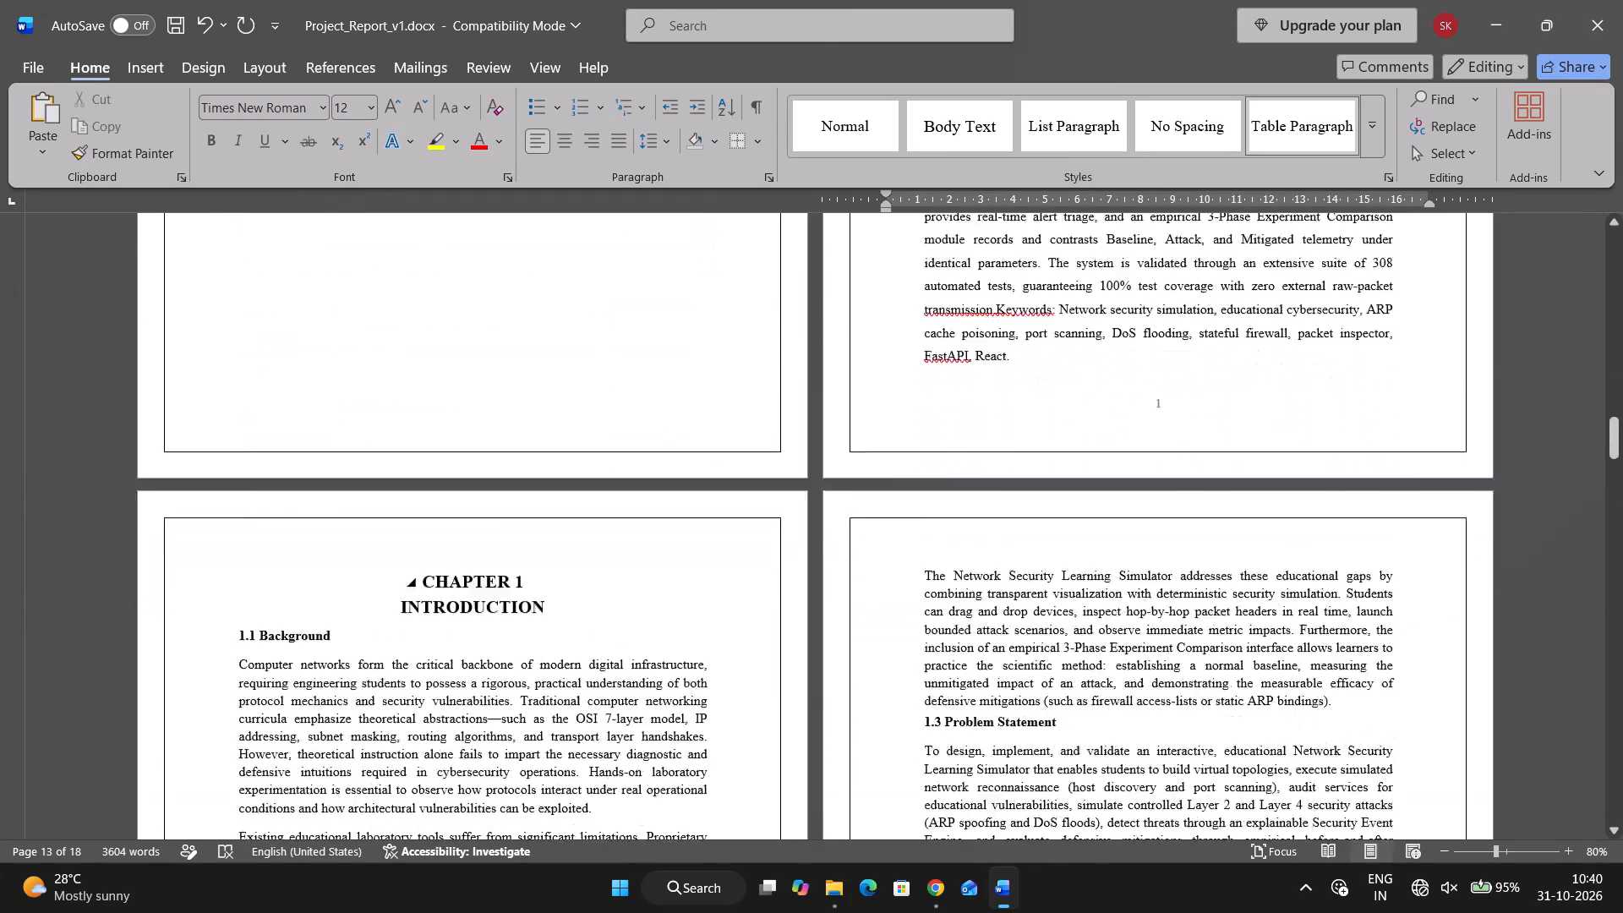
scroll(666, 424, down, 1)
scroll(666, 424, up, 2)
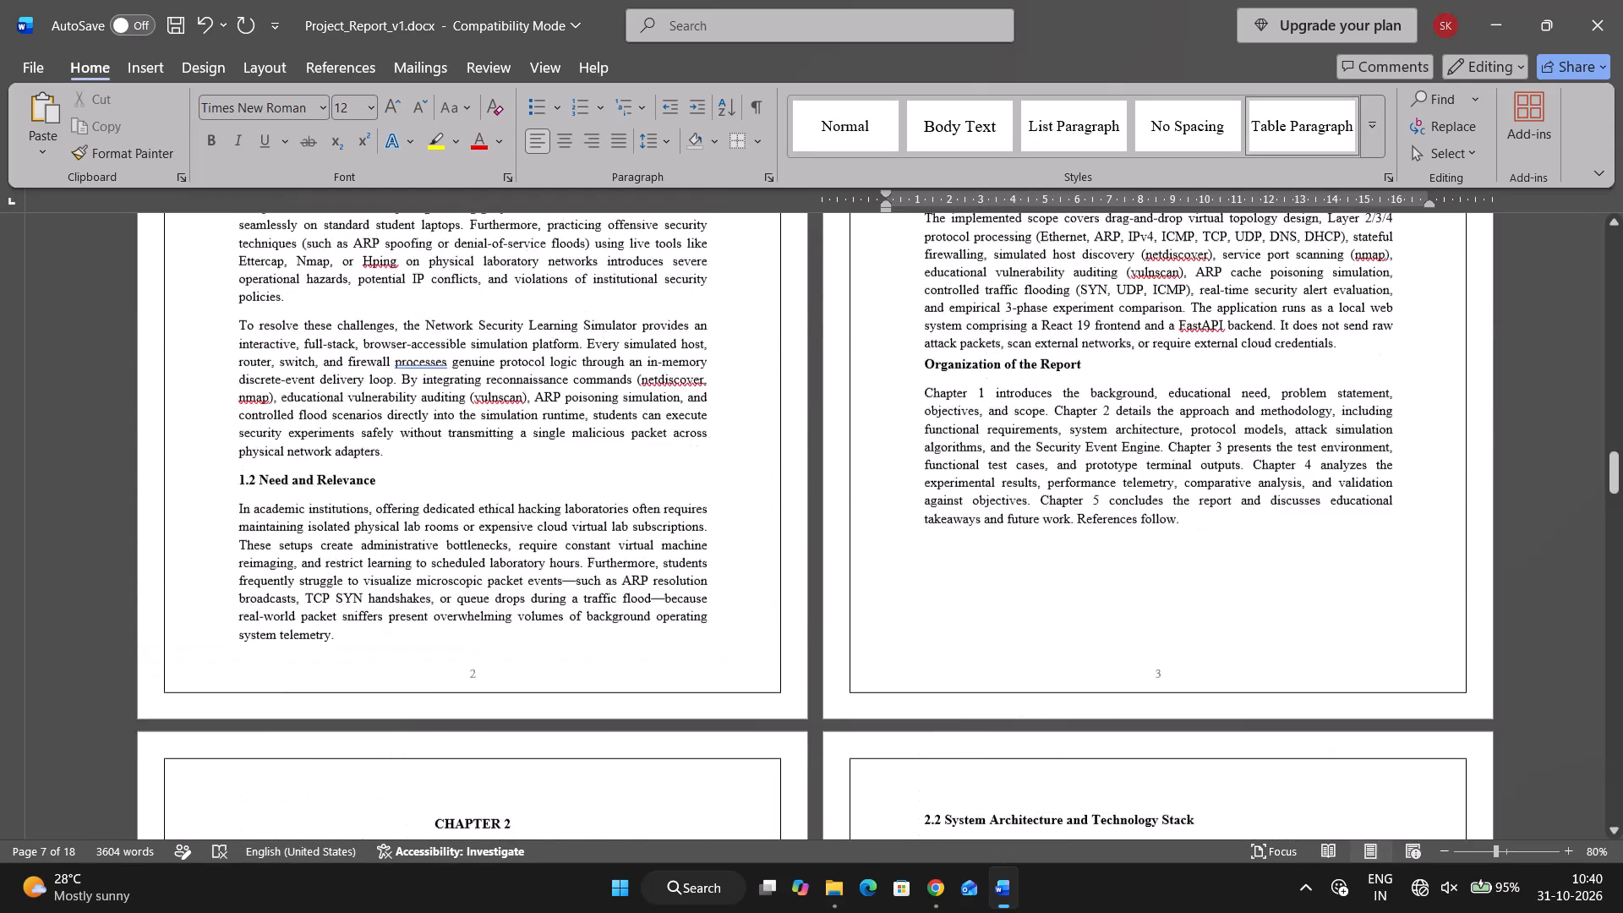
scroll(666, 424, up, 3)
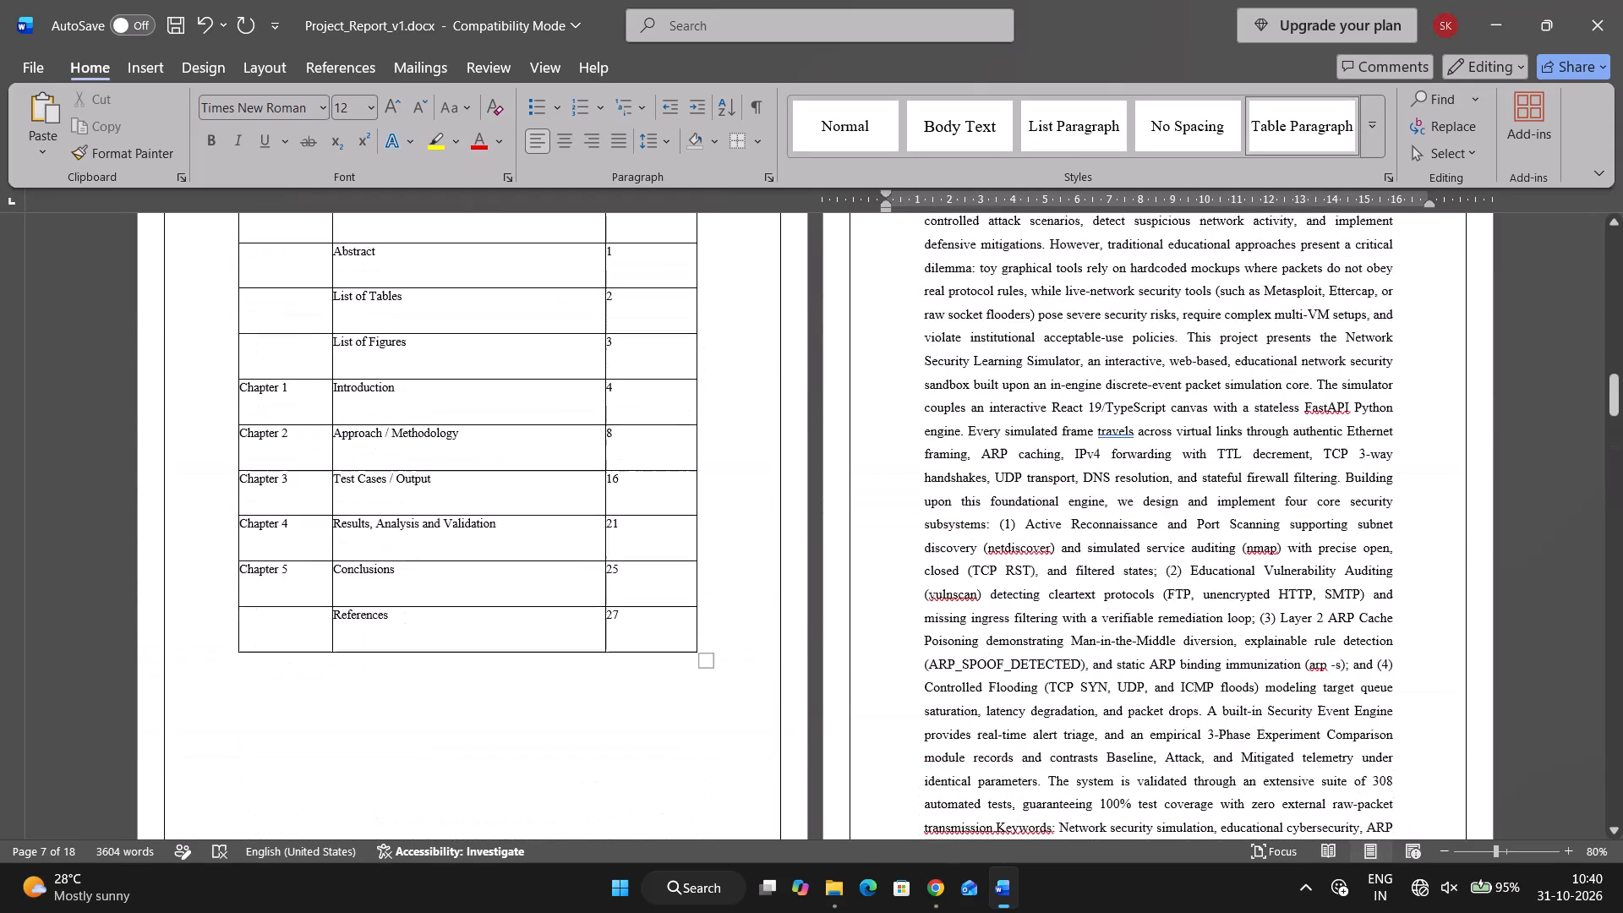
scroll(666, 424, up, 1)
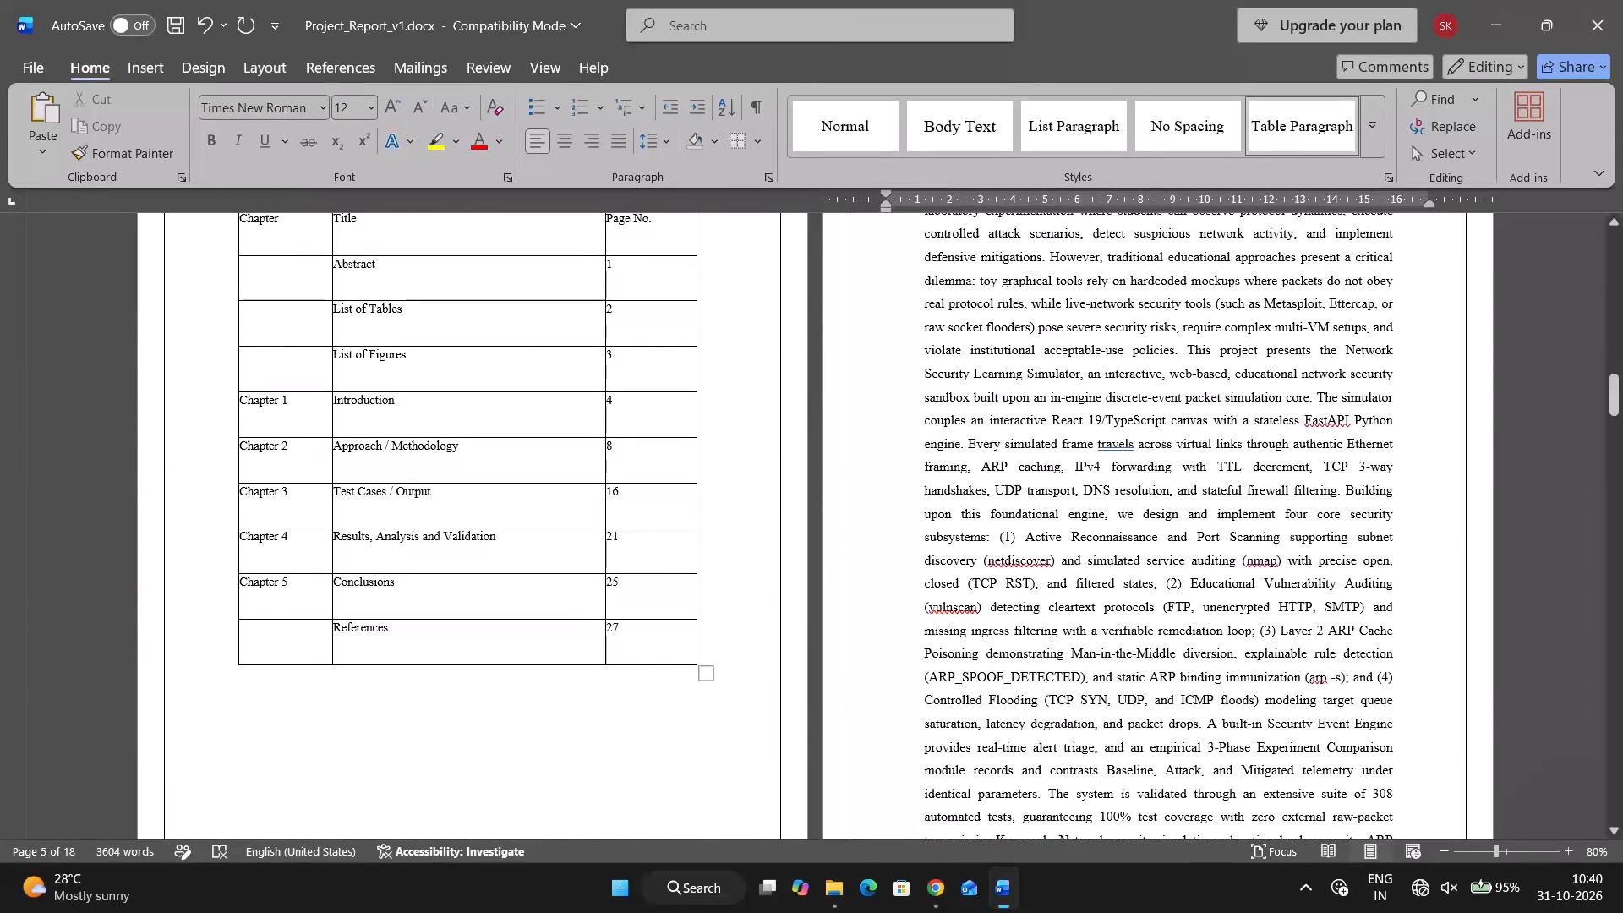
Delete the List of Tables and List of Figures rows from the table of contents.
drag(672, 373, 347, 311)
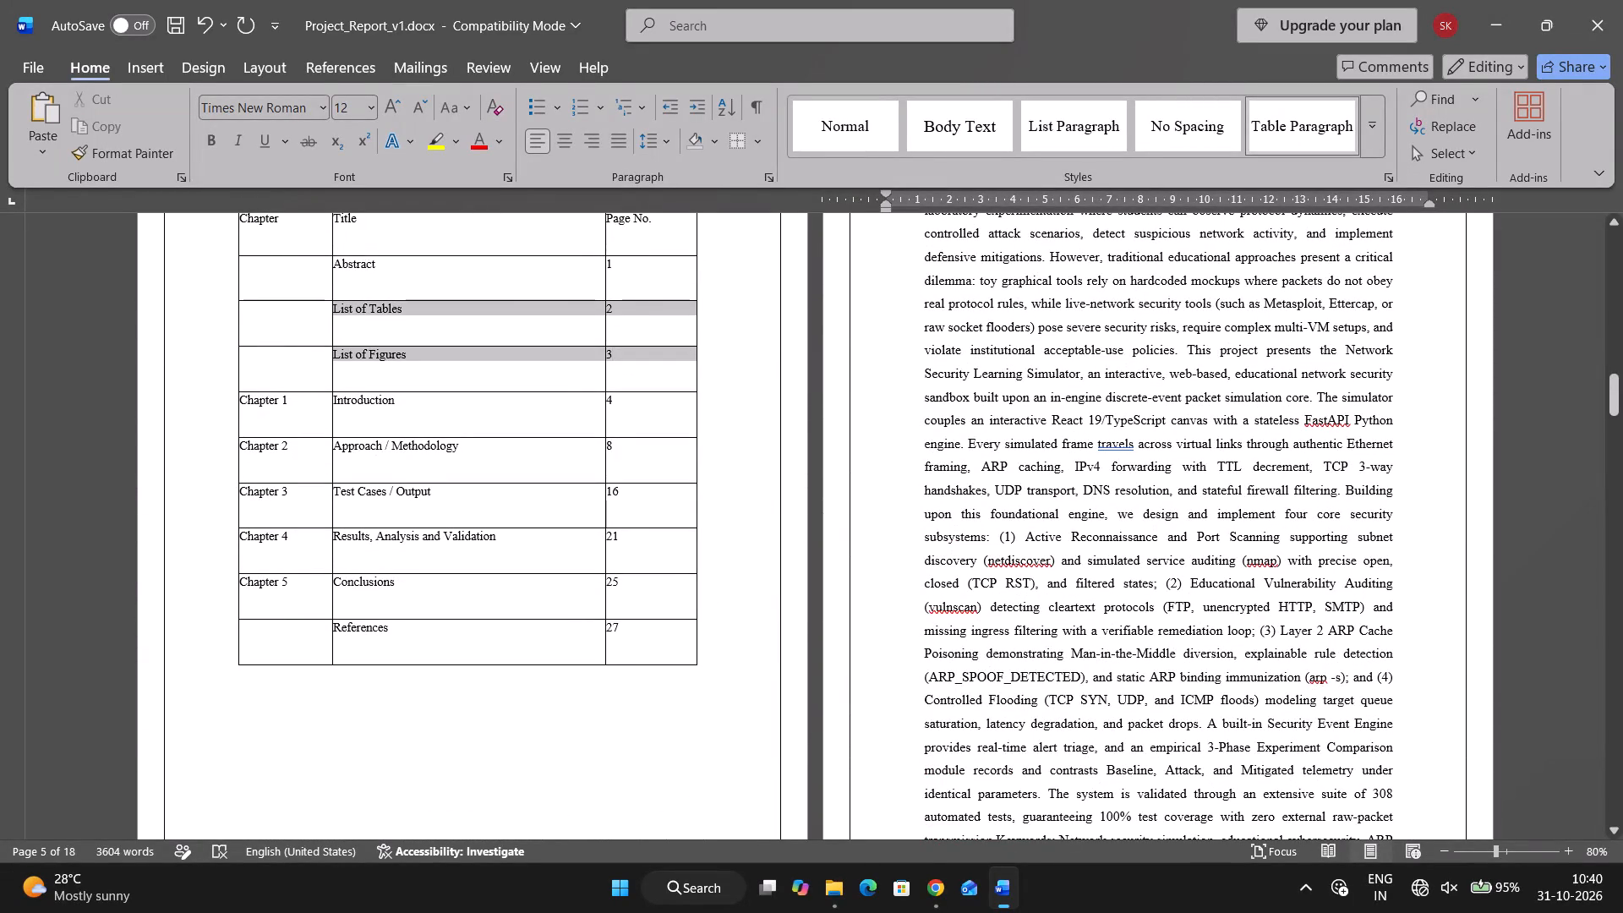
drag(347, 311, 348, 311)
key(Delete)
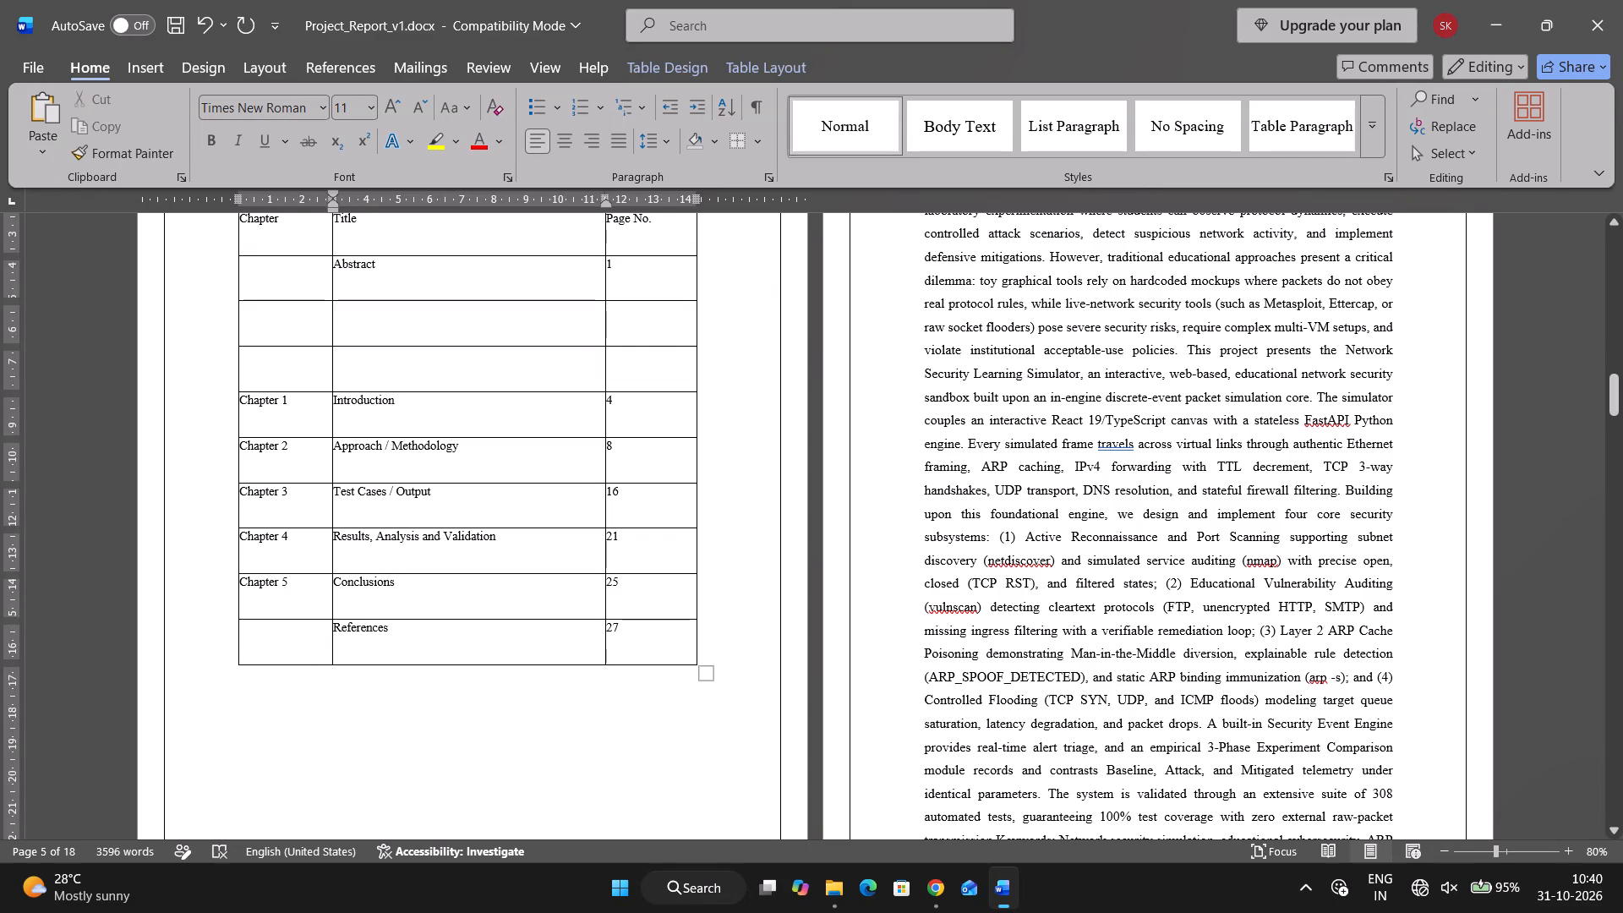
right_click(639, 369)
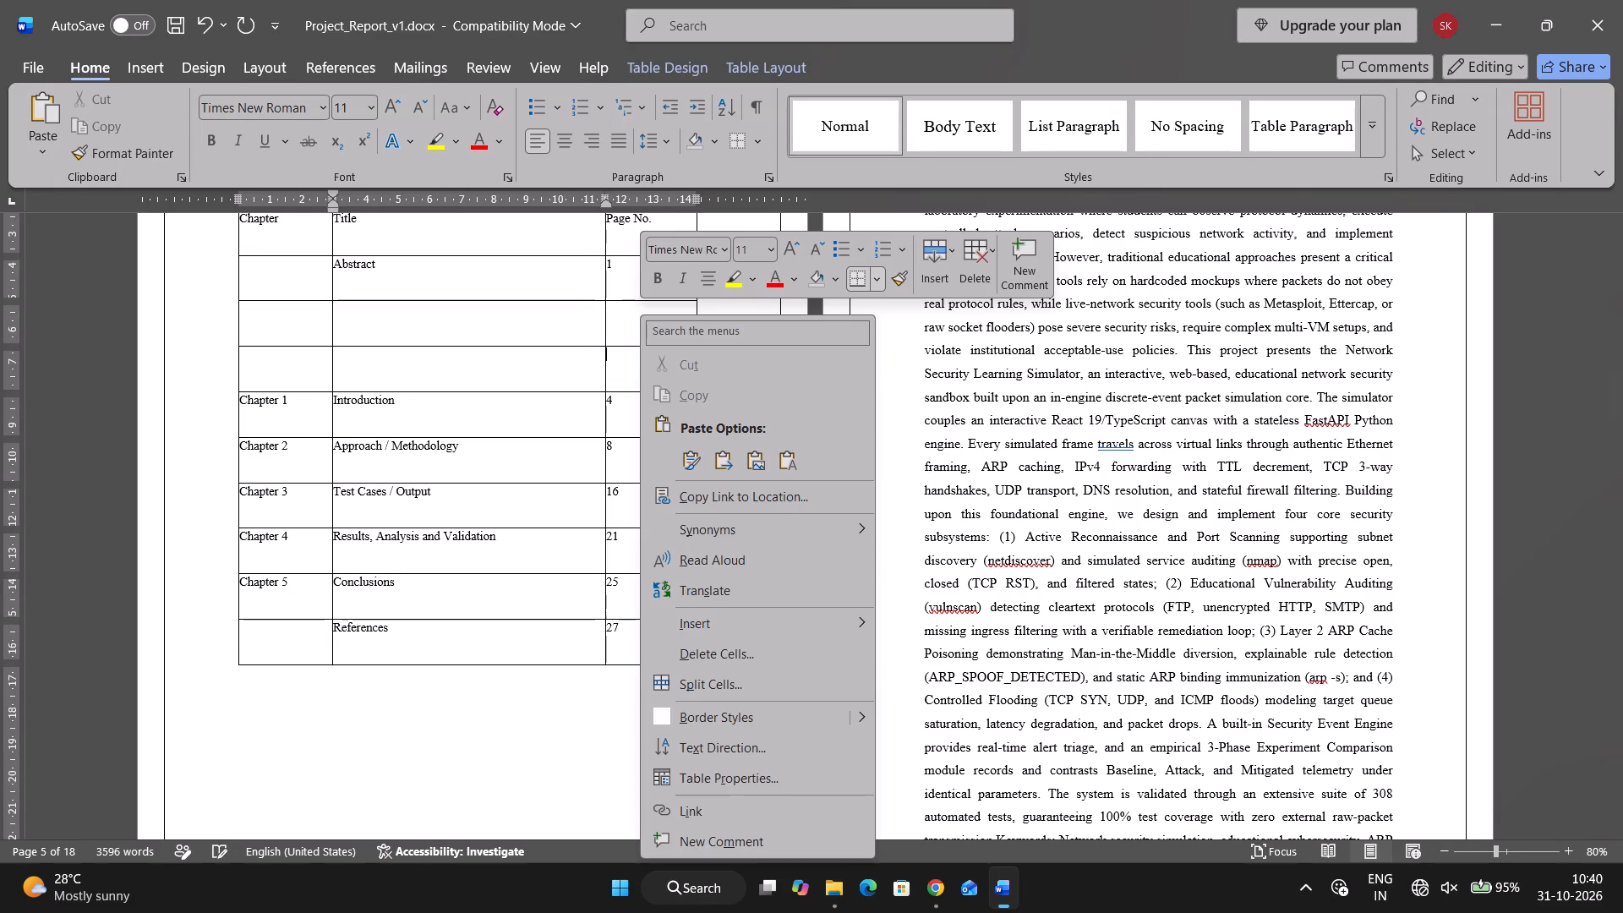
click(975, 263)
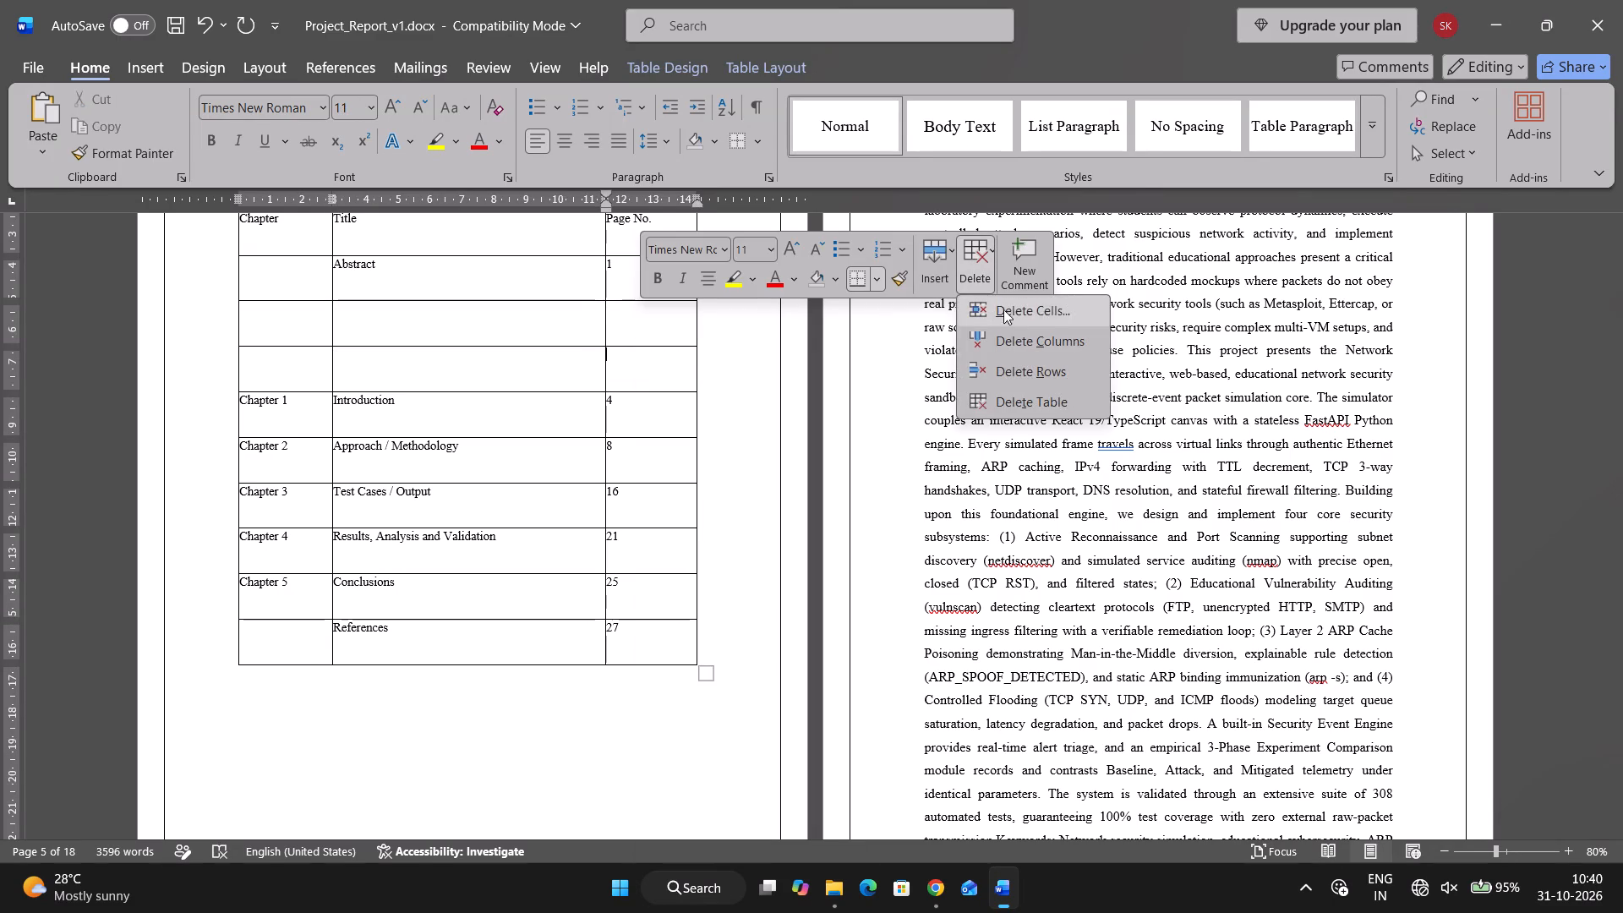
click(1029, 372)
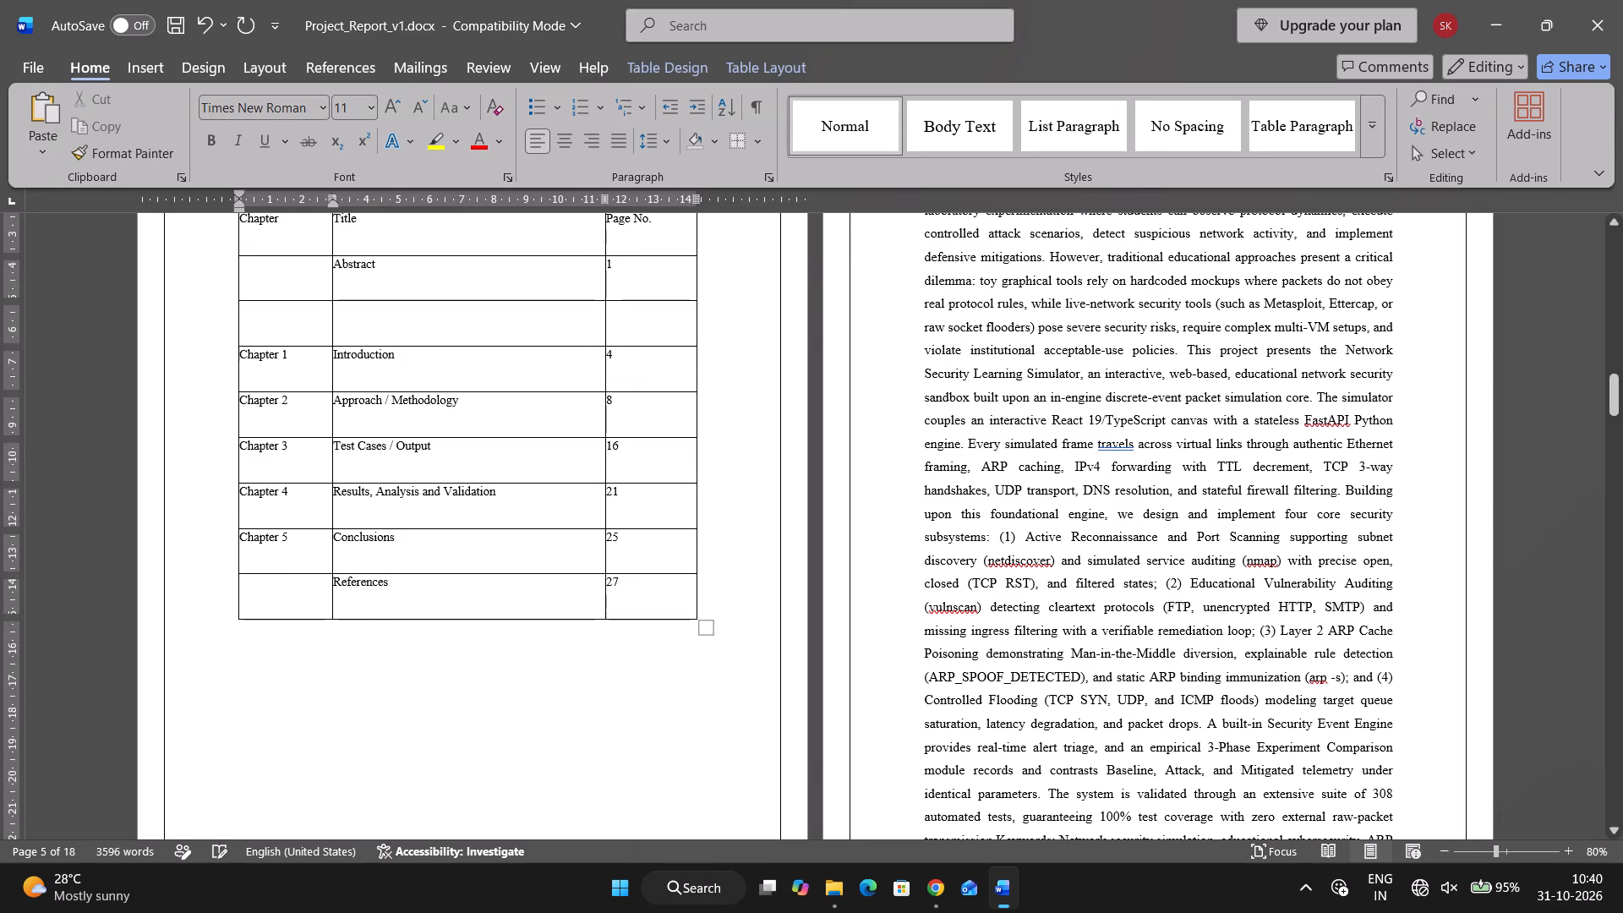
click(527, 315)
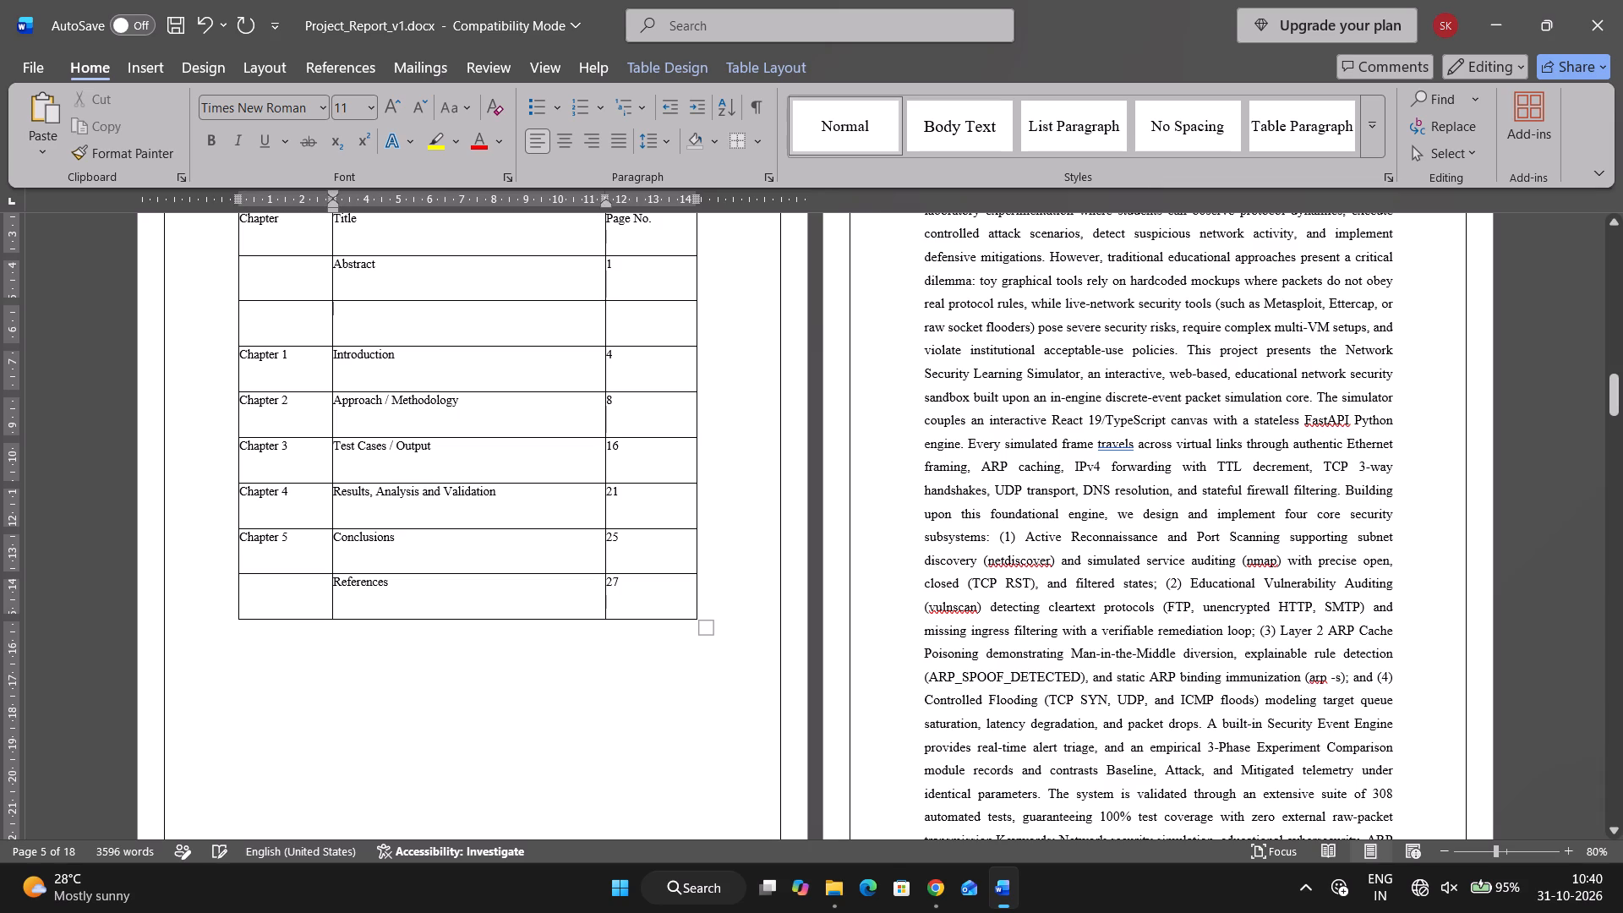
right_click(527, 315)
click(872, 266)
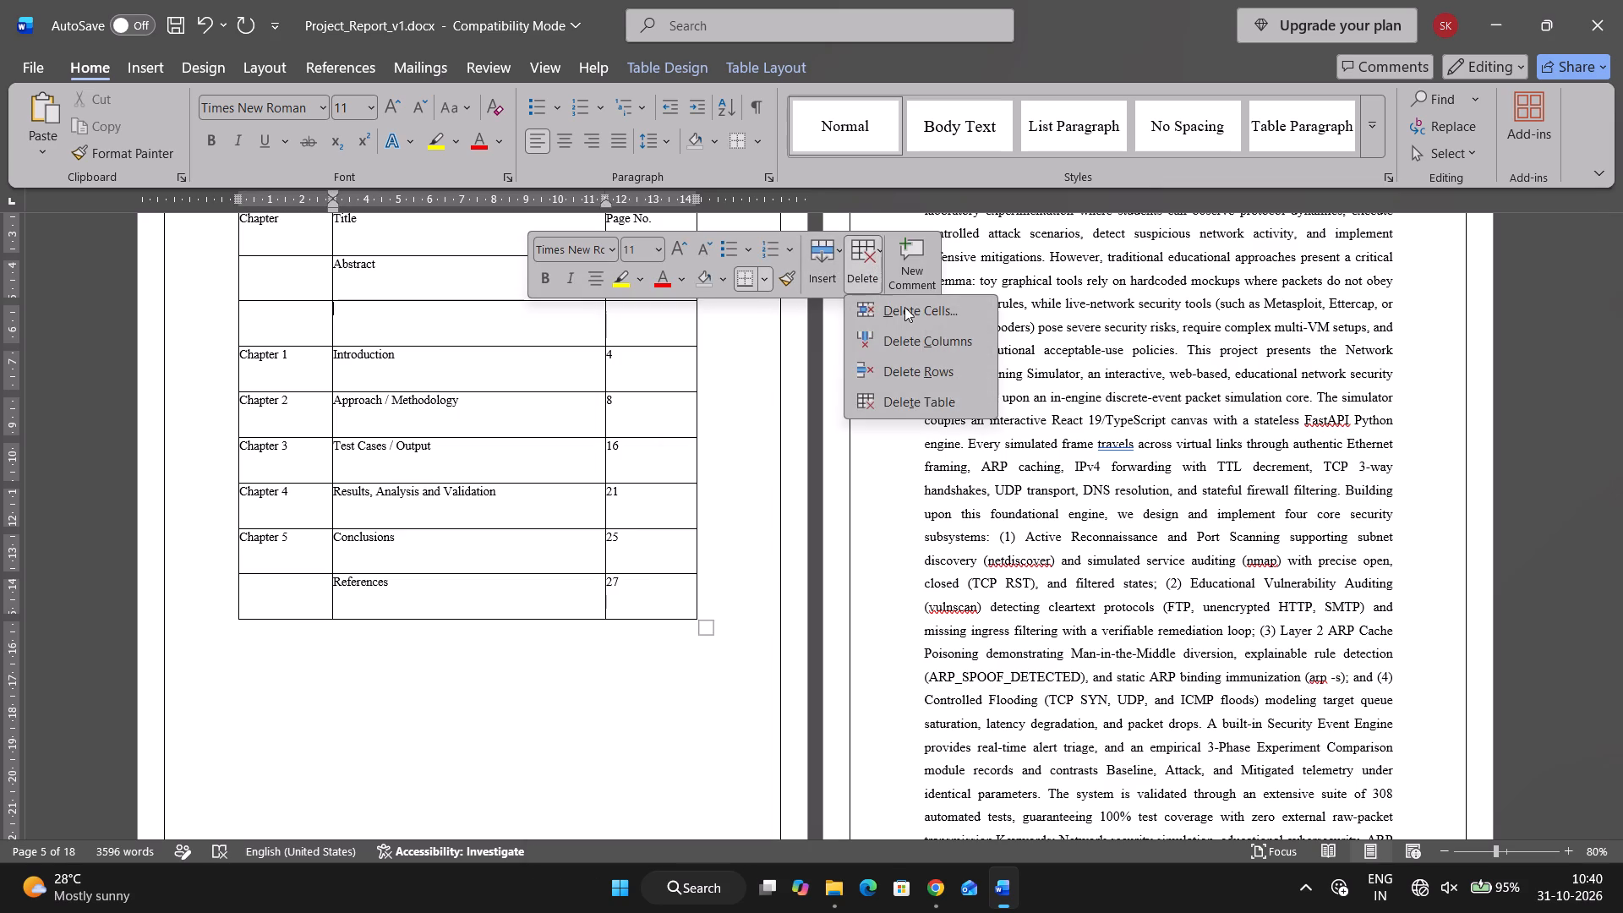
click(950, 371)
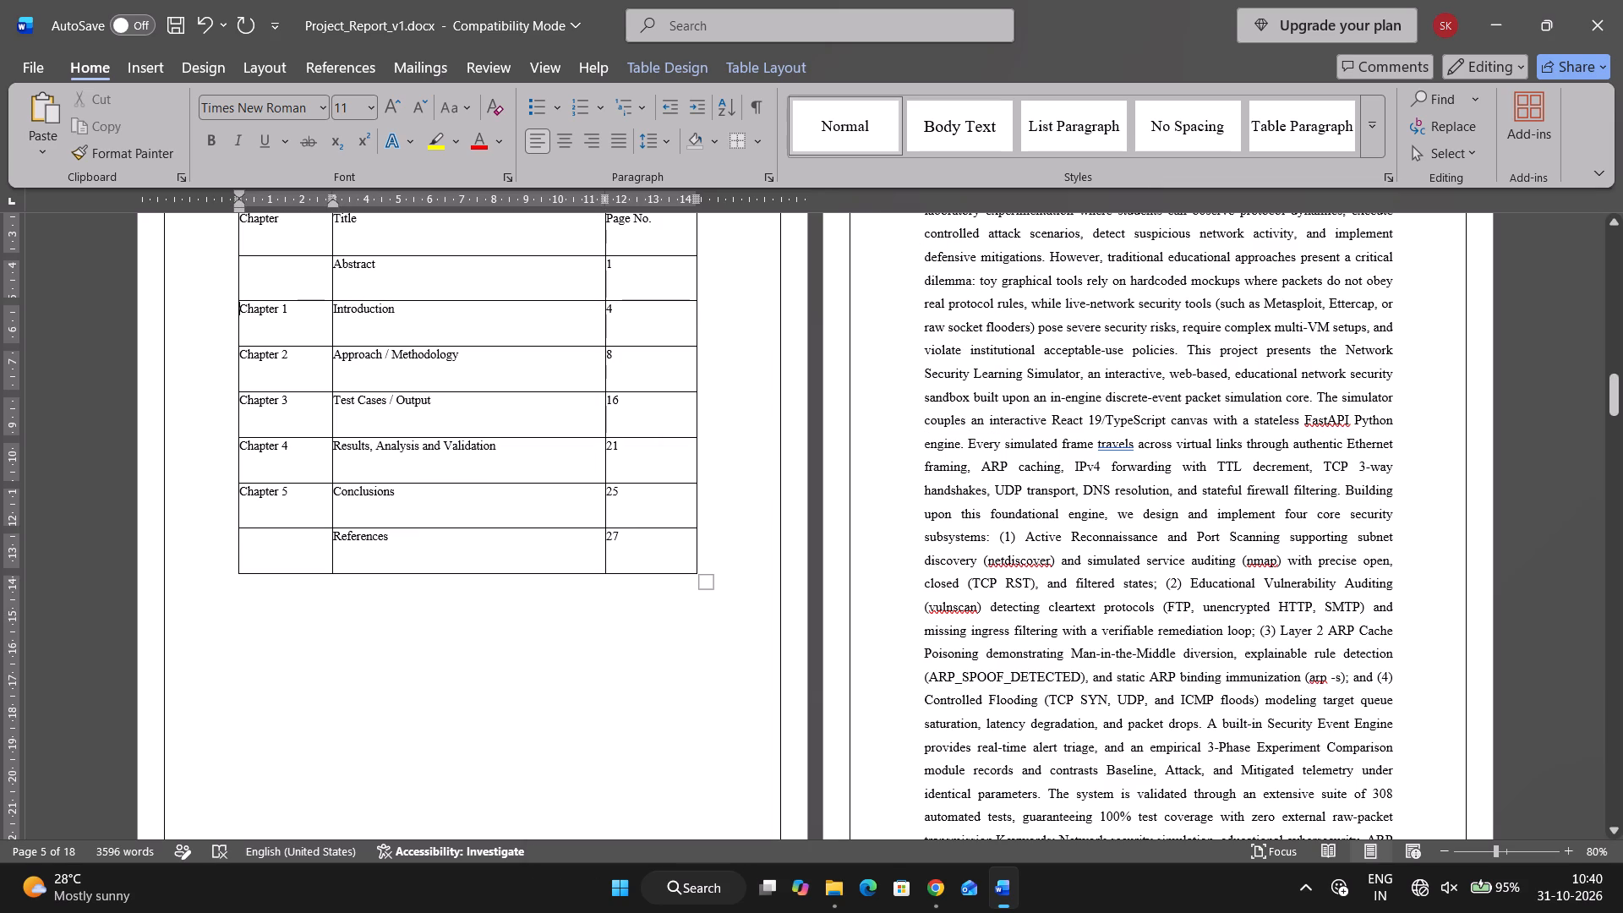
In the table of contents, set the page number of Chapter 1 to 2 and Chapter 2 to 4, matching the document.
click(650, 319)
key(BackSpace)
key(2)
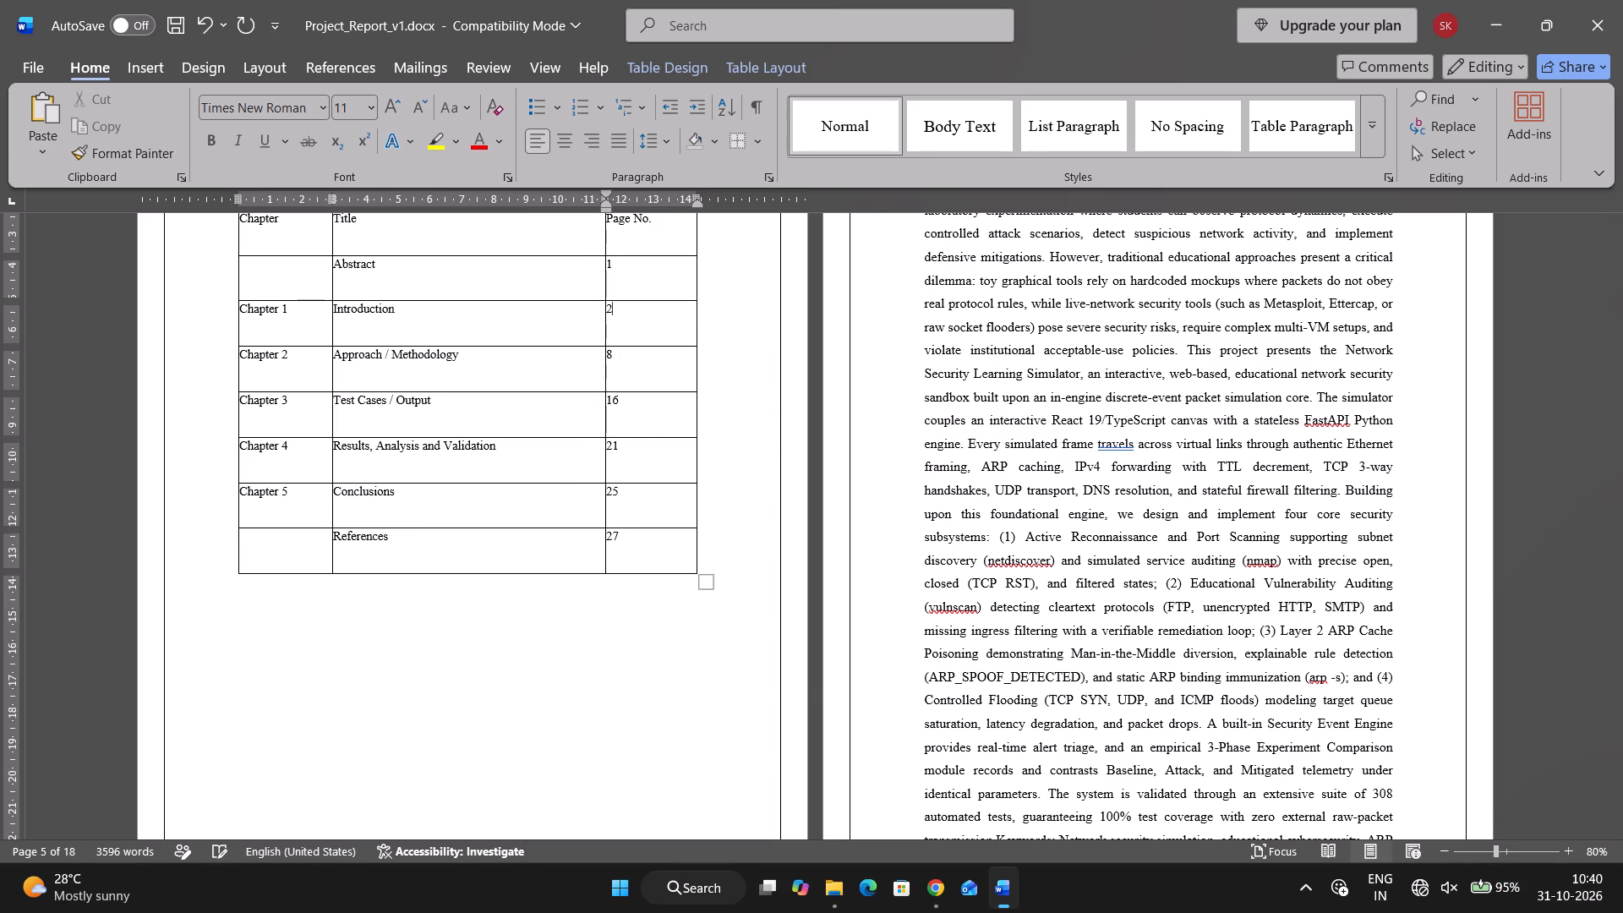
scroll(772, 325, down, 9)
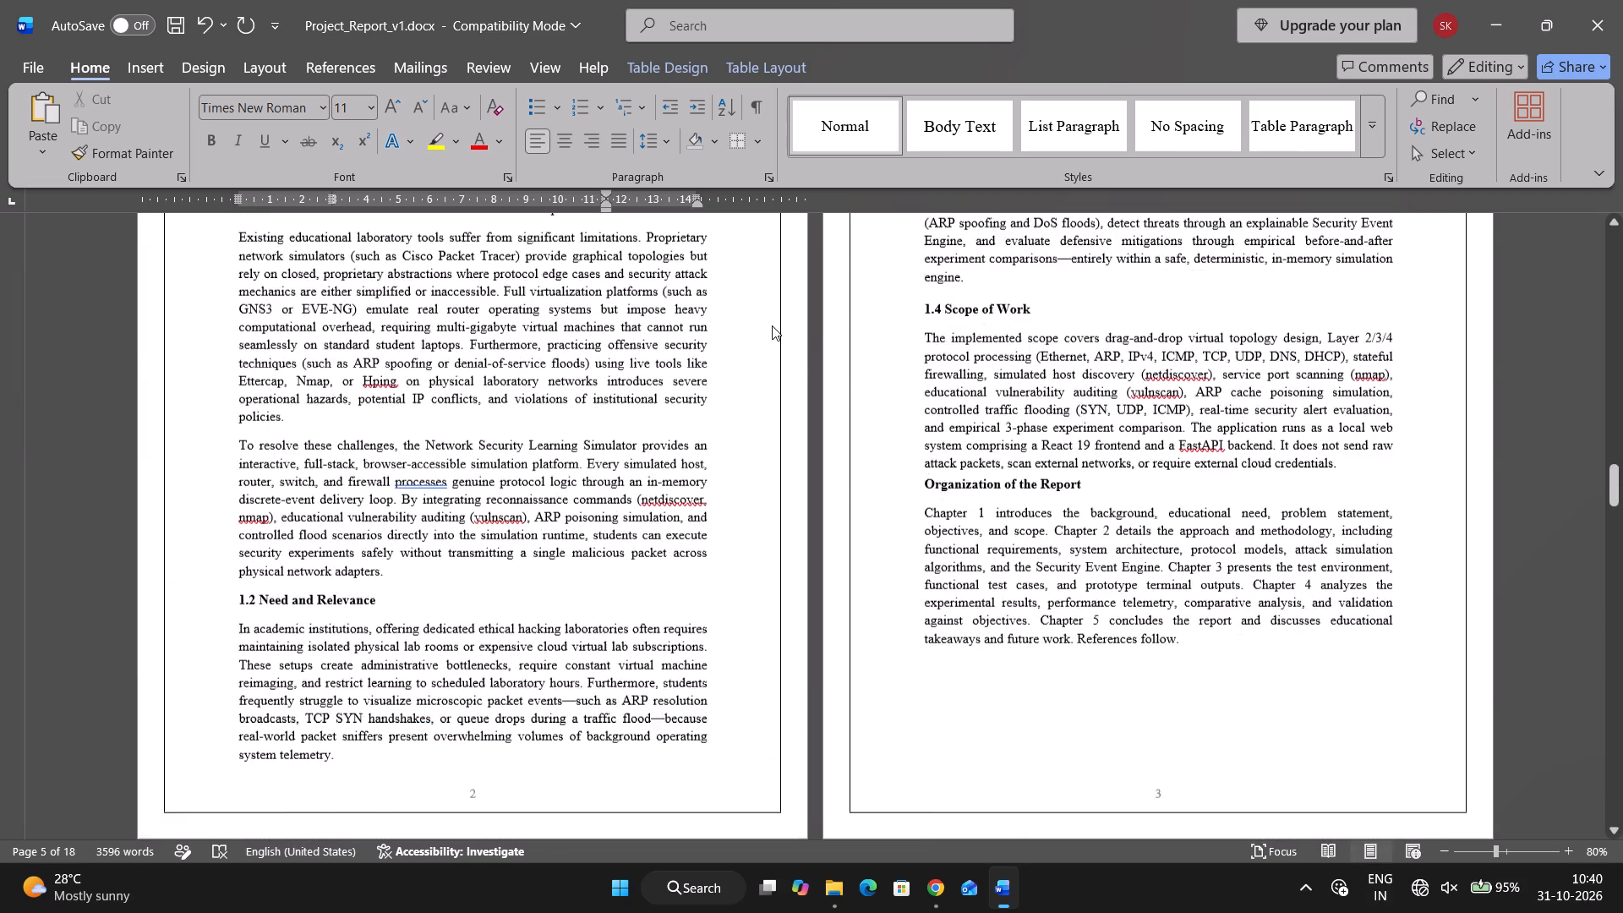
scroll(772, 325, down, 3)
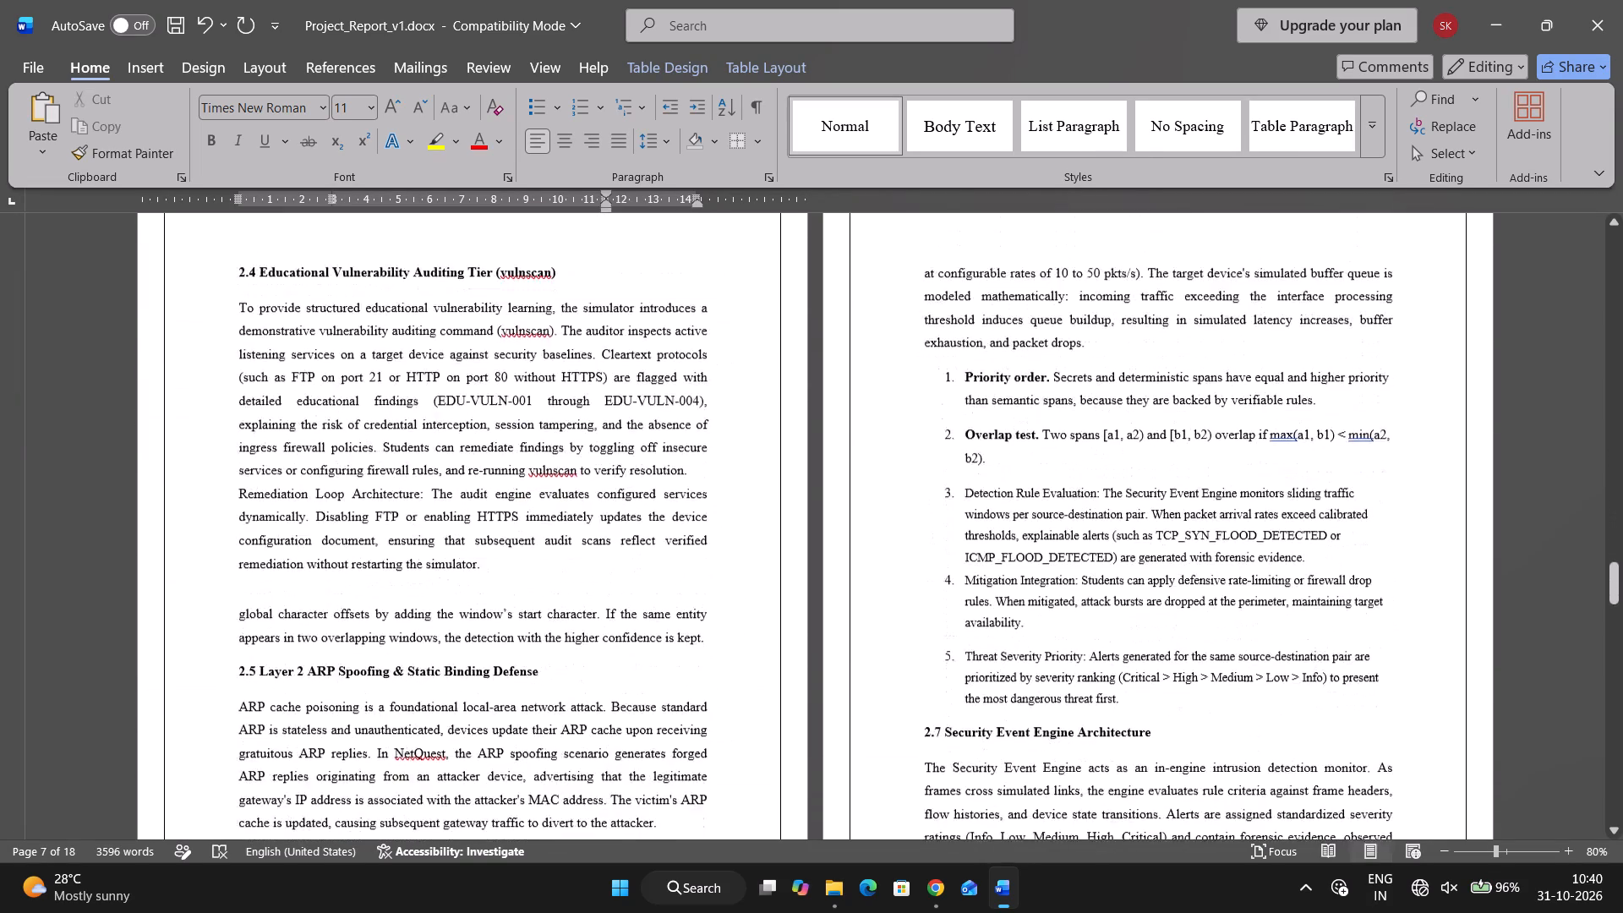
scroll(772, 325, up, 14)
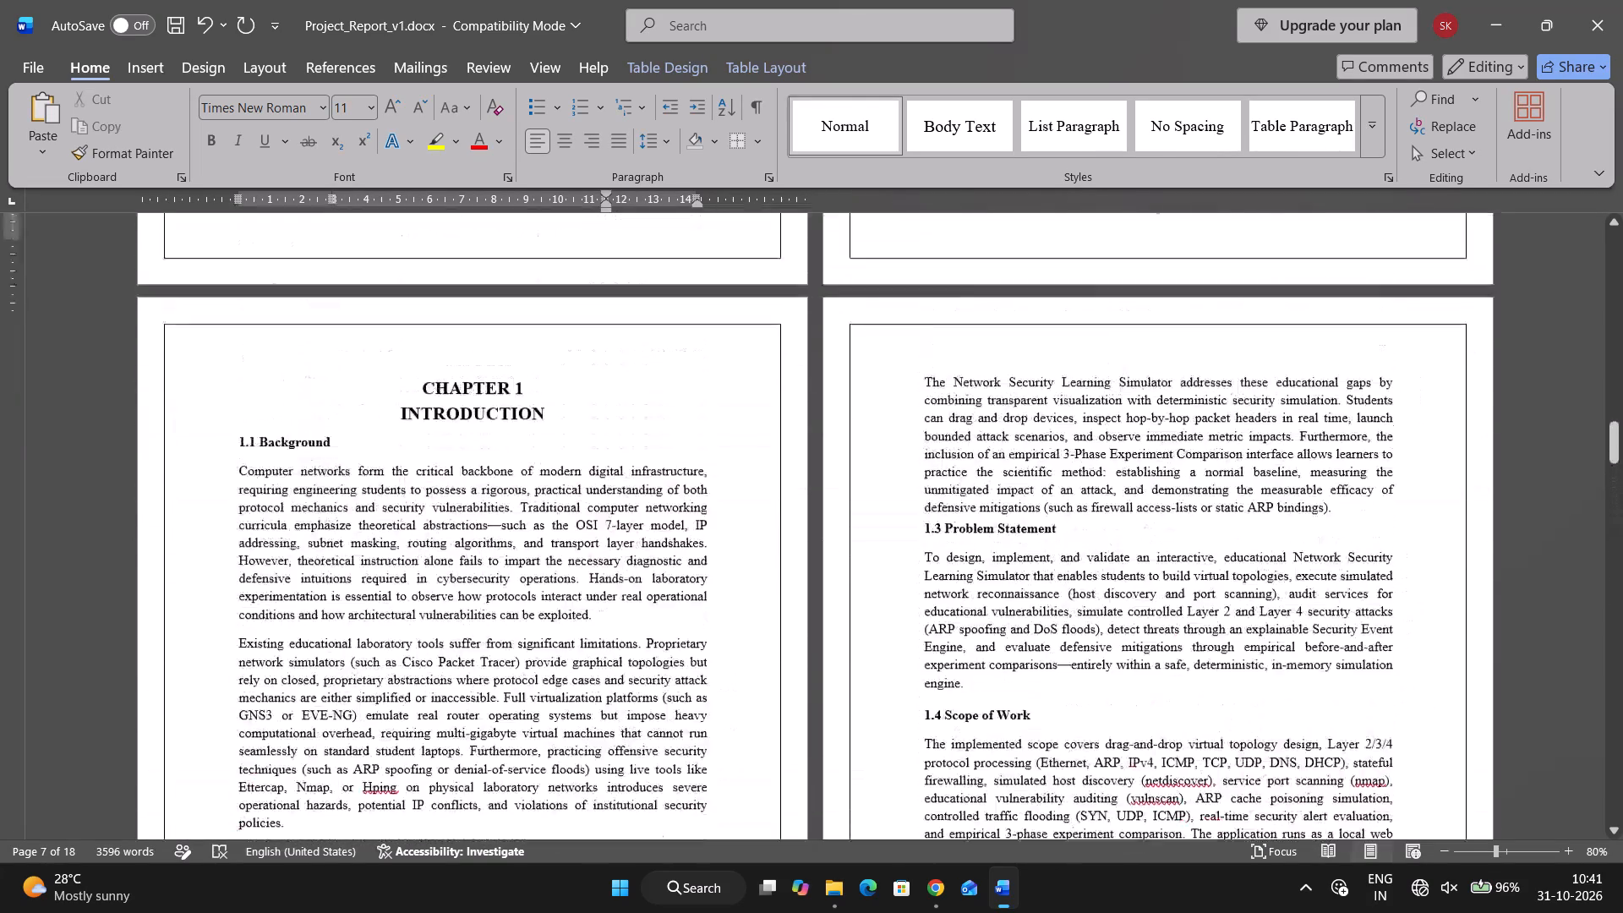
scroll(772, 325, up, 4)
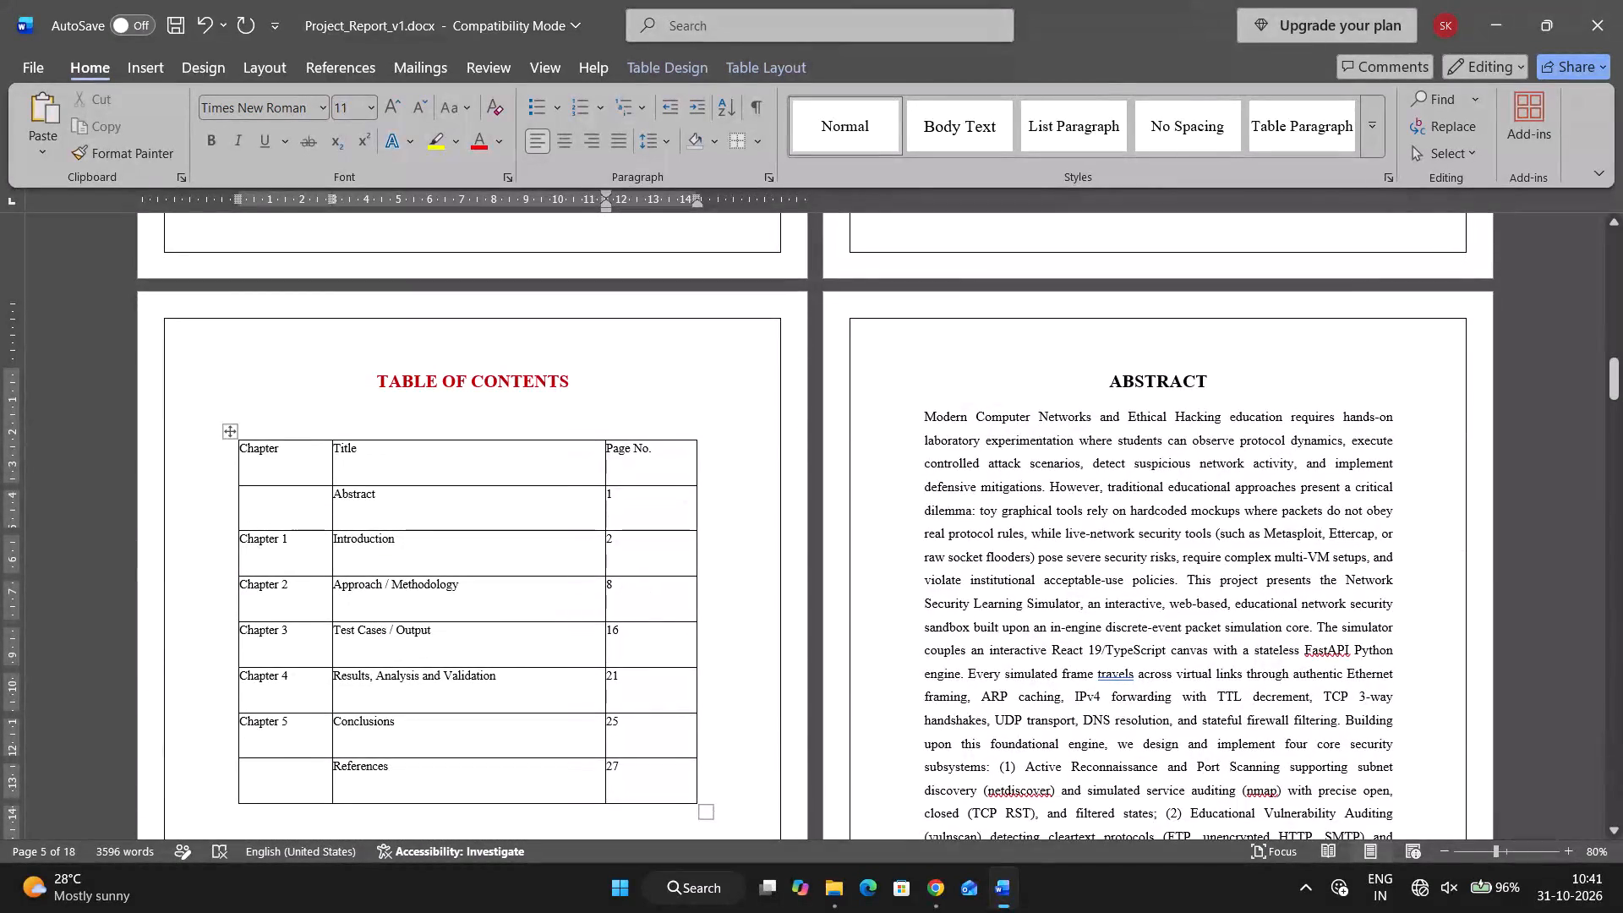
click(639, 594)
key(BackSpace)
key(4)
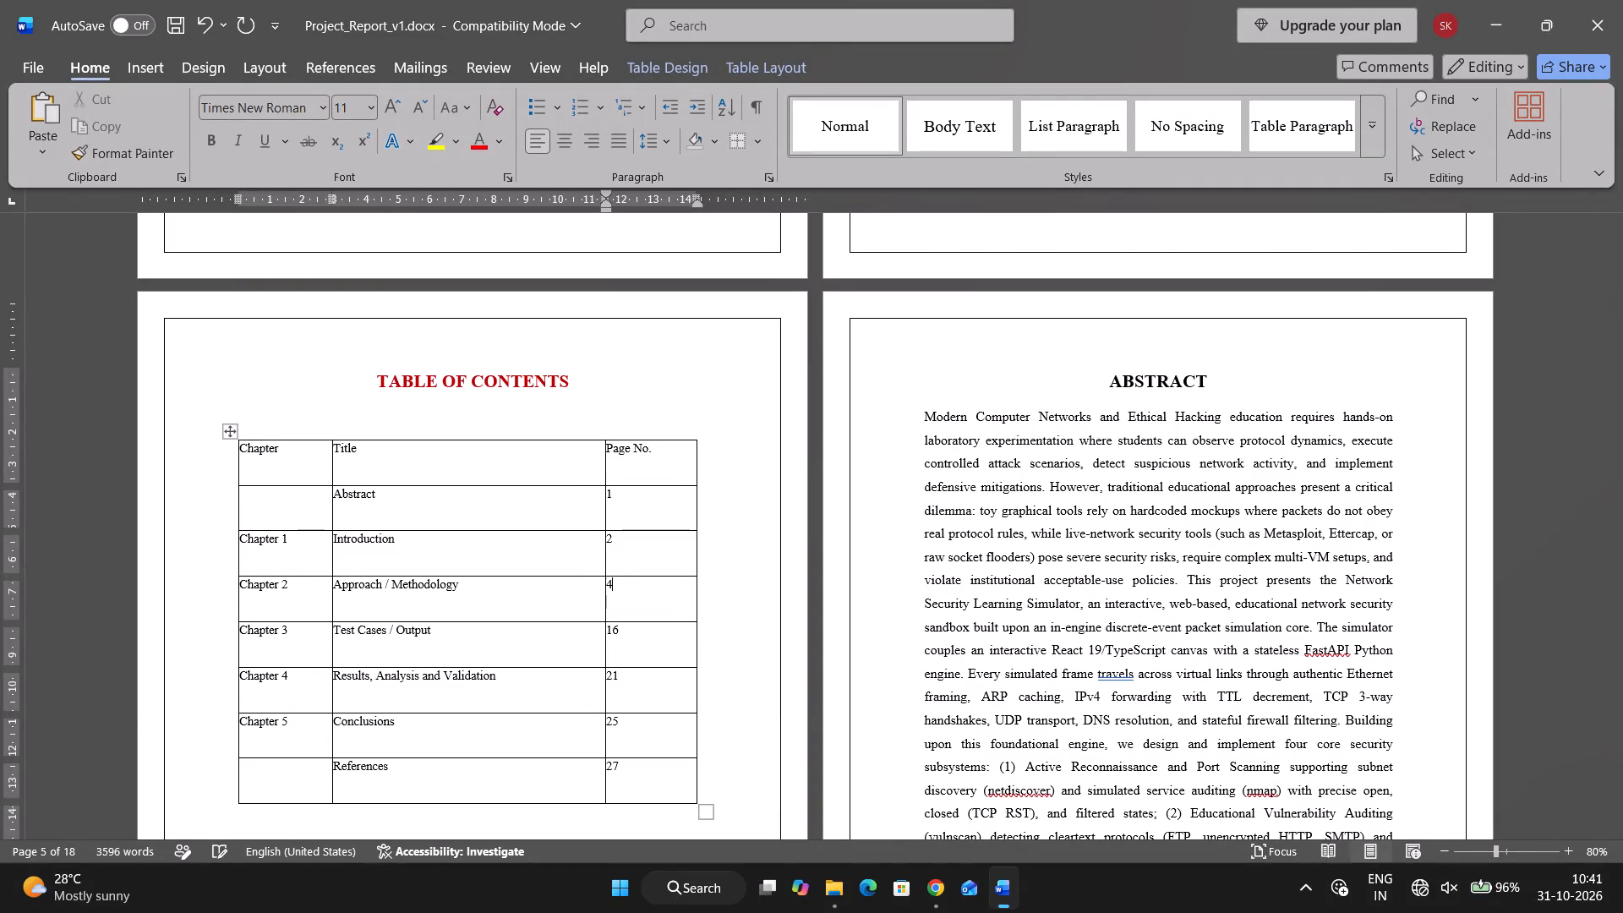
Check the chapters' starting pages in the document and set the Chapter 3 page number in the table of contents to 8.
scroll(639, 594, down, 11)
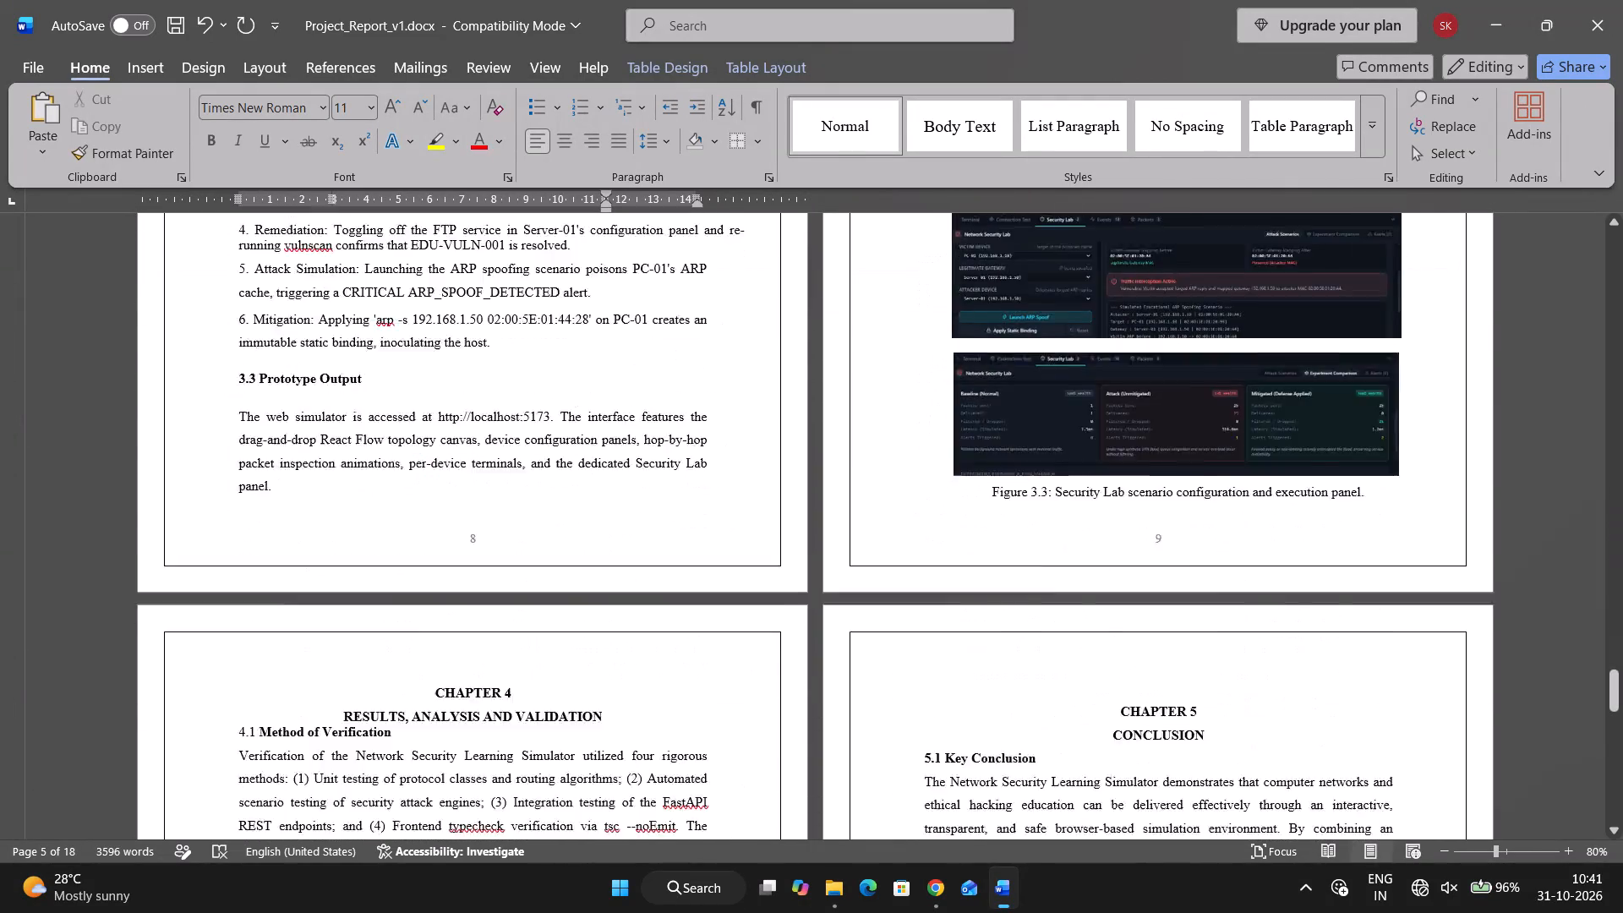
scroll(639, 594, up, 4)
scroll(639, 594, down, 1)
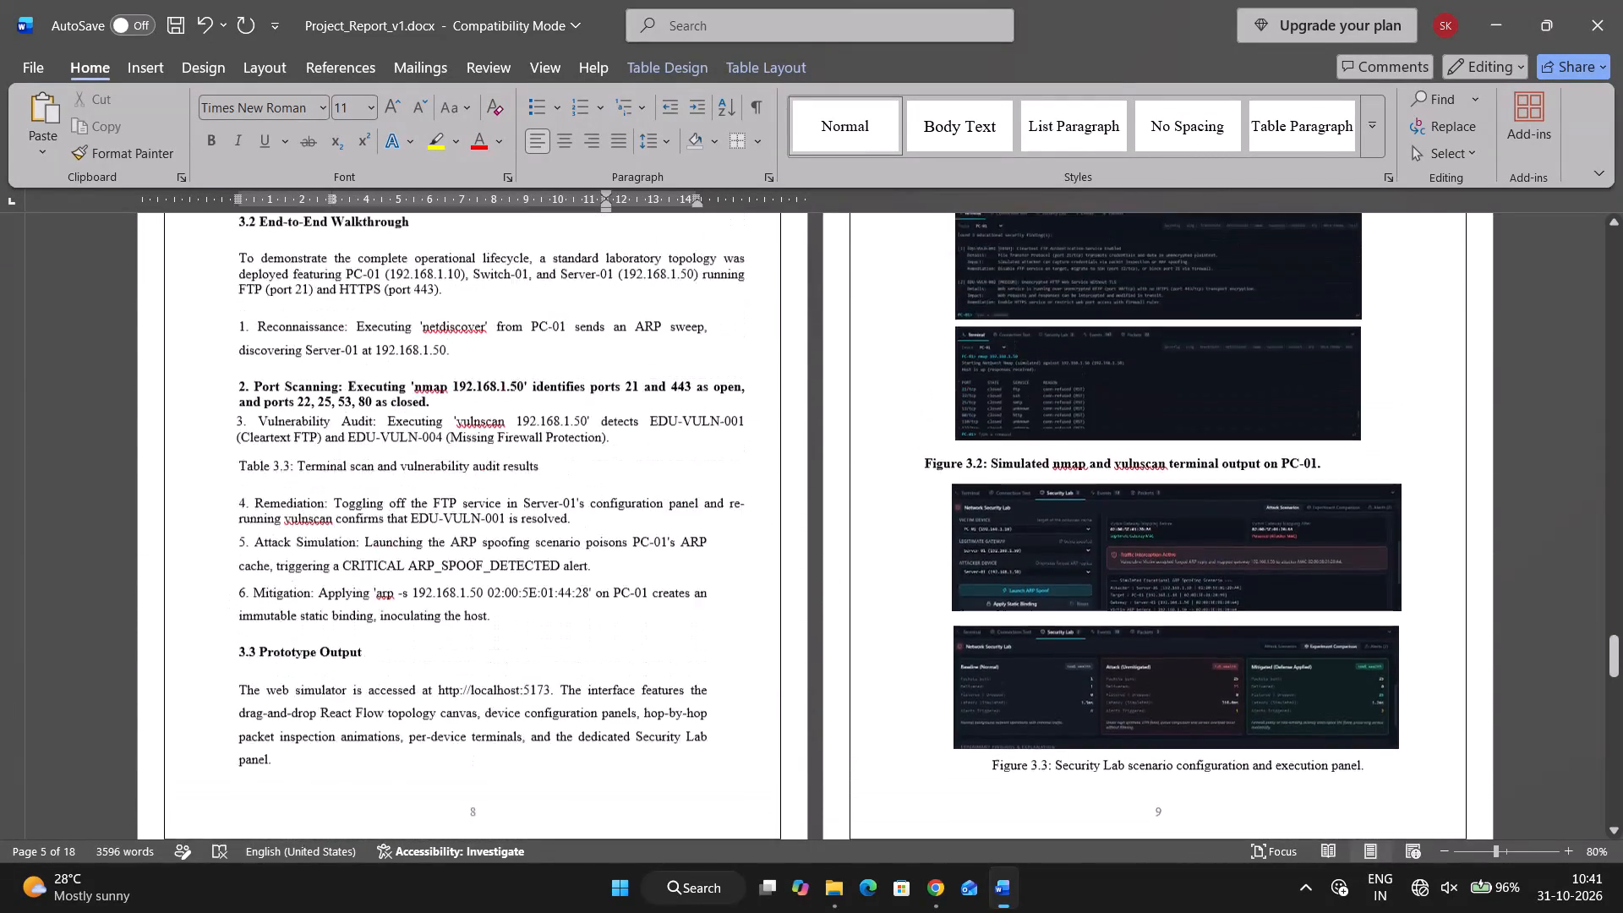
scroll(639, 594, down, 1)
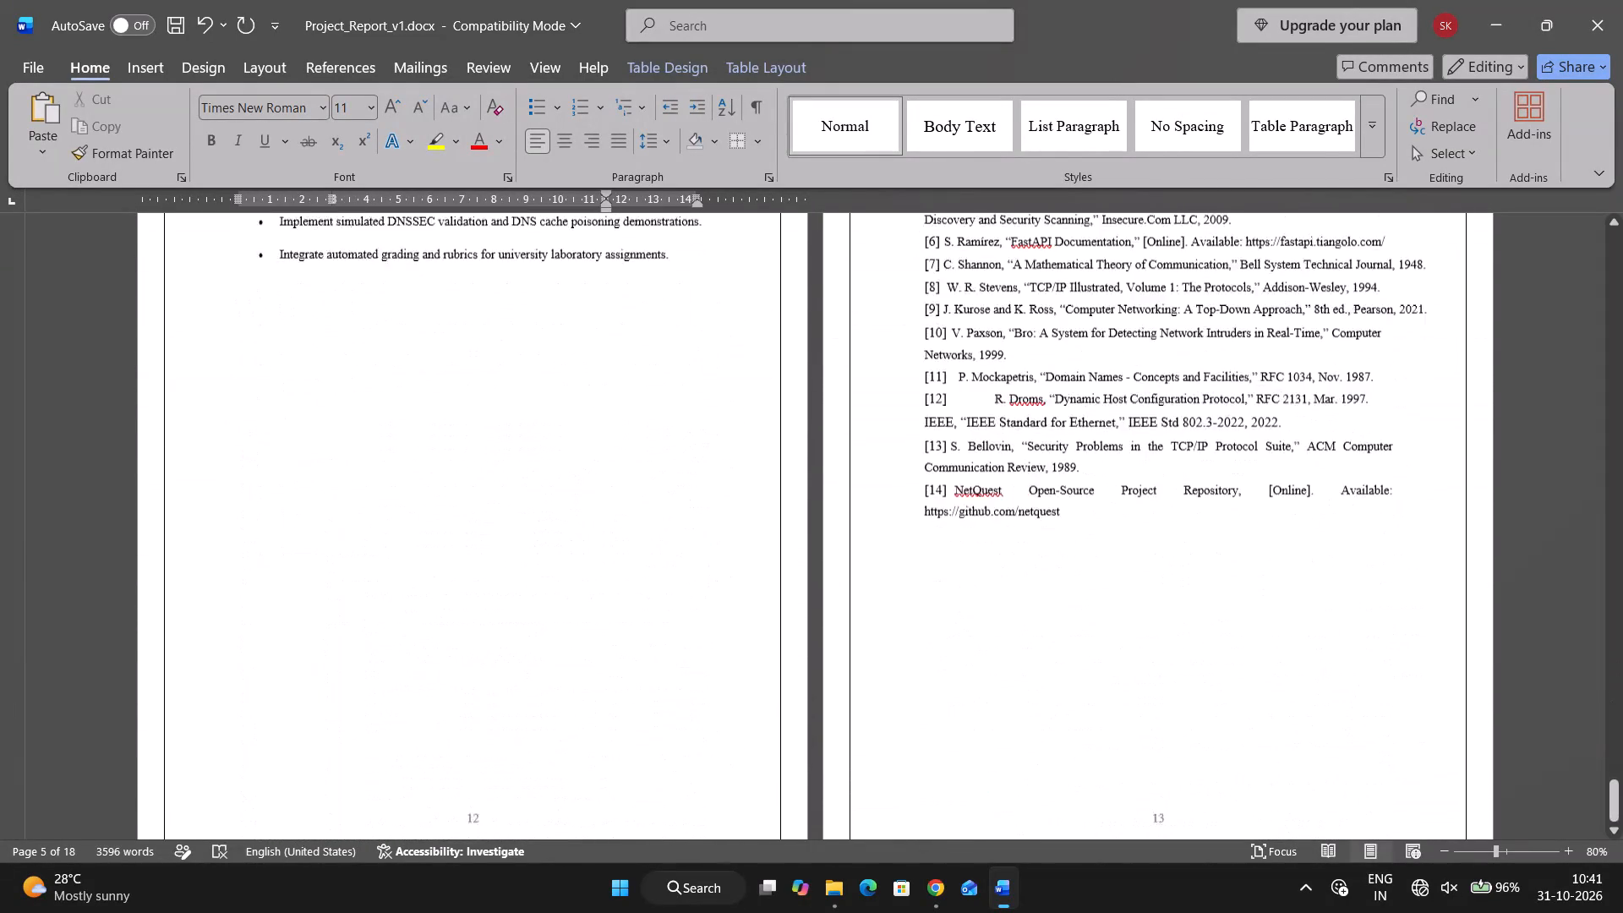
scroll(639, 594, up, 7)
scroll(639, 594, right, 1)
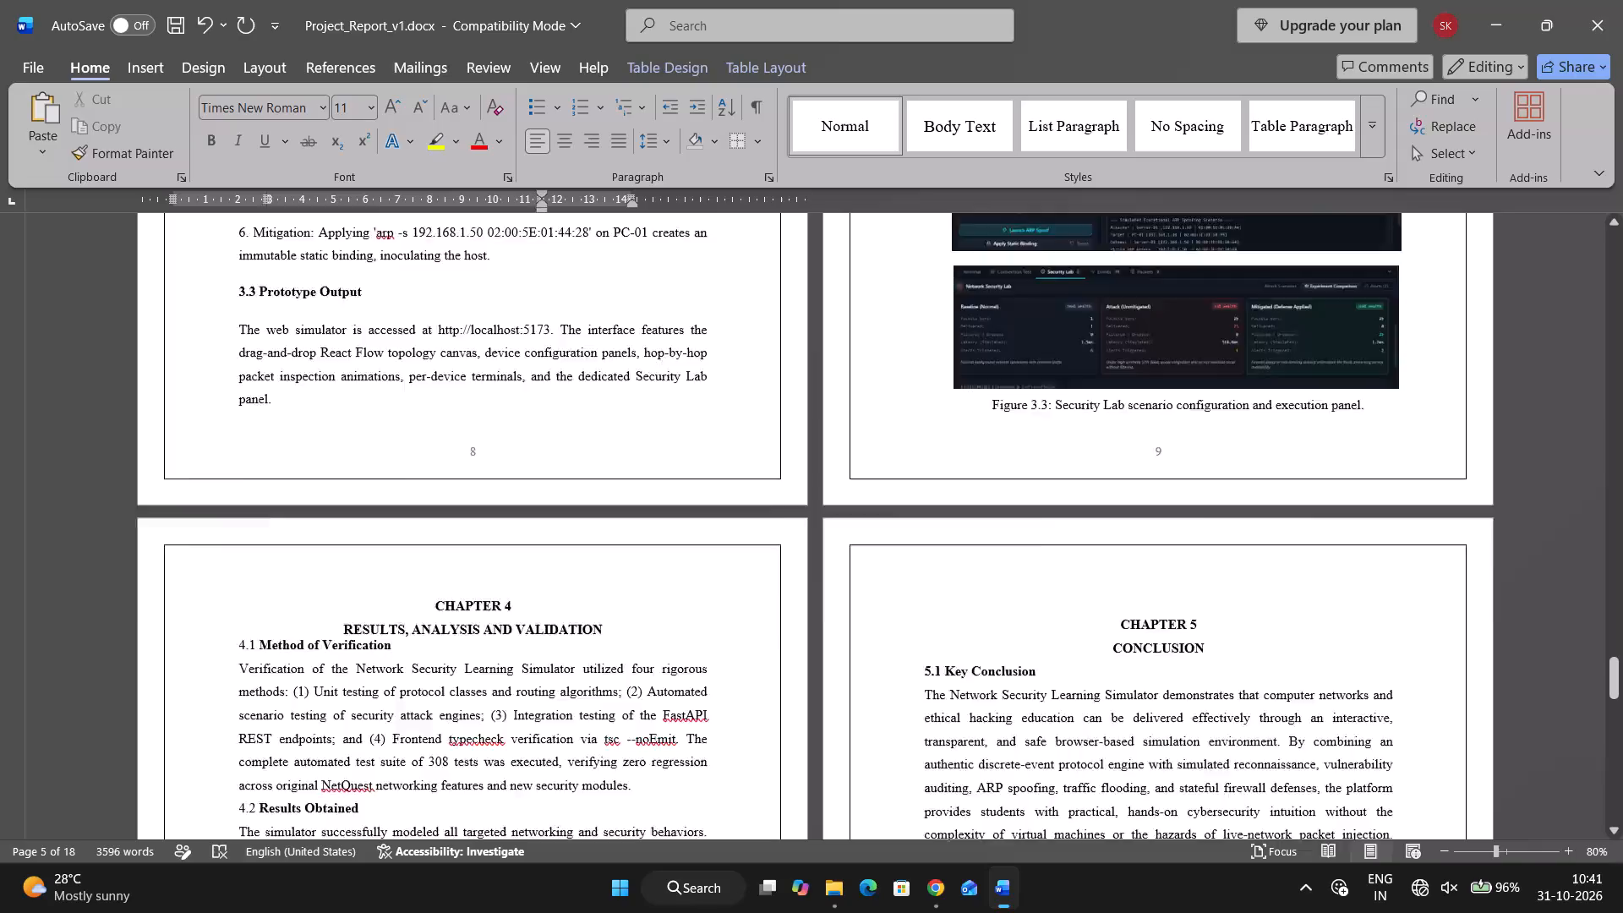
scroll(639, 594, right, 1)
scroll(639, 594, down, 3)
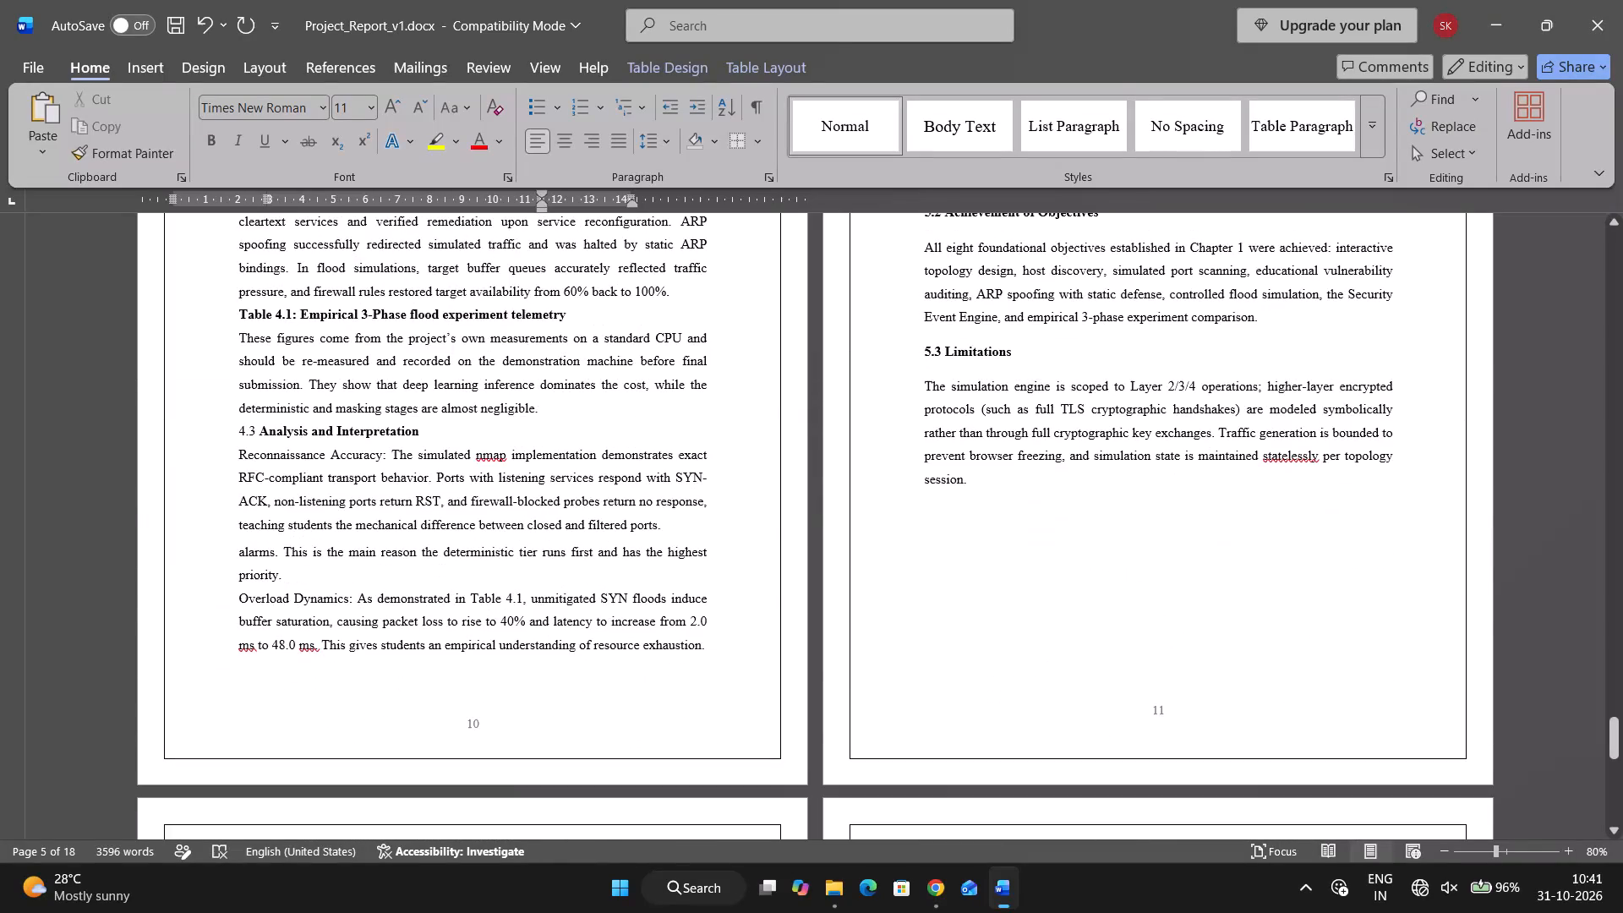
scroll(639, 594, down, 1)
scroll(639, 594, up, 16)
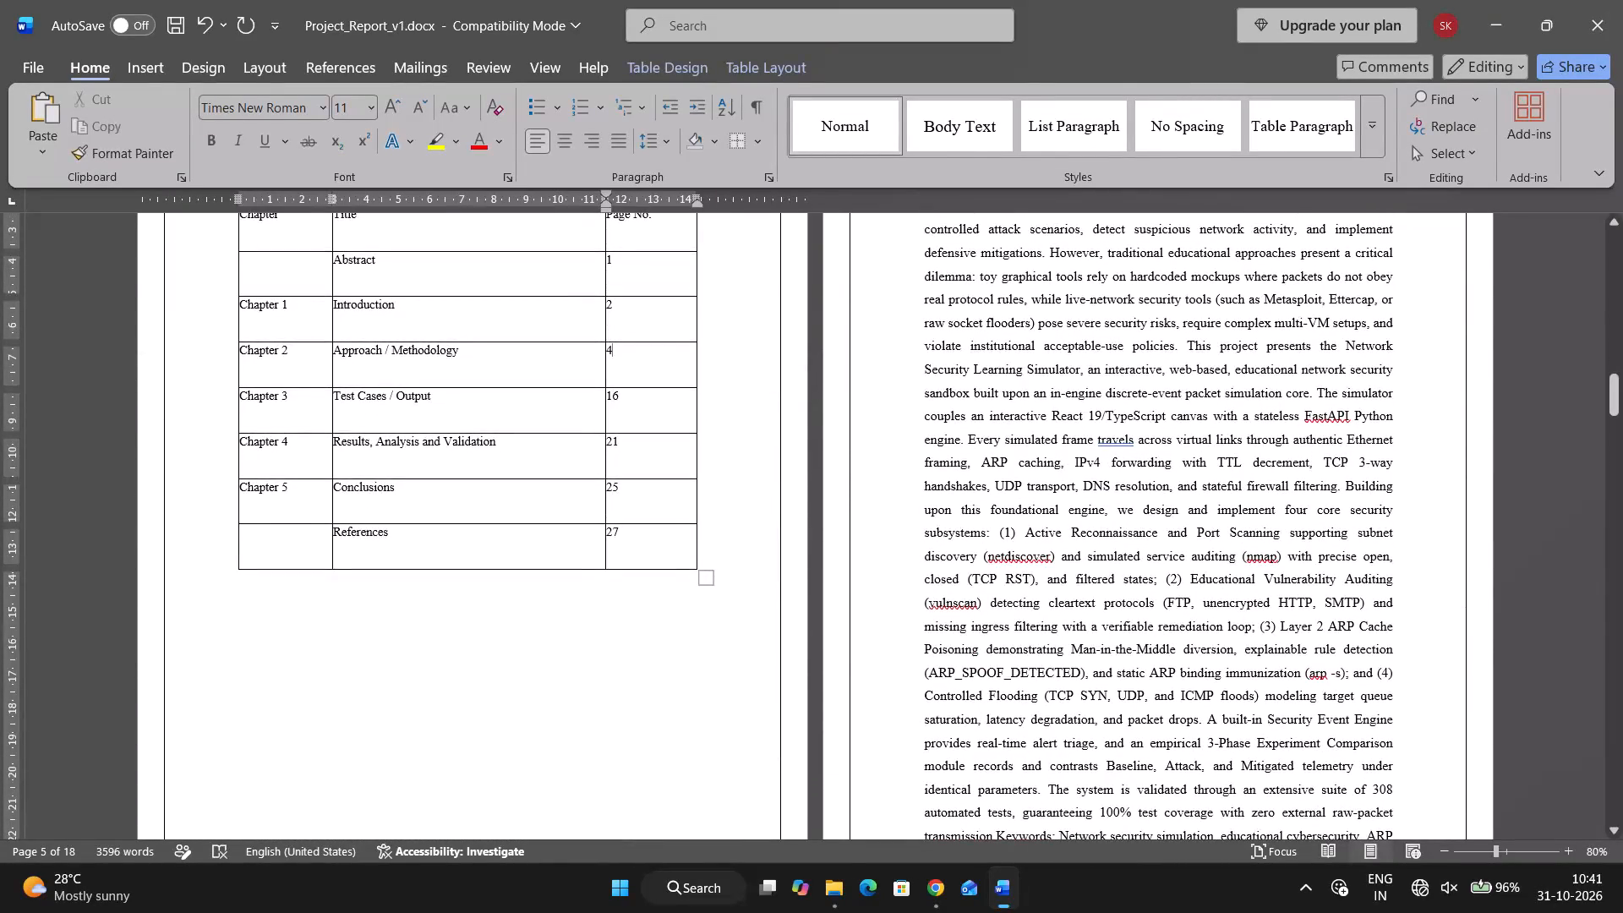
click(652, 415)
key(BackSpace)
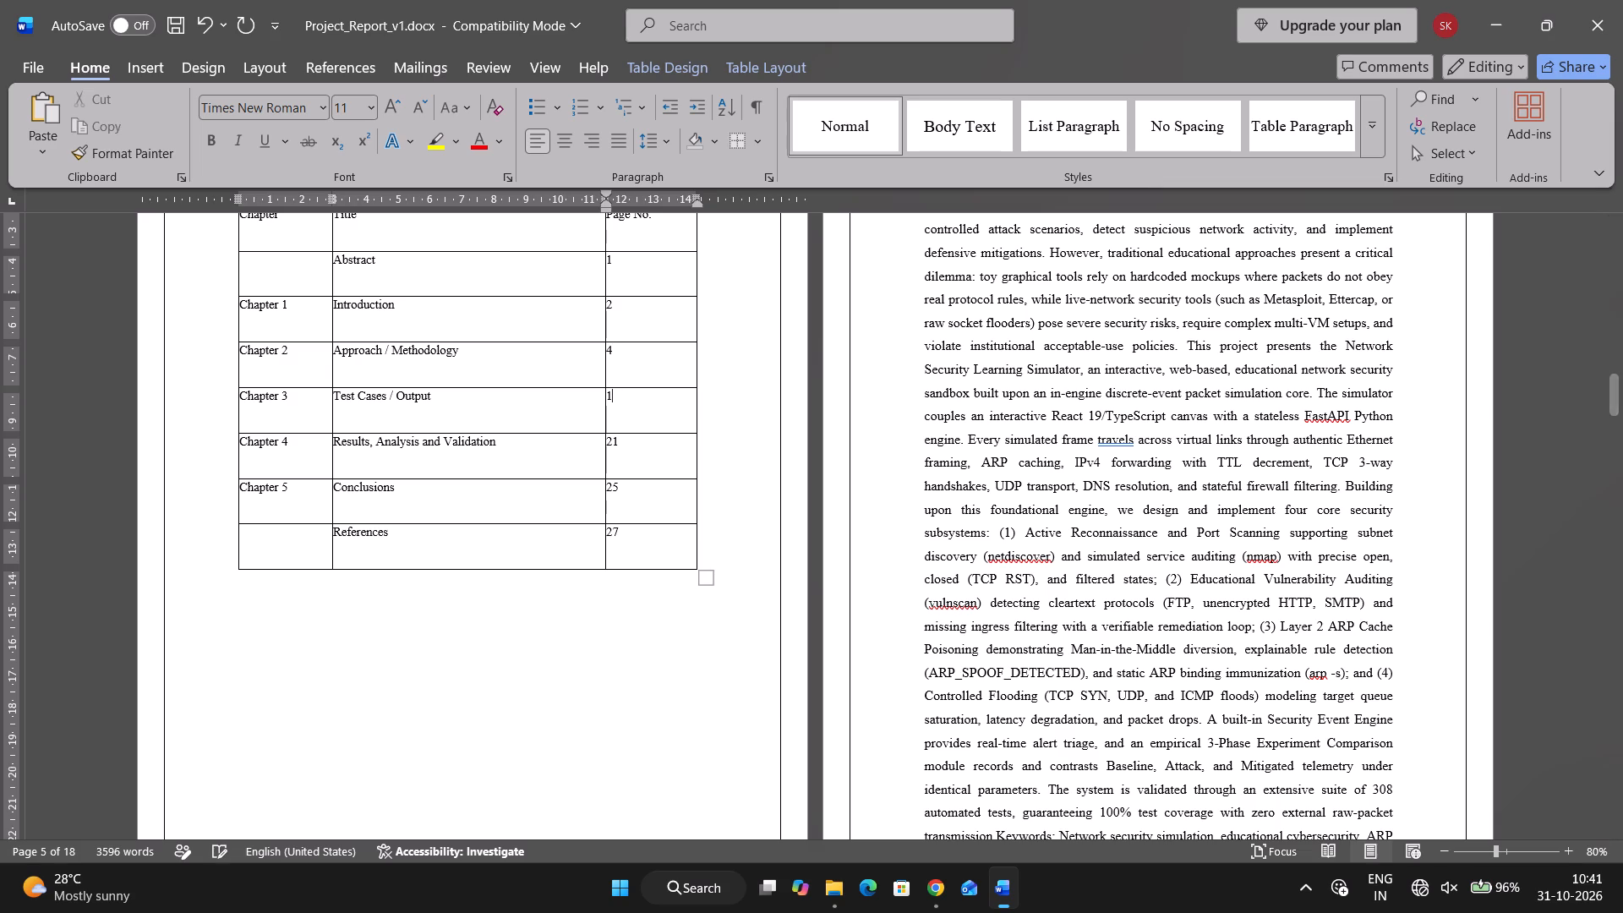
key(BackSpace)
key(8)
Set the table of contents page numbers to 10 for Chapter 4 and 11 for Chapter 5.
key(Down)
key(Right)
key(BackSpace)
key(BackSpace)
text(10)
key(Down)
key(BackSpace)
key(BackSpace)
text(11)
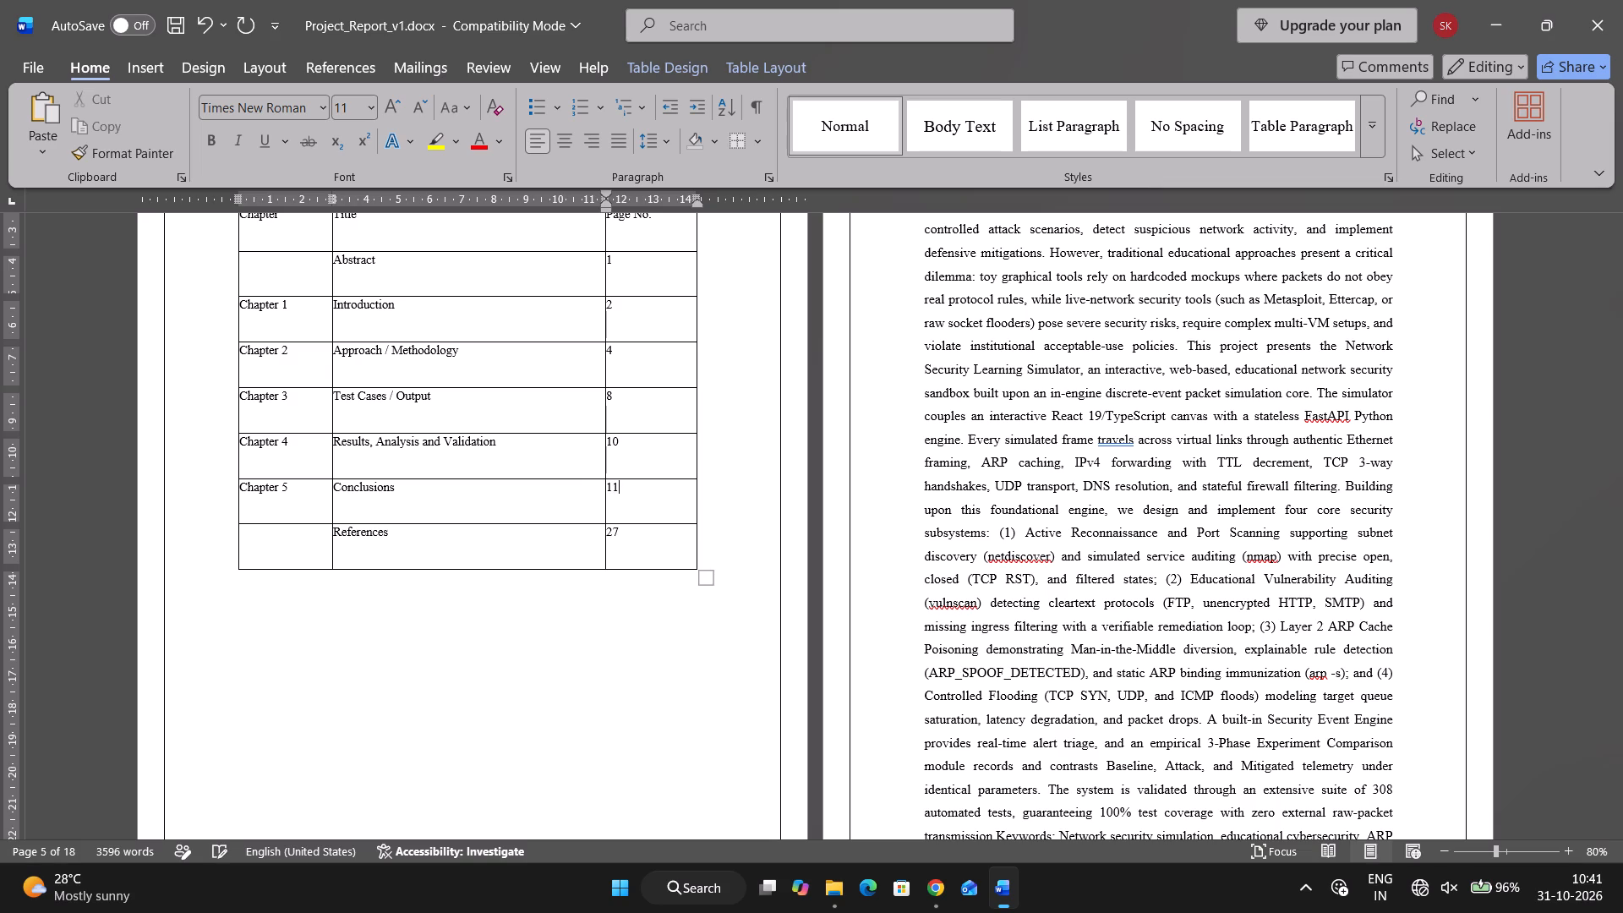
Set the References page number in the table of contents to 13, matching the document.
key(Down)
key(BackSpace)
key(BackSpace)
scroll(652, 415, down, 17)
scroll(652, 415, up, 10)
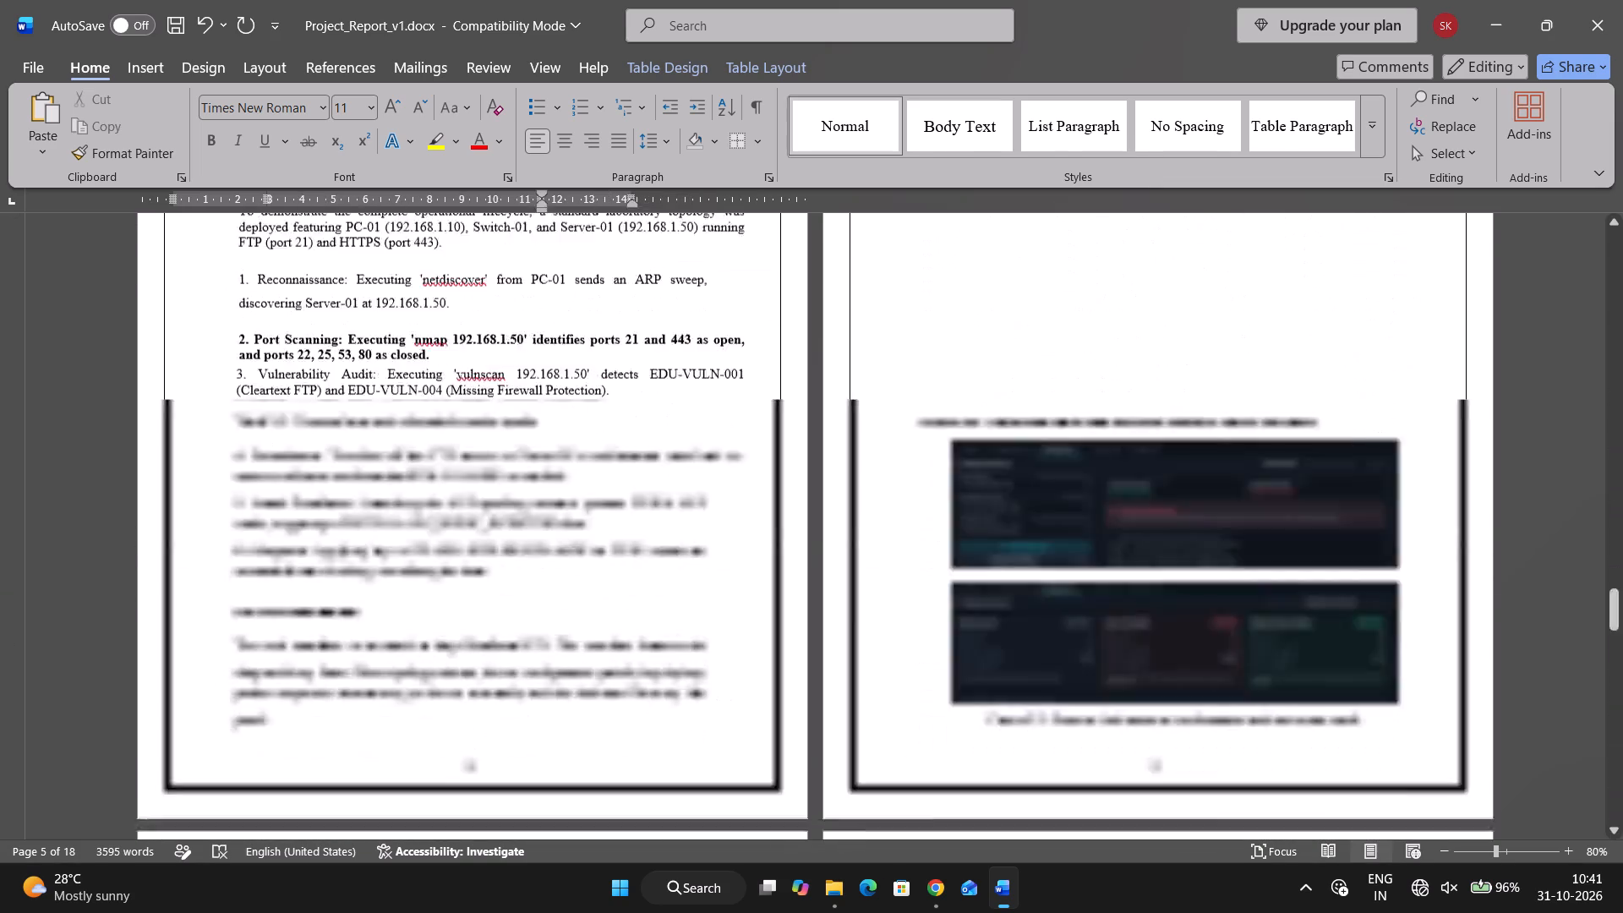
text(13)
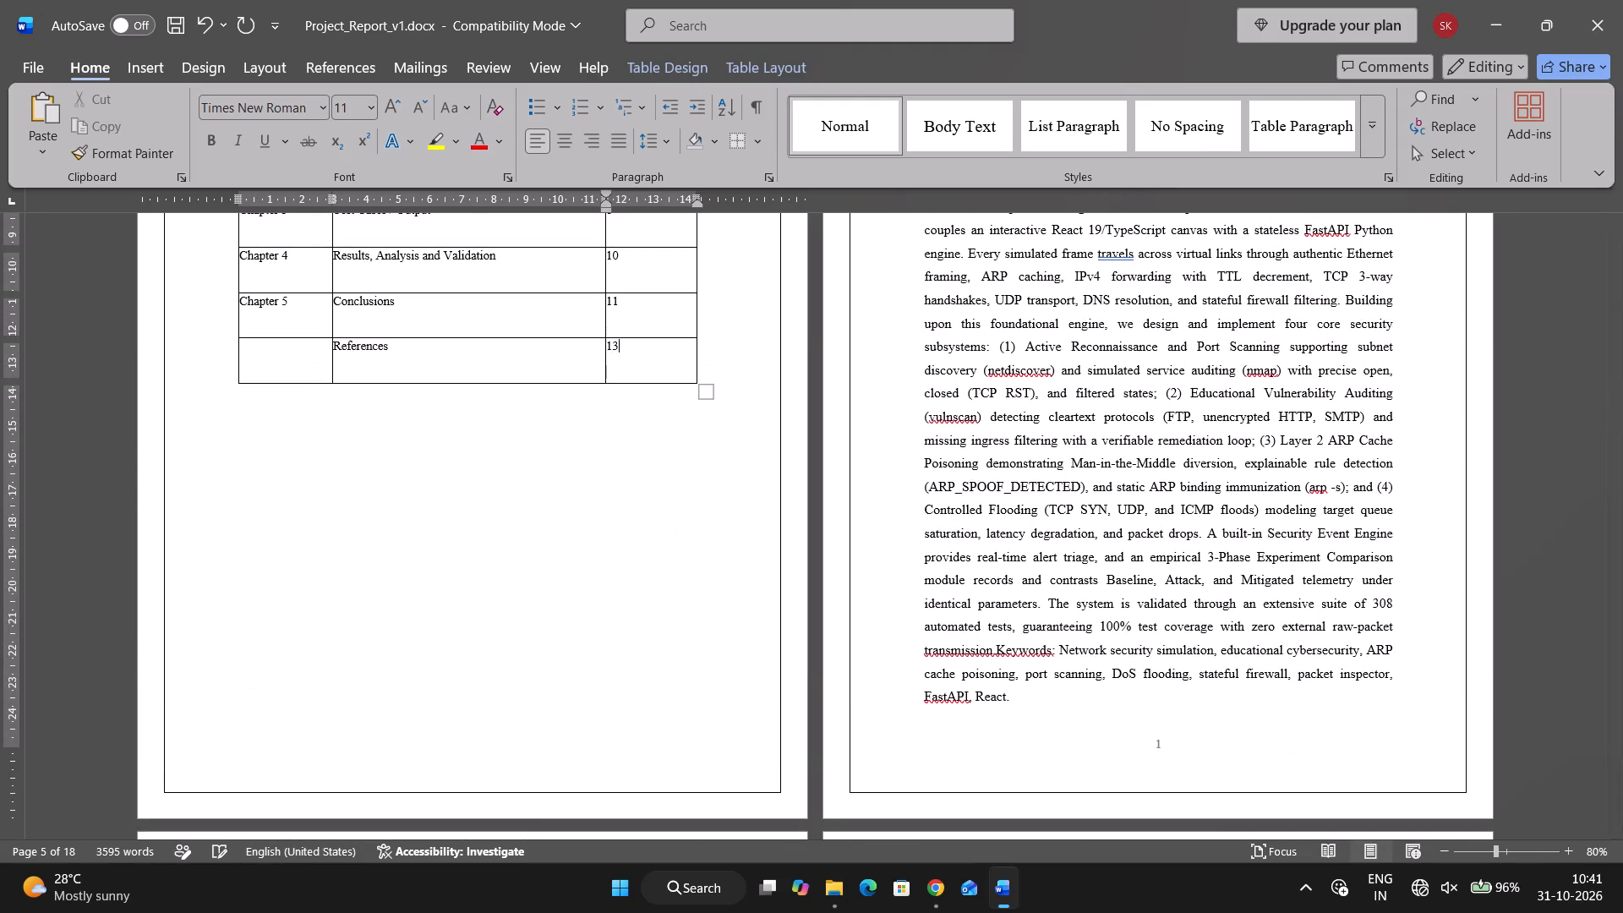
Save the report with the updated table of contents.
scroll(652, 415, down, 4)
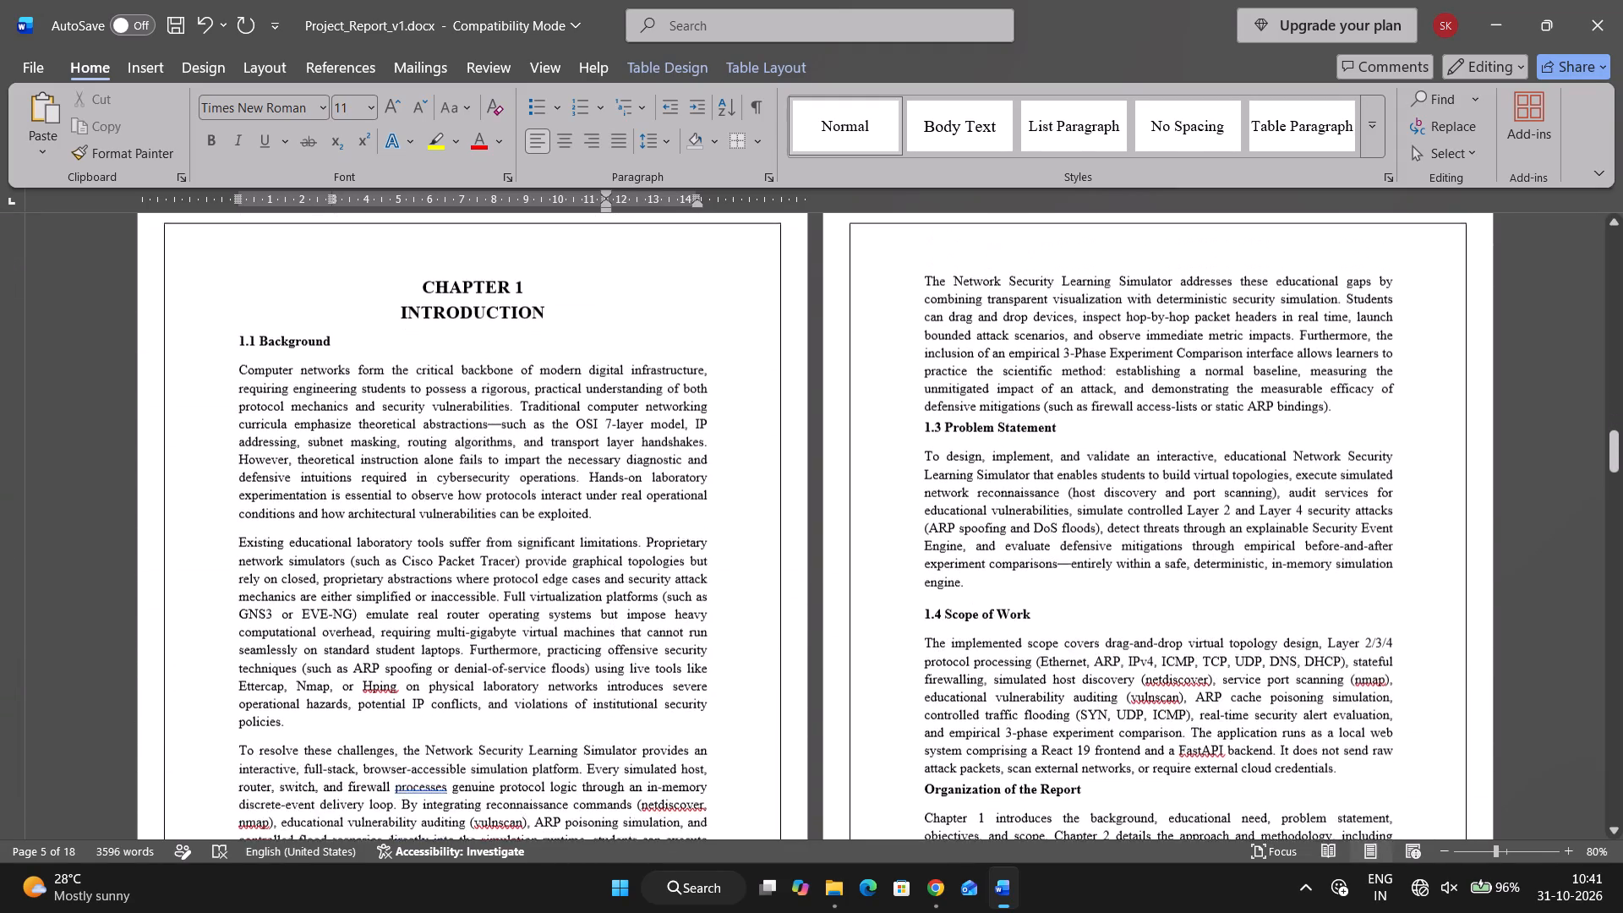
scroll(652, 415, down, 7)
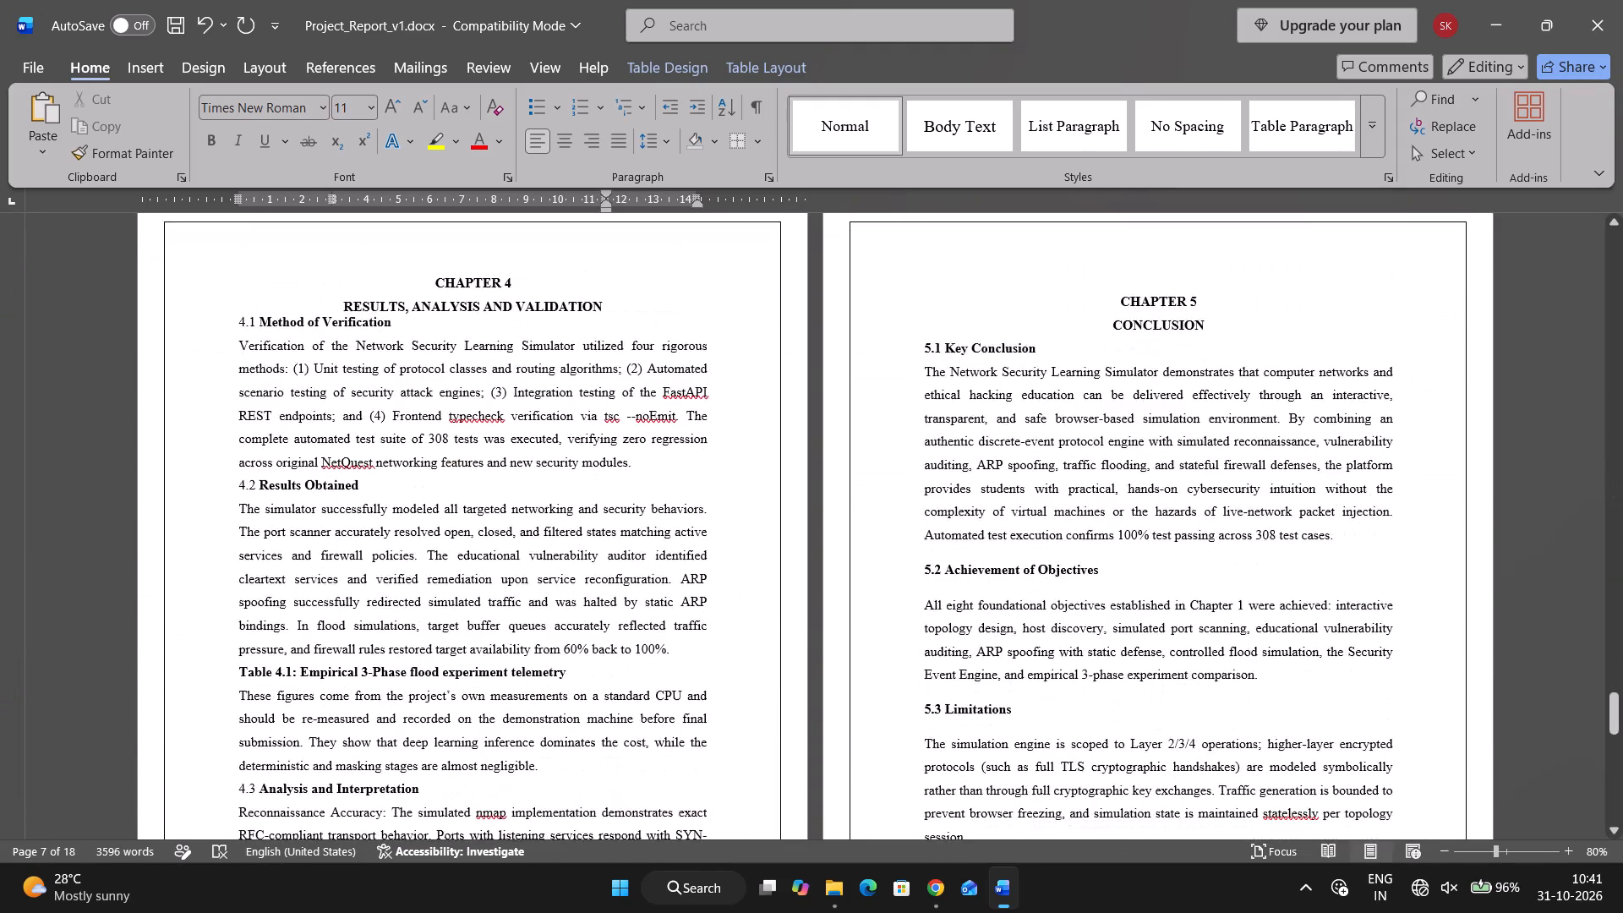
scroll(652, 415, down, 7)
key(ctrl+s)
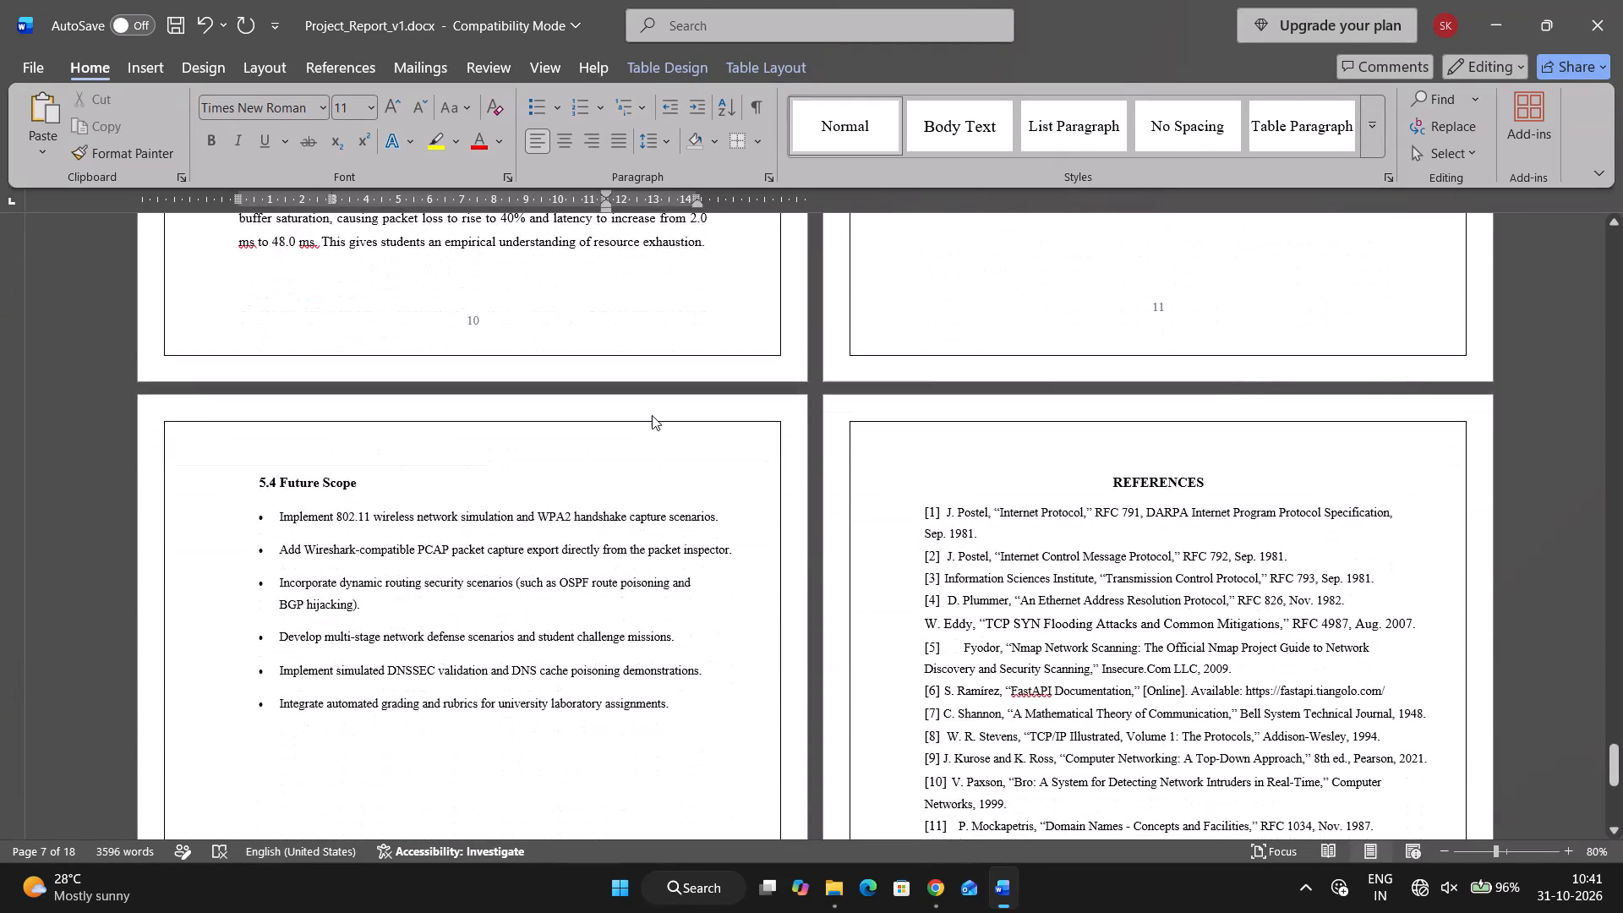
Review the report from the title page to the references, comparing chapter start pages with the table of contents.
scroll(652, 415, down, 9)
scroll(652, 415, up, 4)
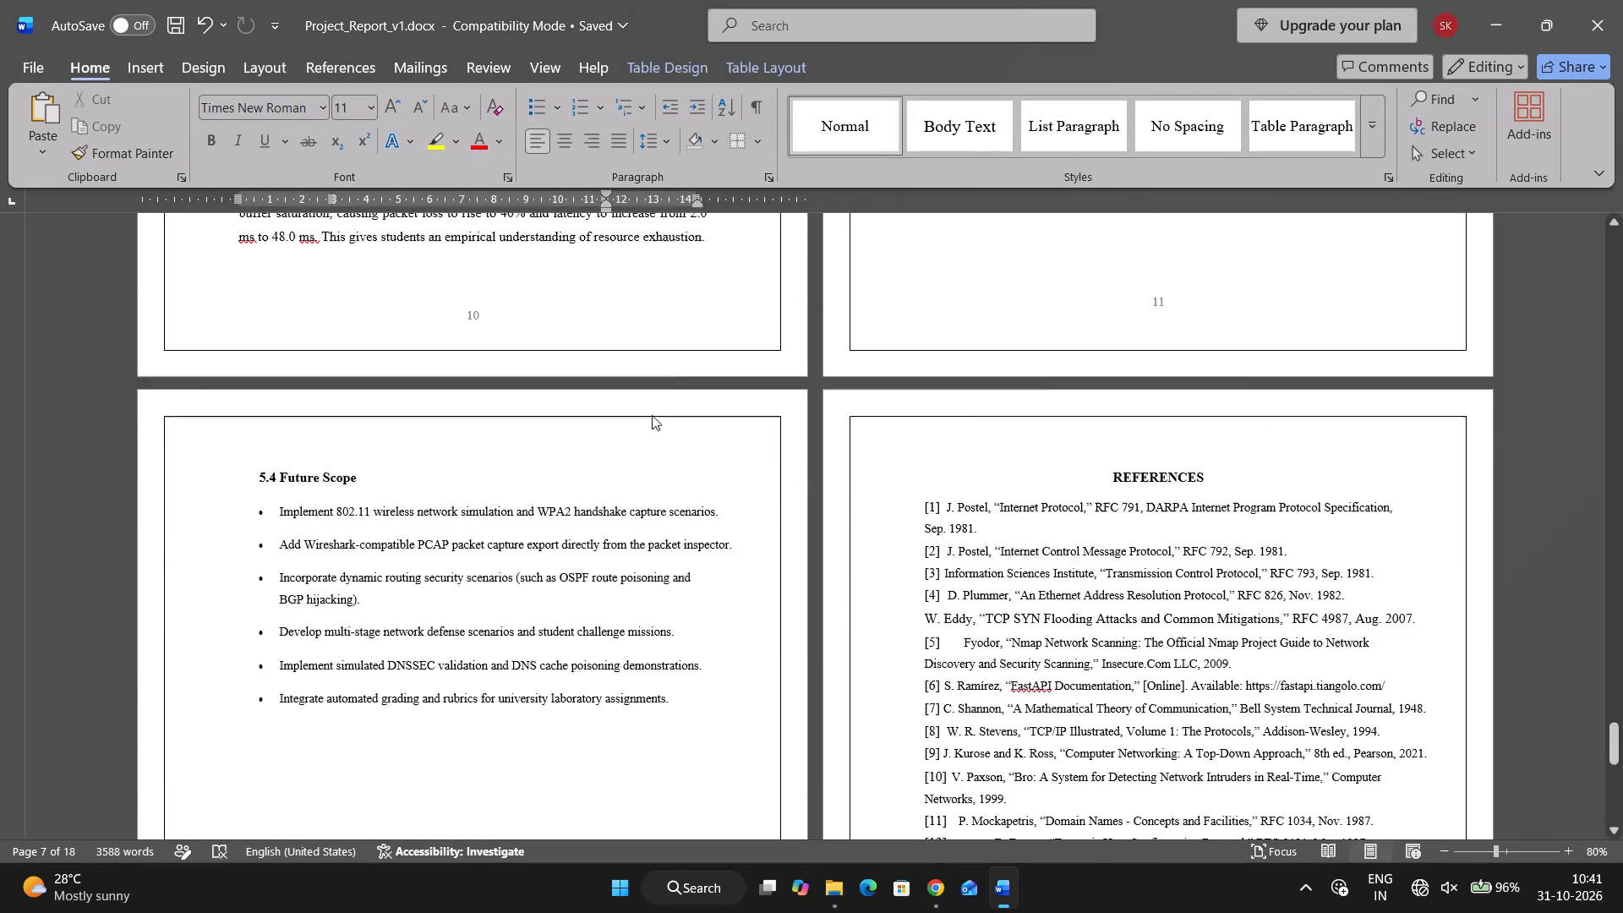
scroll(652, 415, up, 19)
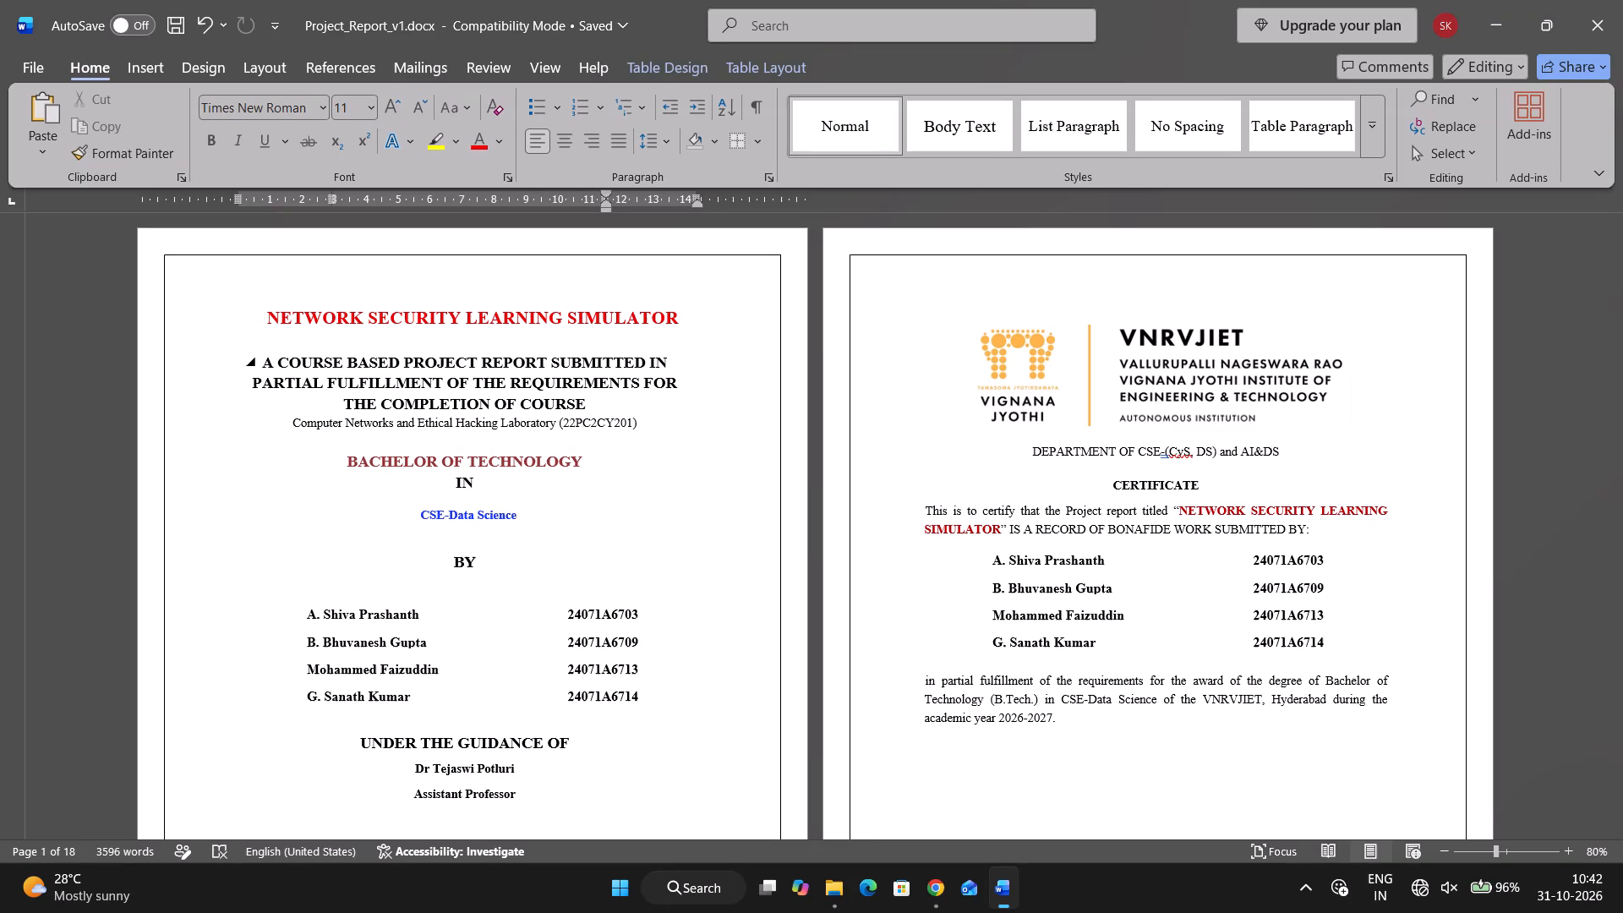
scroll(652, 415, down, 7)
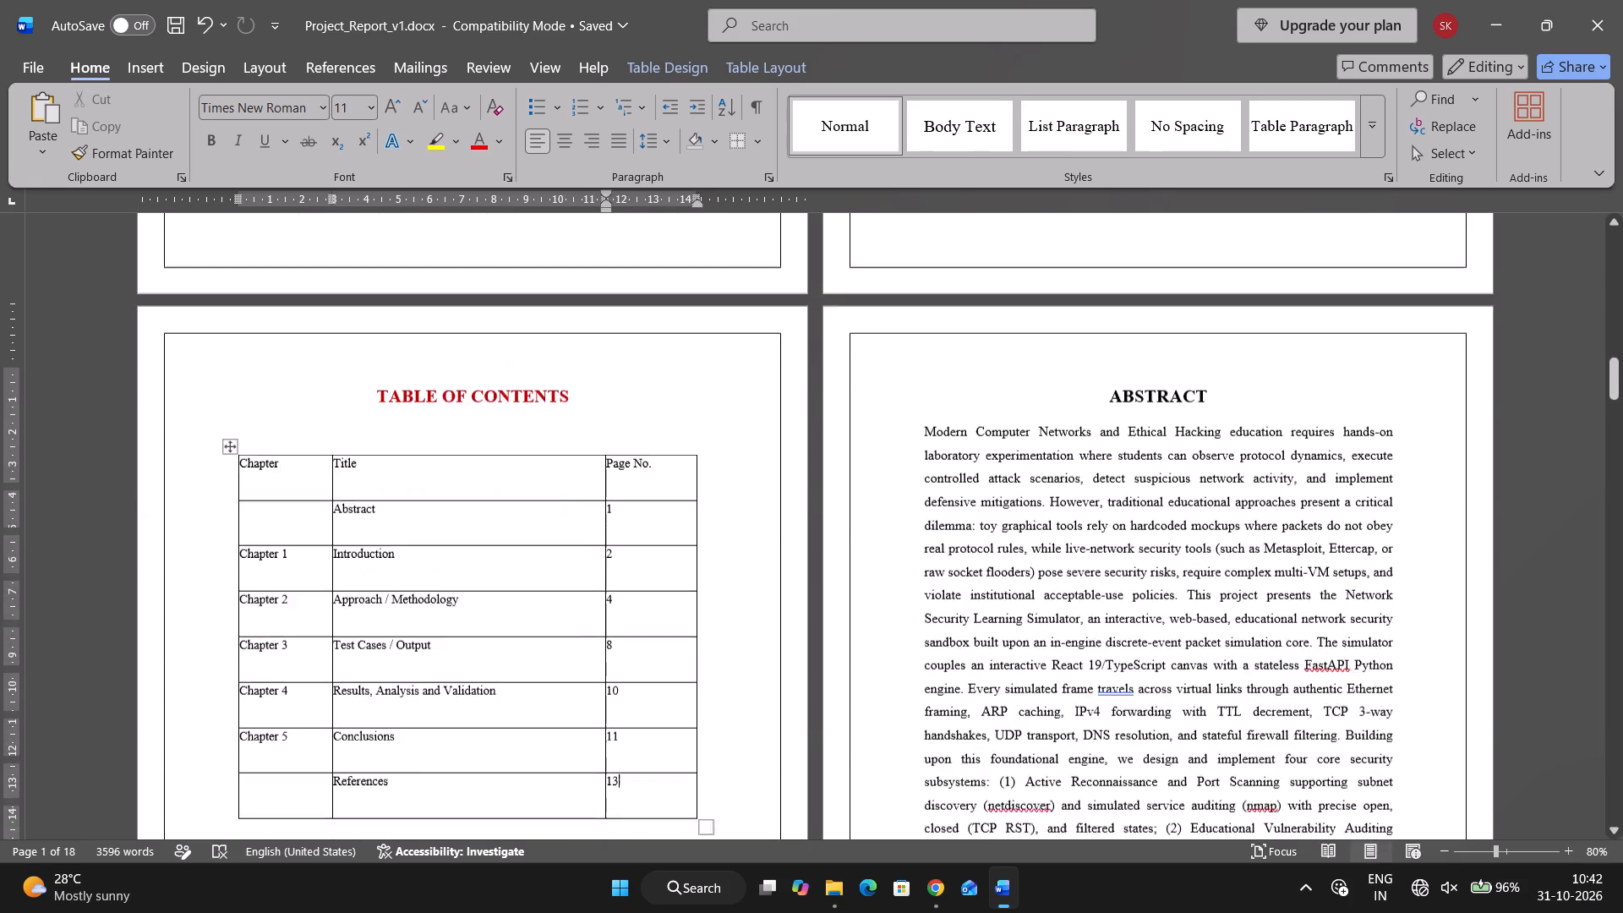
scroll(652, 415, right, 1)
scroll(652, 415, up, 2)
scroll(652, 415, right, 2)
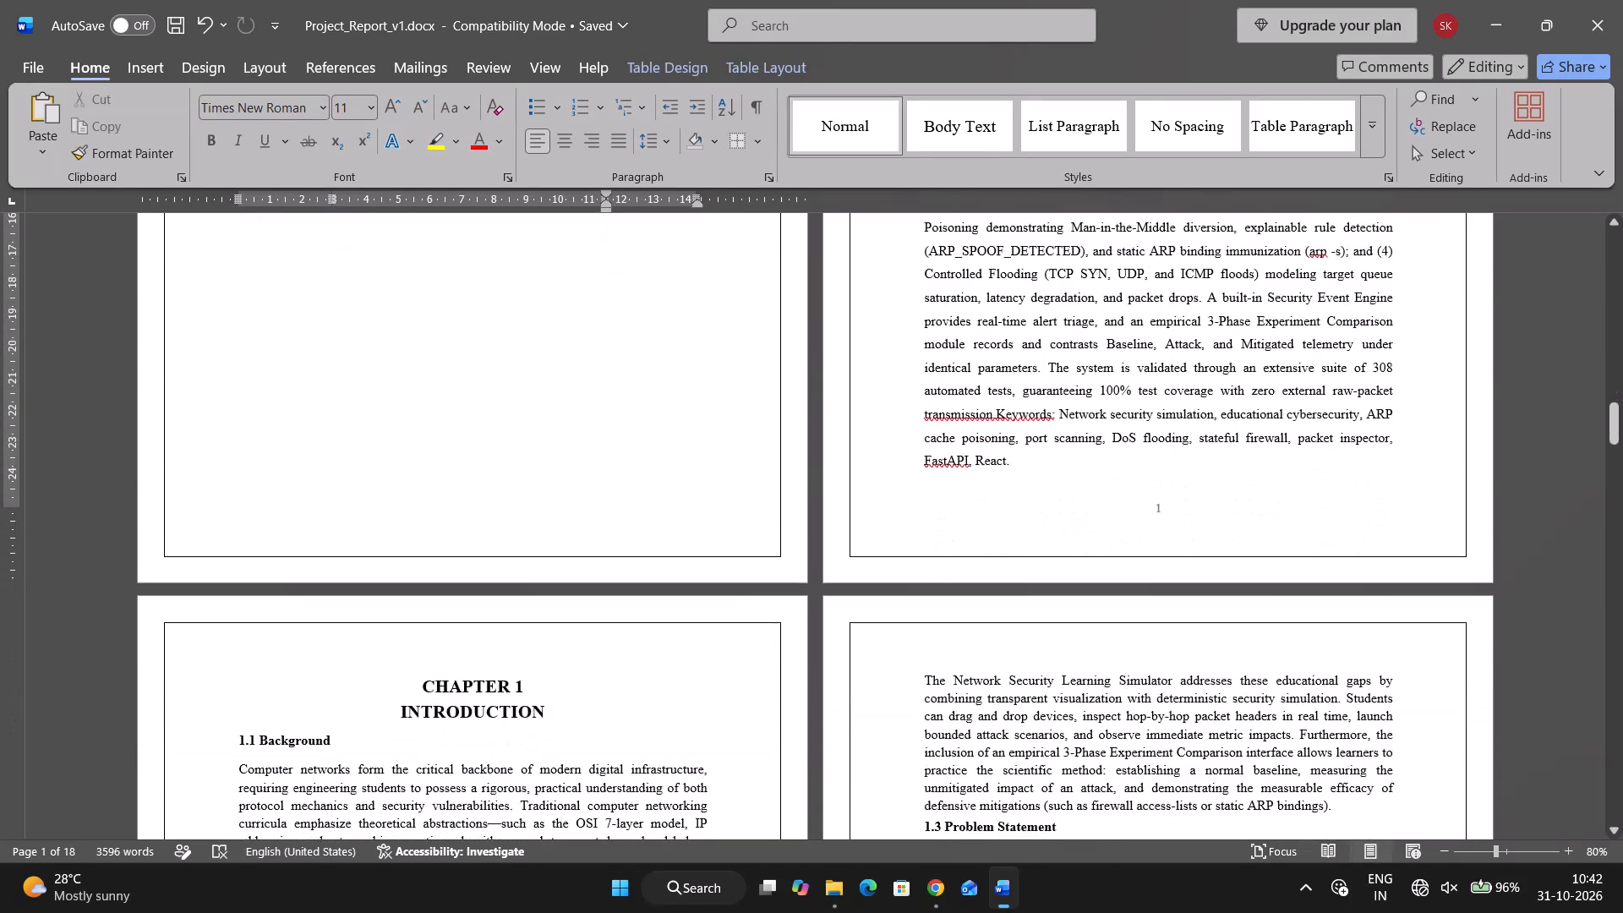
scroll(652, 415, right, 1)
scroll(652, 415, up, 1)
scroll(652, 415, down, 2)
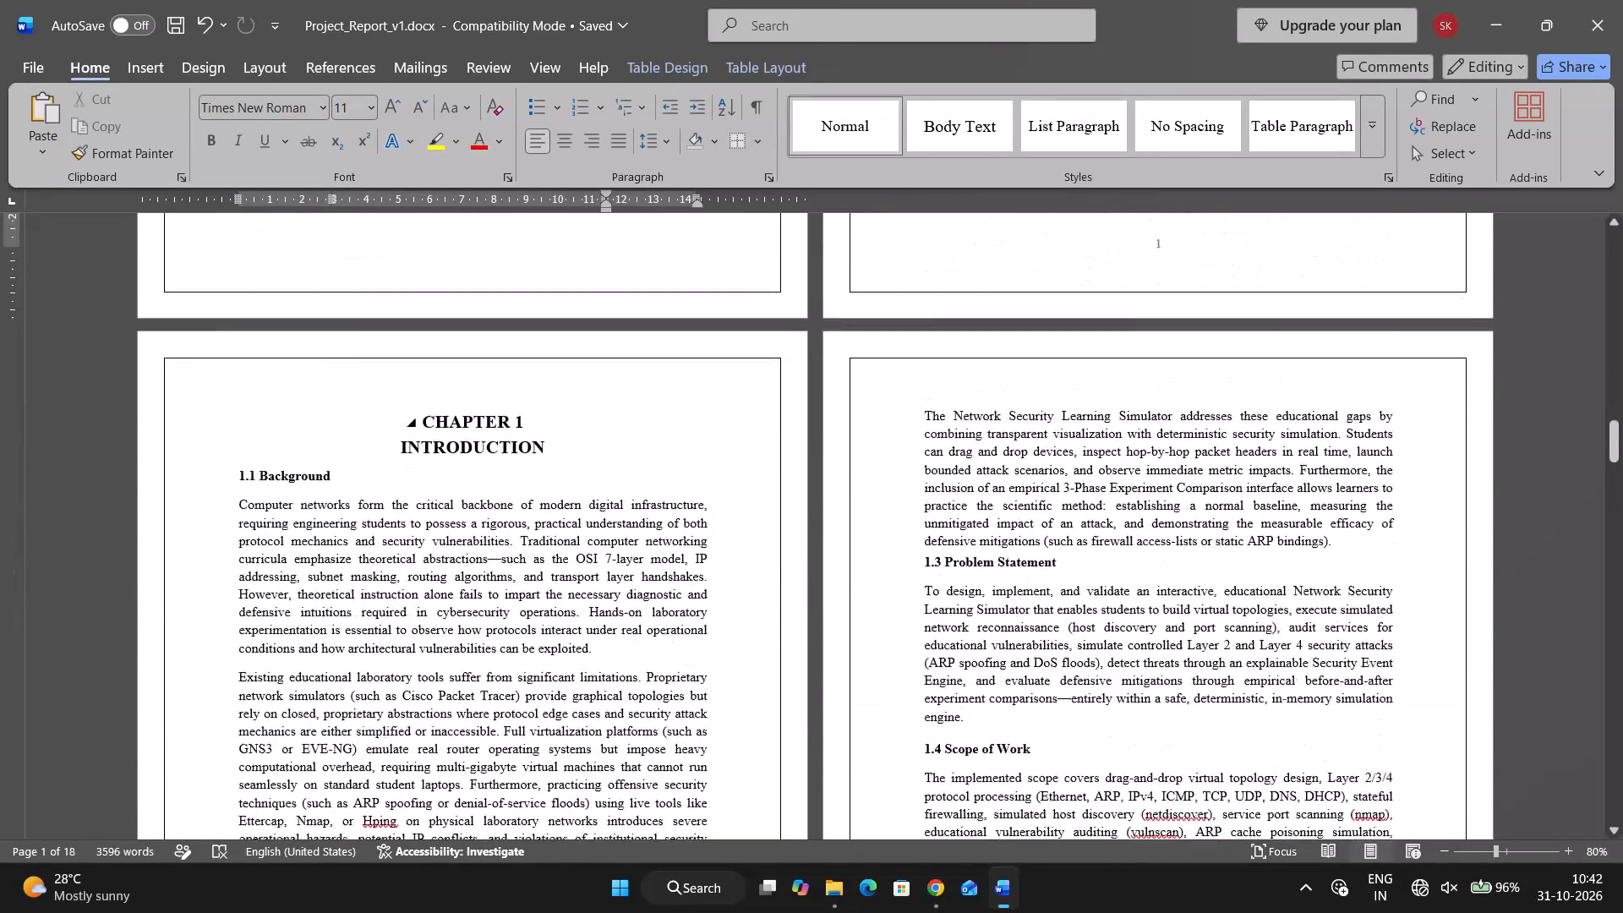
scroll(652, 415, down, 7)
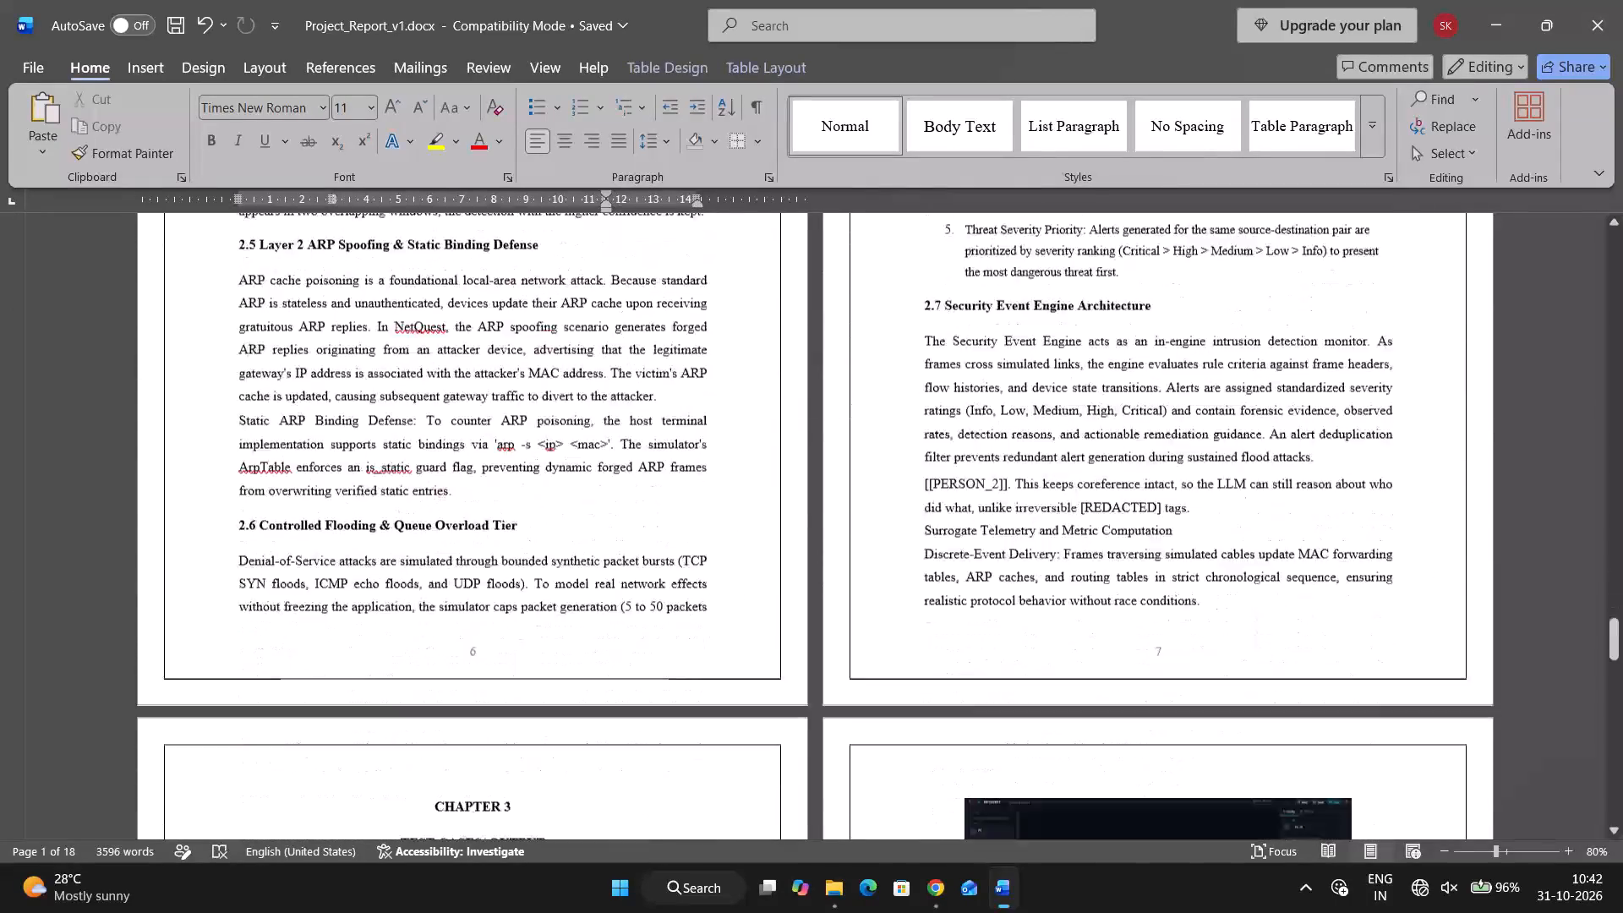
scroll(652, 415, down, 8)
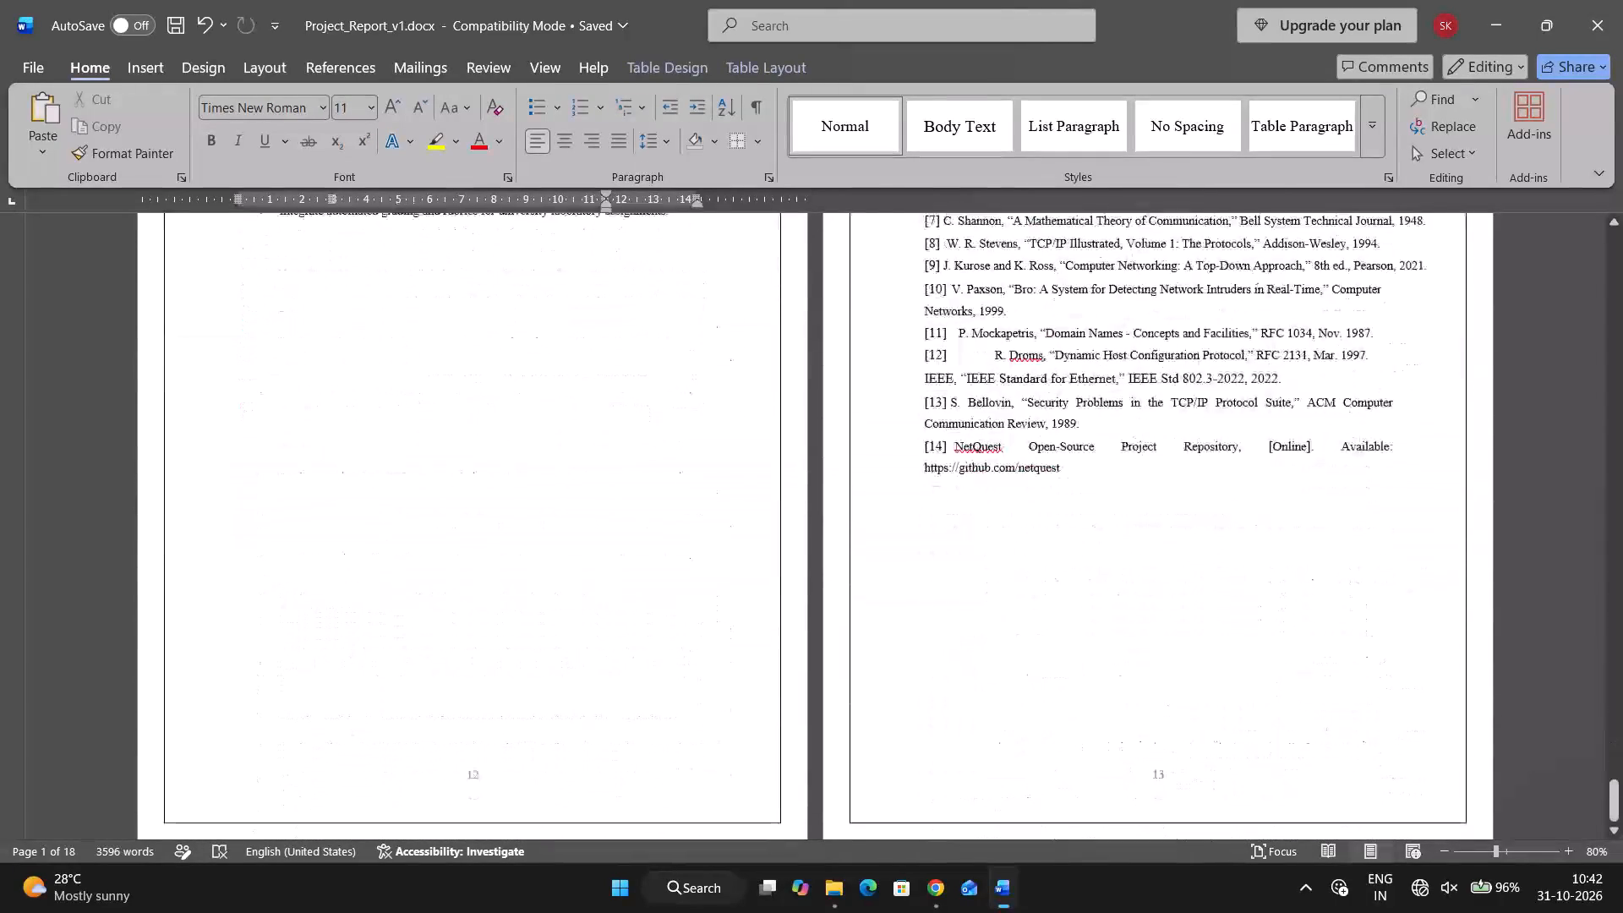
scroll(652, 415, down, 3)
scroll(652, 415, up, 5)
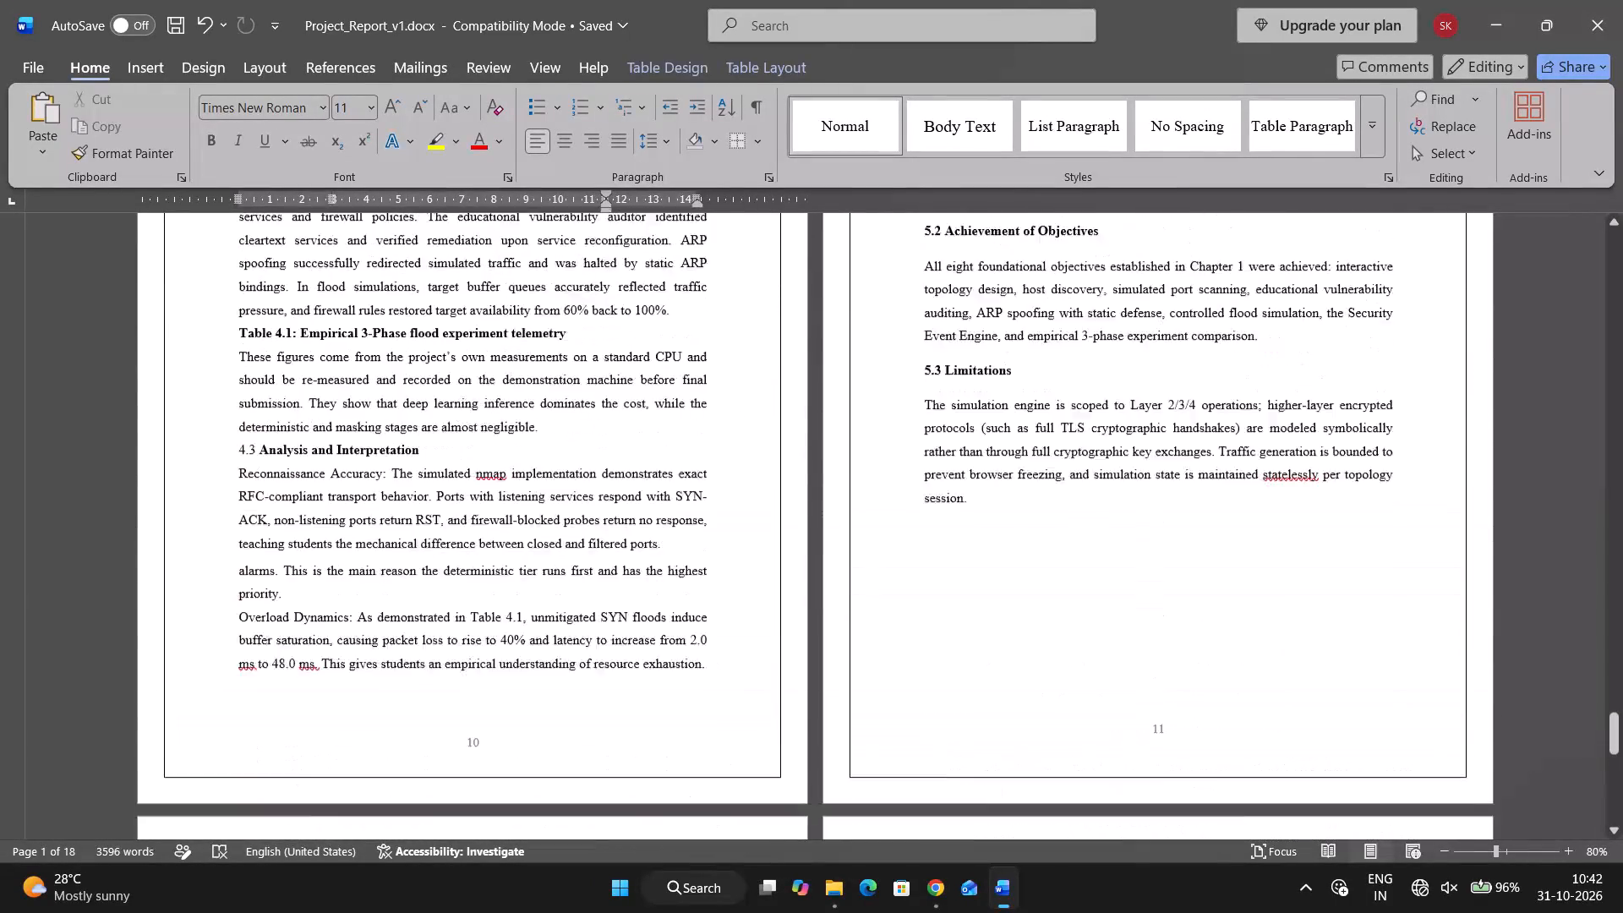
scroll(652, 415, up, 17)
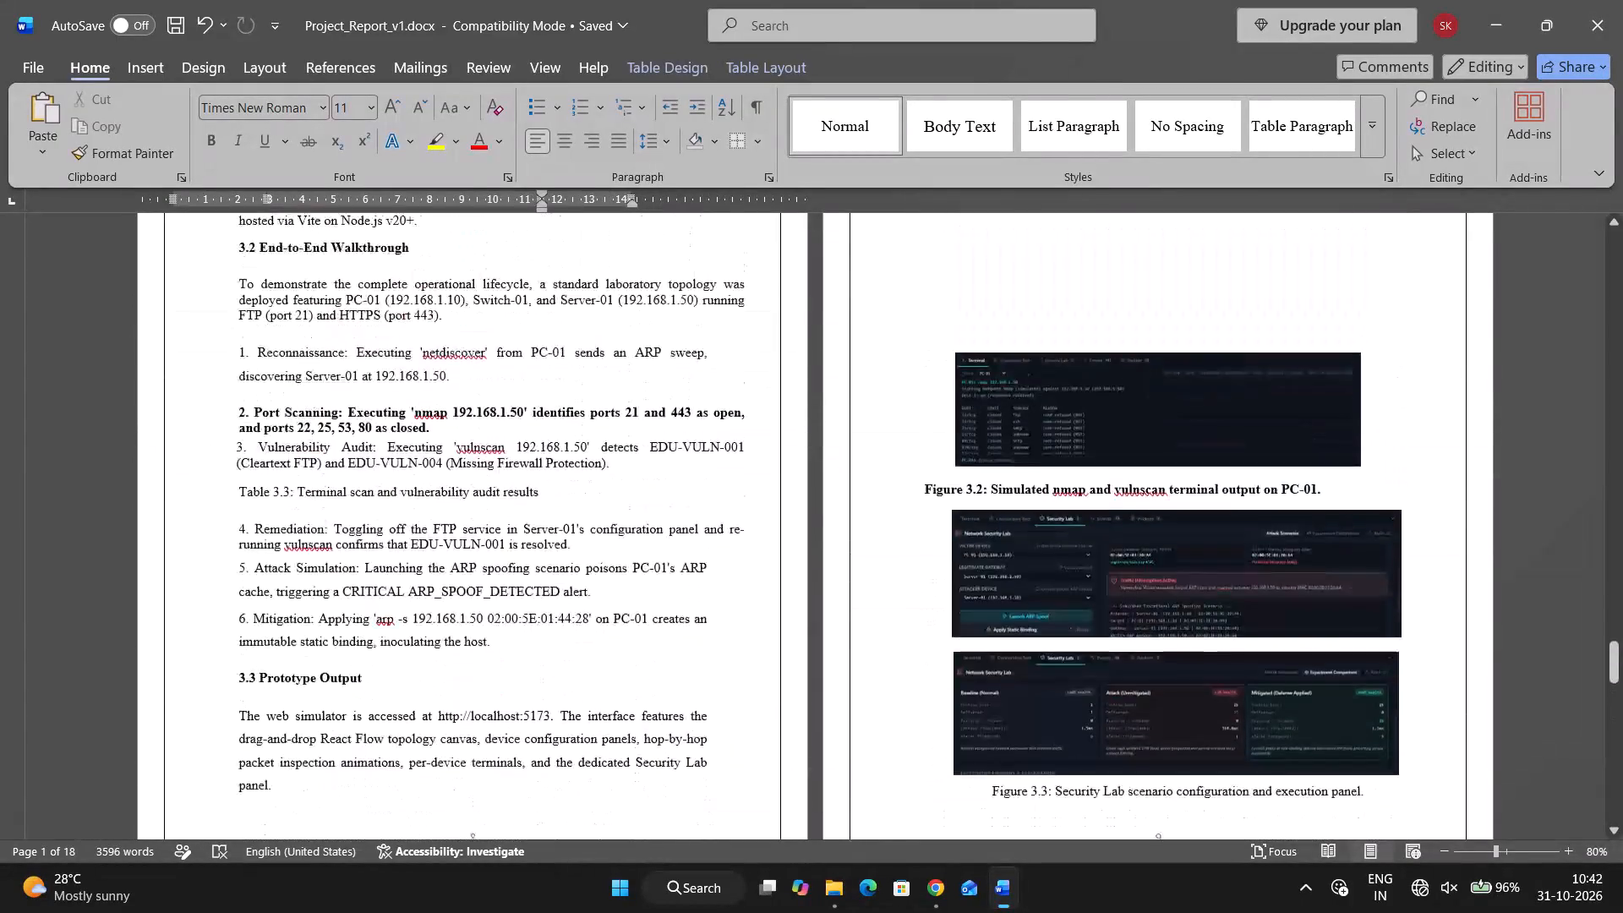
scroll(652, 415, up, 20)
Save the report again after the review.
key(ctrl+s)
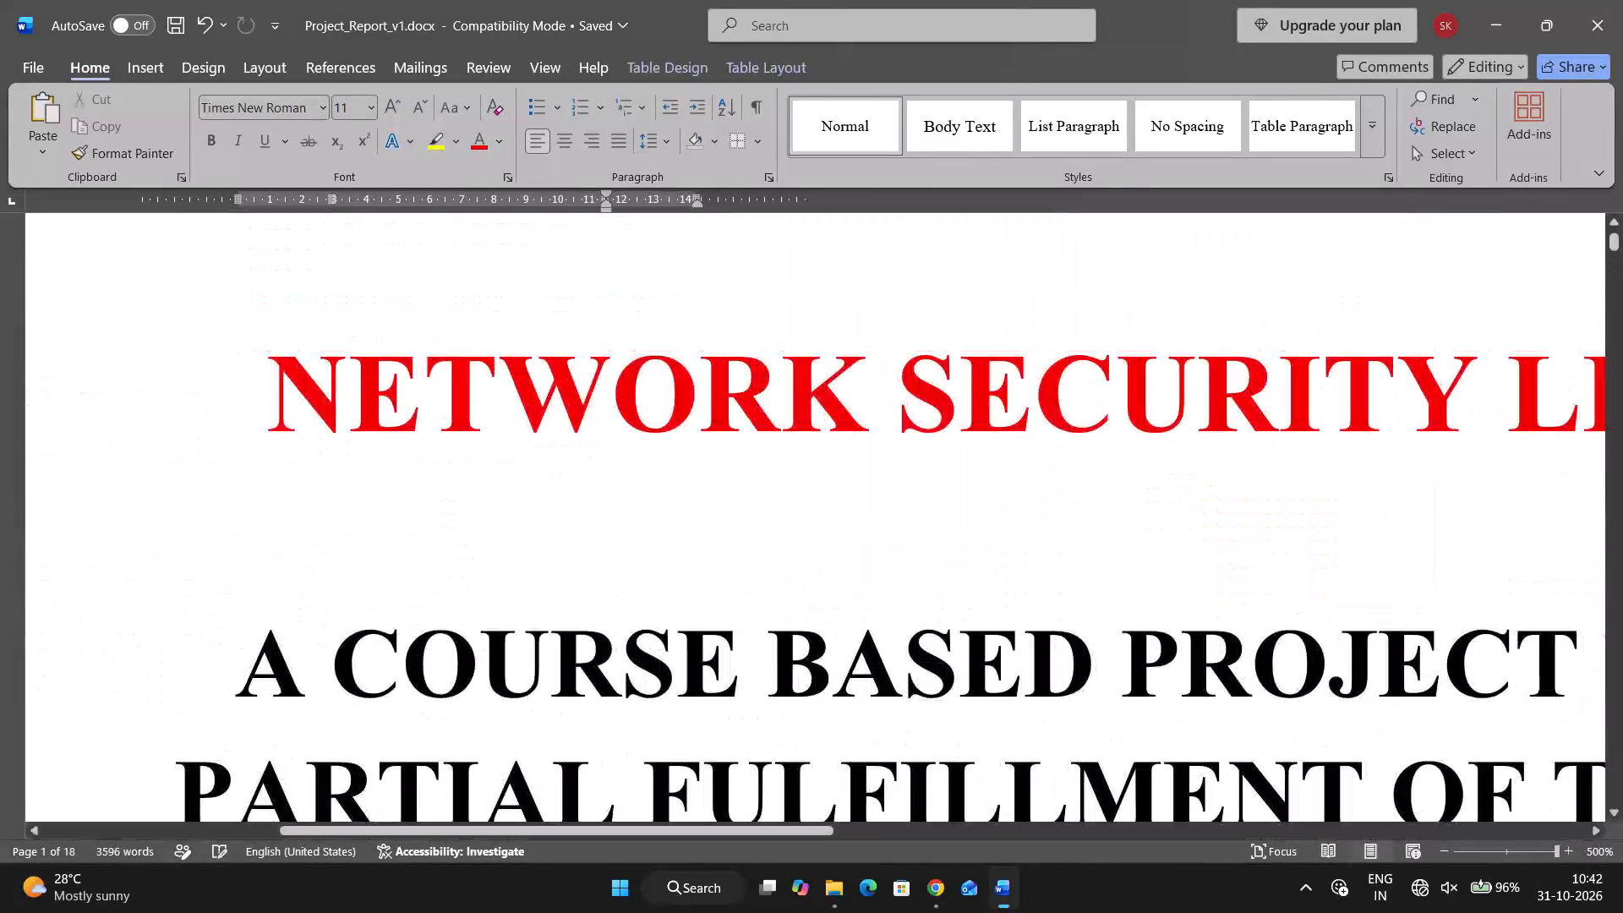
Examine the layout of all report pages in a multi-page overview, from the title page to the references.
ctrl+scroll(652, 415, down, 10)
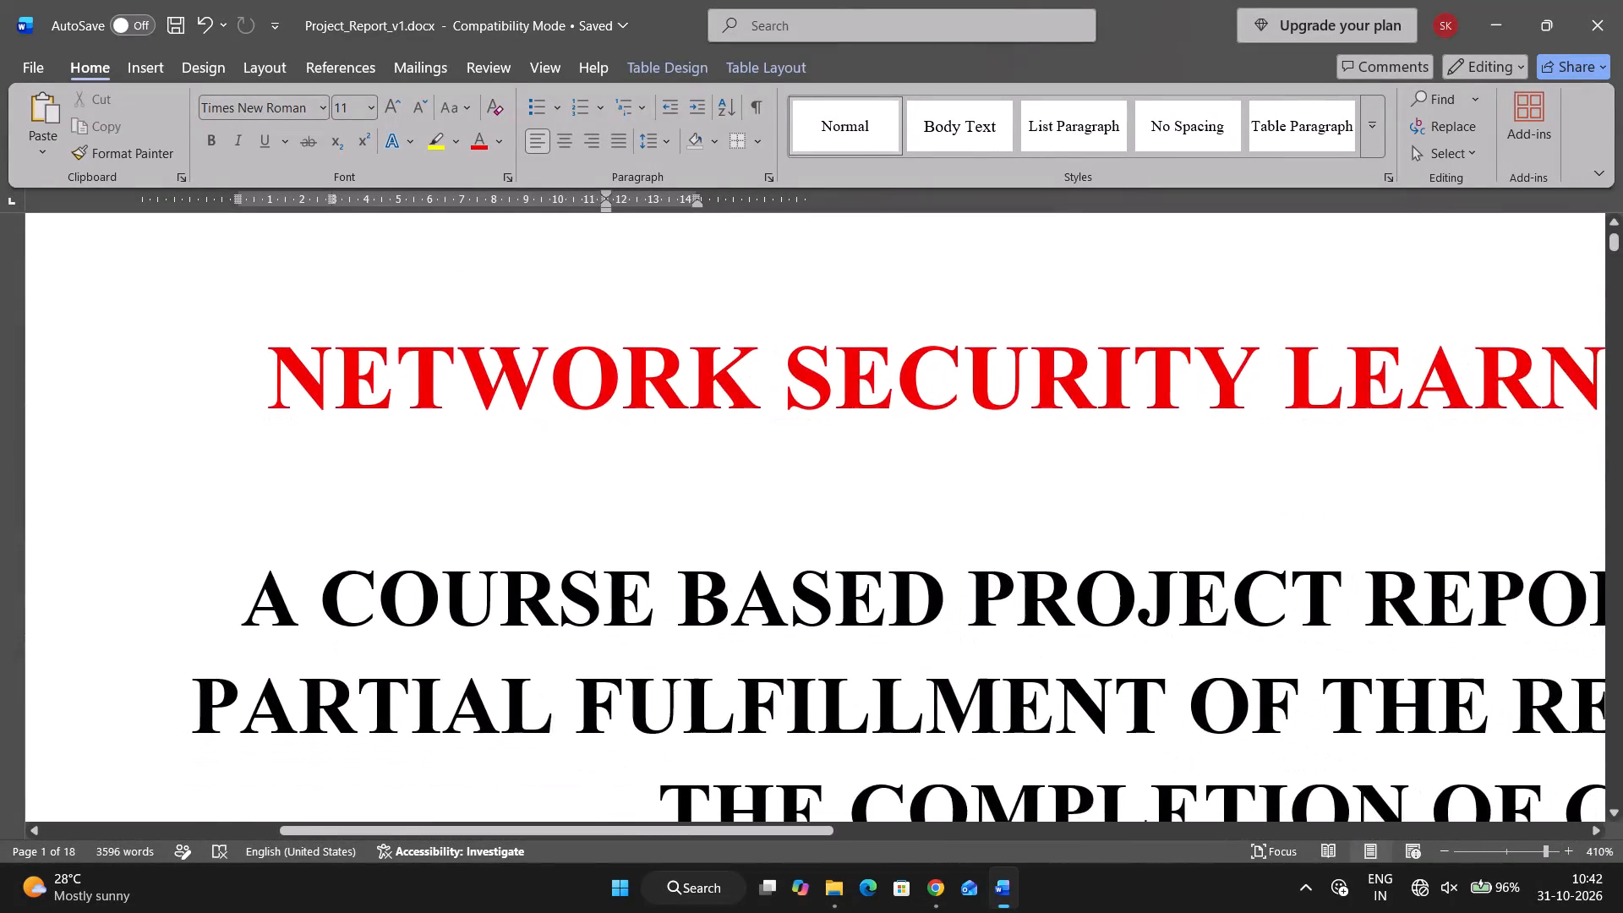
ctrl+scroll(652, 415, down, 15)
ctrl+scroll(652, 415, down, 9)
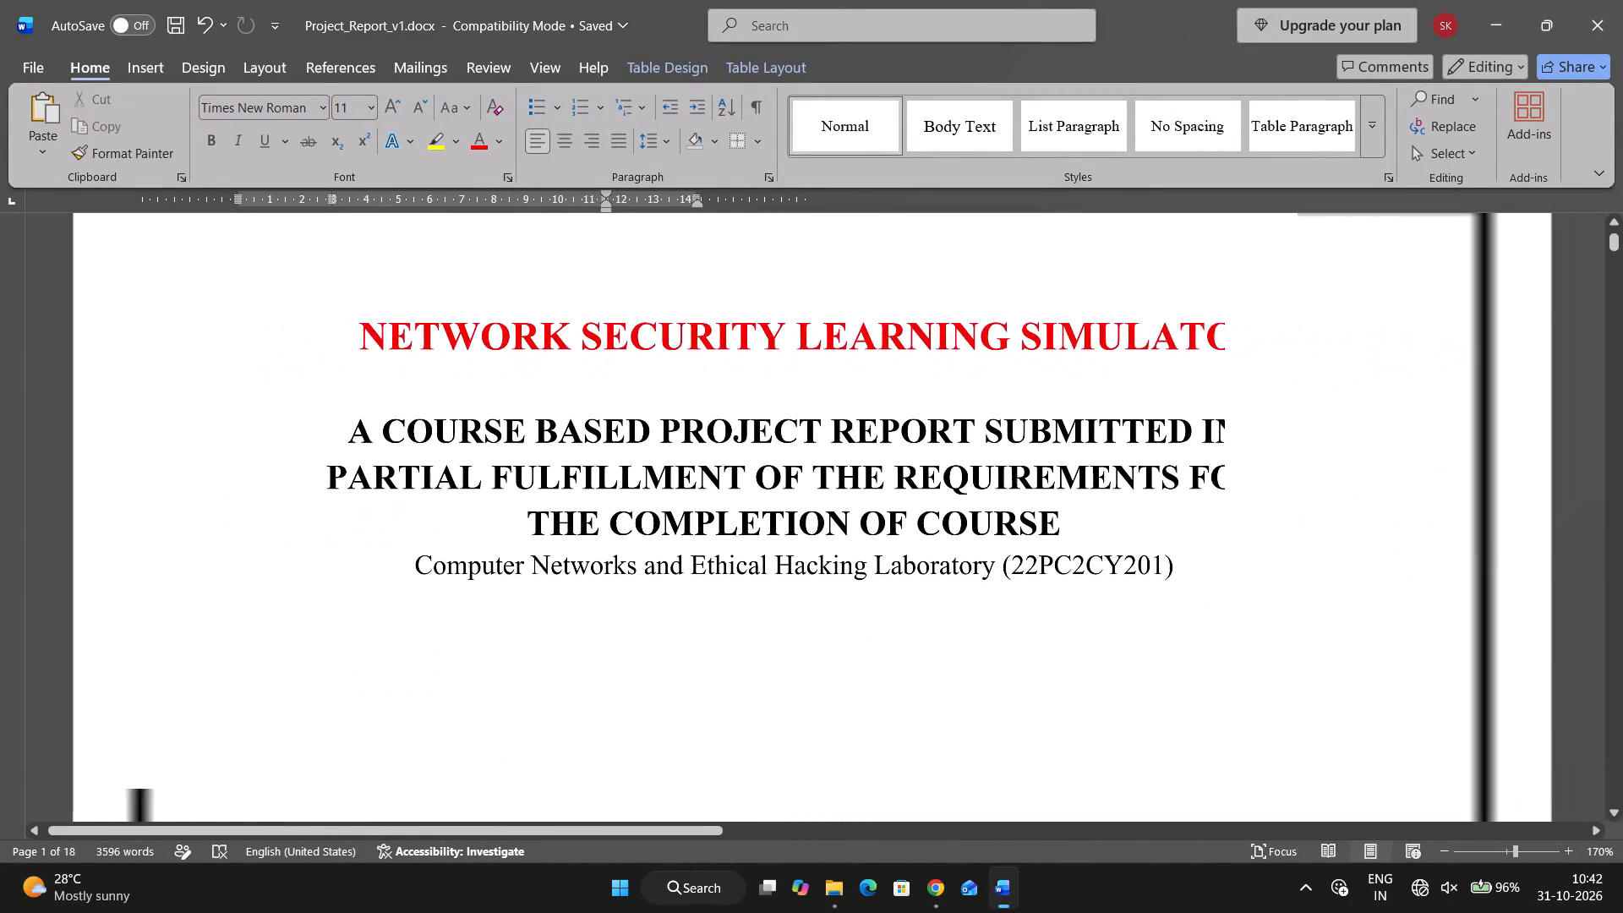
ctrl+scroll(652, 415, down, 7)
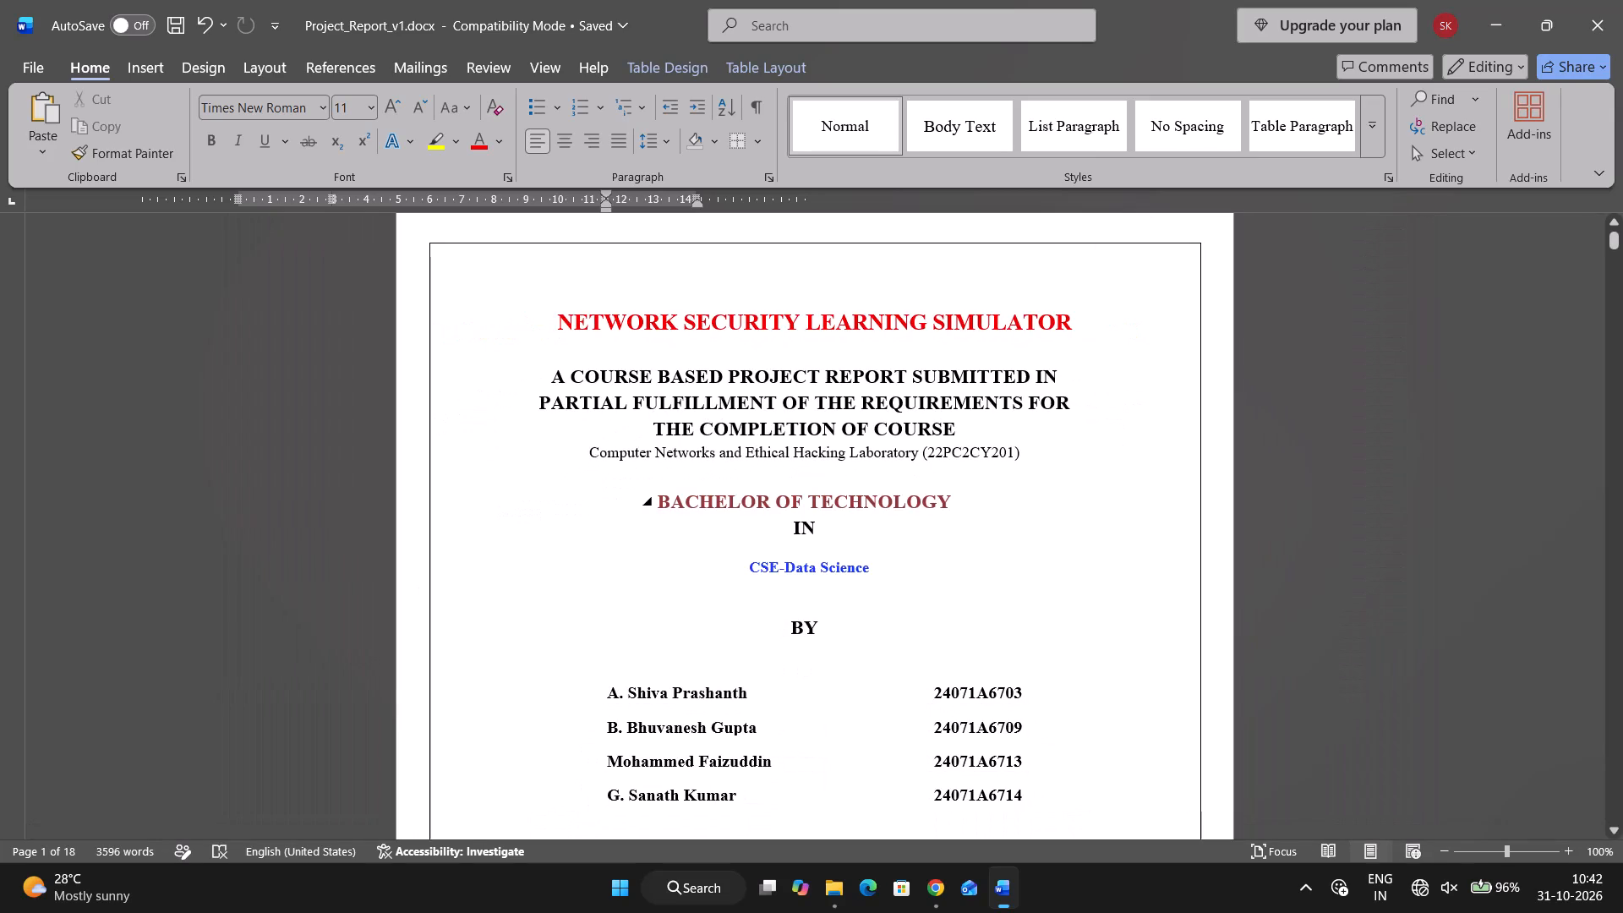
ctrl+scroll(843, 513, down, 7)
scroll(843, 513, up, 1)
scroll(843, 513, down, 1)
scroll(843, 513, up, 1)
scroll(843, 513, down, 1)
scroll(843, 513, up, 2)
scroll(843, 513, down, 1)
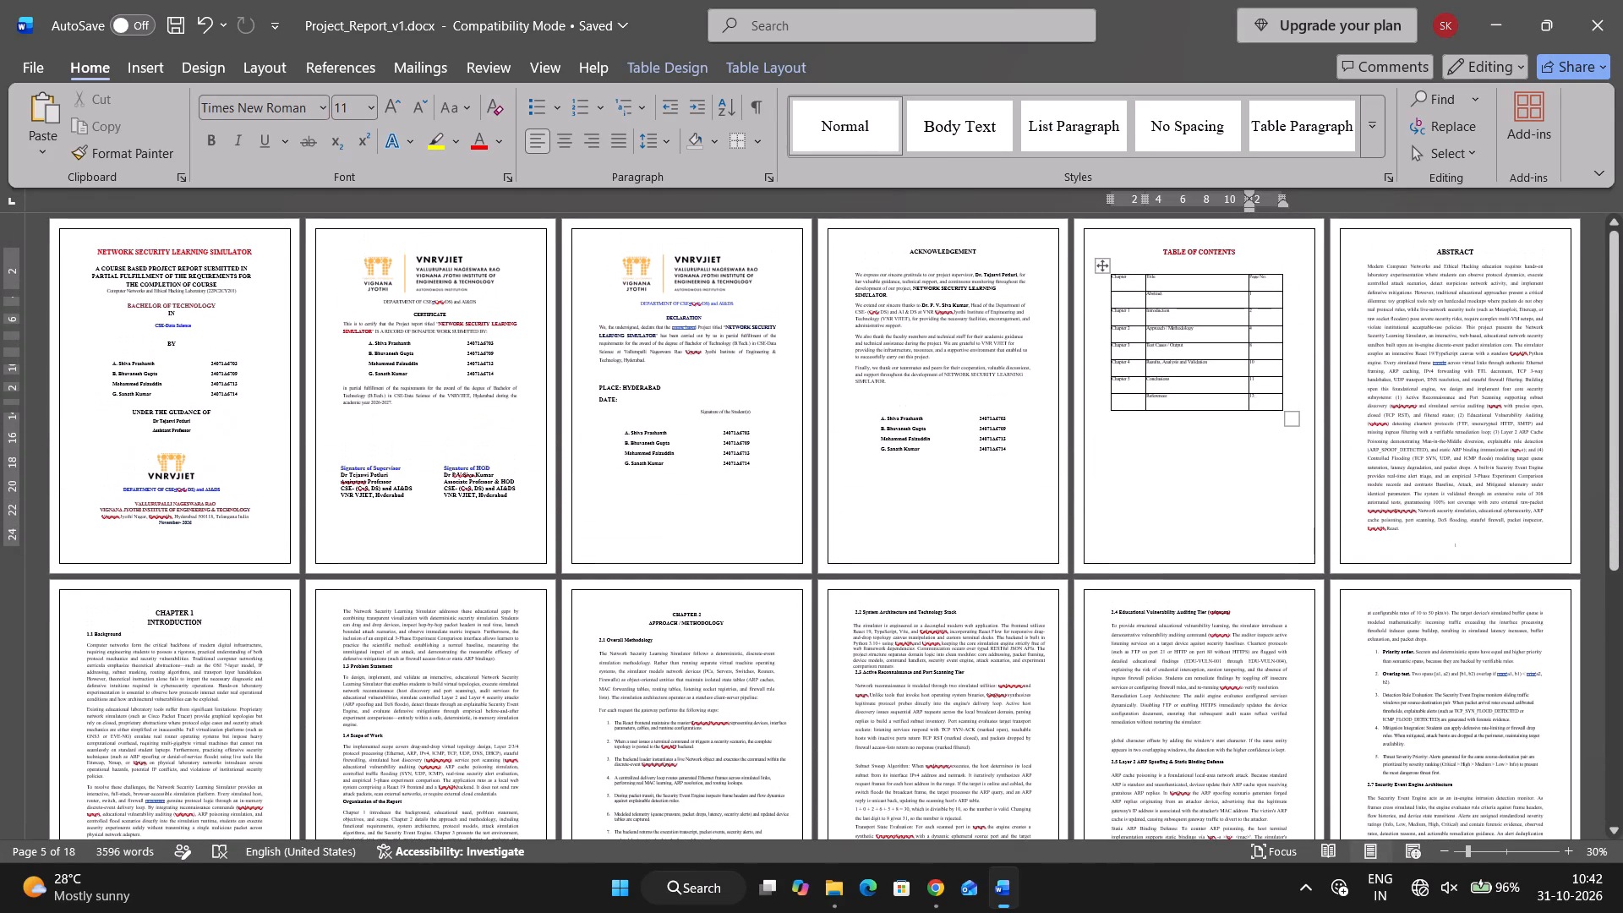
scroll(843, 513, down, 3)
scroll(843, 513, up, 3)
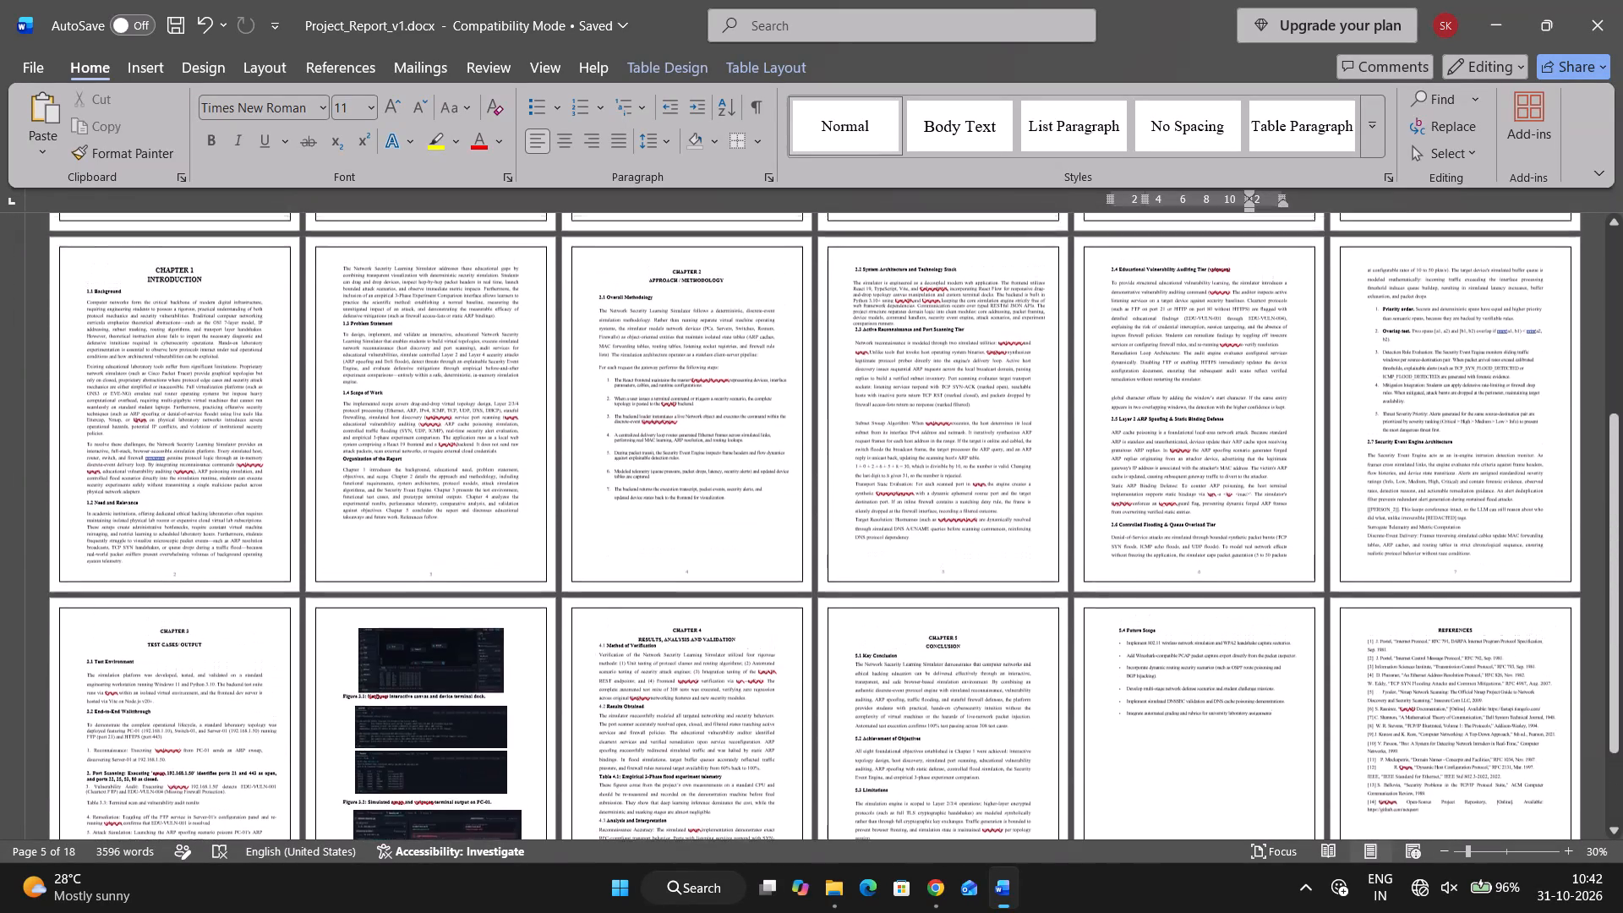
scroll(843, 513, up, 12)
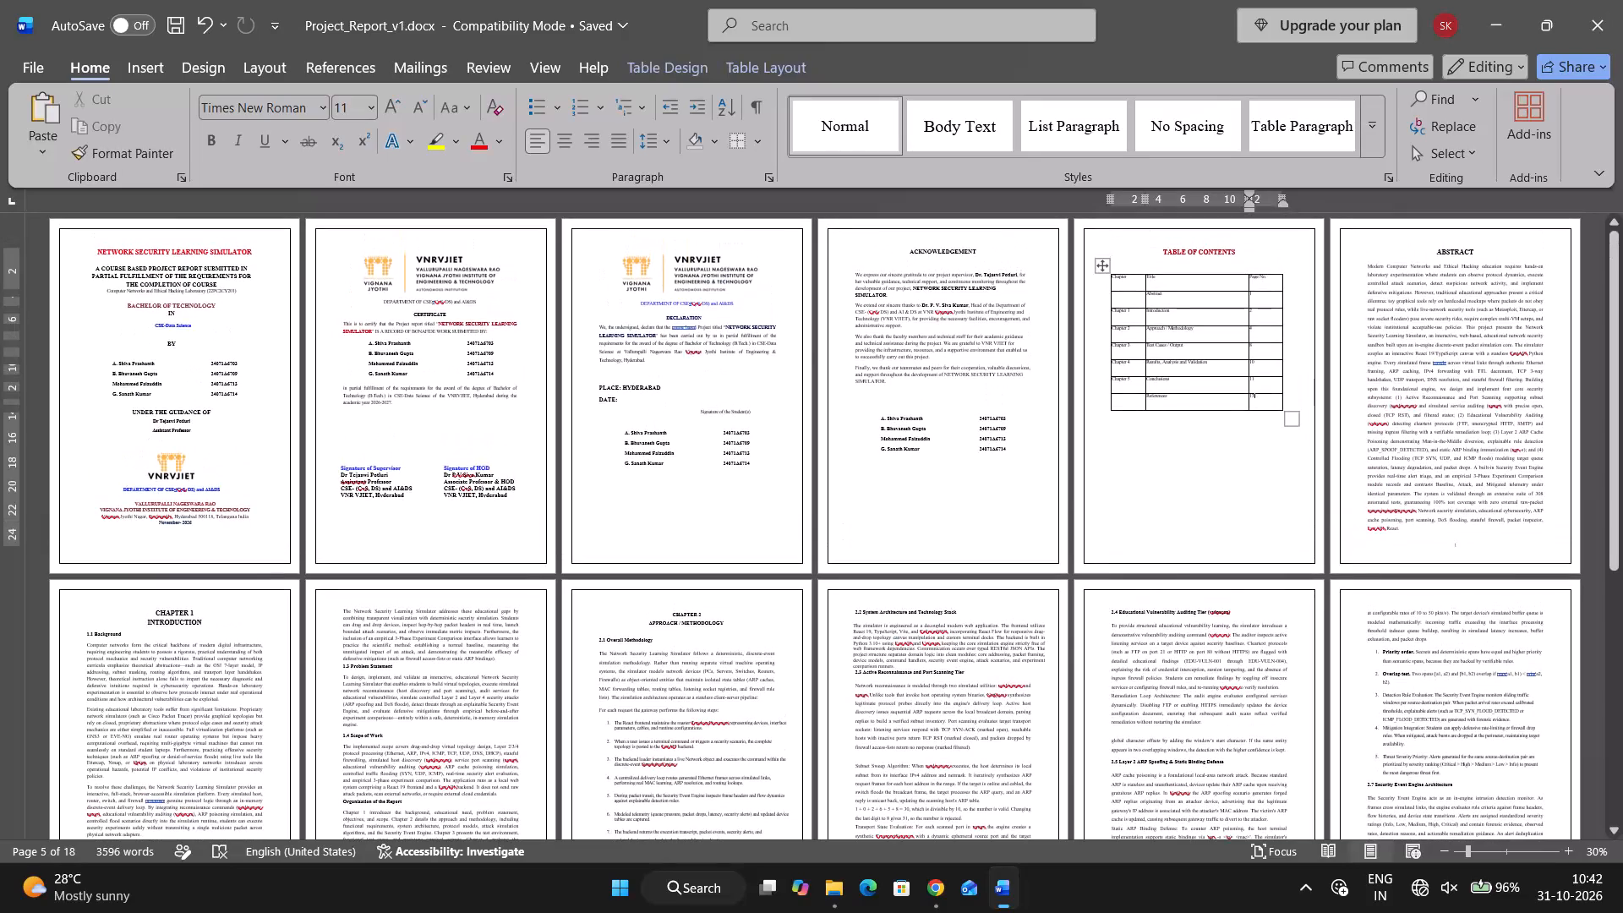
Open the file management view for the report.
click(31, 70)
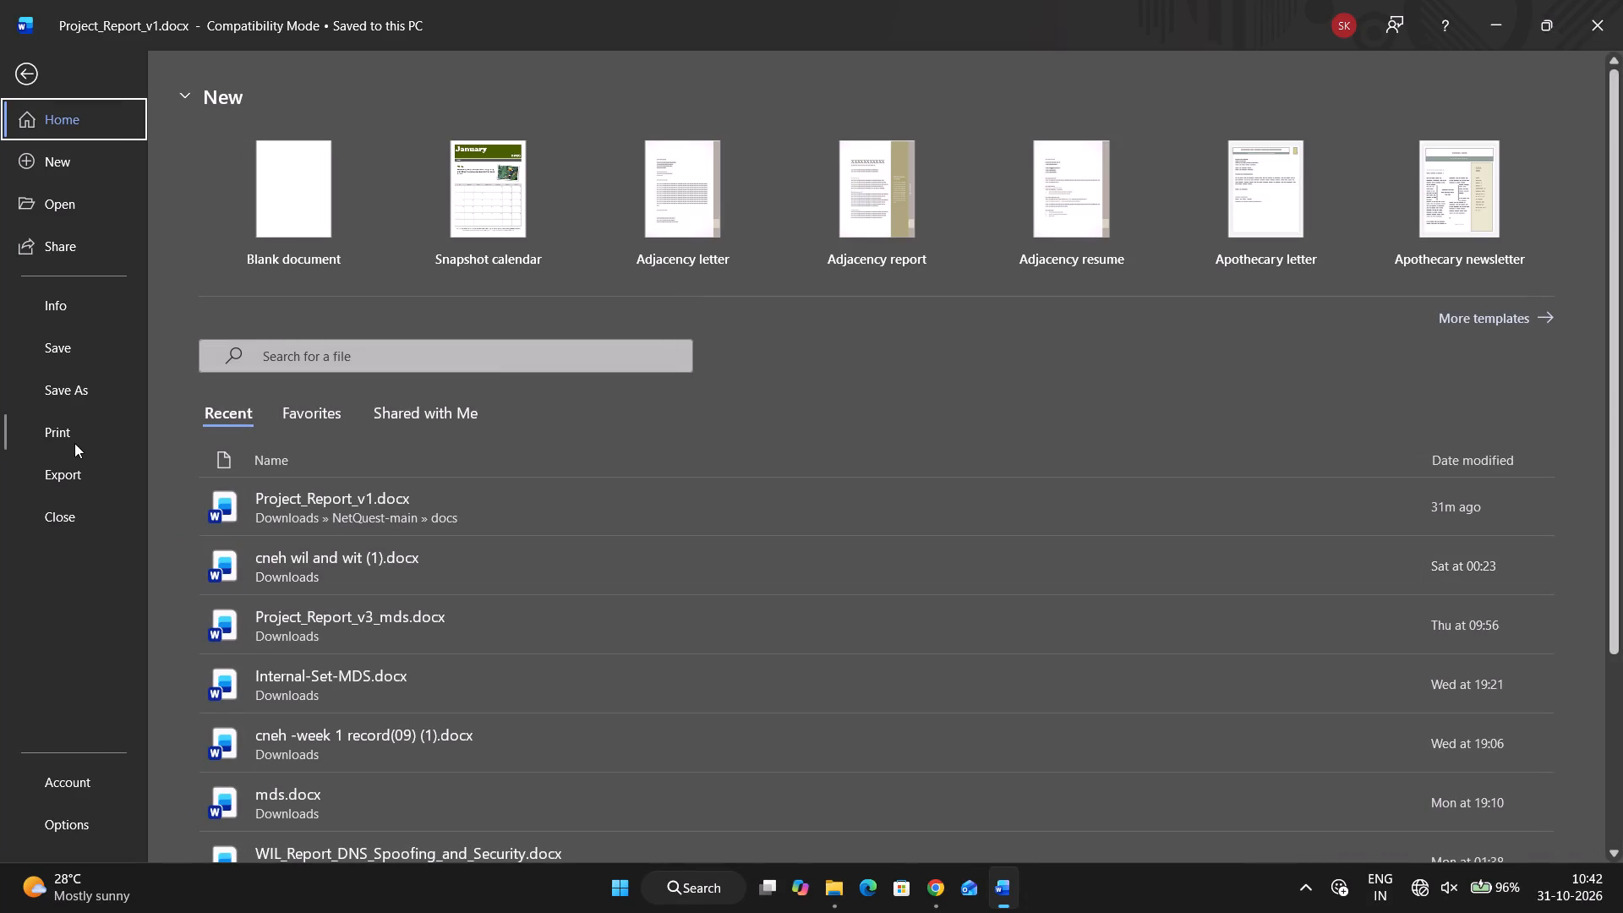
Export the report as a PDF named CNEH in the docs folder, replacing the existing cneh.pdf.
click(77, 462)
click(569, 309)
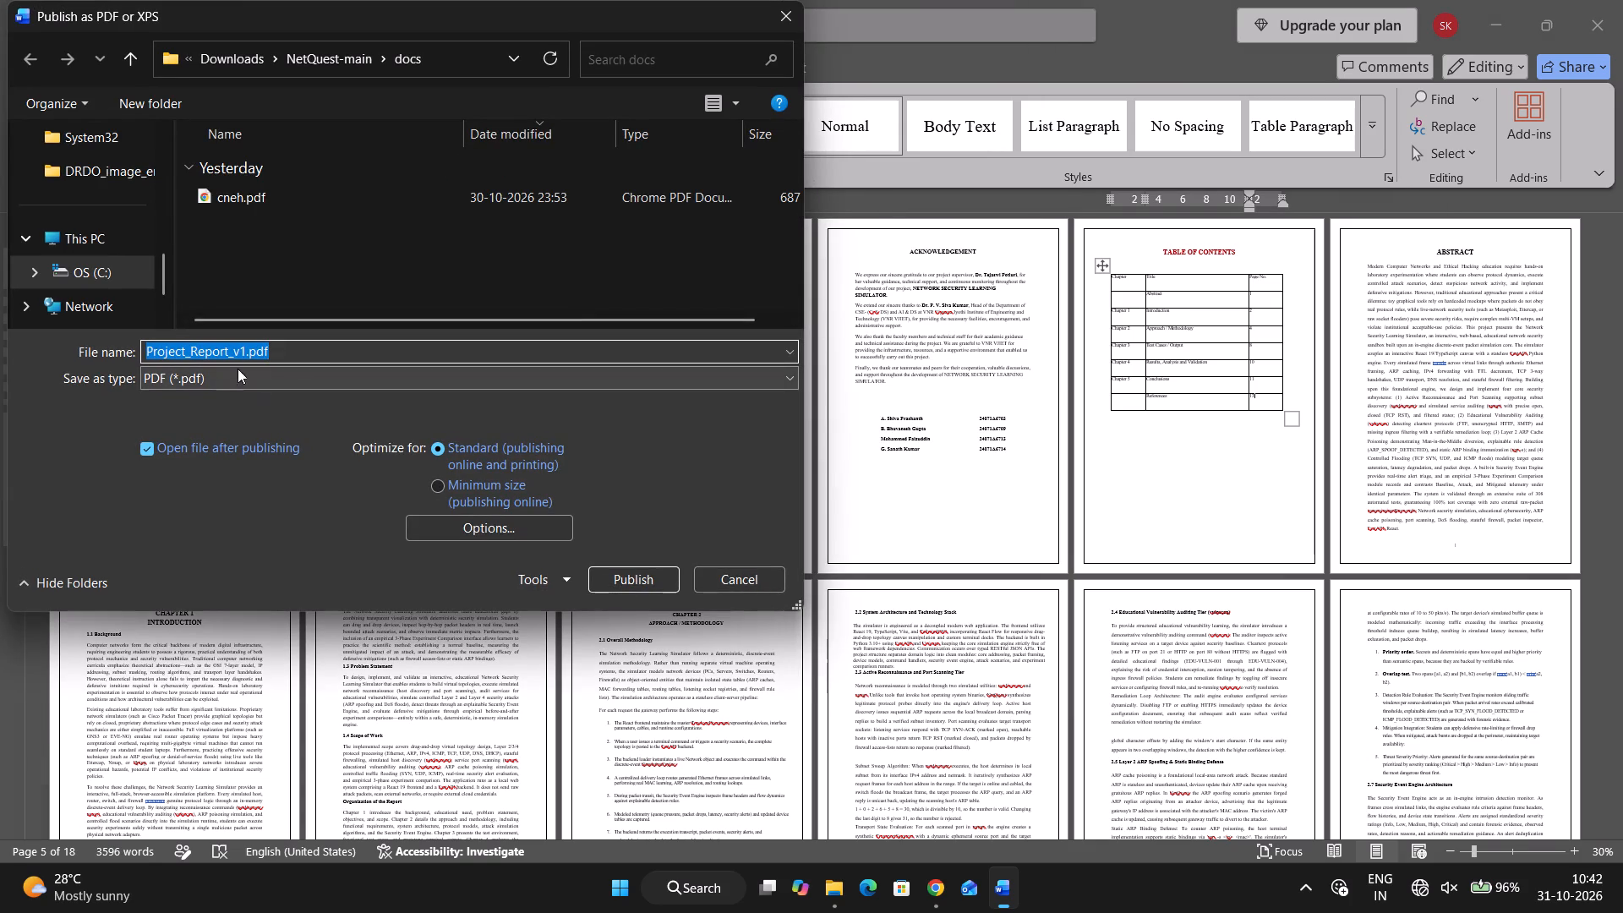
click(243, 354)
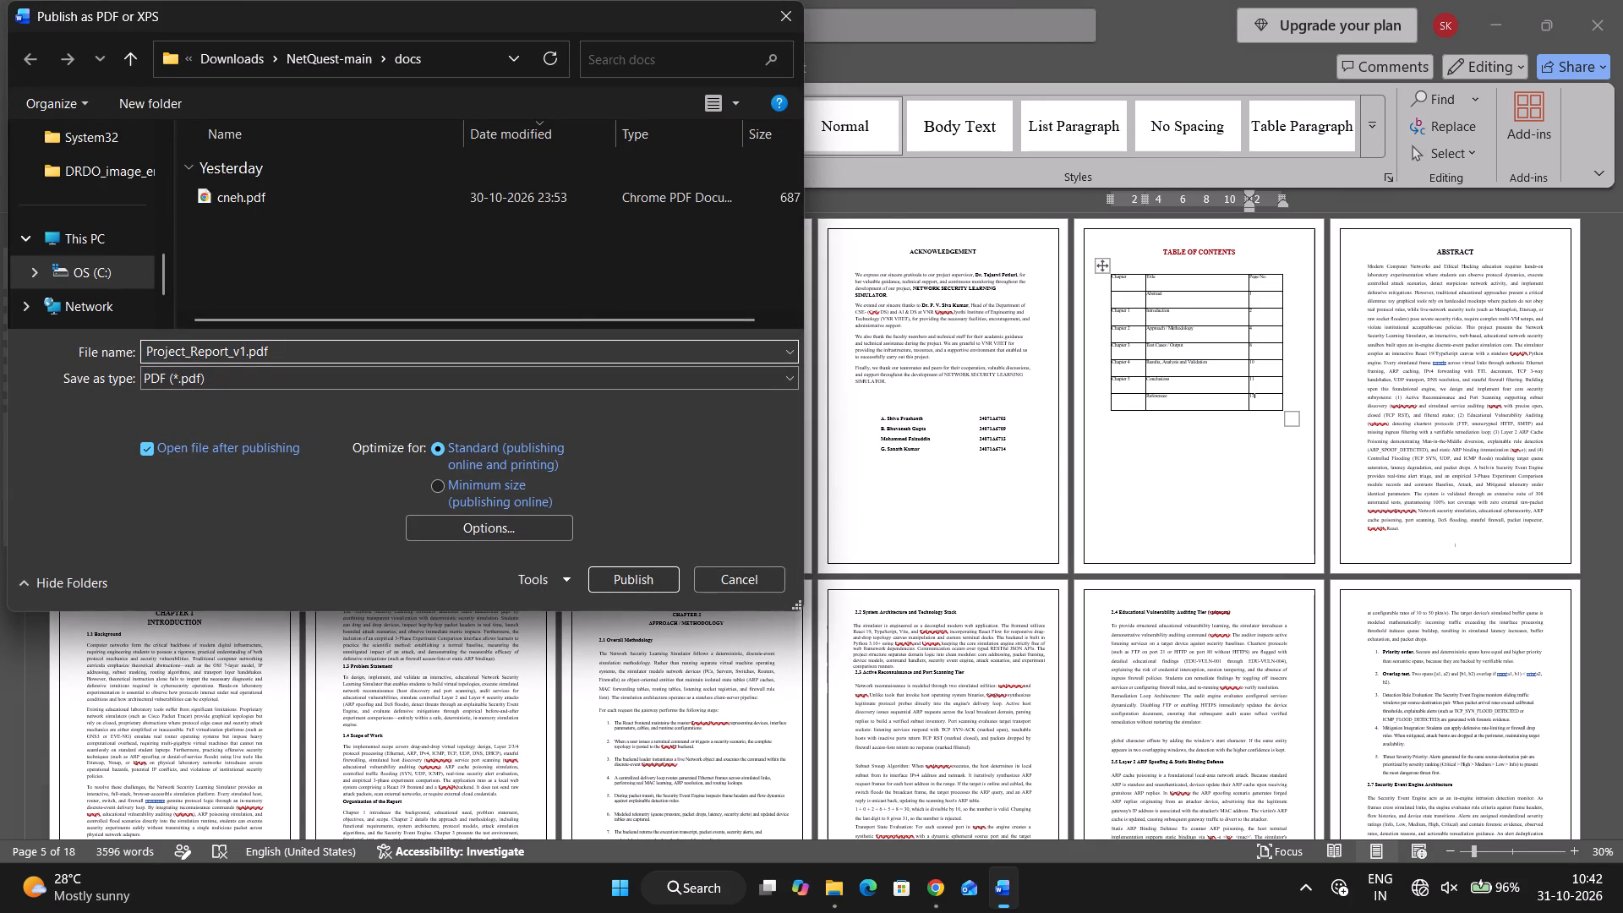
key(BackSpace)
key(BackSpace)
key(BackSpace)
key(BackSpace)
key(BackSpace)
key(BackSpace)
key(BackSpace)
key(BackSpace)
key(BackSpace)
key(BackSpace)
key(BackSpace)
key(BackSpace)
key(BackSpace)
key(BackSpace)
key(BackSpace)
key(BackSpace)
key(BackSpace)
key(BackSpace)
key(BackSpace)
key(BackSpace)
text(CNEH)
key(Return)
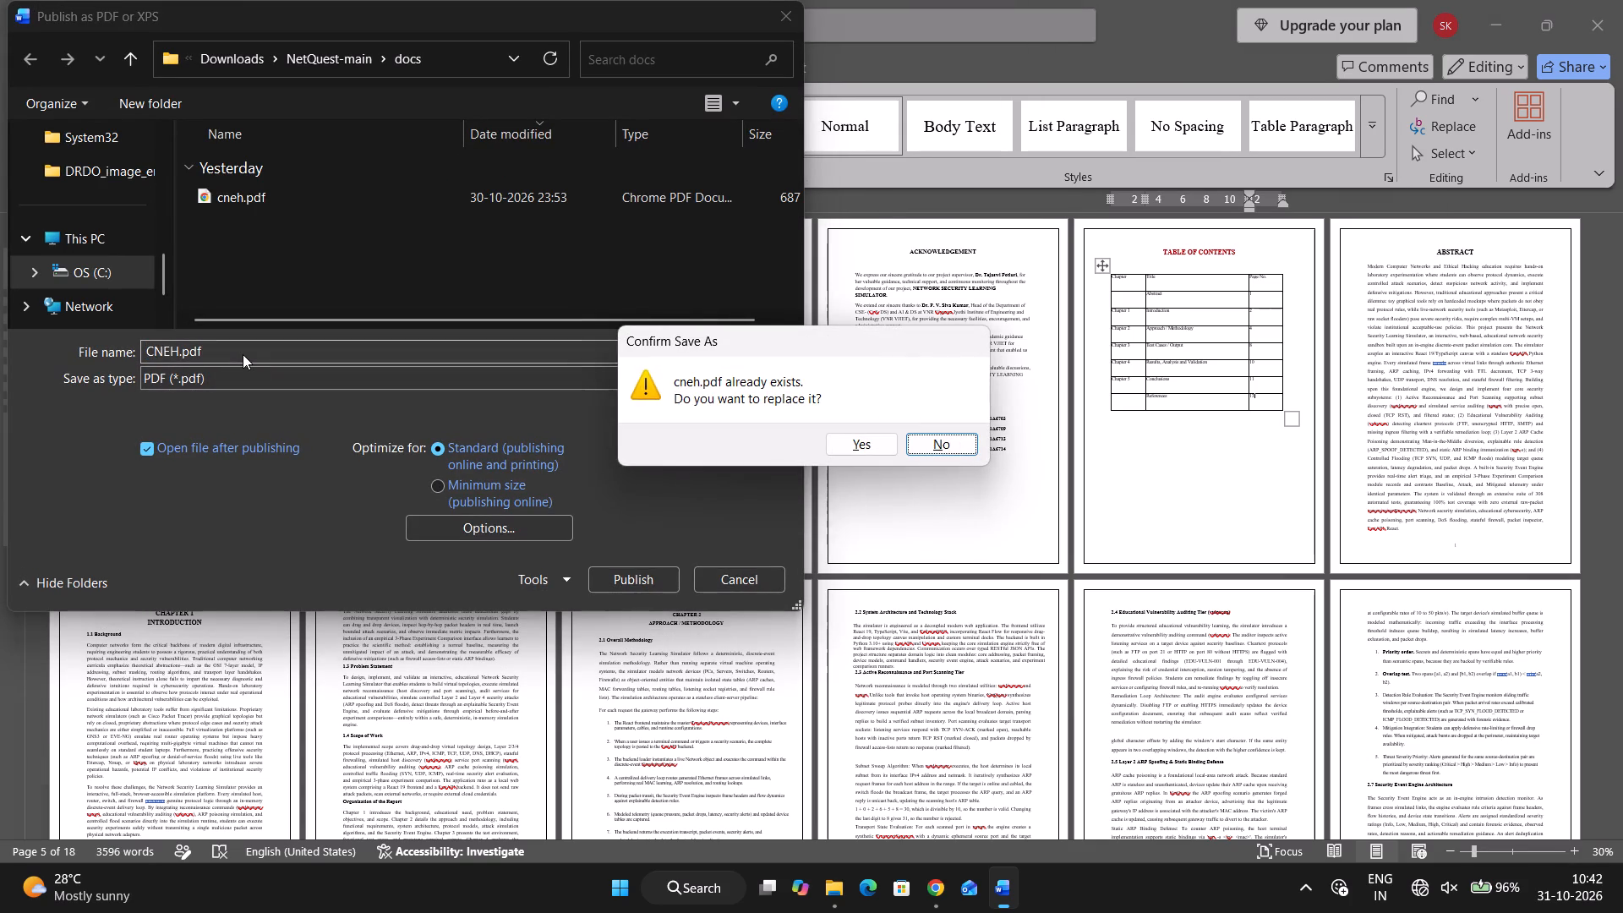
click(872, 445)
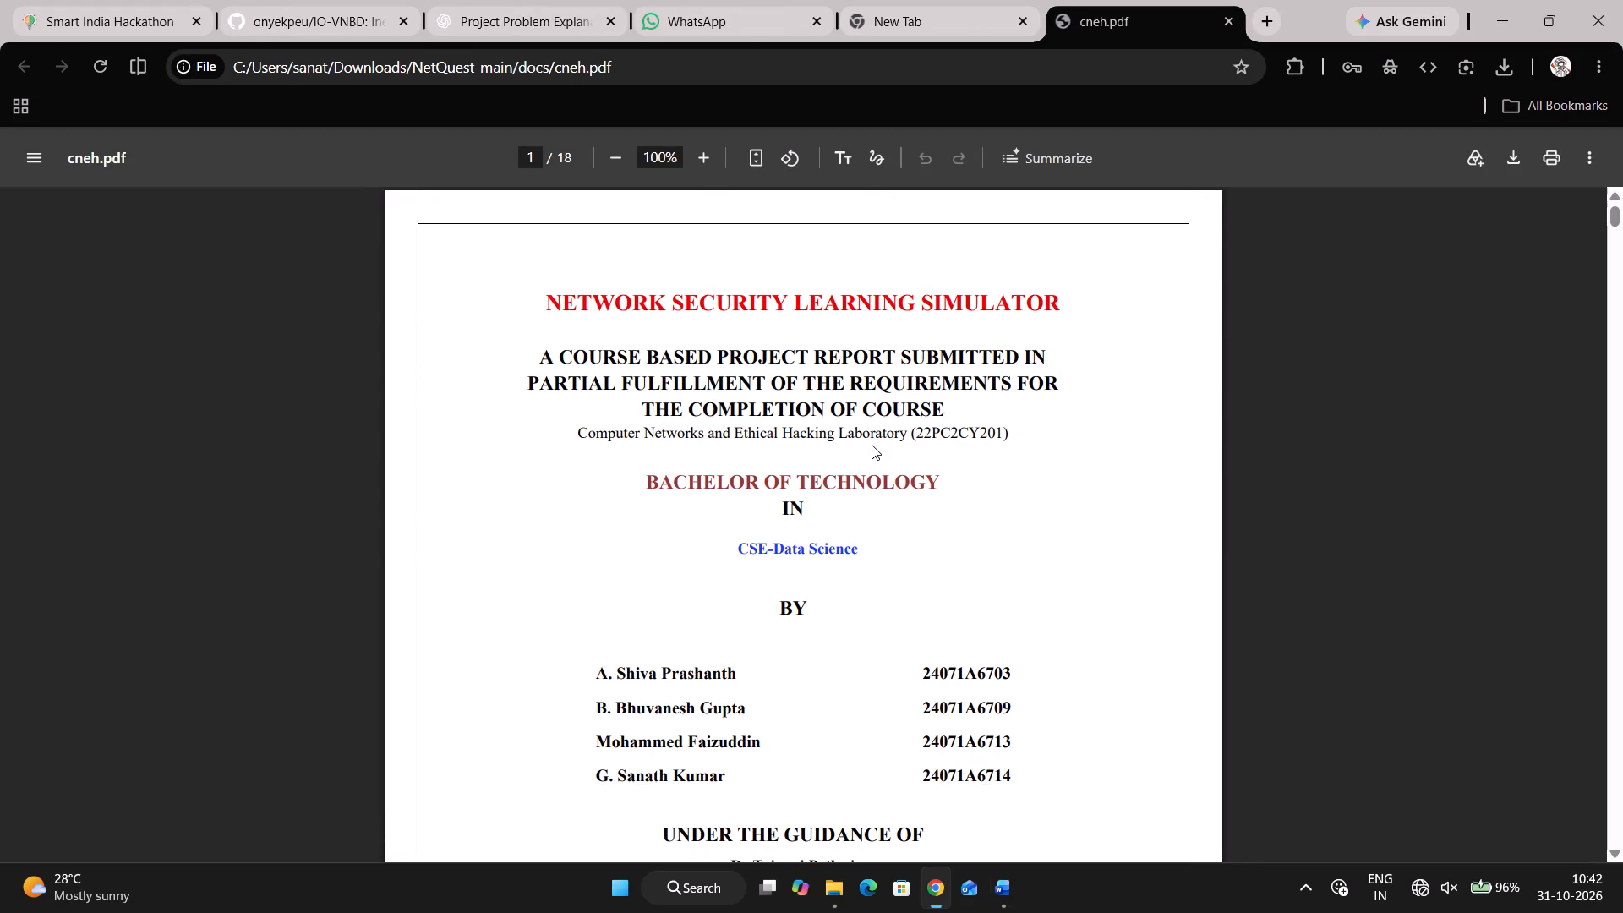
Look through the pages of the exported cneh.pdf, starting from the title page.
click(872, 445)
scroll(872, 445, down, 20)
scroll(872, 445, down, 10)
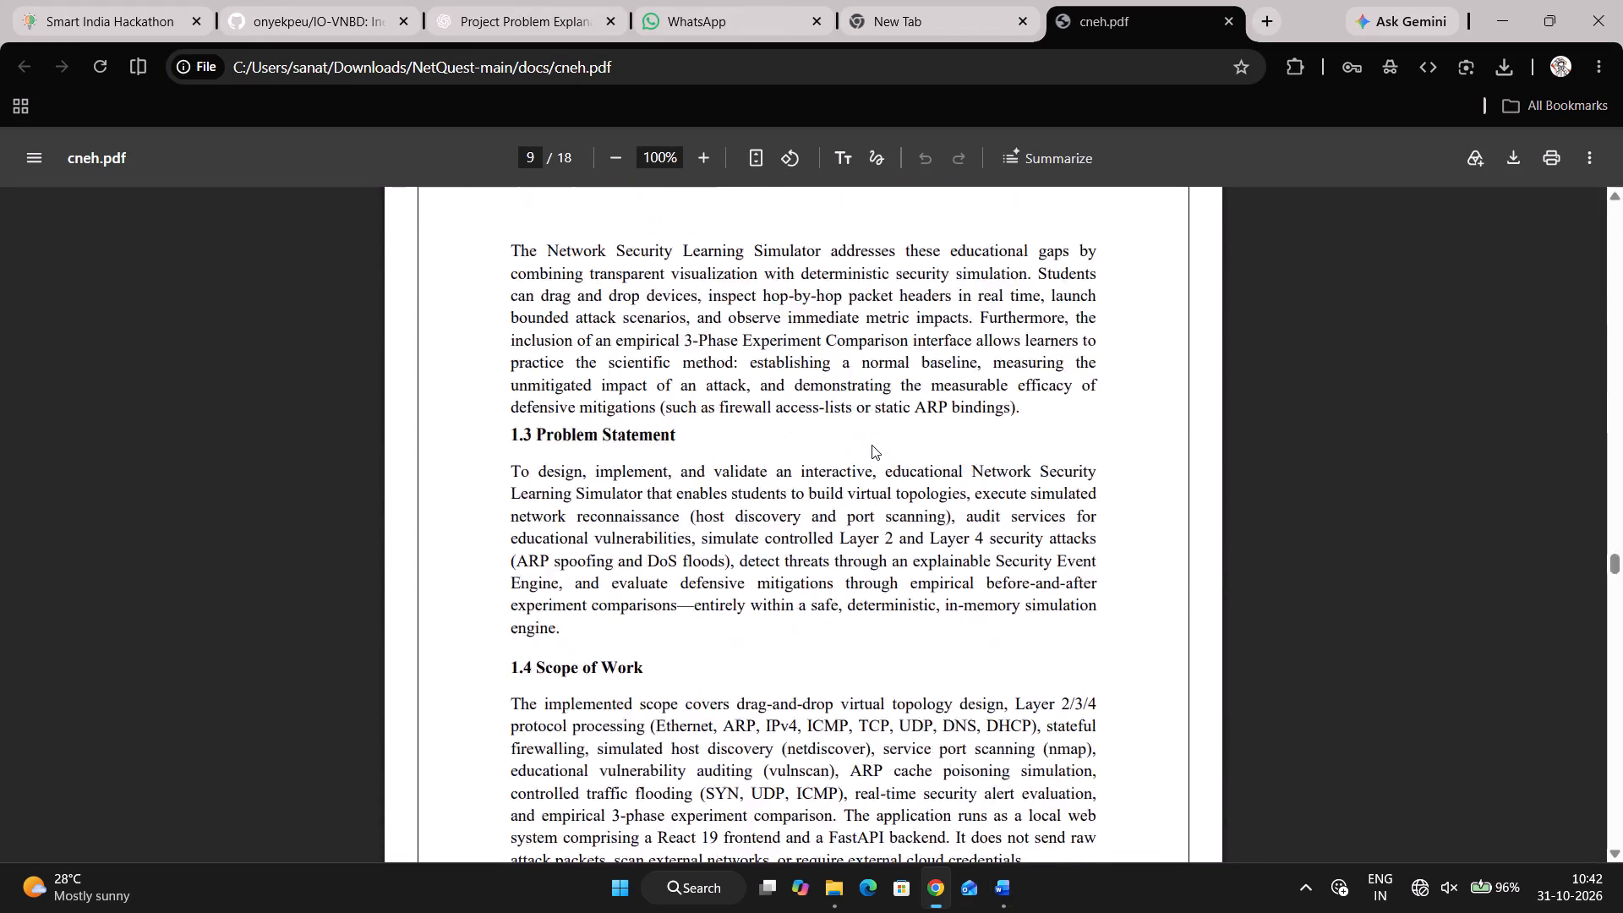
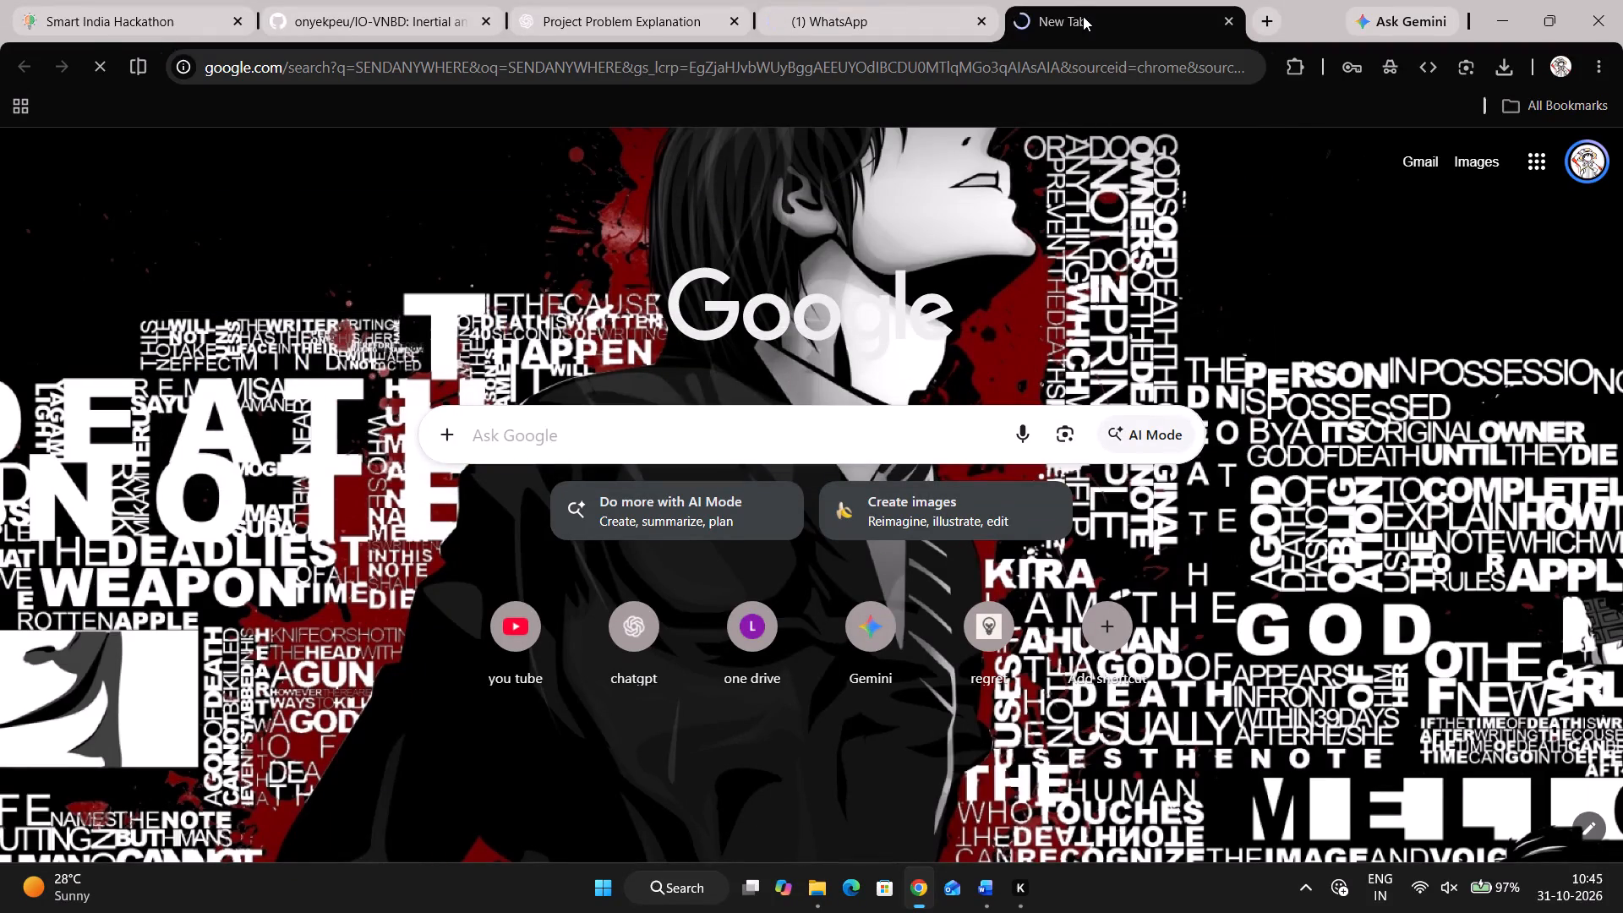
Show the available Wi-Fi networks and select VNRVJIET_D as the network for the laptop's connection.
click(1461, 908)
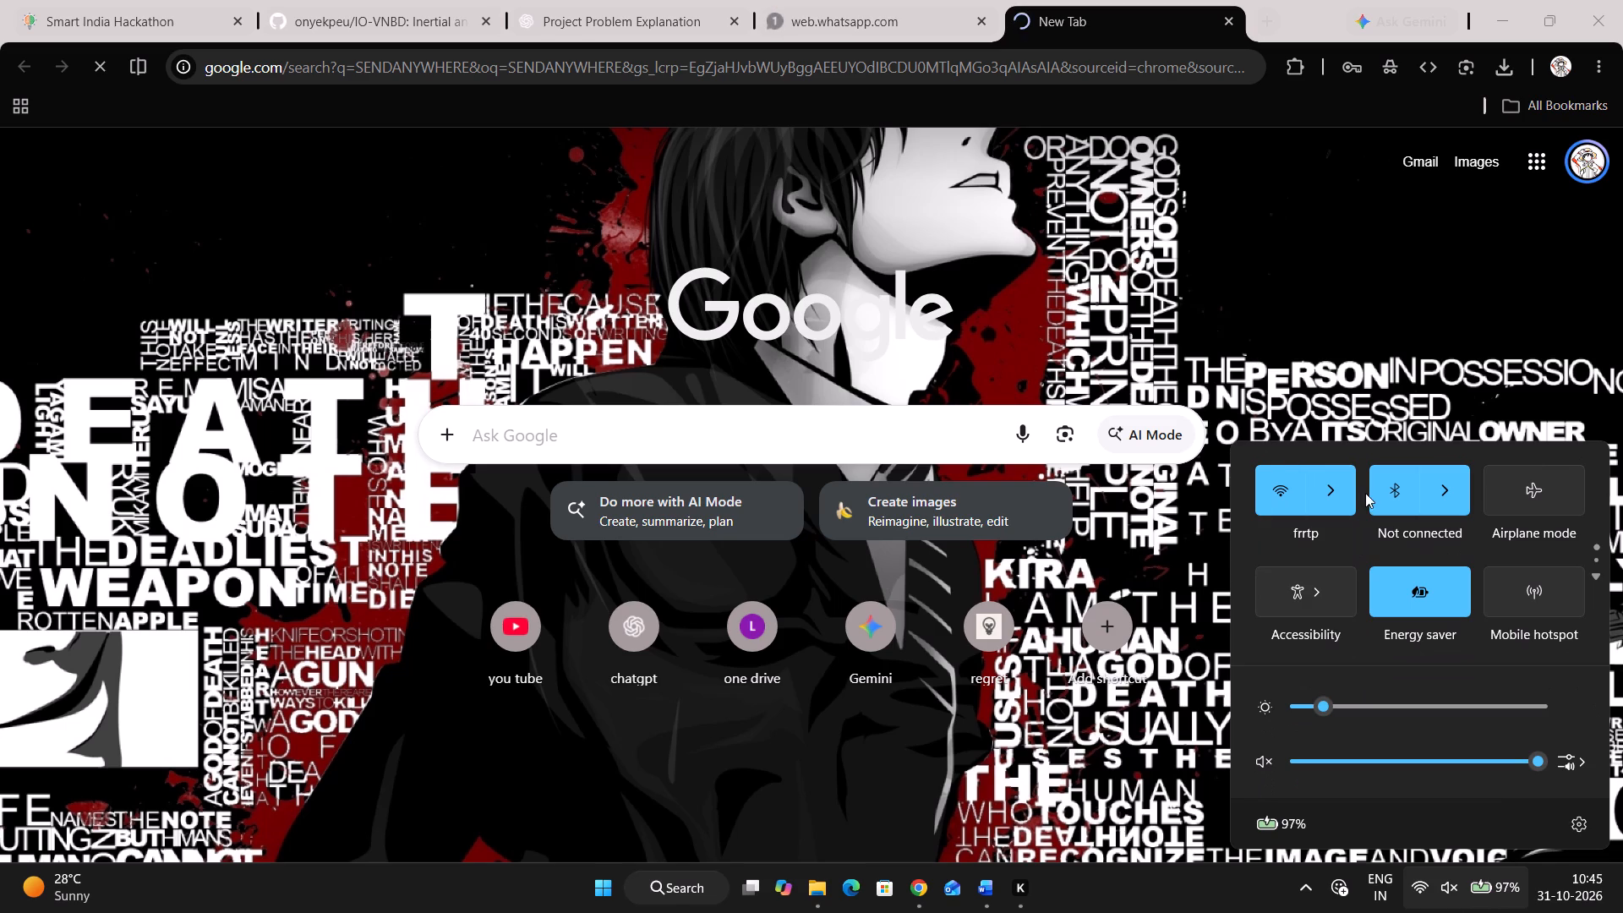
click(1341, 492)
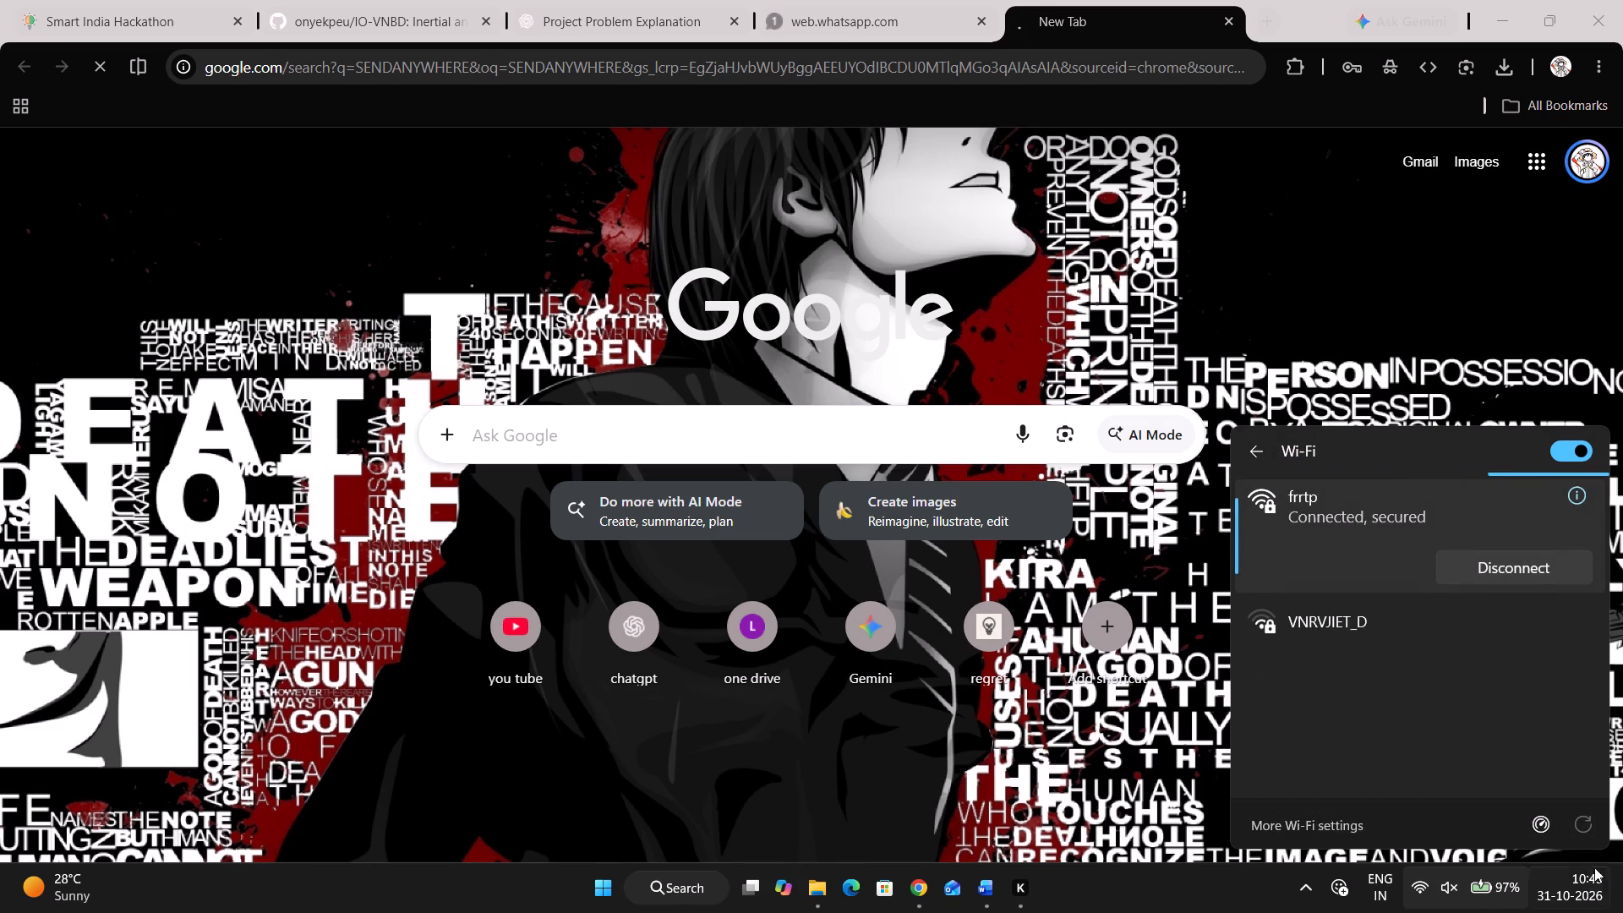
click(1374, 631)
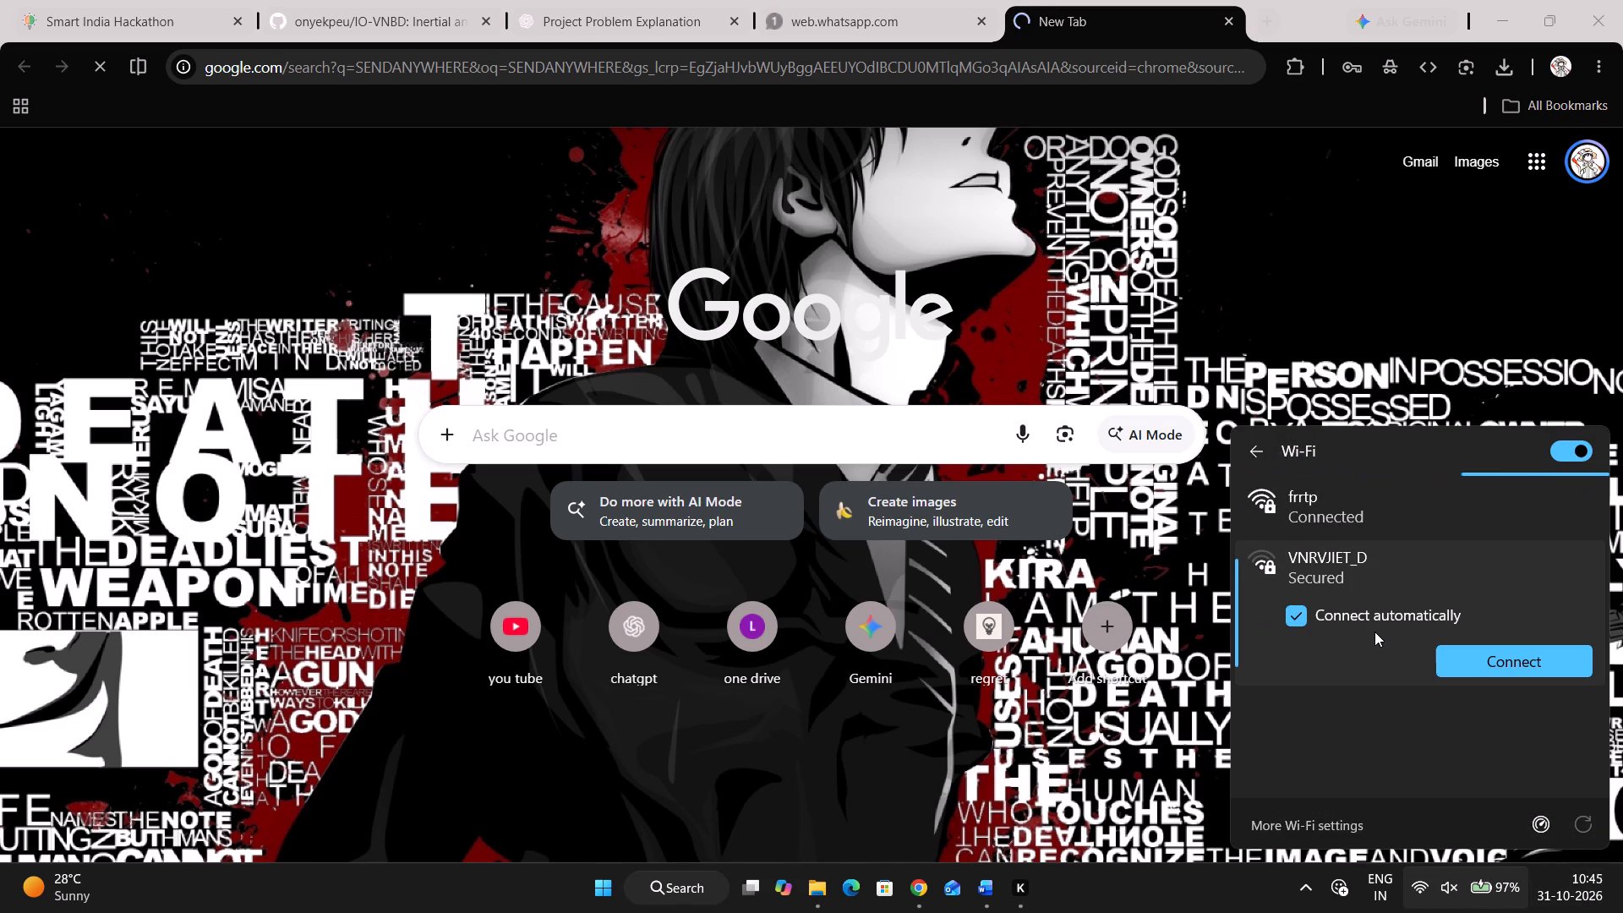